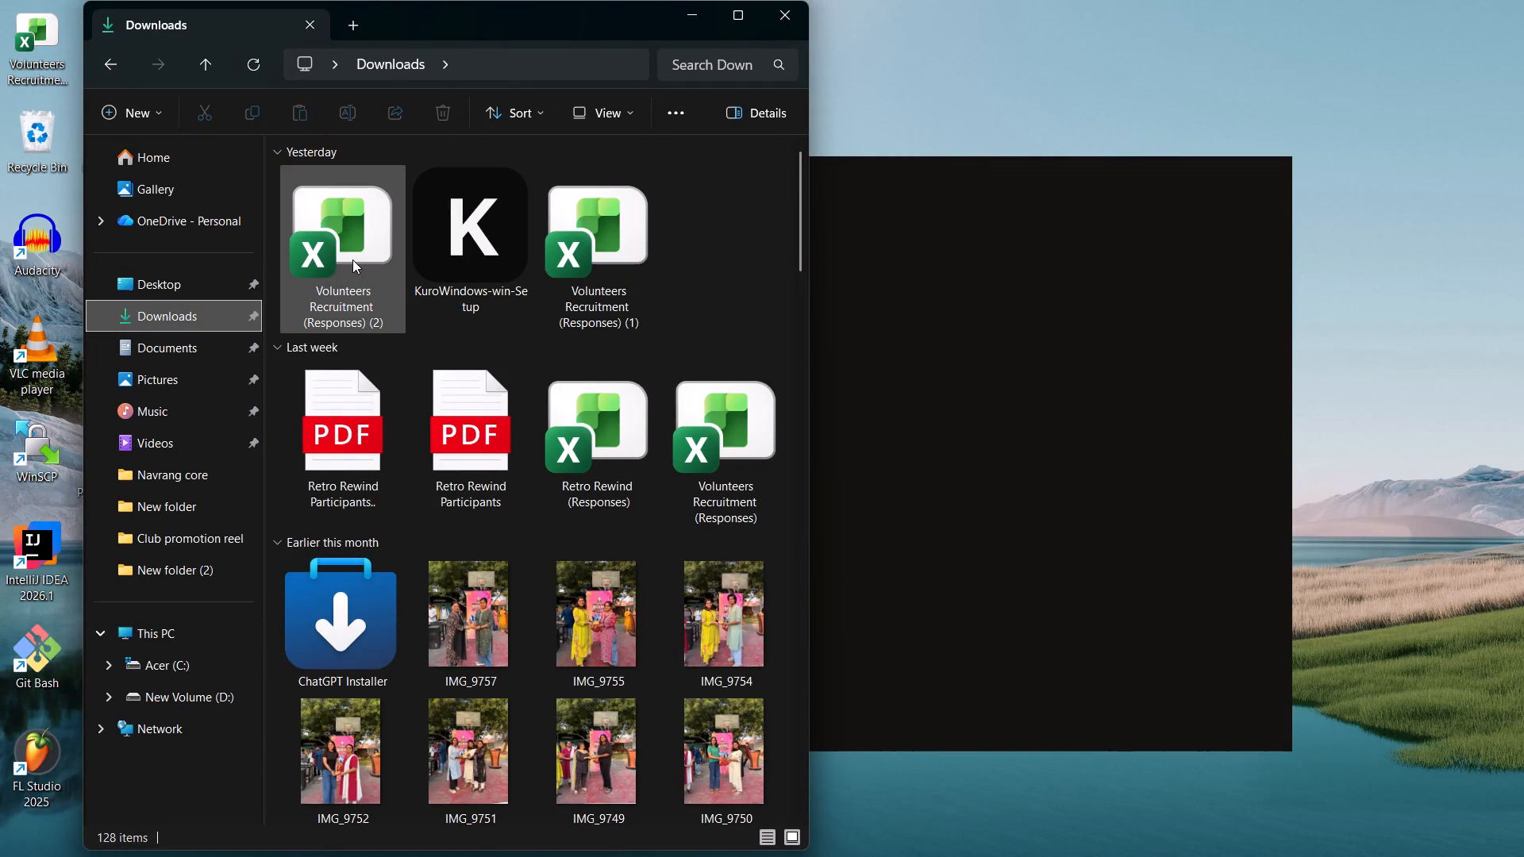
Open the Volunteers Recruitment (Responses) (2) workbook from the Downloads folder in Excel.
double_click(351, 259)
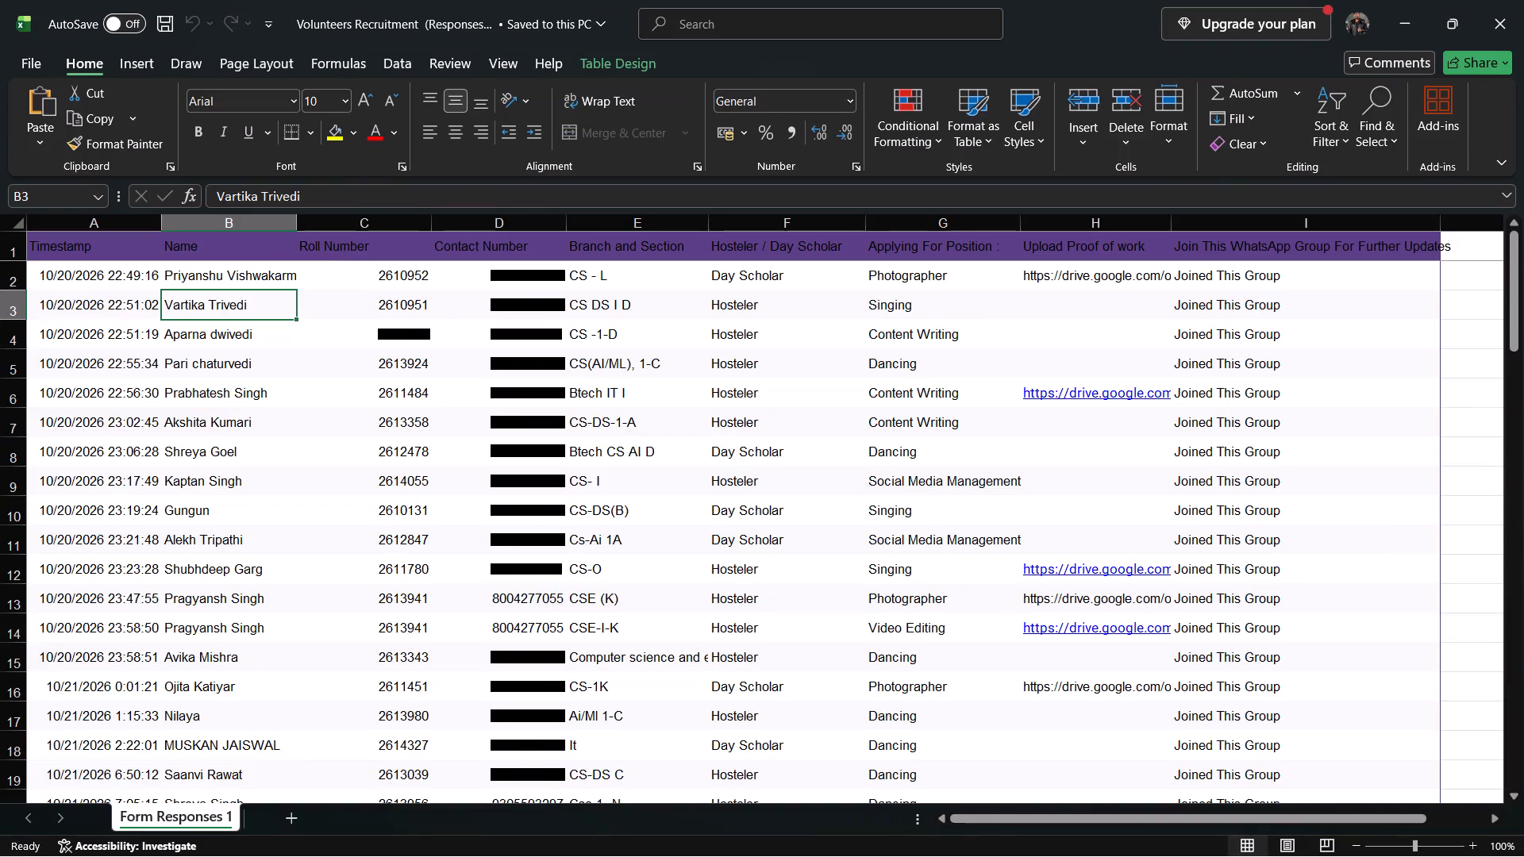
Look through the volunteer responses on the Form Responses 1 sheet, from the last entries back to the first.
scroll(602, 455, "down", 11)
scroll(602, 455, "up", 4)
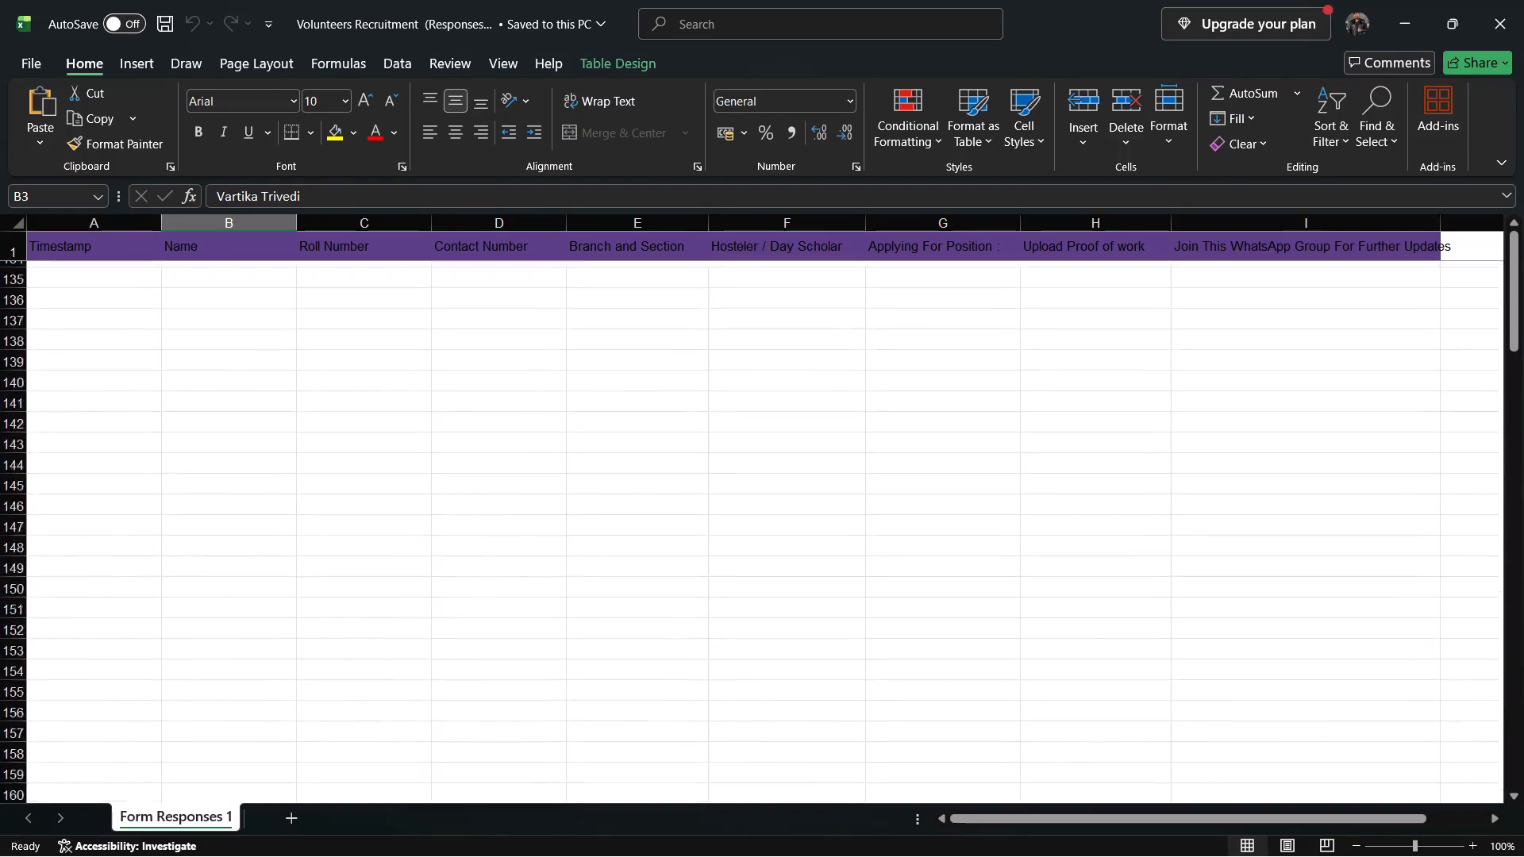
scroll(602, 455, "up", 7)
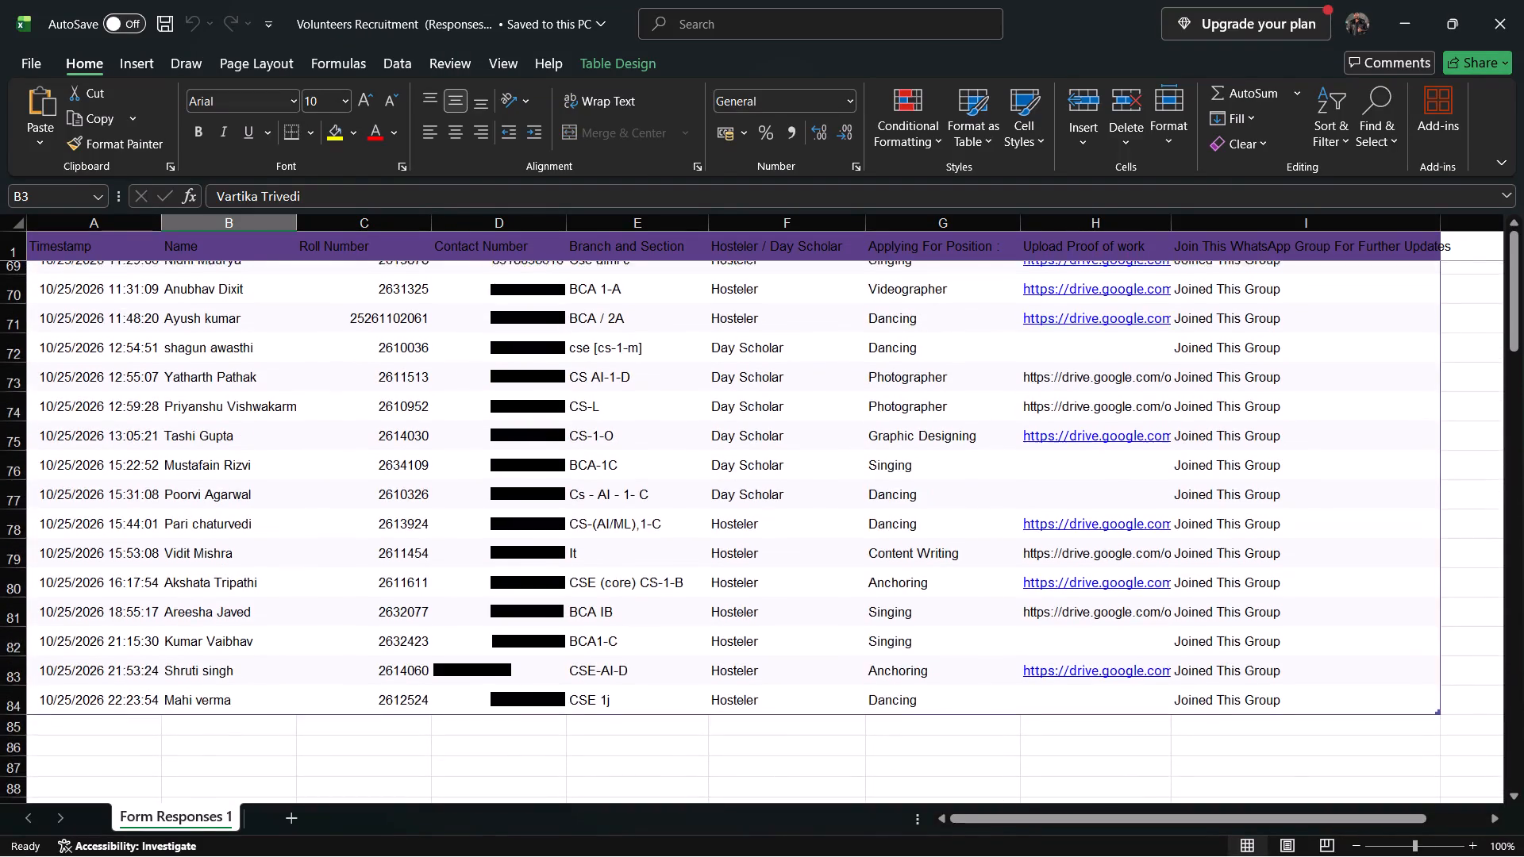
scroll(602, 455, "up", 1)
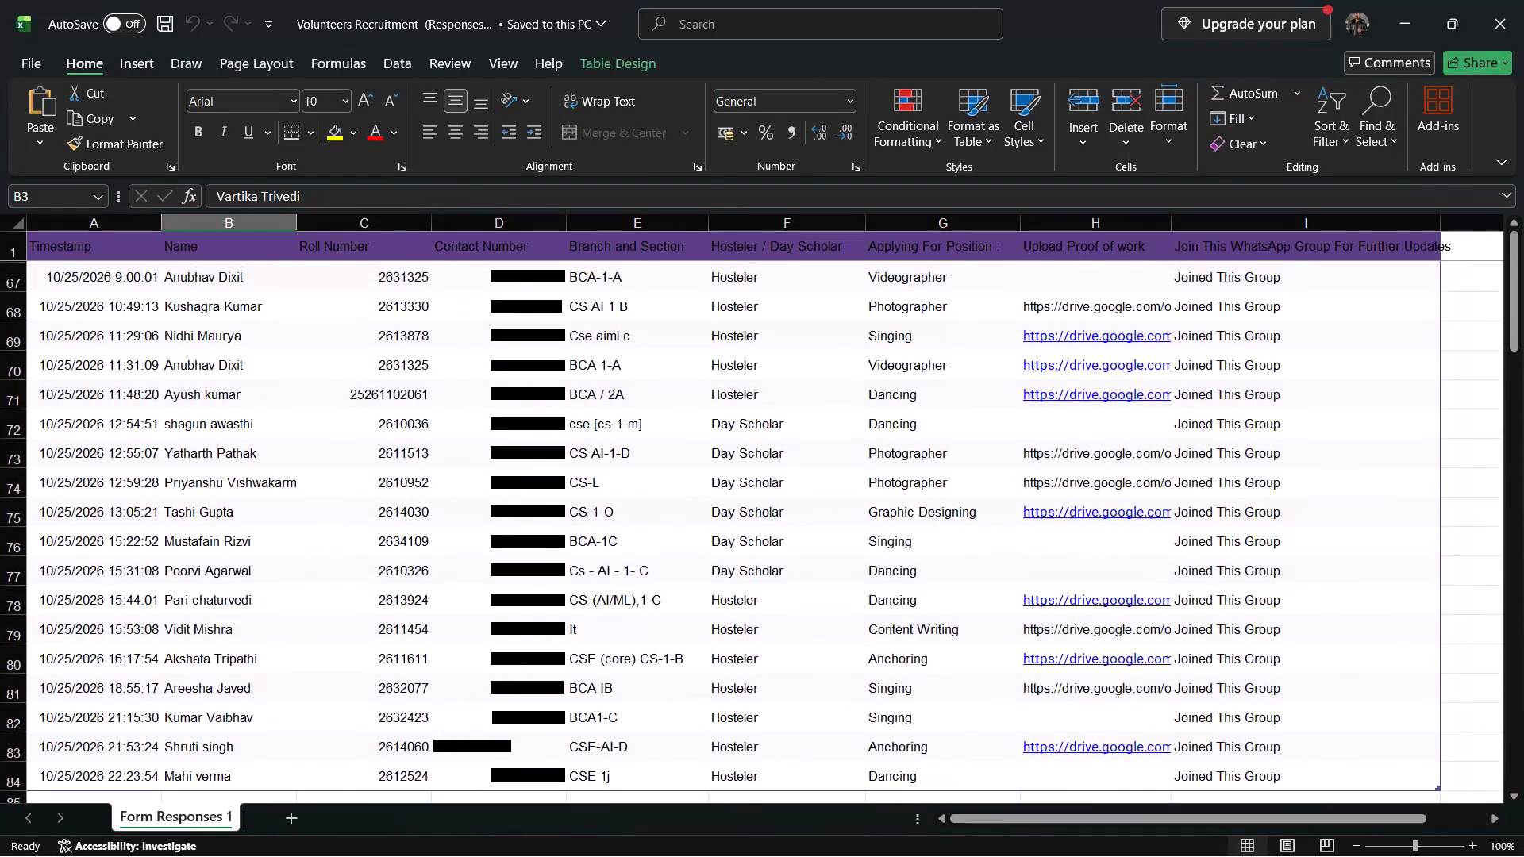
scroll(602, 455, "up", 6)
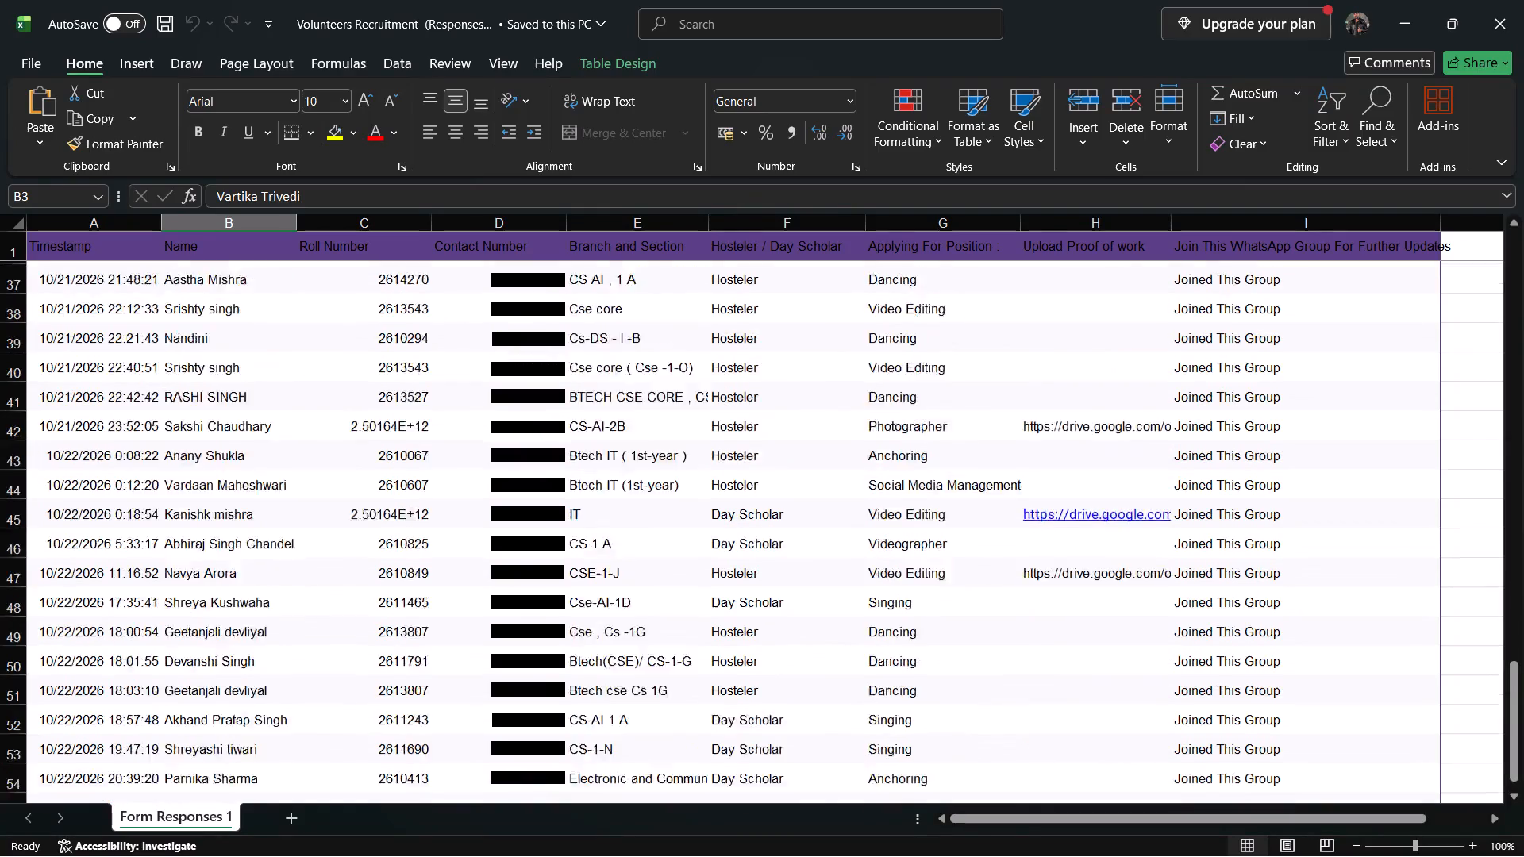
scroll(602, 455, "up", 4)
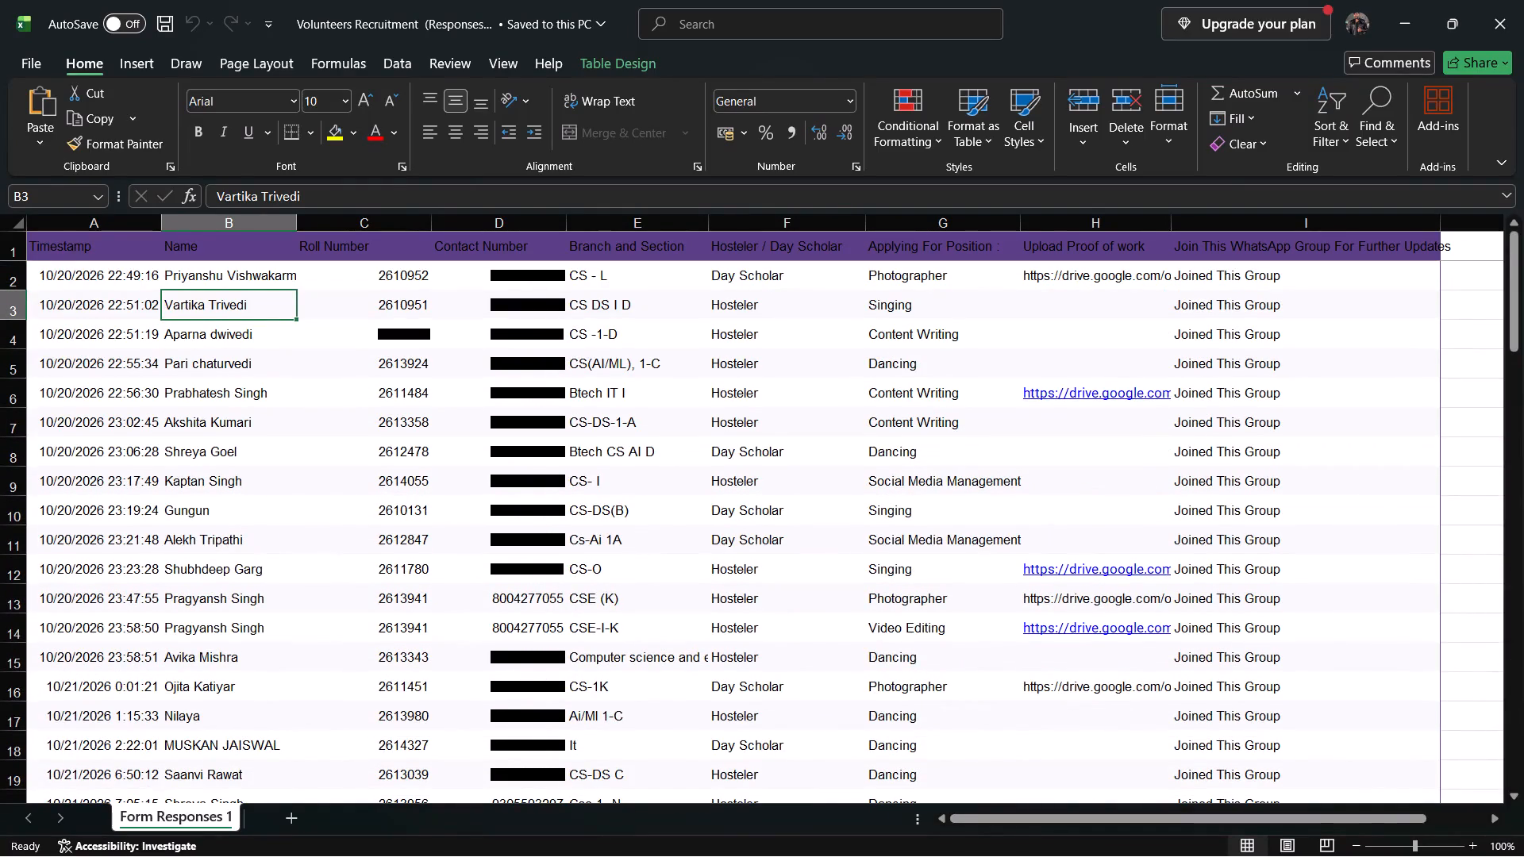
scroll(421, 366, "up", 1)
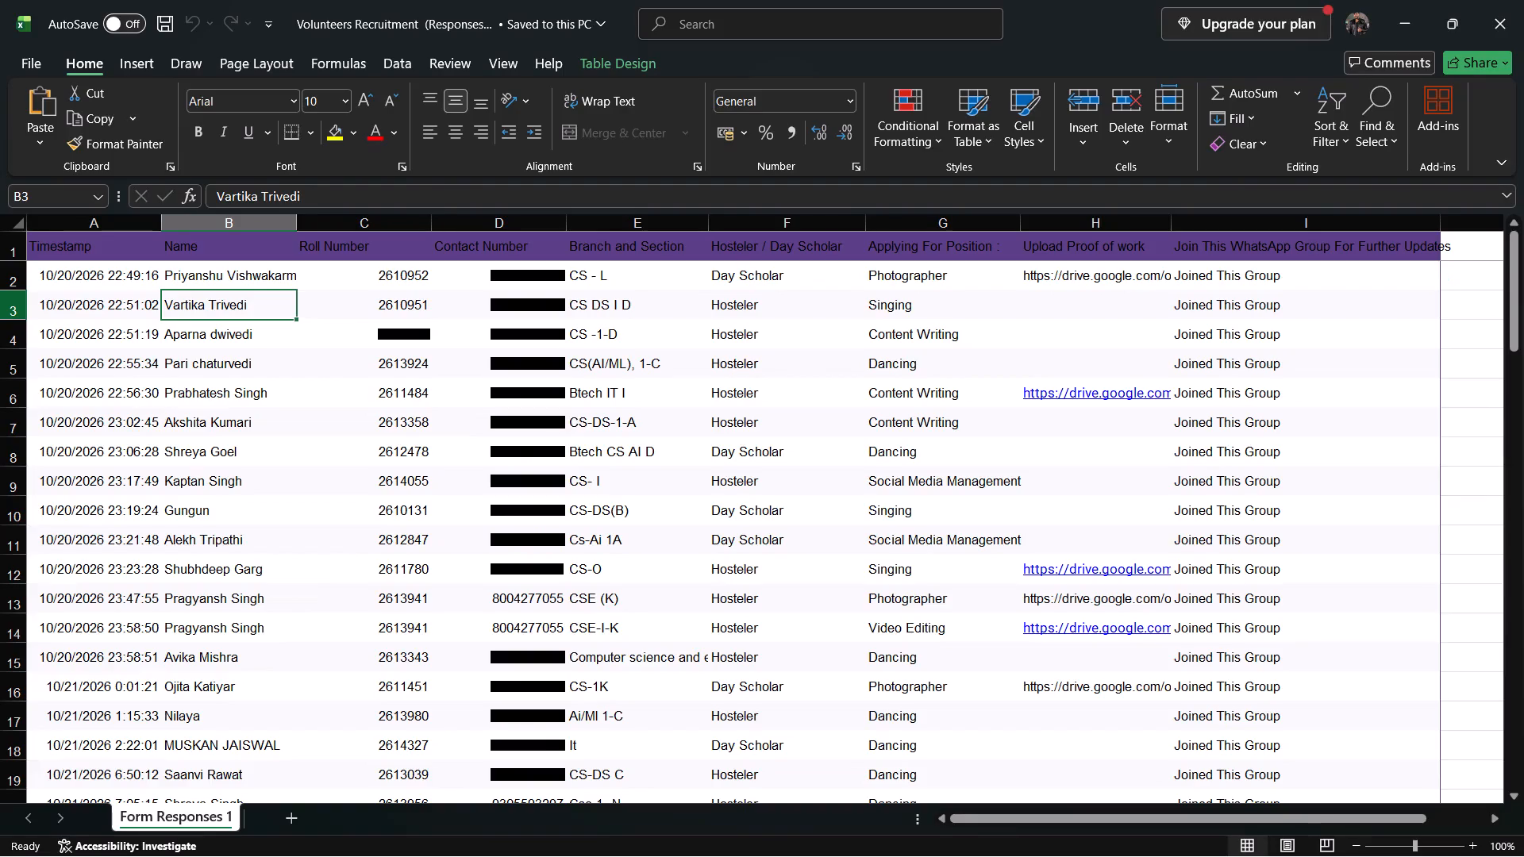
Select the entire first response row, row 2, and bring up the commands available for it.
left_click(20, 275)
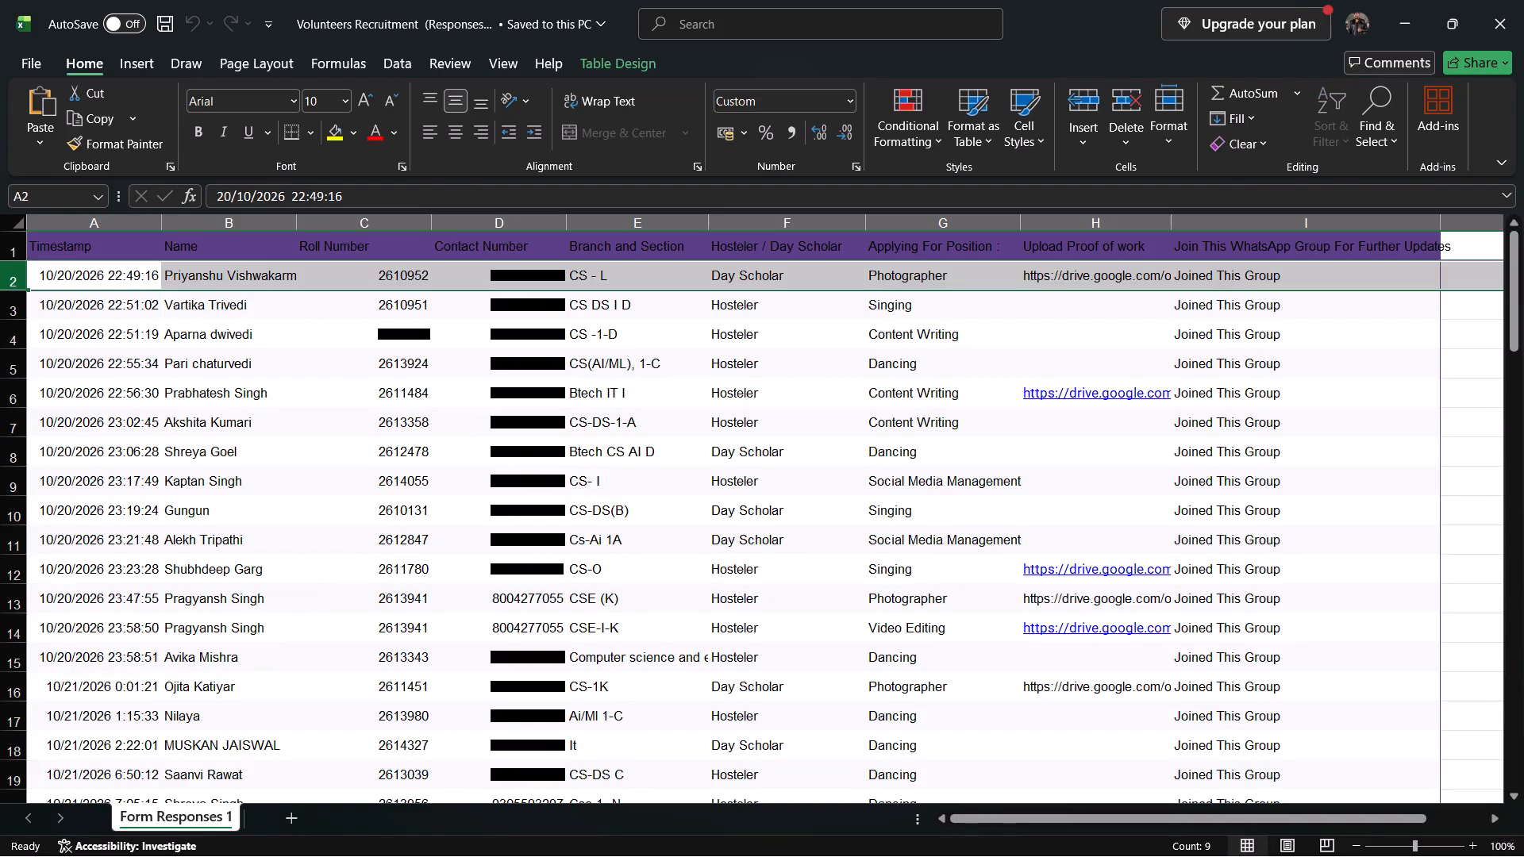
right_click(20, 275)
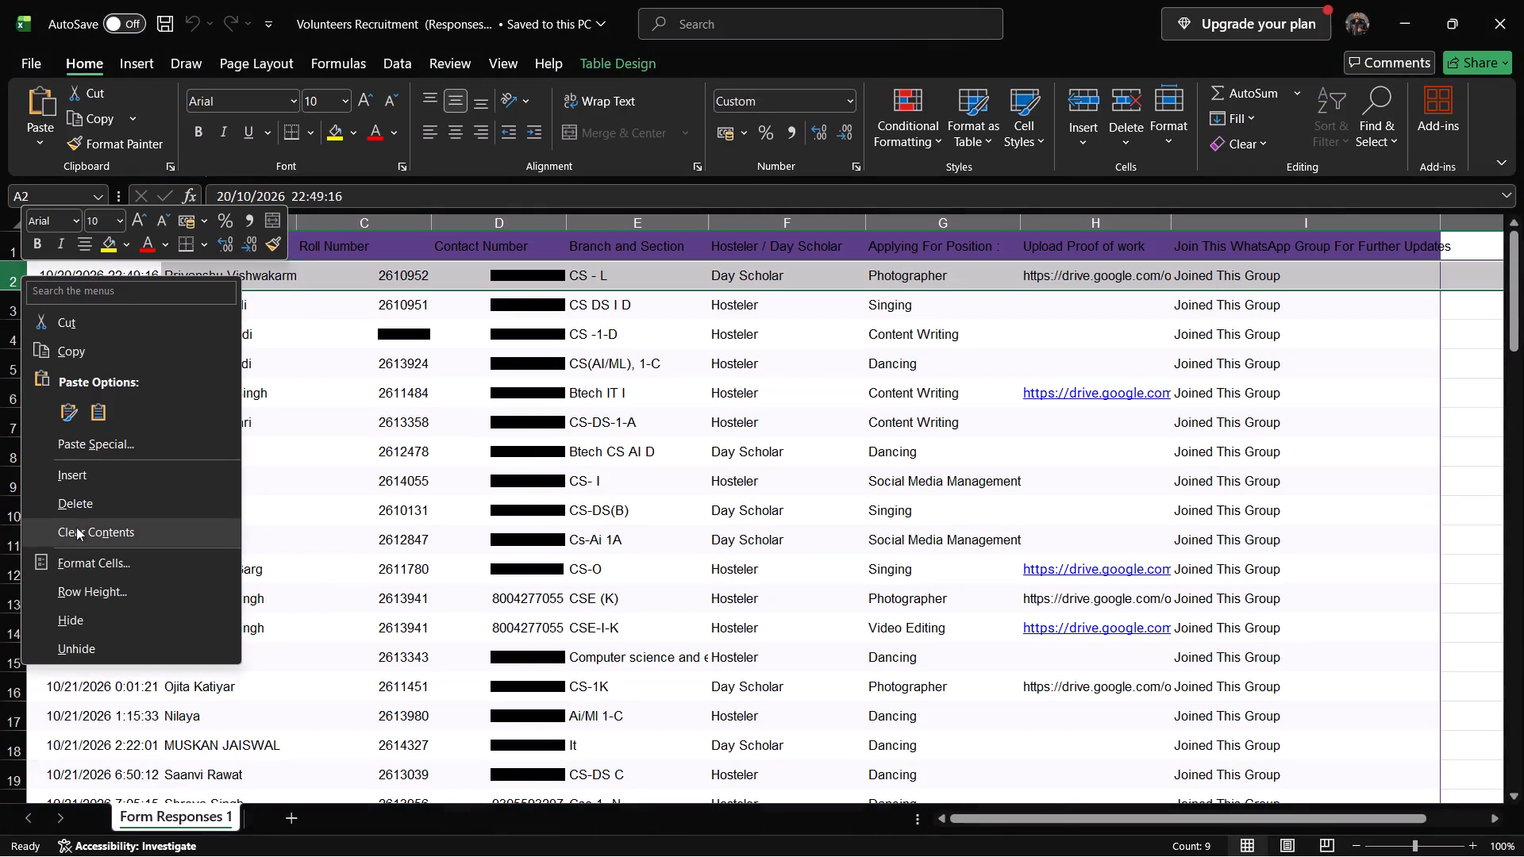
Delete the first two response rows under the header, timestamped 10/20/2026 22:49:16 and 22:51:02.
left_click(90, 509)
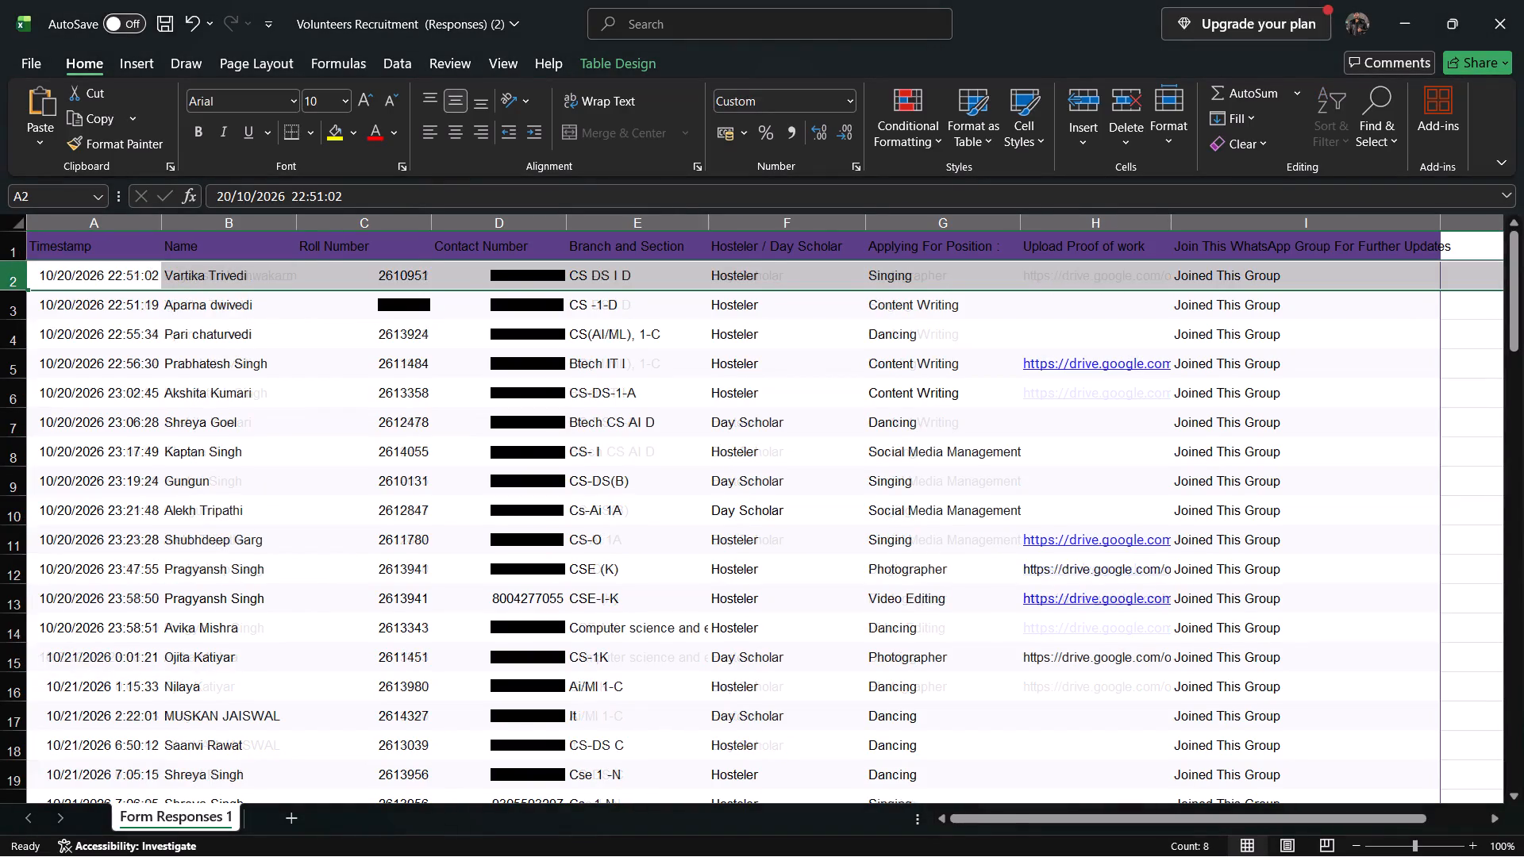
left_click(10, 283)
right_click(10, 283)
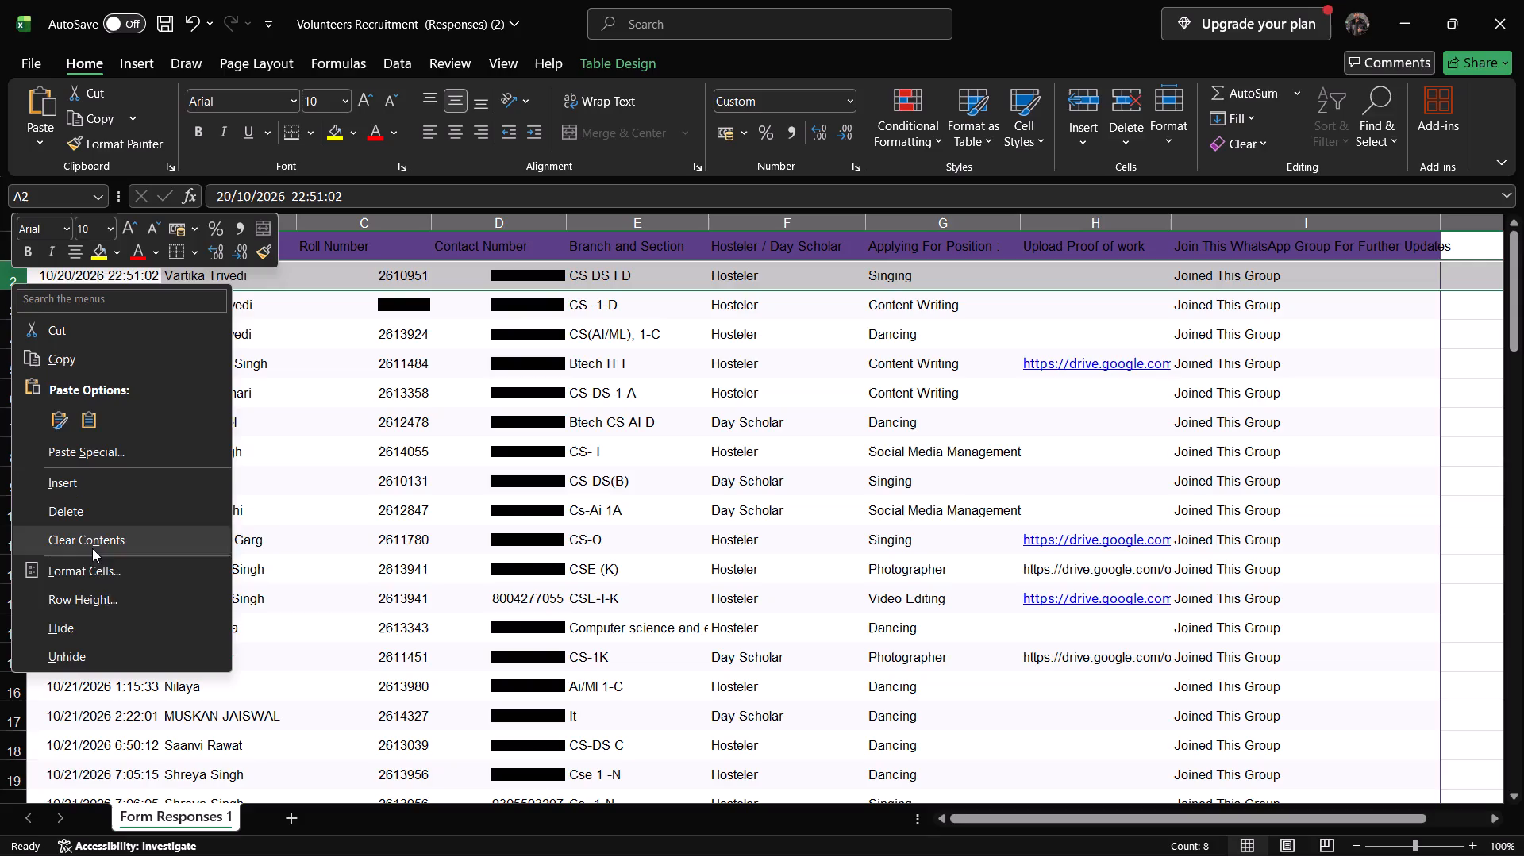
left_click(129, 505)
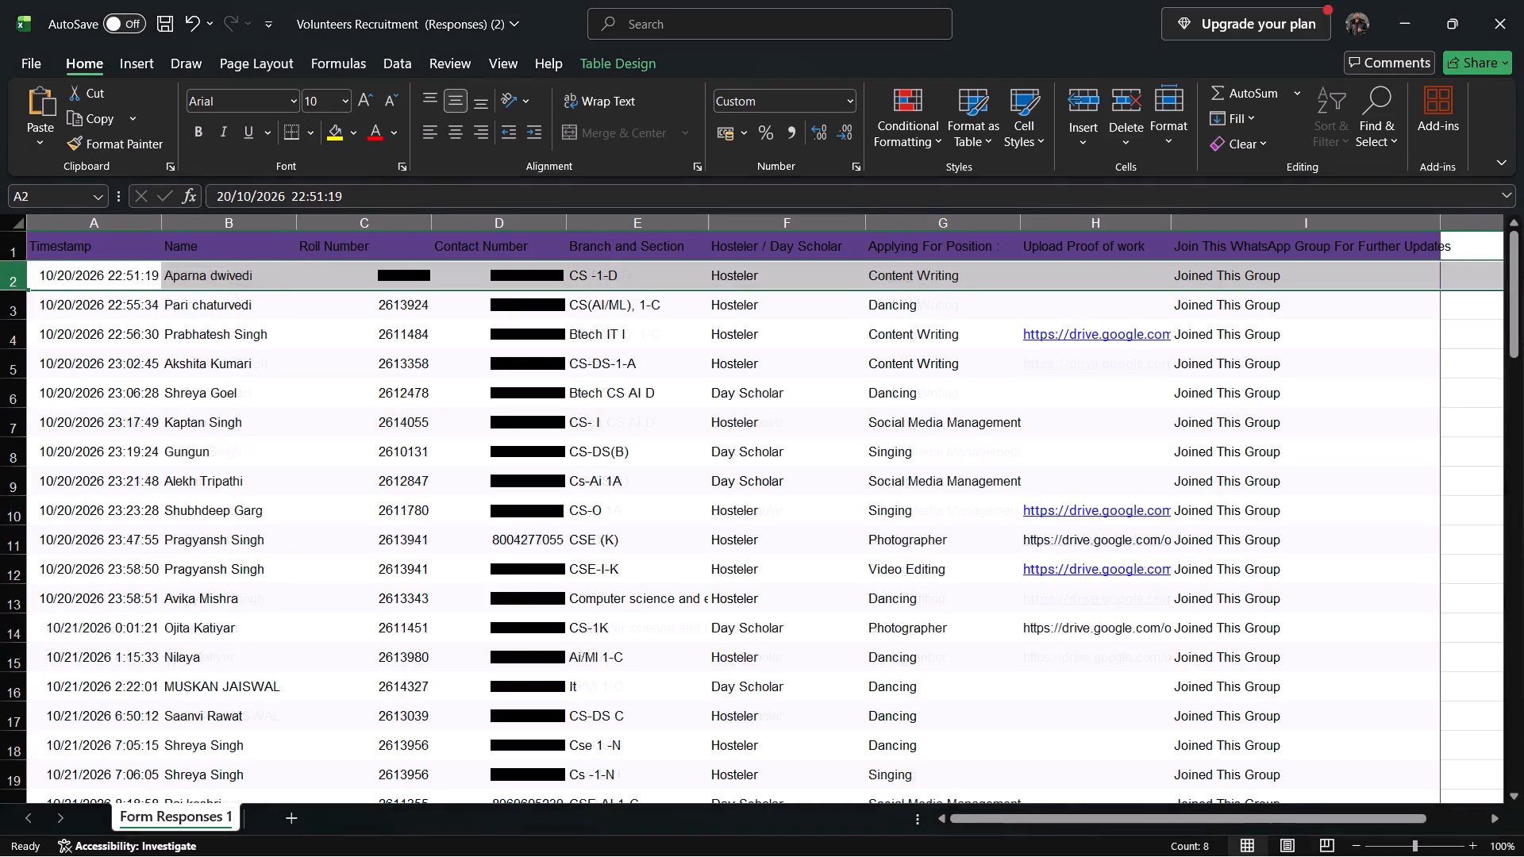
Delete the response in row 3 timestamped 10/20/2026 22:55:34 and the one in row 4 timestamped 23:02:45.
left_click(17, 304)
right_click(17, 304)
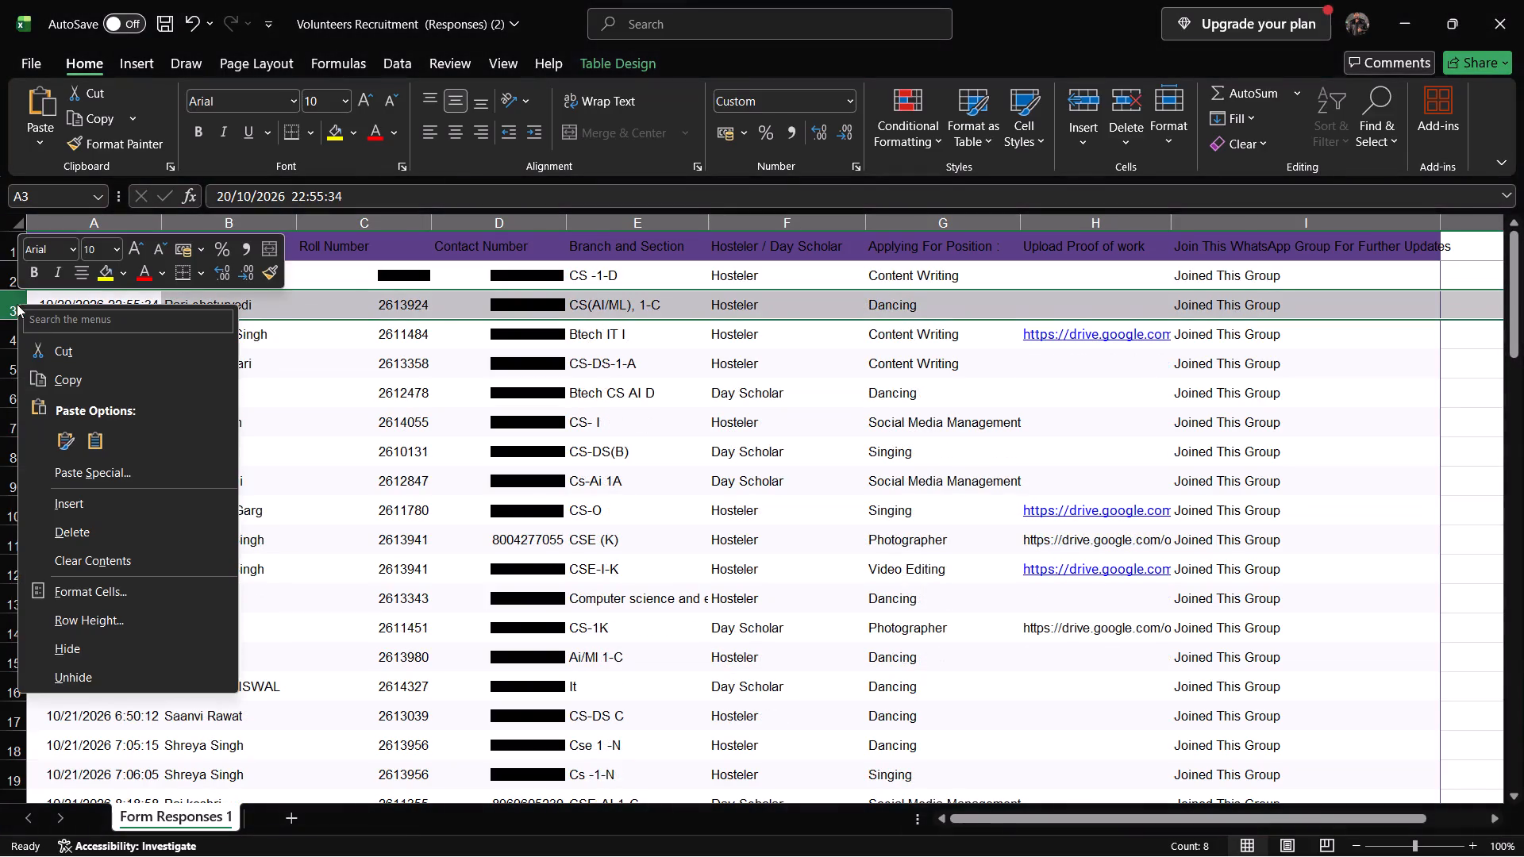
left_click(78, 526)
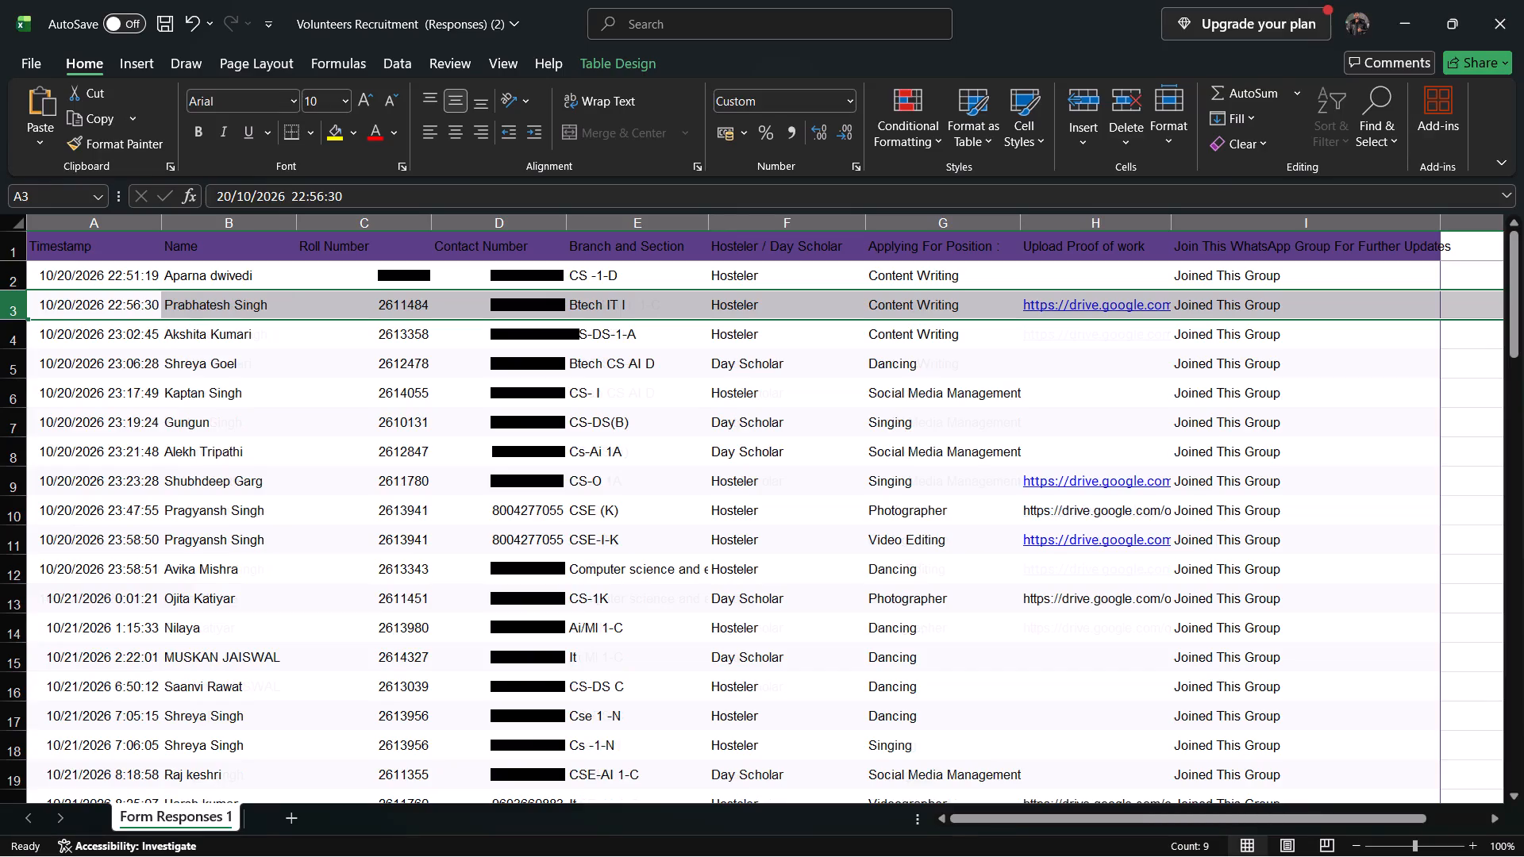
left_click(15, 344)
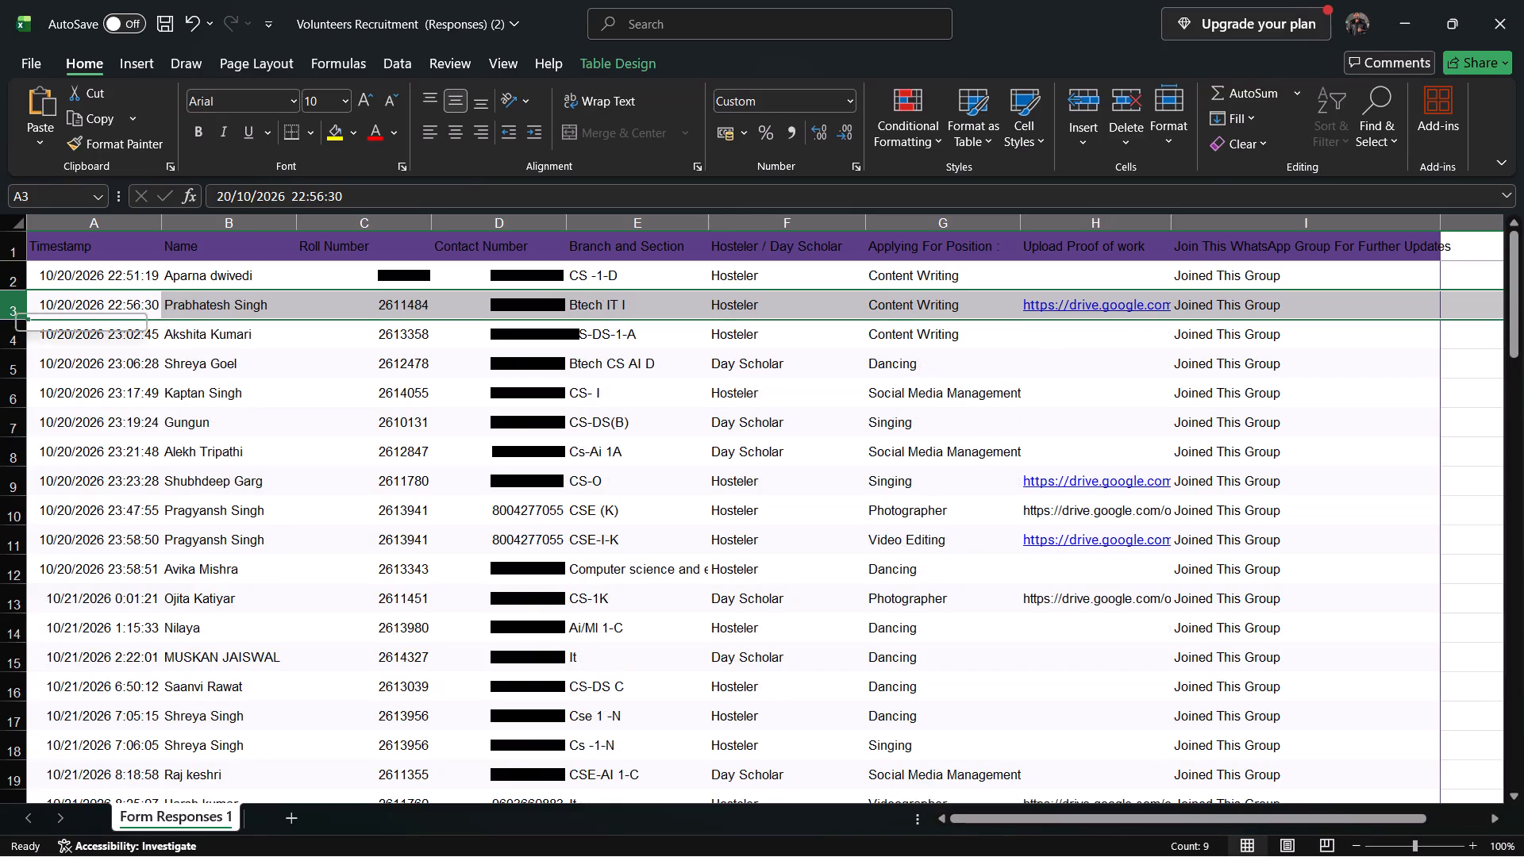
left_click(12, 338)
right_click(12, 338)
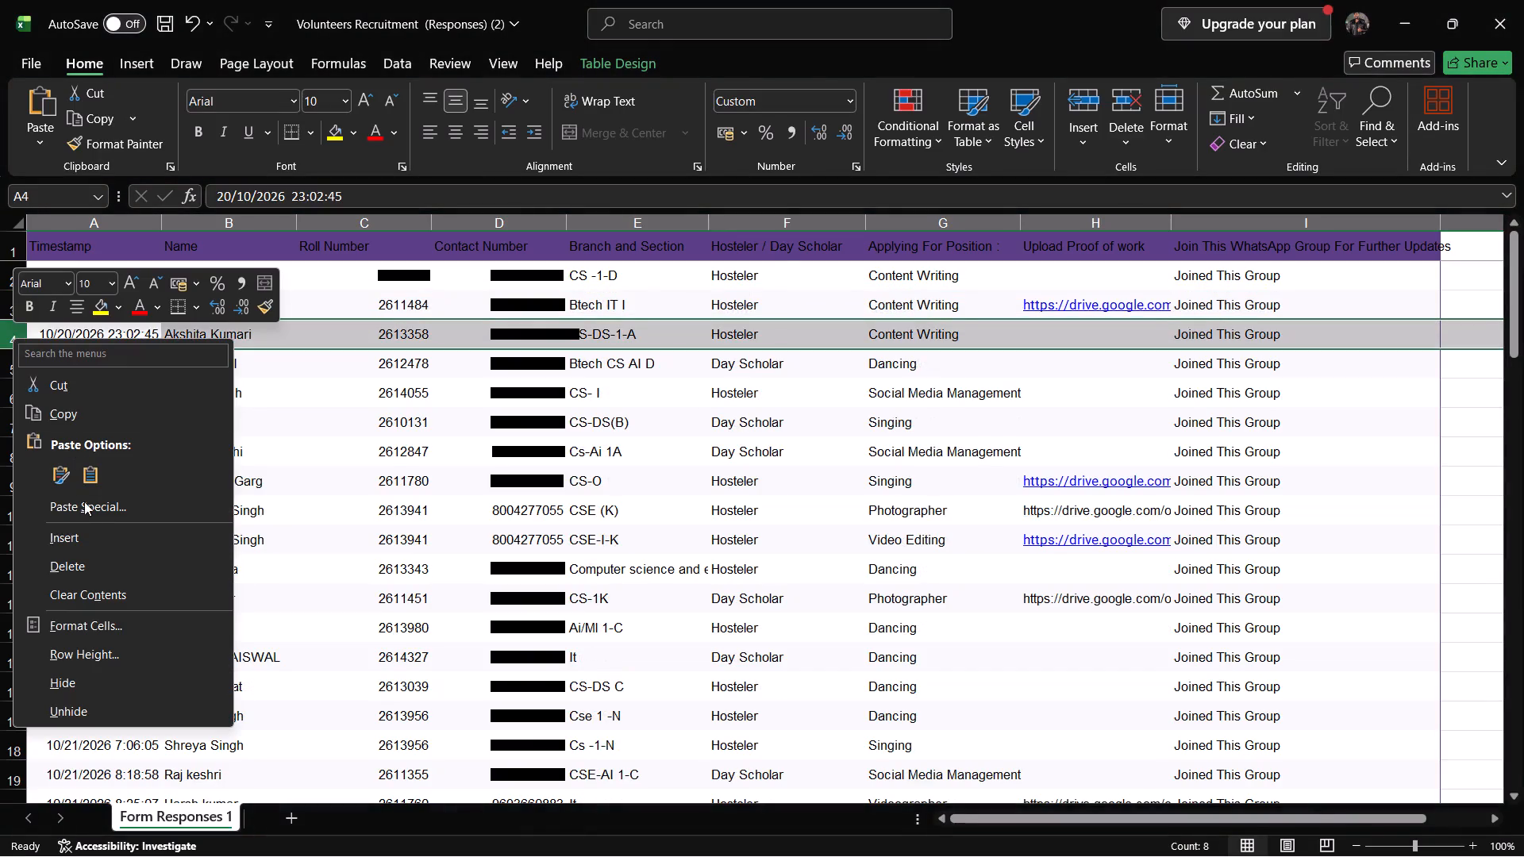
left_click(79, 560)
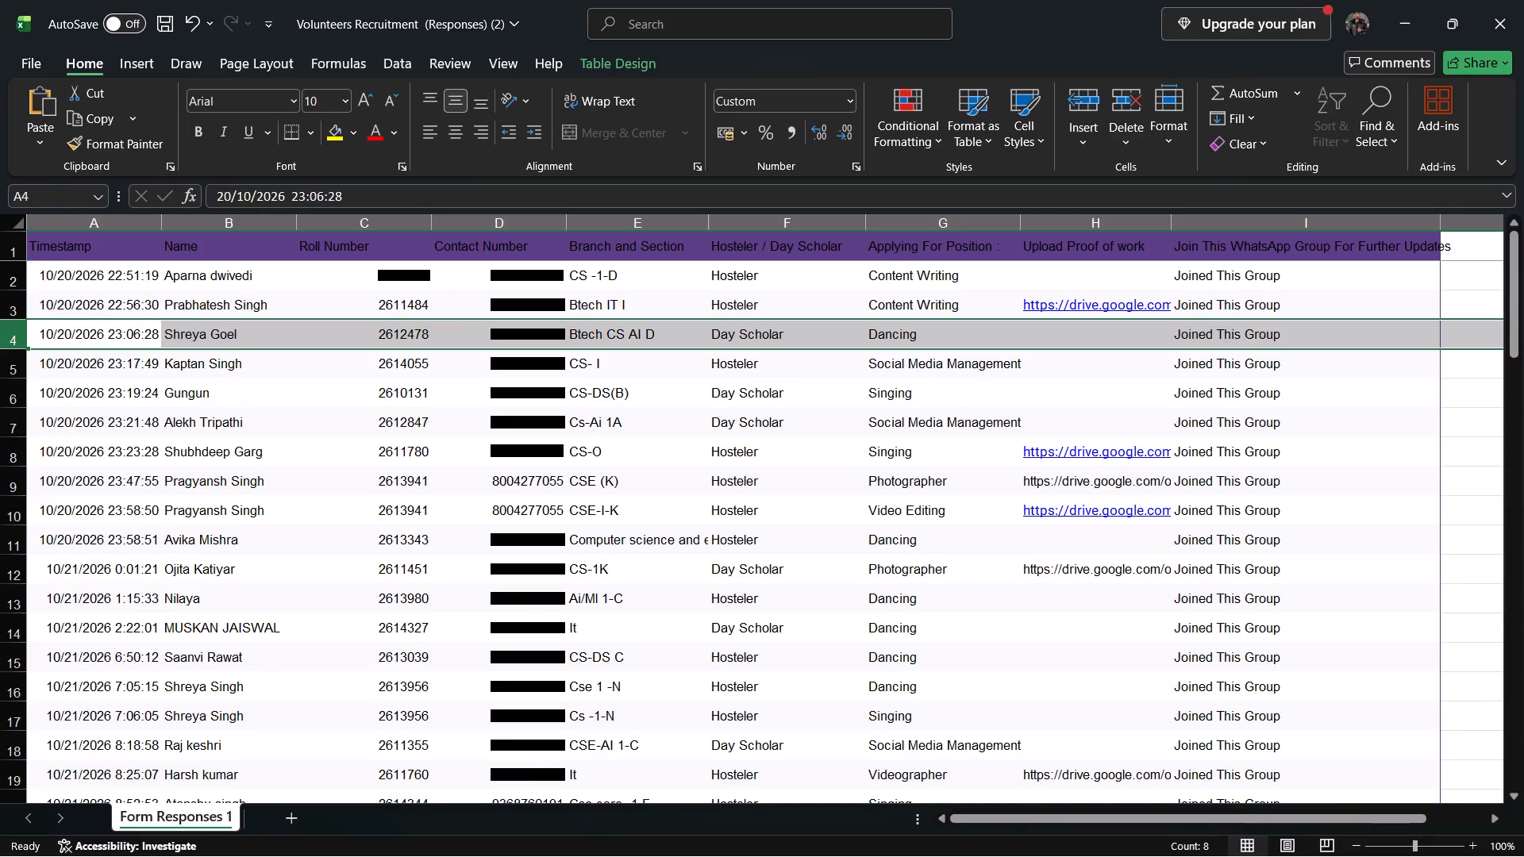
Delete two consecutive responses at row 8, timestamped 10/20/2026 23:23:28 and 23:47:55.
left_click(6, 455)
right_click(6, 455)
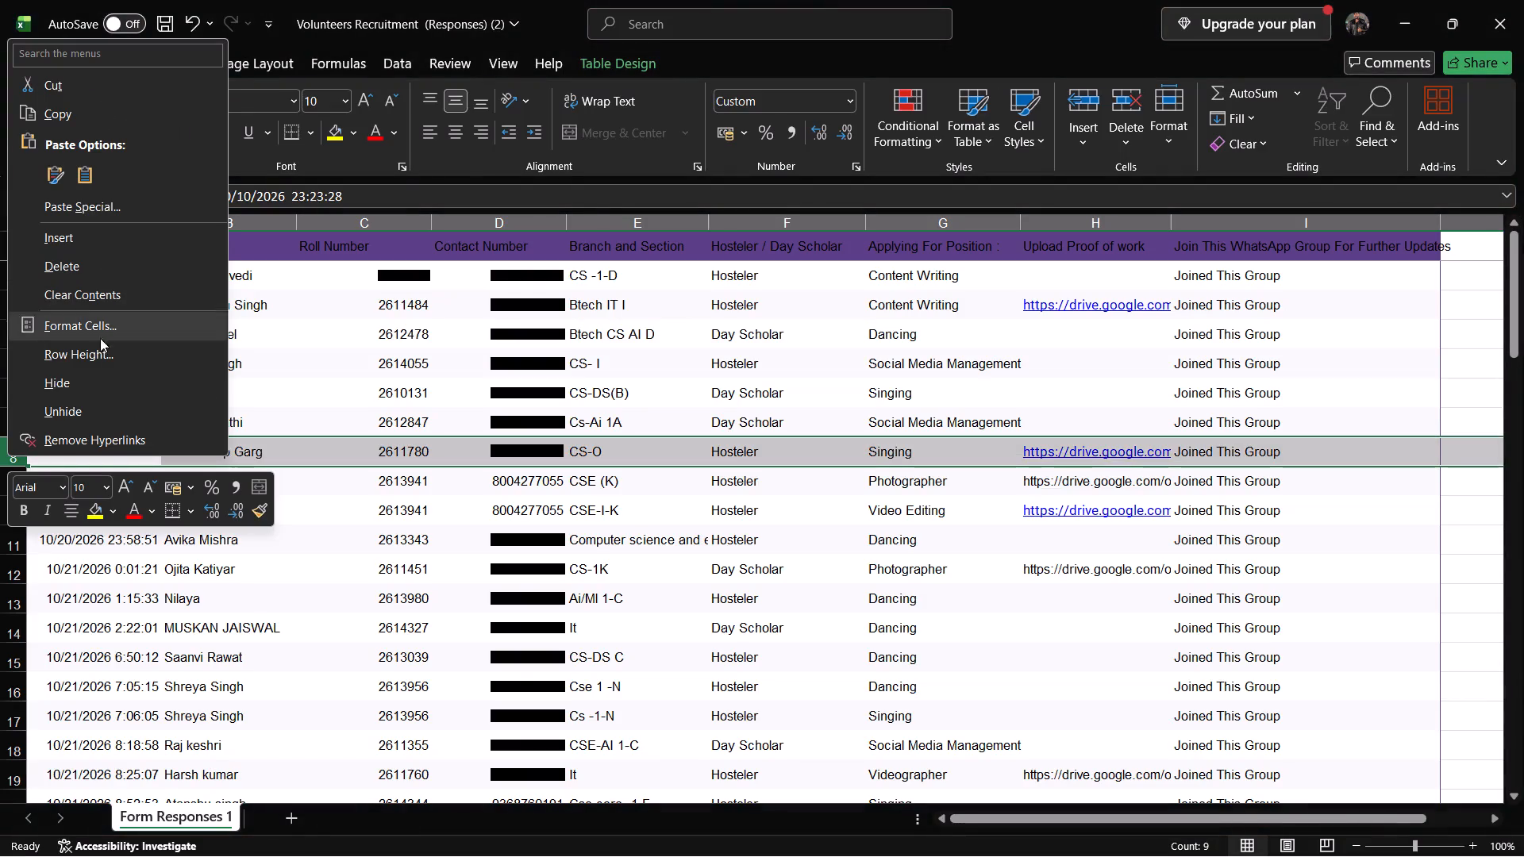
left_click(87, 262)
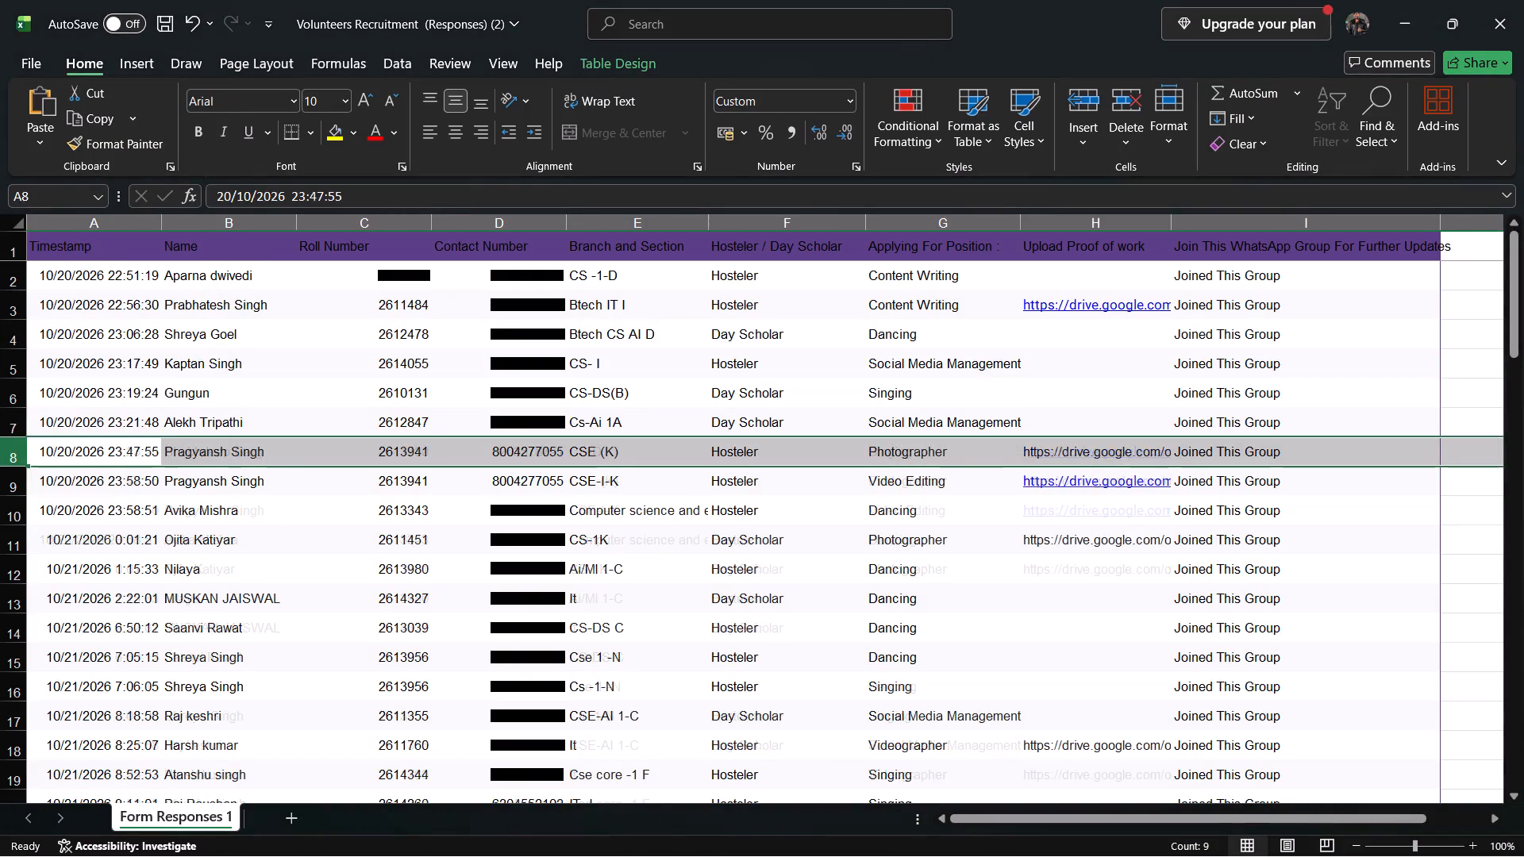
right_click(17, 454)
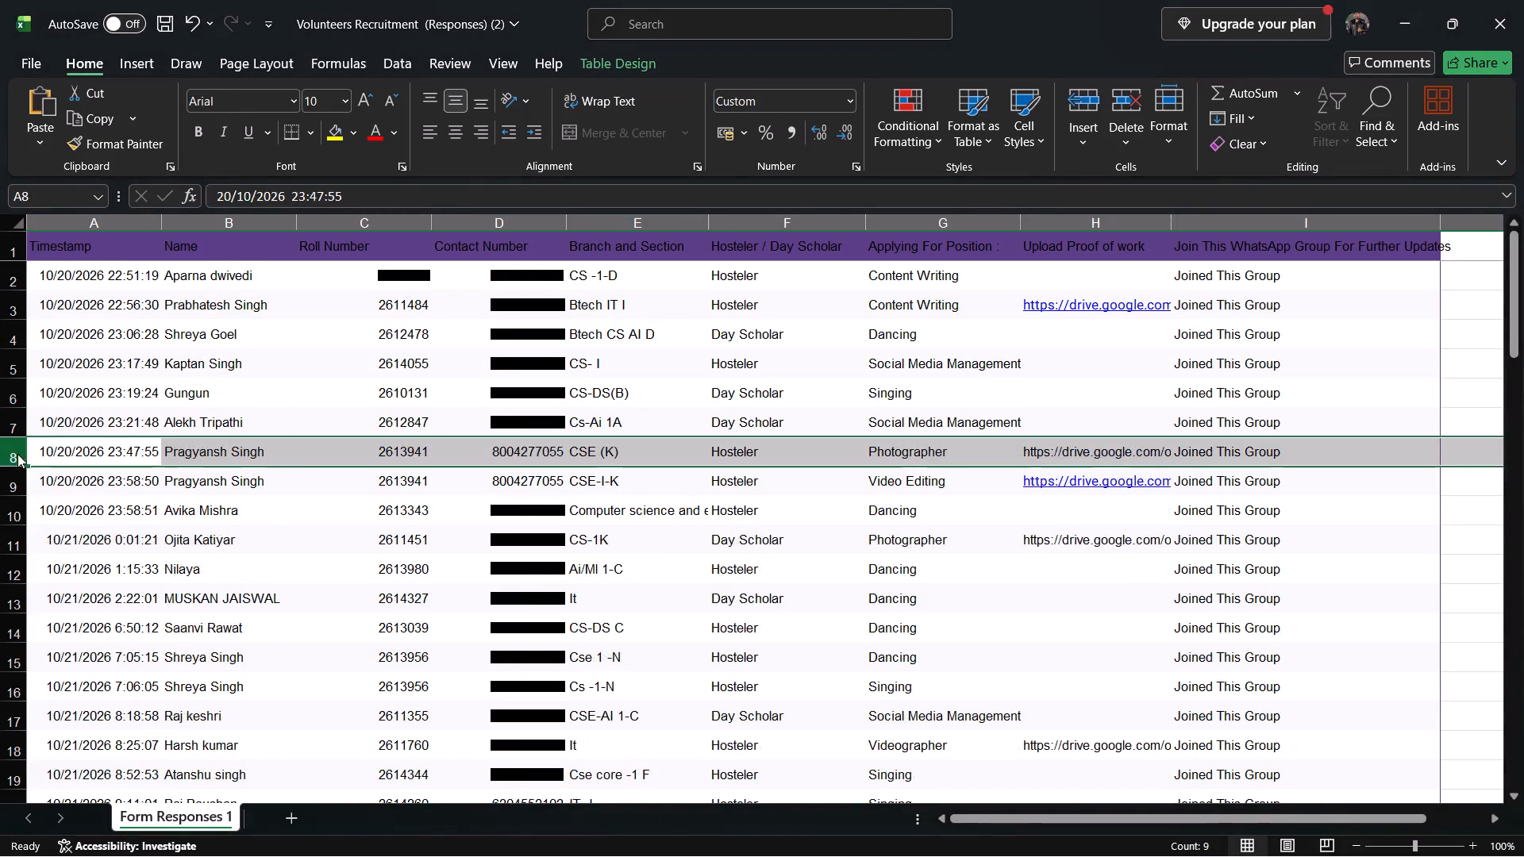
left_click(90, 681)
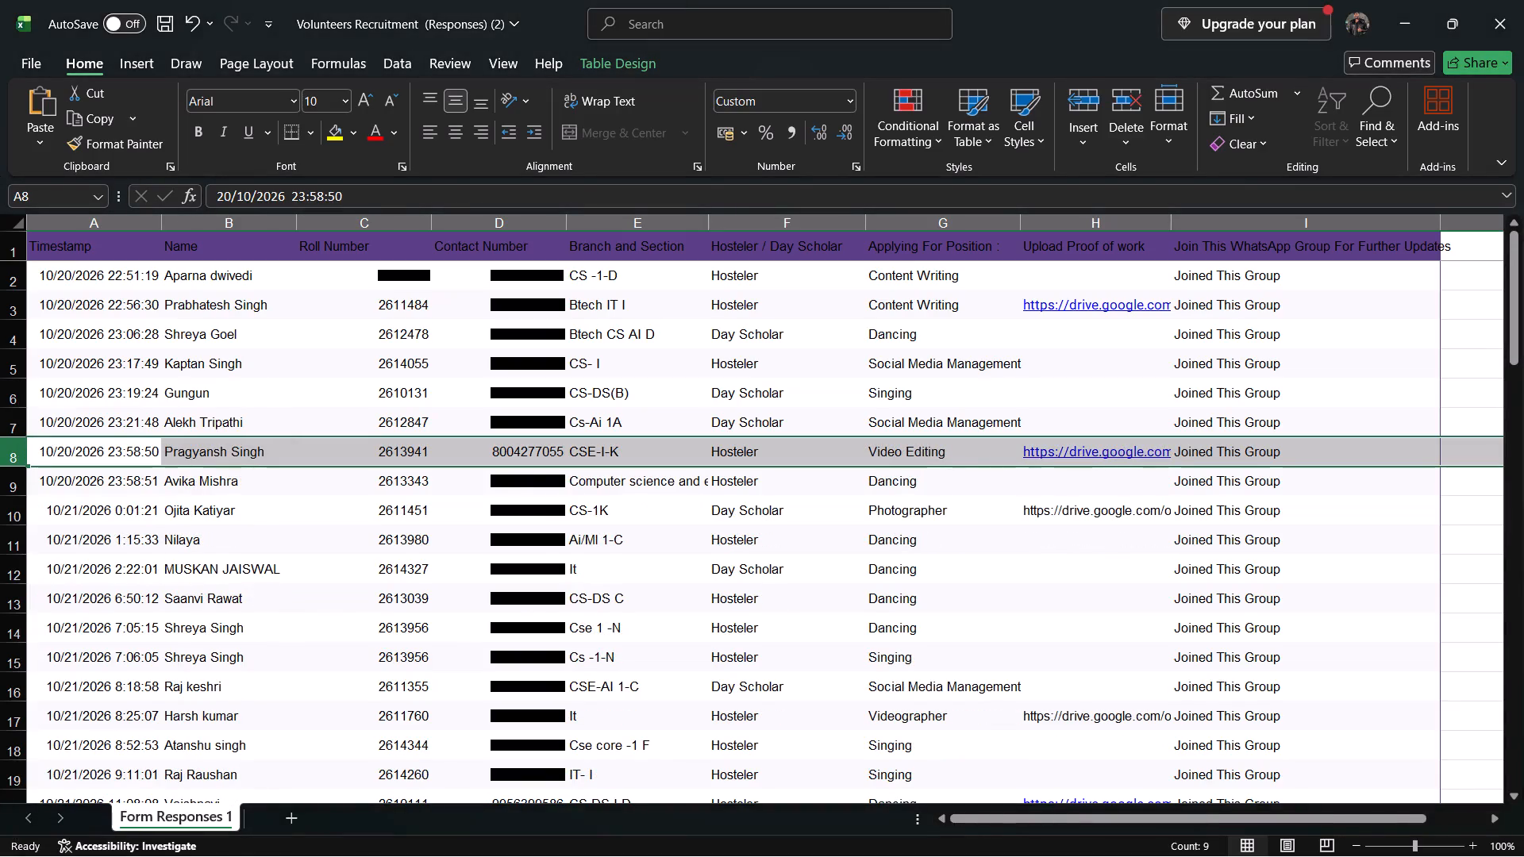
Delete the 10/21/2026 responses timestamped 1:15:33 in row 11 and 7:05:15 in row 13.
left_click(18, 539)
right_click(18, 539)
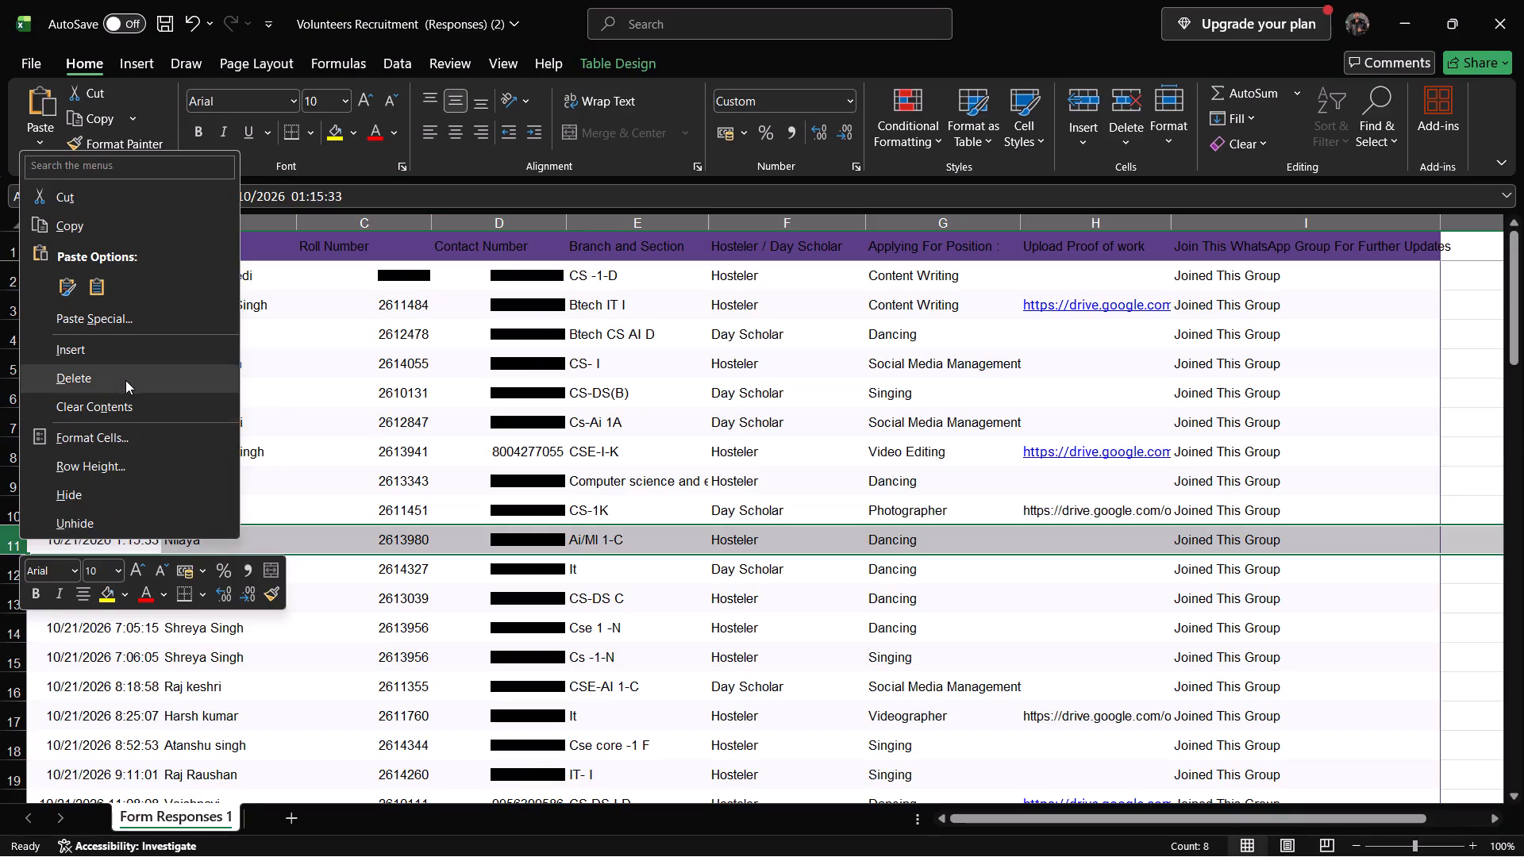
left_click(125, 379)
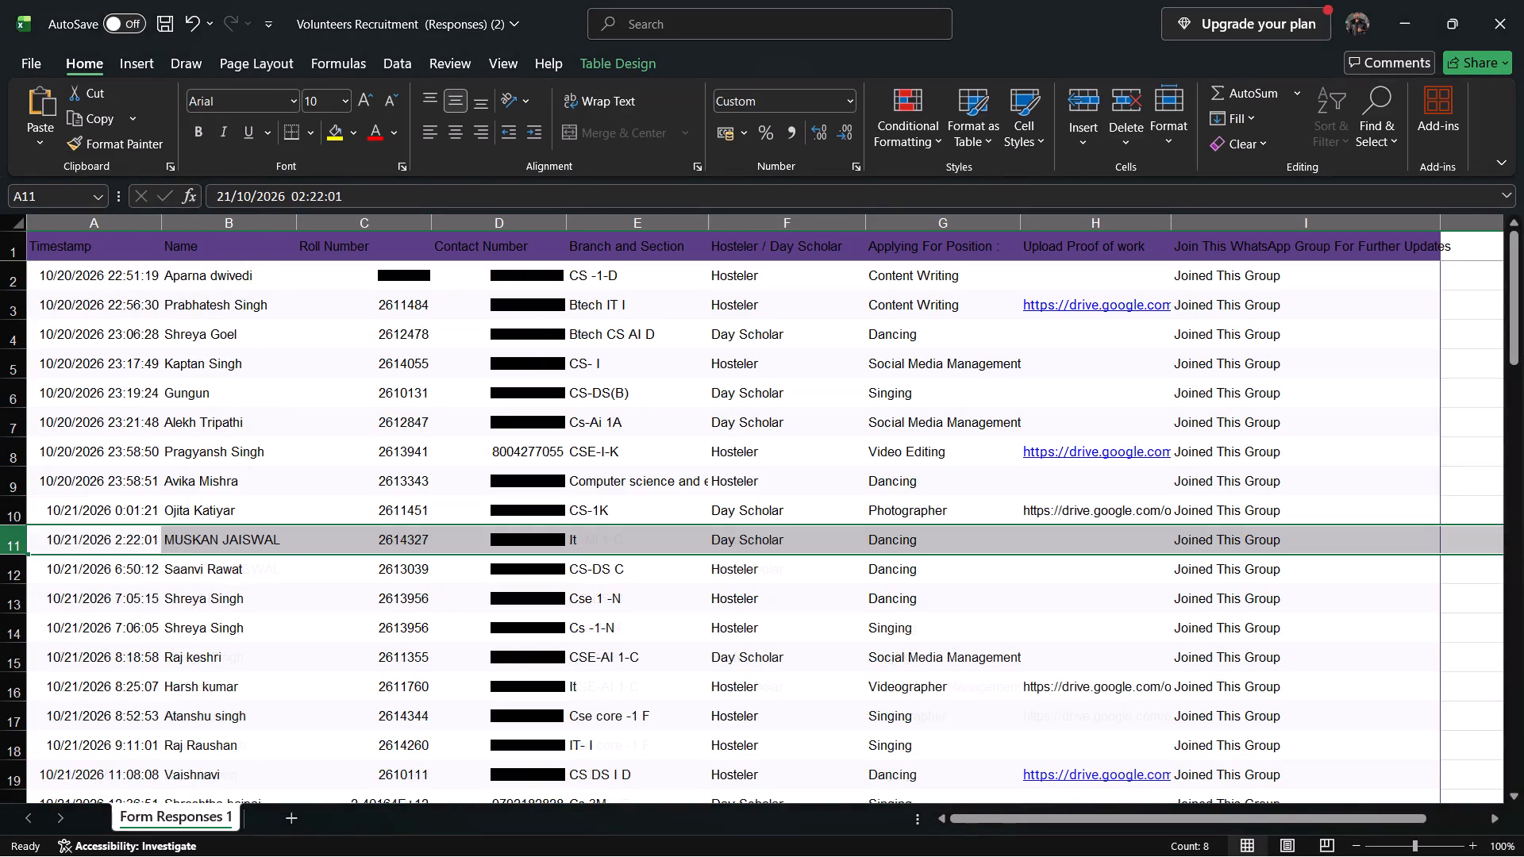
left_click(14, 599)
right_click(14, 599)
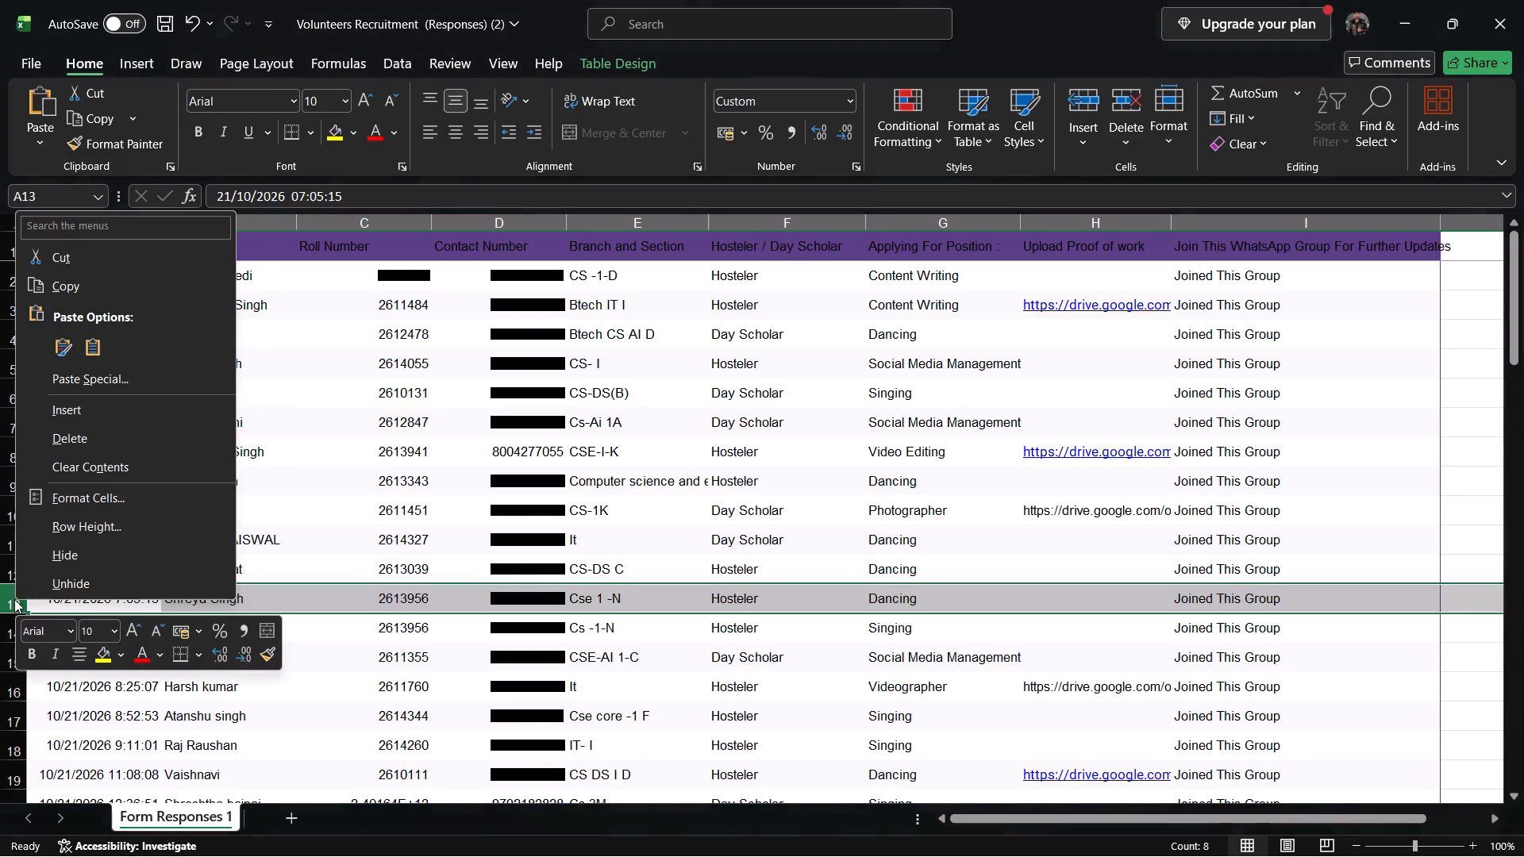
left_click(147, 436)
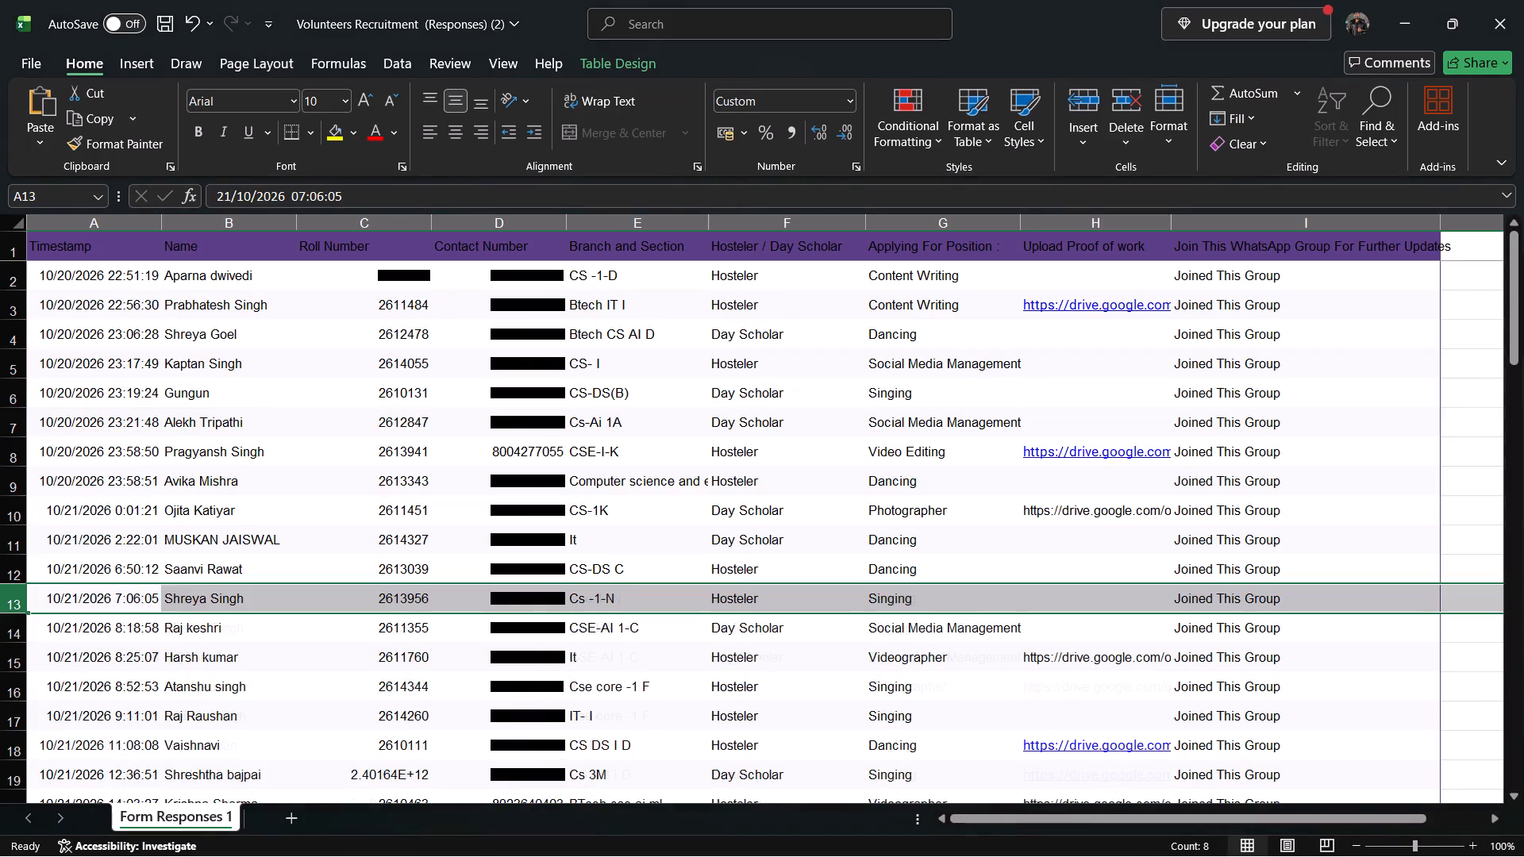
Delete three consecutive responses at row 15, timestamped 10/21/2026 8:25:07, 8:52:53 and 9:11:01.
left_click(193, 654)
scroll(193, 654, "down", 3)
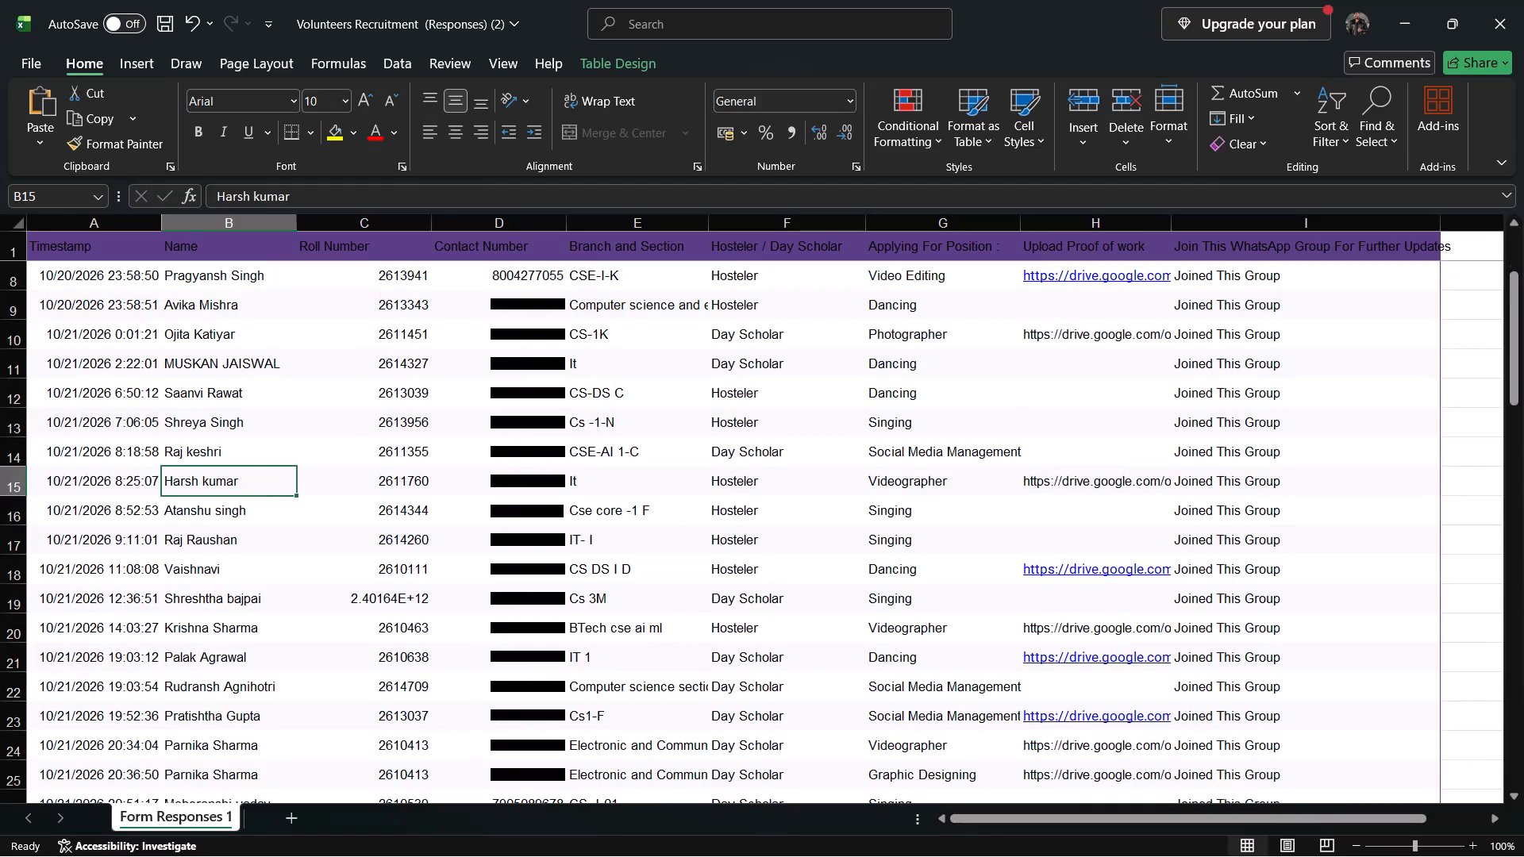
left_click(22, 479)
right_click(22, 479)
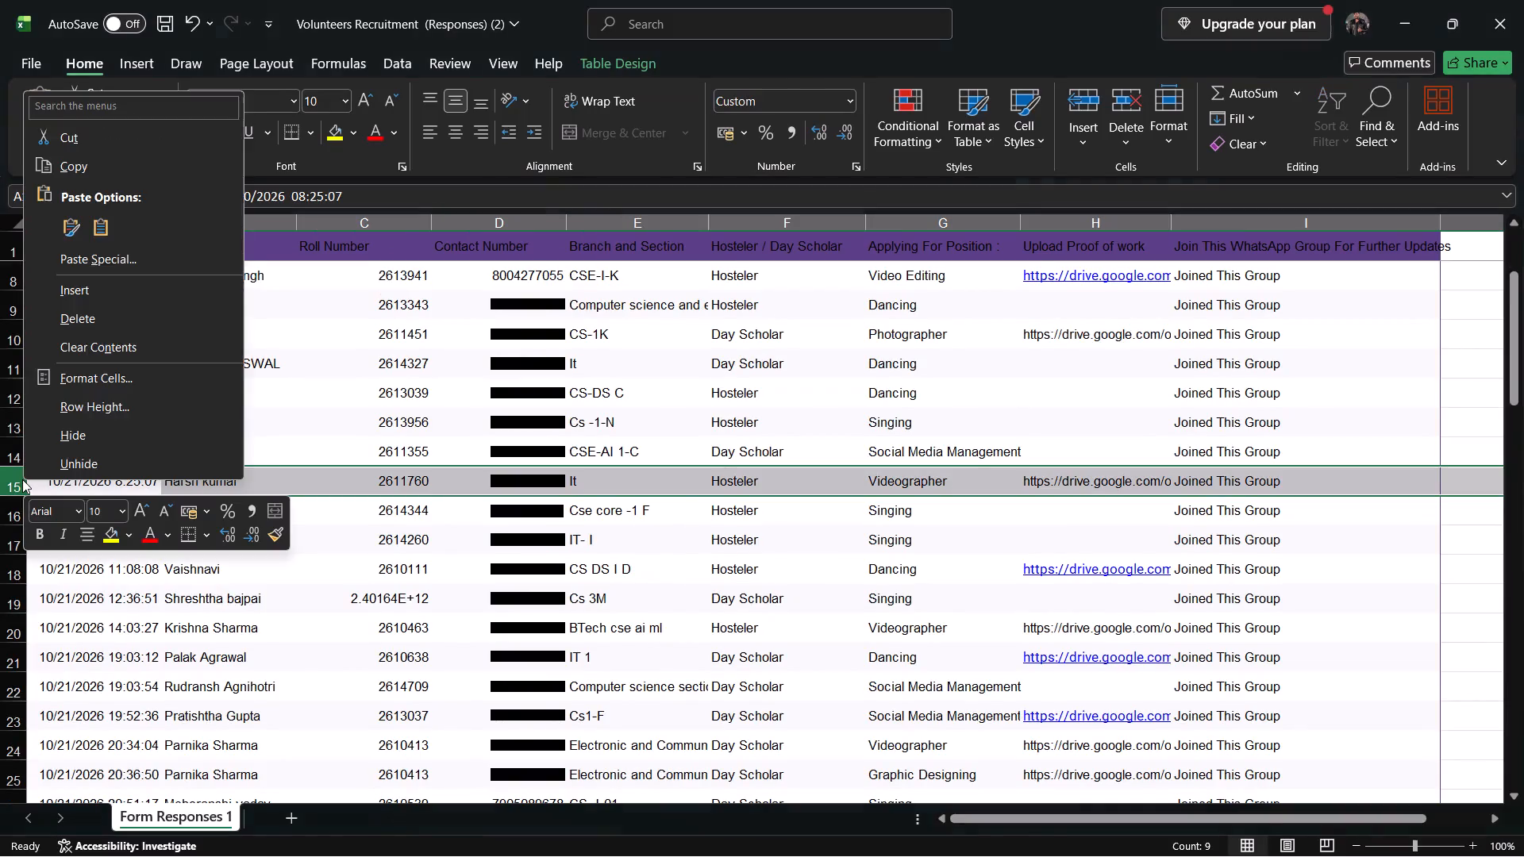
left_click(133, 318)
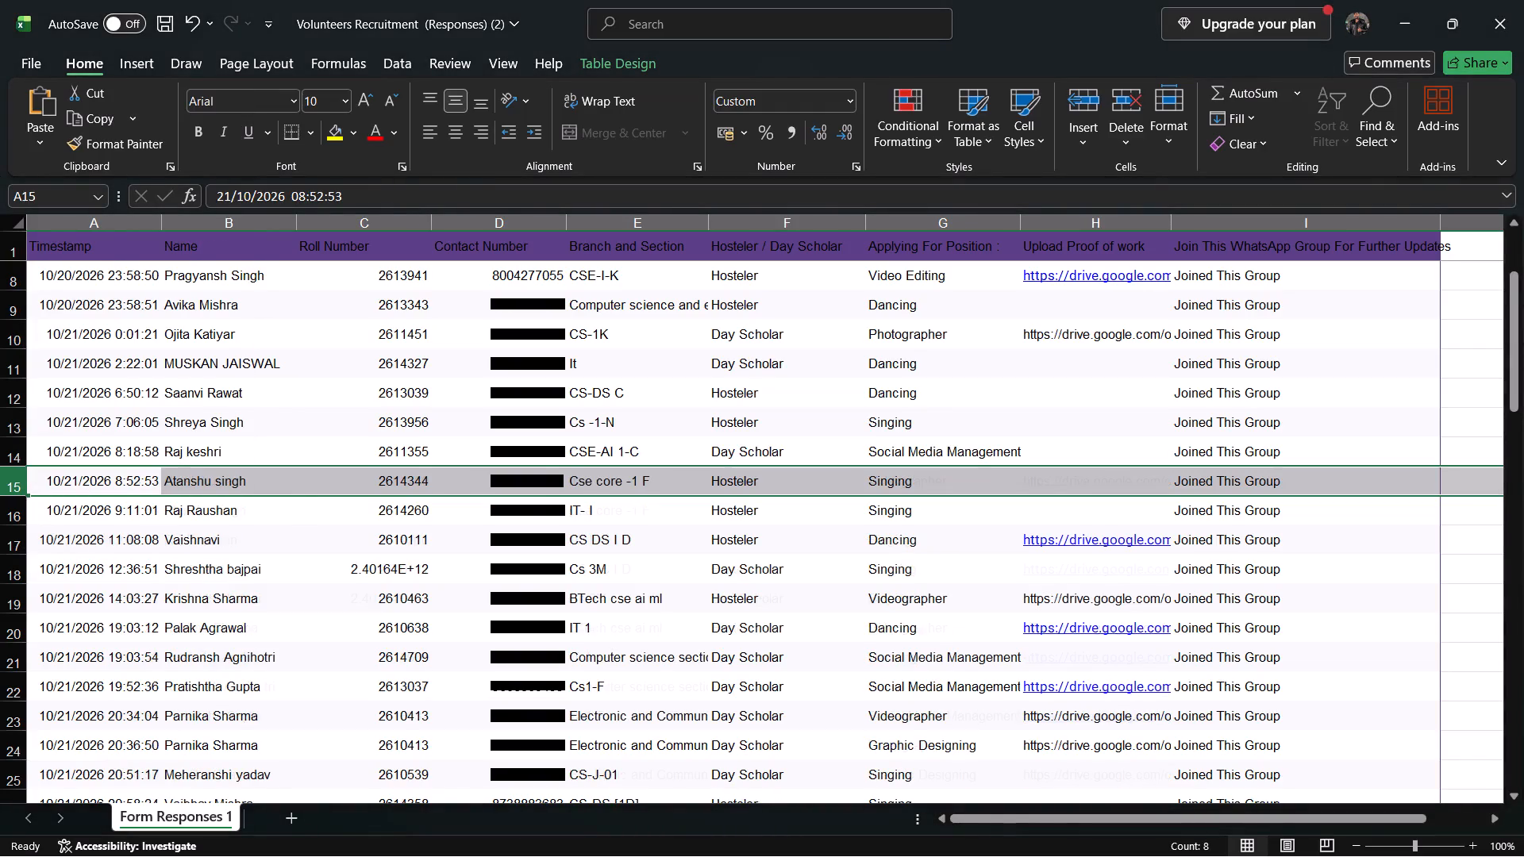
left_click(13, 481)
right_click(13, 481)
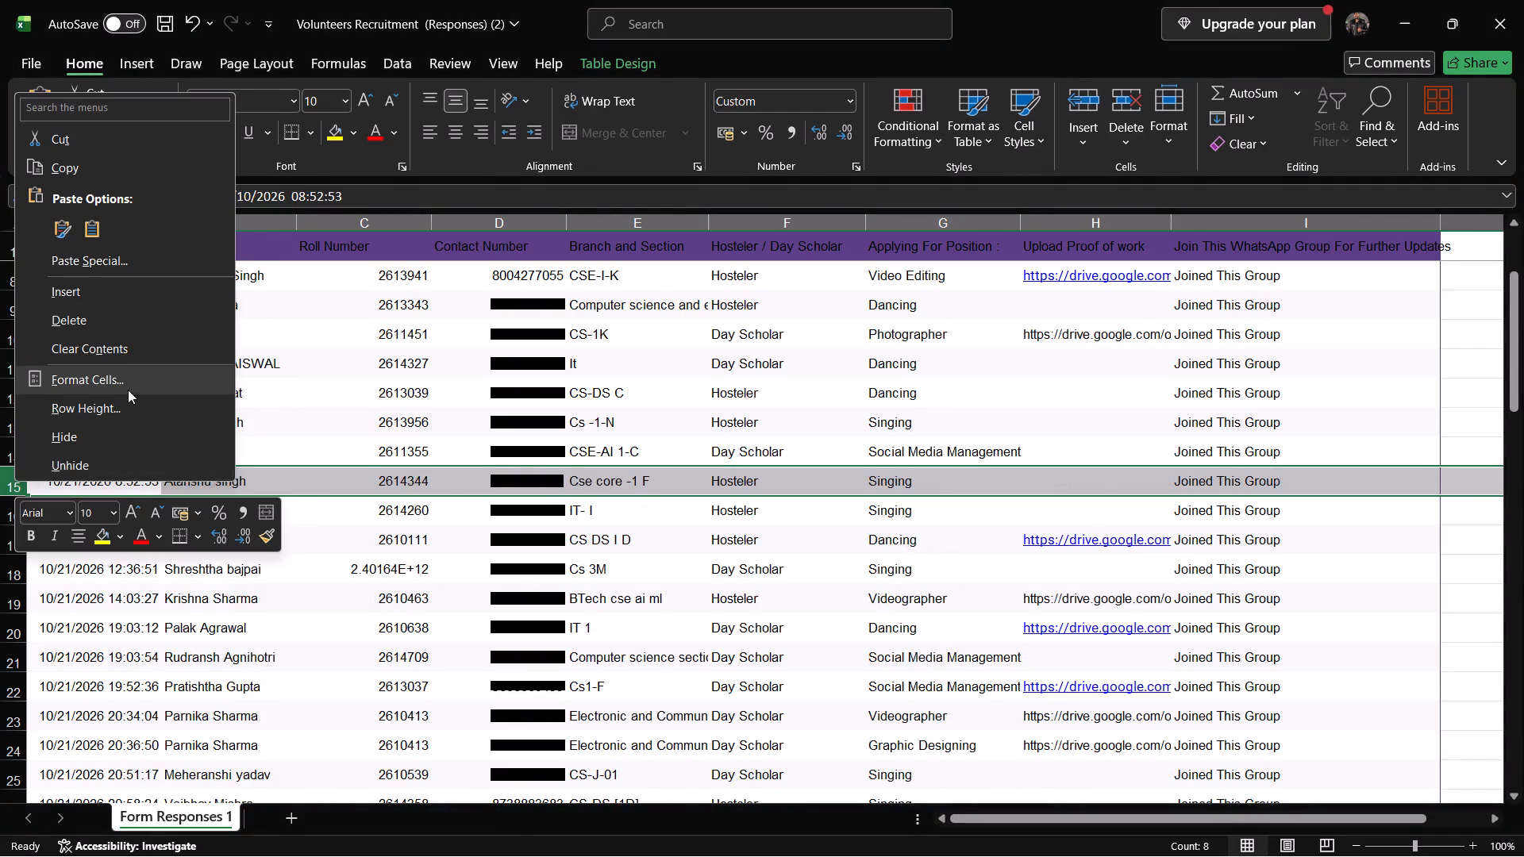
left_click(83, 328)
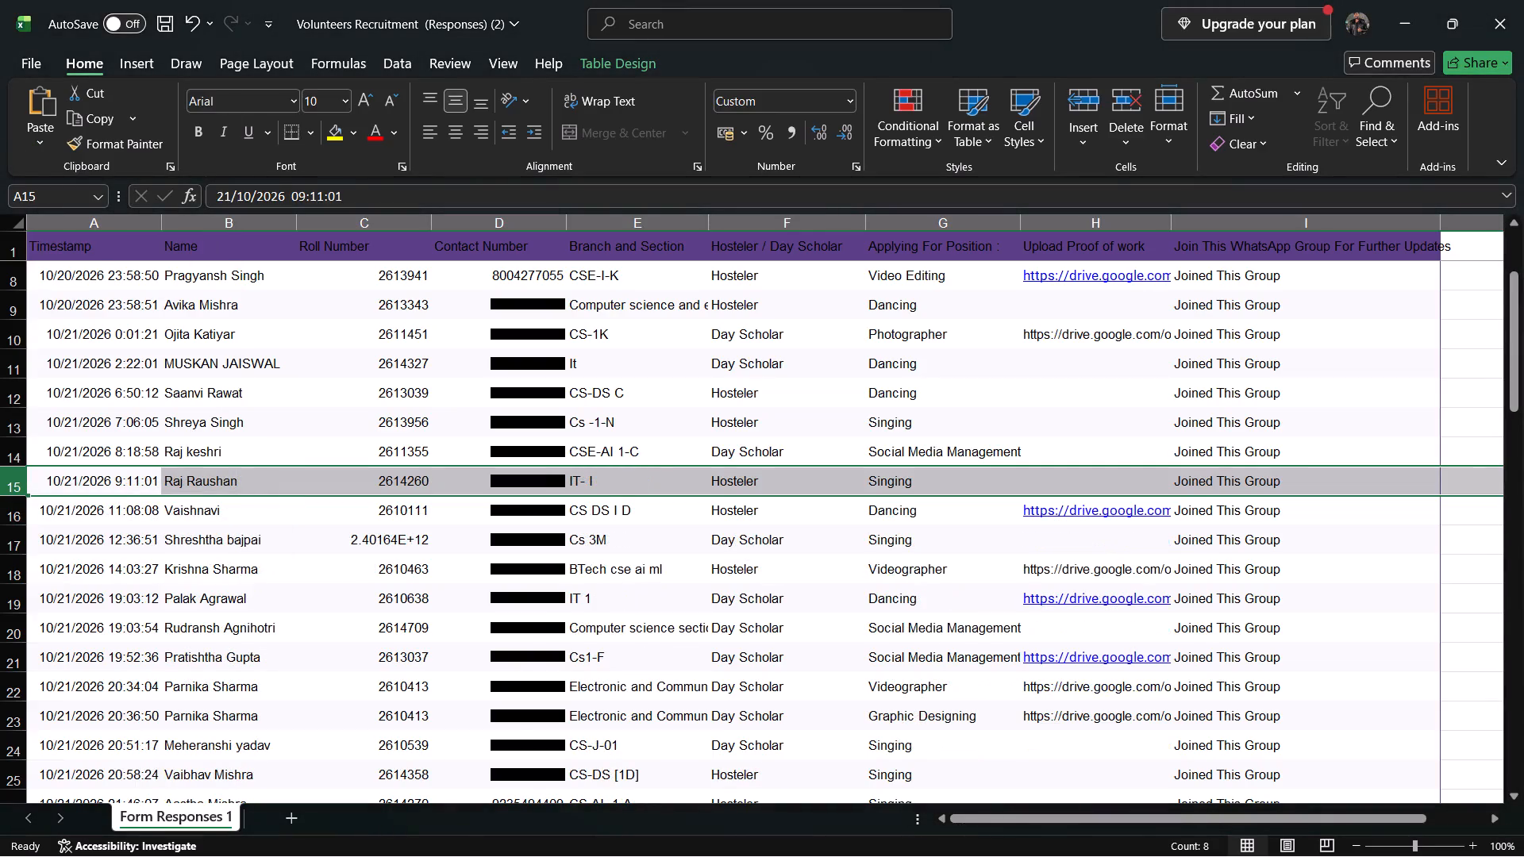
right_click(12, 490)
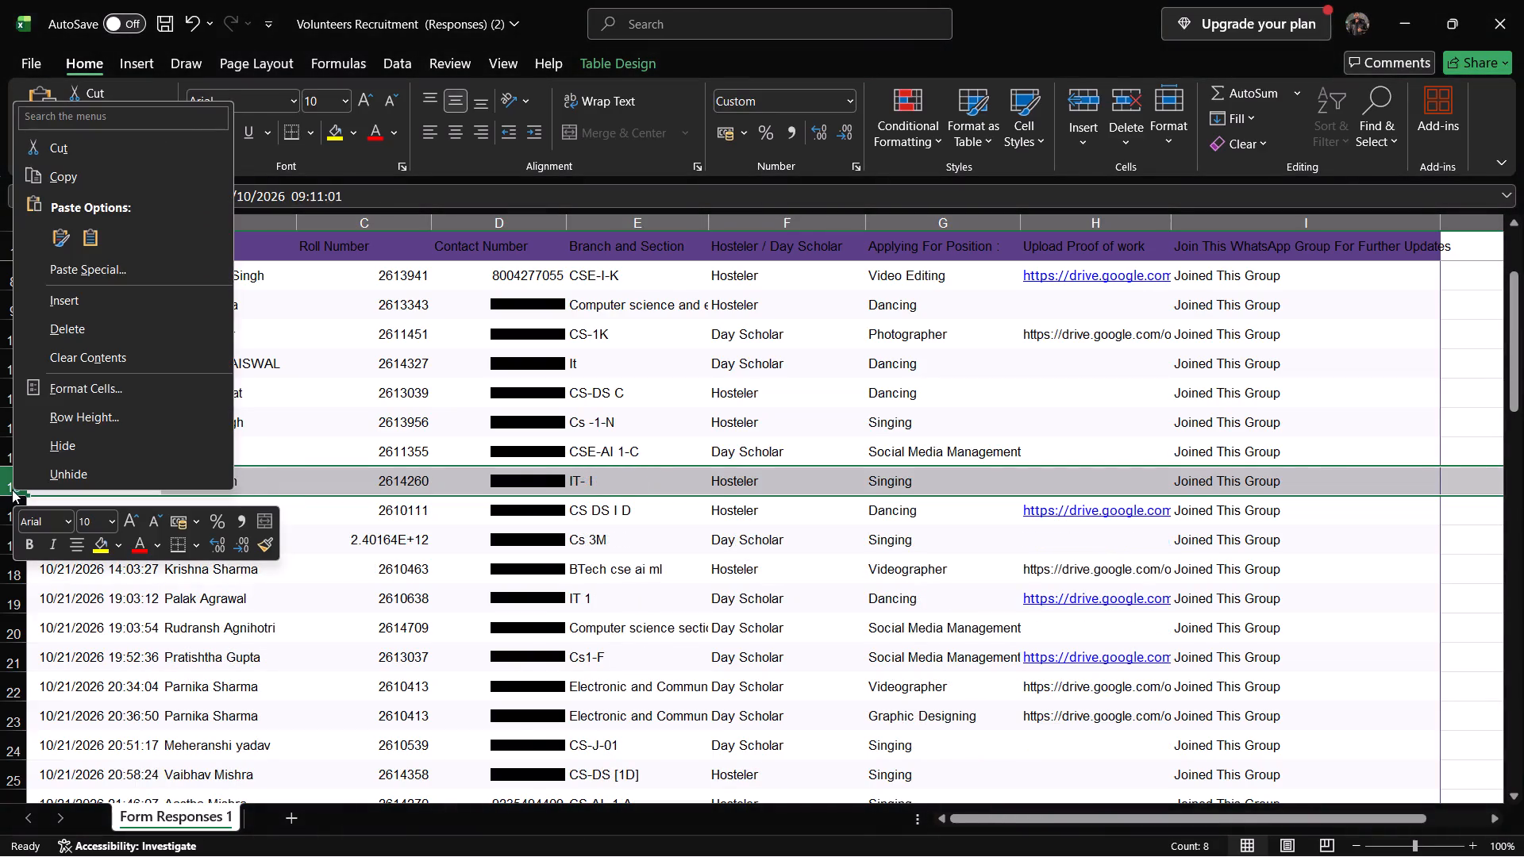
left_click(142, 319)
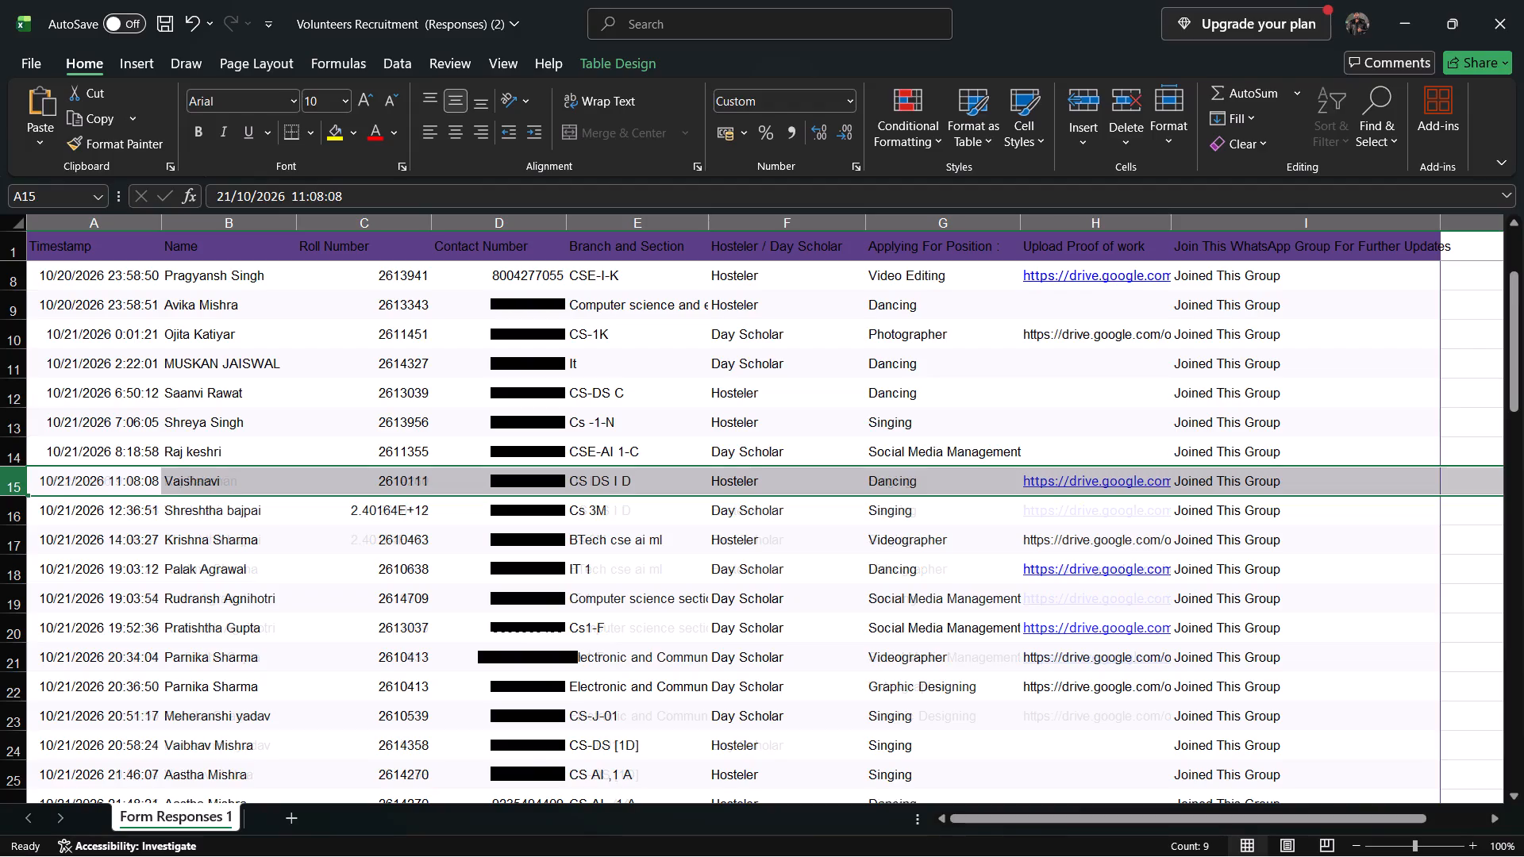
Delete two consecutive responses at row 25, timestamped 10/21/2026 21:46:07 and 21:48:21.
scroll(114, 526, "down", 1)
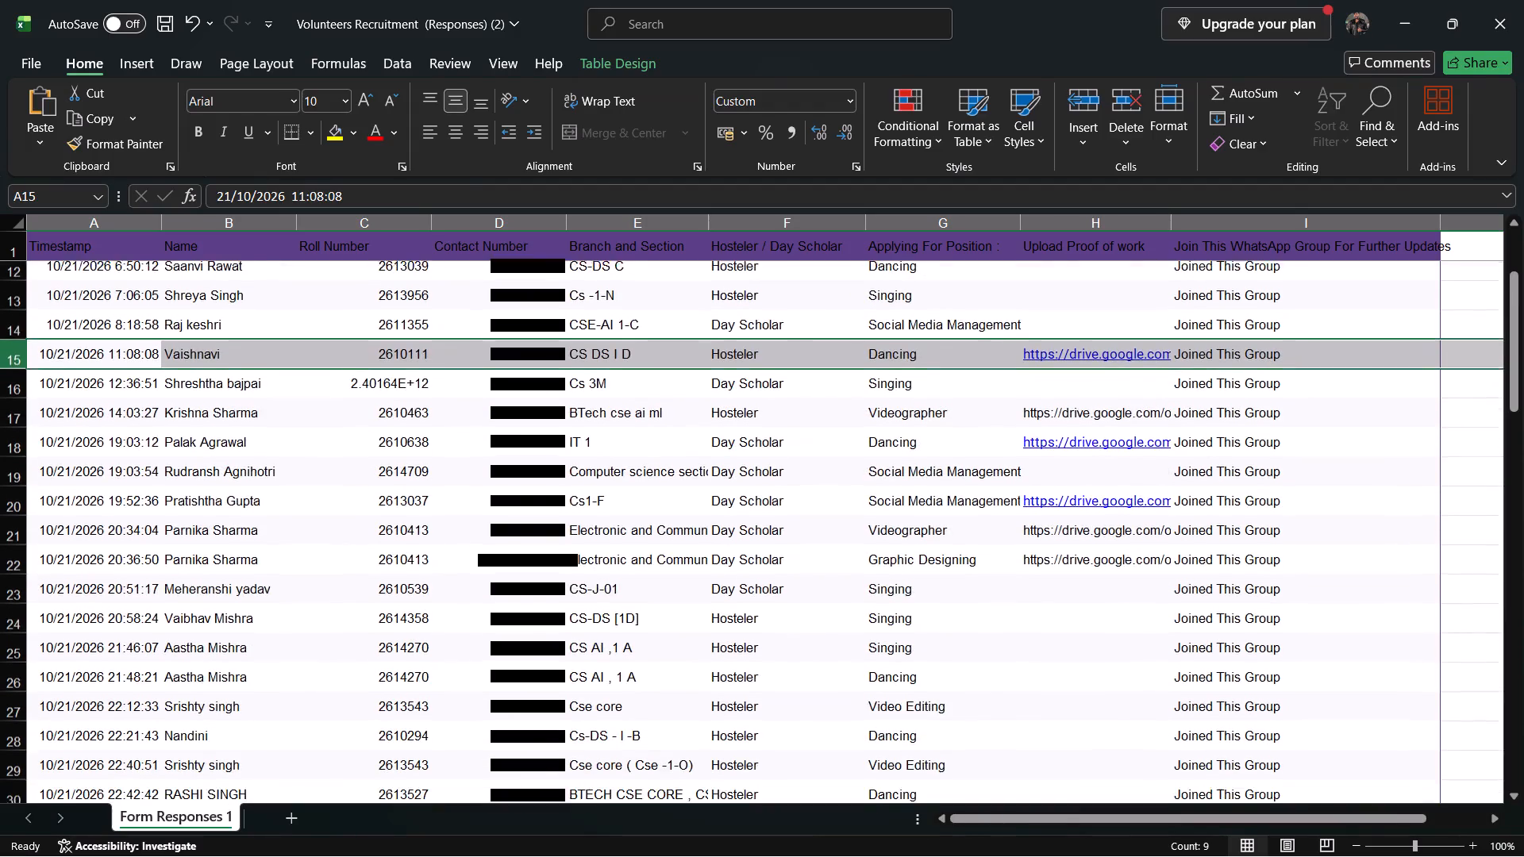
scroll(114, 526, "down", 1)
left_click(6, 663)
right_click(6, 663)
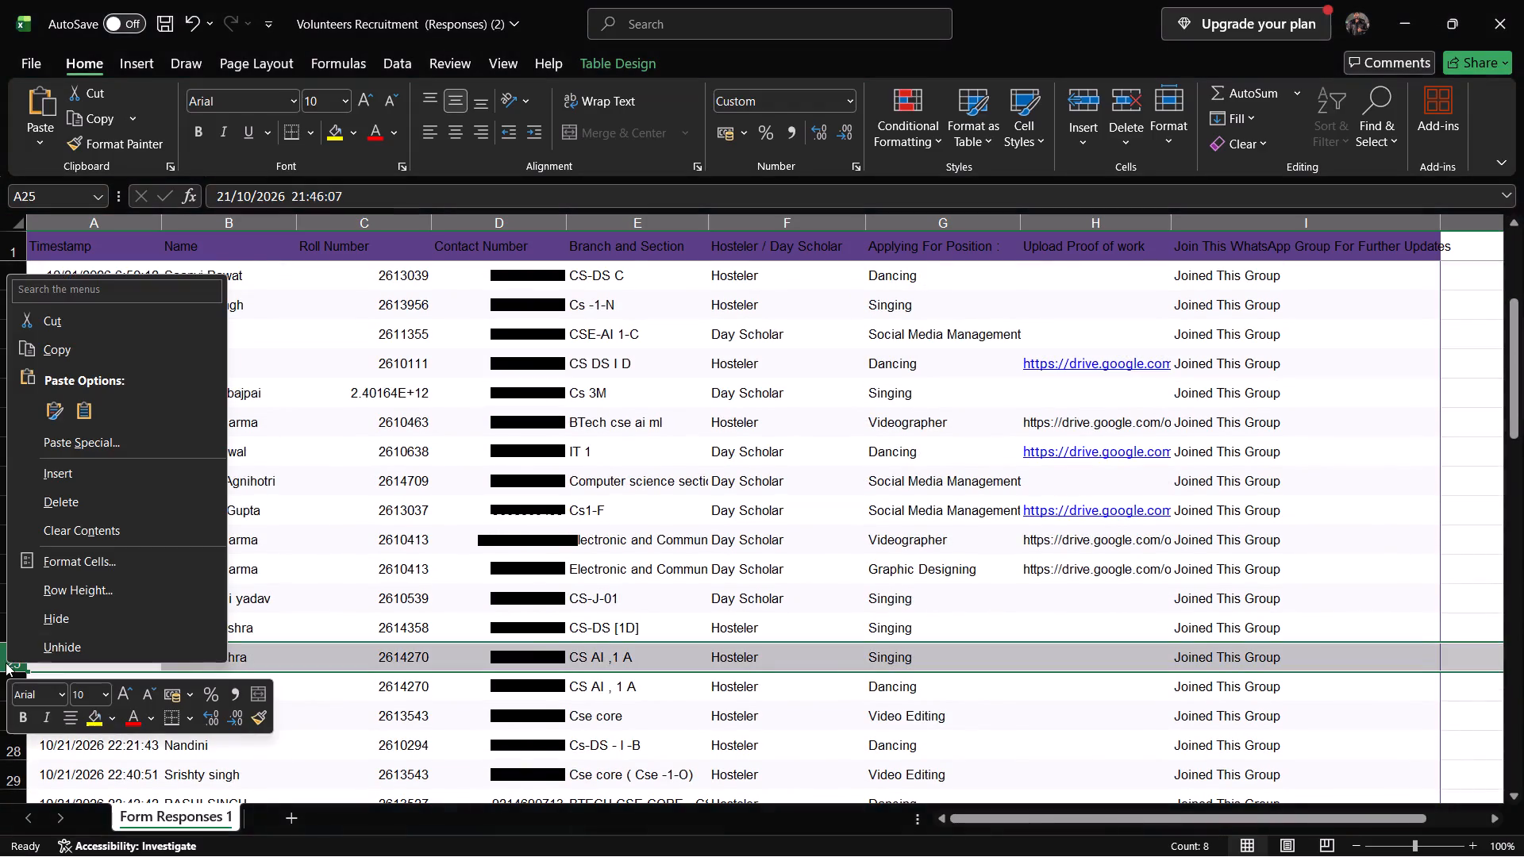
left_click(129, 501)
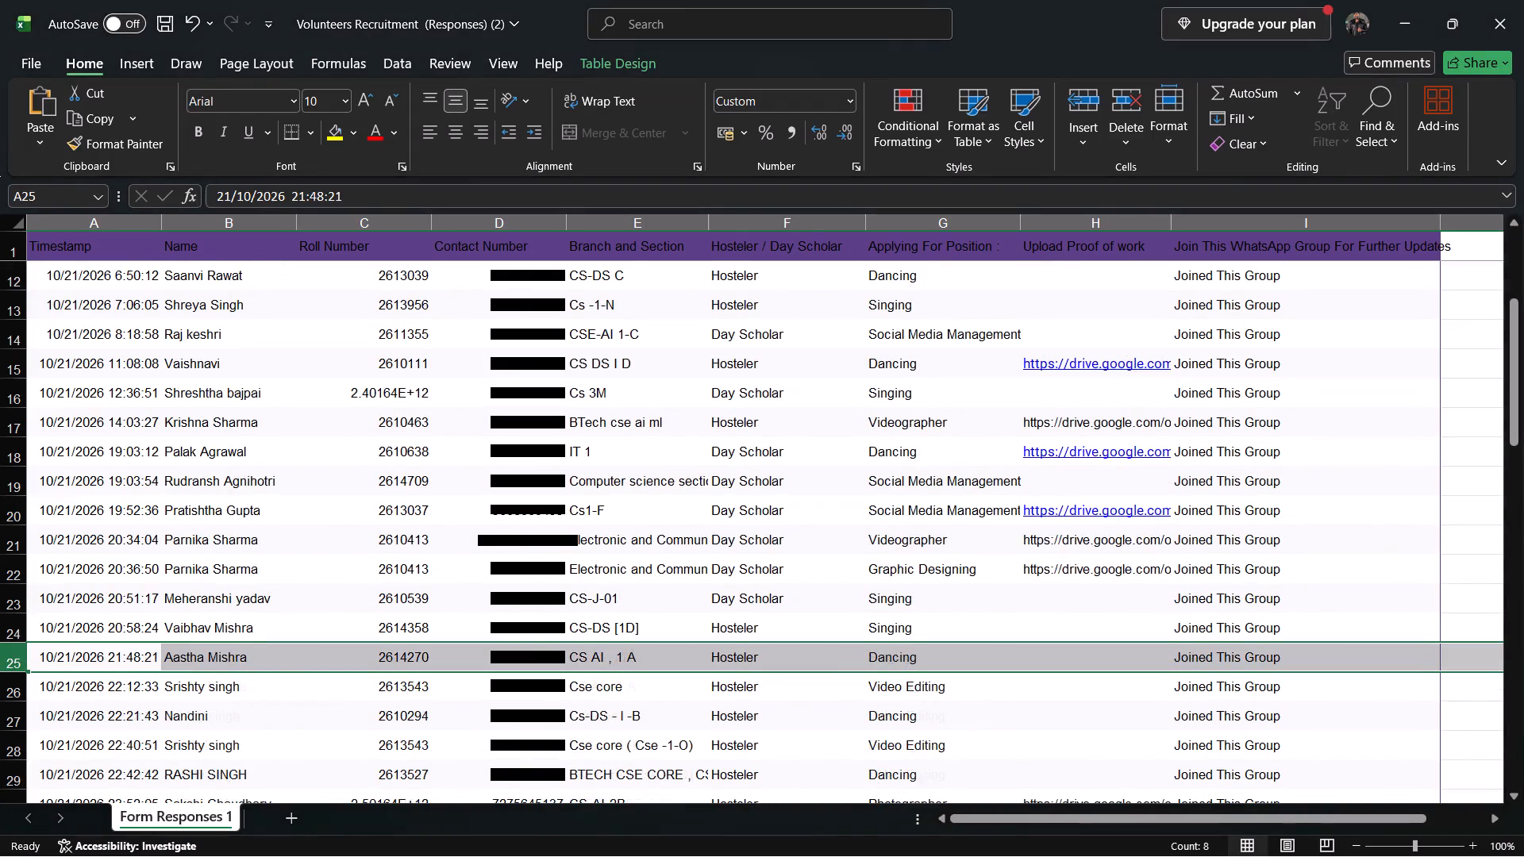
right_click(18, 661)
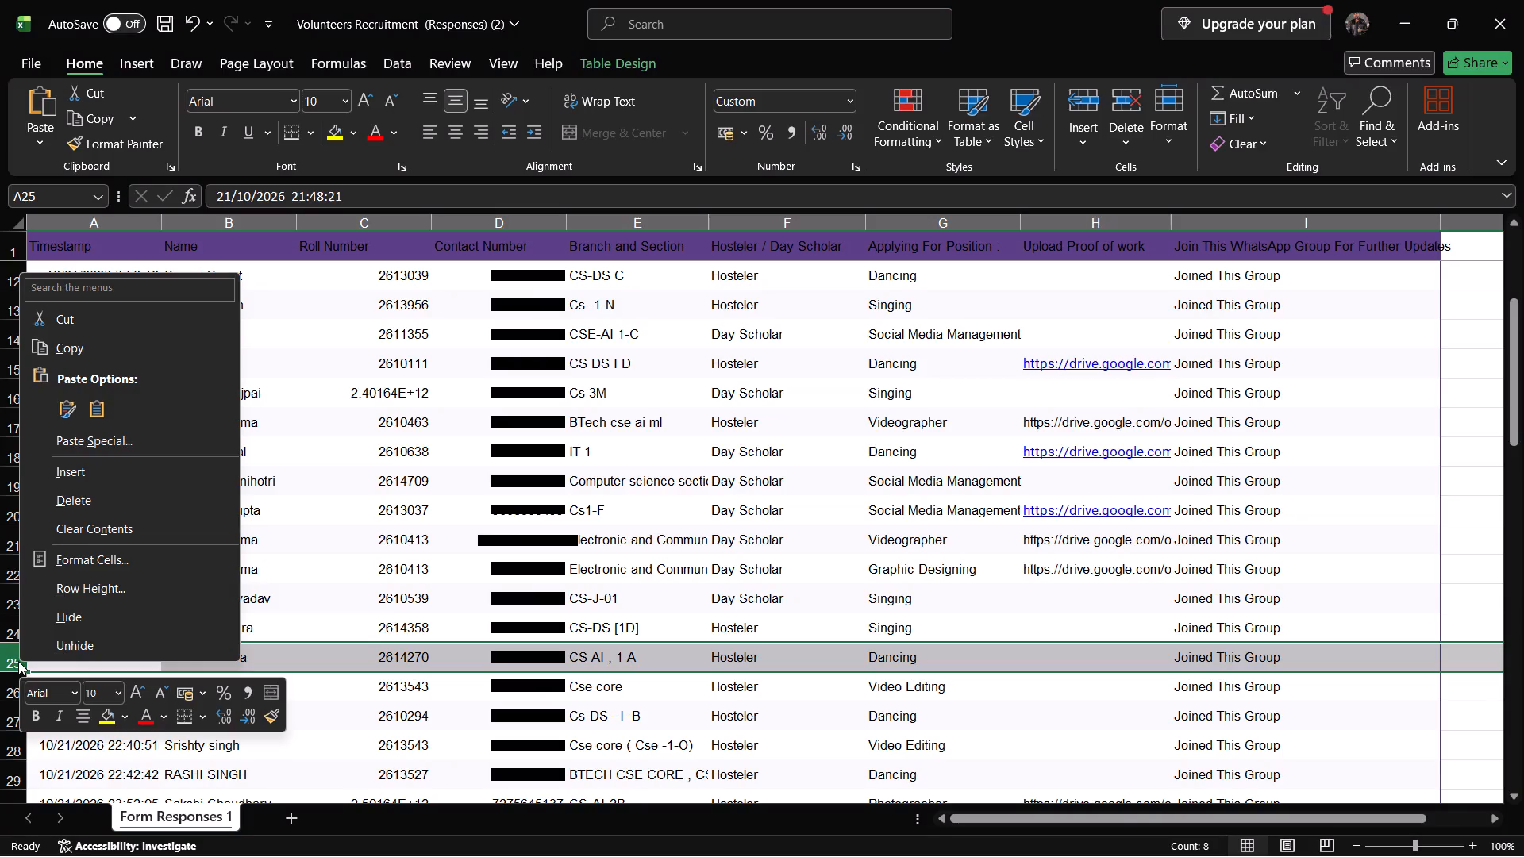
left_click(107, 499)
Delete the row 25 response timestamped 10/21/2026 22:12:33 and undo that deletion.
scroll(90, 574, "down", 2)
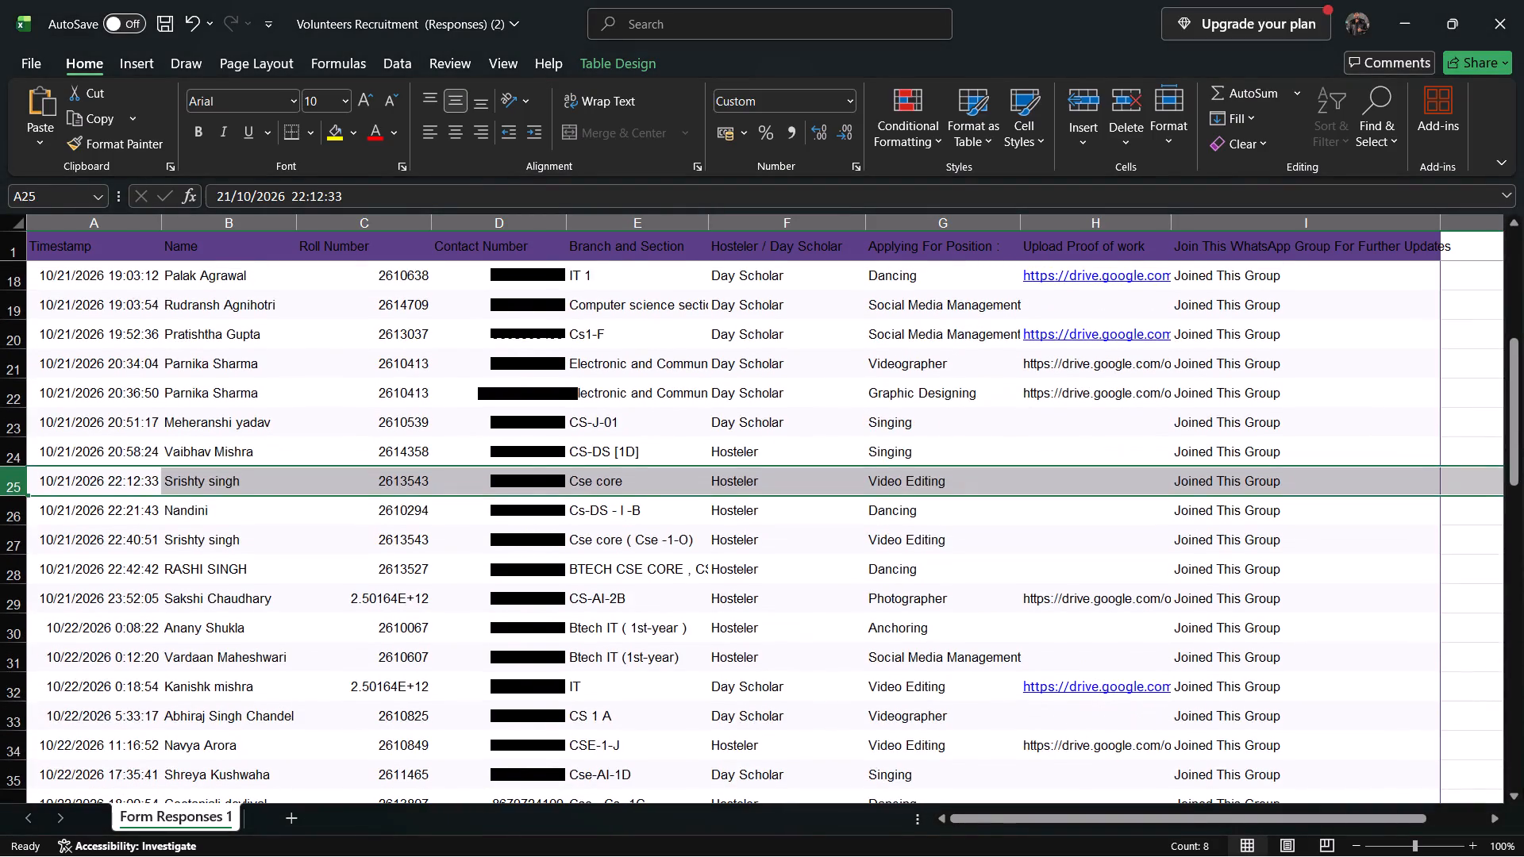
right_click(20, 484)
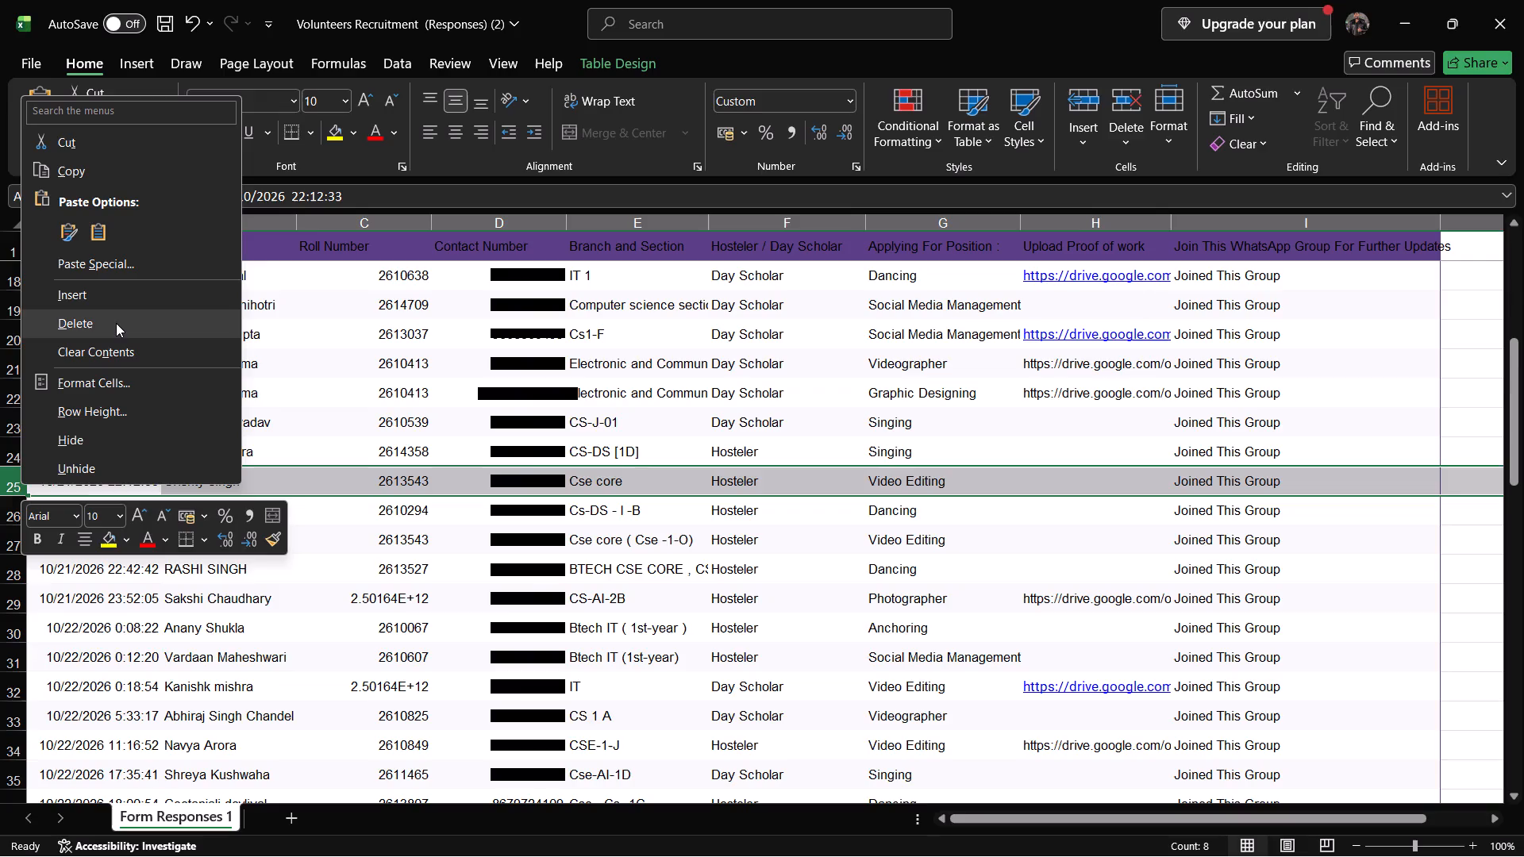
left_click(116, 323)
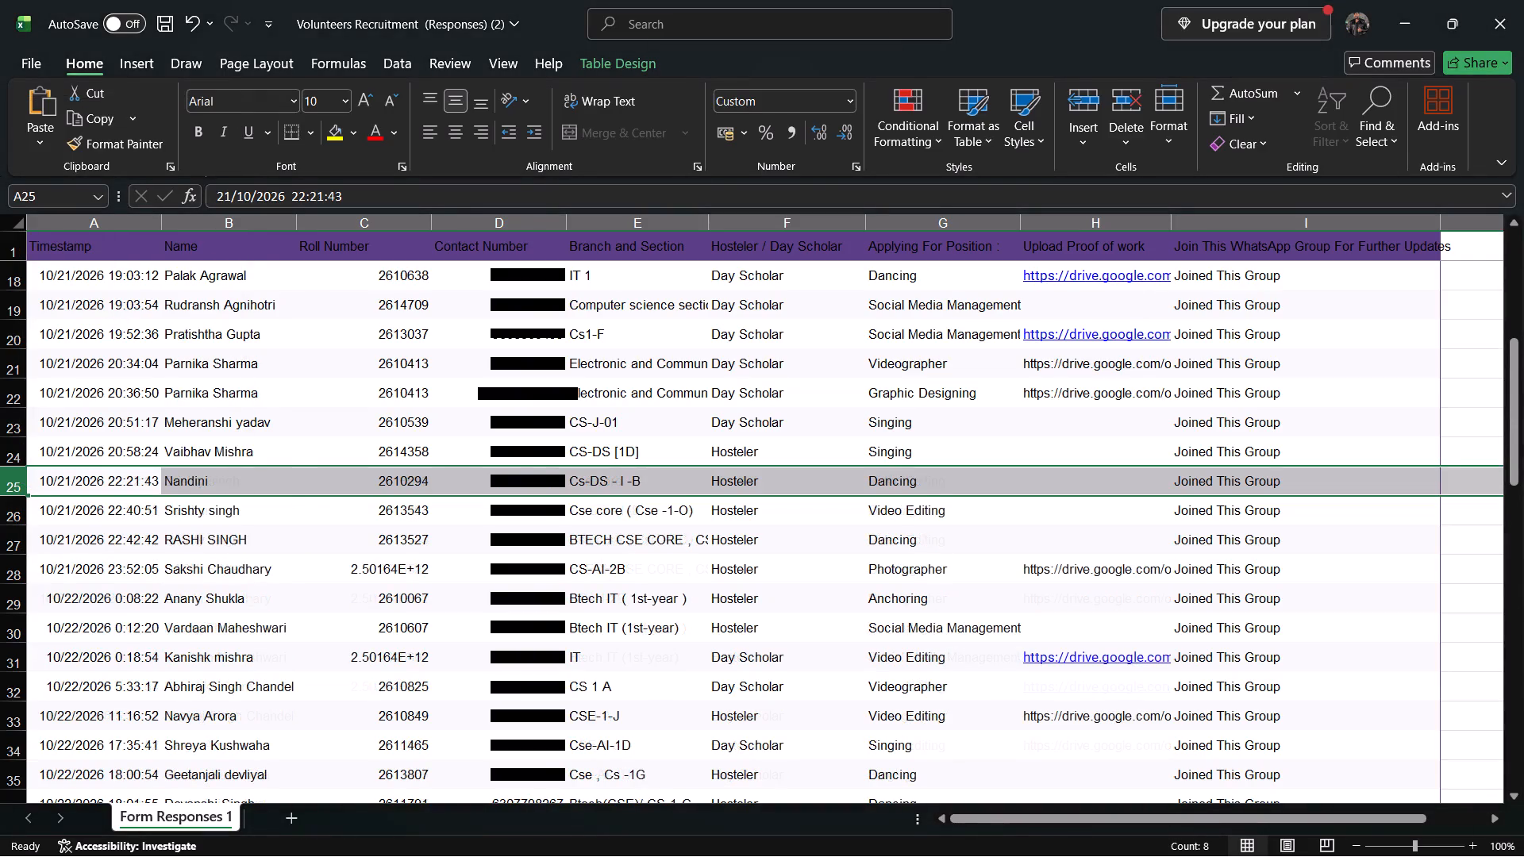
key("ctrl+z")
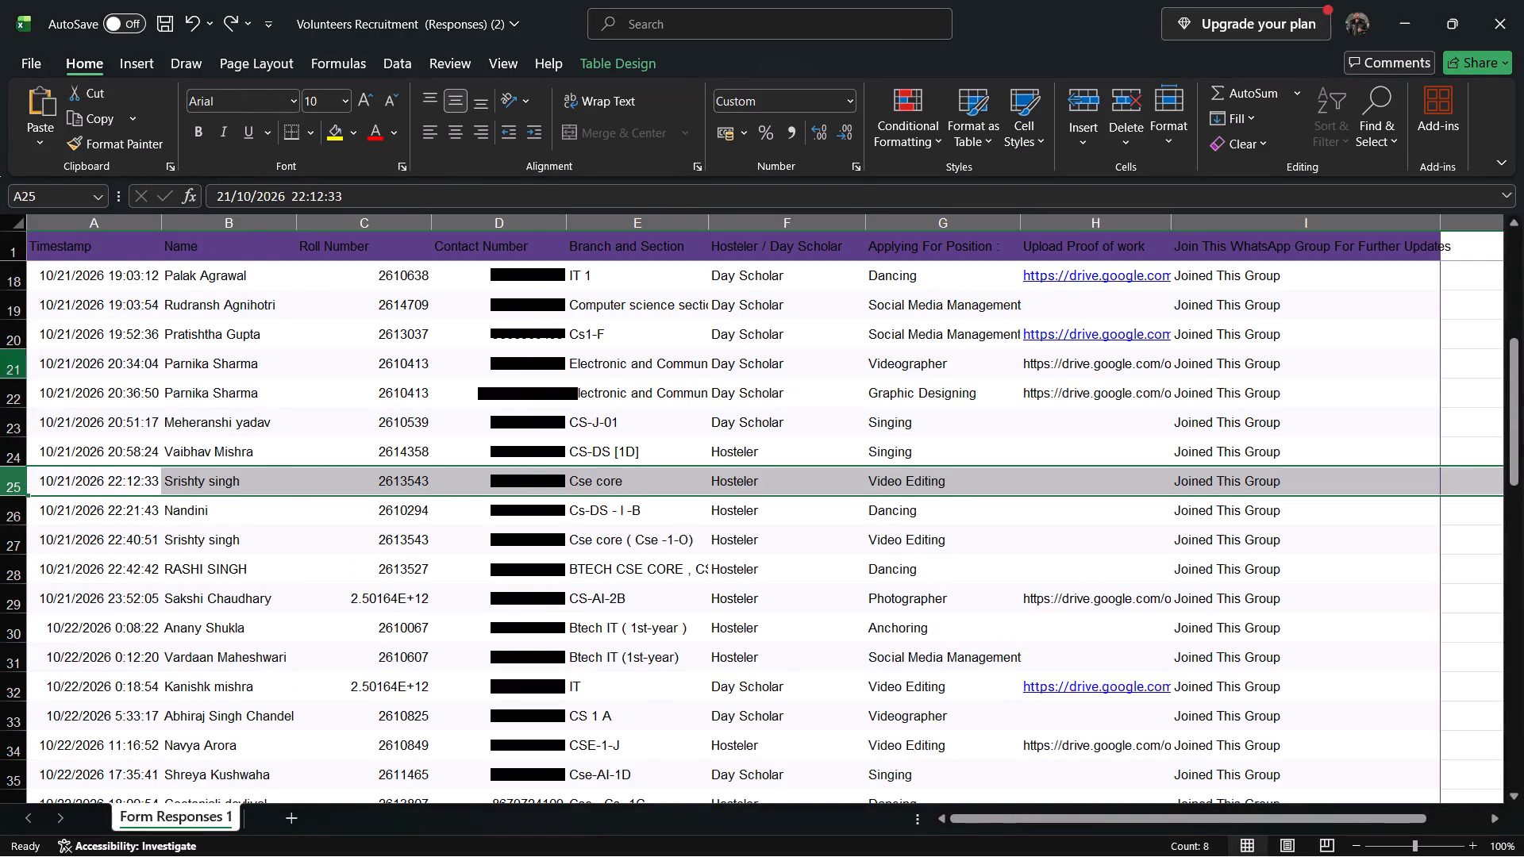
Delete the Video Editing response in row 25 timestamped 10/21/2026 22:12:33.
right_click(19, 479)
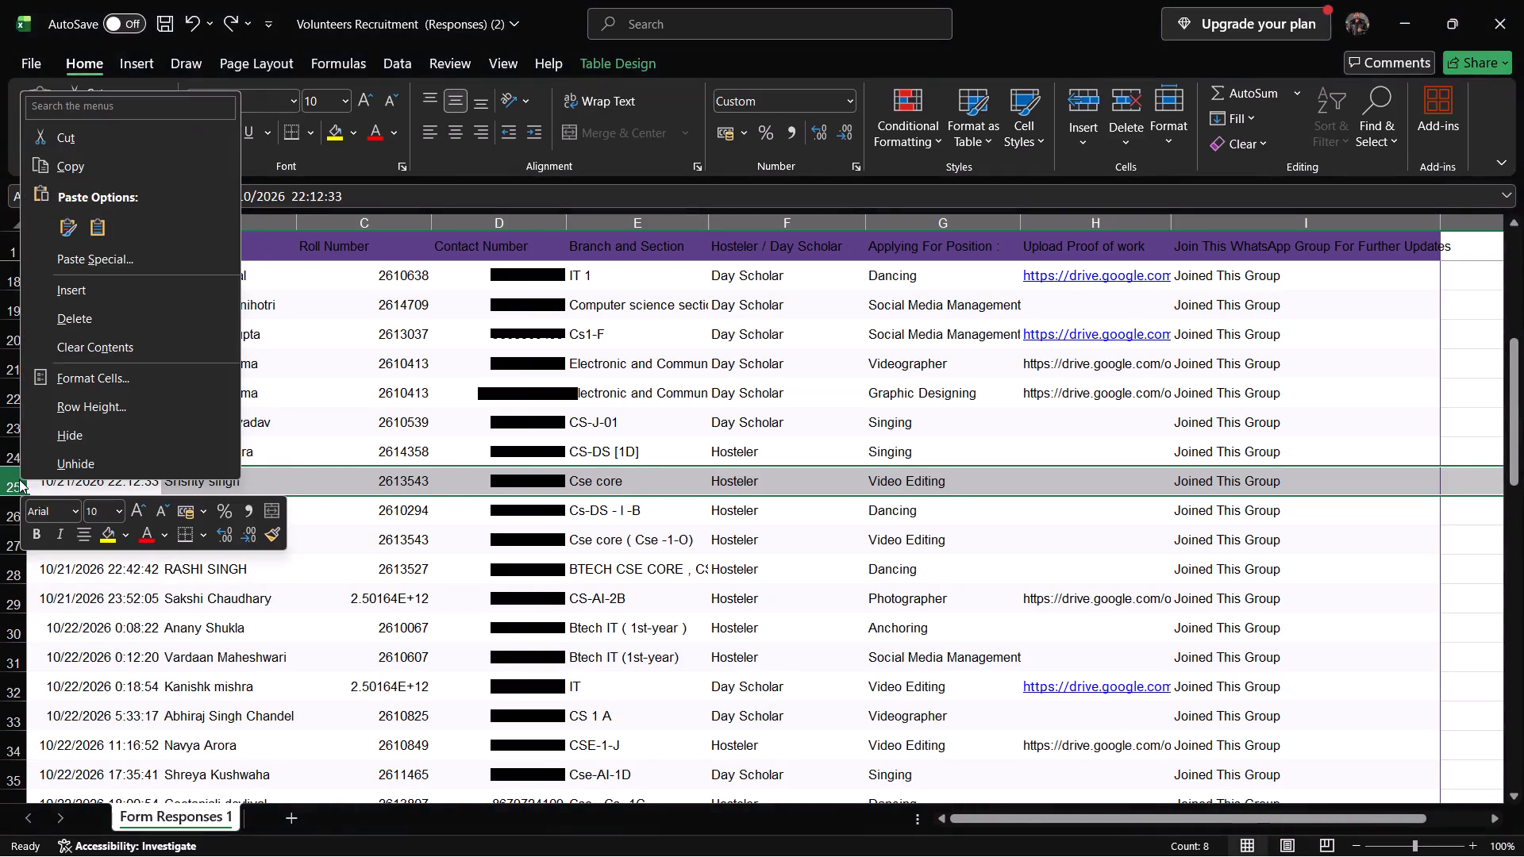
left_click(105, 317)
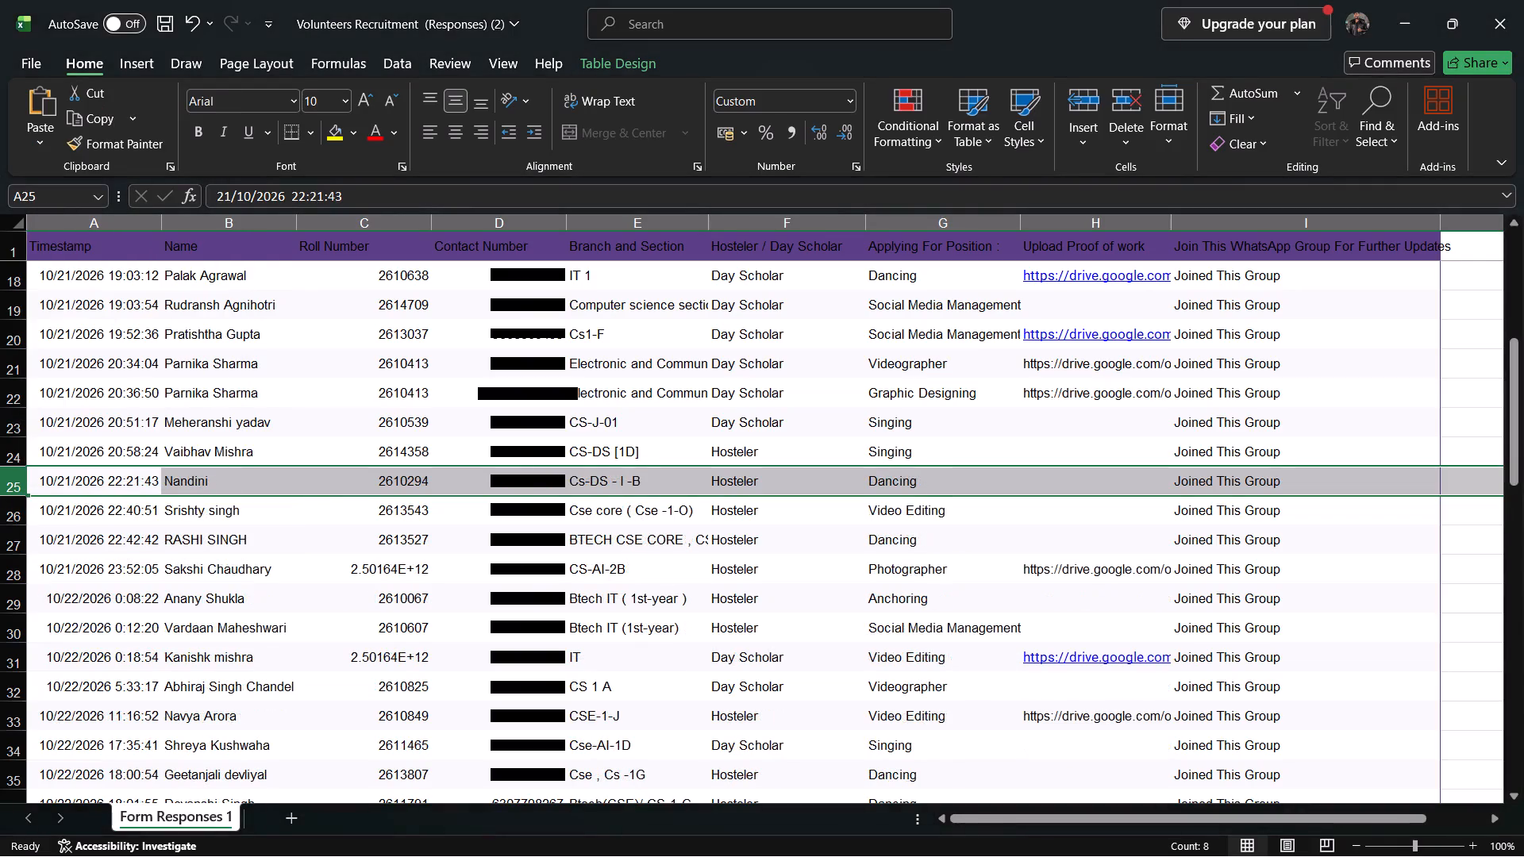
Delete the row 26 response timestamped 10/21/2026 22:40:51 and the row 25 response timestamped 10/21/2026 22:21:43.
left_click(20, 518)
right_click(20, 518)
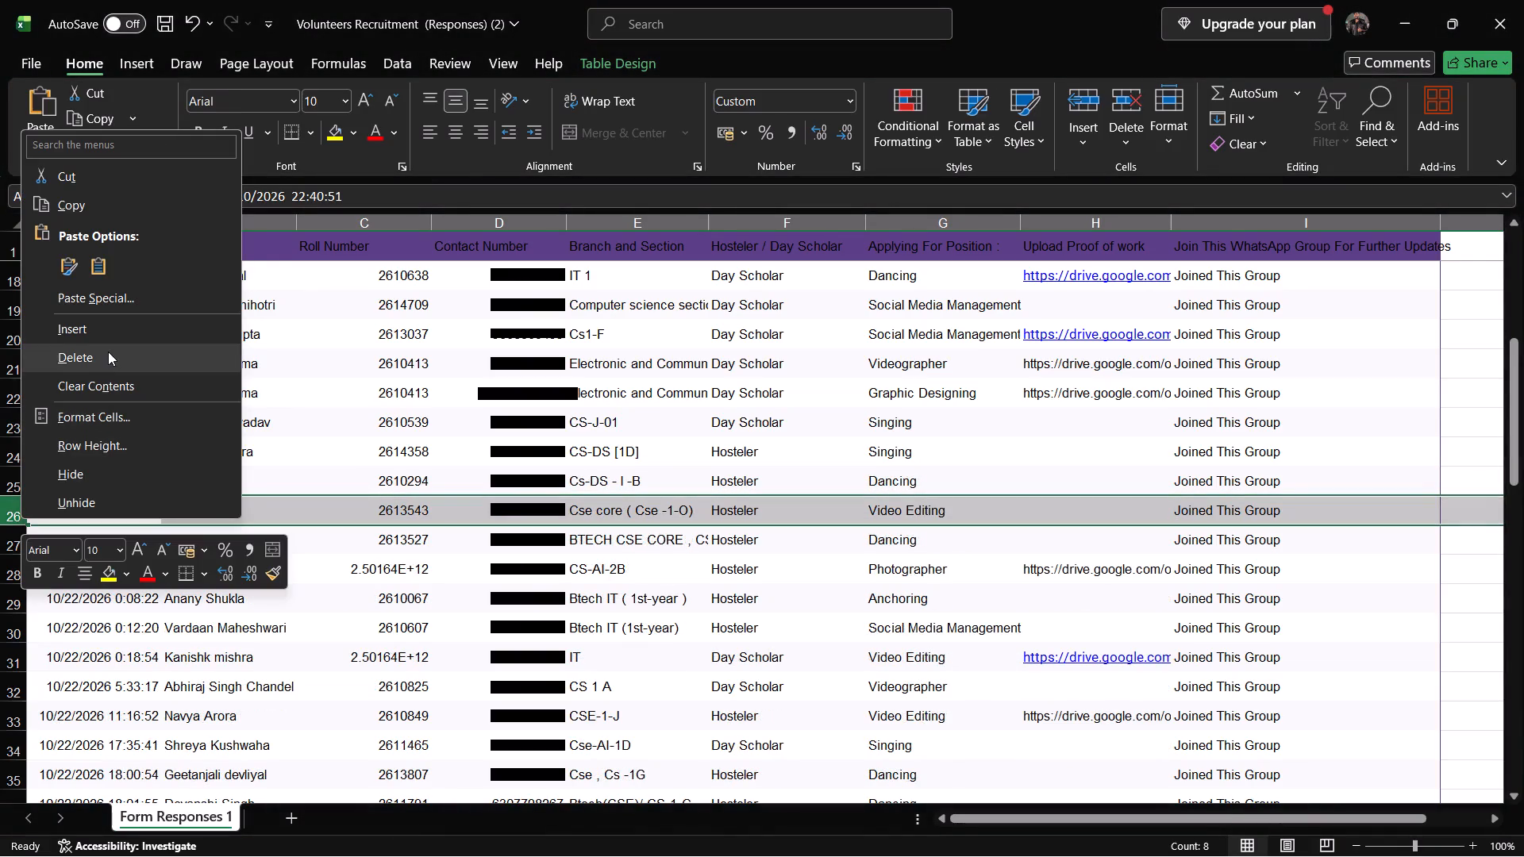
left_click(108, 352)
left_click(110, 399)
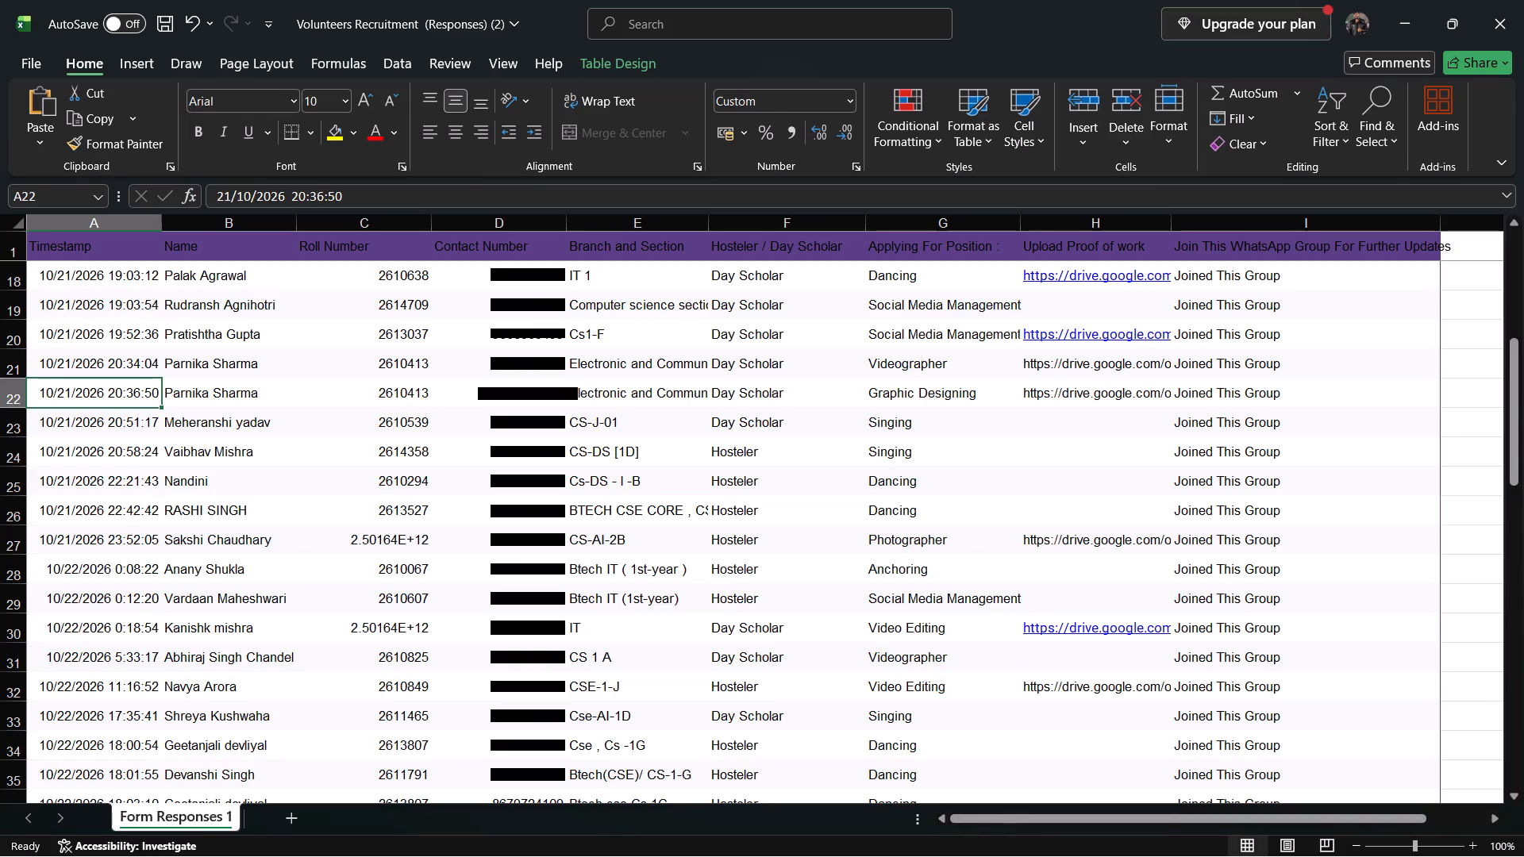
left_click(7, 476)
right_click(7, 476)
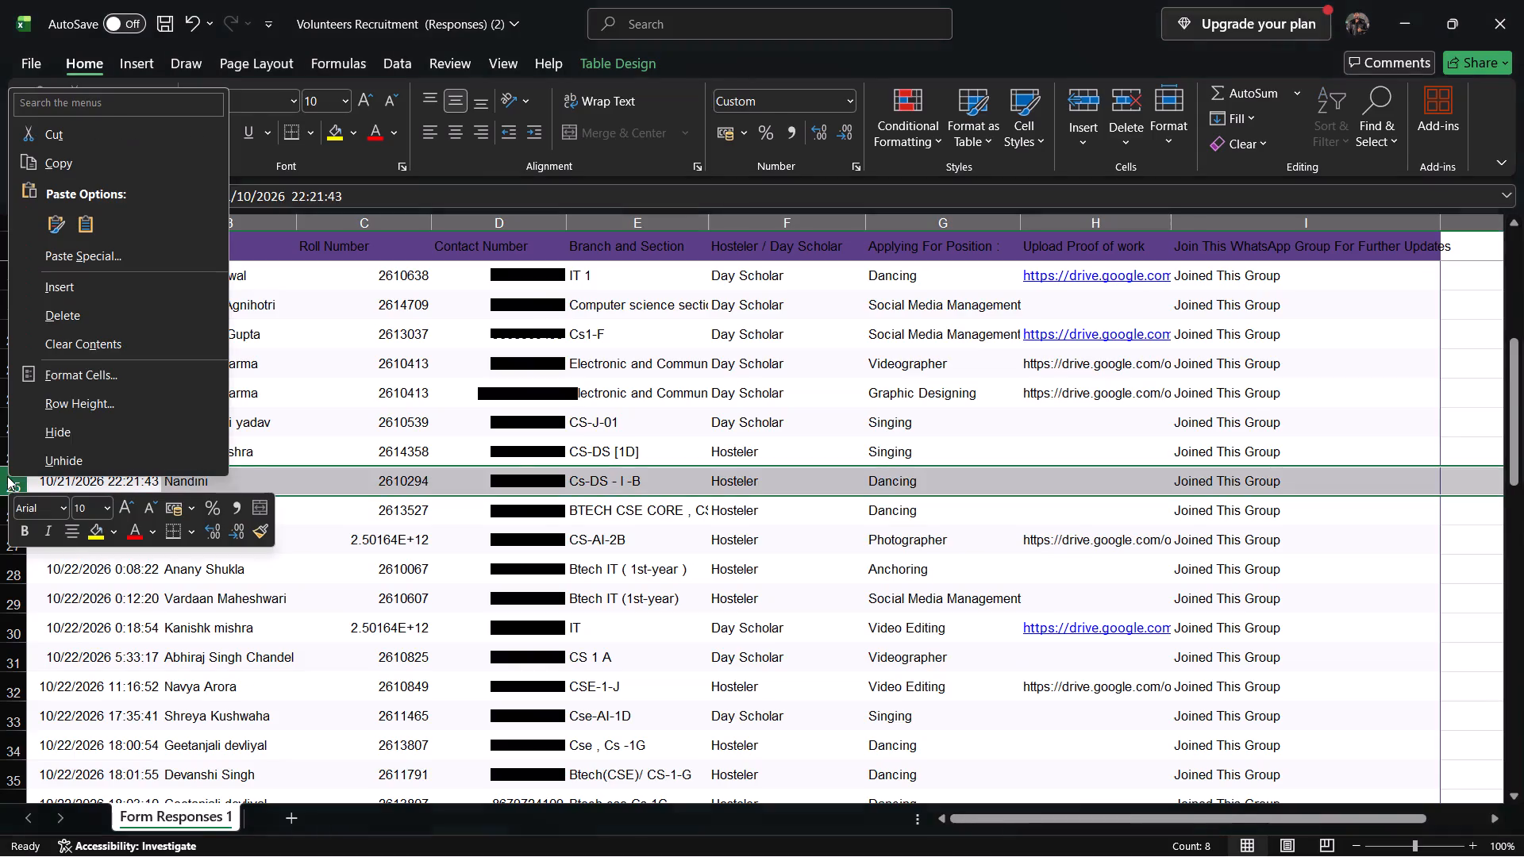
left_click(96, 317)
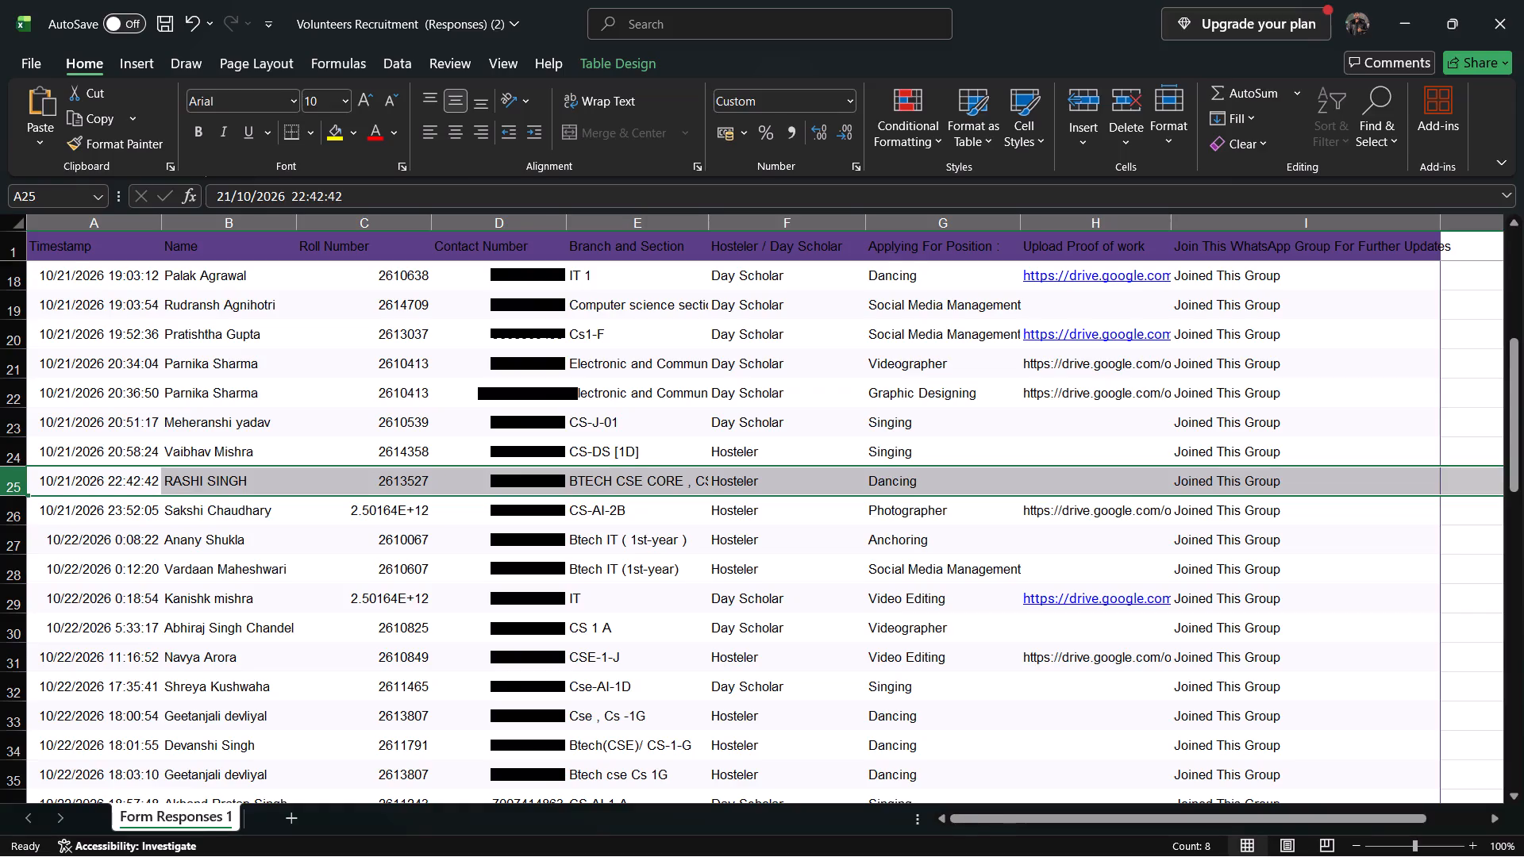
Delete two consecutive responses at row 27, timestamped 10/22/2026 0:08:22 and 0:12:20.
left_click(16, 548)
right_click(16, 548)
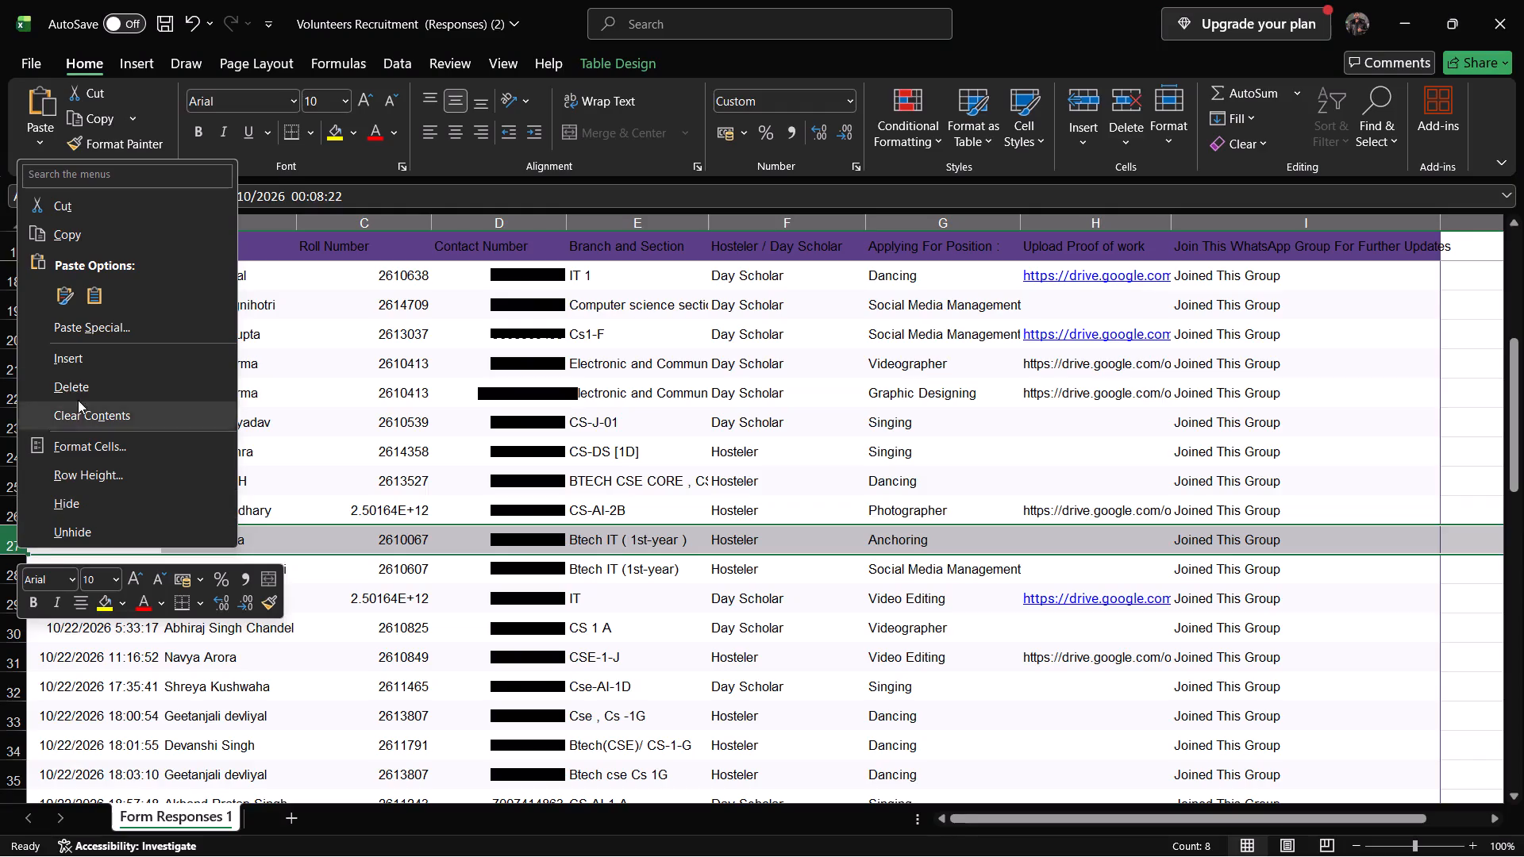
left_click(86, 379)
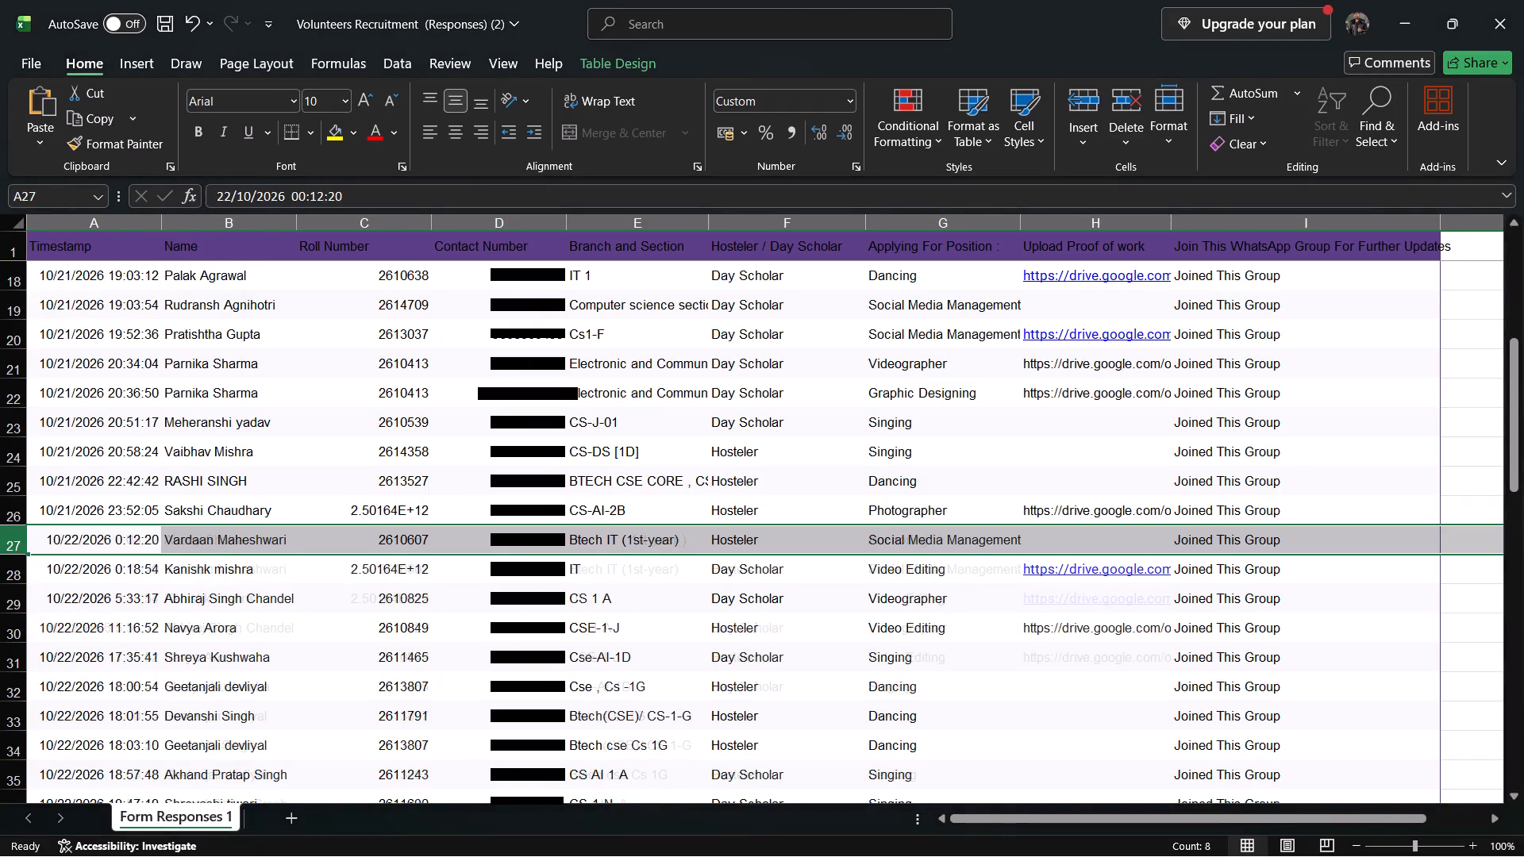
right_click(15, 543)
left_click(110, 373)
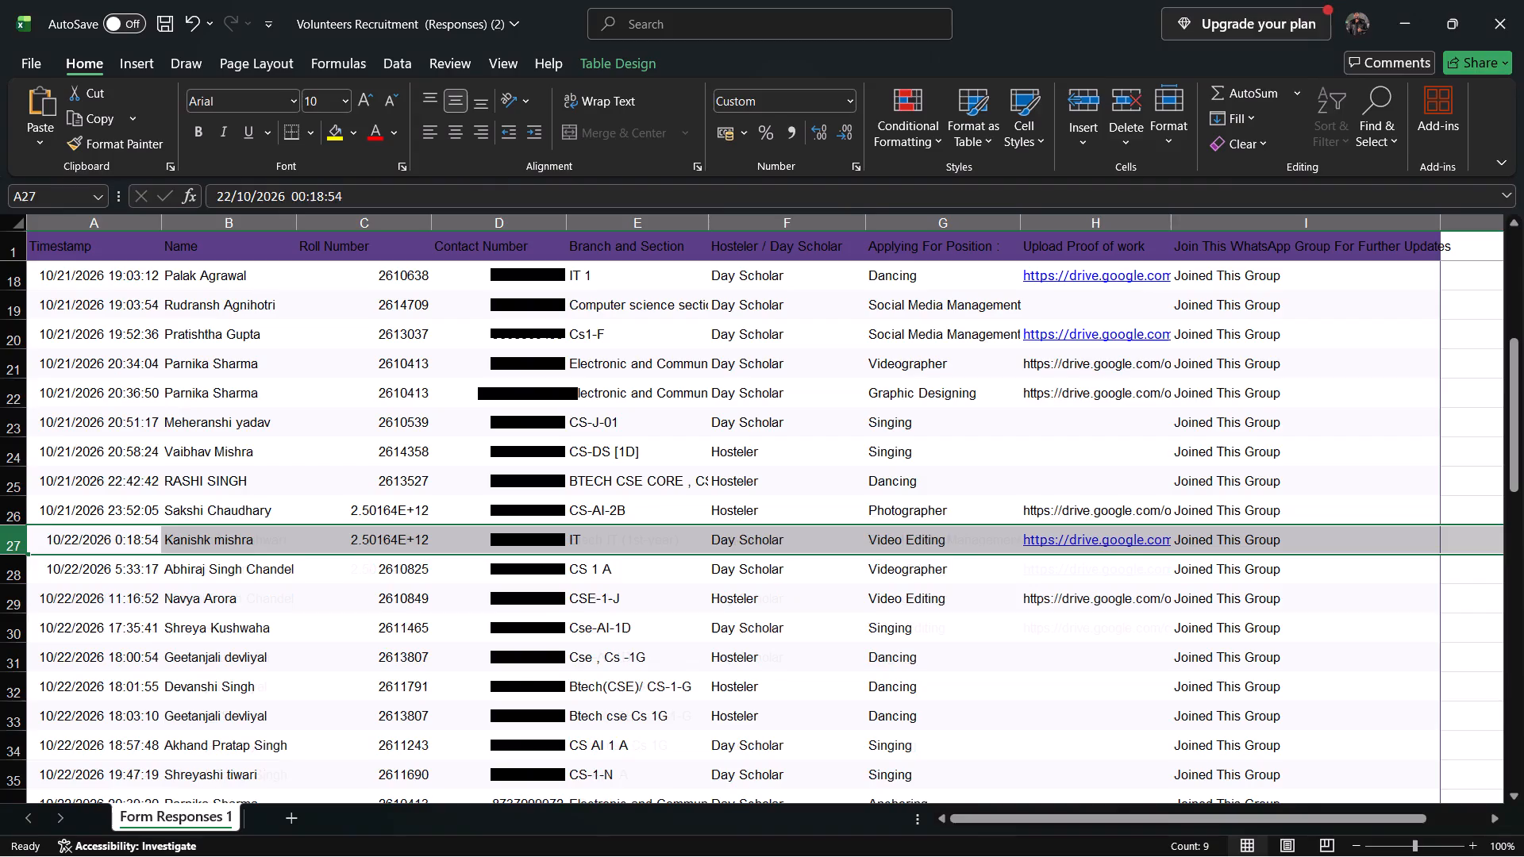
Delete two consecutive responses at row 29, timestamped 10/22/2026 11:16:52 and 17:35:41.
left_click(16, 606)
right_click(16, 606)
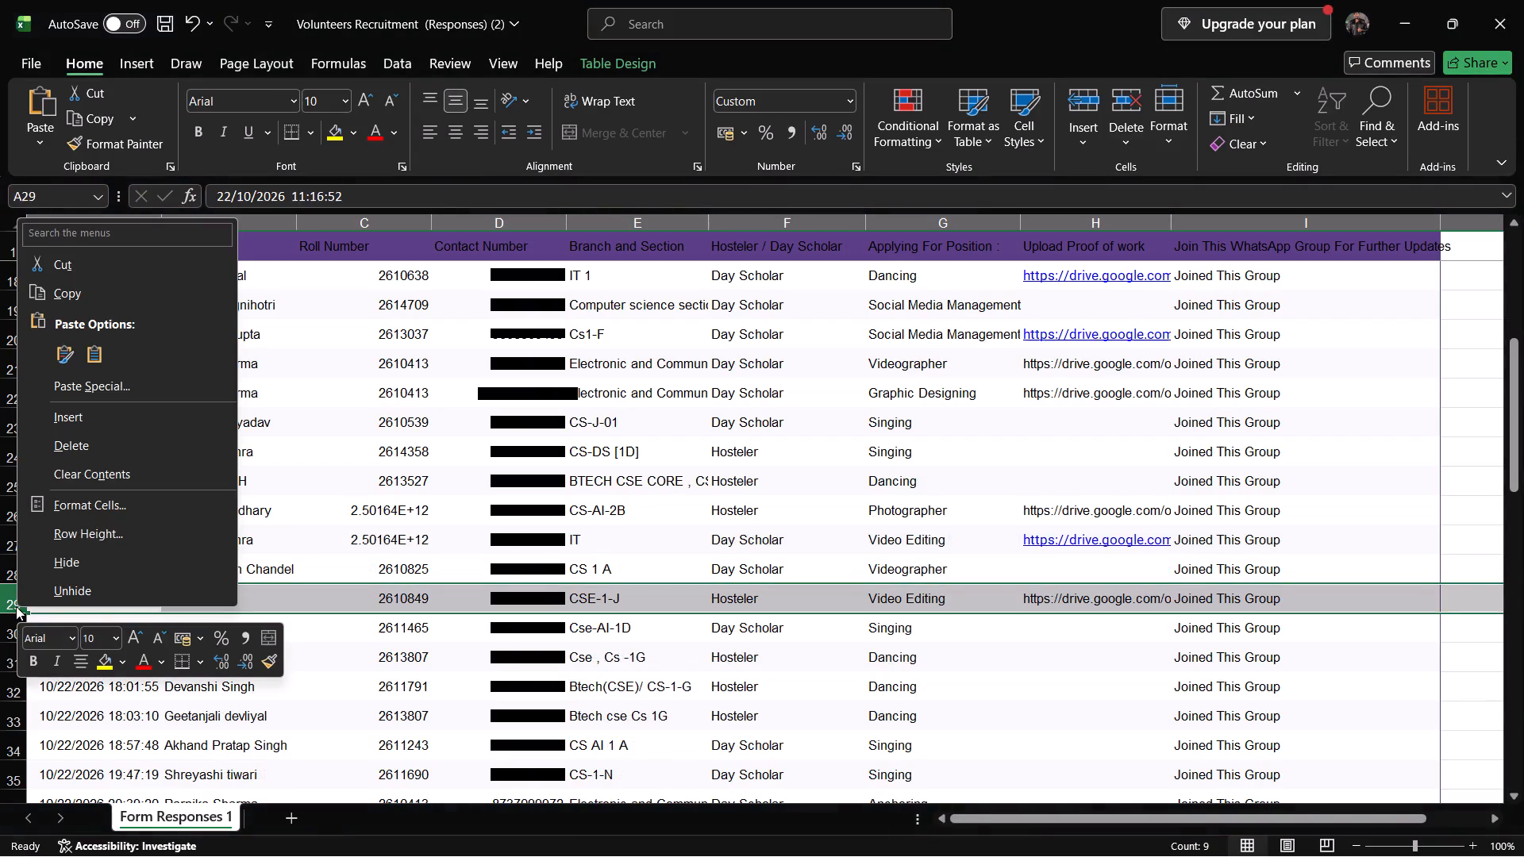
left_click(75, 449)
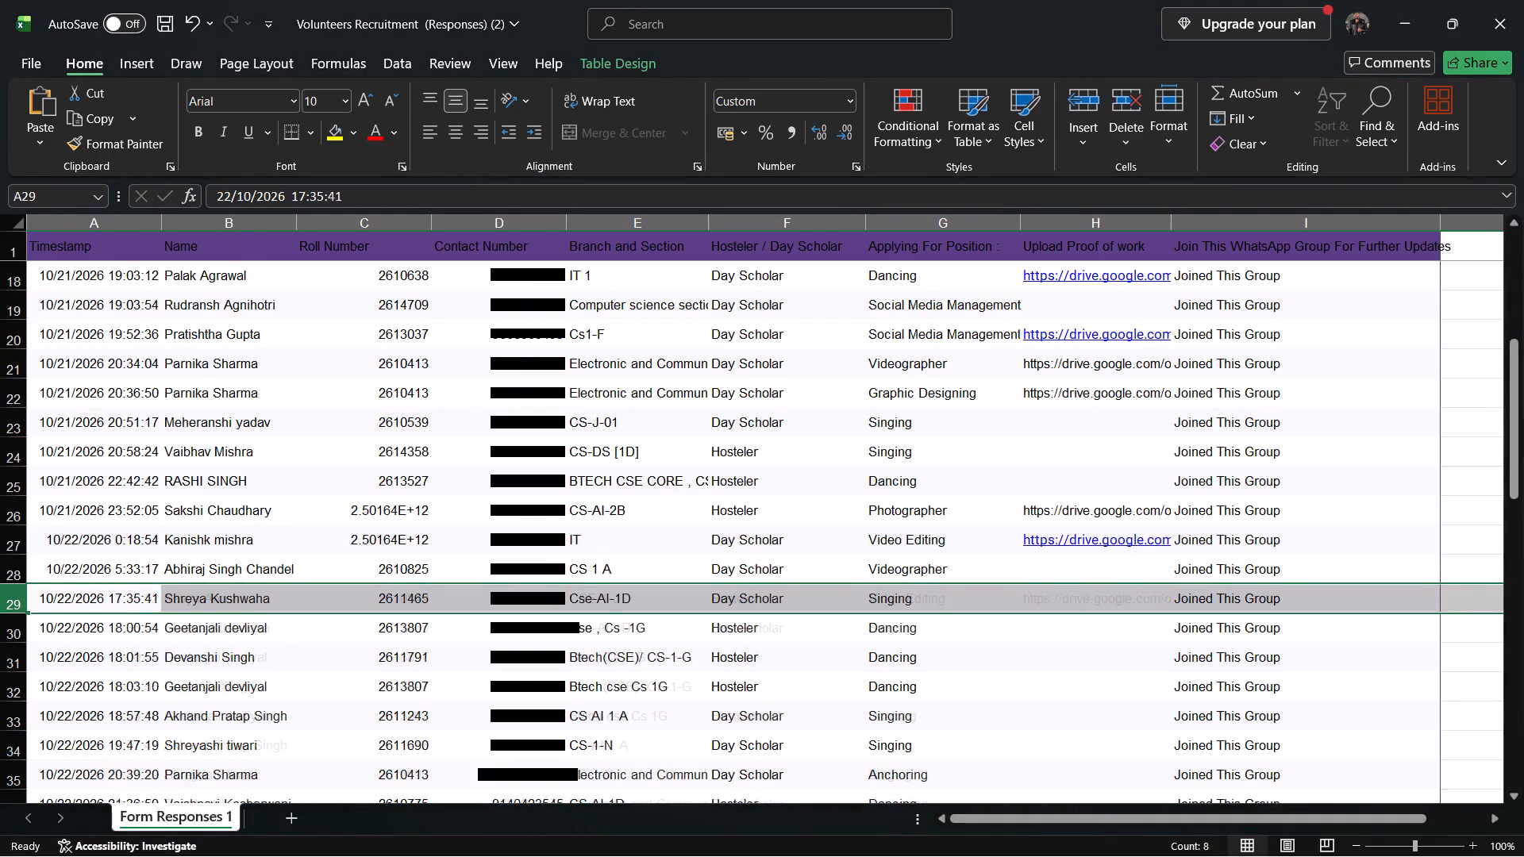
right_click(19, 598)
left_click(81, 445)
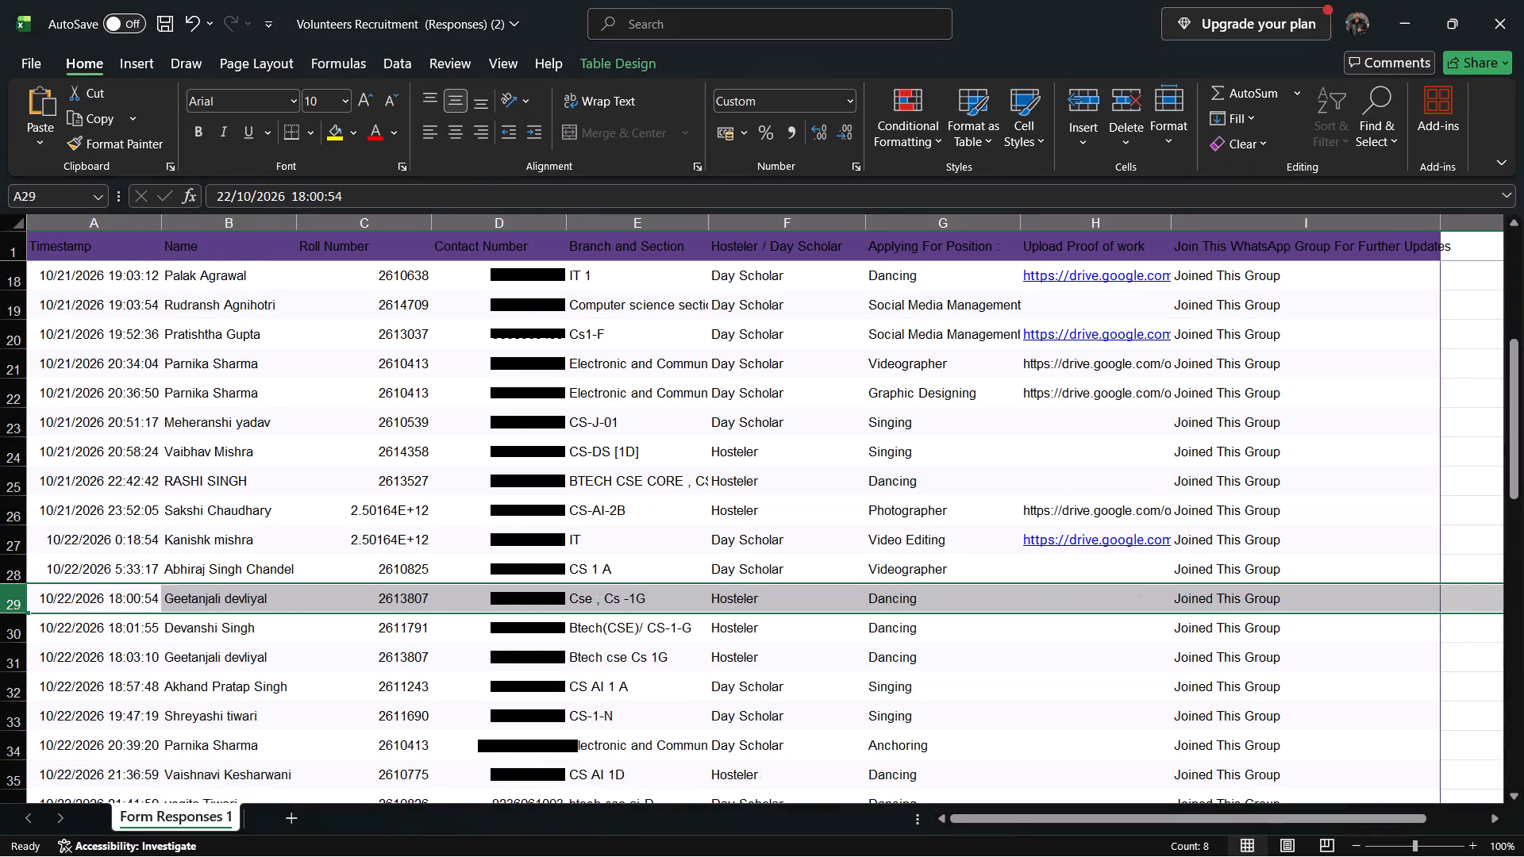
Delete the hosteler's Dancing response in row 35 timestamped 10/22/2026 21:36:59.
scroll(81, 445, "down", 1)
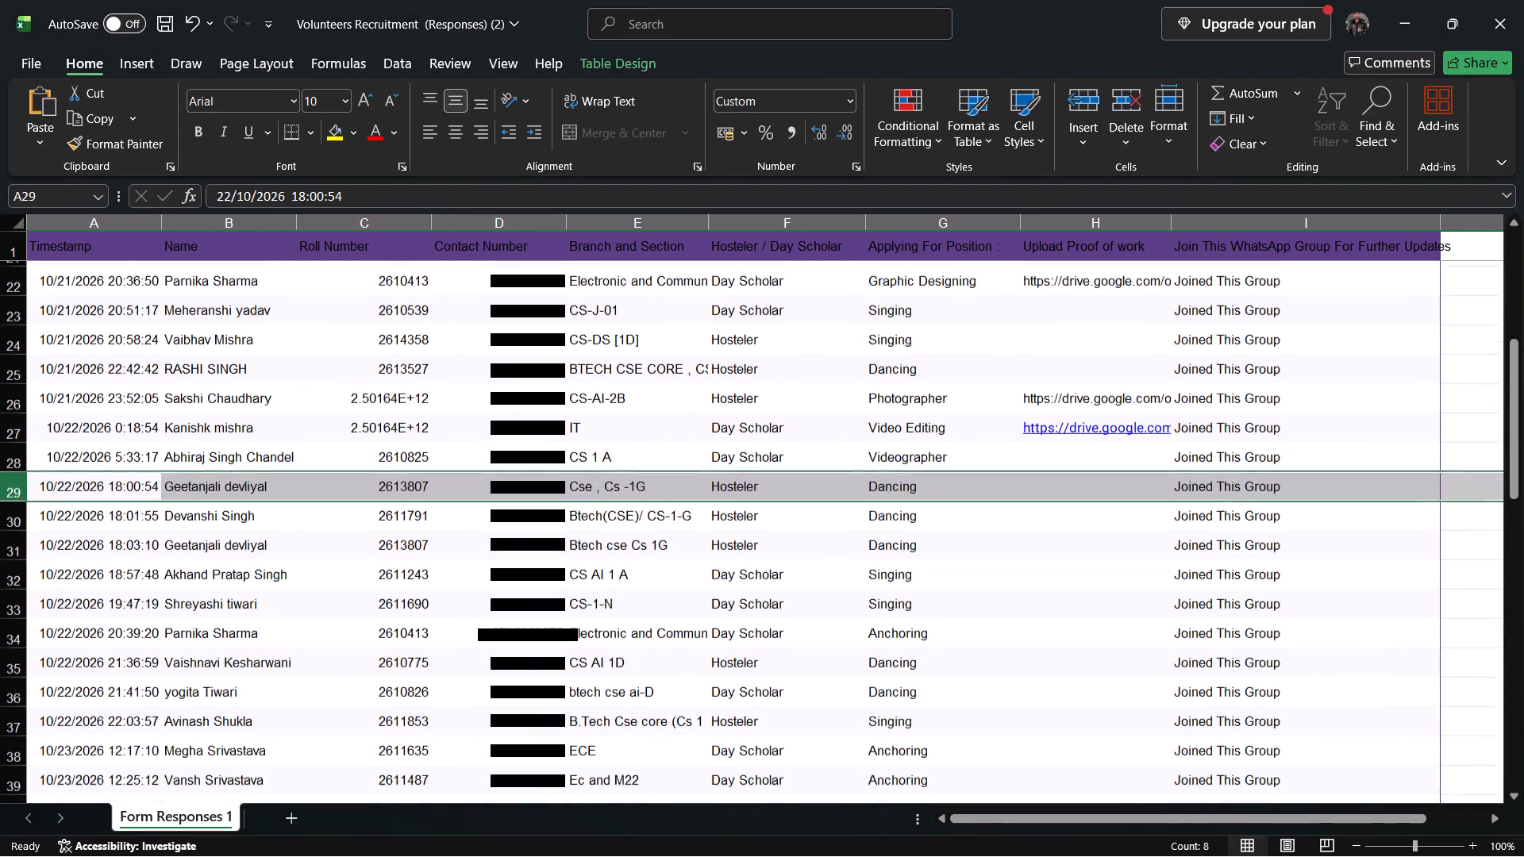
scroll(81, 445, "down", 1)
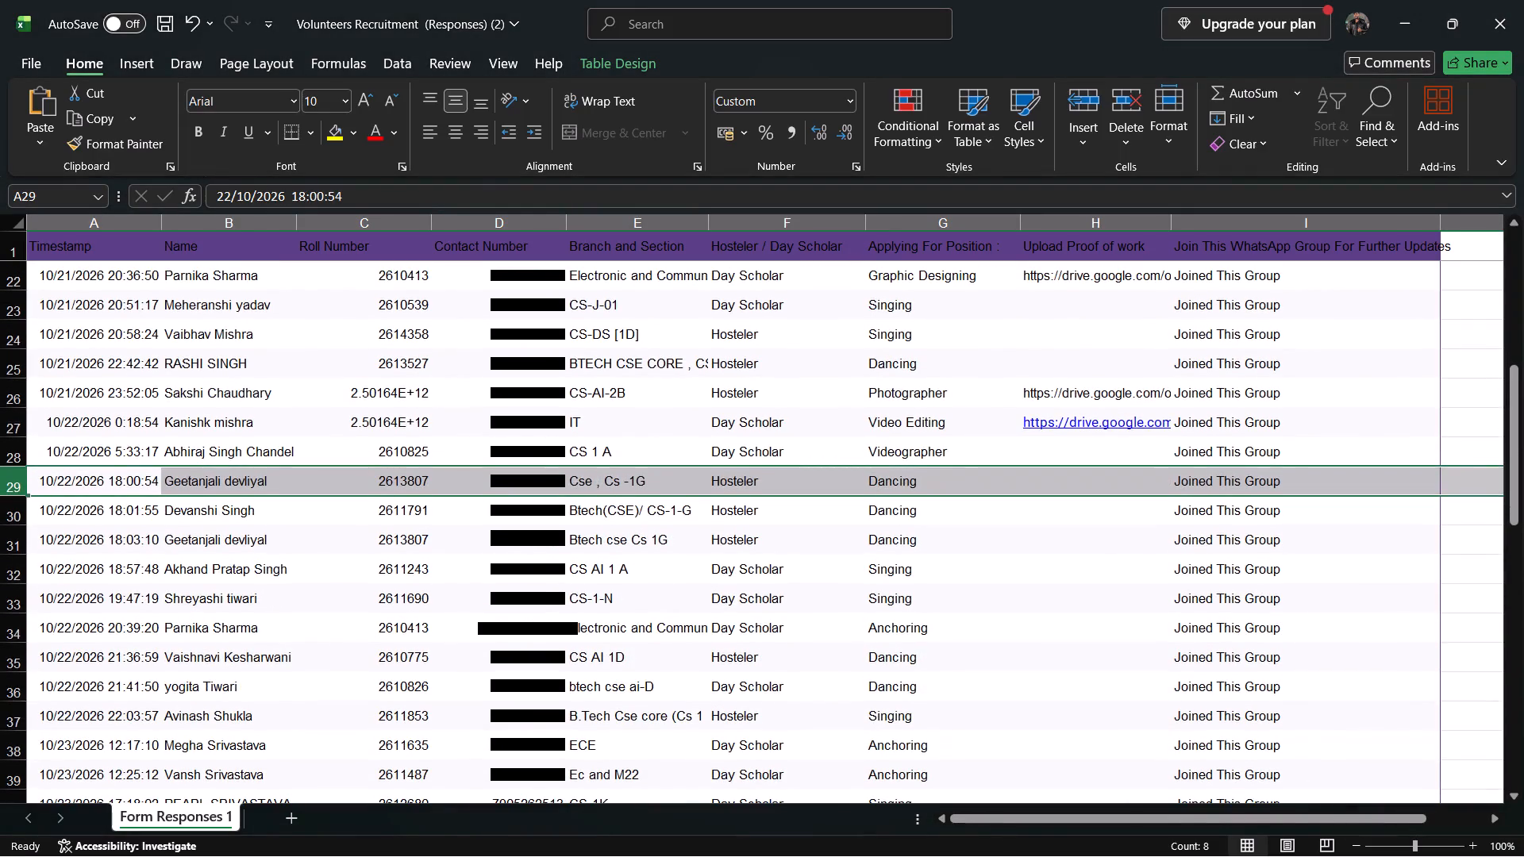
left_click(11, 657)
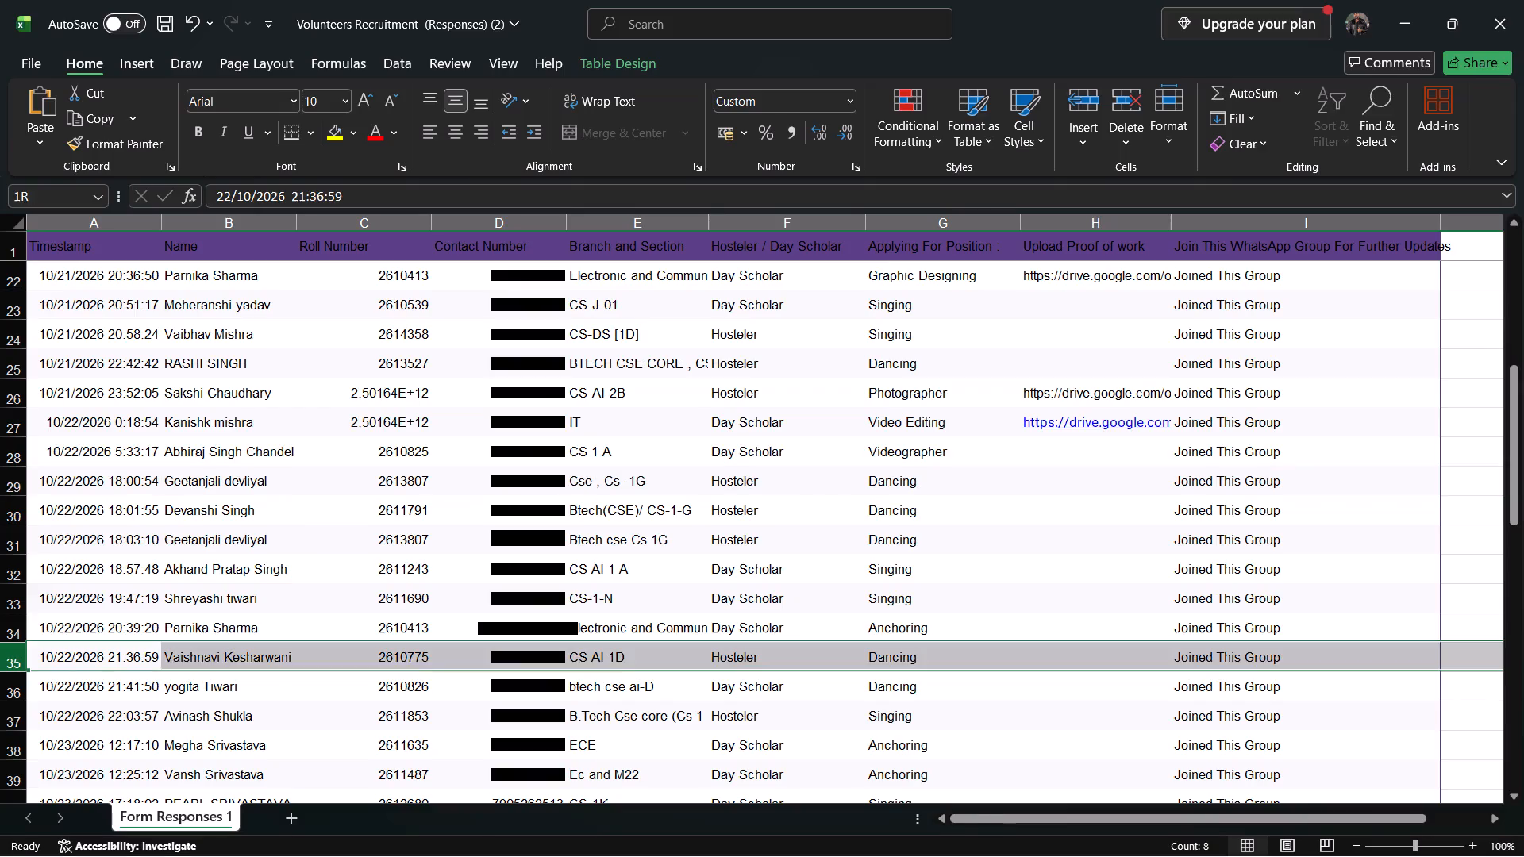
right_click(11, 657)
left_click(75, 493)
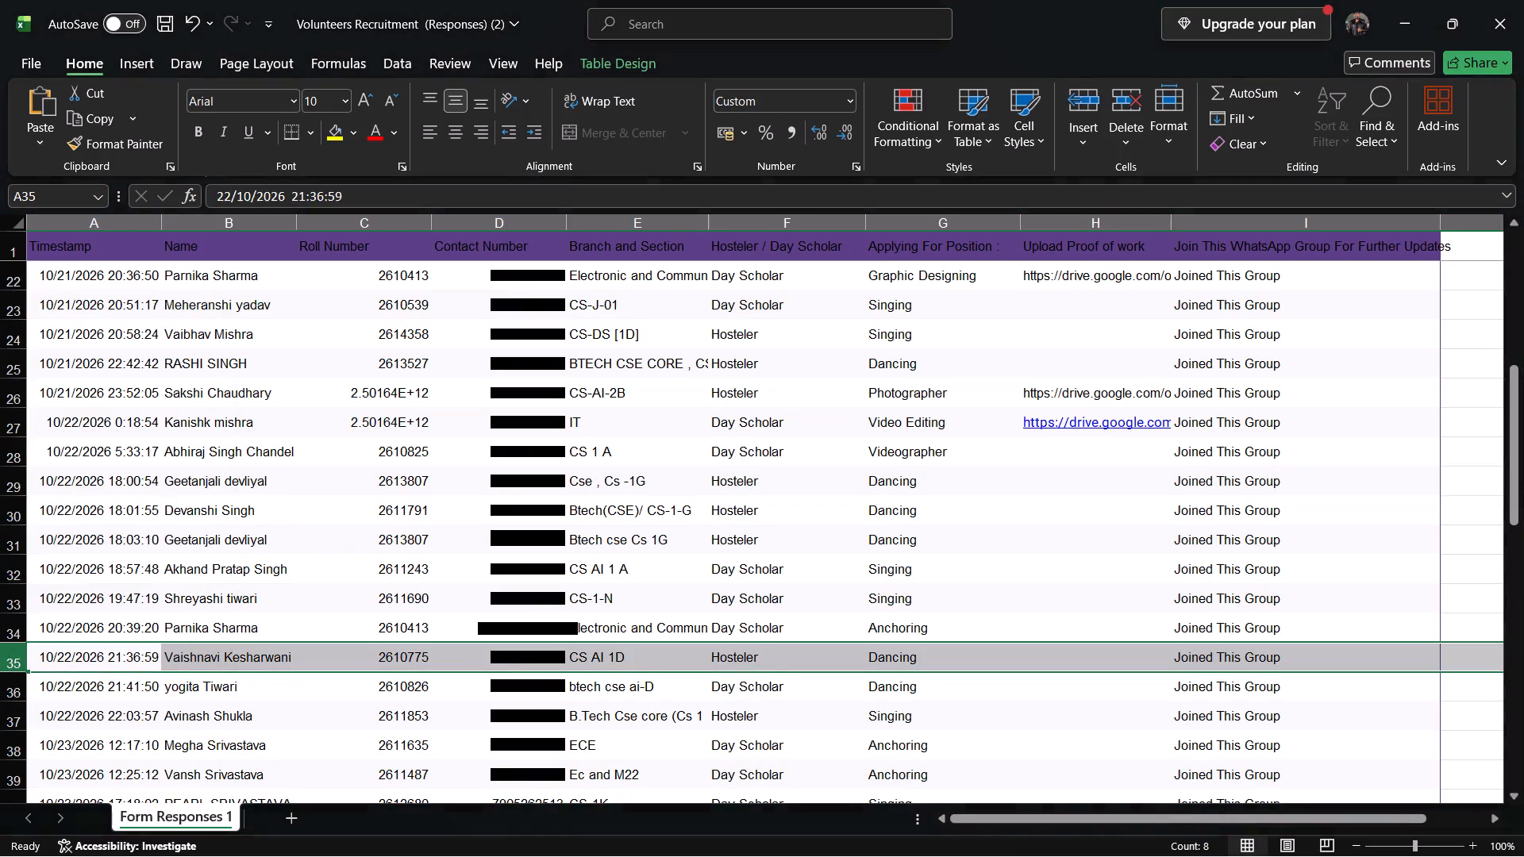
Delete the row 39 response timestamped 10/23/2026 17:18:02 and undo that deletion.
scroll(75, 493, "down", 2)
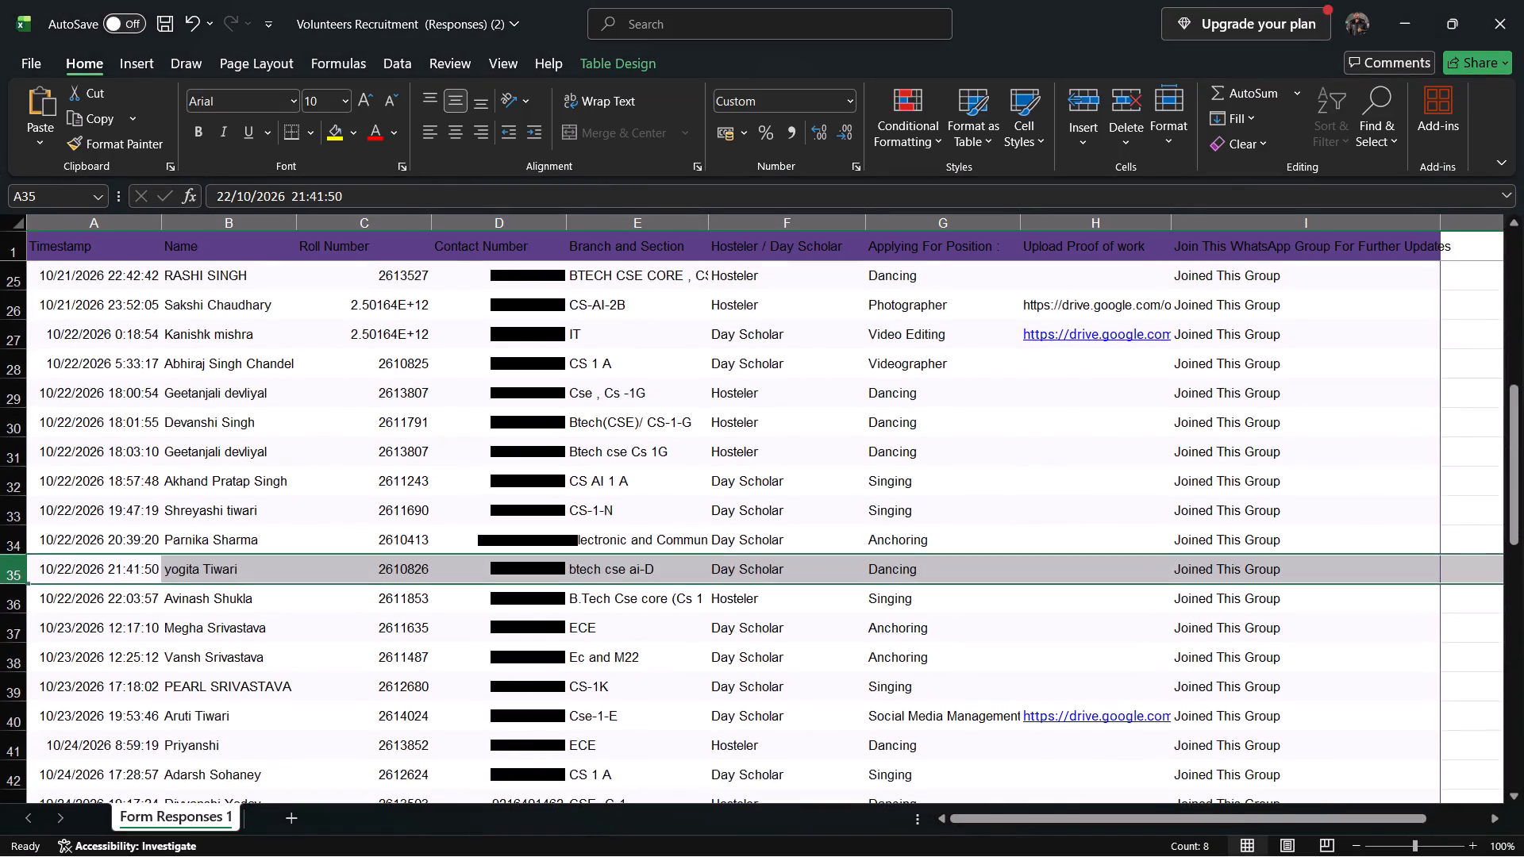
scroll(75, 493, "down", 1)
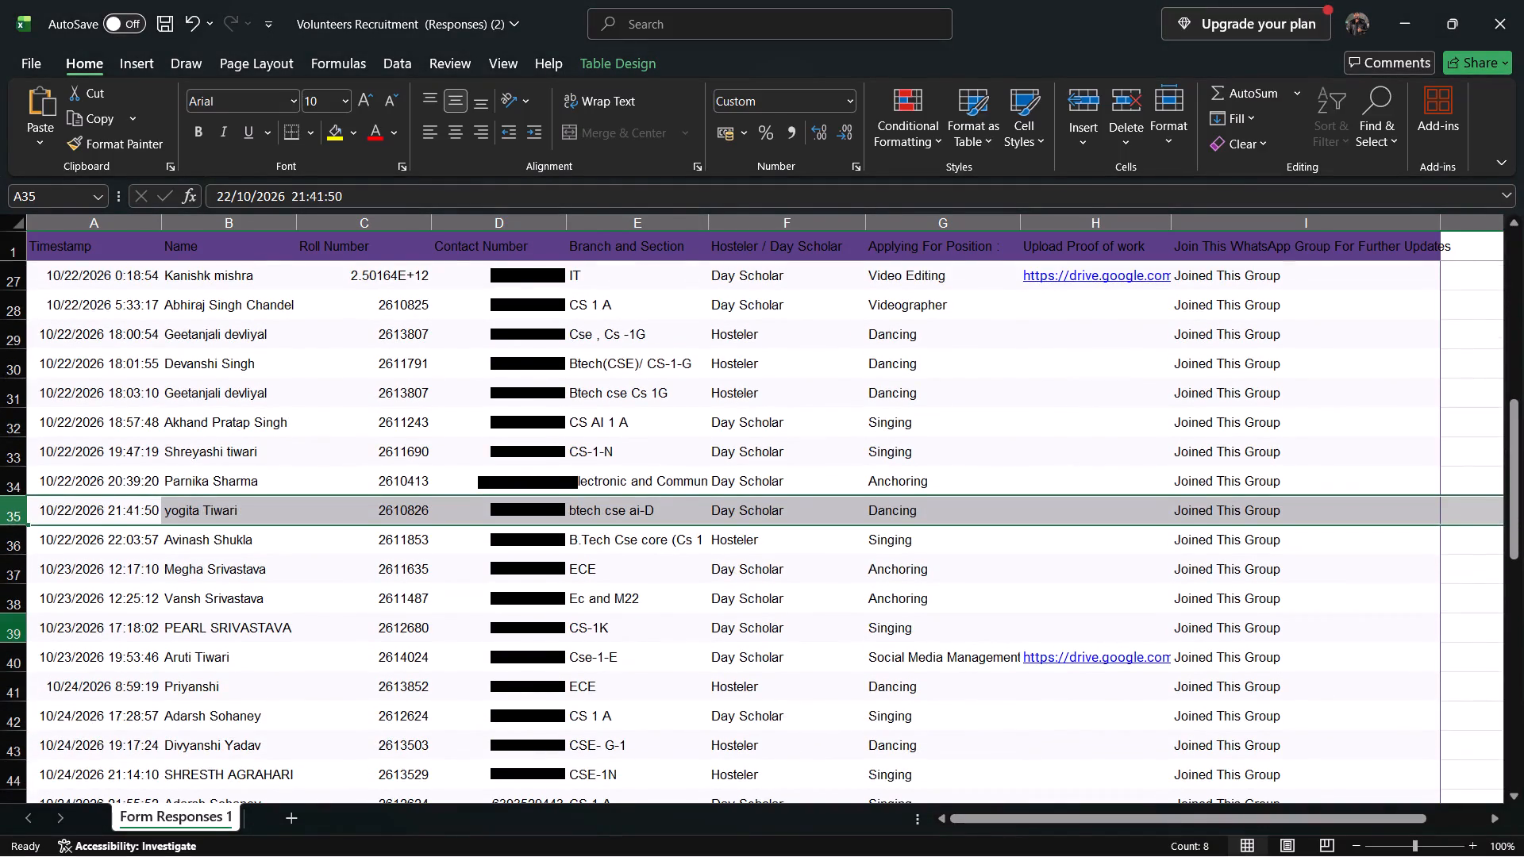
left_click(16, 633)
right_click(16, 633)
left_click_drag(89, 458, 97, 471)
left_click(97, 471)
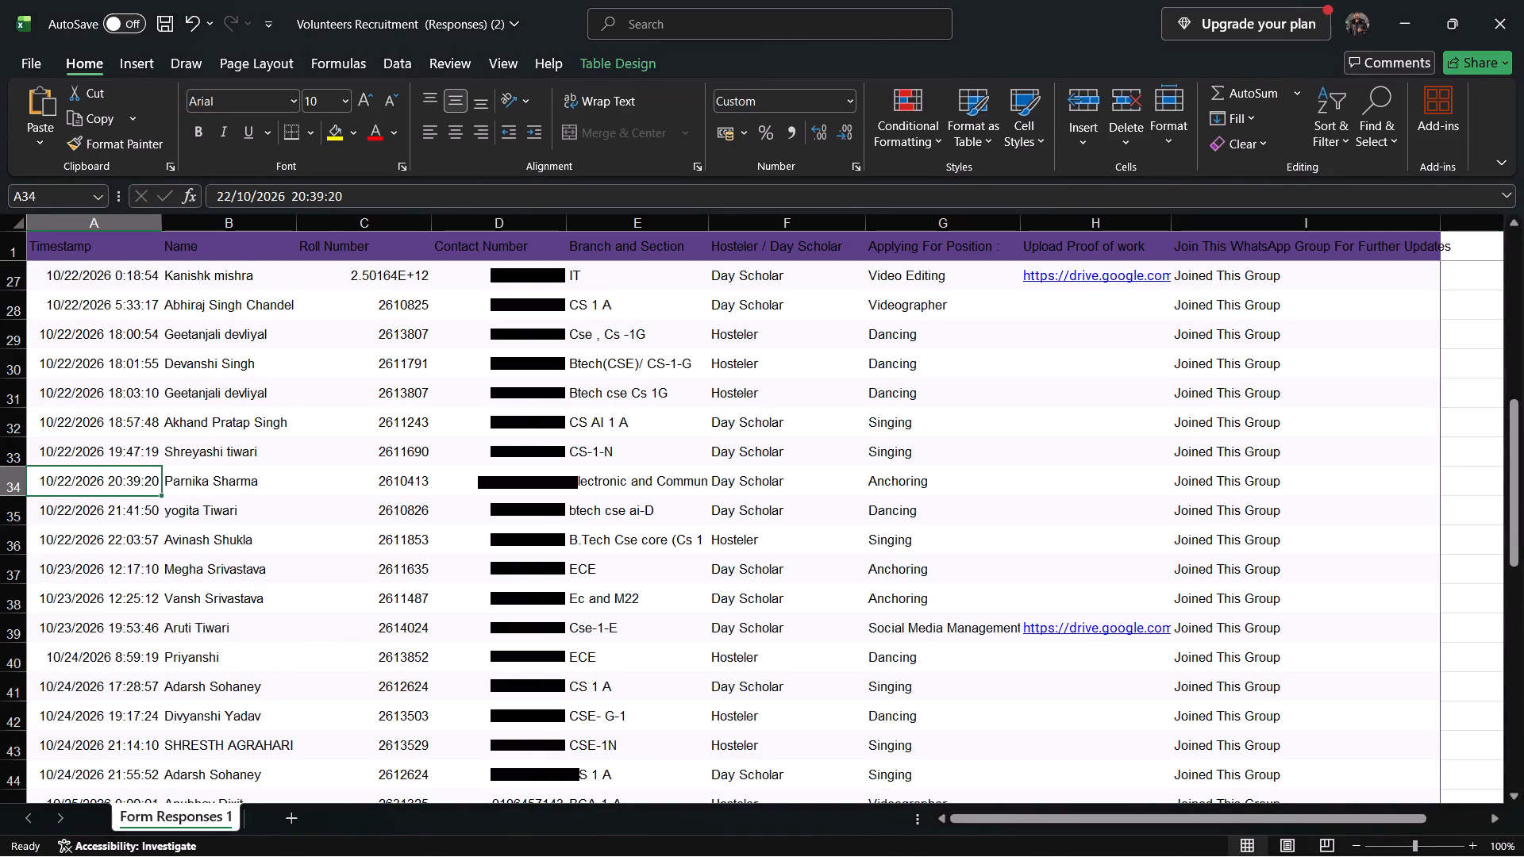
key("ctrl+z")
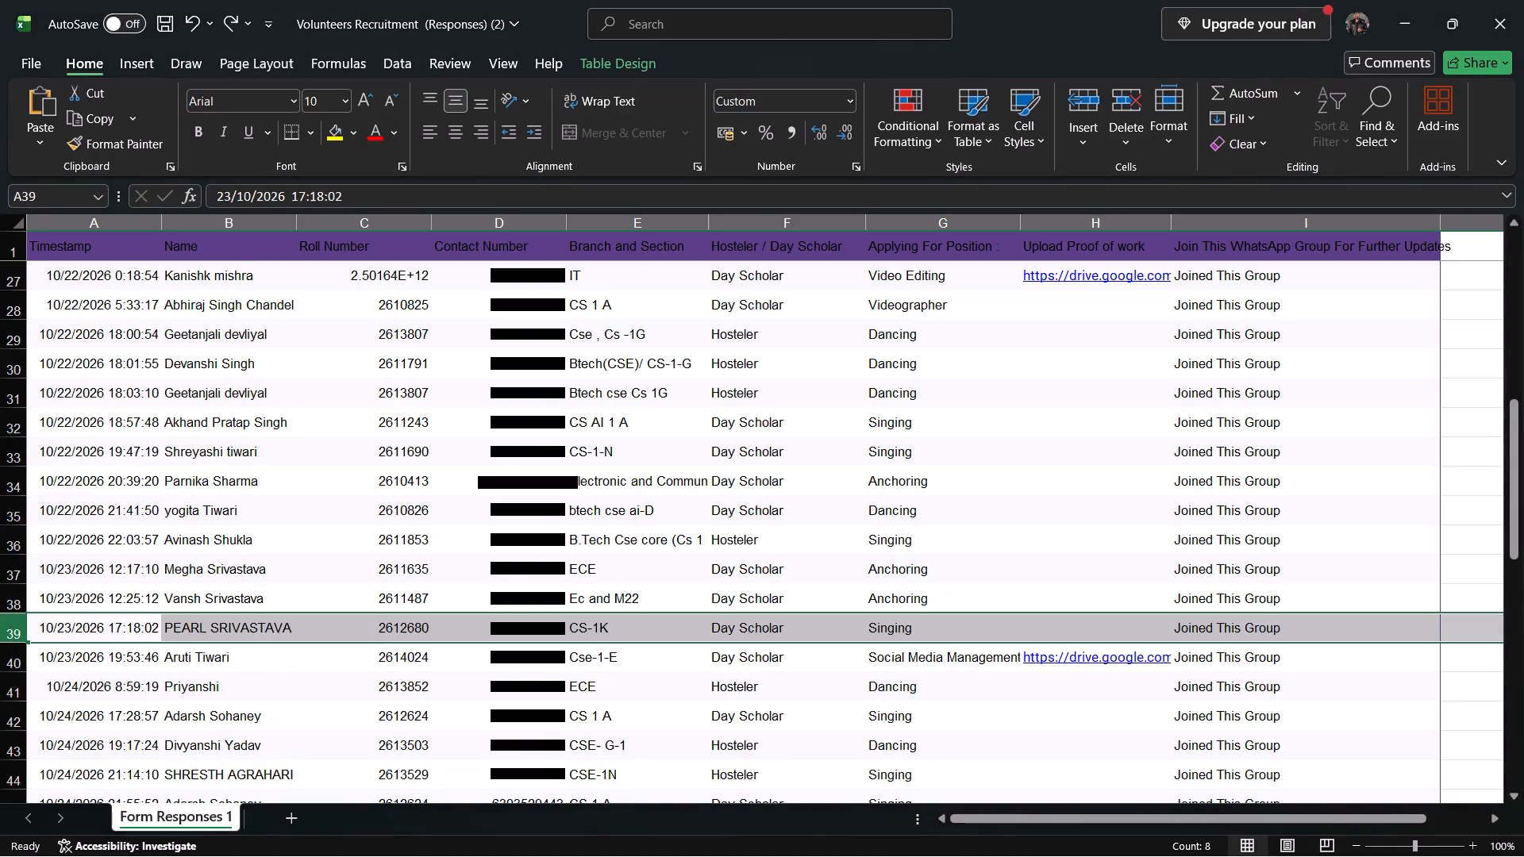
Delete the Singing response in row 39 timestamped 10/23/2026 17:18:02.
right_click(13, 626)
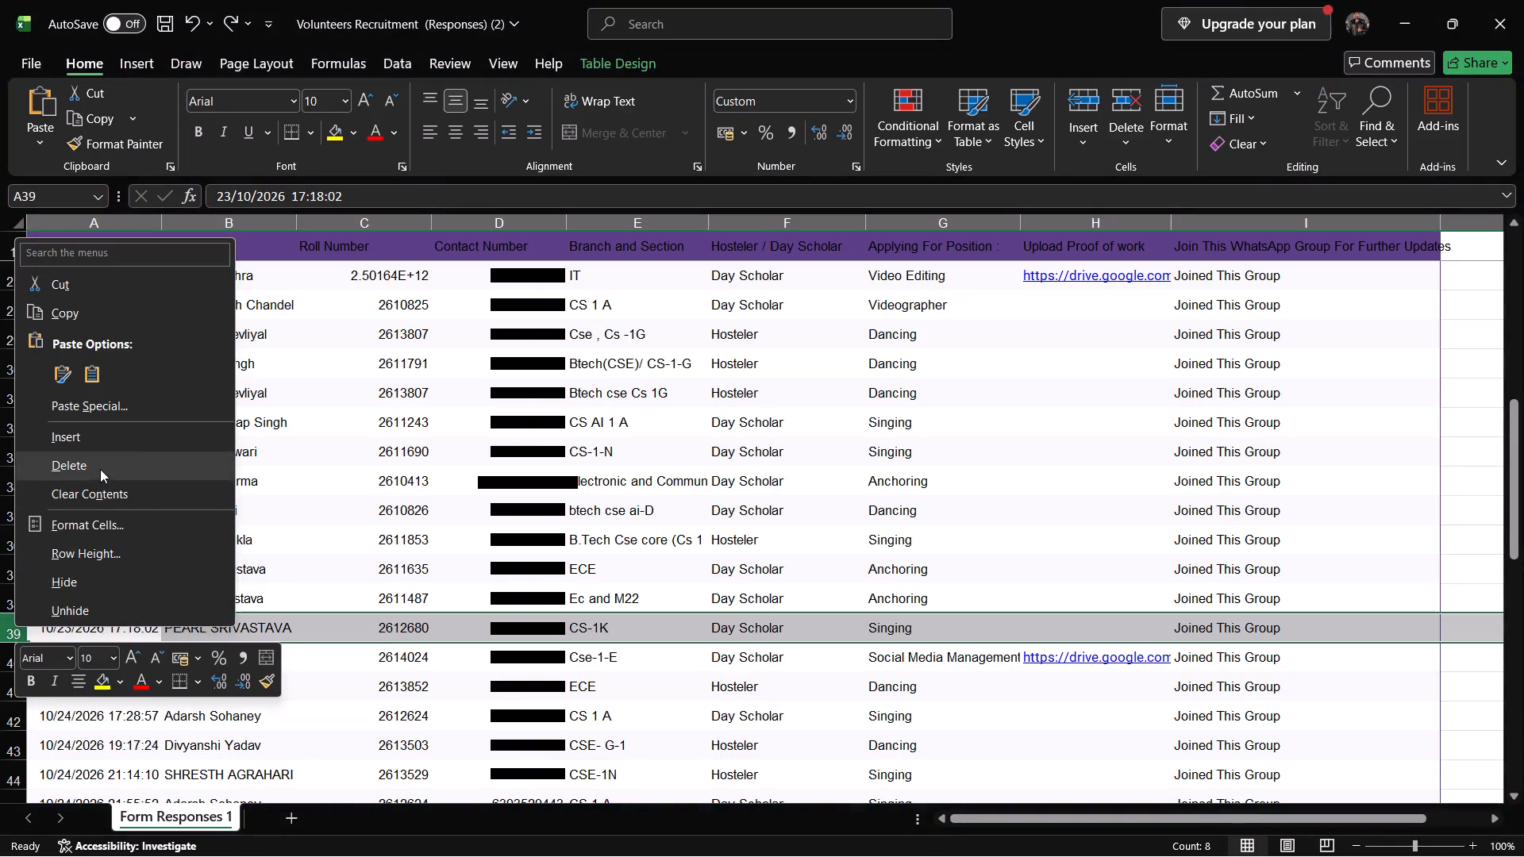
left_click(100, 469)
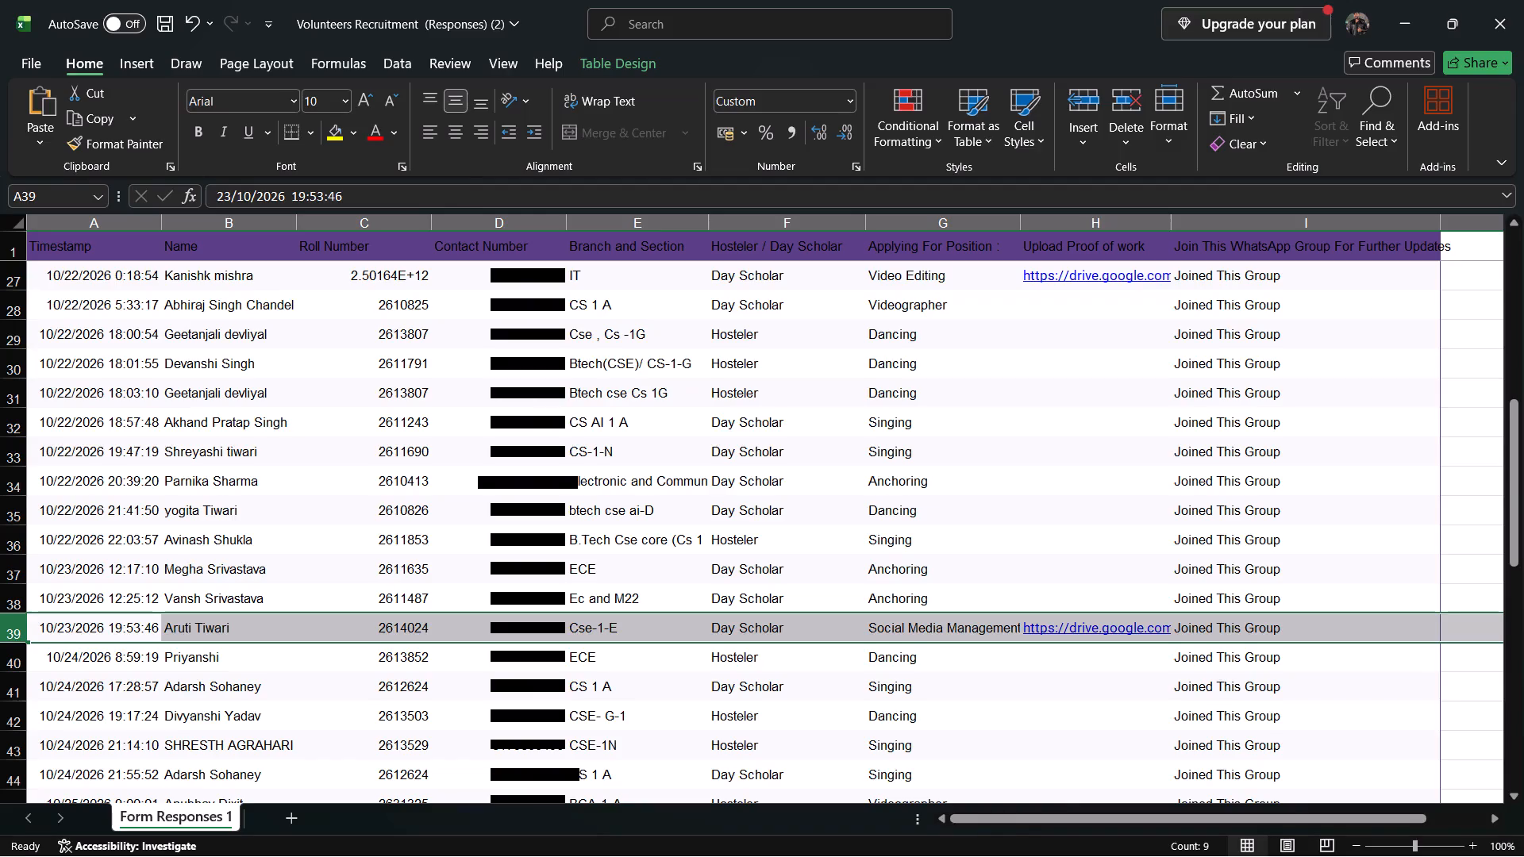
Delete the ECE hosteler's Dancing response in row 40 timestamped 10/24/2026 8:59:19.
scroll(100, 469, "down", 2)
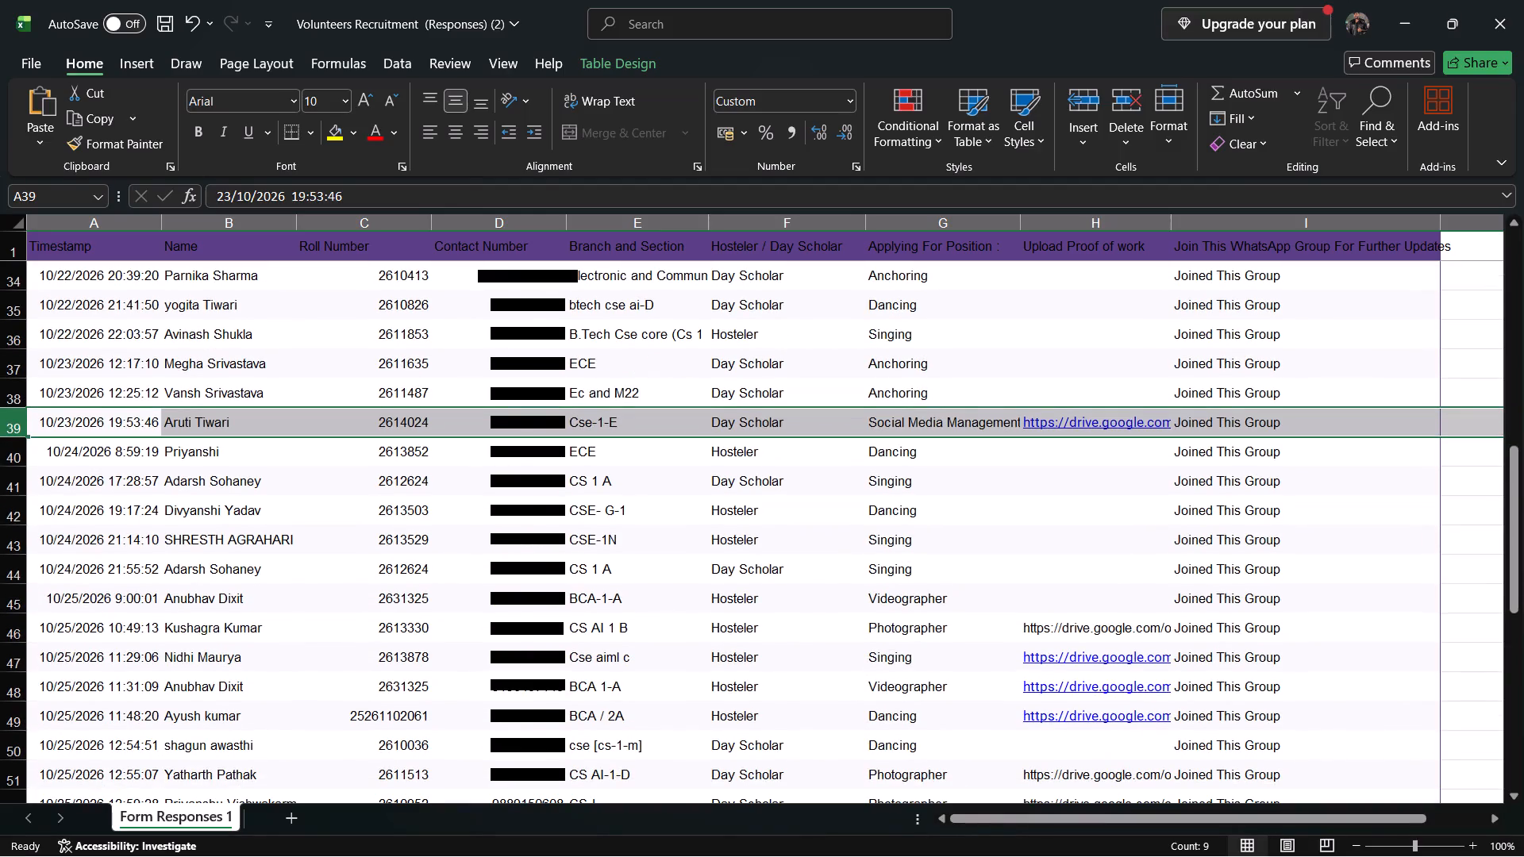
left_click(11, 456)
right_click(11, 456)
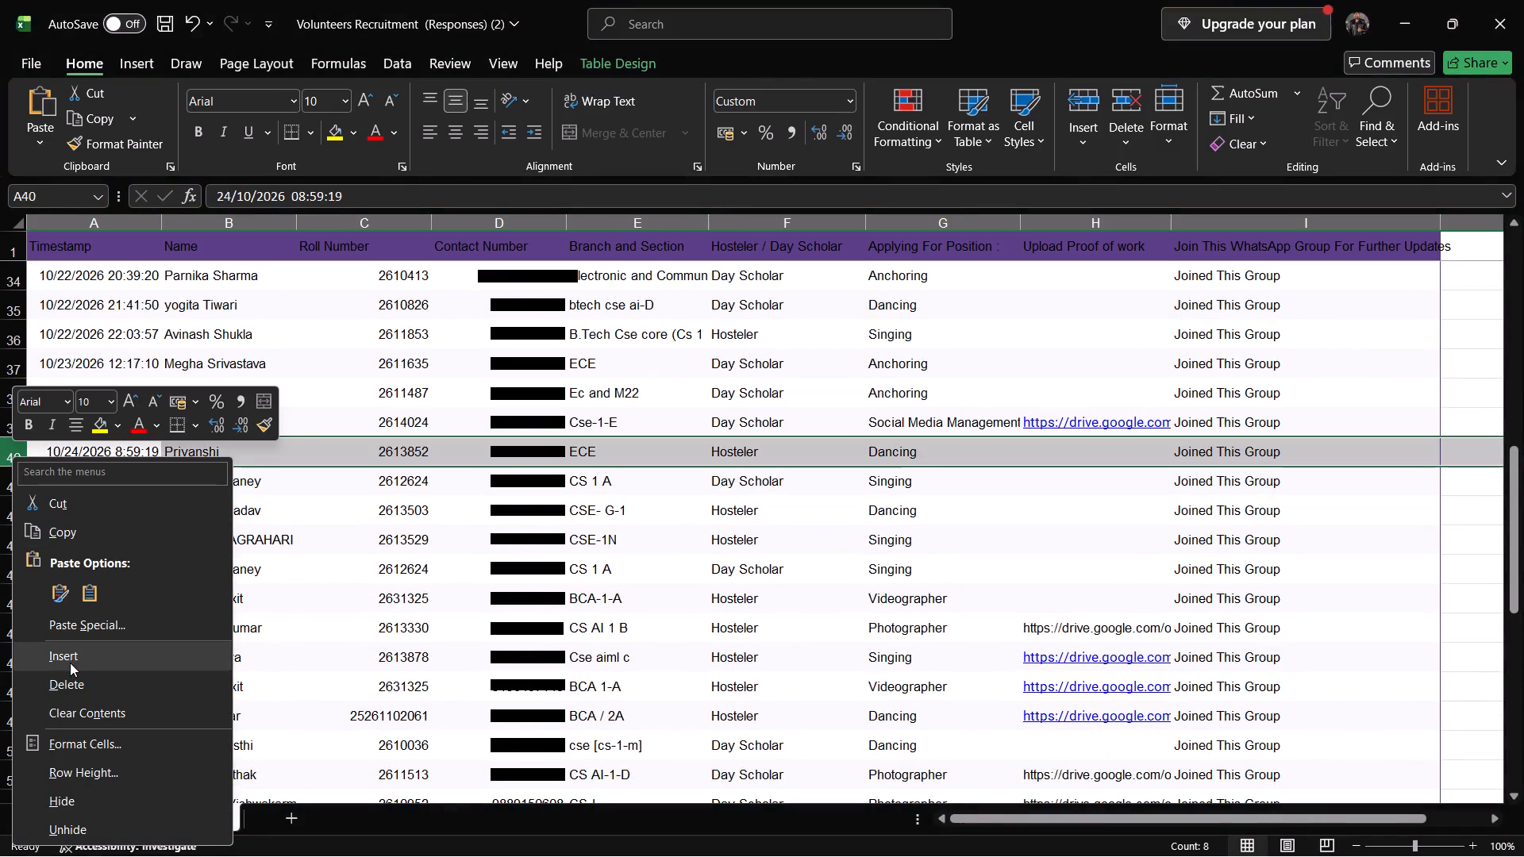
left_click(79, 685)
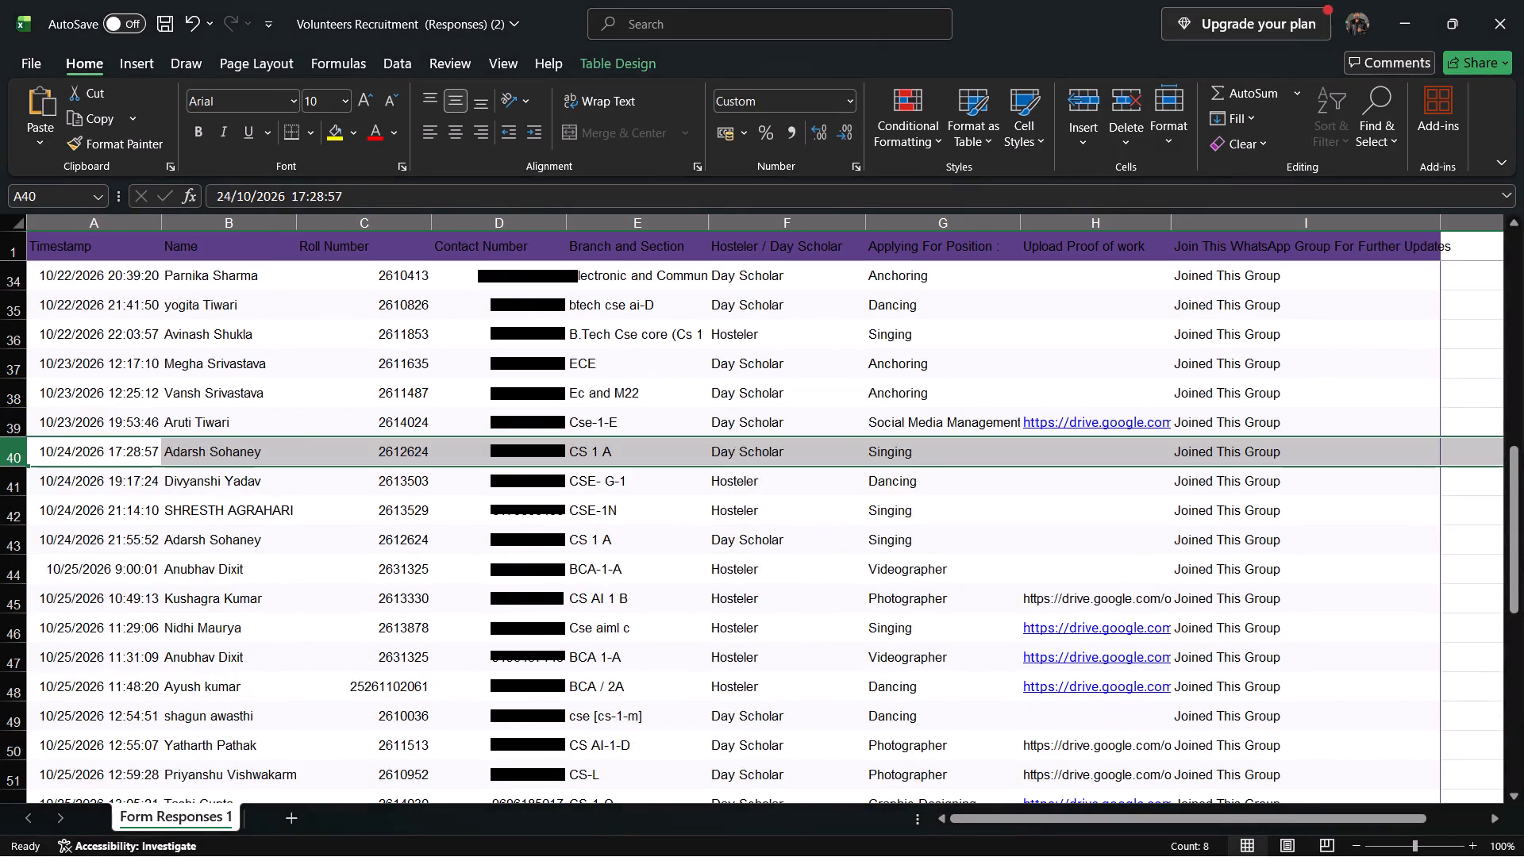
Delete two consecutive responses at row 45, timestamped 10/25/2026 10:49:13 and 11:29:06.
scroll(79, 685, "down", 3)
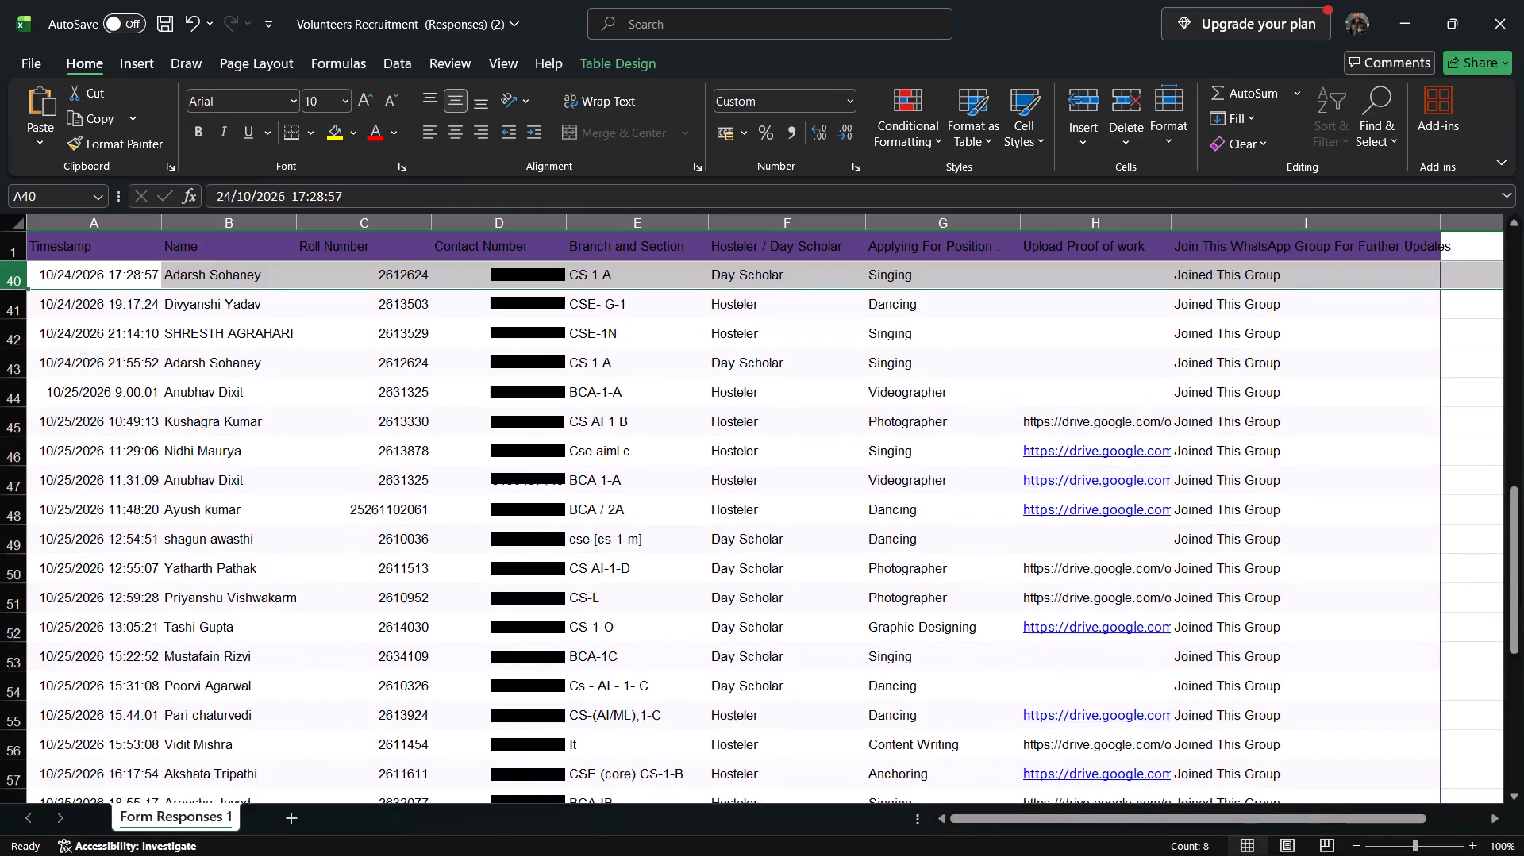
scroll(79, 685, "down", 1)
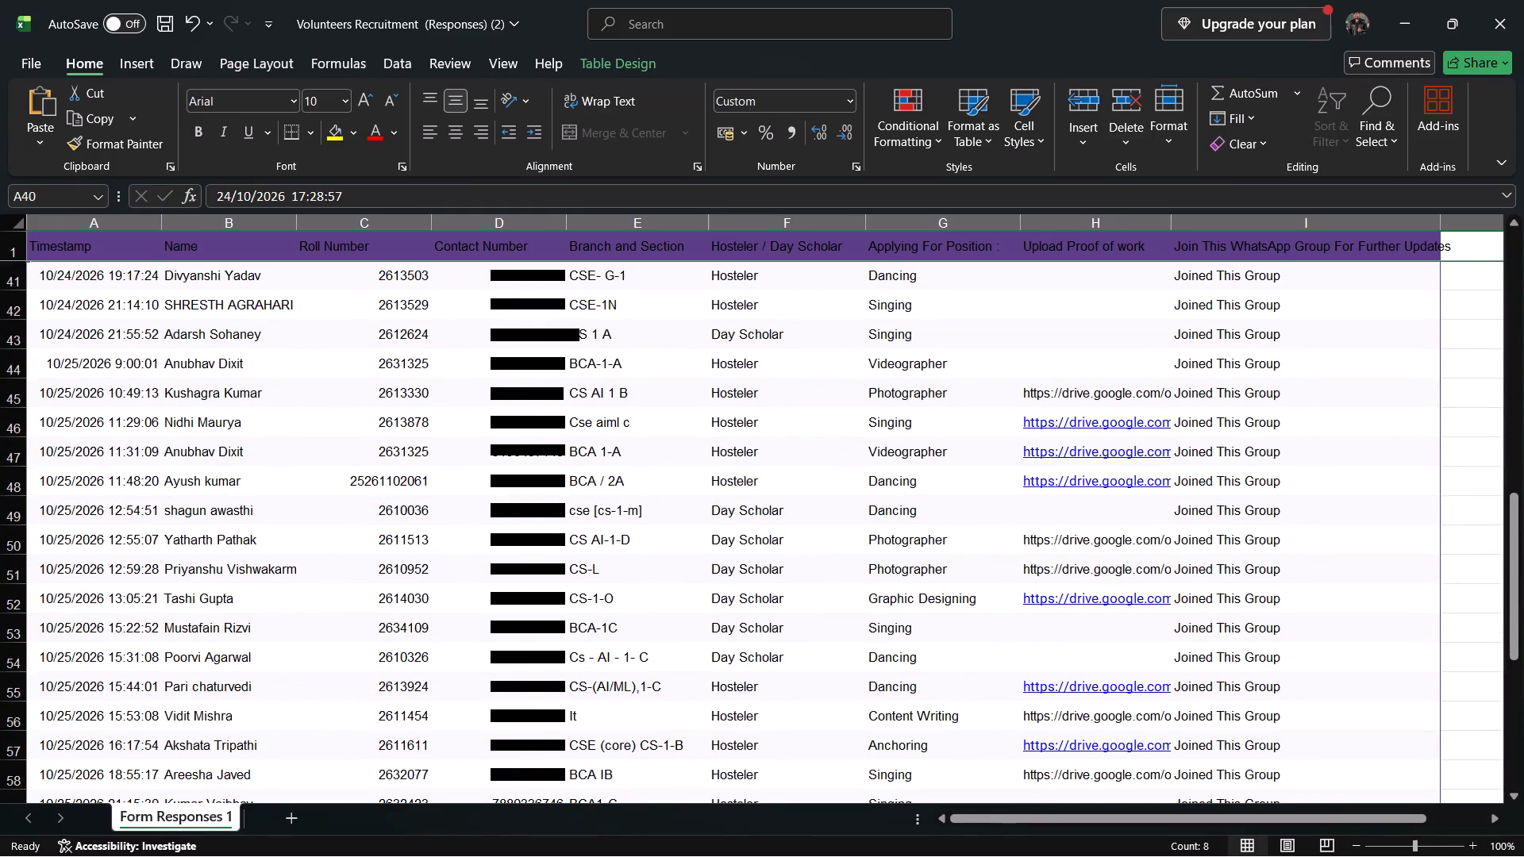
left_click(10, 400)
right_click(10, 400)
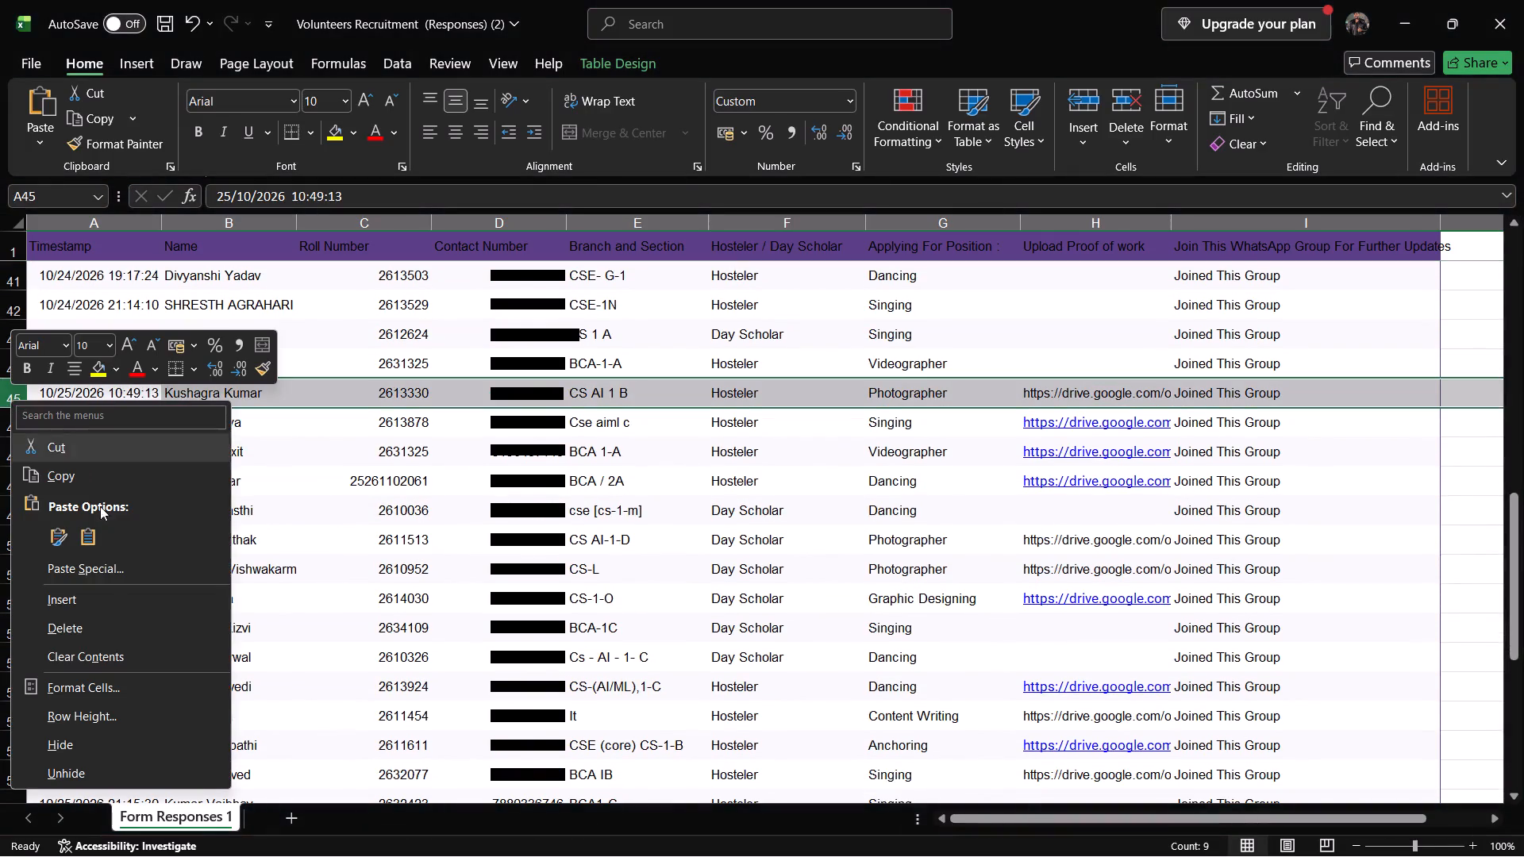
left_click(110, 628)
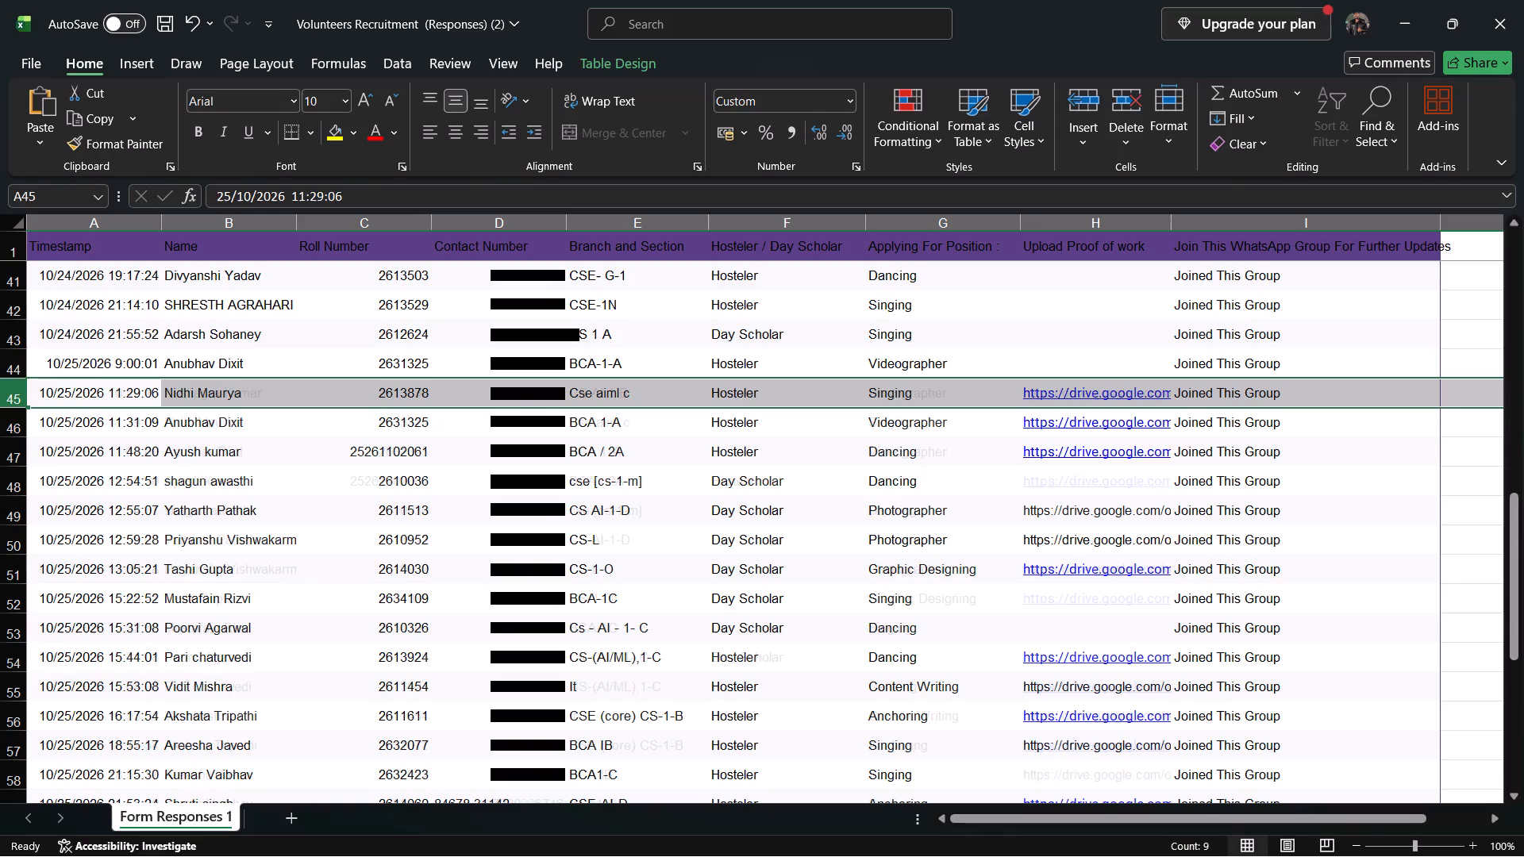
right_click(14, 395)
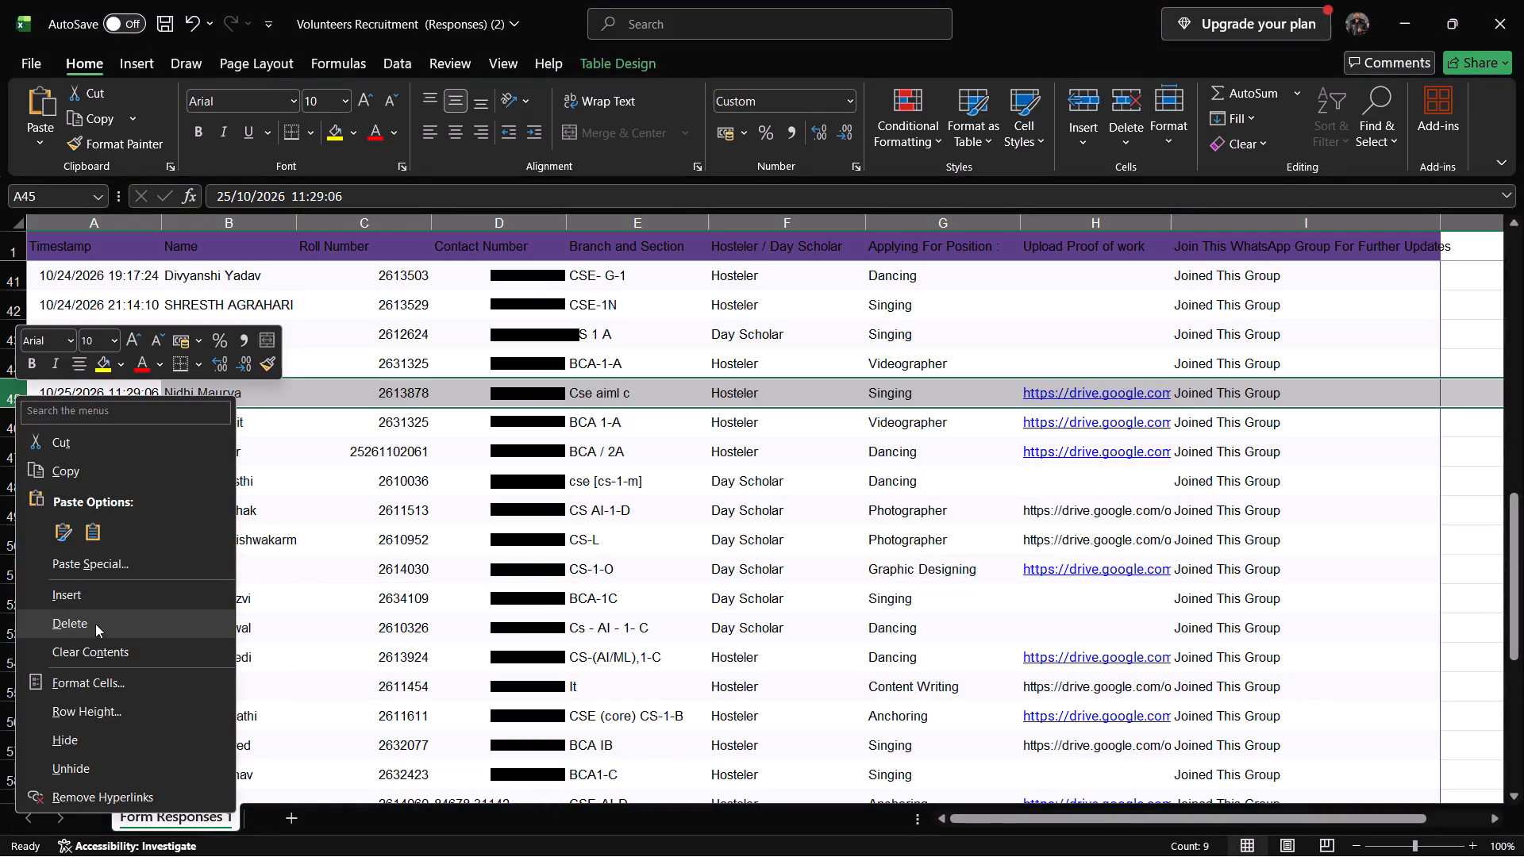
left_click(106, 628)
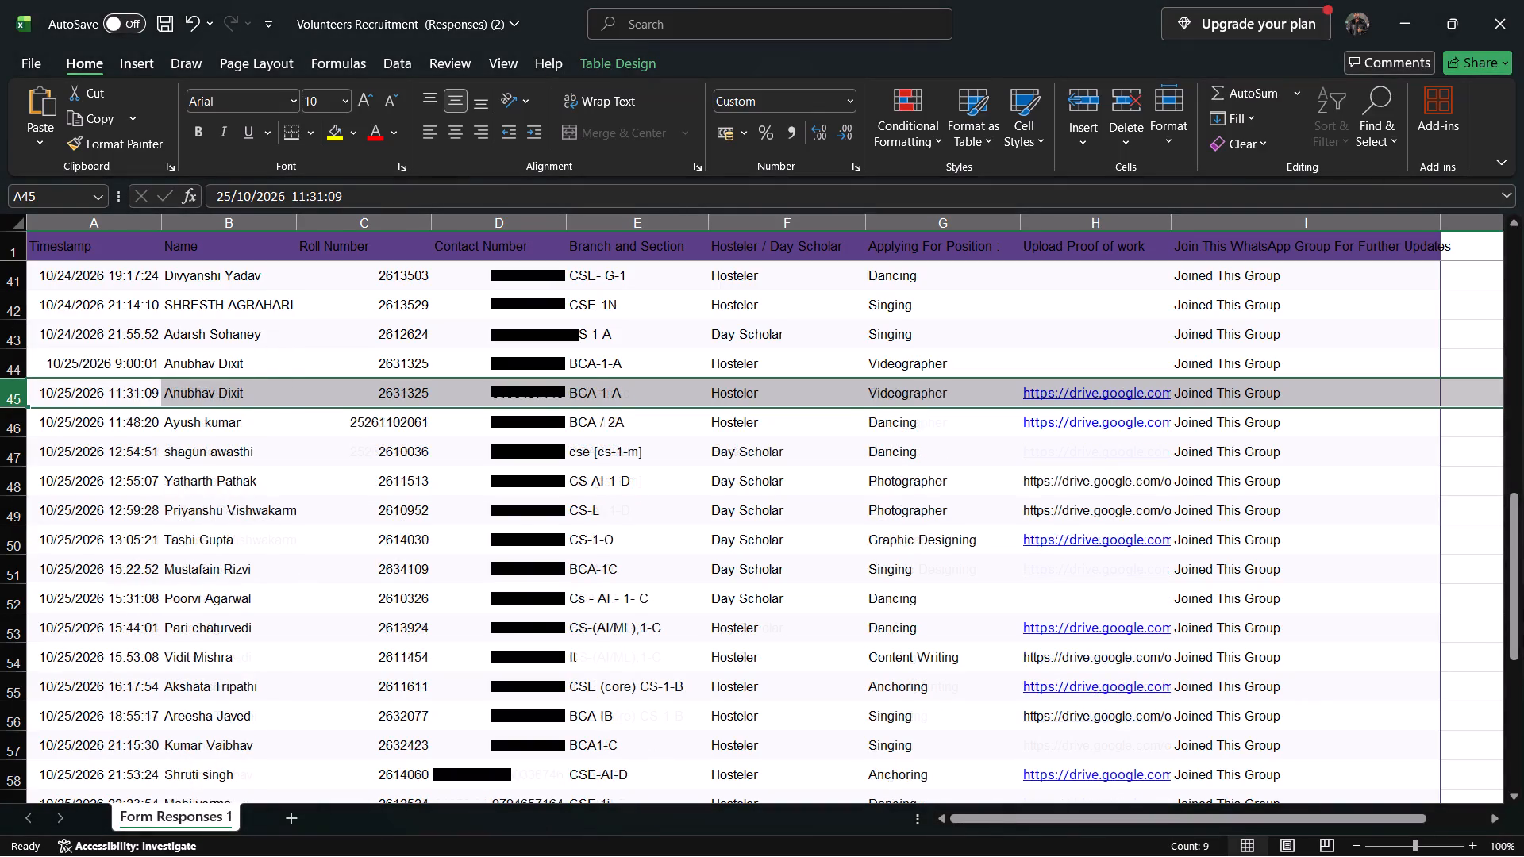
Delete two consecutive responses at row 47, timestamped 10/25/2026 12:54:51 and 12:55:07.
left_click(16, 451)
right_click(16, 451)
left_click(95, 675)
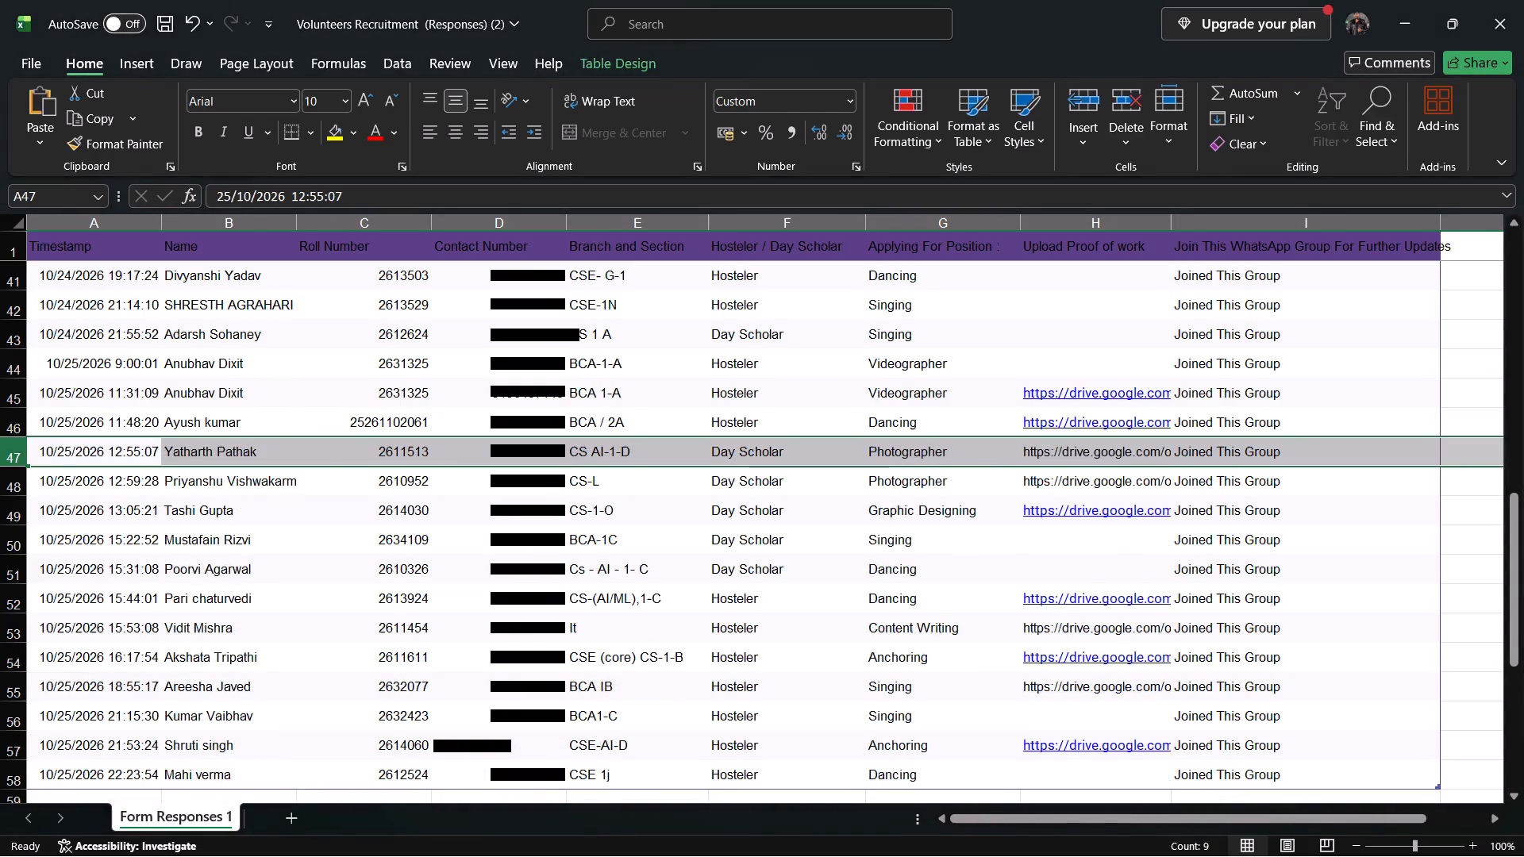
right_click(17, 442)
left_click(15, 454)
right_click(15, 454)
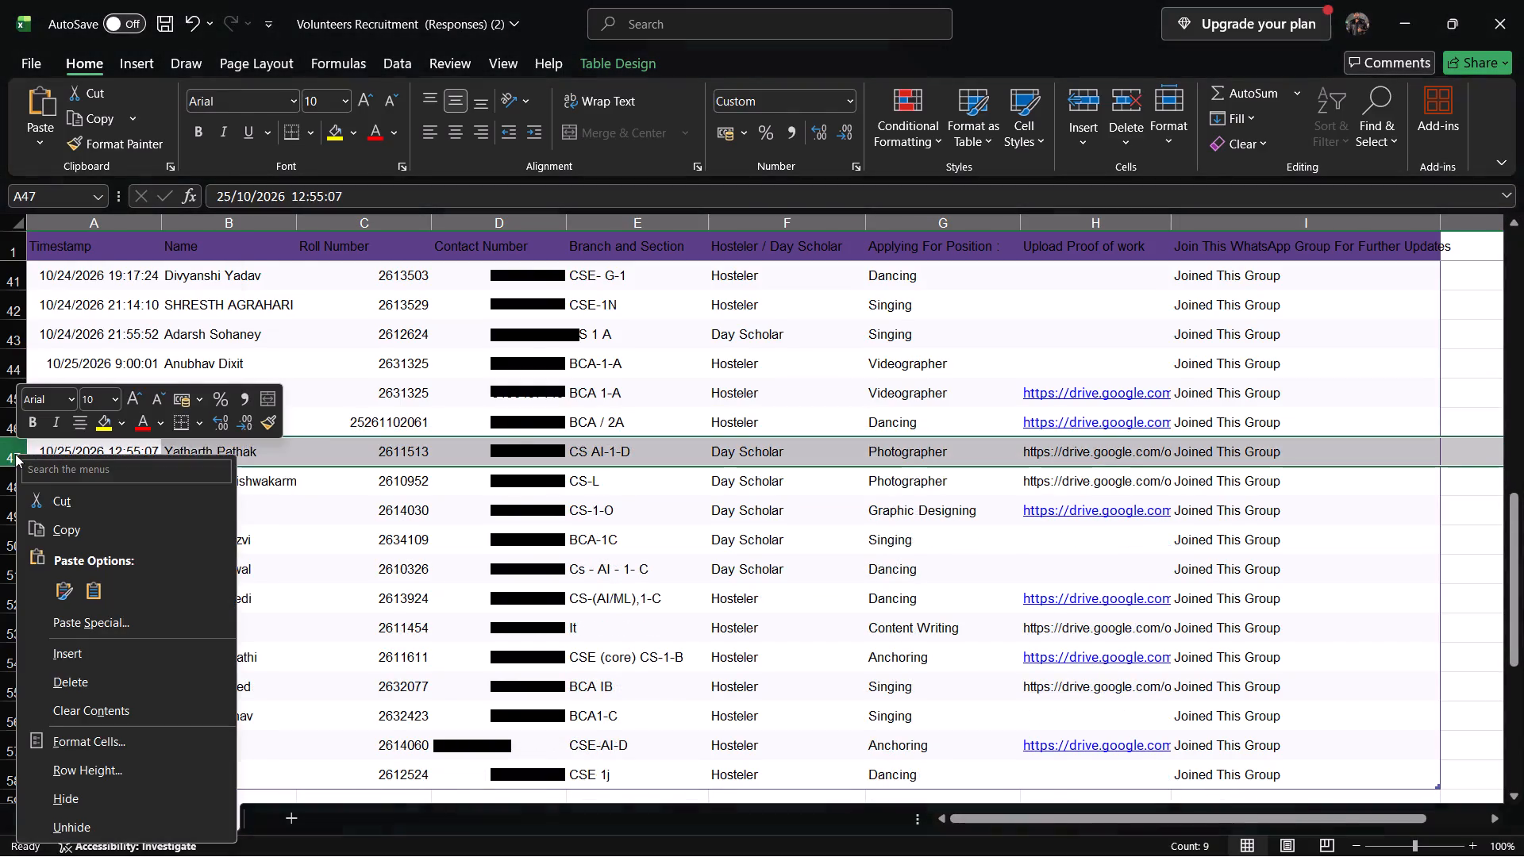
left_click(15, 454)
right_click(15, 454)
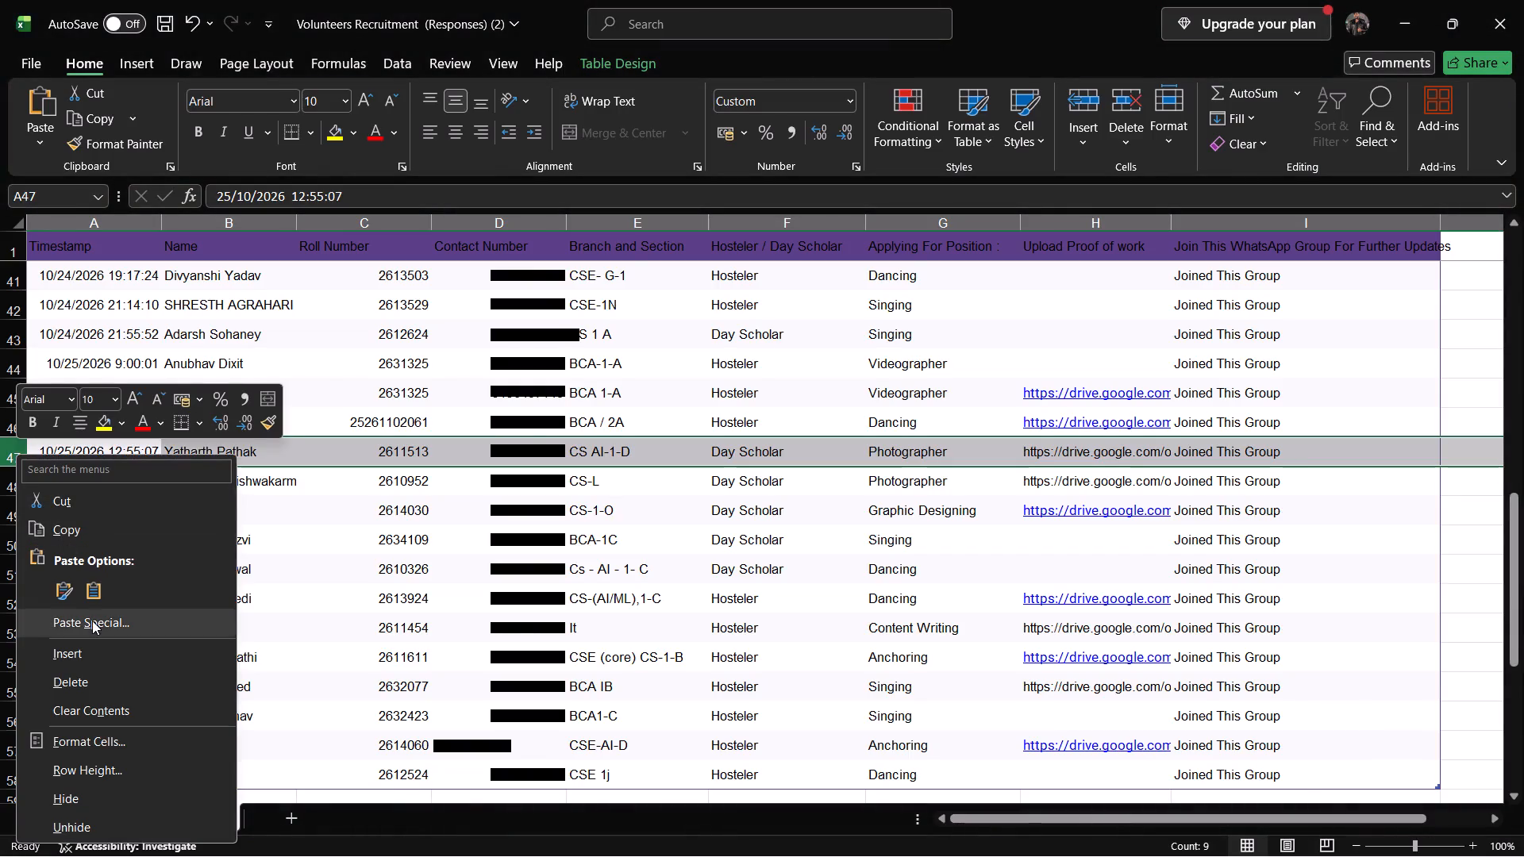
left_click(106, 676)
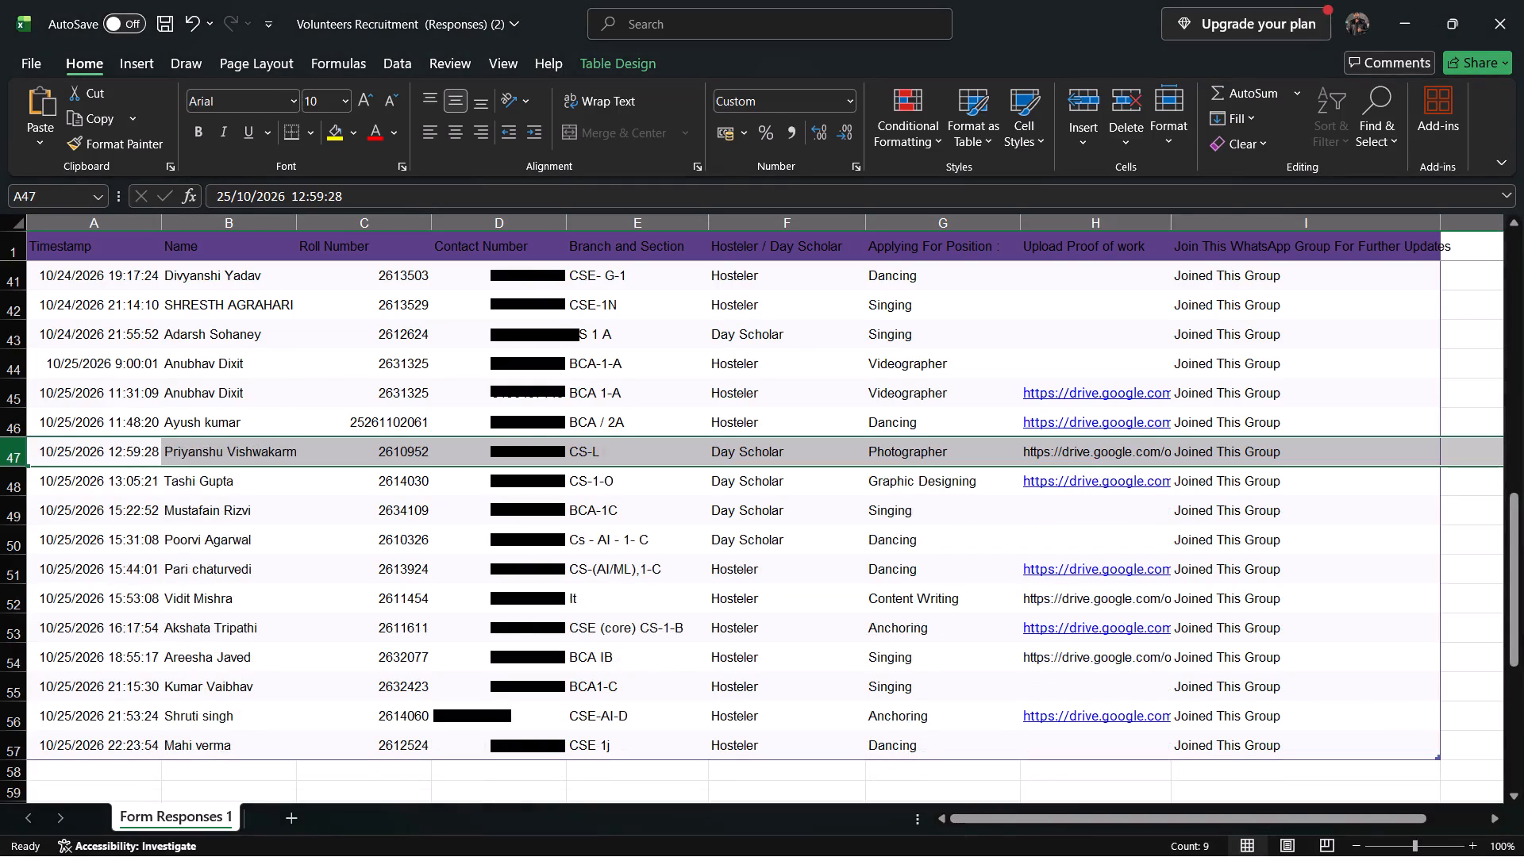
Delete the row 48 response timestamped 10/25/2026 13:05:21 and the row 49 response timestamped 10/25/2026 15:31:08.
left_click(17, 490)
right_click(17, 490)
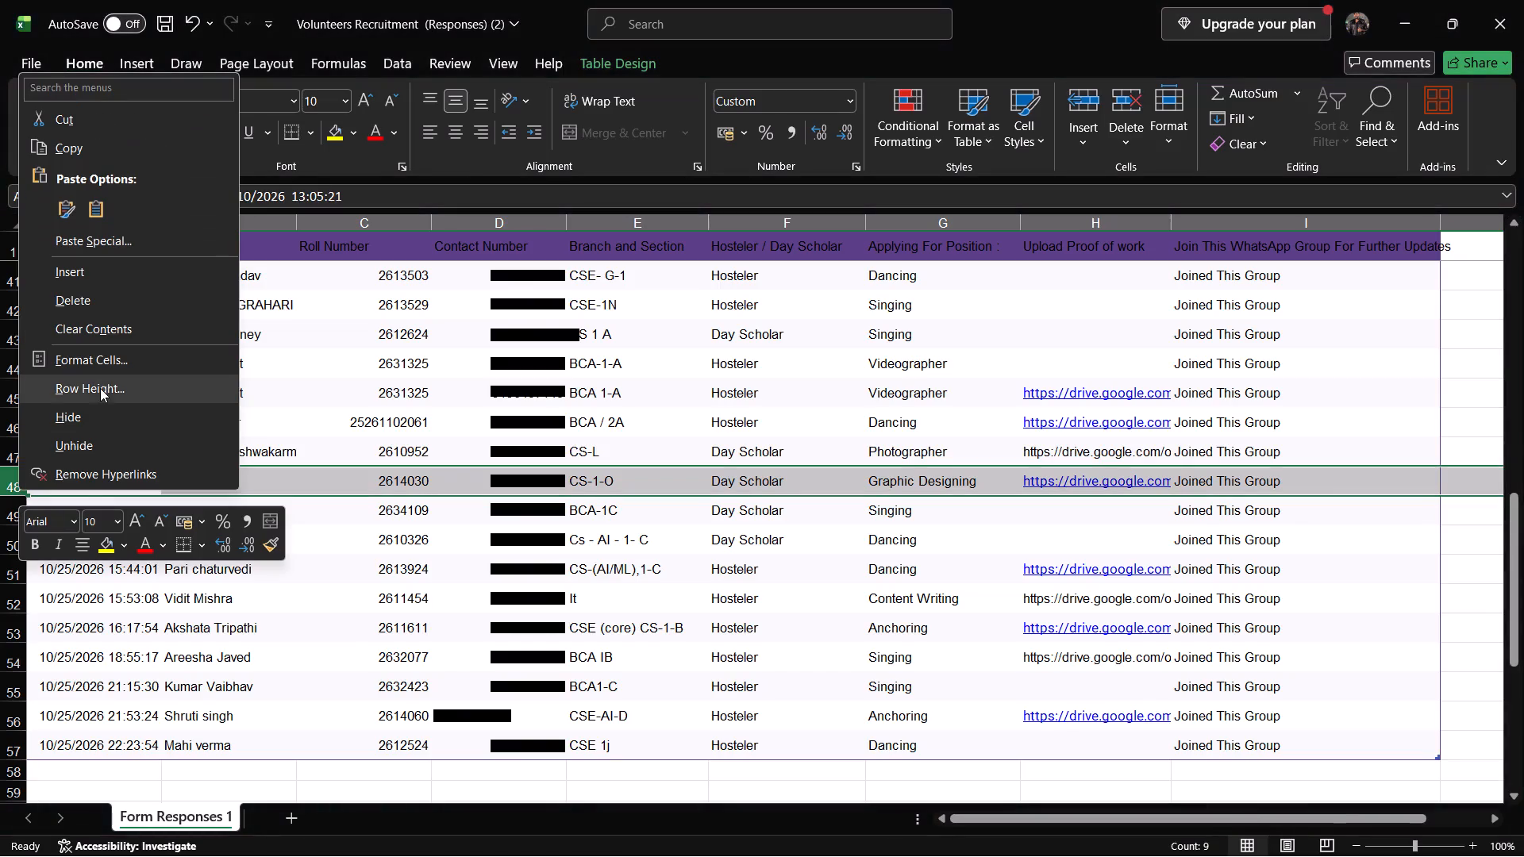
left_click(105, 300)
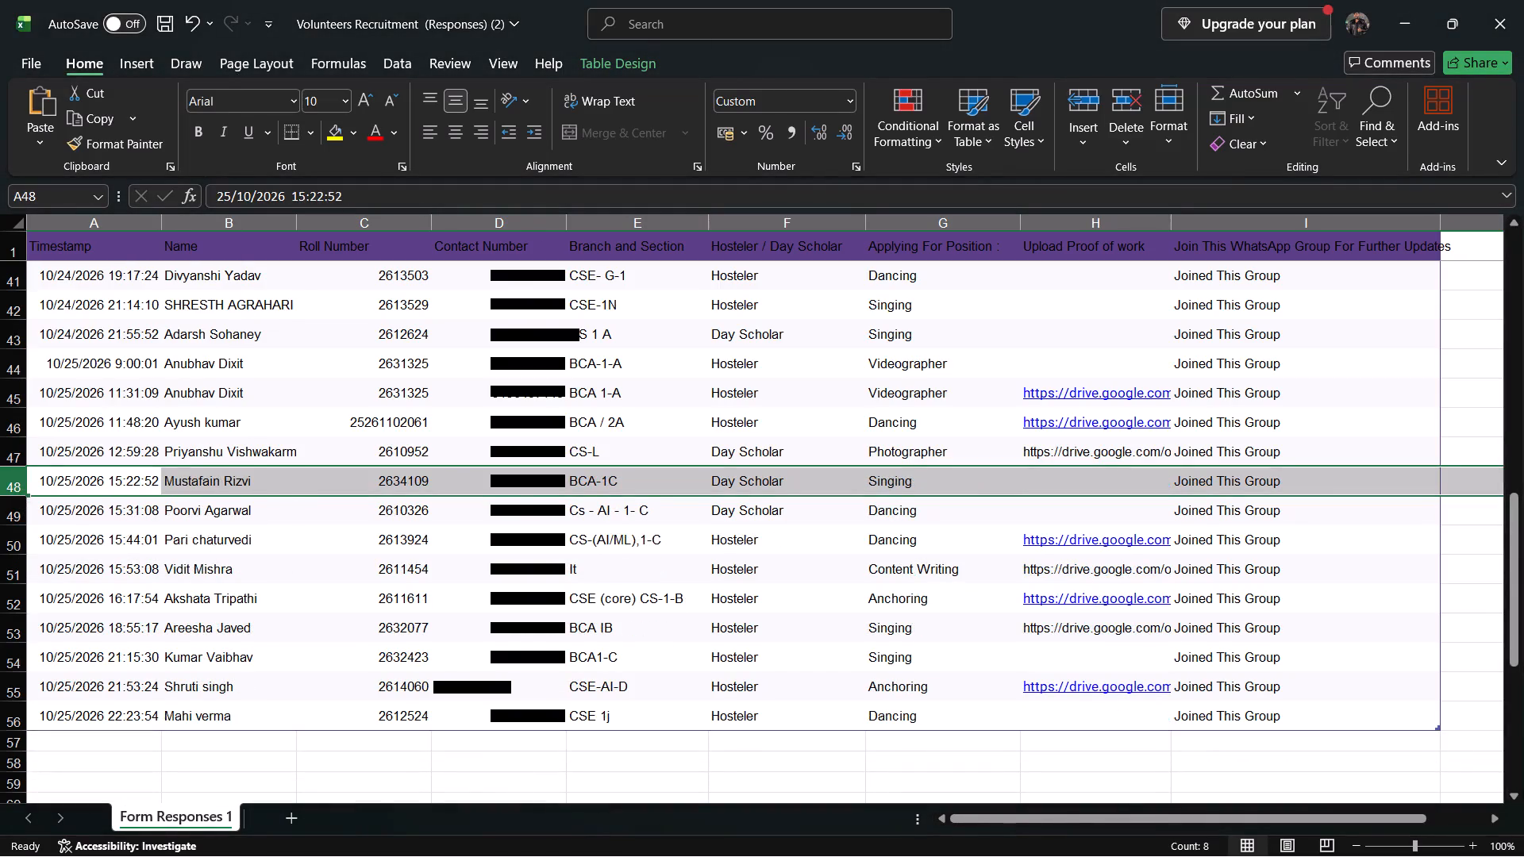
left_click(21, 517)
right_click(21, 517)
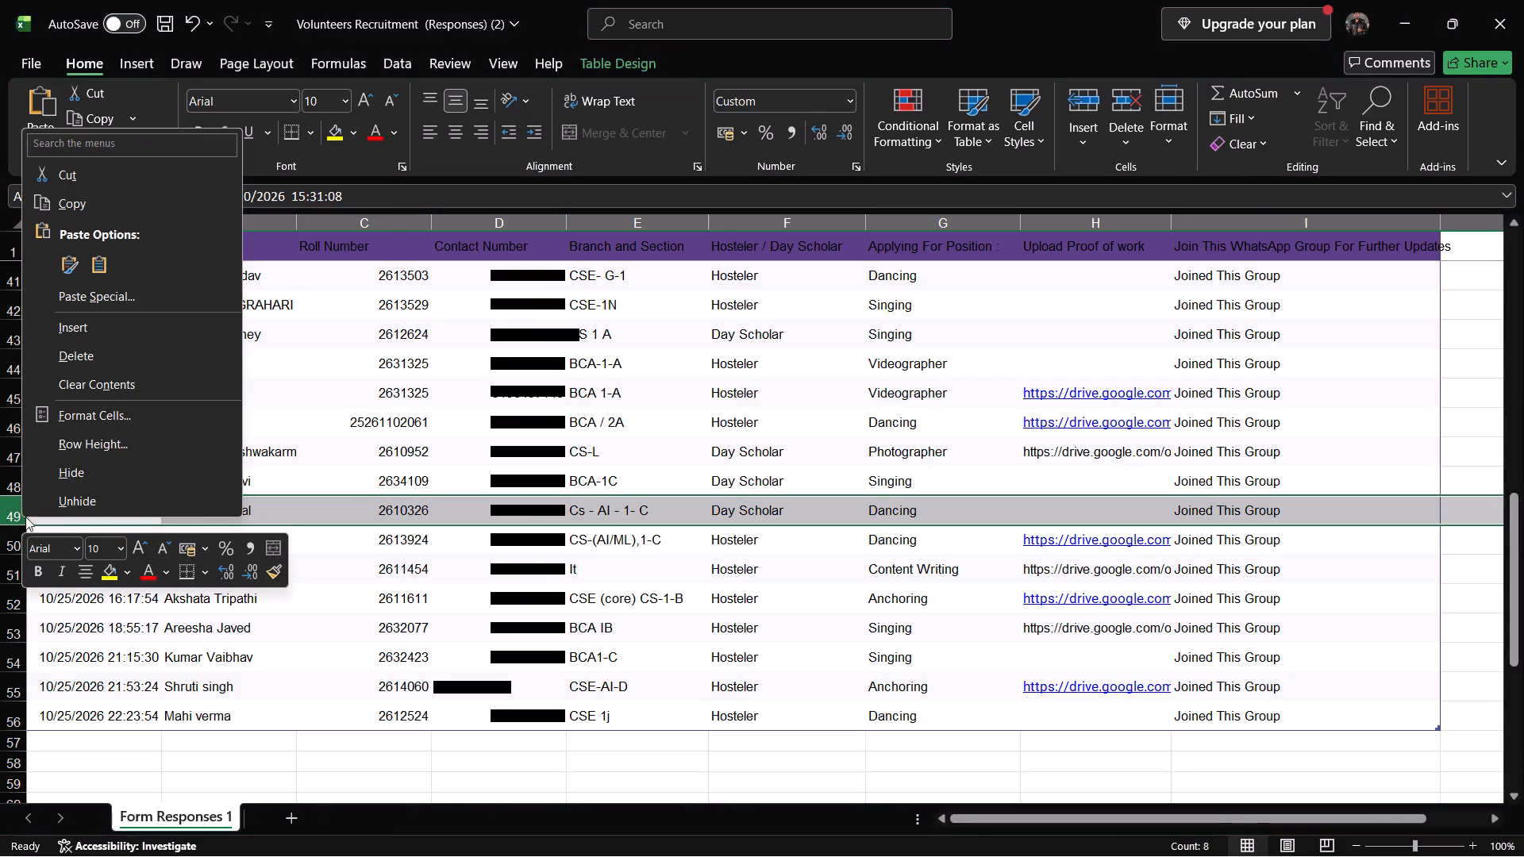
left_click(120, 361)
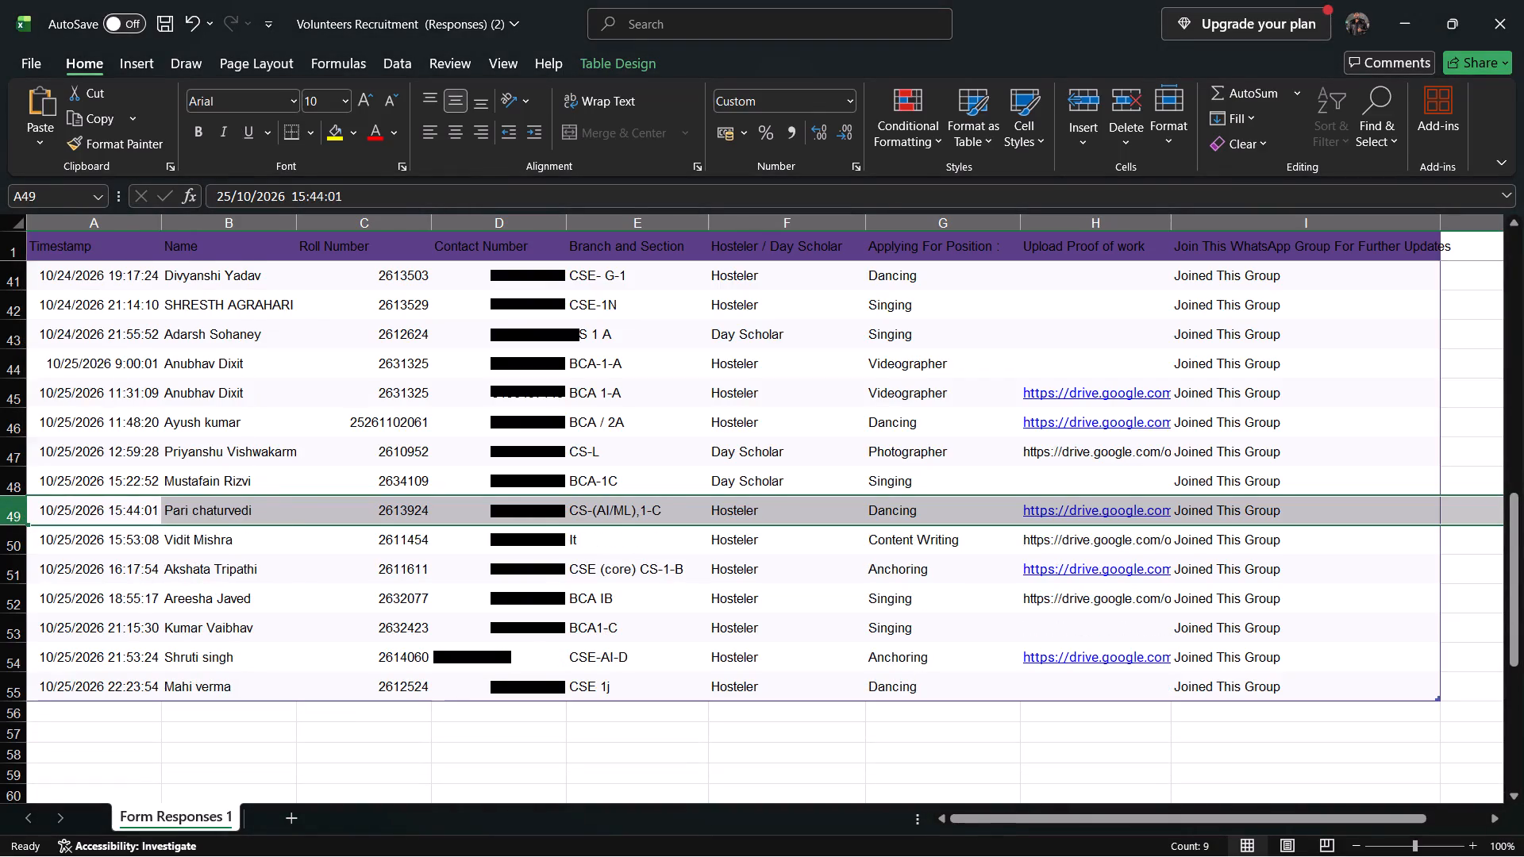
Delete the BCA-1C Singing response in row 48 timestamped 10/25/2026 15:22:52.
left_click(19, 486)
right_click(19, 486)
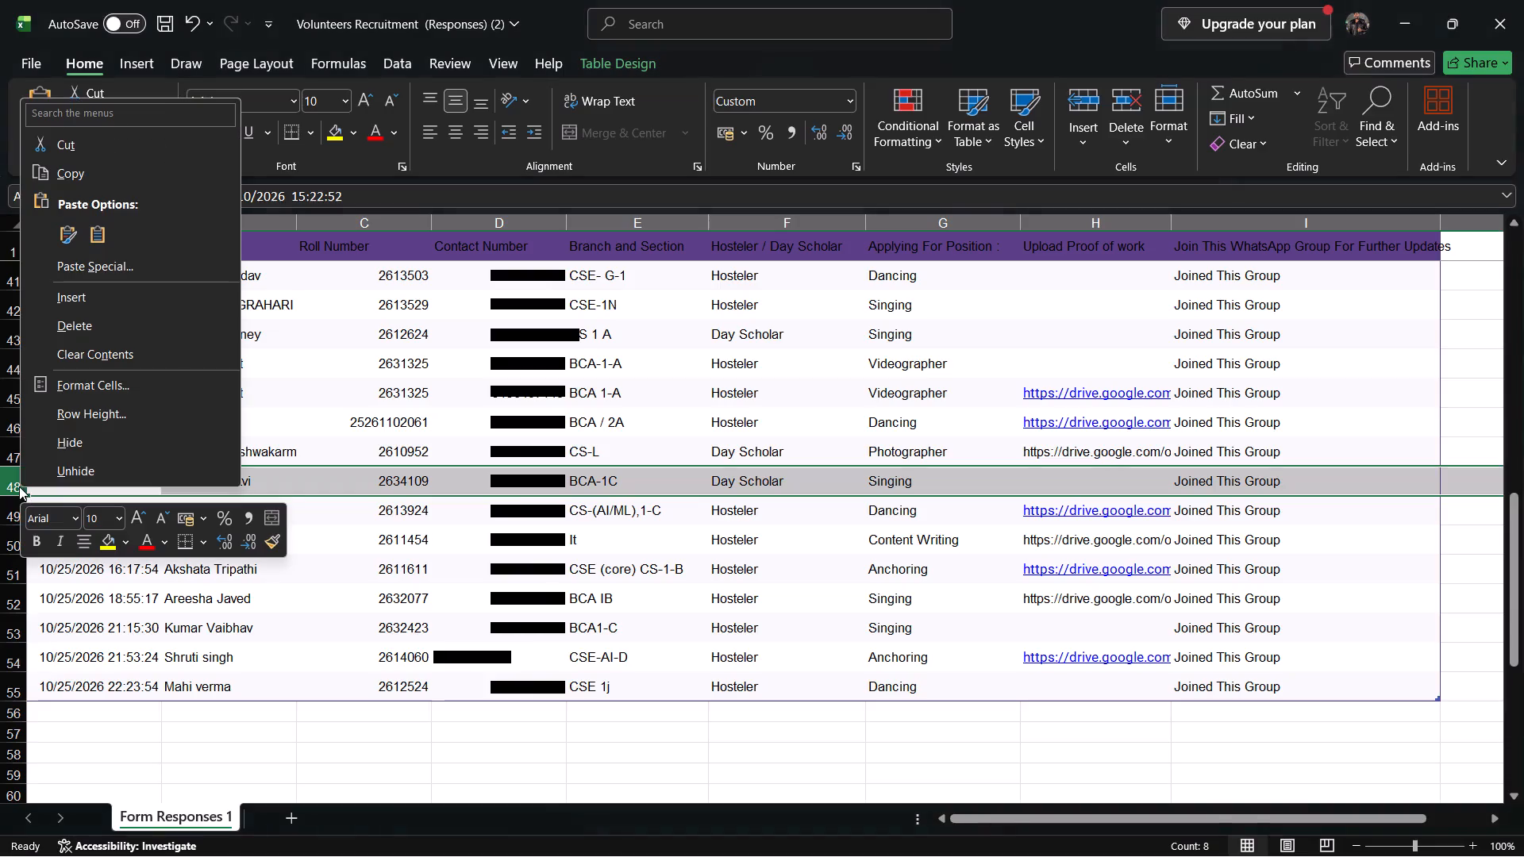
Delete the selected BCA-1C Singing response in row 48 timestamped 10/25/2026 15:22:52.
left_click(172, 325)
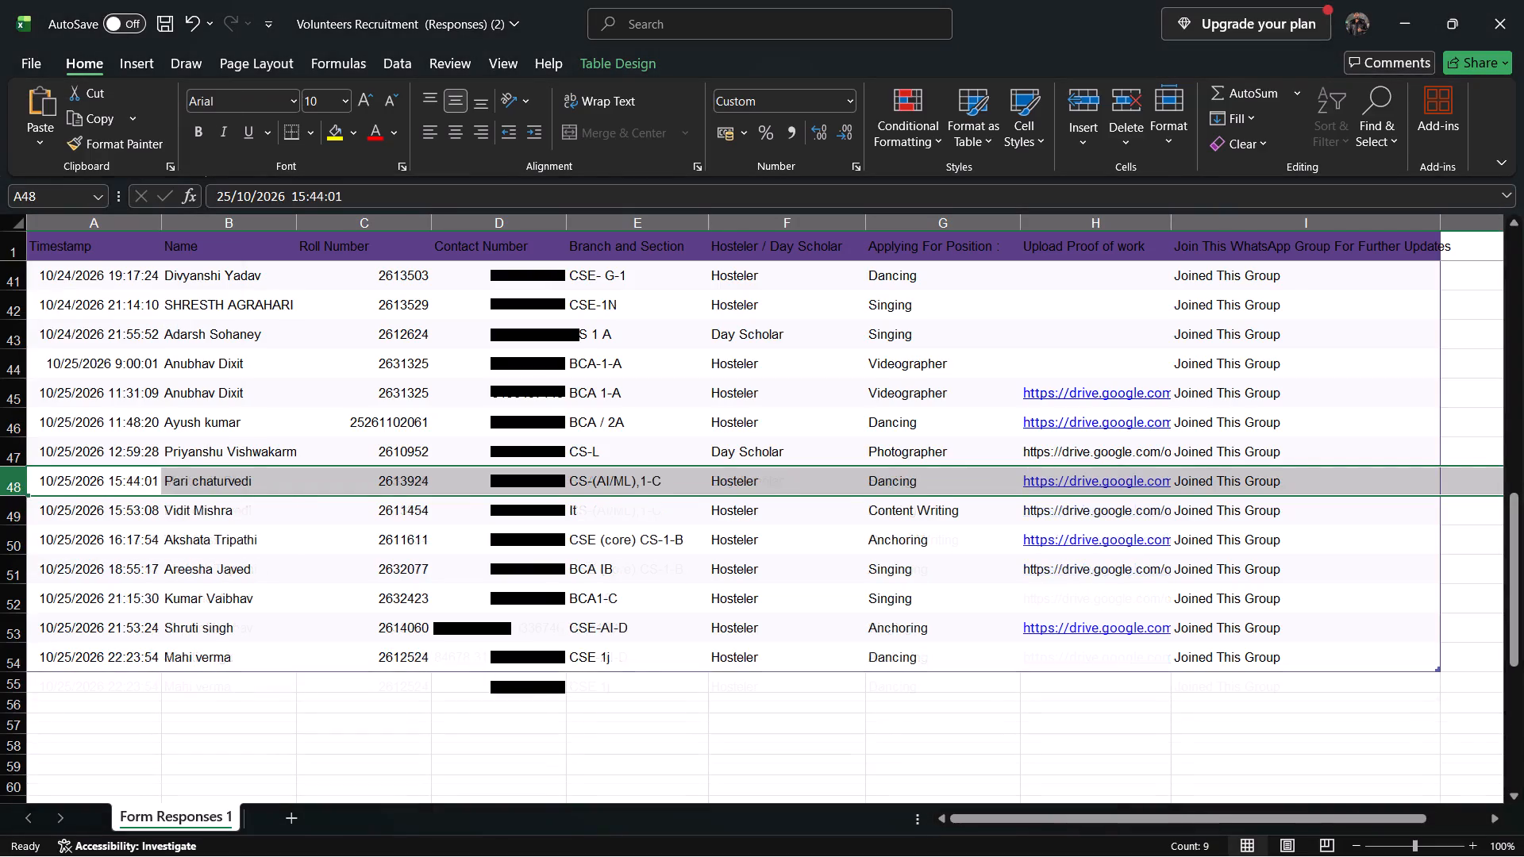
Delete three consecutive responses at row 48, timestamped 10/25/2026 15:44:01, 15:53:08 and 16:17:54.
left_click(14, 482)
right_click(14, 482)
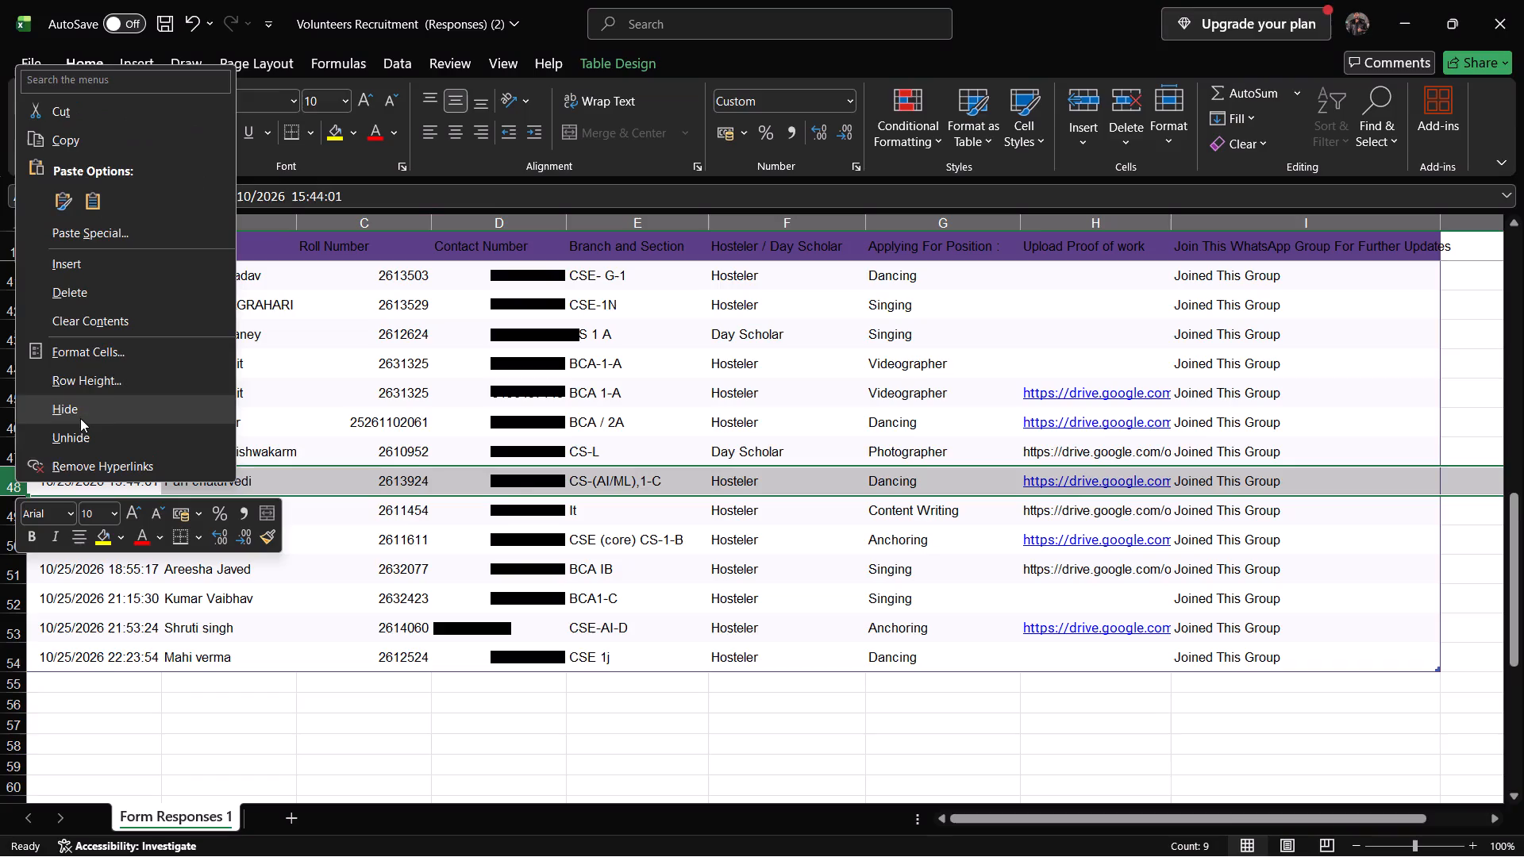
left_click(130, 286)
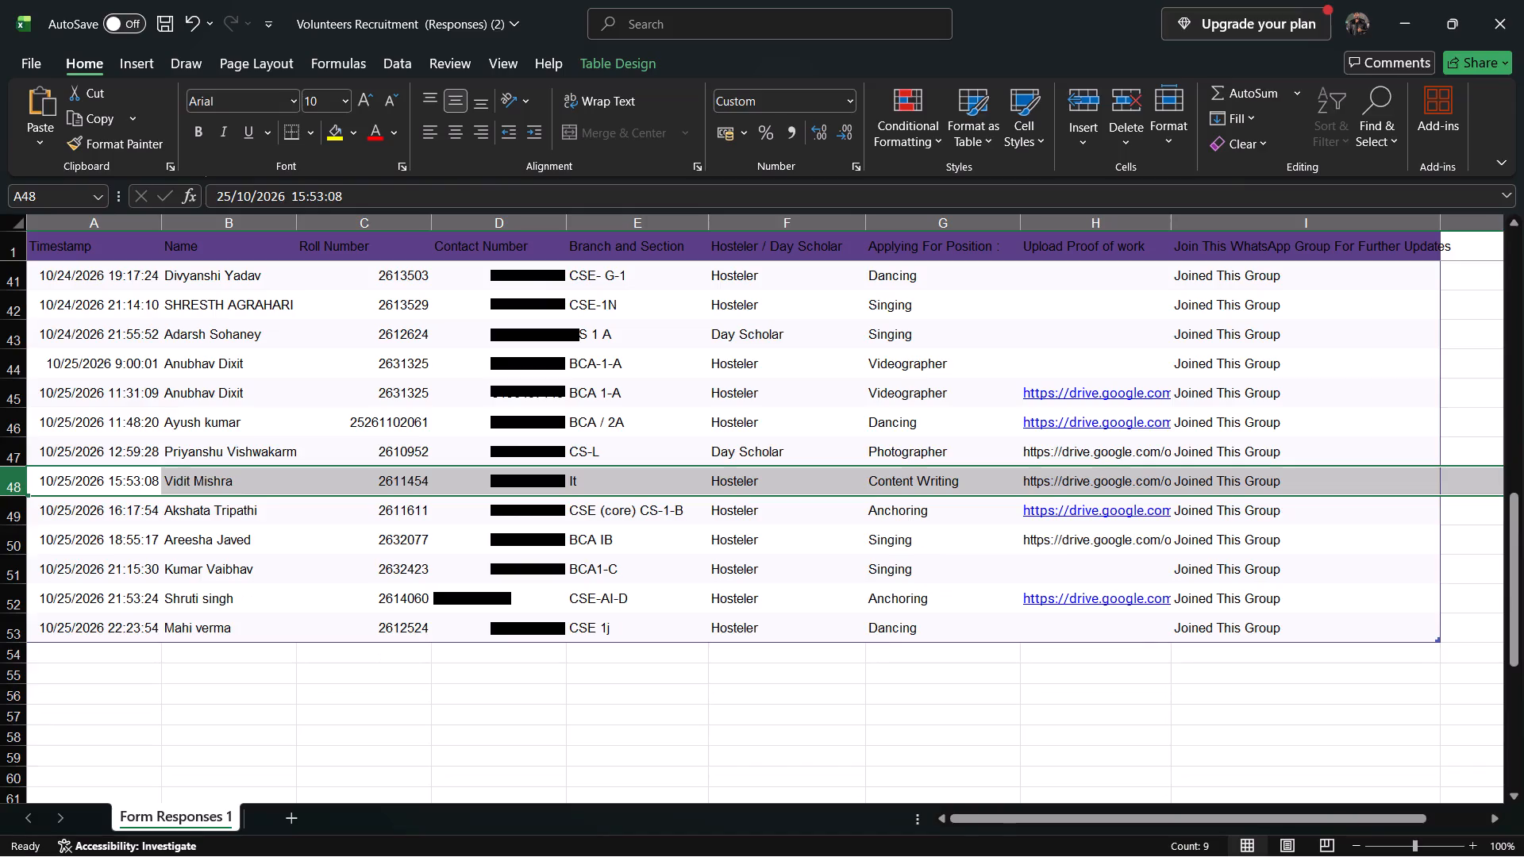
right_click(15, 485)
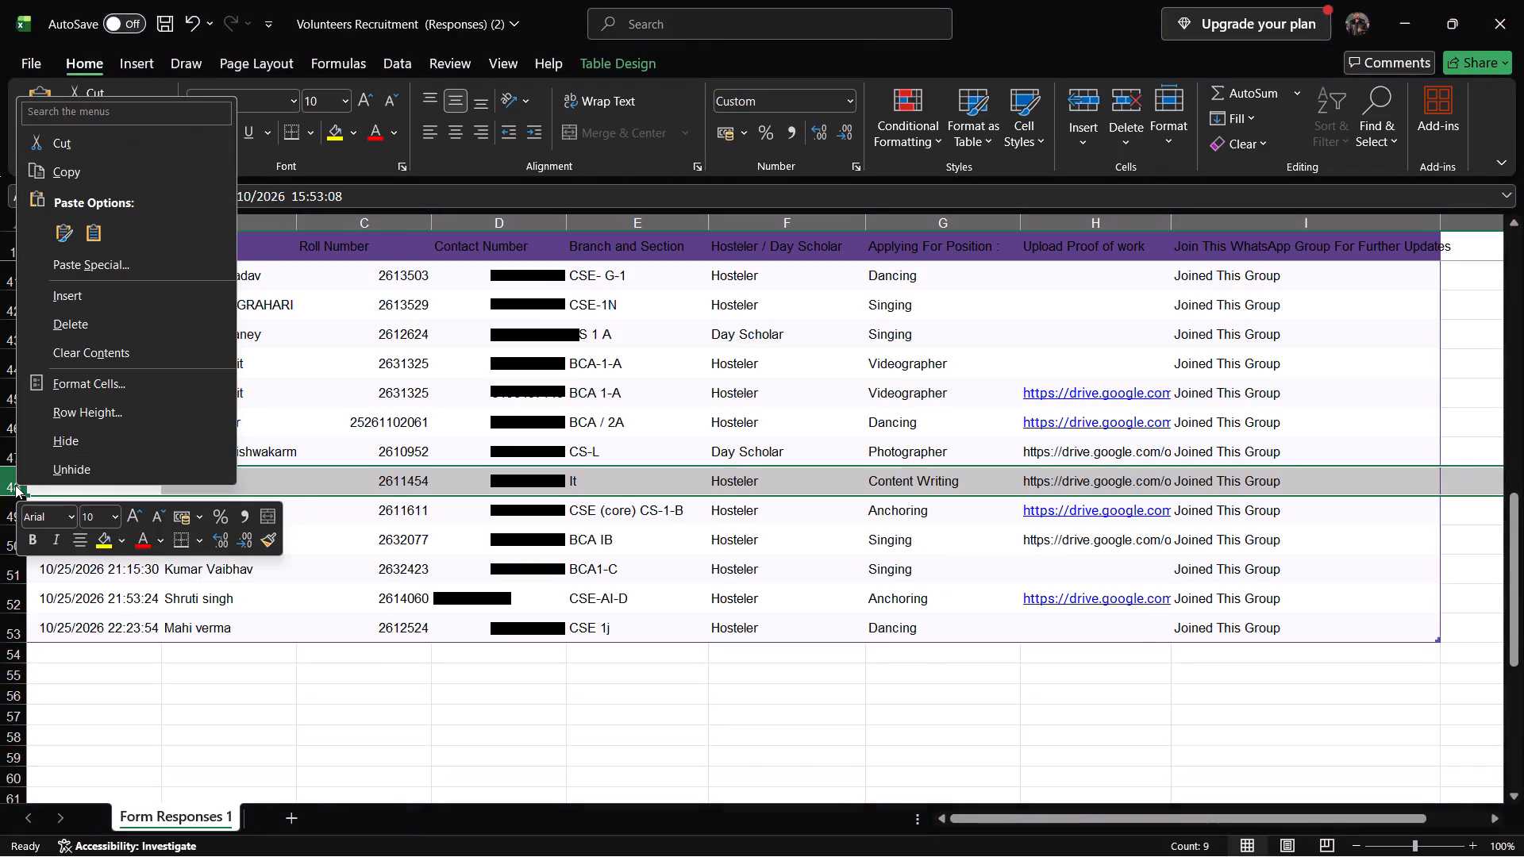
left_click(96, 325)
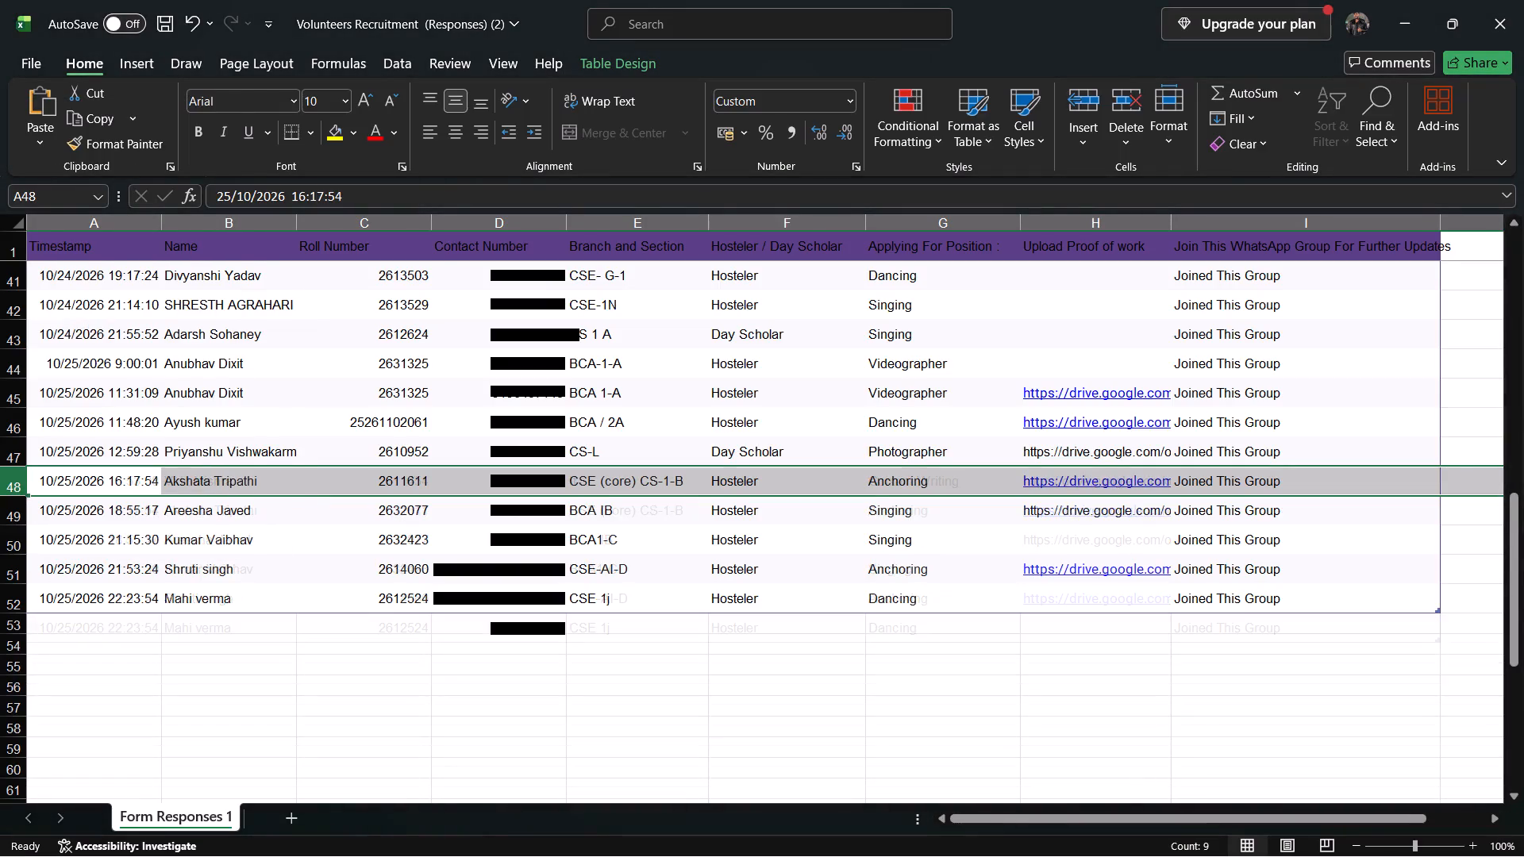
right_click(11, 482)
left_click(79, 303)
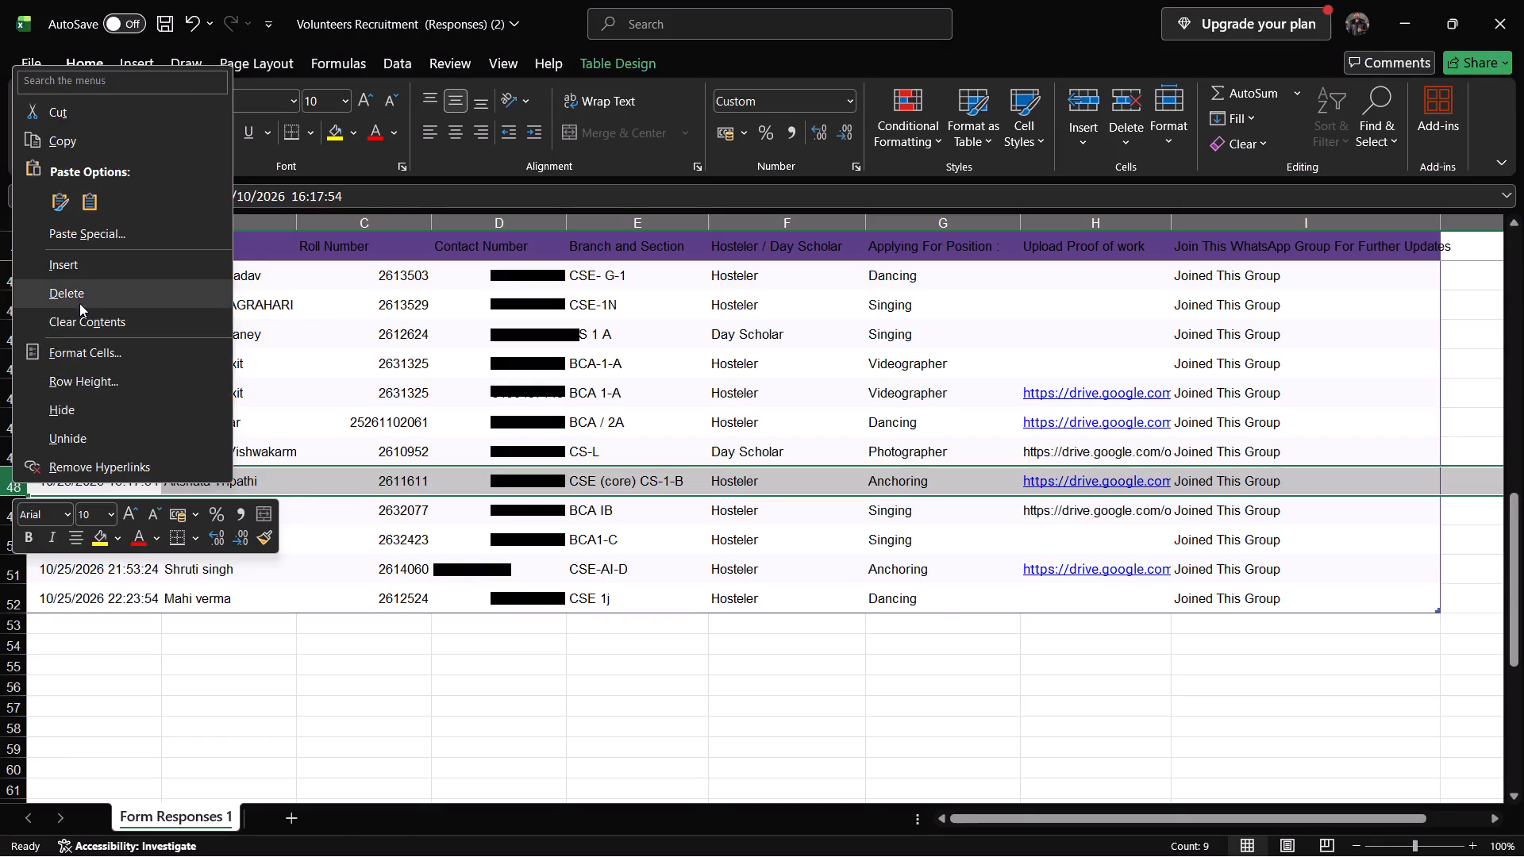
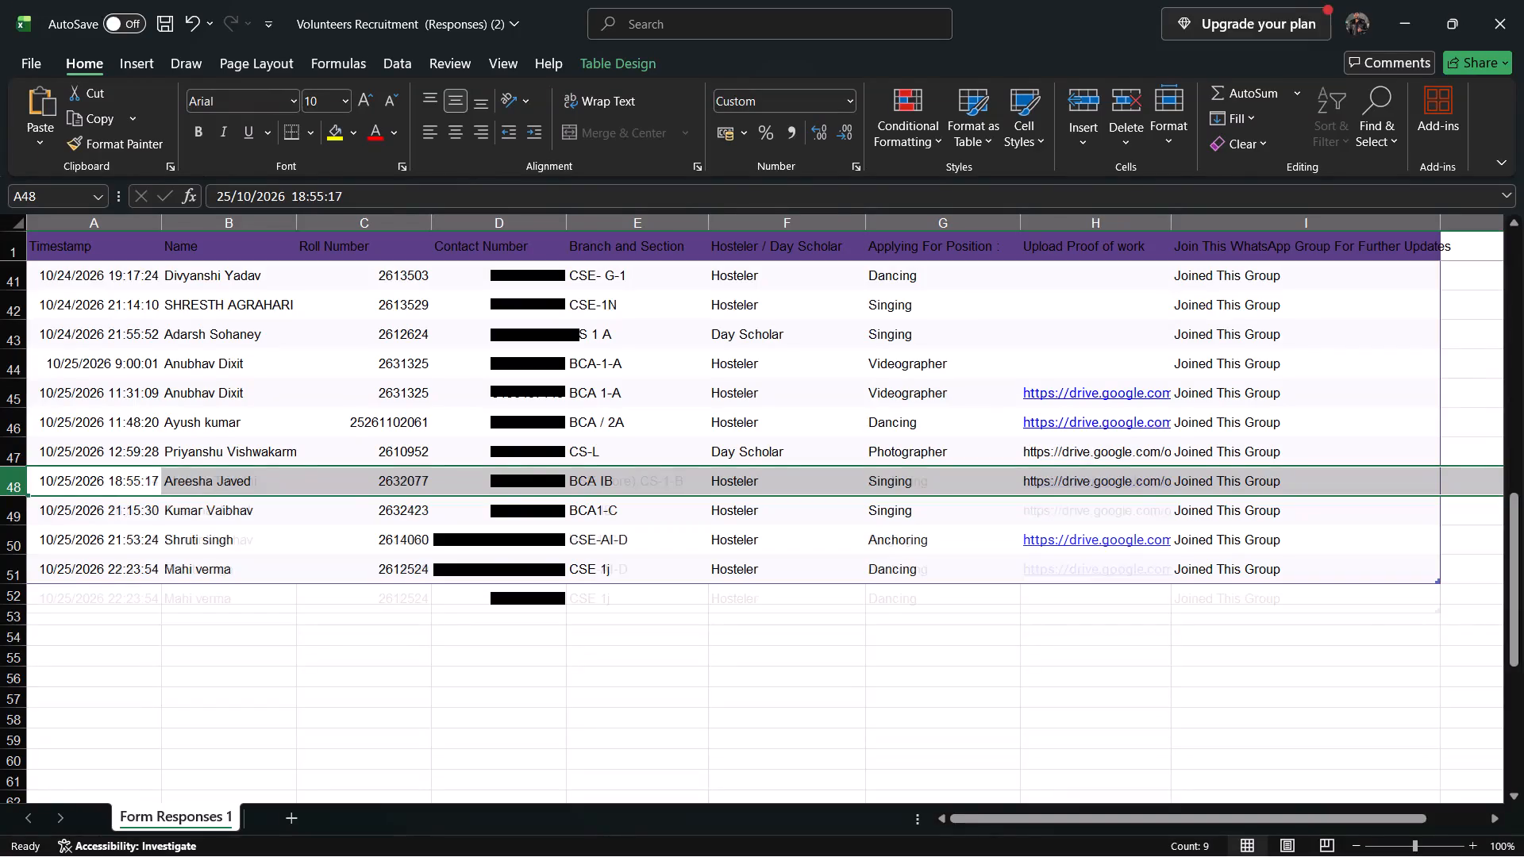
Delete the last four responses in the list, starting at row 48, timestamped 10/25/2026 18:55:17 through 22:23:54.
right_click(16, 486)
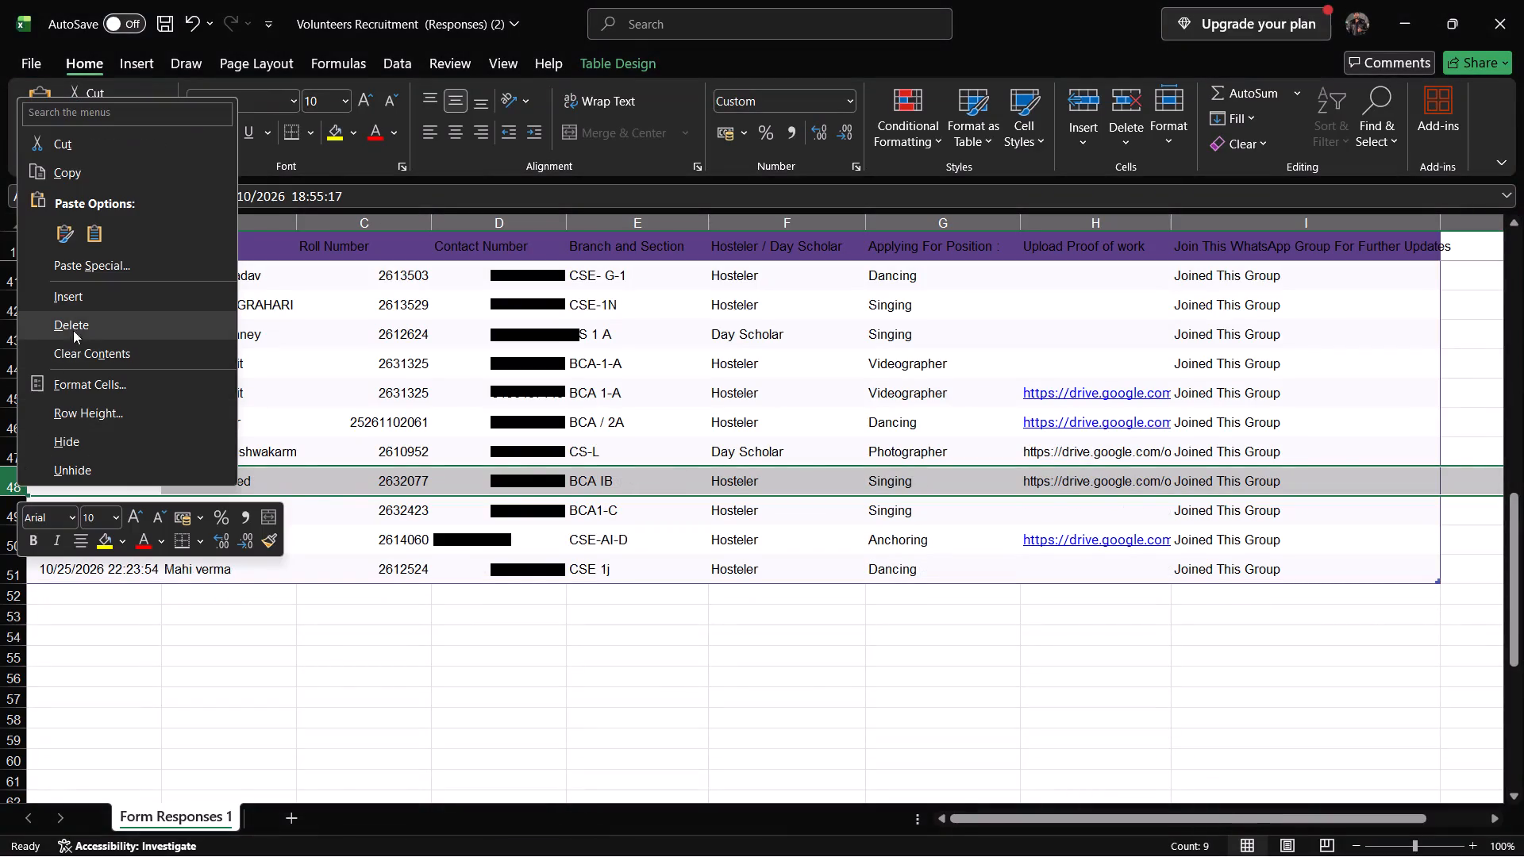
left_click(77, 318)
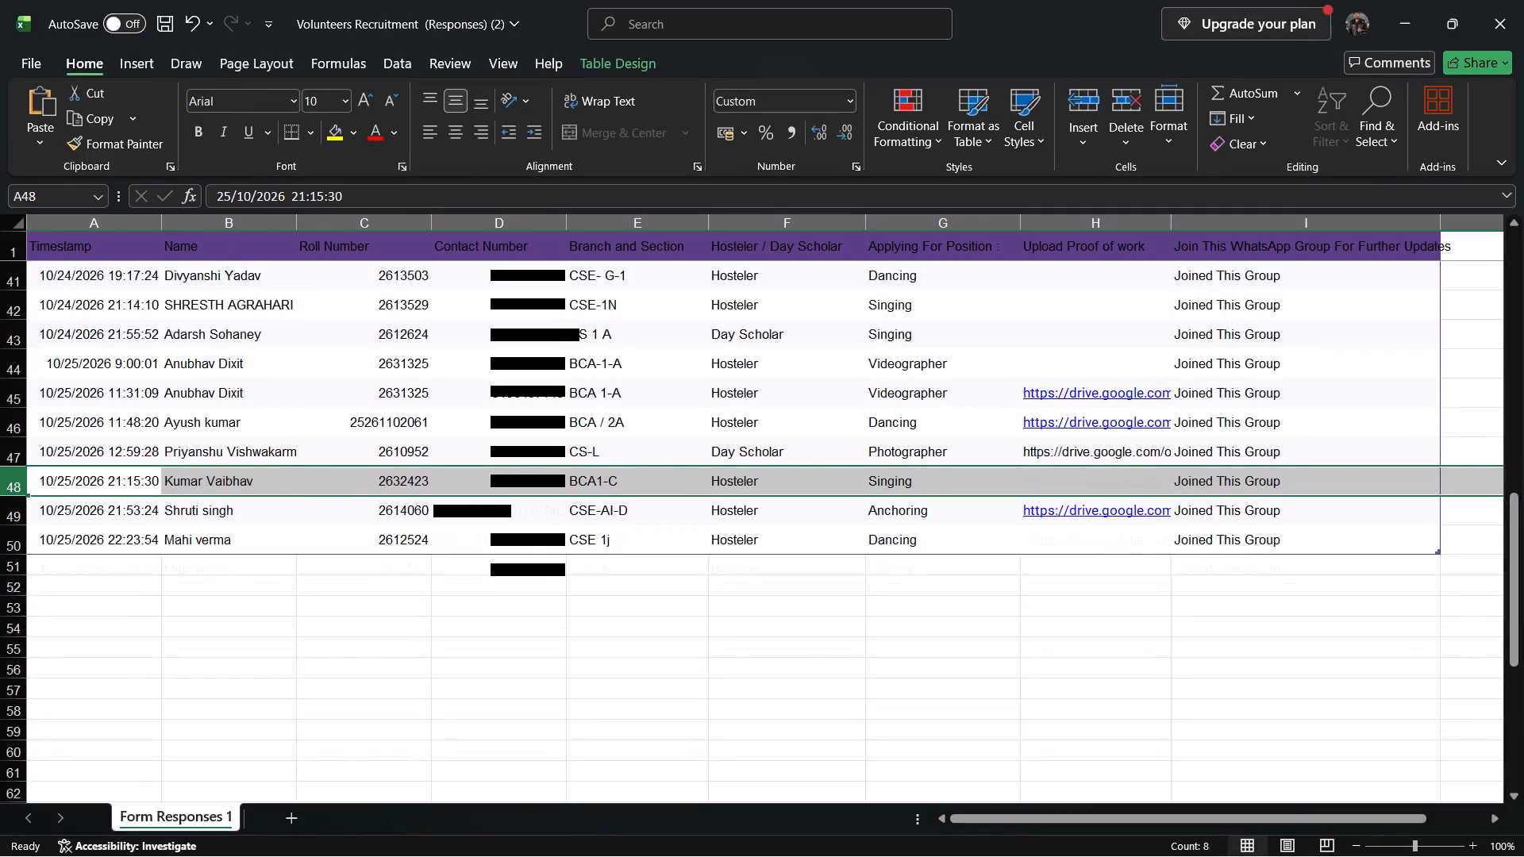
right_click(15, 486)
left_click(78, 323)
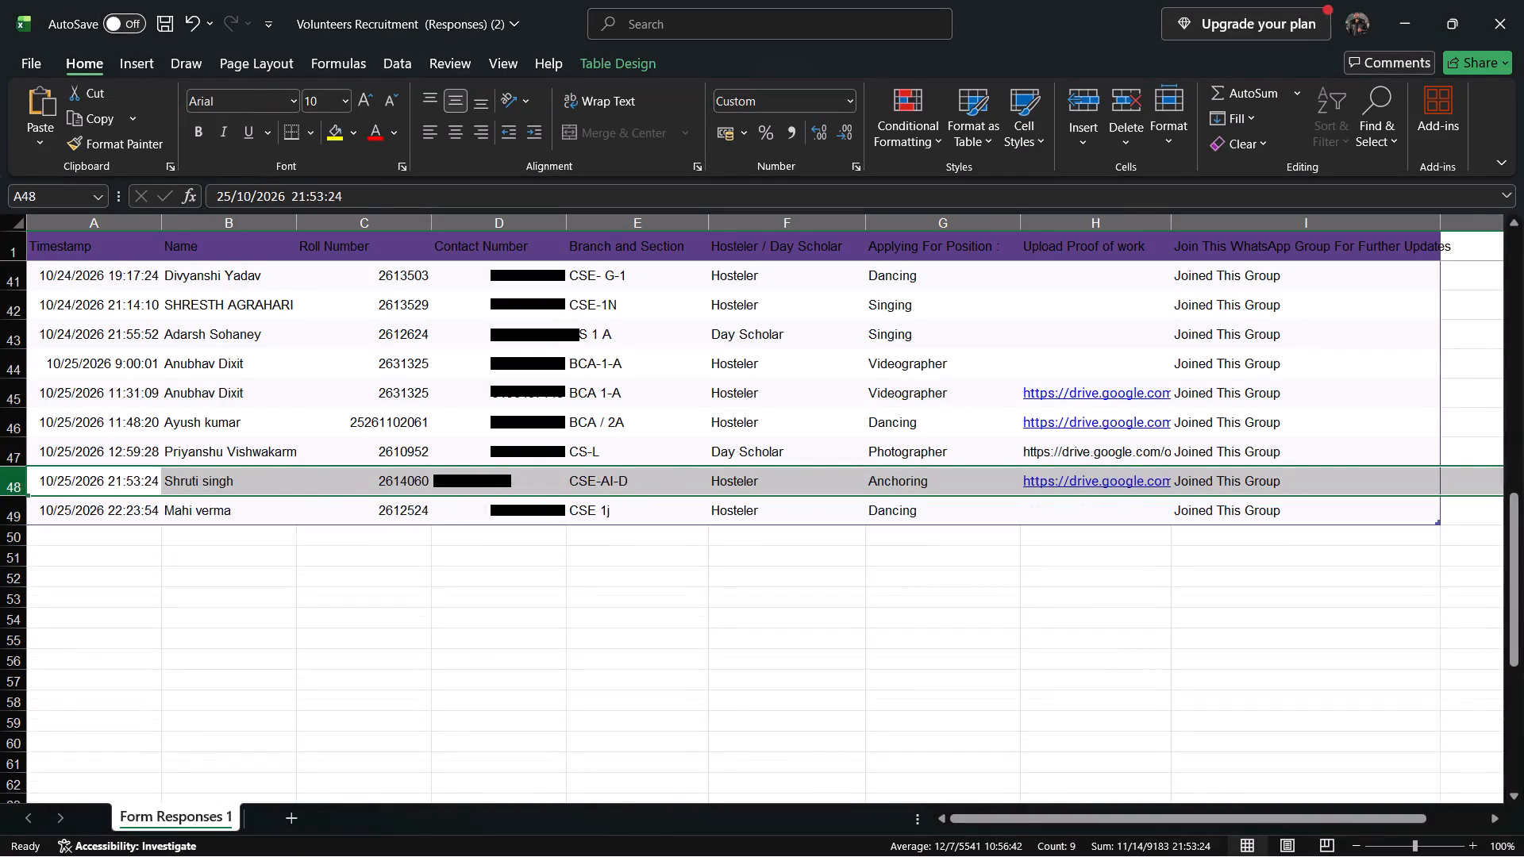
right_click(17, 485)
left_click(79, 291)
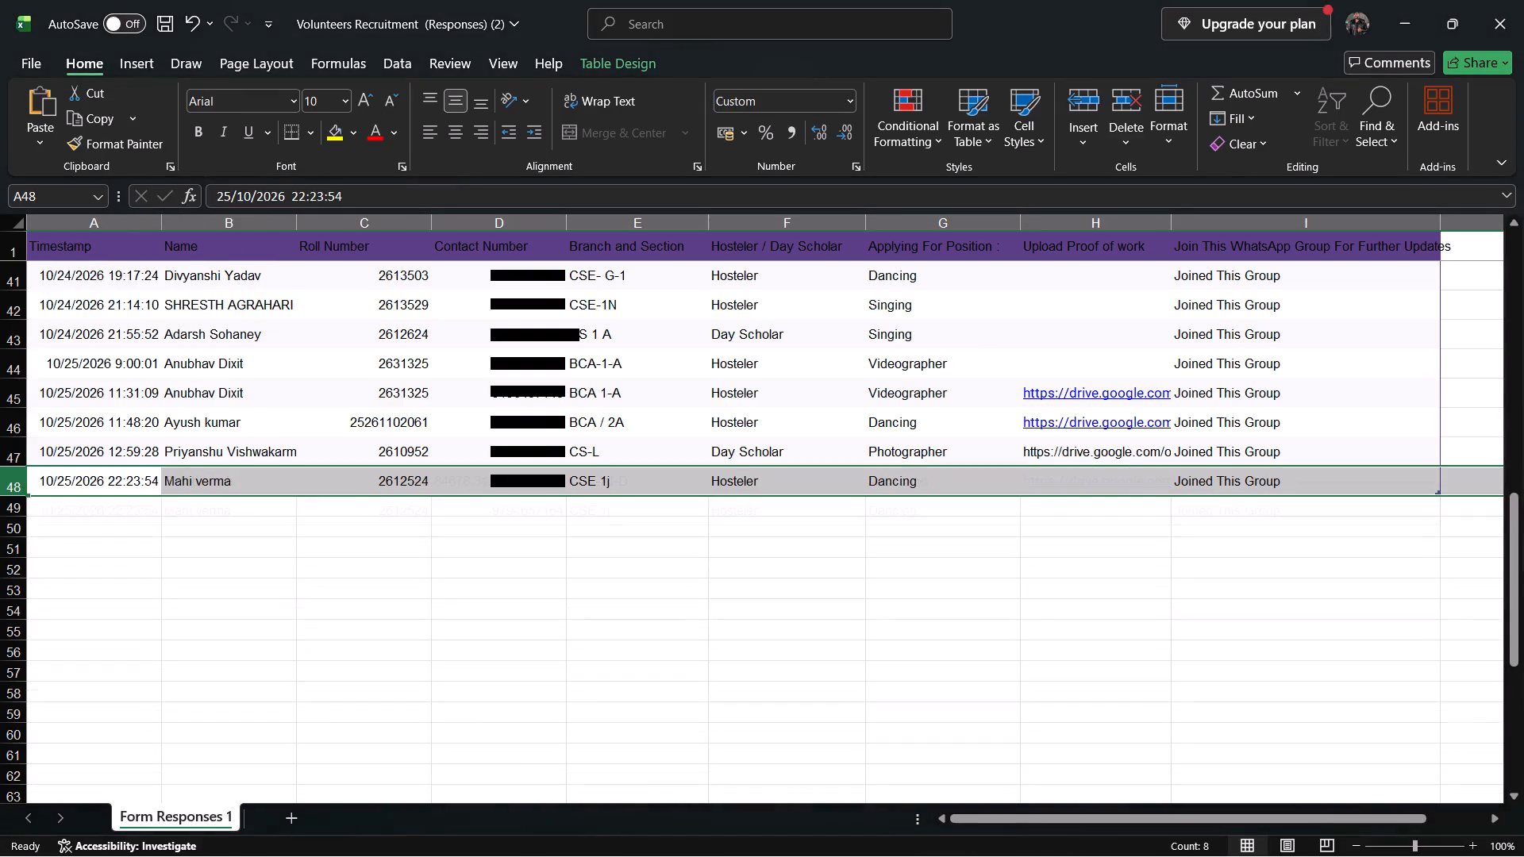
right_click(21, 484)
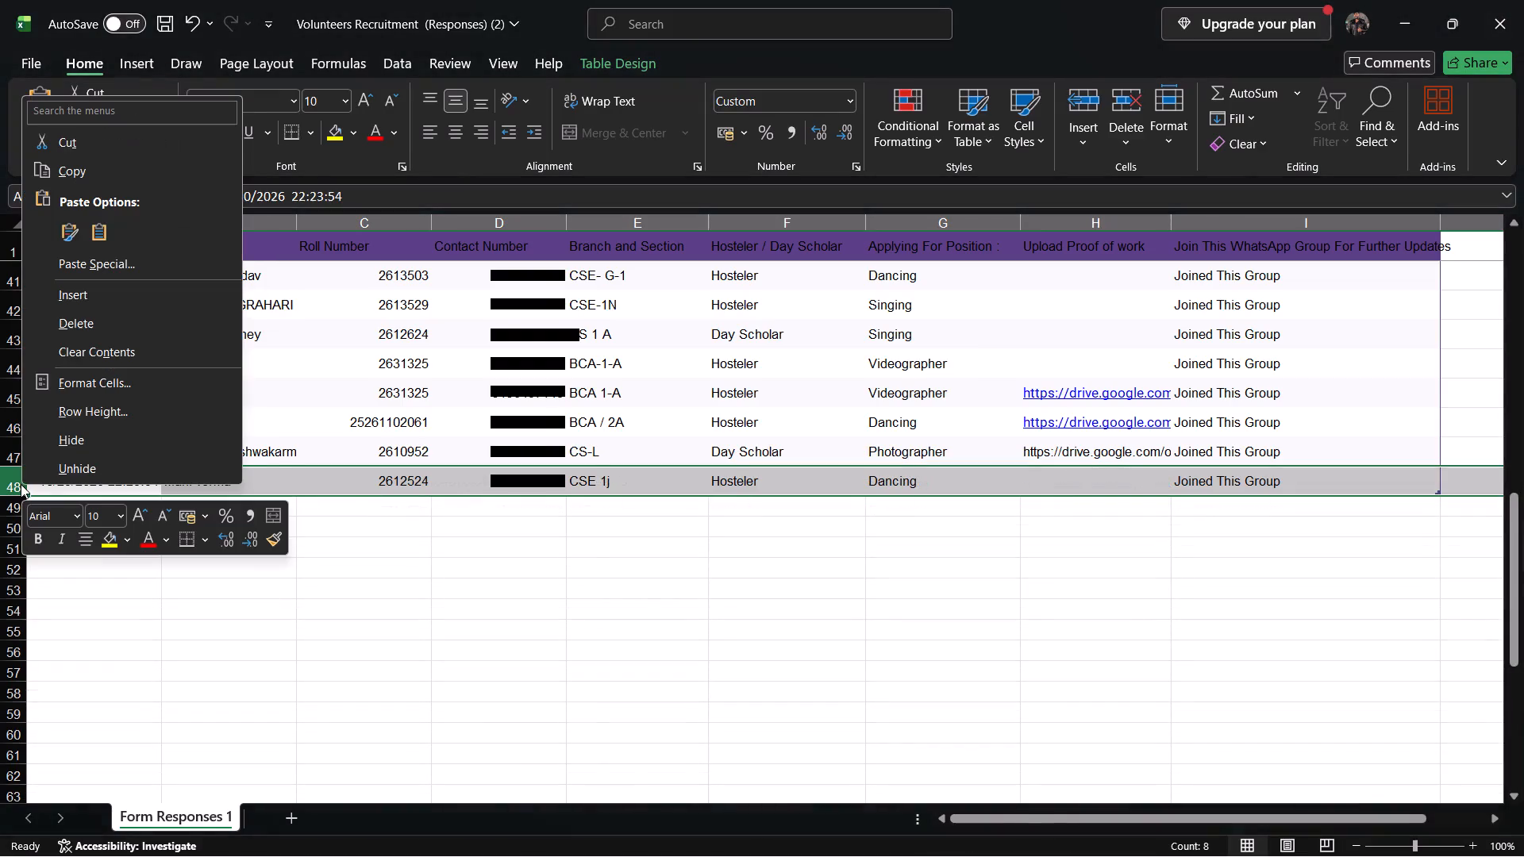
left_click(76, 328)
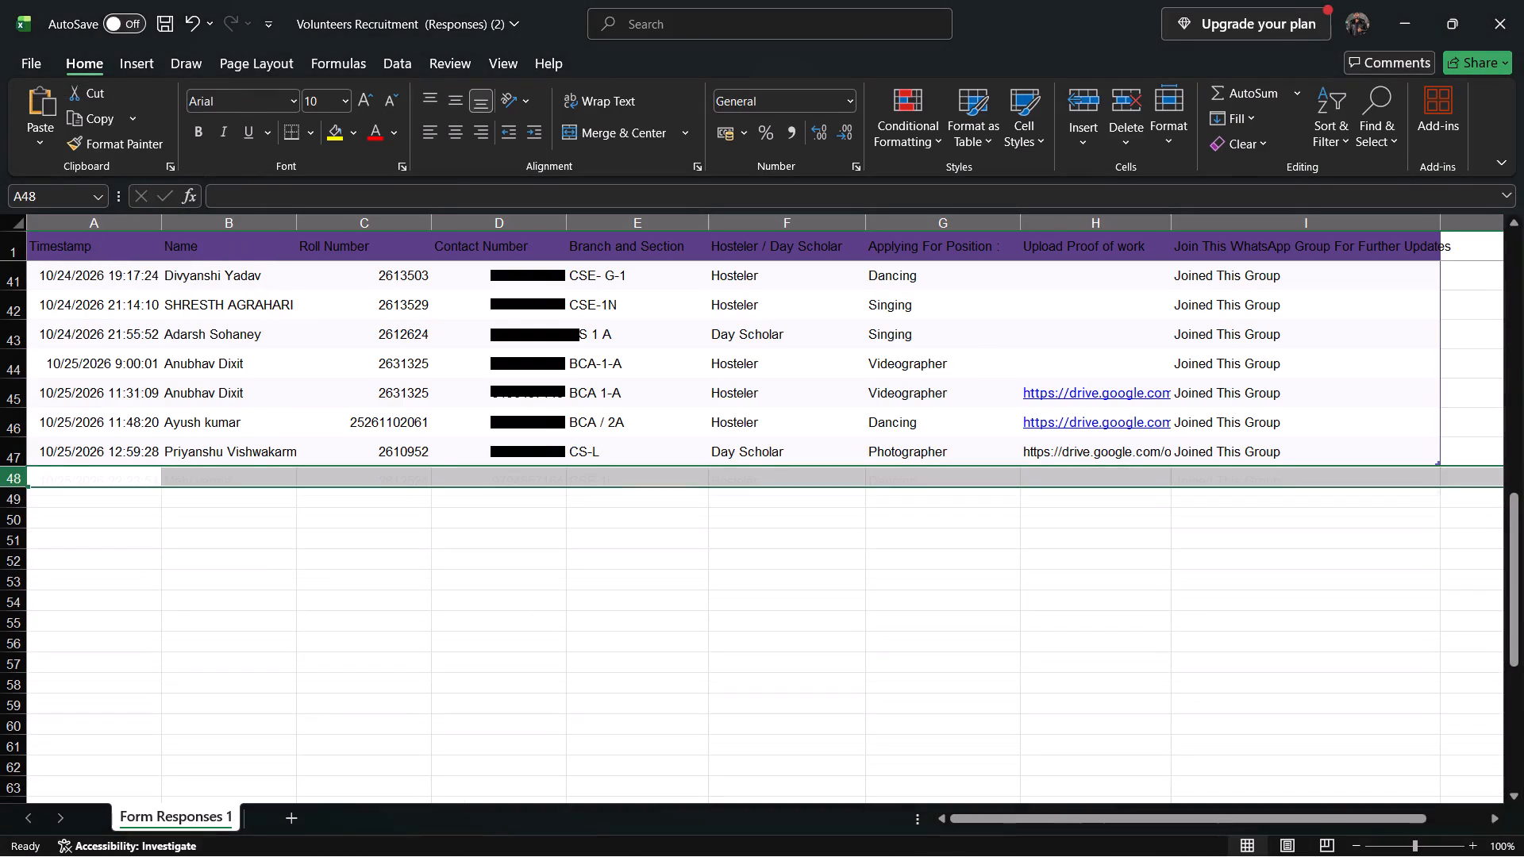
left_click(217, 537)
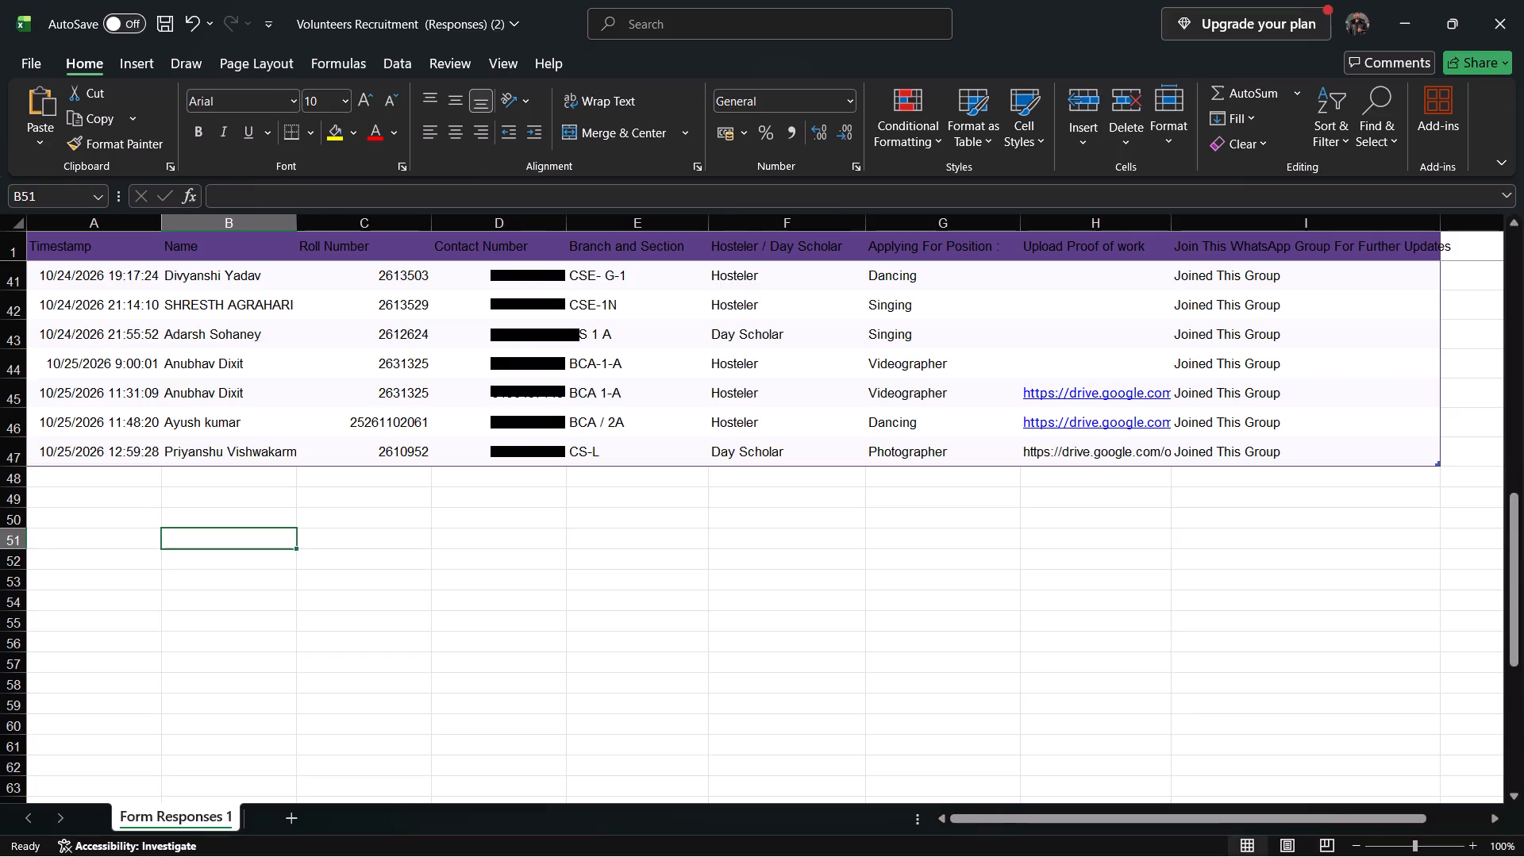
Review the remaining responses between the first row and the end of the list for further entries to remove.
left_click(125, 475)
scroll(125, 475, "up", 9)
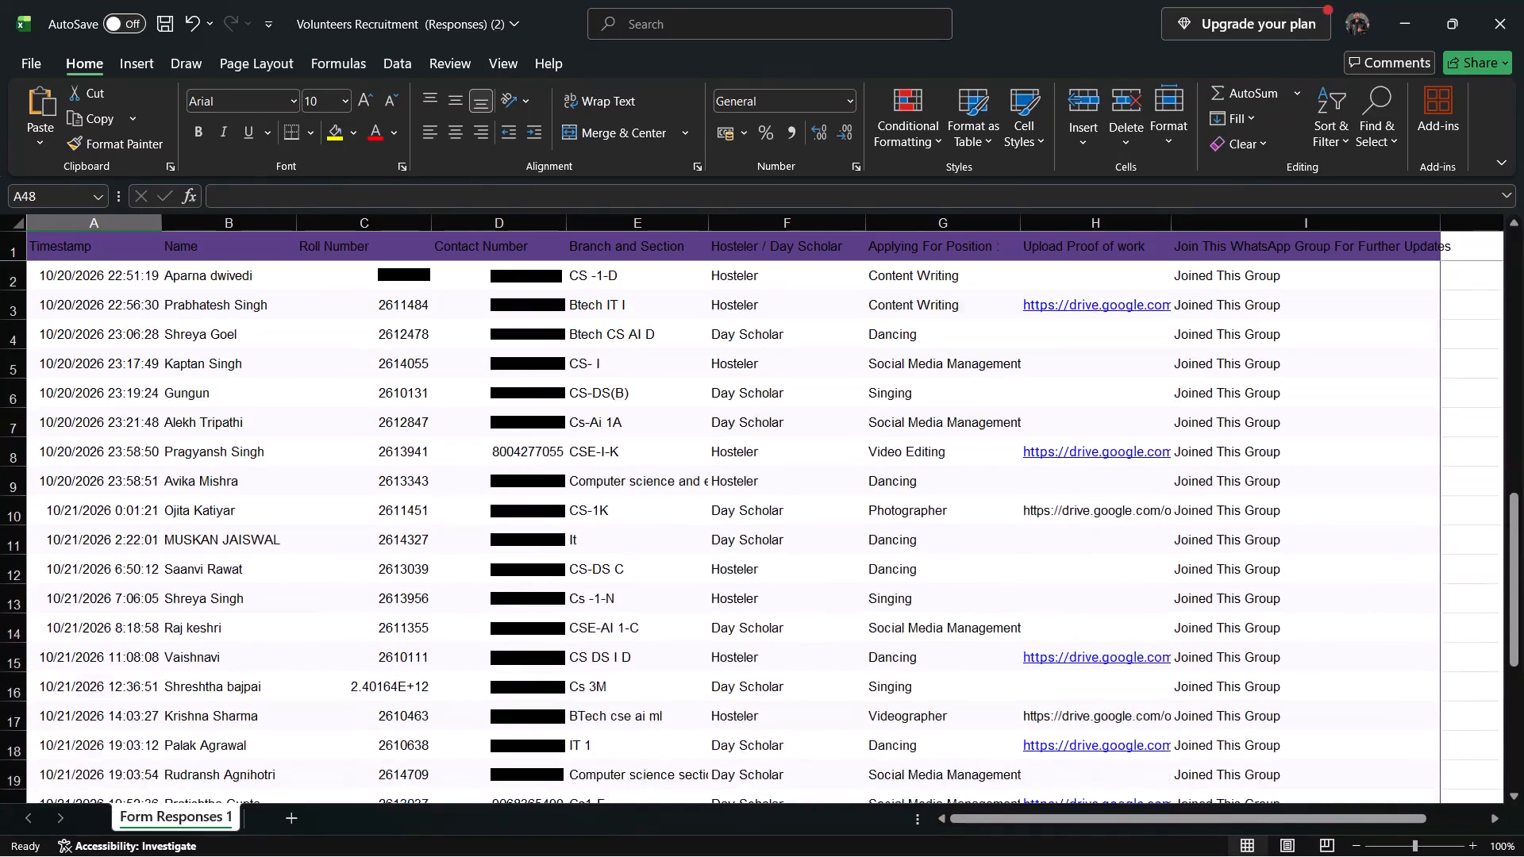
scroll(125, 475, "down", 6)
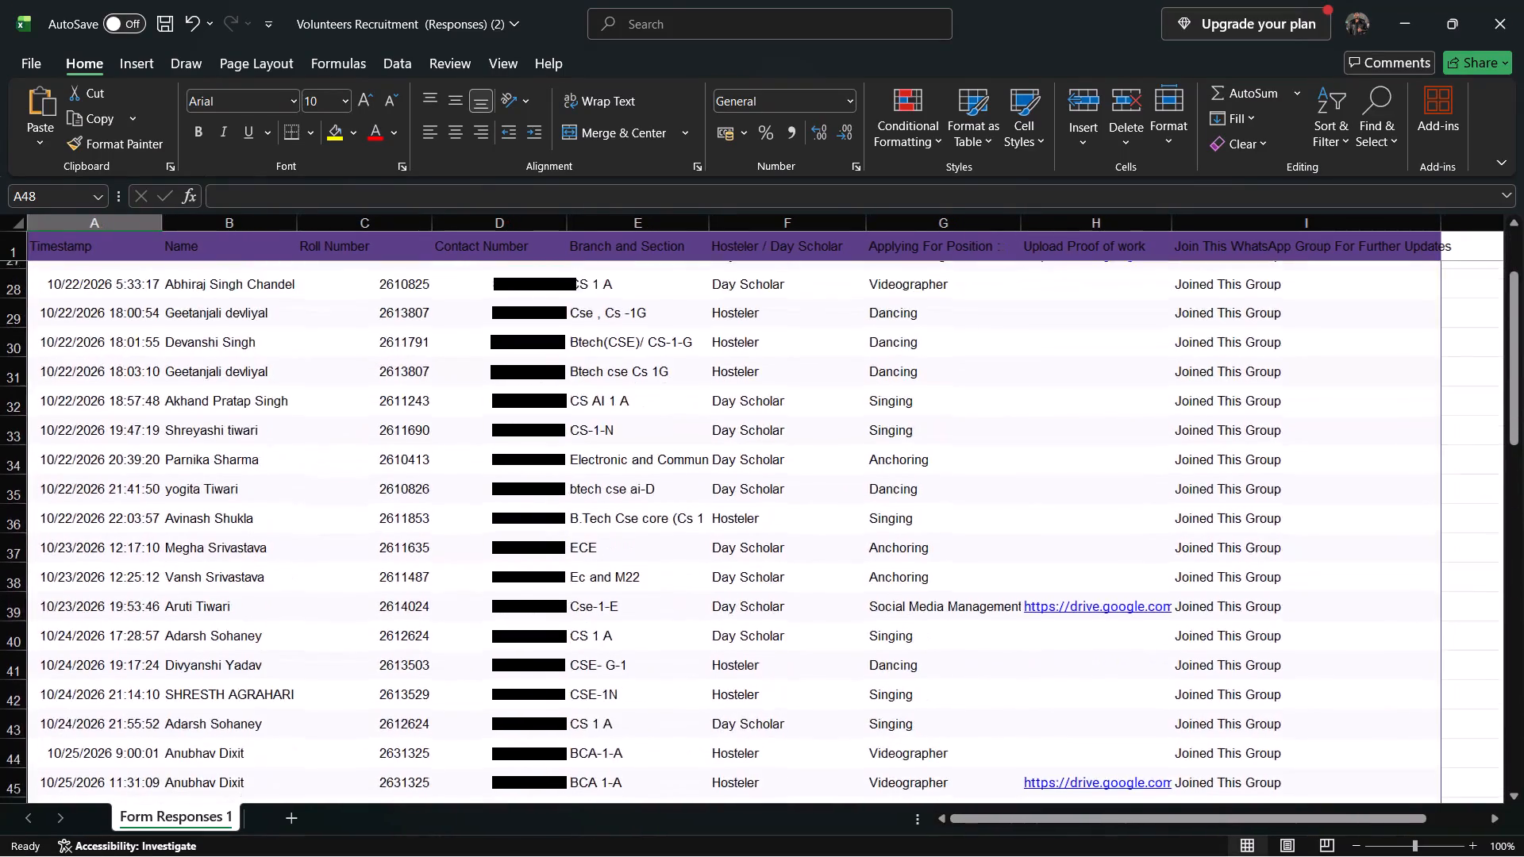
scroll(125, 475, "down", 3)
scroll(125, 475, "up", 5)
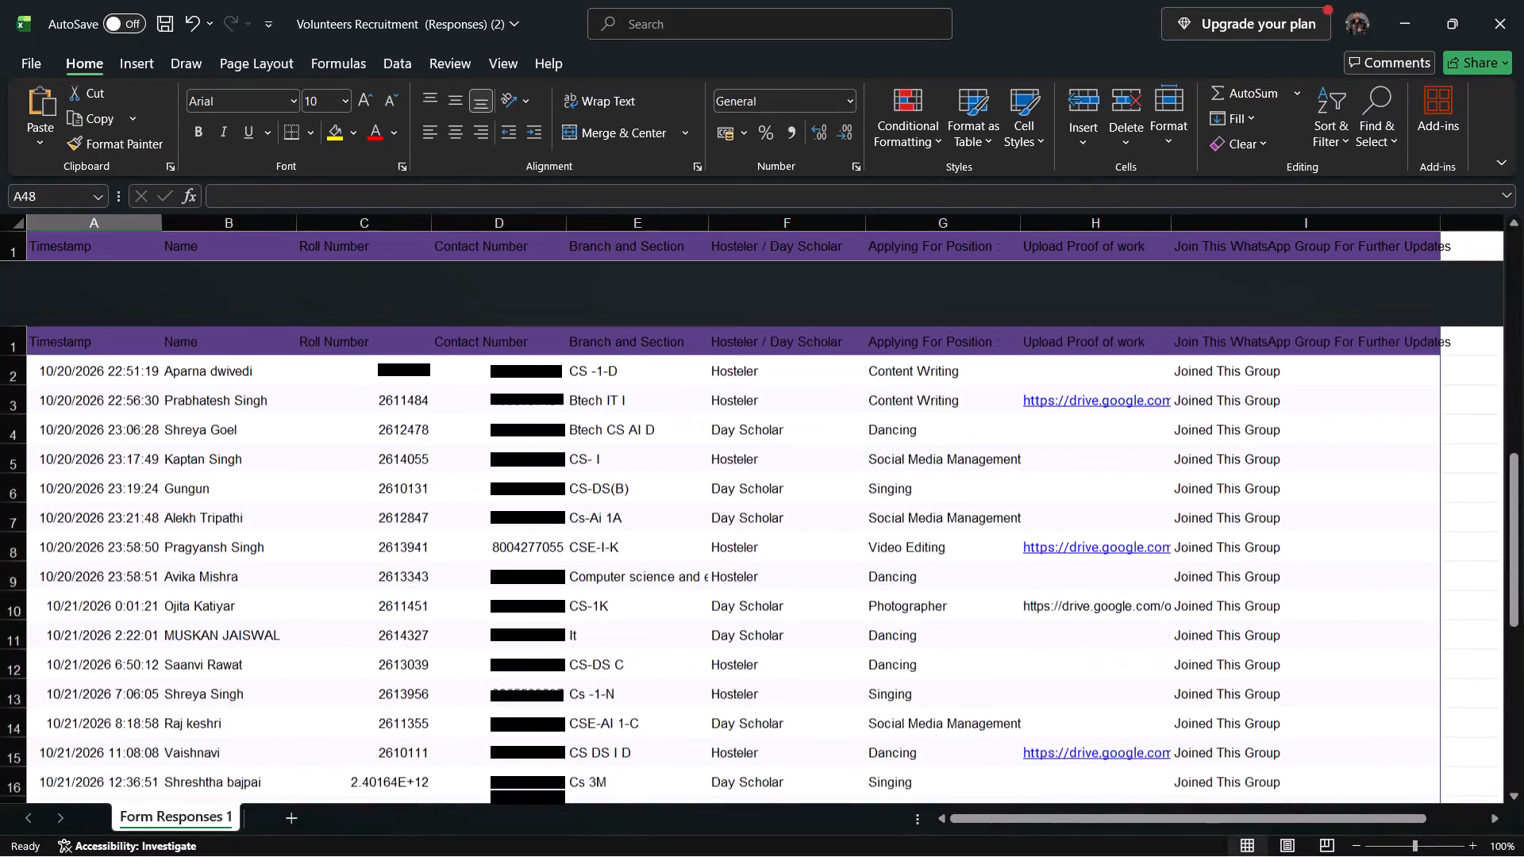
scroll(125, 475, "up", 1)
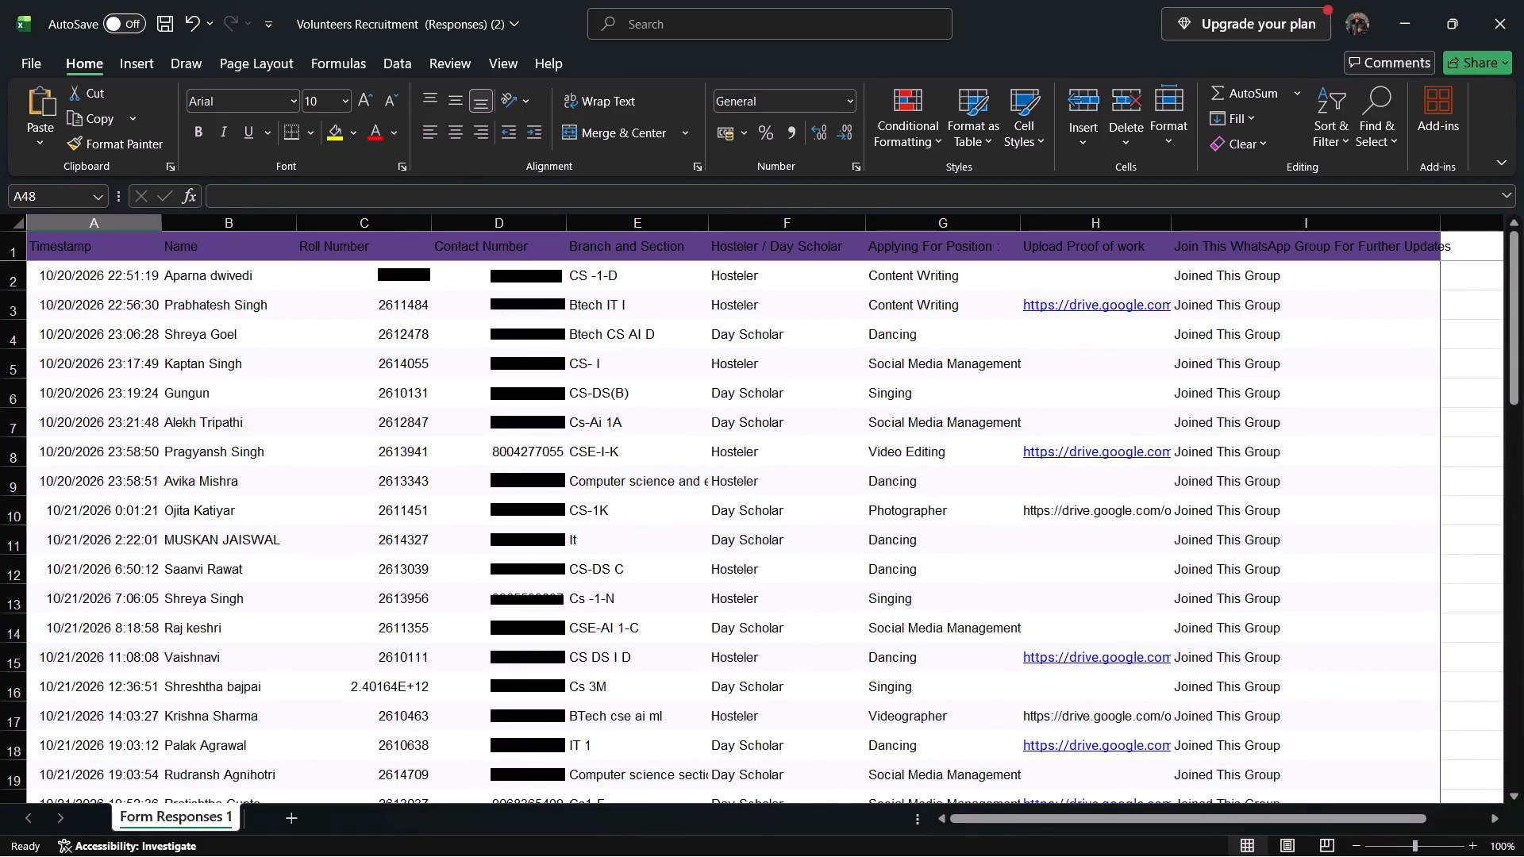
Delete the Cs 3M Singing response in row 16, timestamped 10/21/2026 12:36:51.
scroll(244, 388, "down", 1)
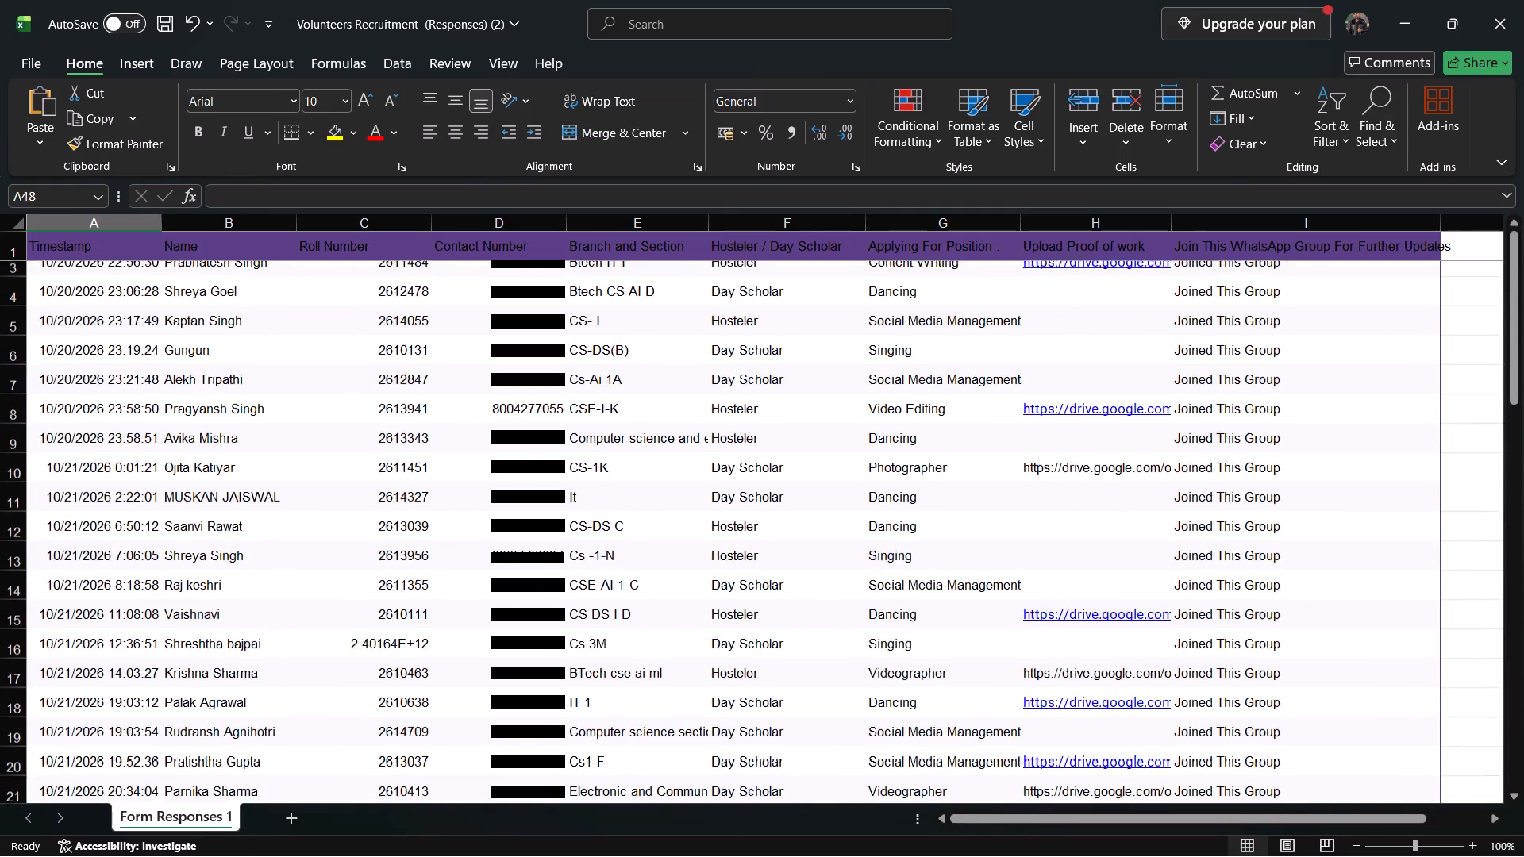
scroll(244, 388, "down", 2)
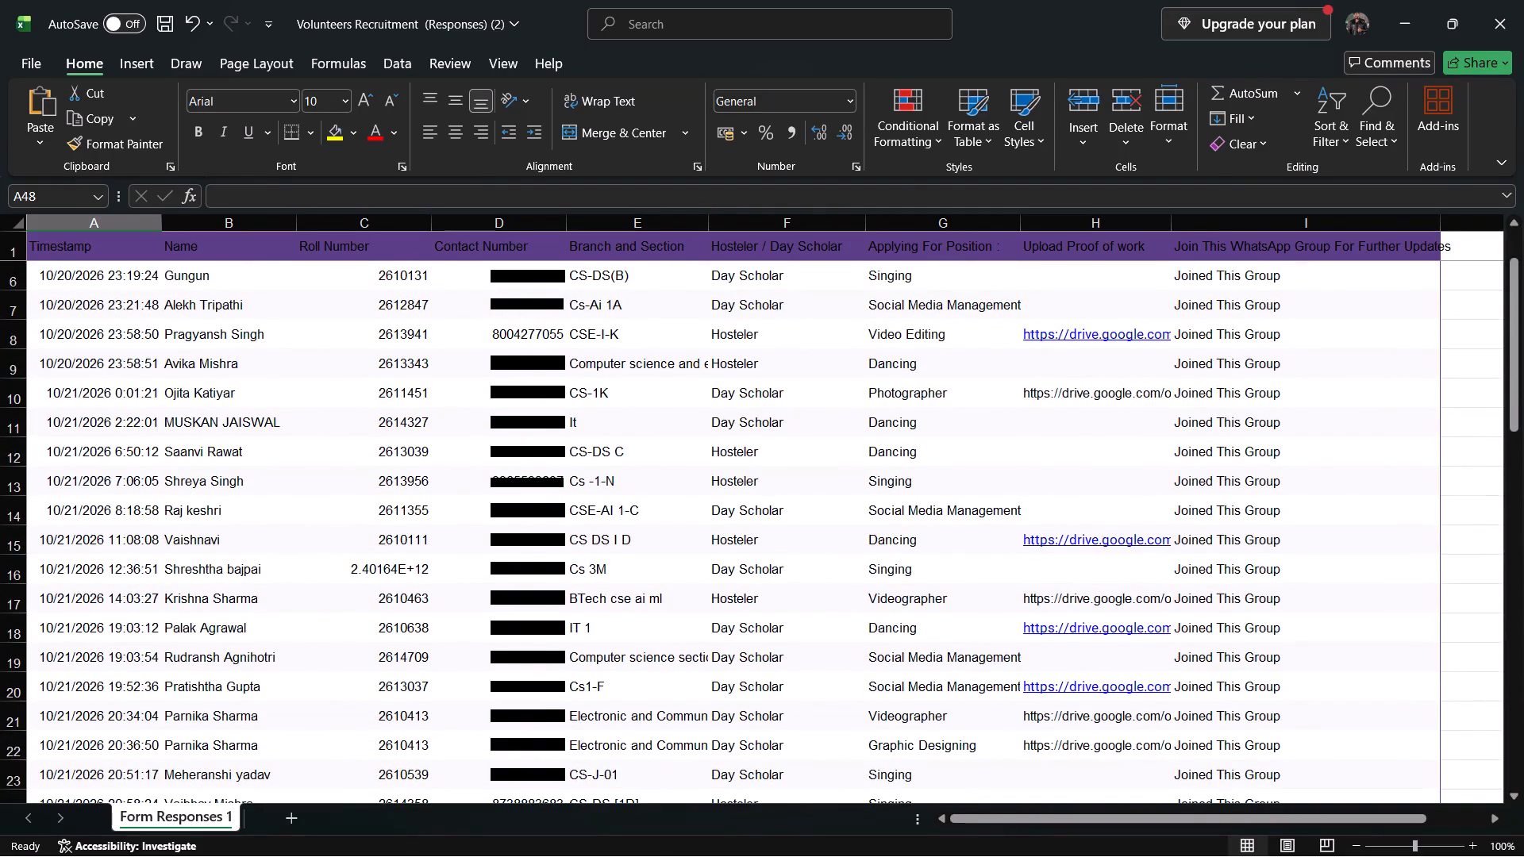
left_click(12, 574)
right_click(12, 574)
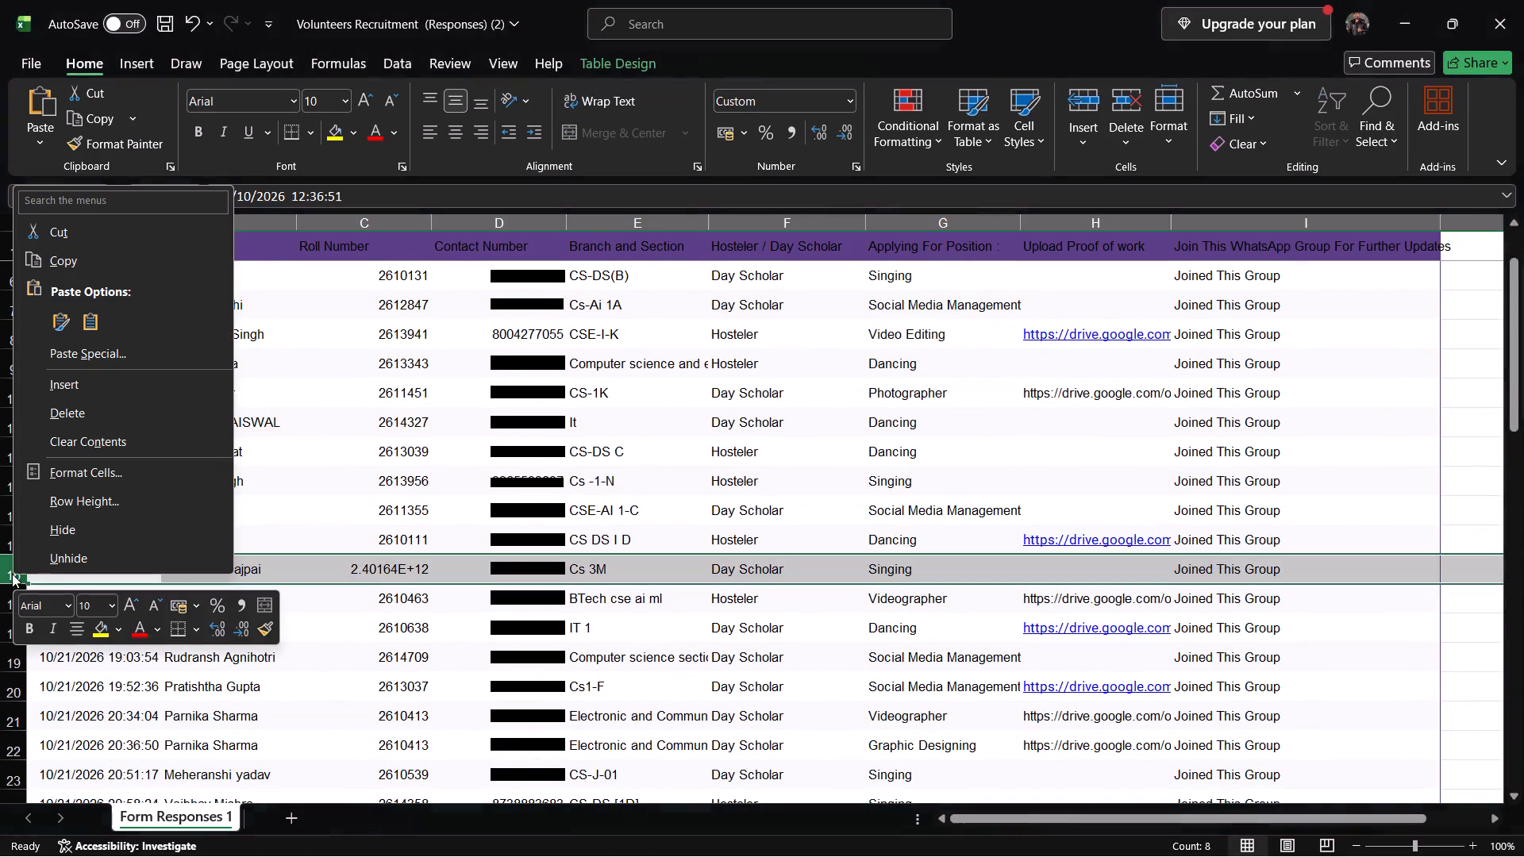
left_click(129, 410)
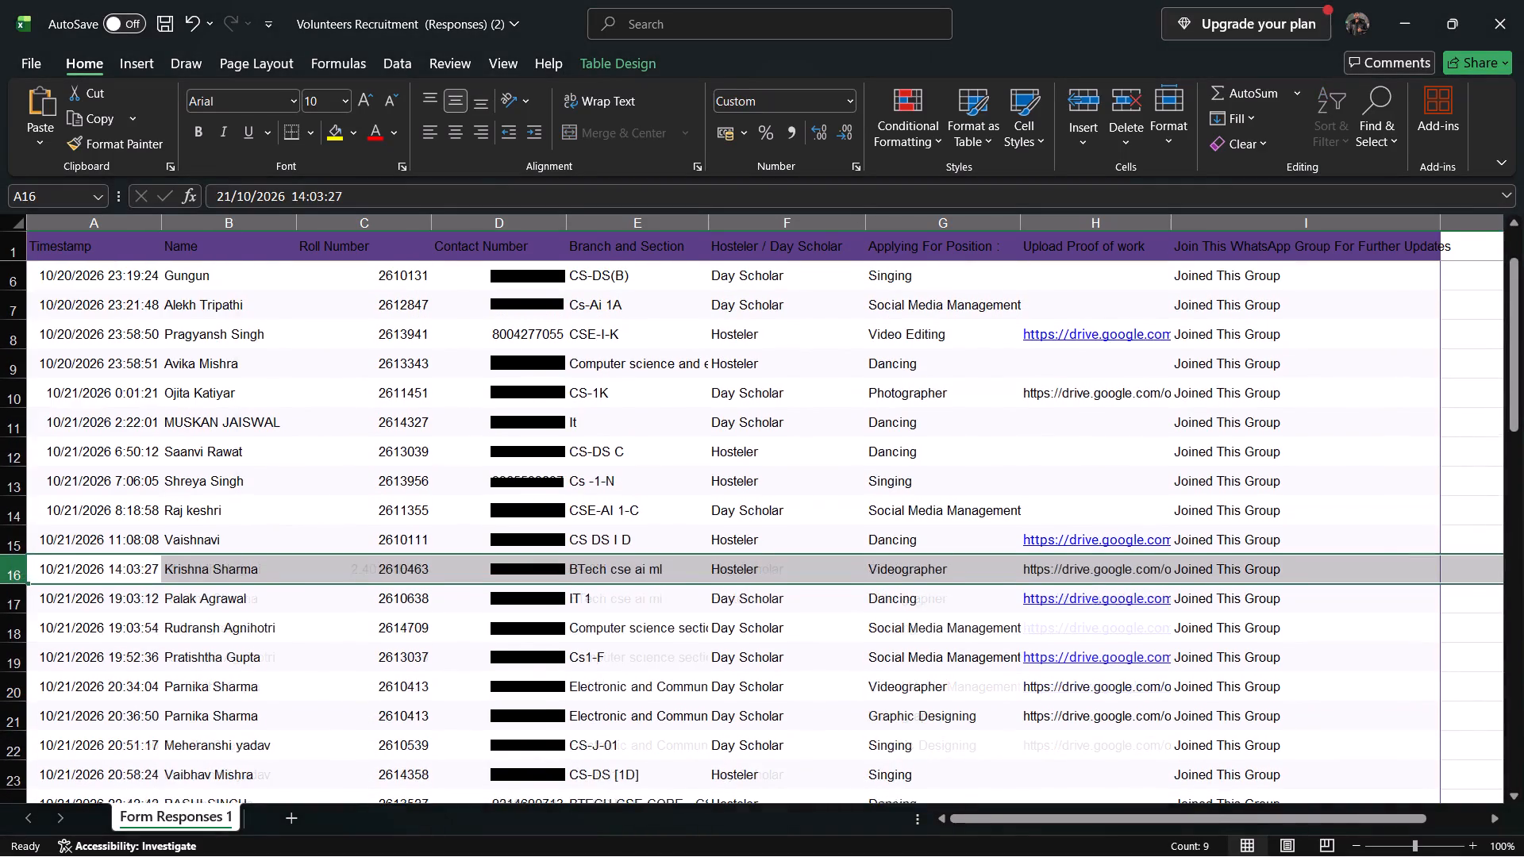
Delete two consecutive responses at row 25, timestamped 10/21/2026 23:52:05 and 10/22/2026 0:18:54.
scroll(129, 410, "down", 2)
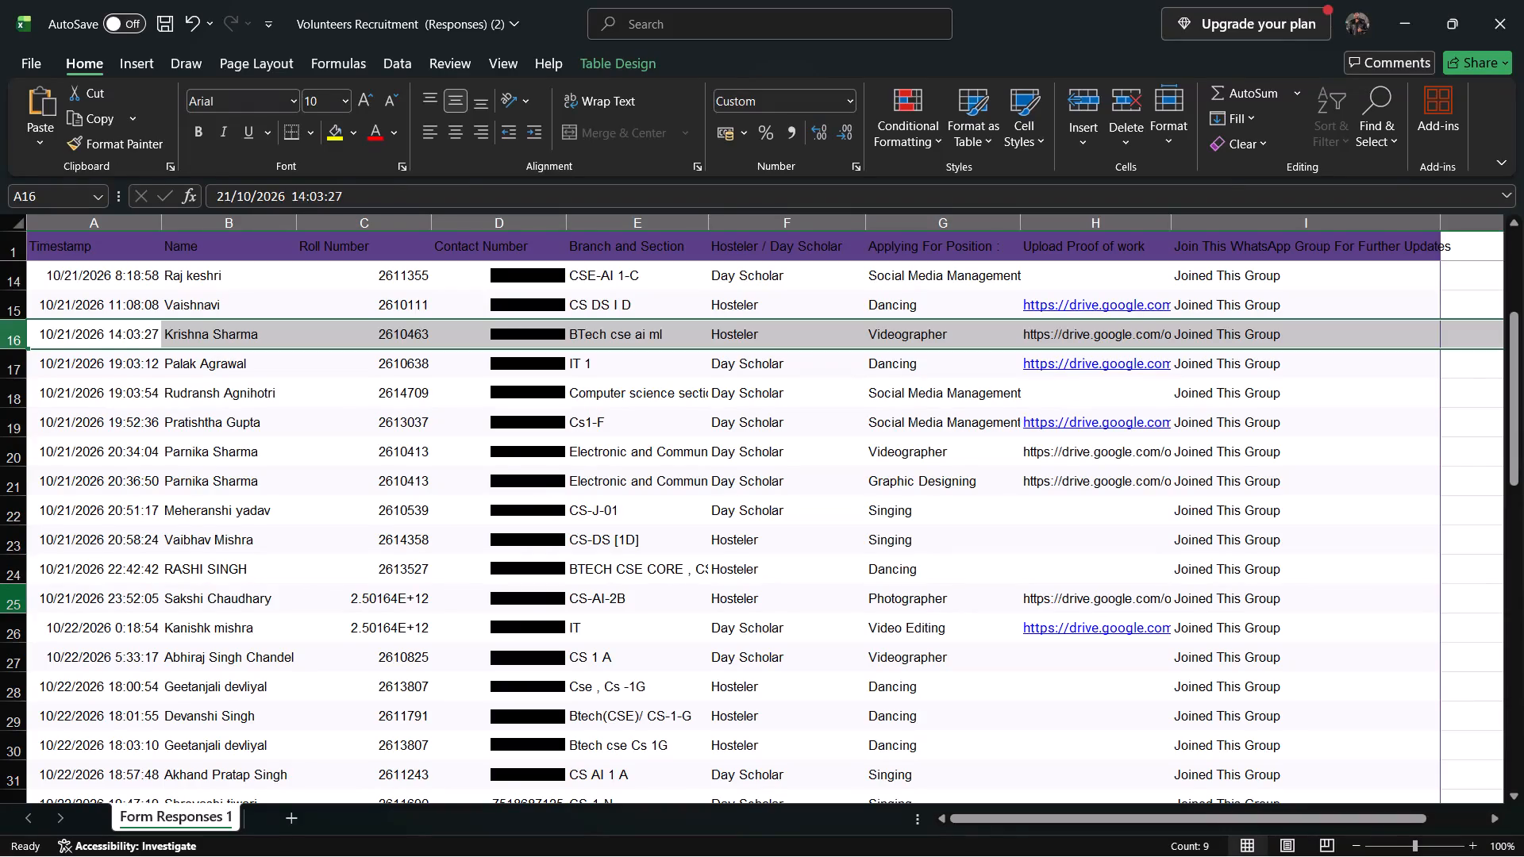
left_click(5, 599)
right_click(5, 599)
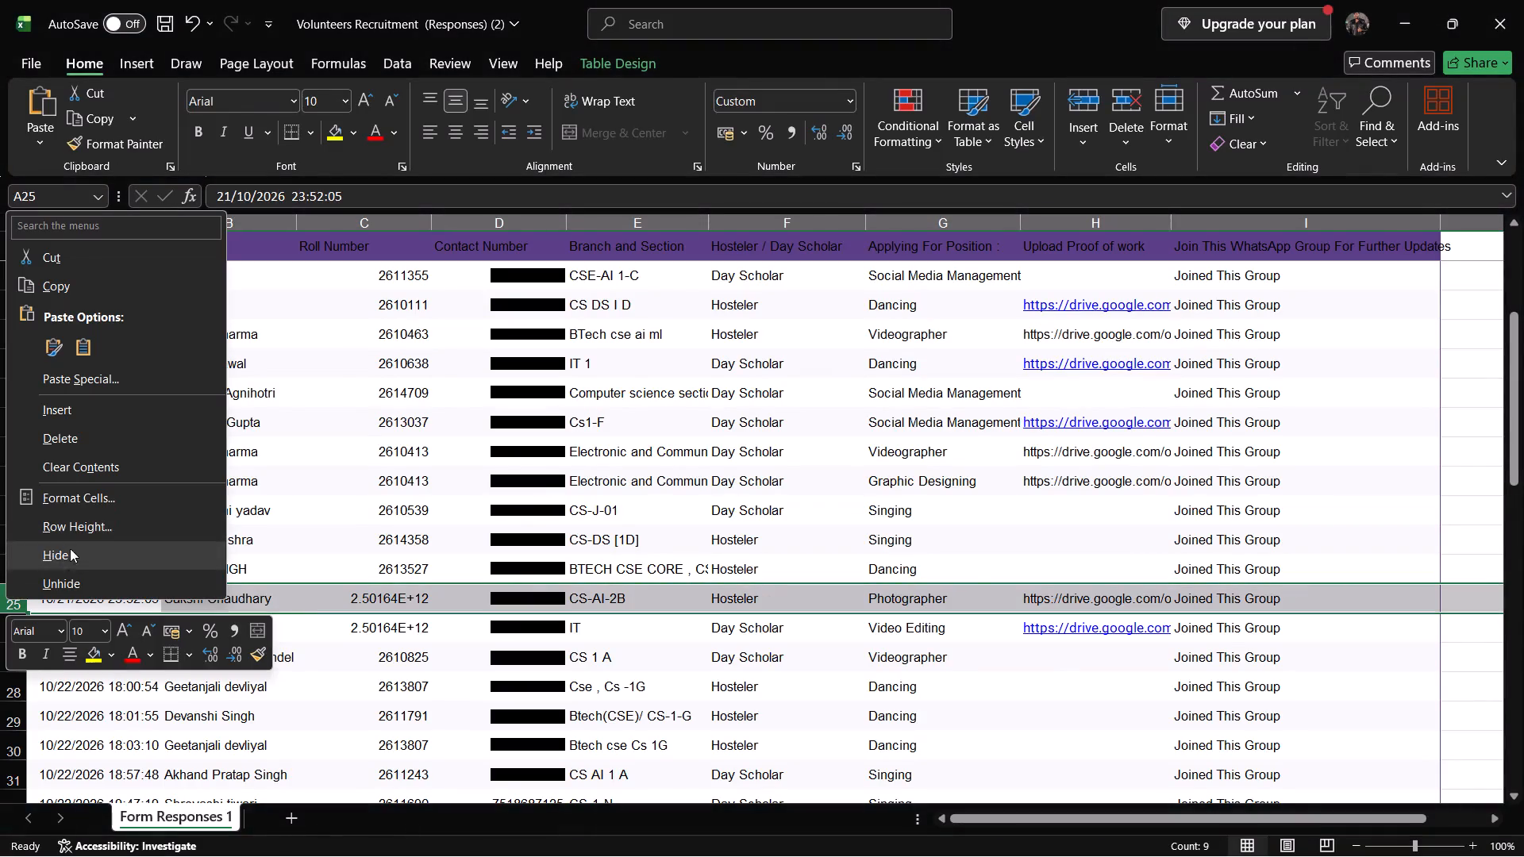
left_click(94, 437)
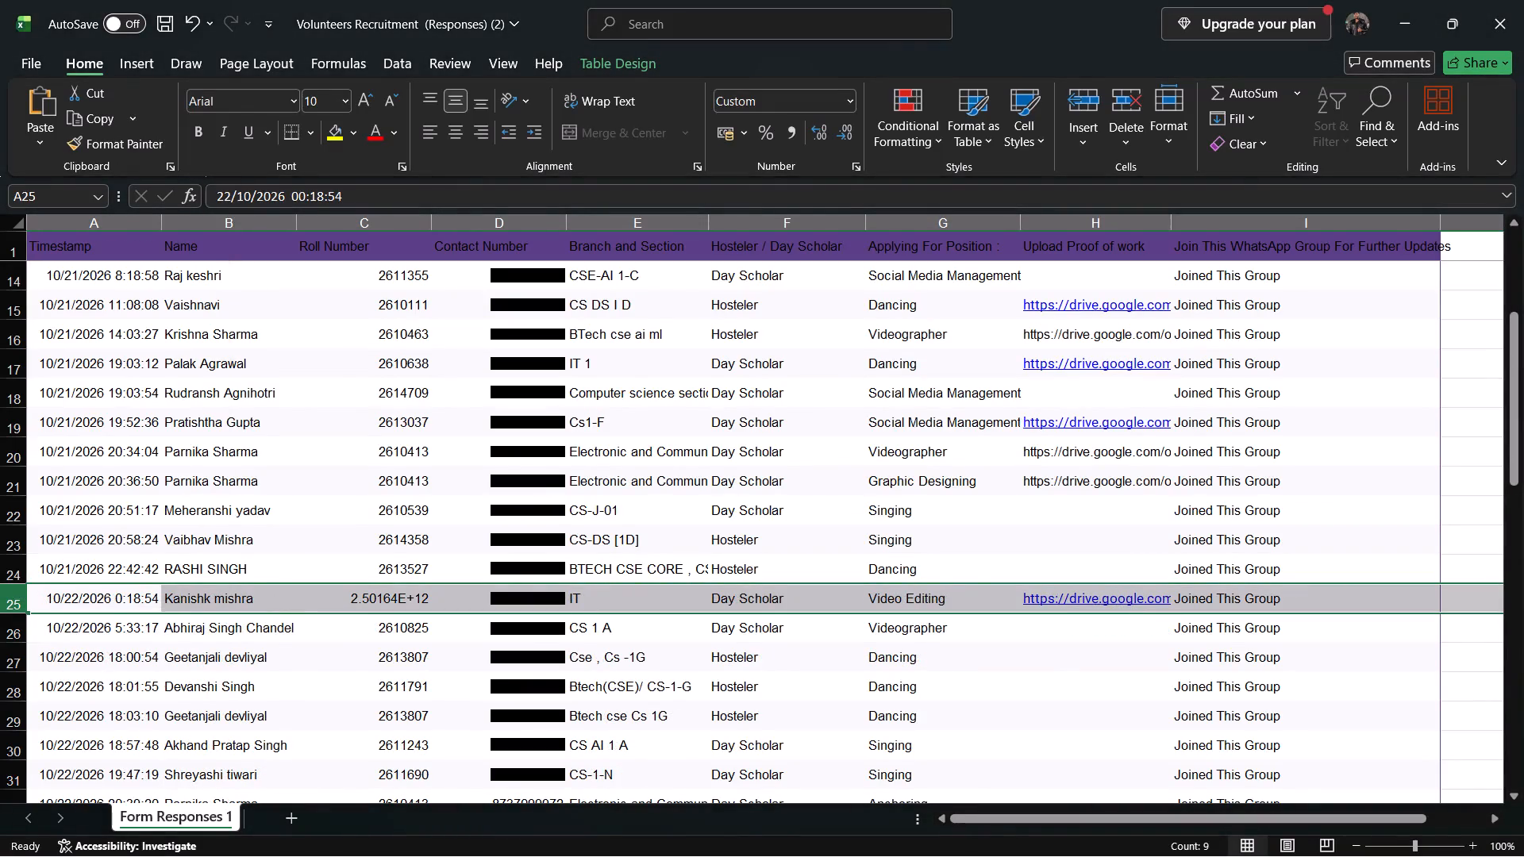
right_click(17, 596)
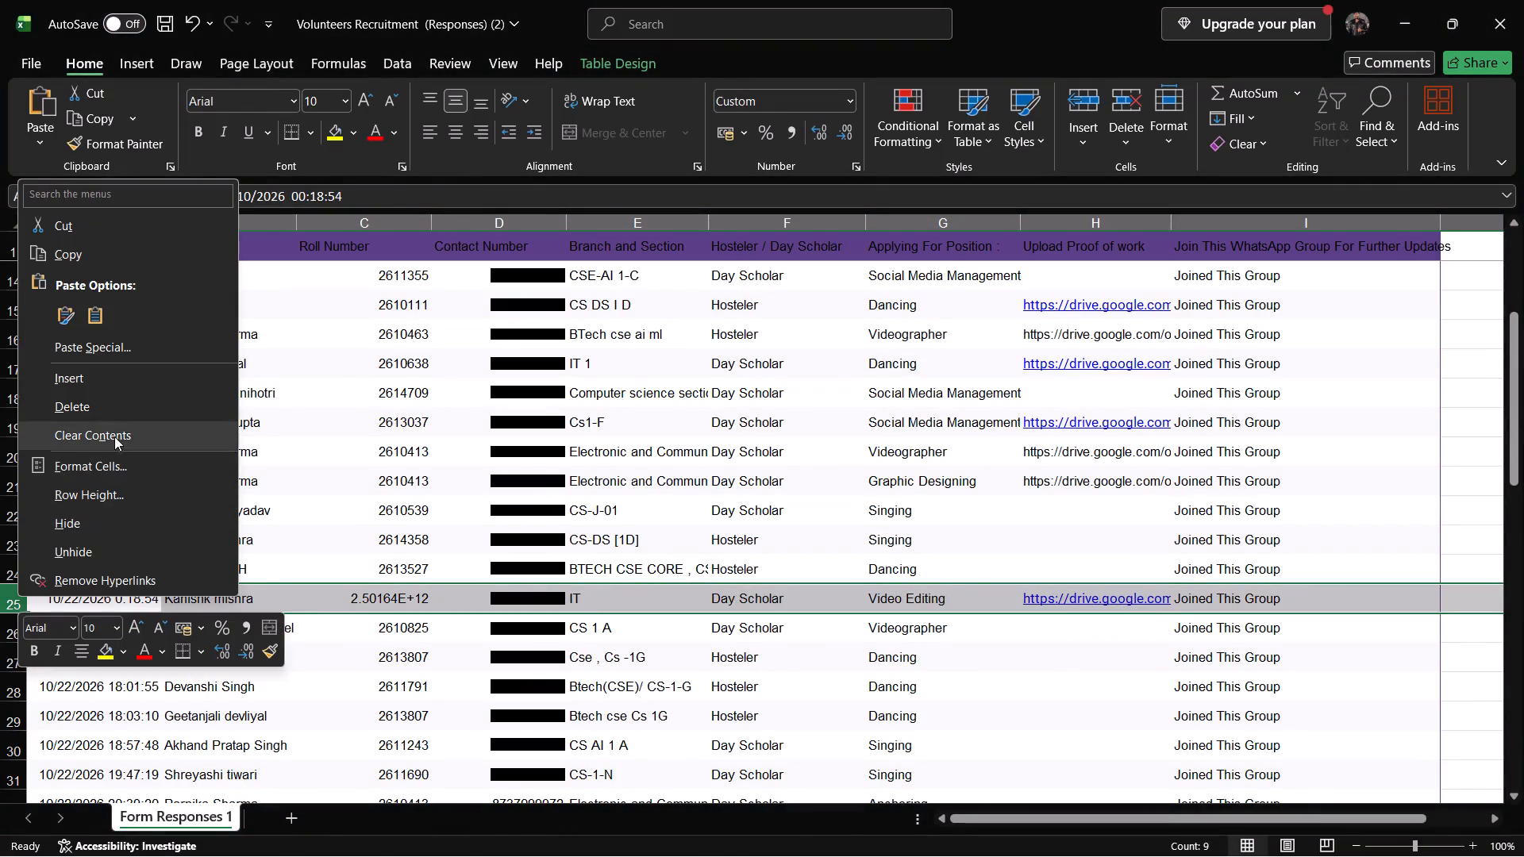
left_click(125, 417)
Delete the BCA / 2A Dancing response in row 43, timestamped 10/25/2026 11:48:20.
scroll(125, 417, "down", 3)
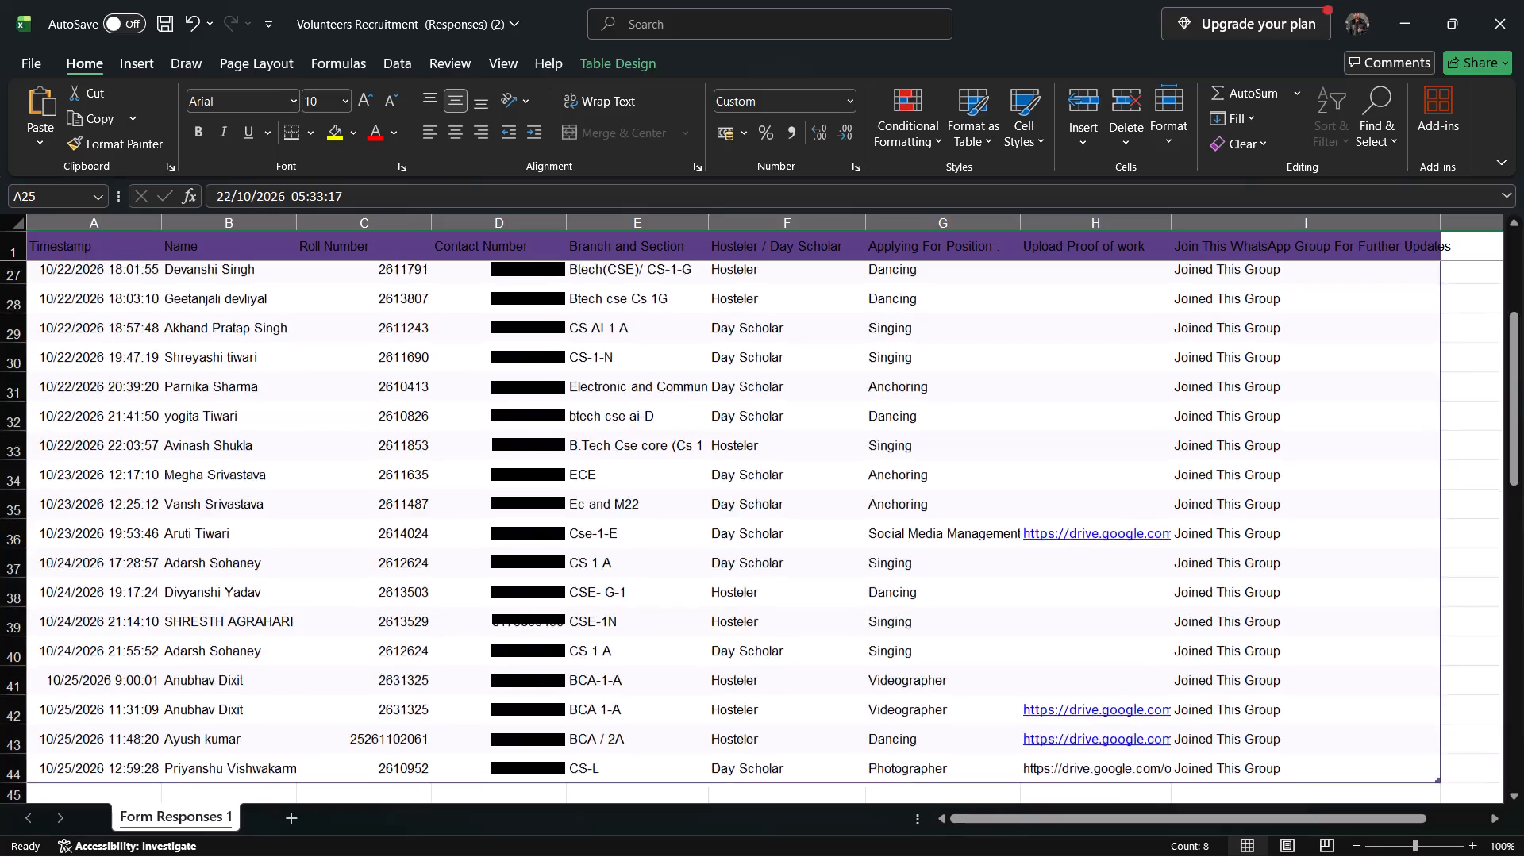
scroll(125, 417, "down", 1)
left_click(17, 597)
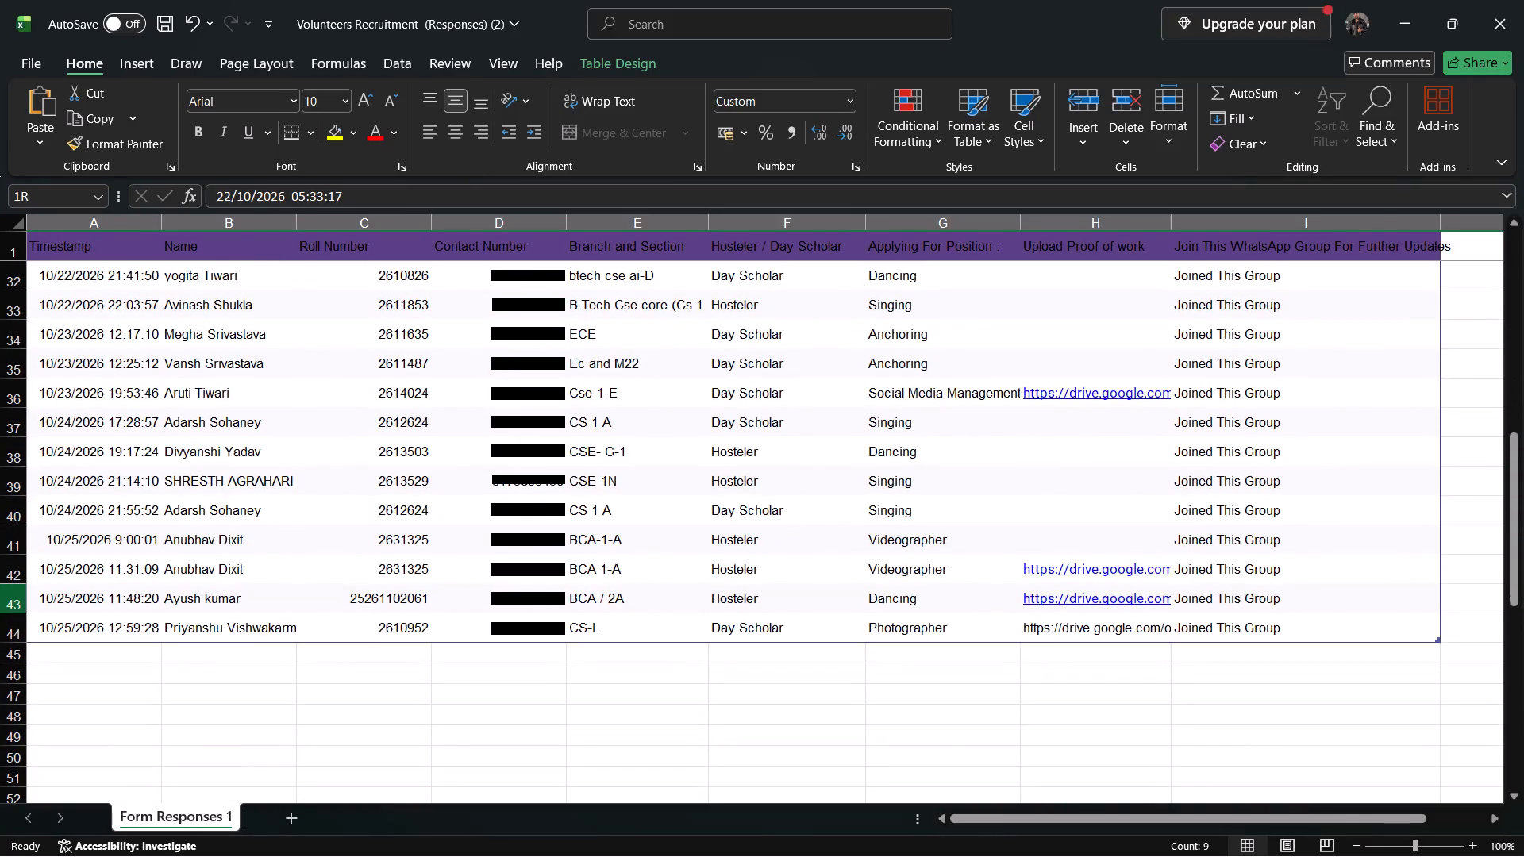
right_click(17, 597)
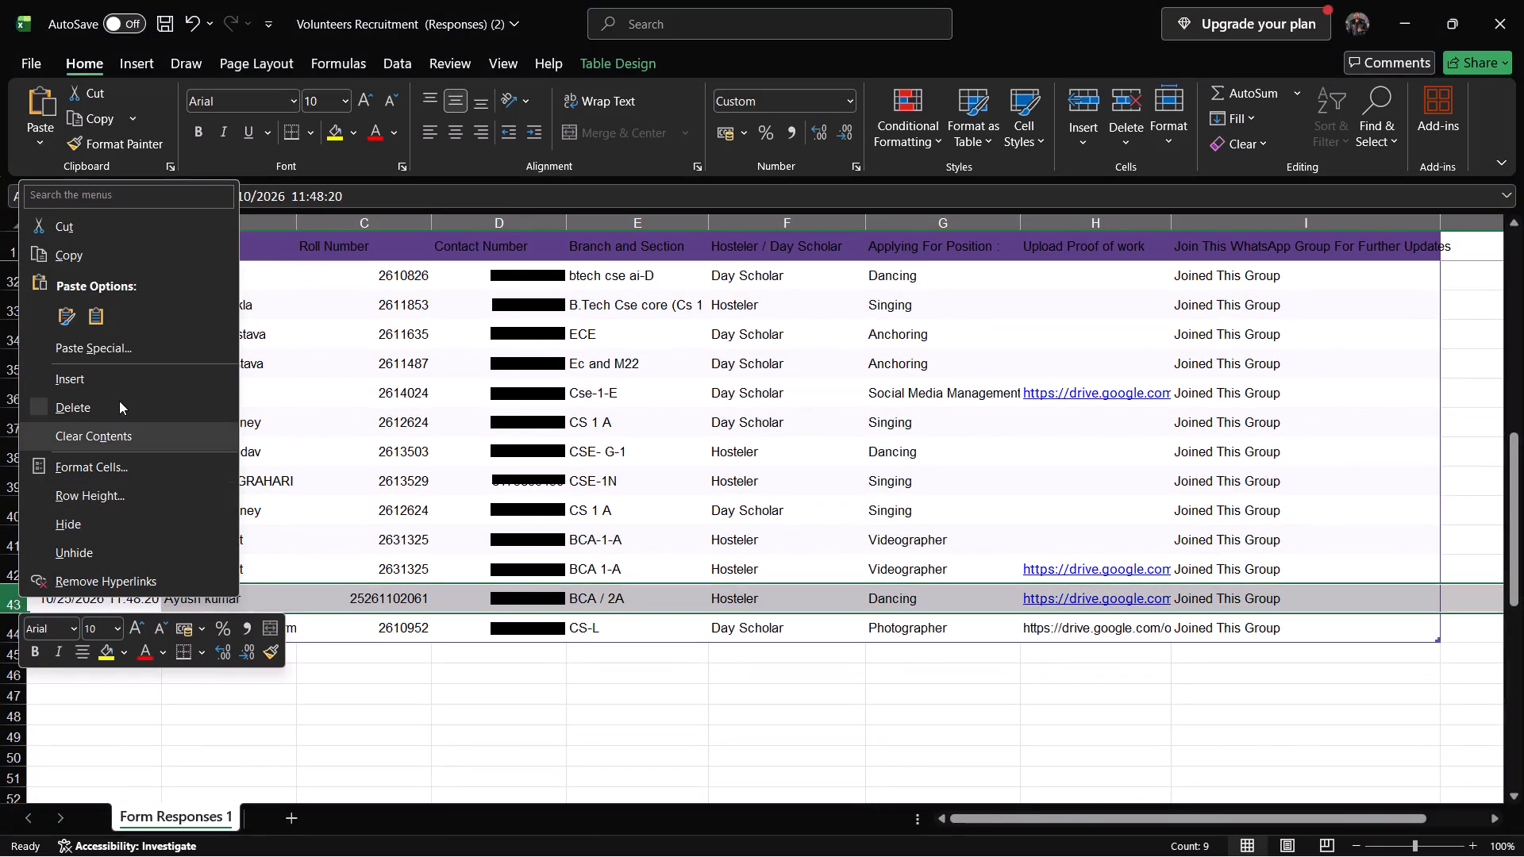
left_click(119, 401)
Check the remaining responses down to the last row for repeated applicants and unusual roll numbers.
scroll(119, 401, "up", 5)
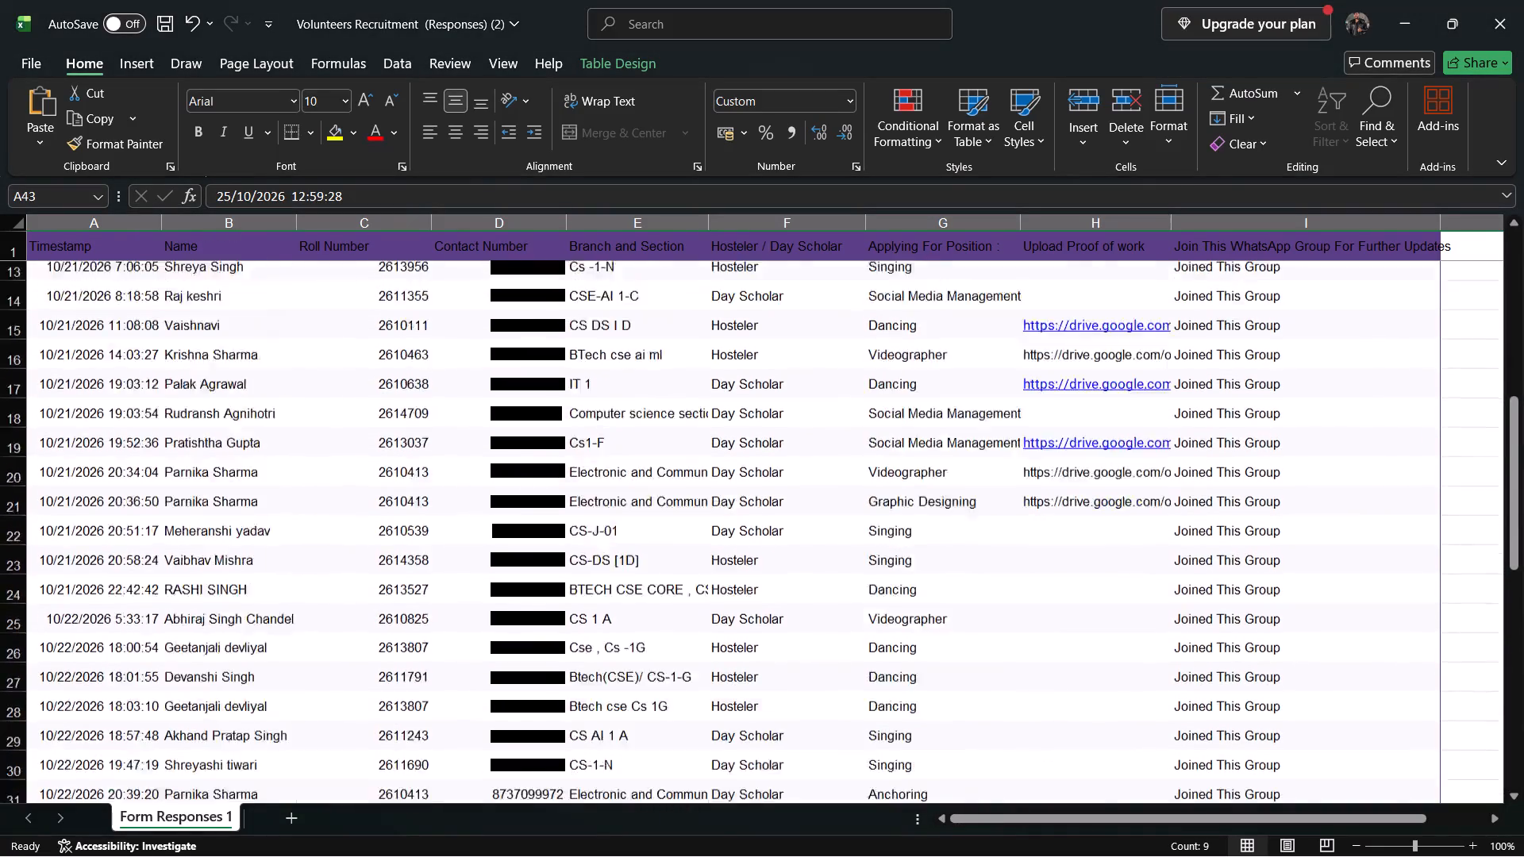
scroll(119, 401, "up", 1)
scroll(119, 401, "down", 4)
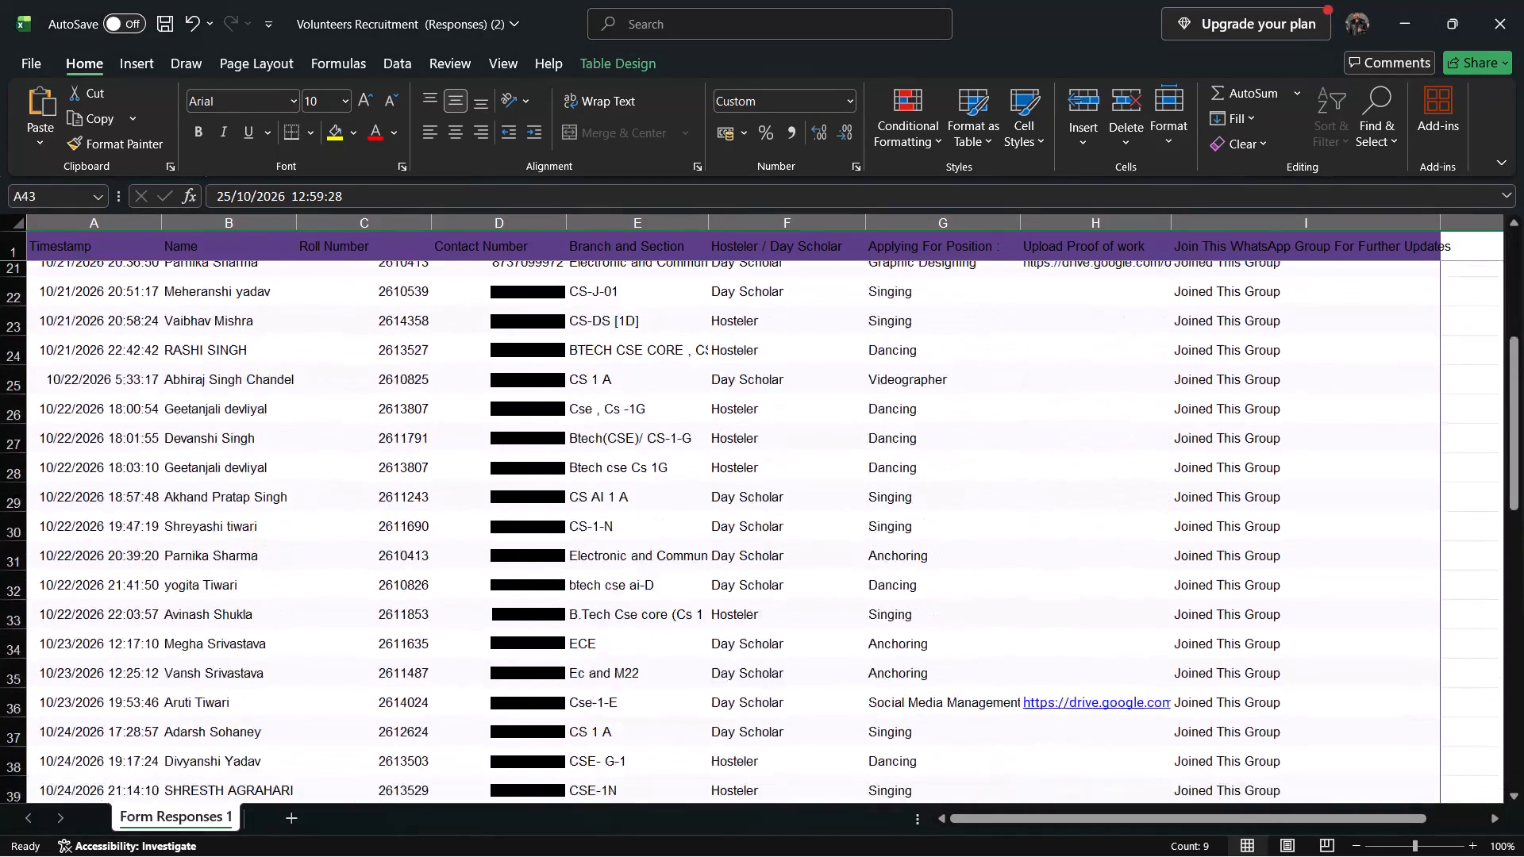
scroll(119, 401, "down", 2)
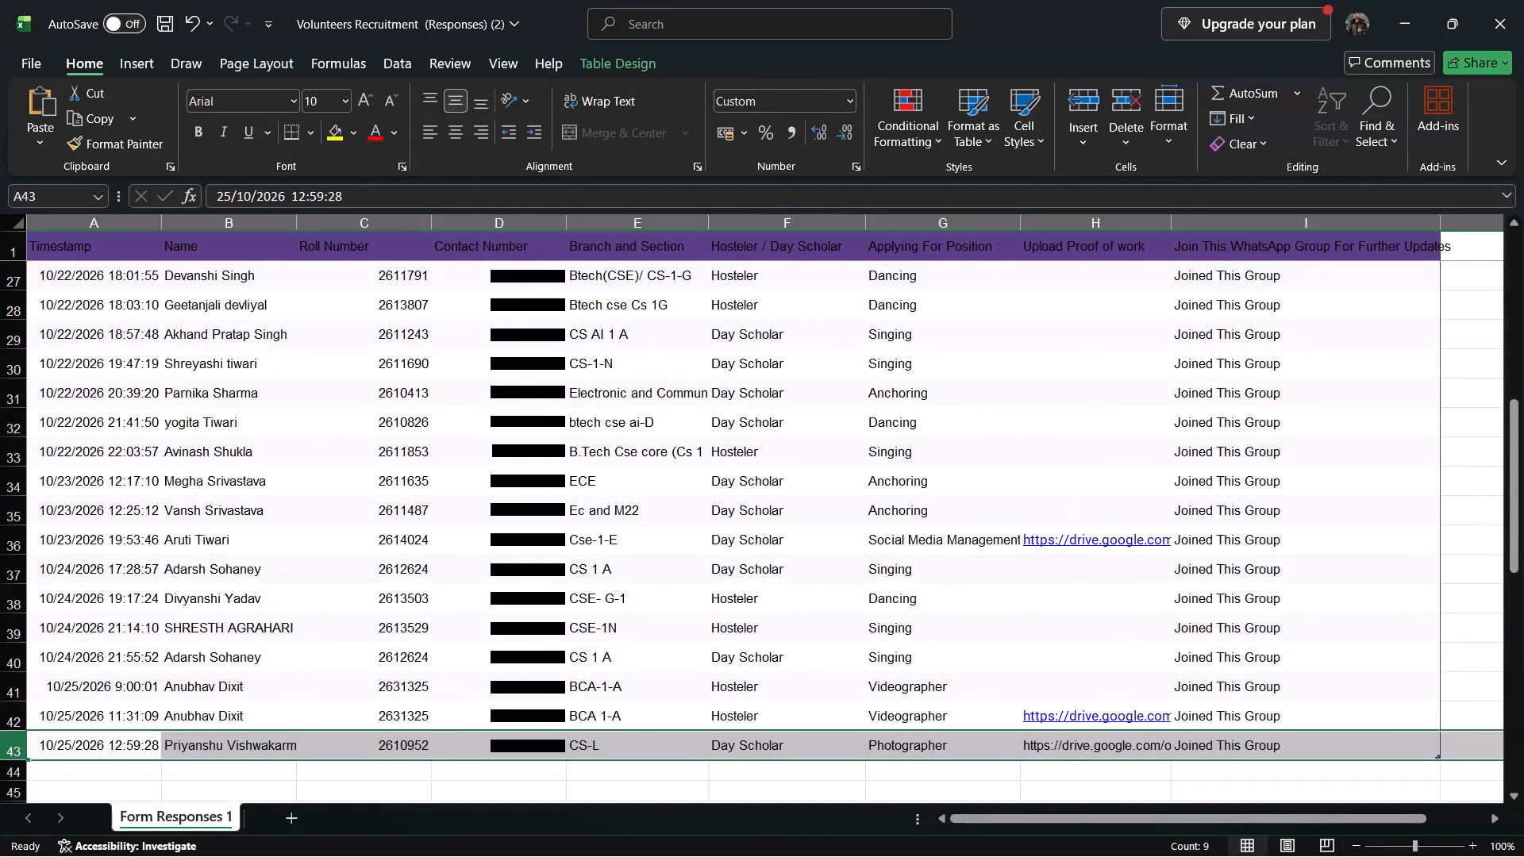
scroll(119, 401, "up", 2)
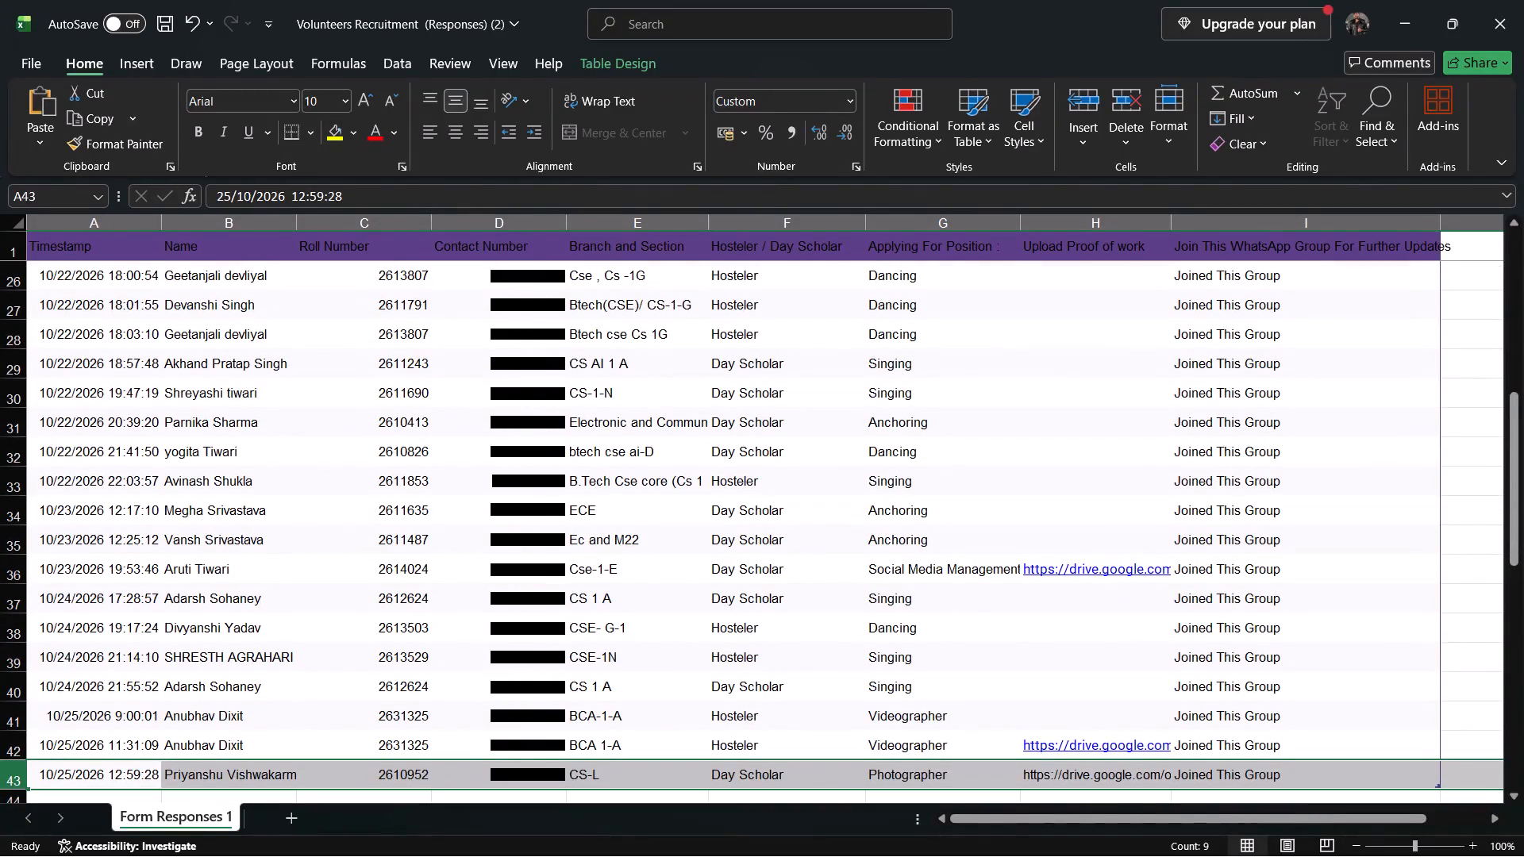
Delete the two consecutive BCA 1-A Videographer responses at row 41, timestamped 10/25/2026 9:00:01 and 10/25/2026 11:31:09.
left_click(21, 711)
right_click(21, 711)
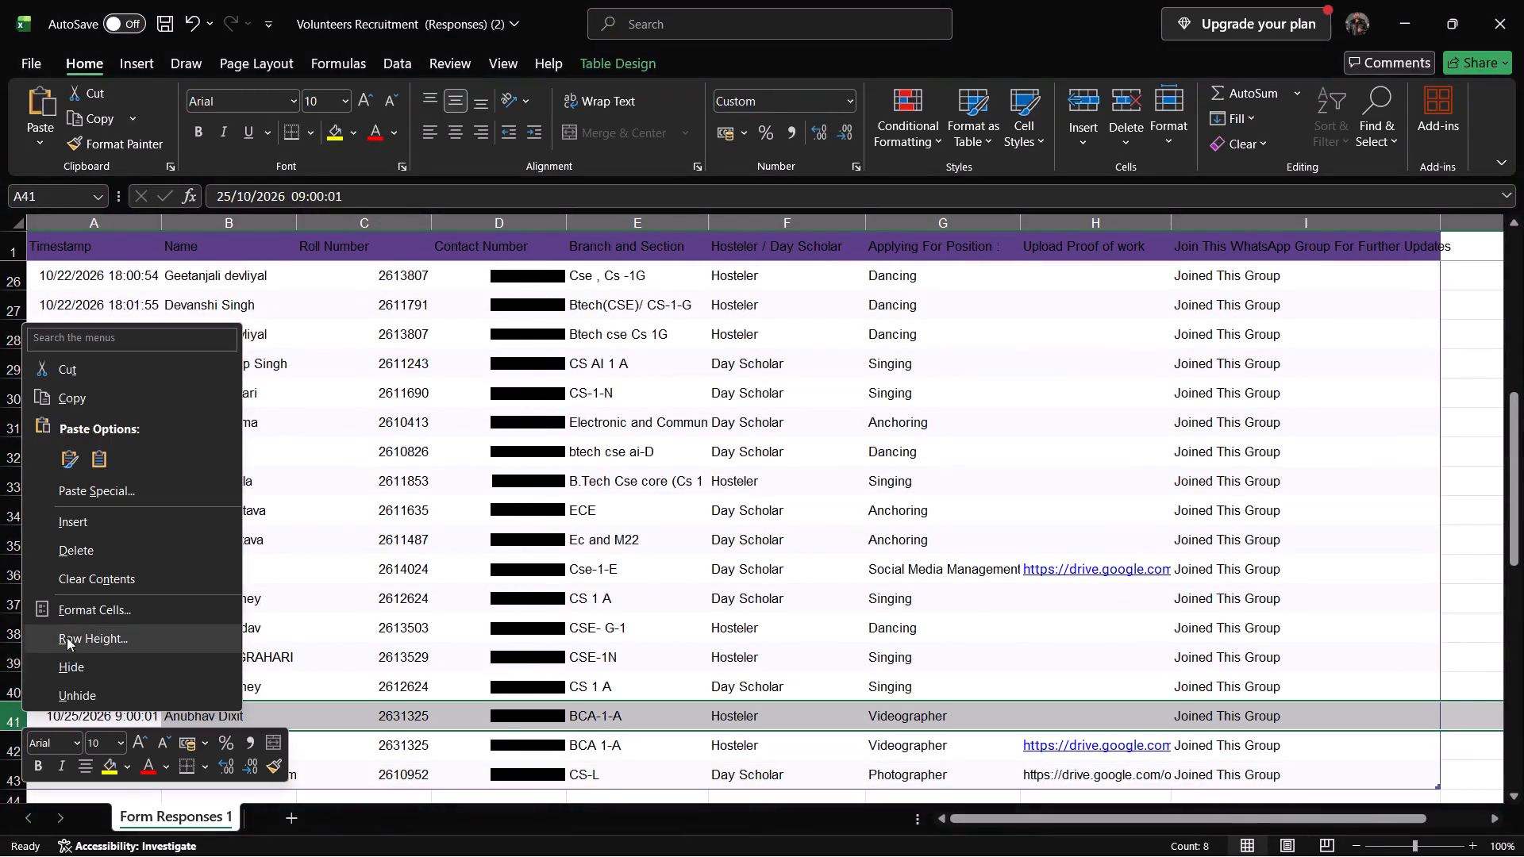
left_click(99, 560)
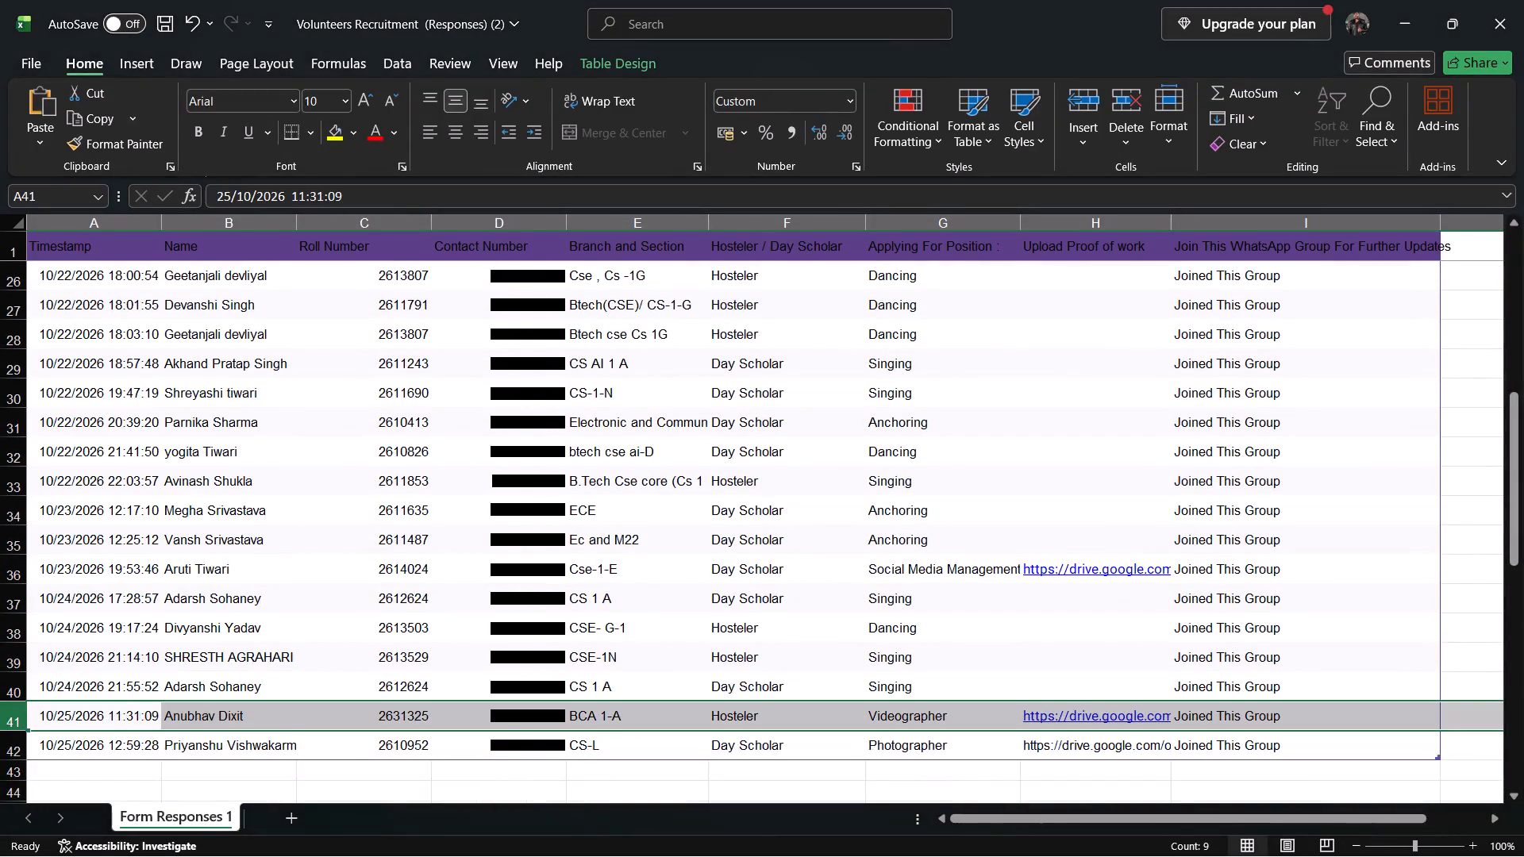
right_click(12, 717)
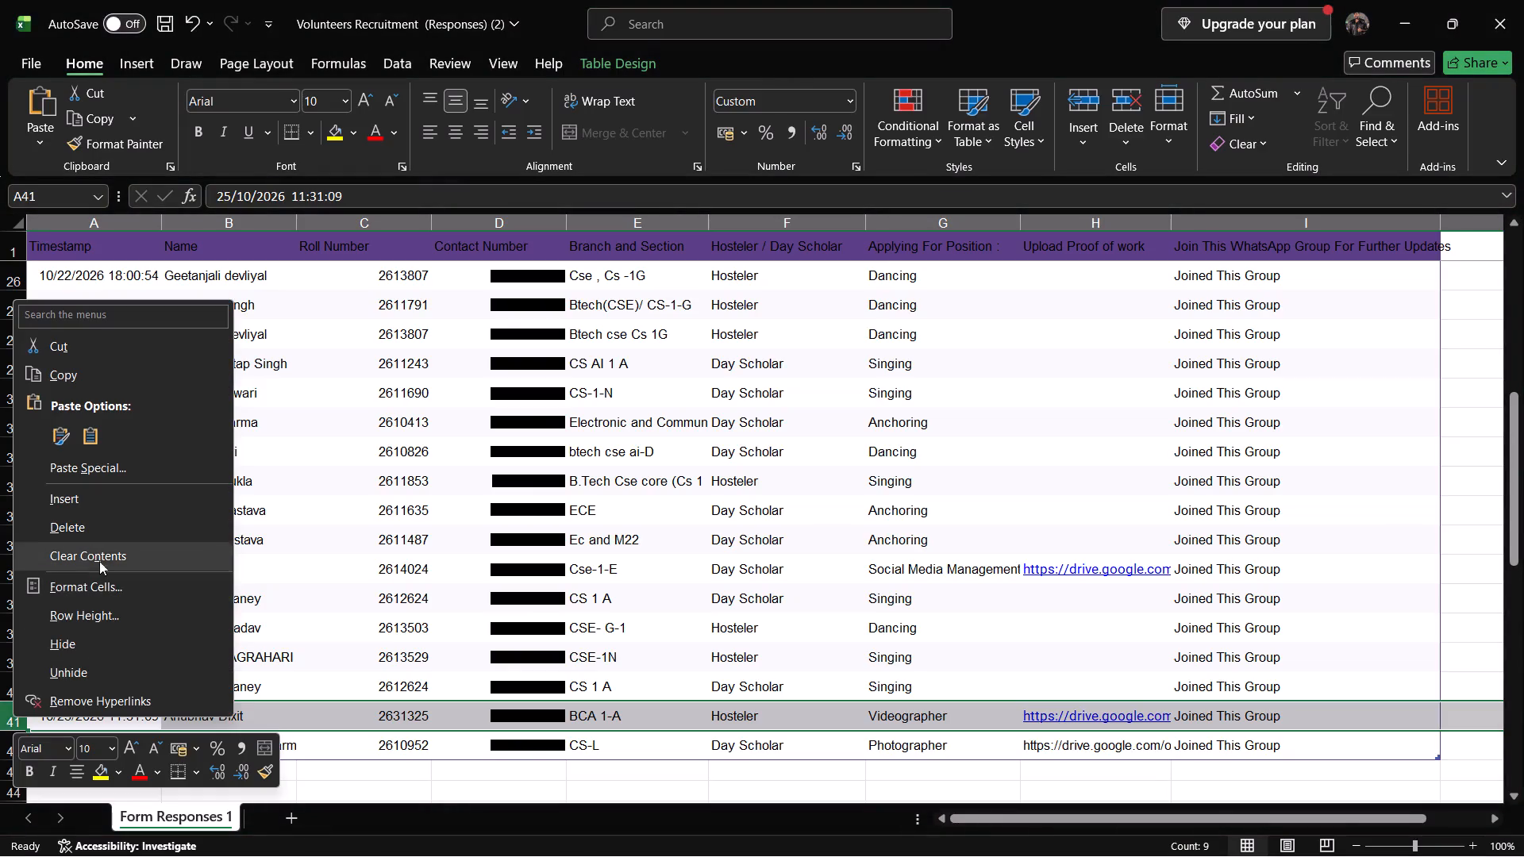
left_click(106, 532)
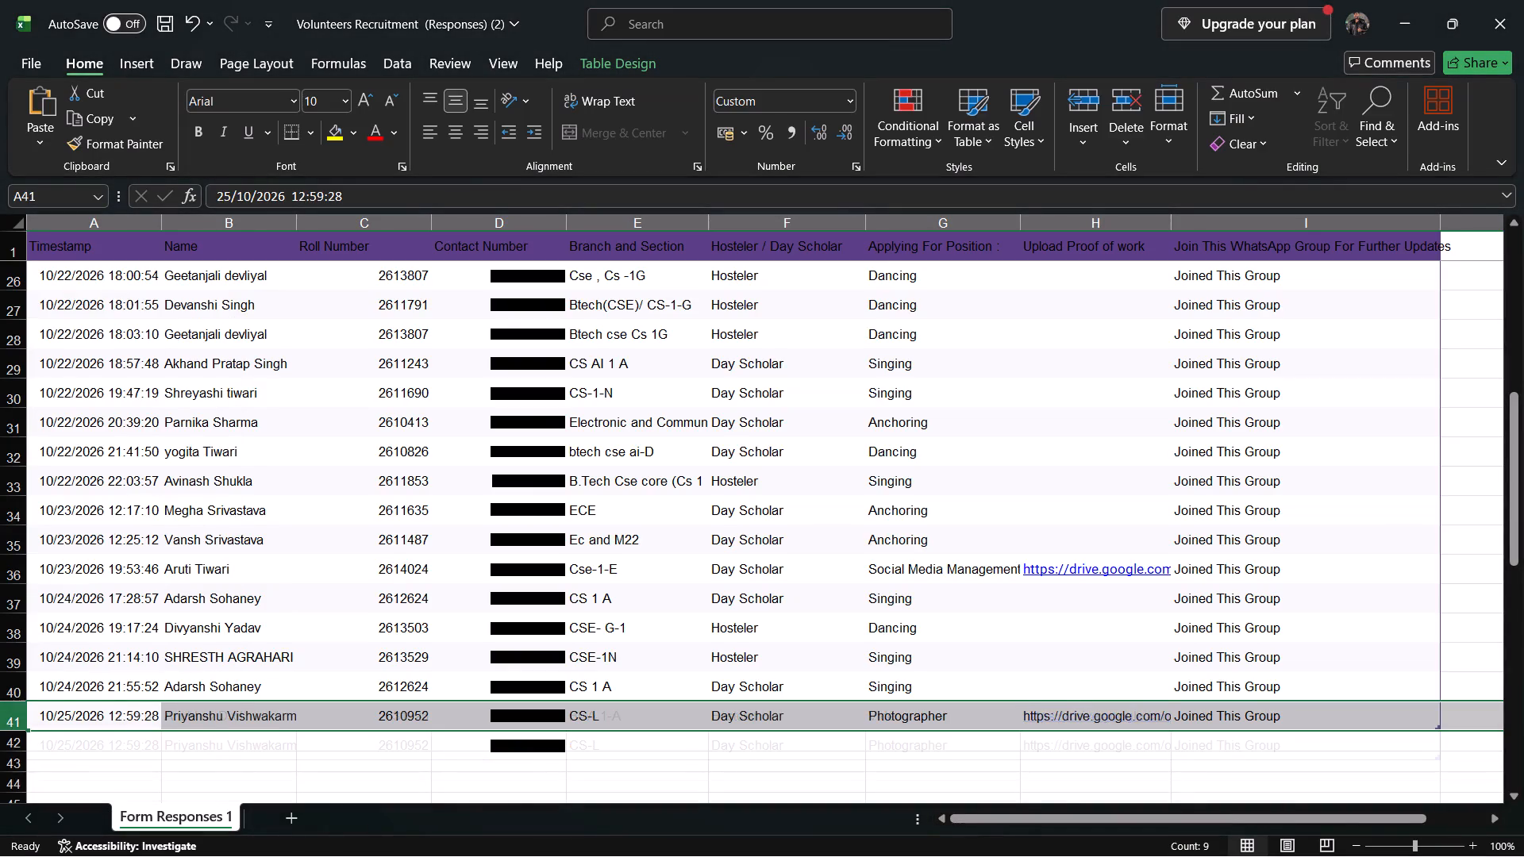
Review the remaining responses across the whole sheet, from the last entry up to the first, for further unwanted rows.
scroll(109, 575, "up", 2)
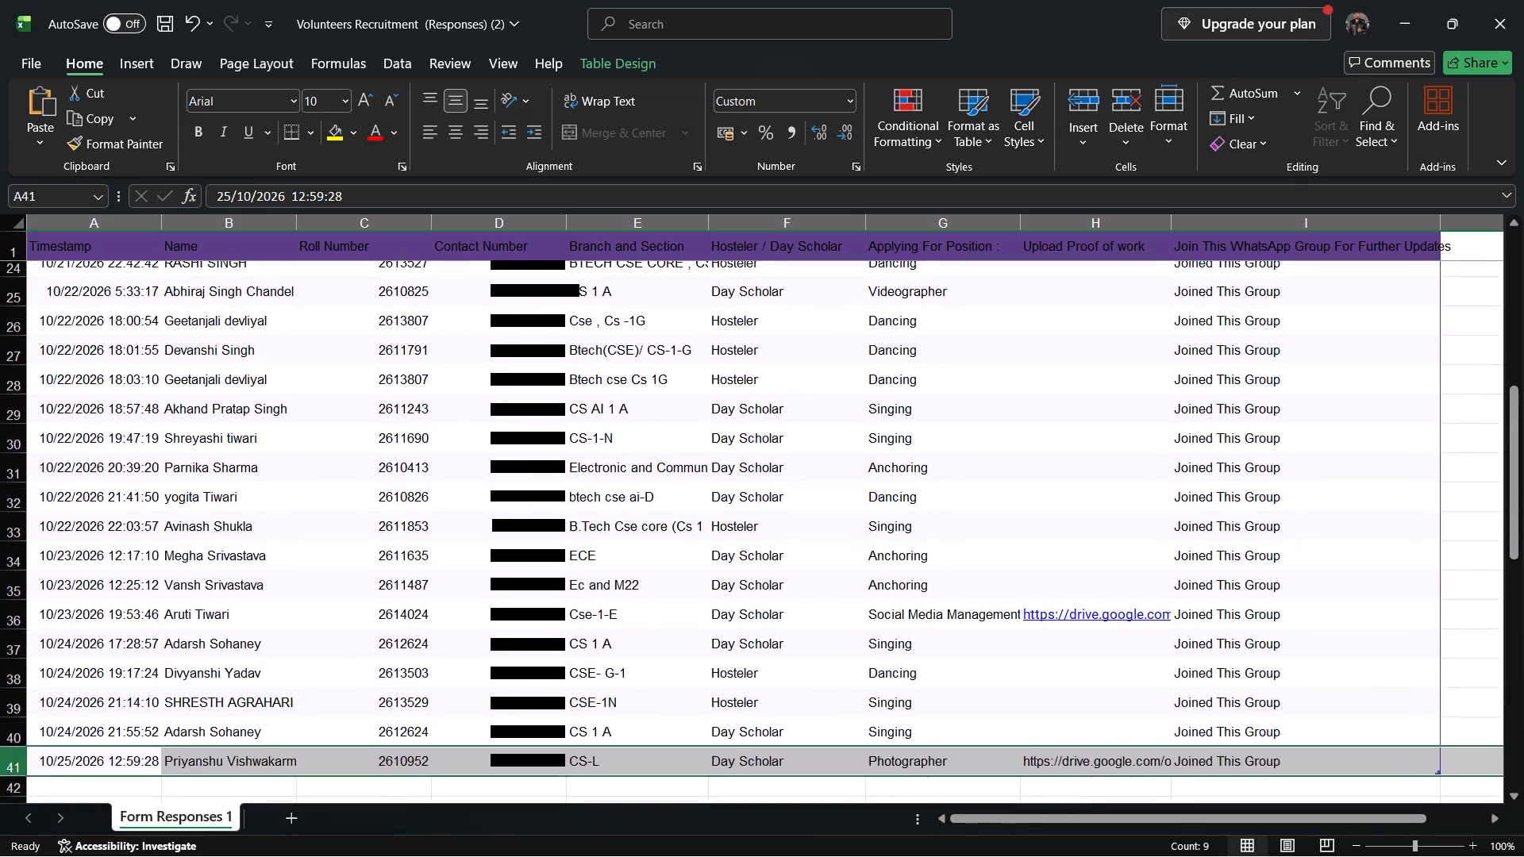
scroll(109, 575, "up", 2)
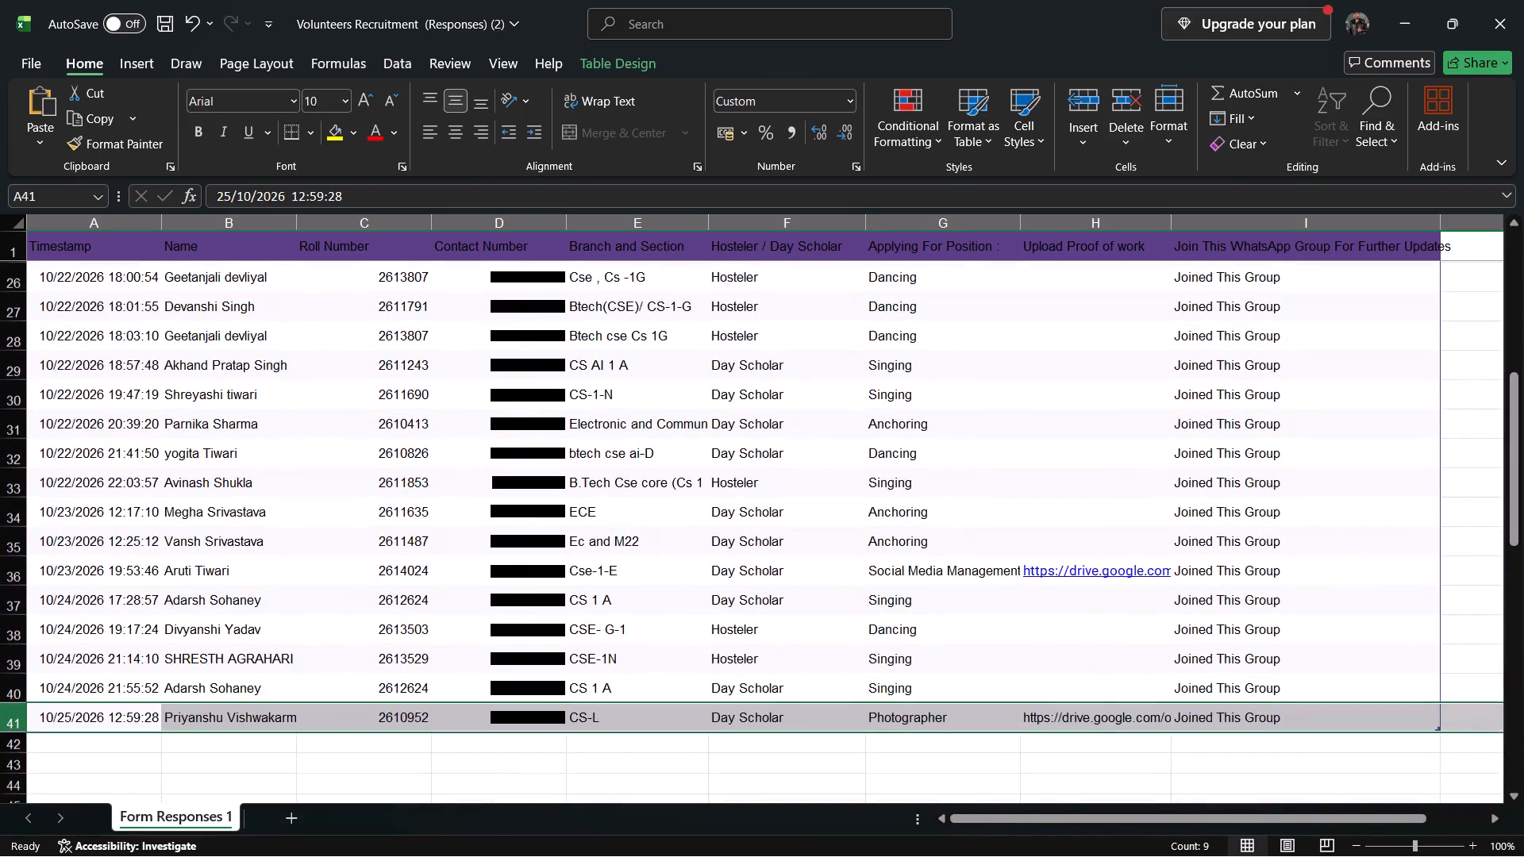
scroll(109, 575, "up", 2)
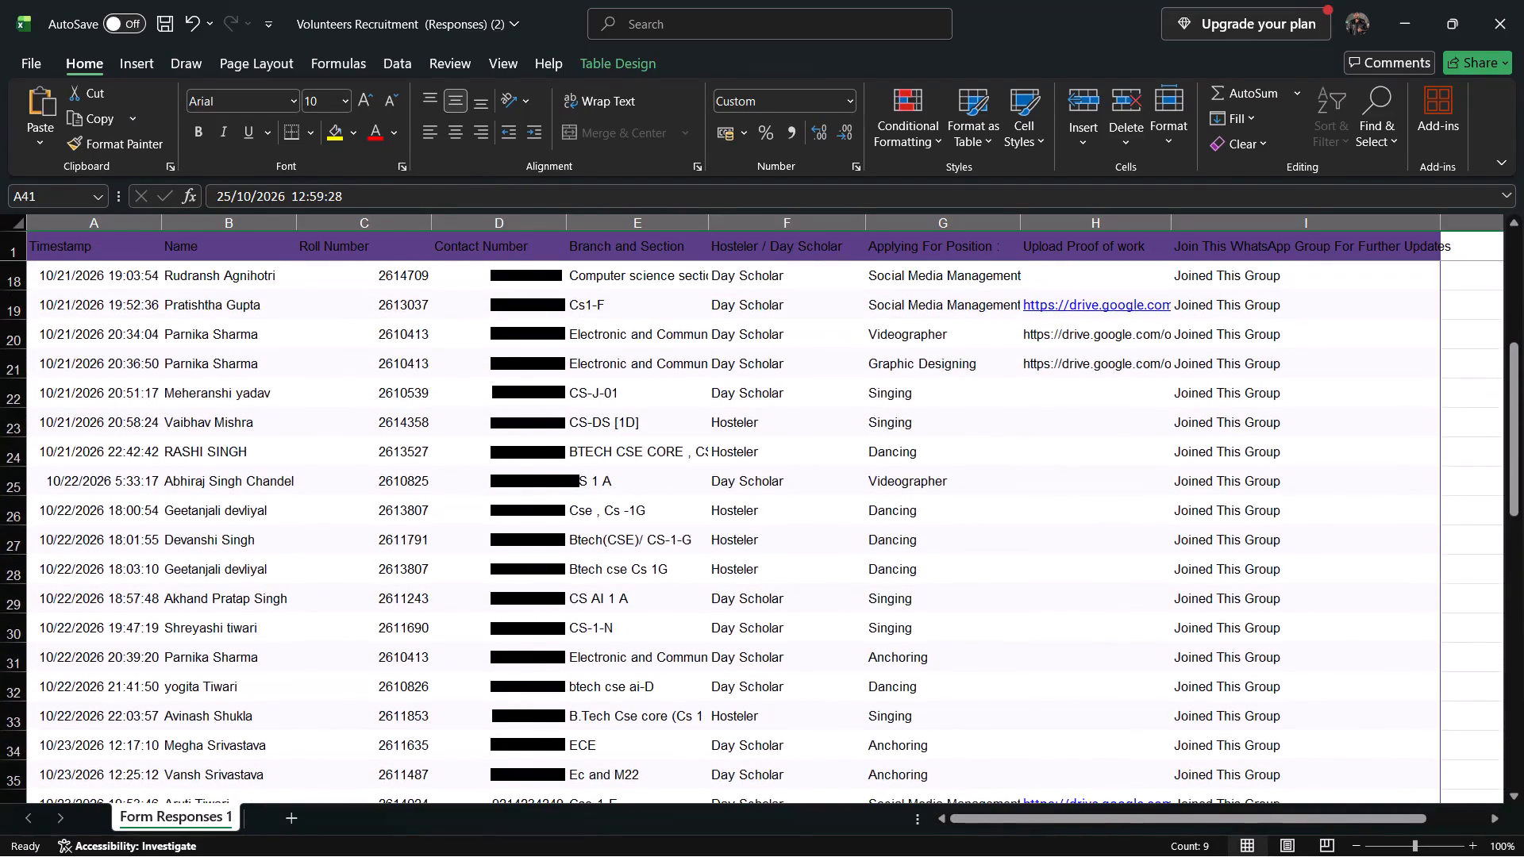
scroll(109, 575, "up", 4)
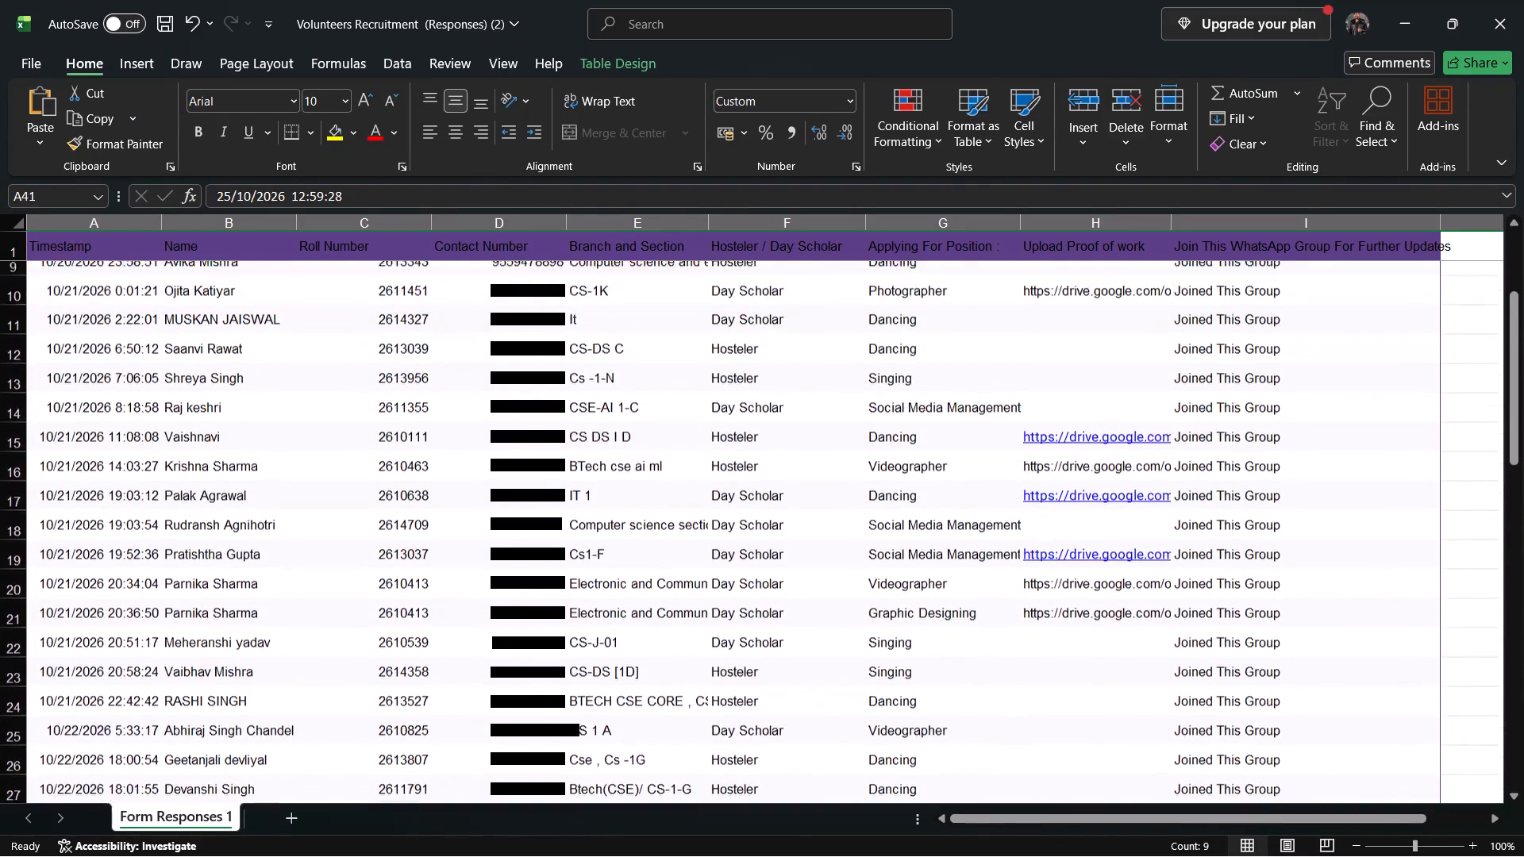
scroll(109, 575, "up", 4)
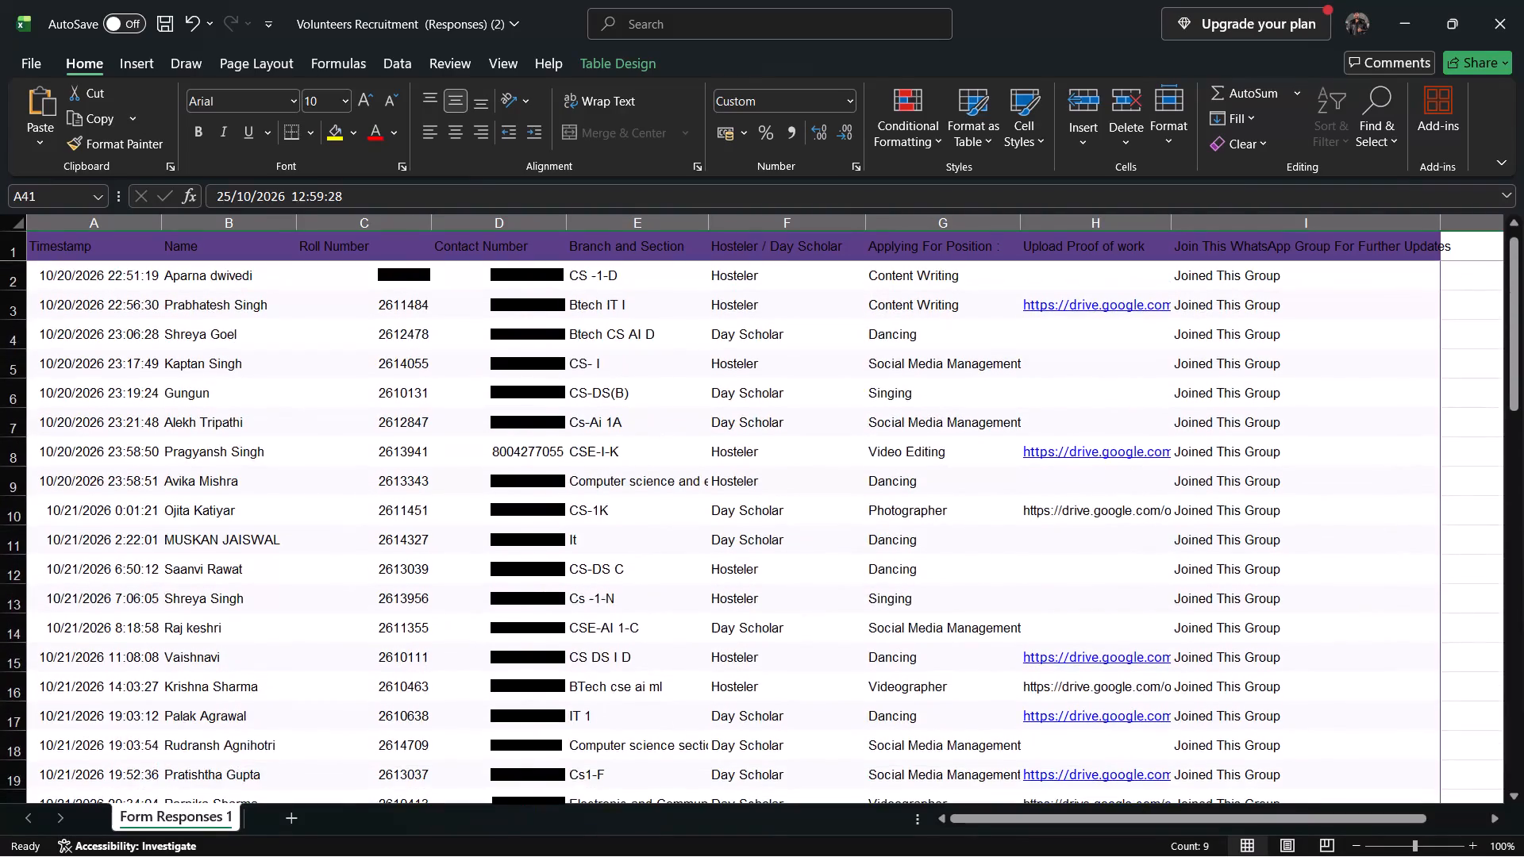
scroll(109, 575, "down", 6)
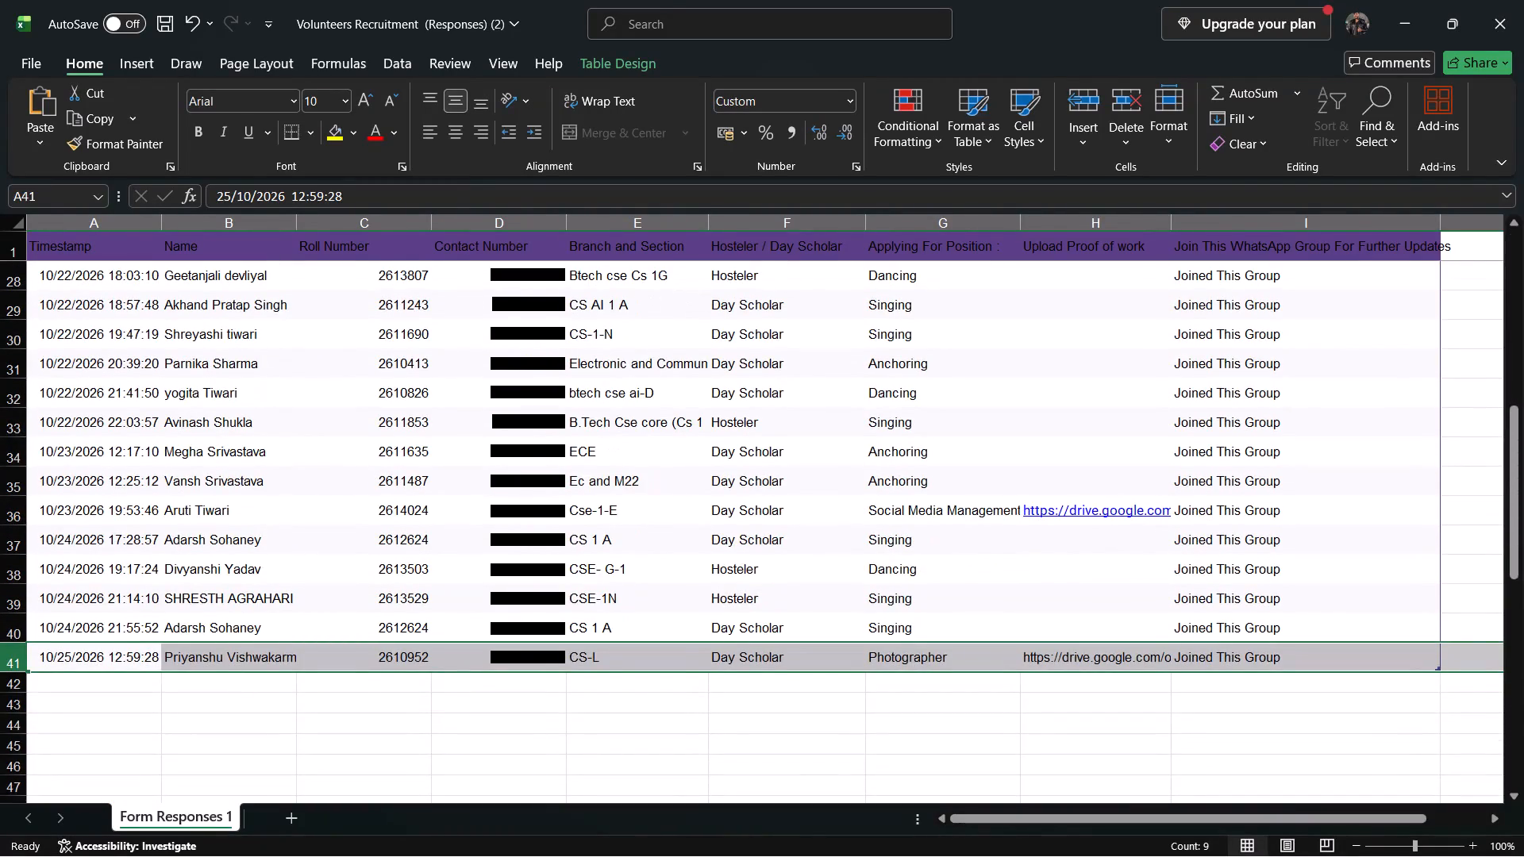
scroll(109, 575, "up", 1)
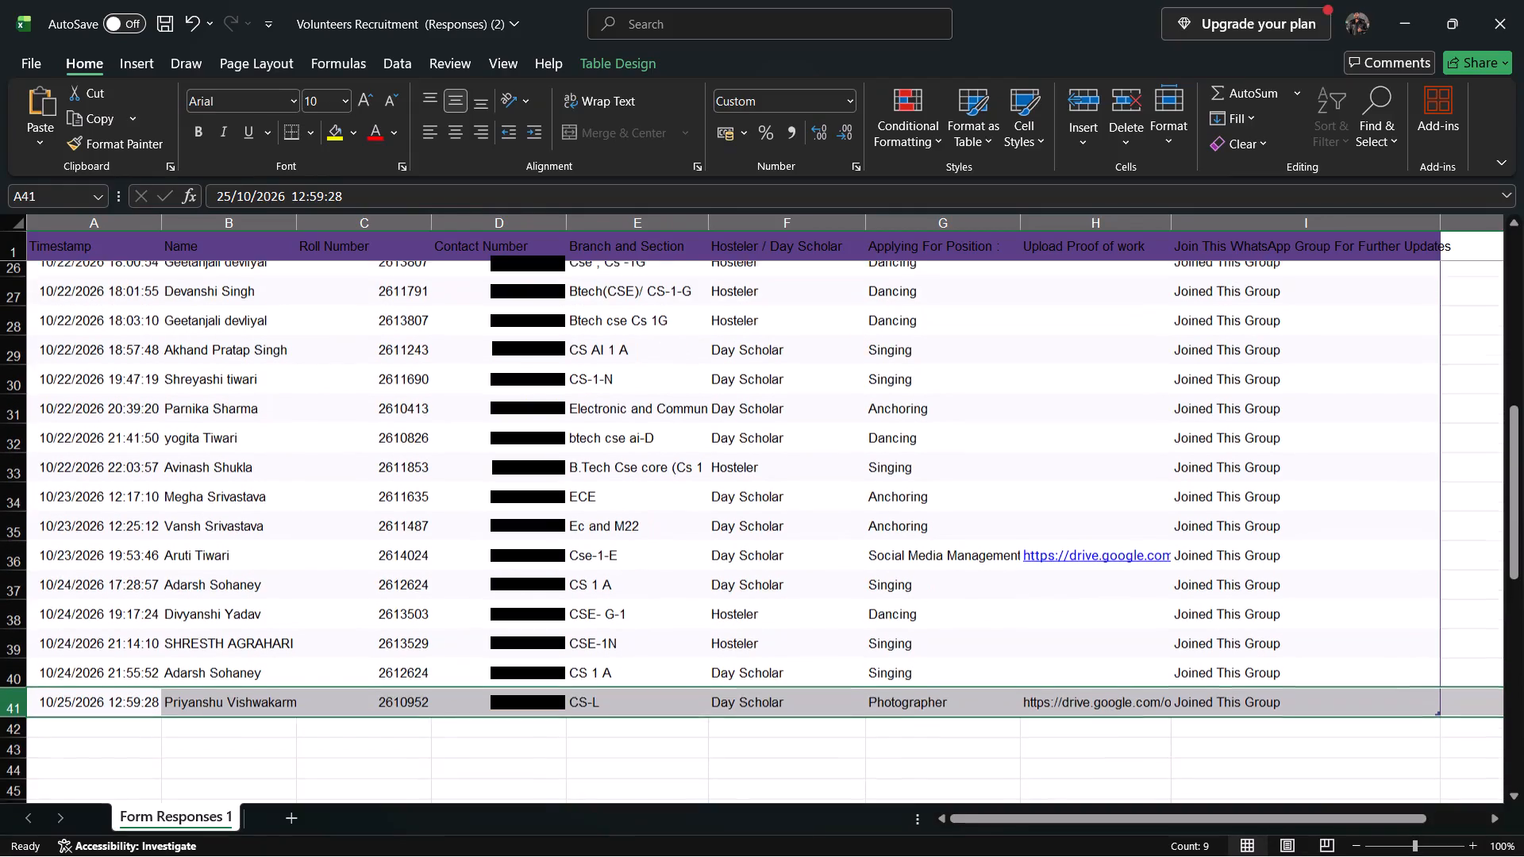
scroll(109, 575, "up", 4)
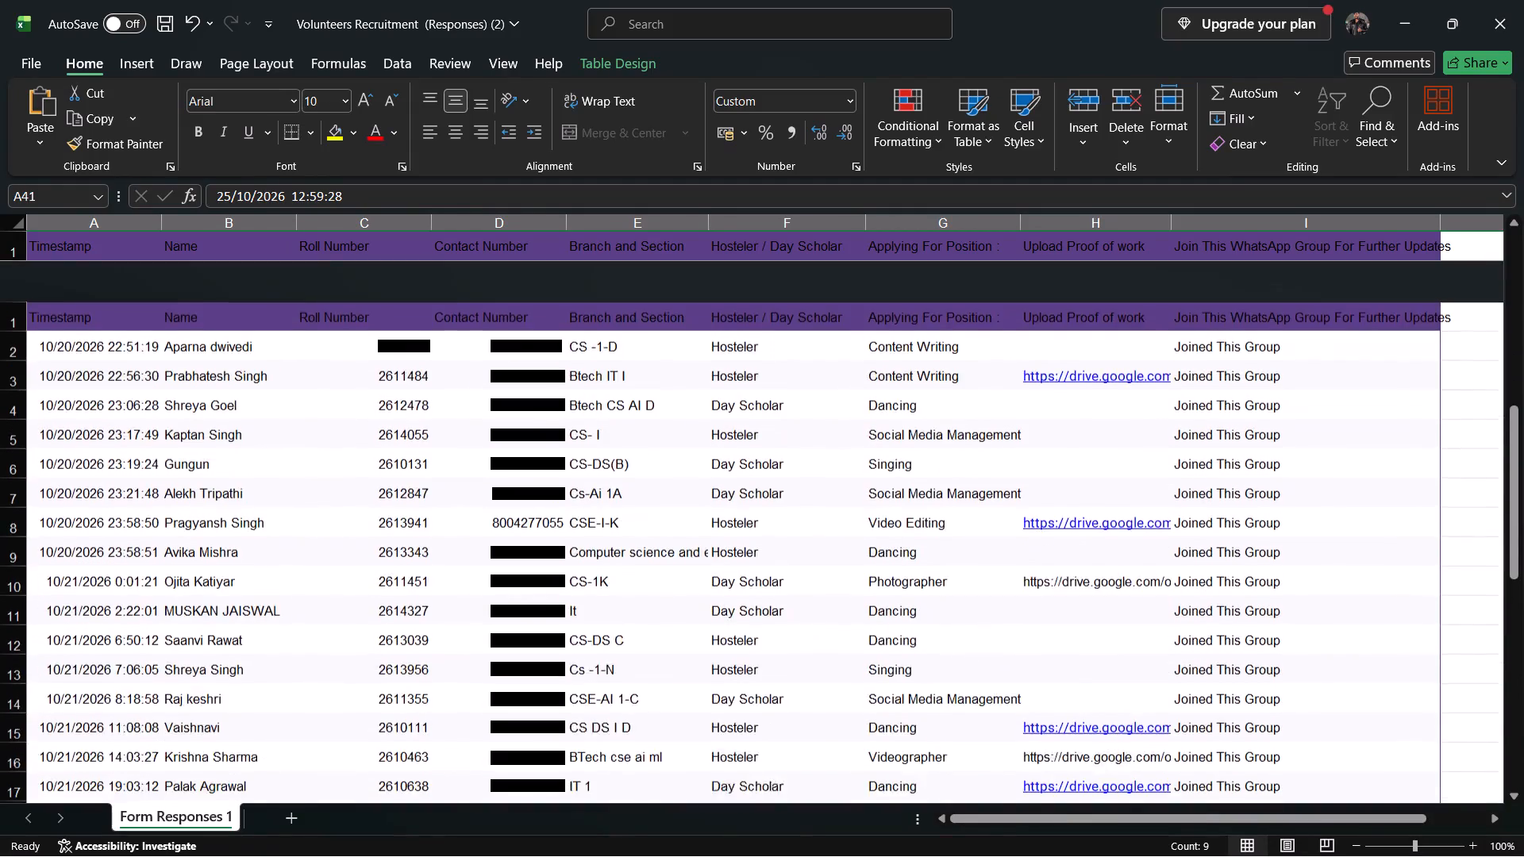
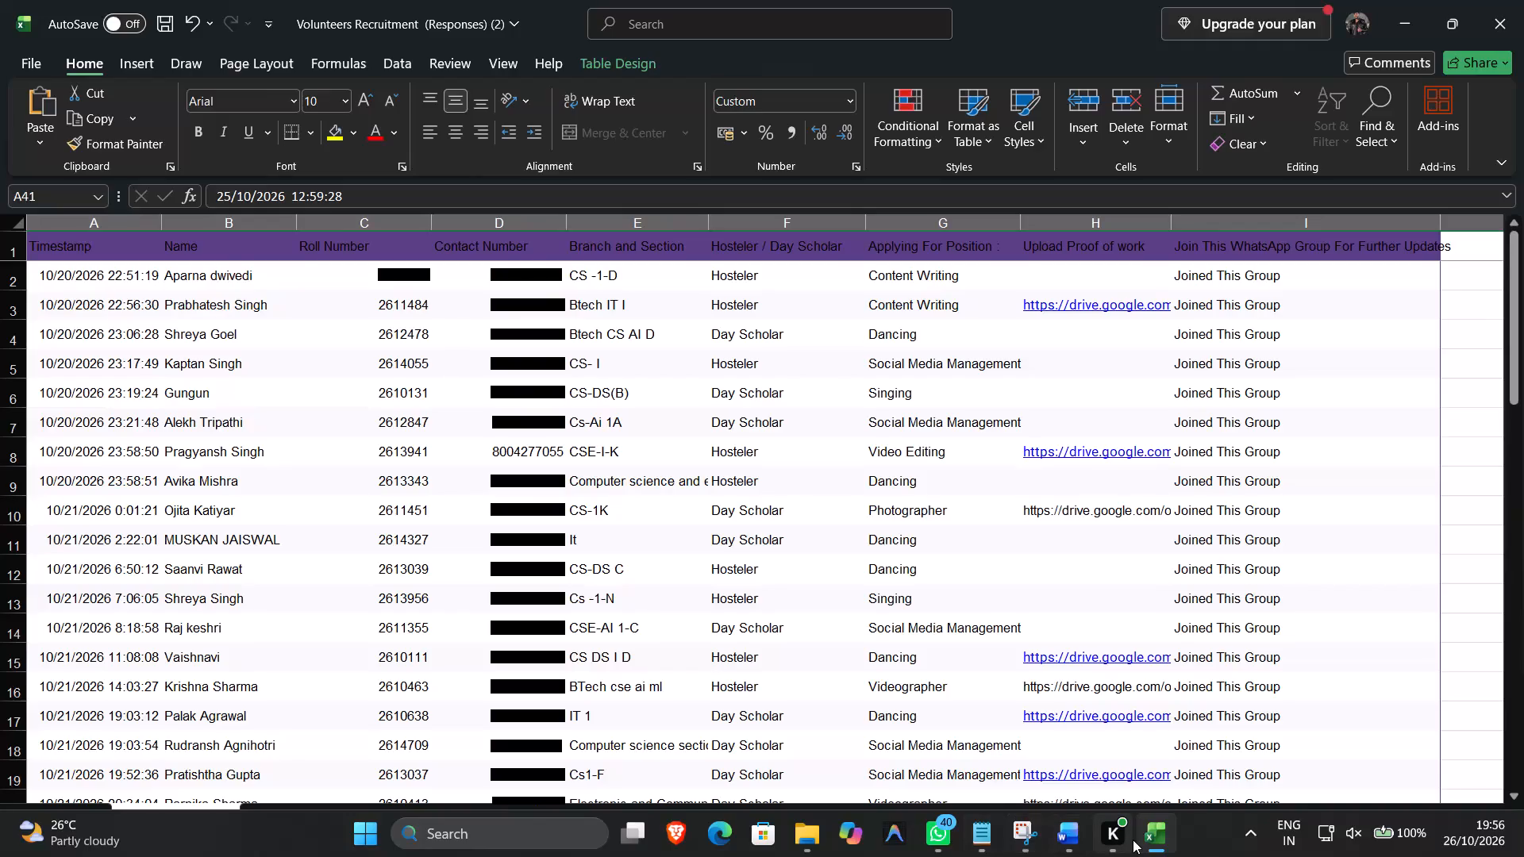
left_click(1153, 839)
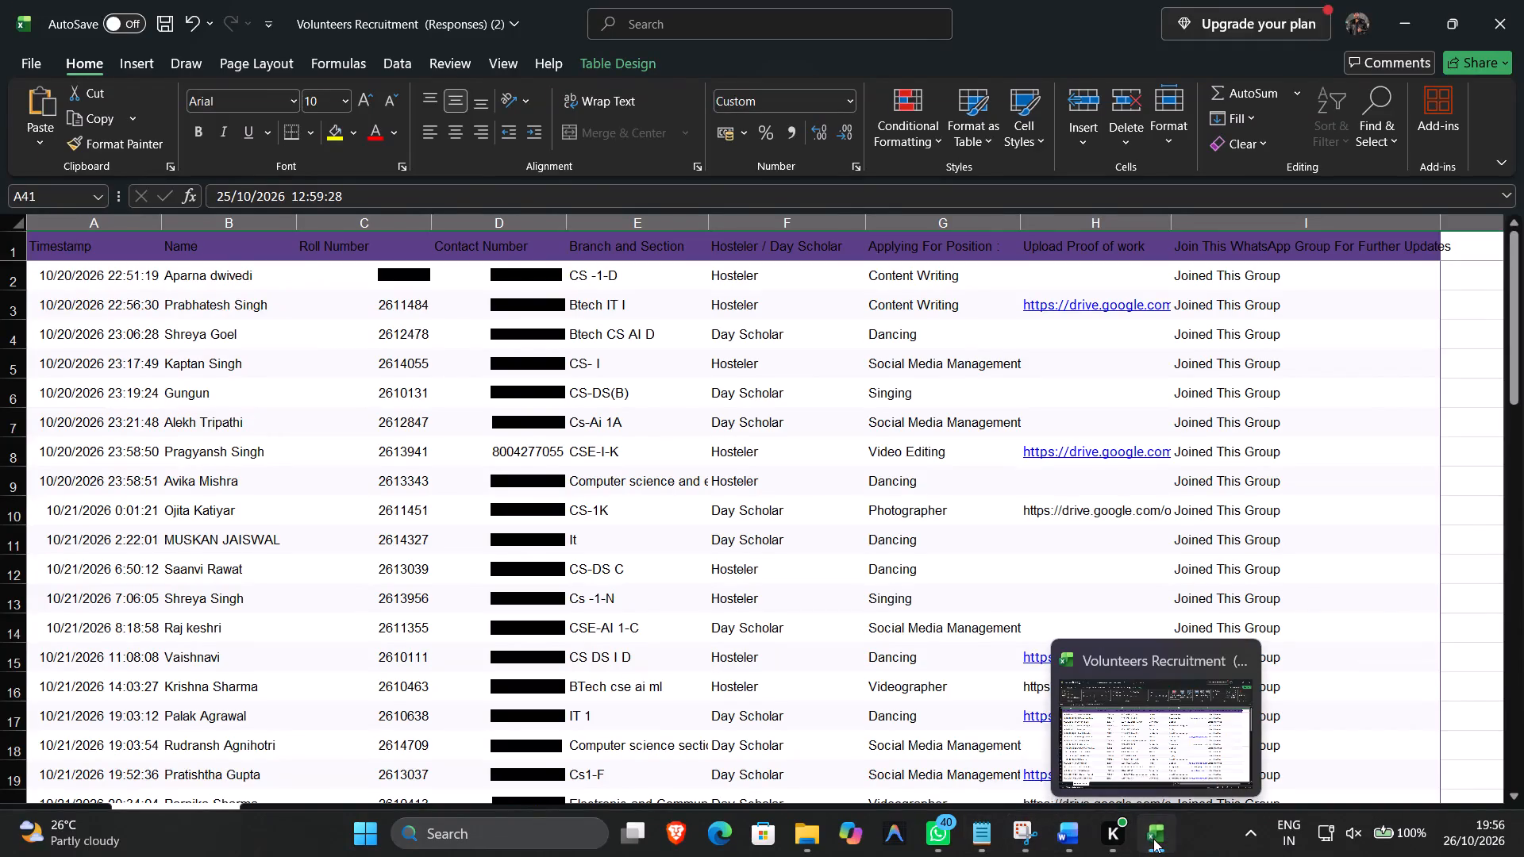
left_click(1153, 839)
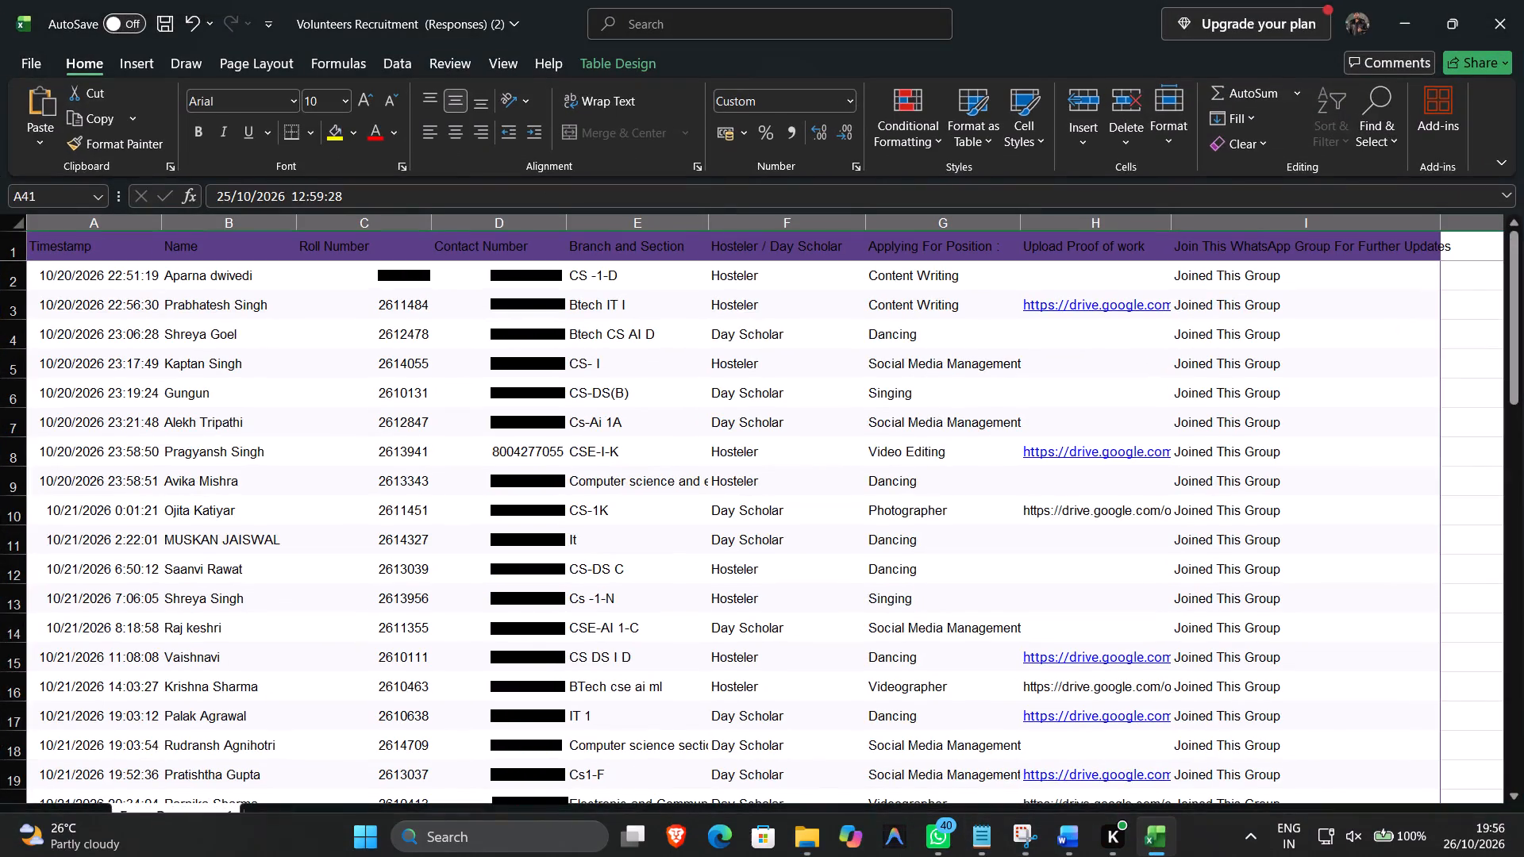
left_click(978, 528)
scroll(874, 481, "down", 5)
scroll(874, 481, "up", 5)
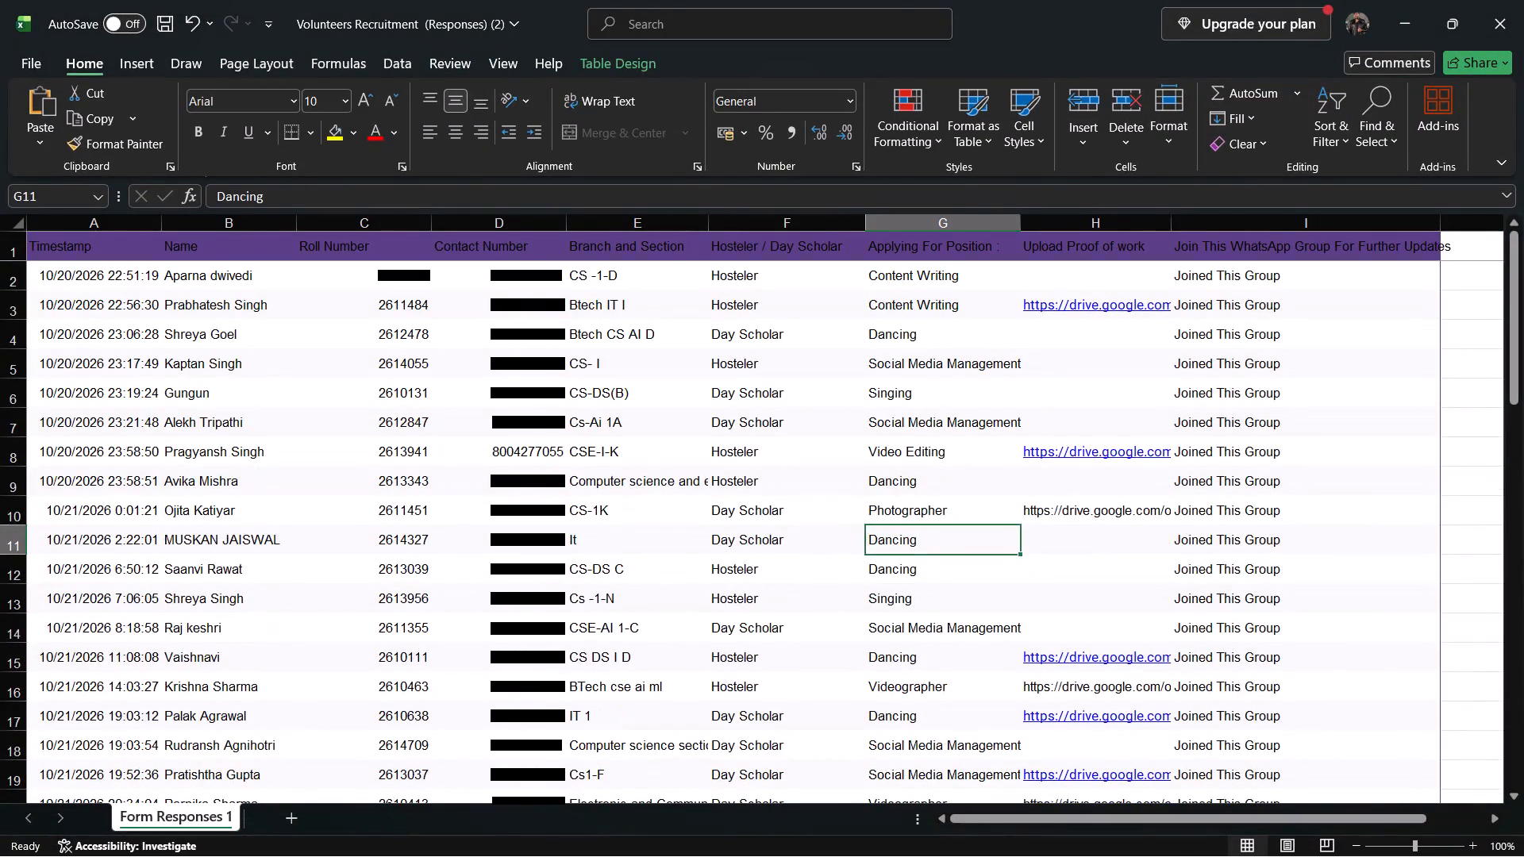
Delete the entire Timestamp column from the responses sheet.
left_click(109, 244)
left_click(87, 227)
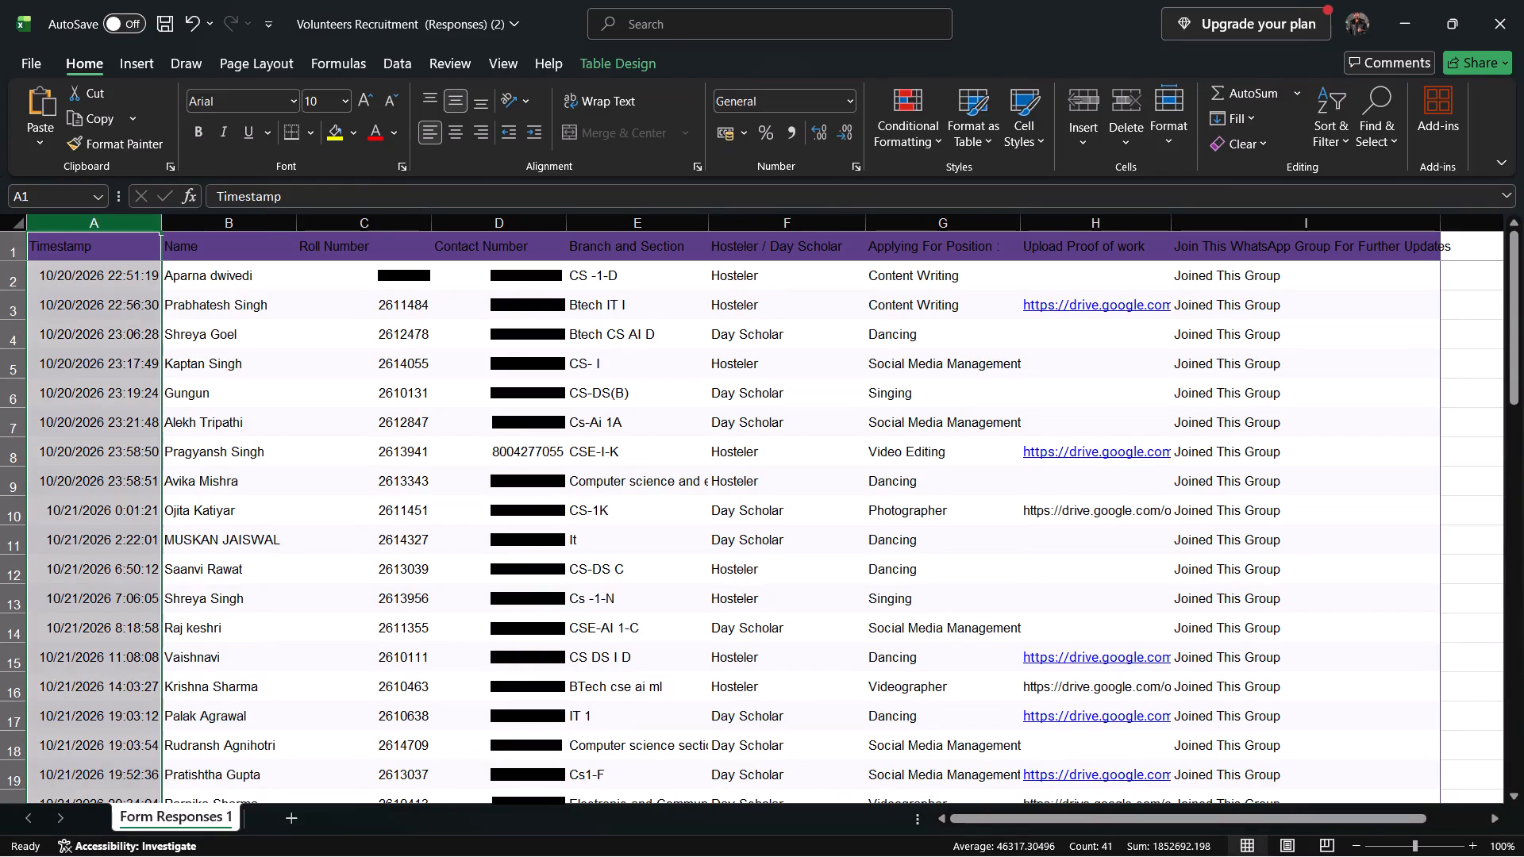
right_click(87, 227)
left_click(175, 448)
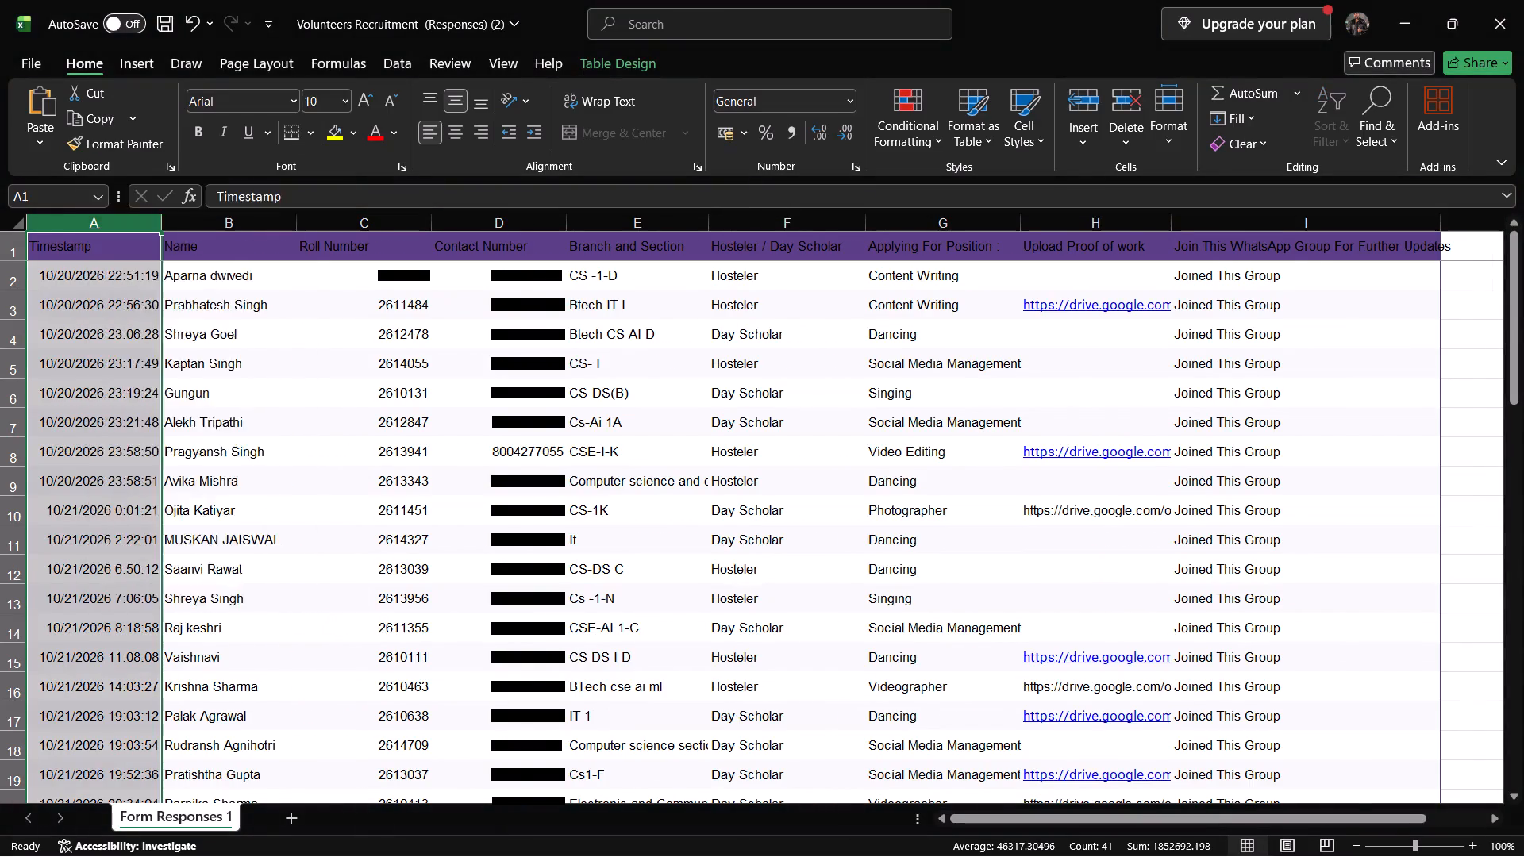
left_click(206, 237)
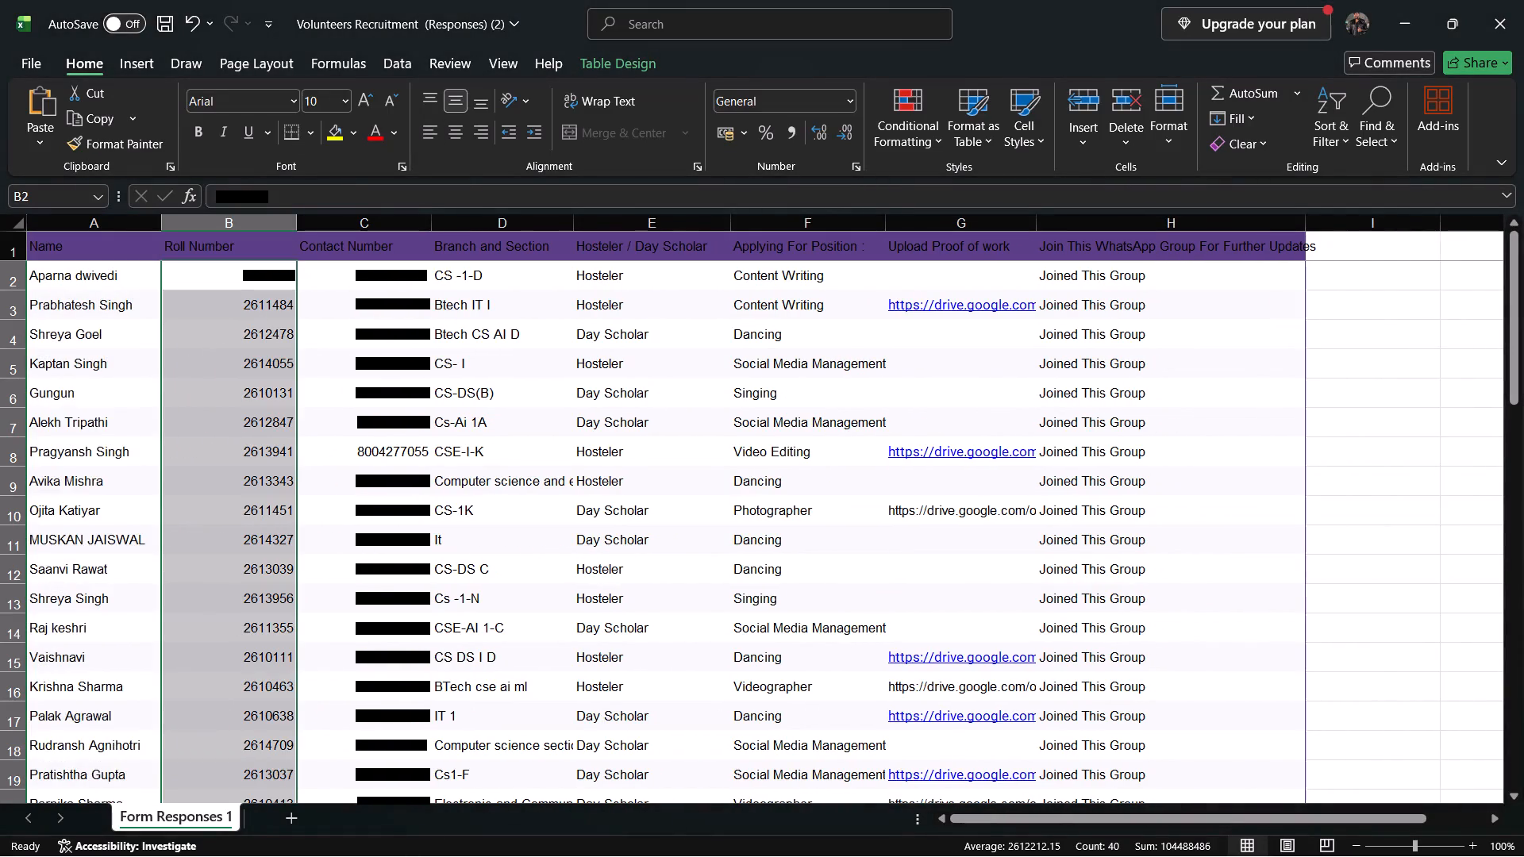
left_click(210, 228)
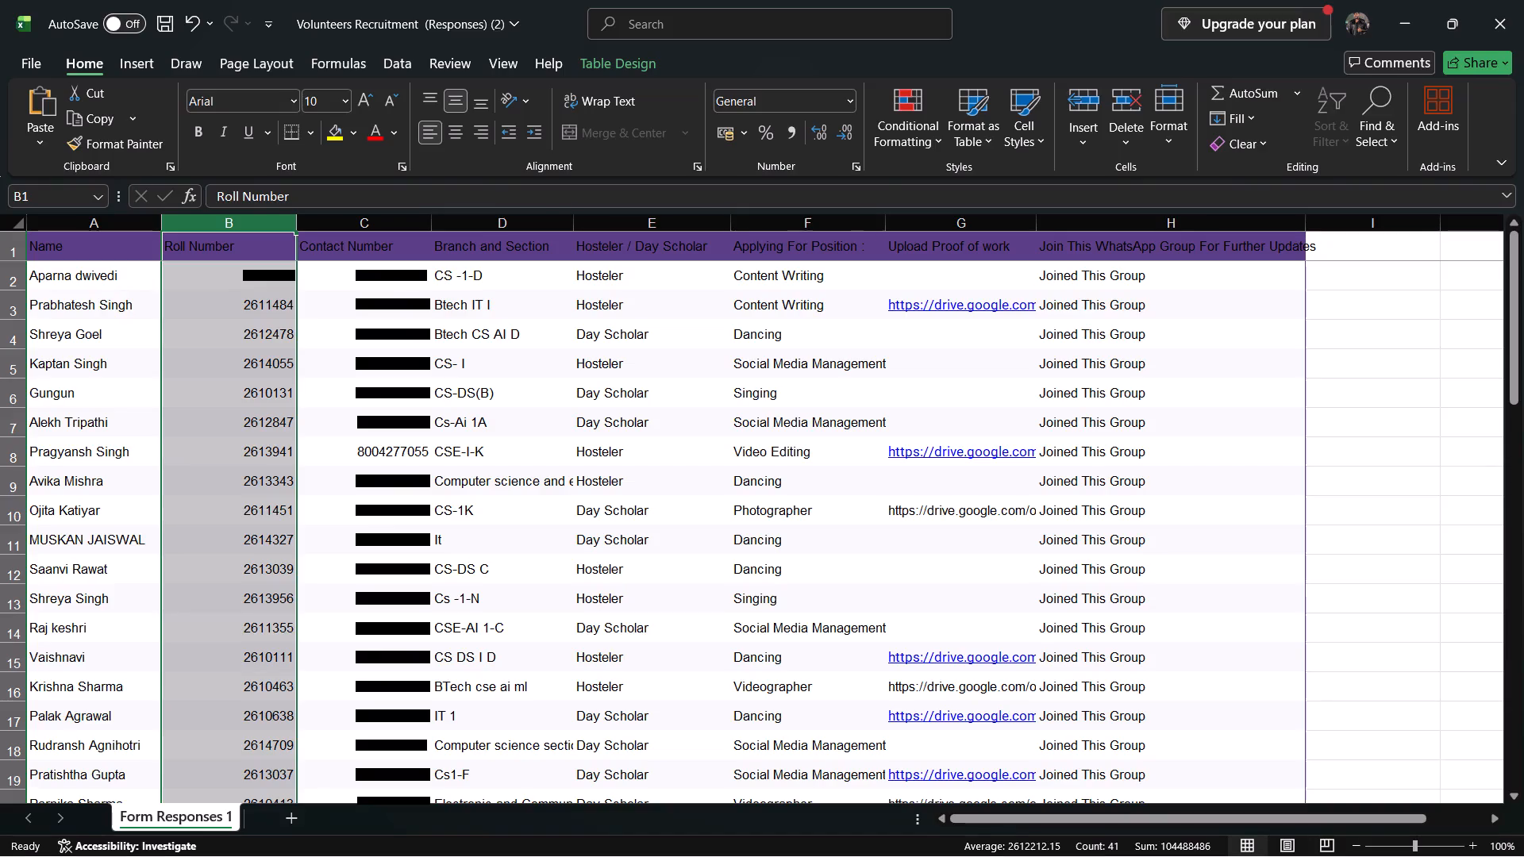
Delete the entire Upload Proof of work column from the responses sheet.
left_click(971, 225)
right_click(971, 225)
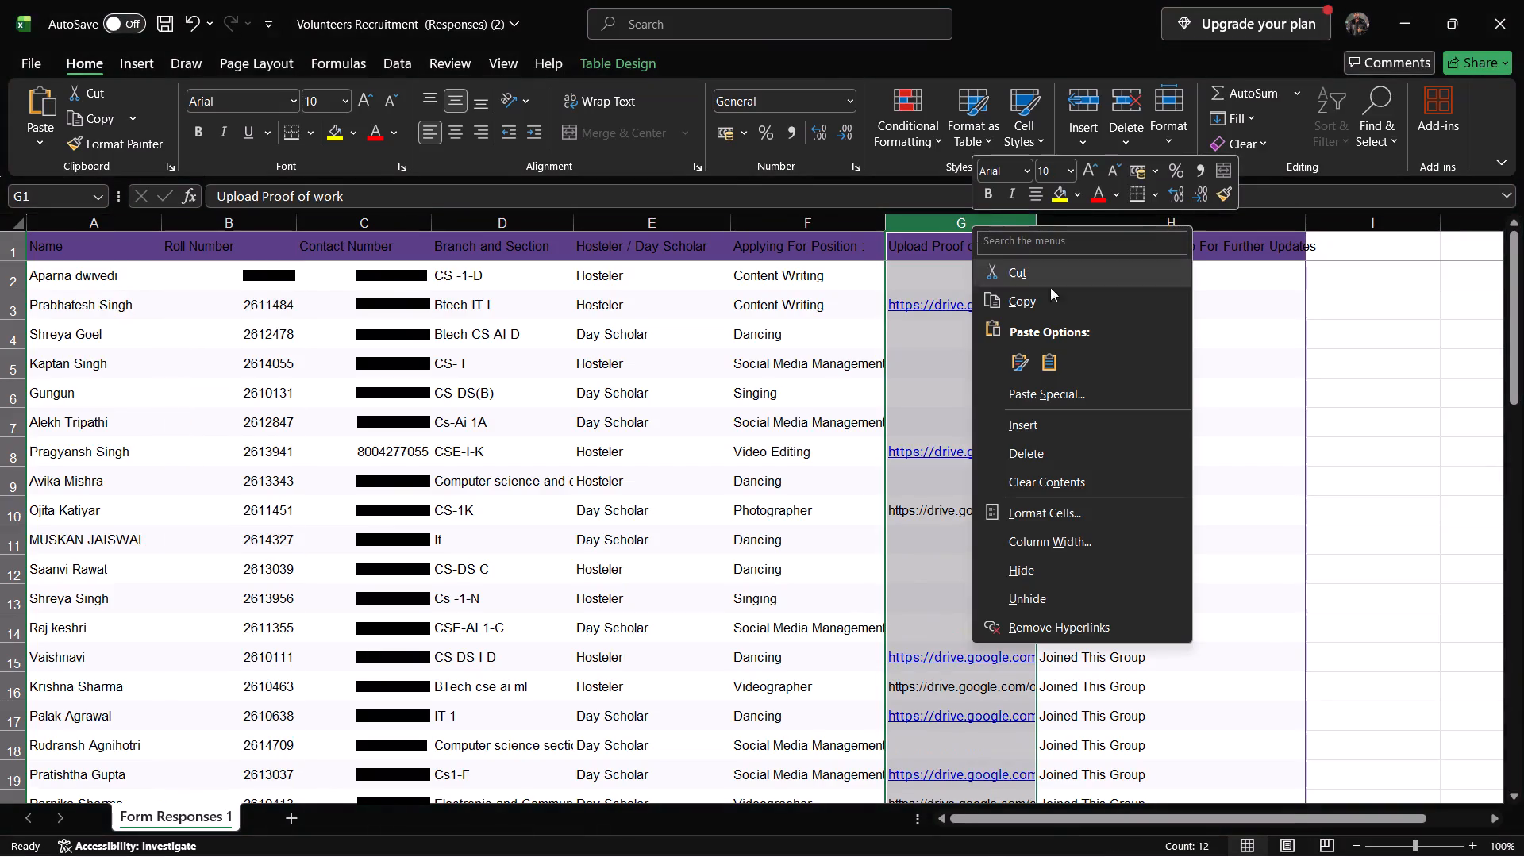
left_click(1007, 456)
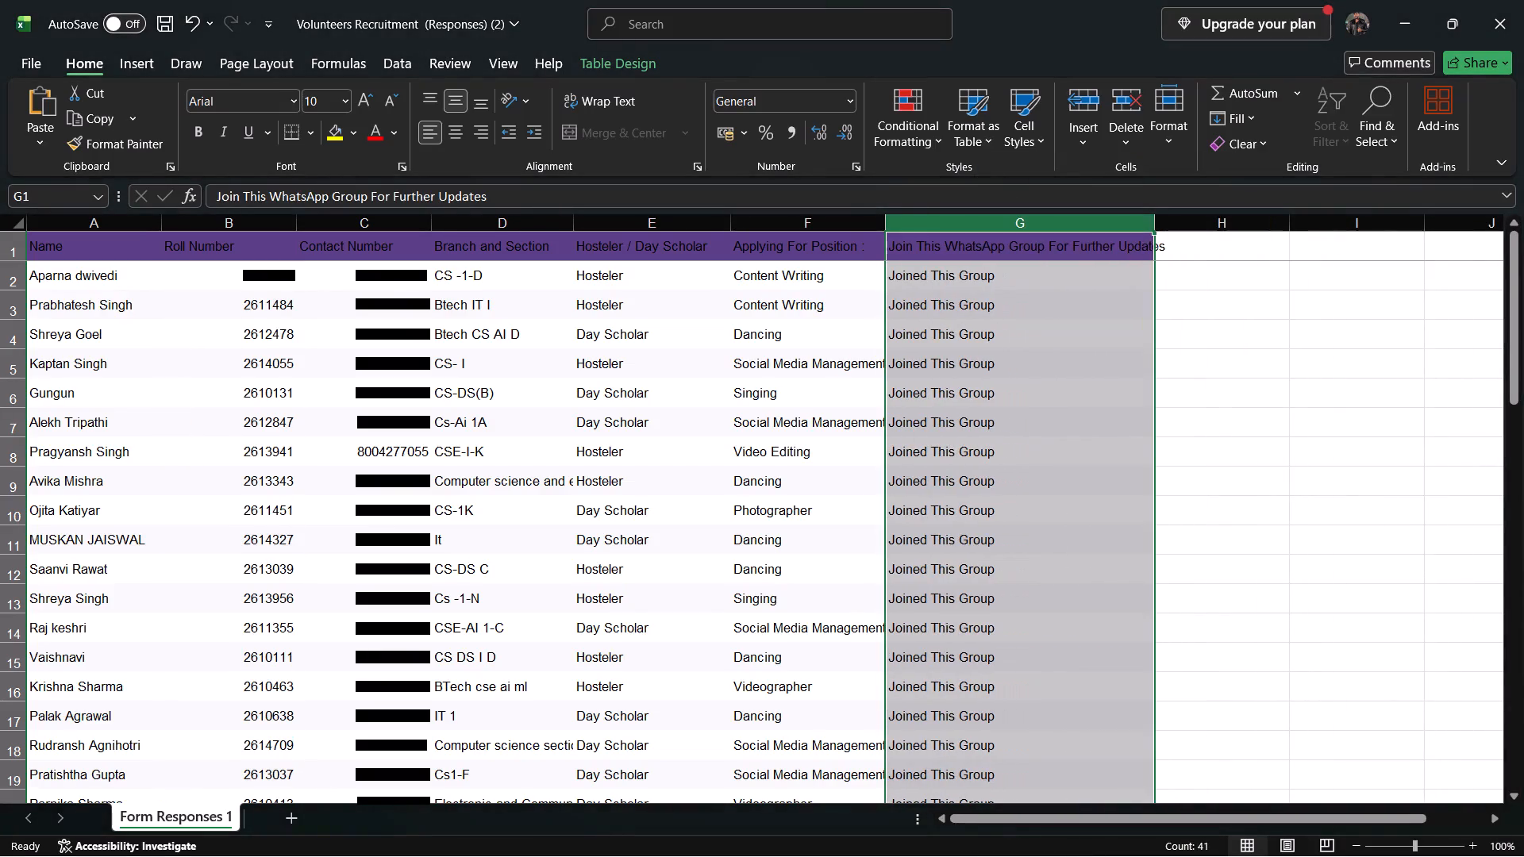
Delete the entire Join This WhatsApp Group For Further Updates column.
left_click(1018, 221)
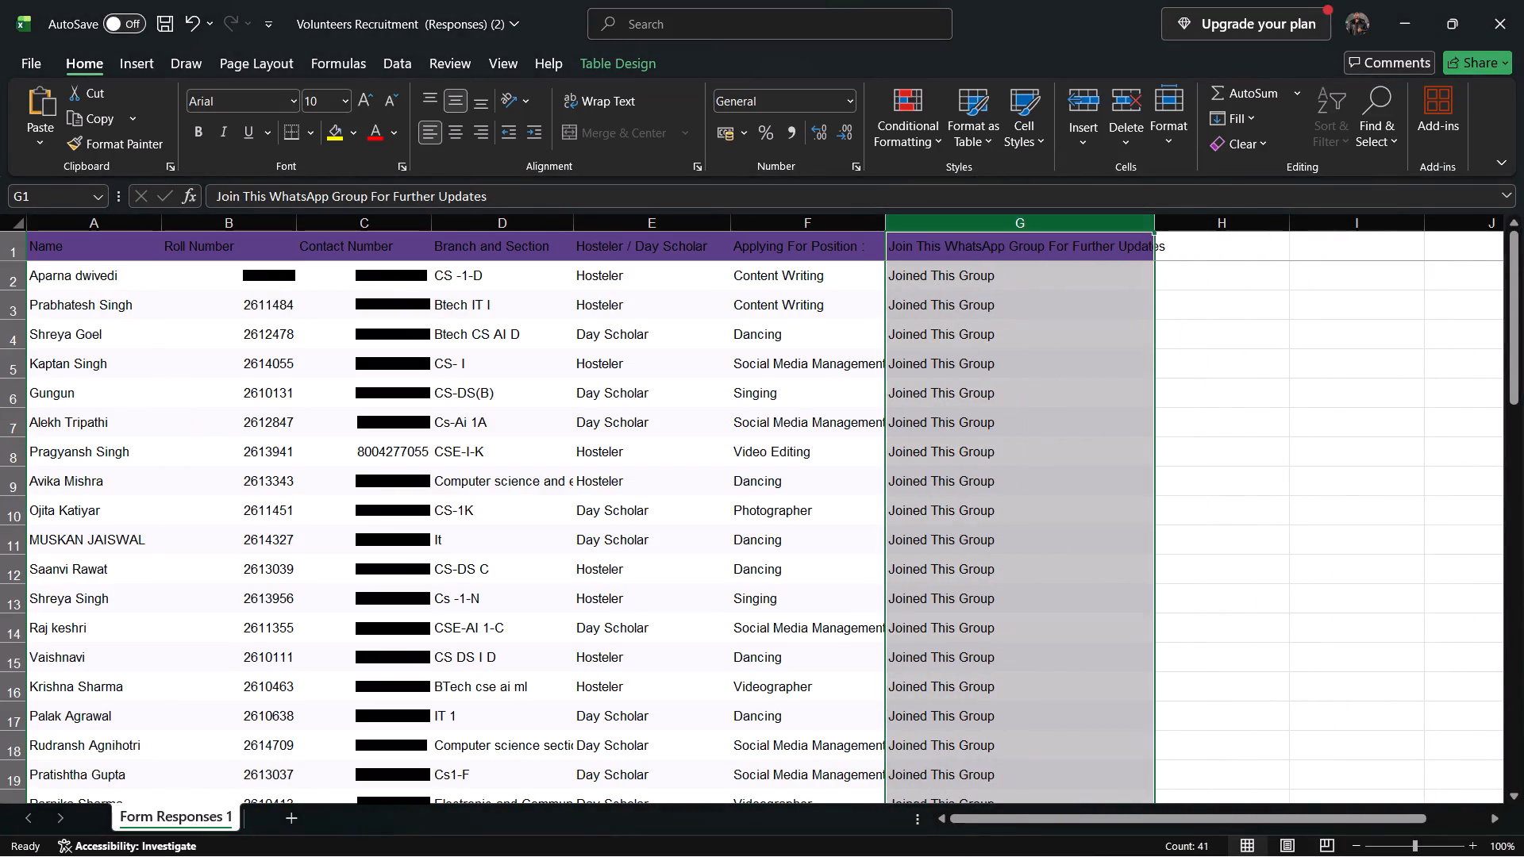
right_click(1018, 225)
left_click(1103, 449)
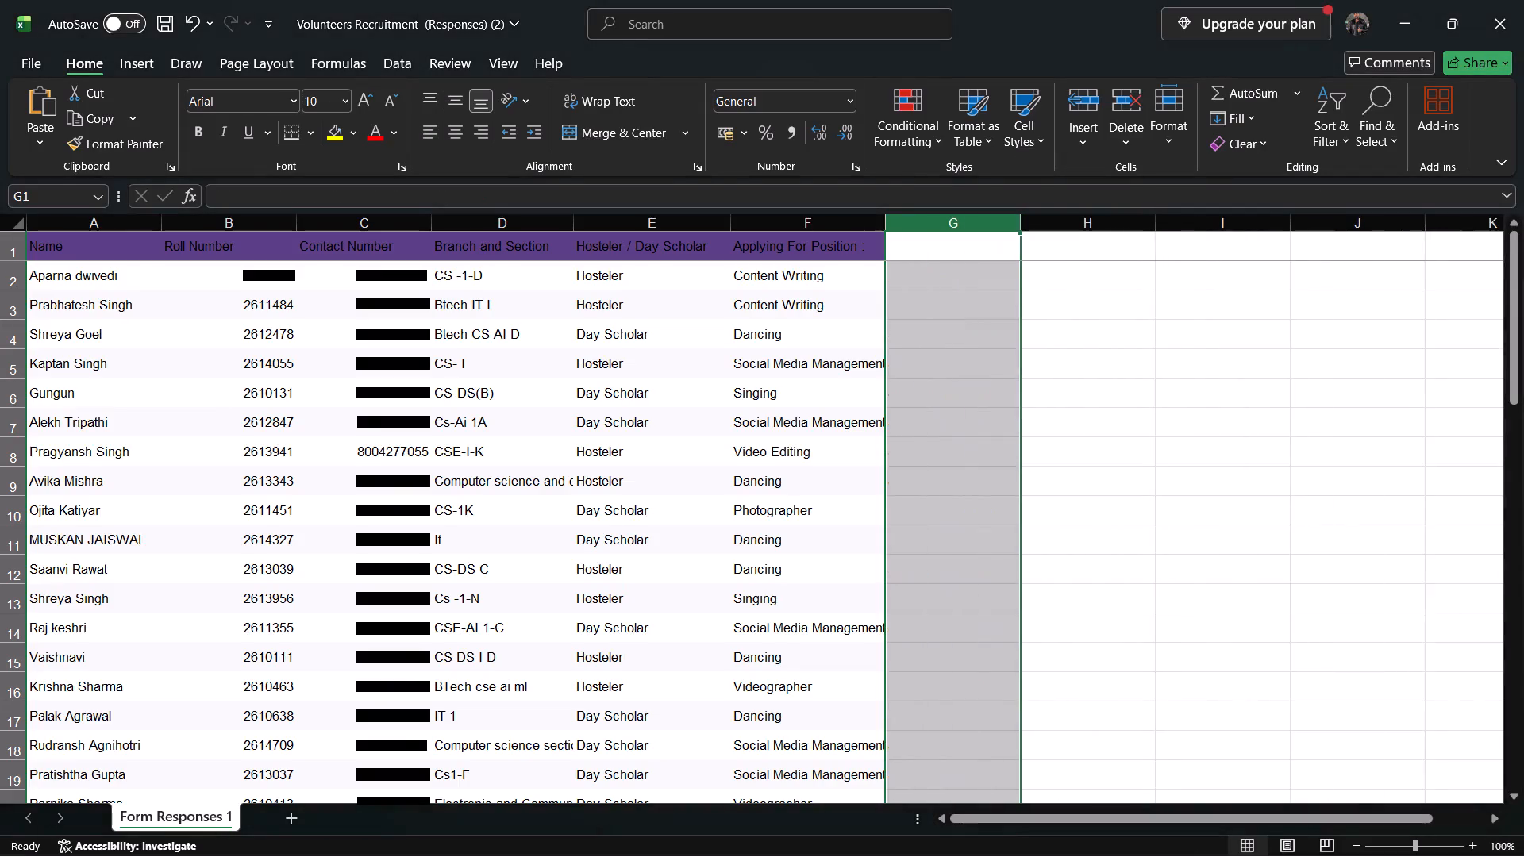
Extend the response table below its last entry by ten blank rows, down to row 51.
scroll(847, 384, "down", 3)
scroll(847, 384, "up", 5)
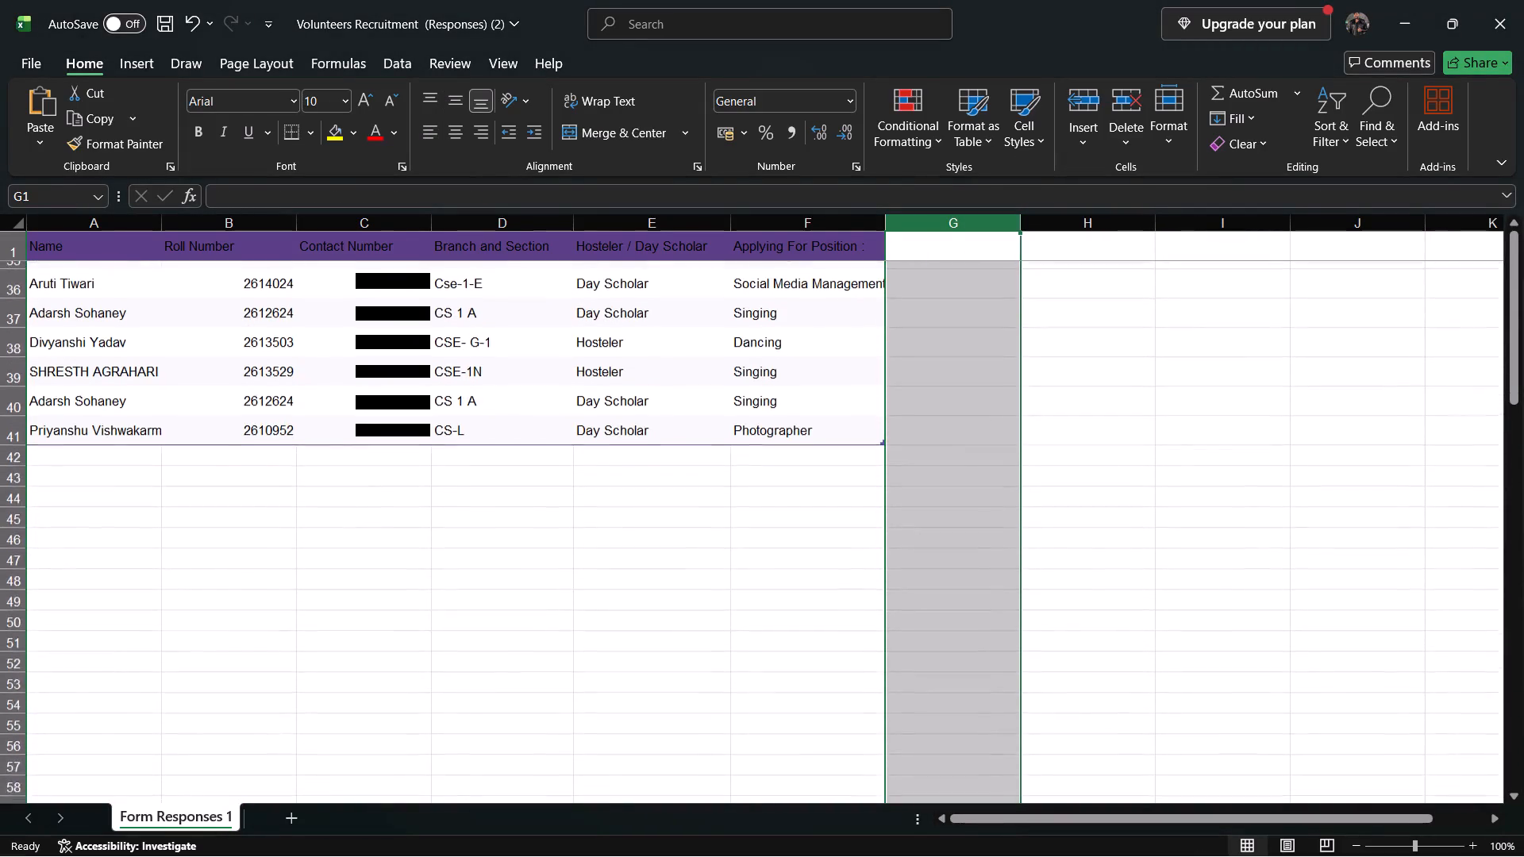
left_click_drag(880, 466, 901, 613)
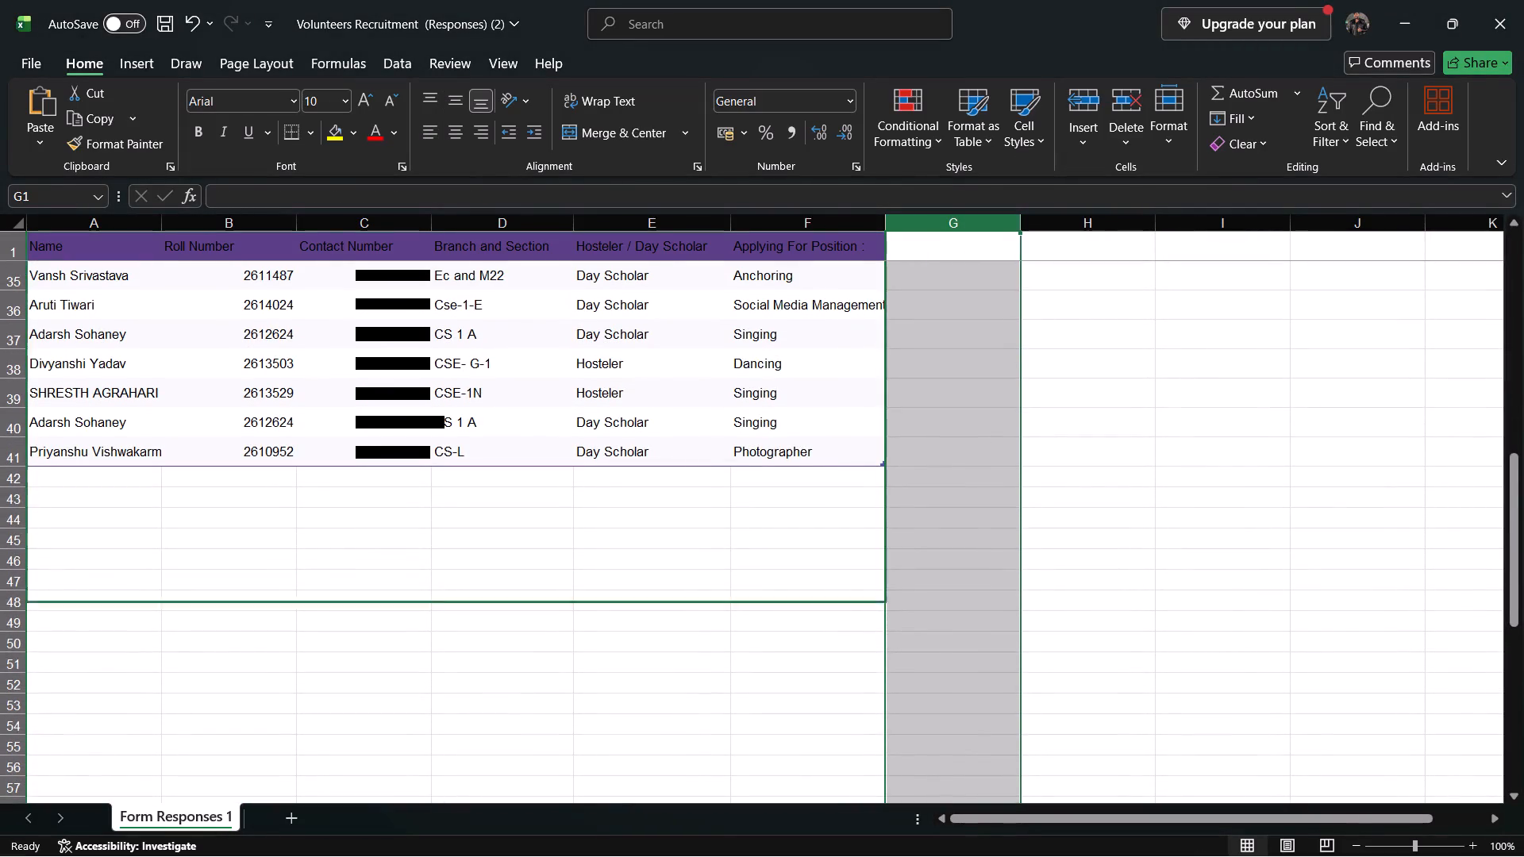
left_click_drag(901, 613, 902, 663)
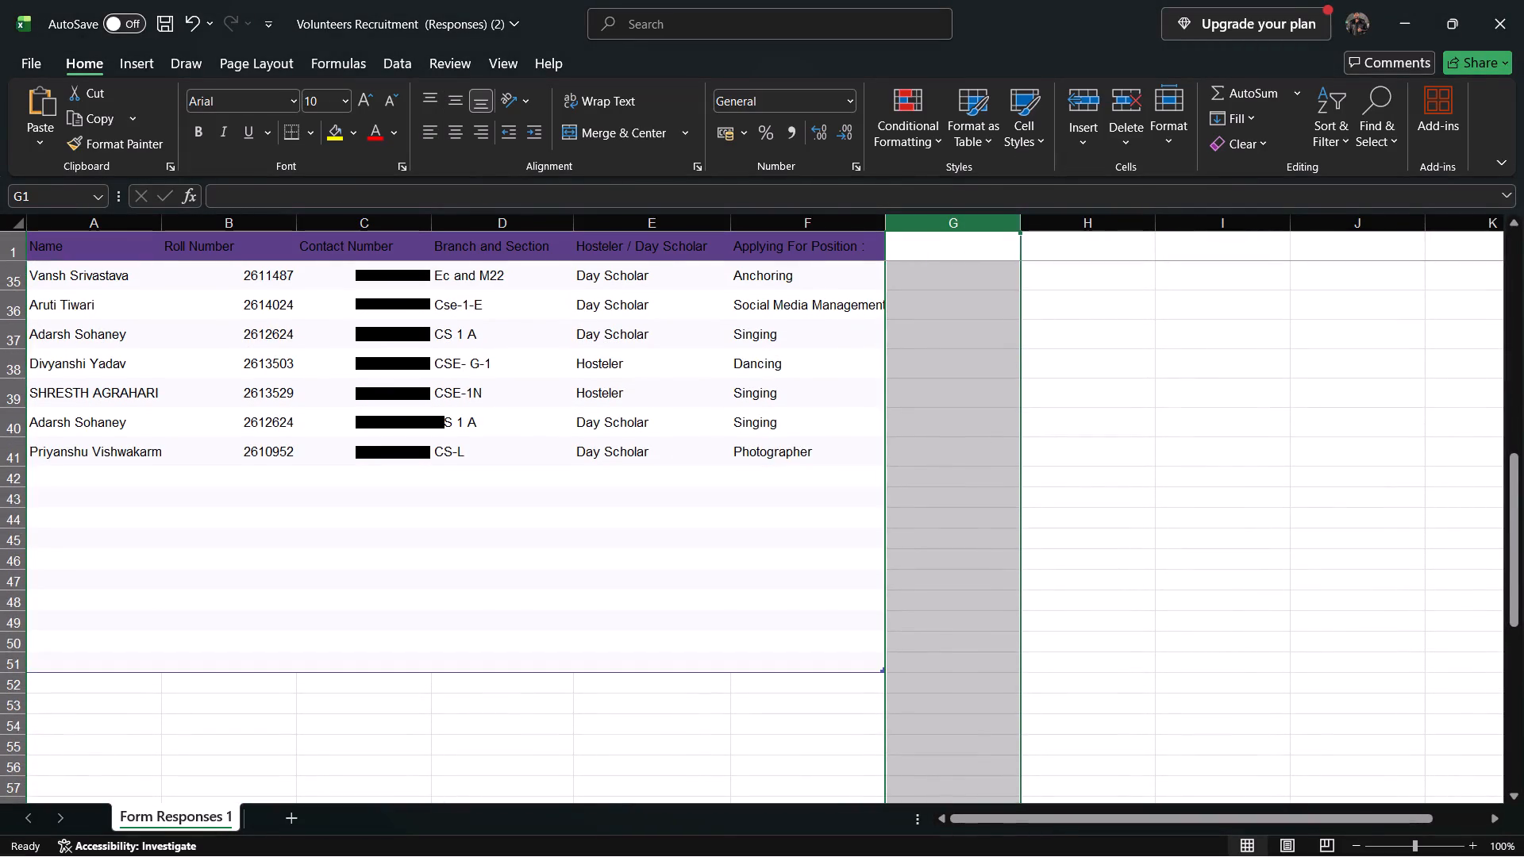
Go to the first blank table row, row 42, and move across to its Contact Number cell.
left_click(47, 475)
left_click(80, 477)
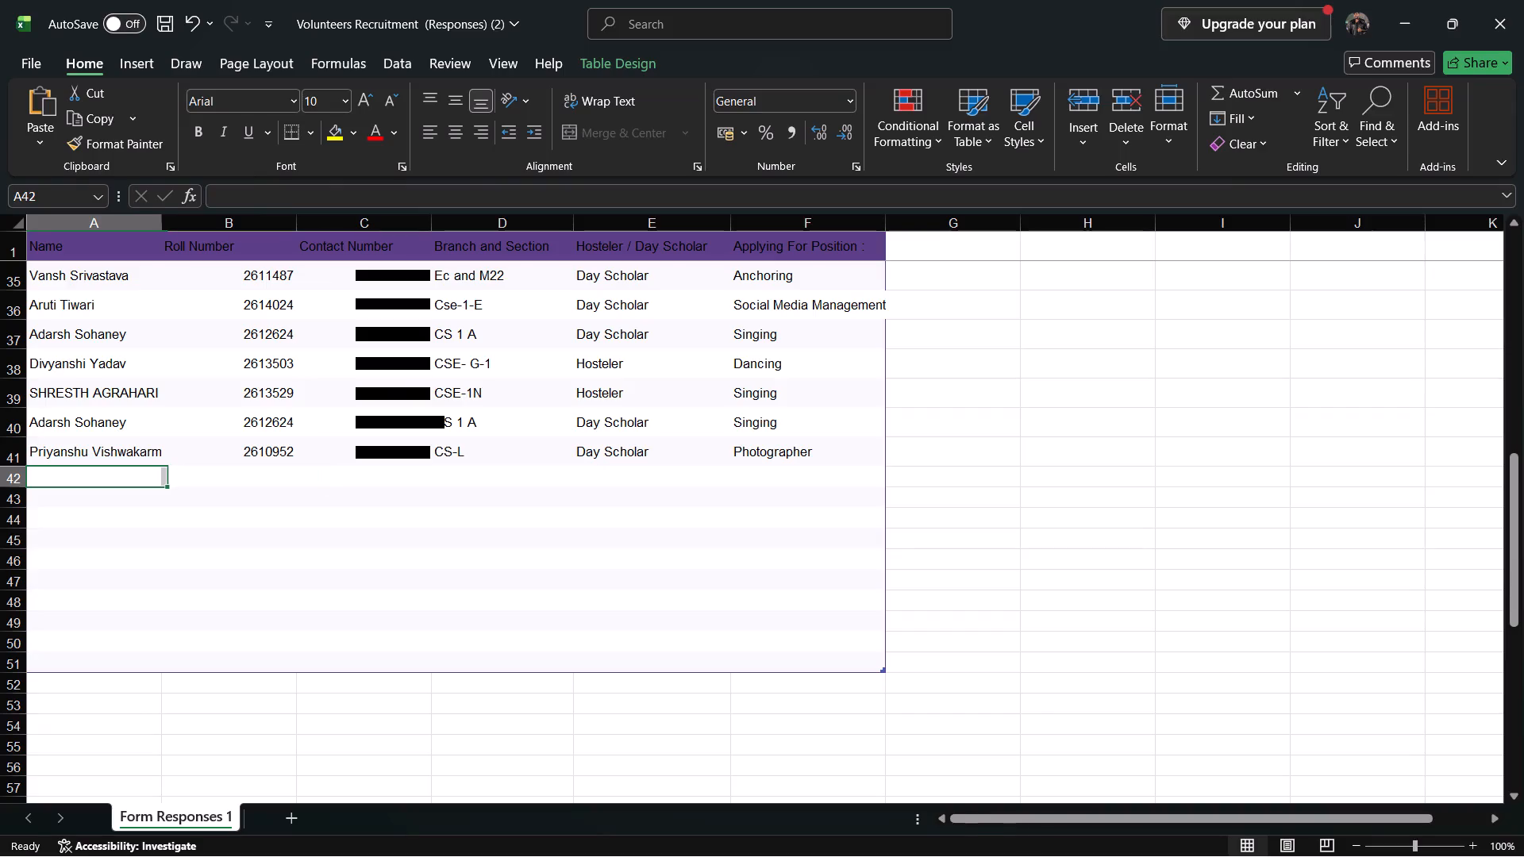
left_click(222, 467)
left_click(330, 469)
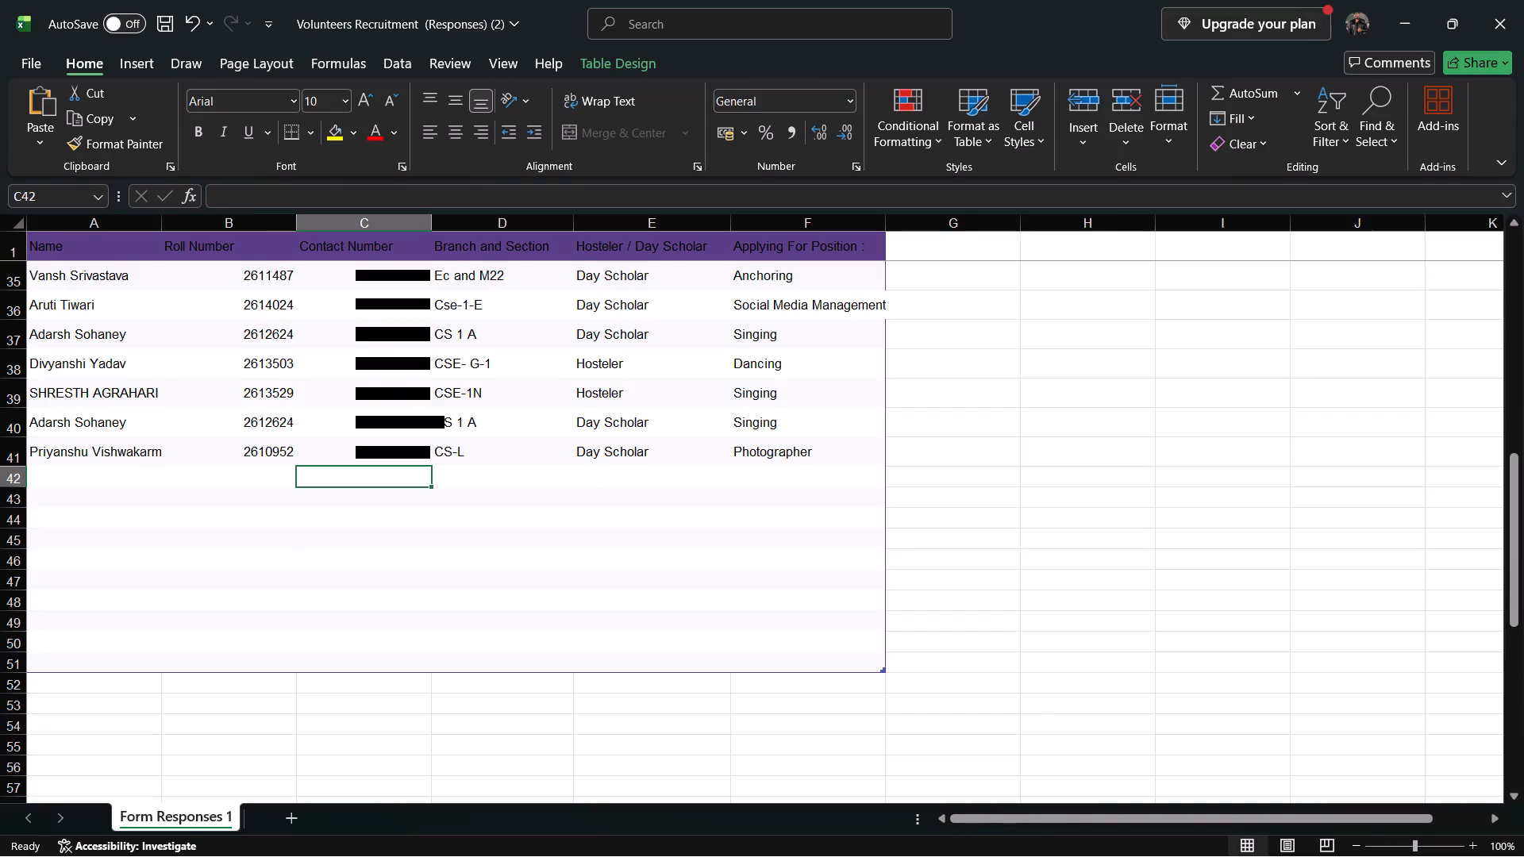
Left-align the contents of the entire responses table, including its header row.
scroll(330, 469, "up", 6)
left_click(145, 305)
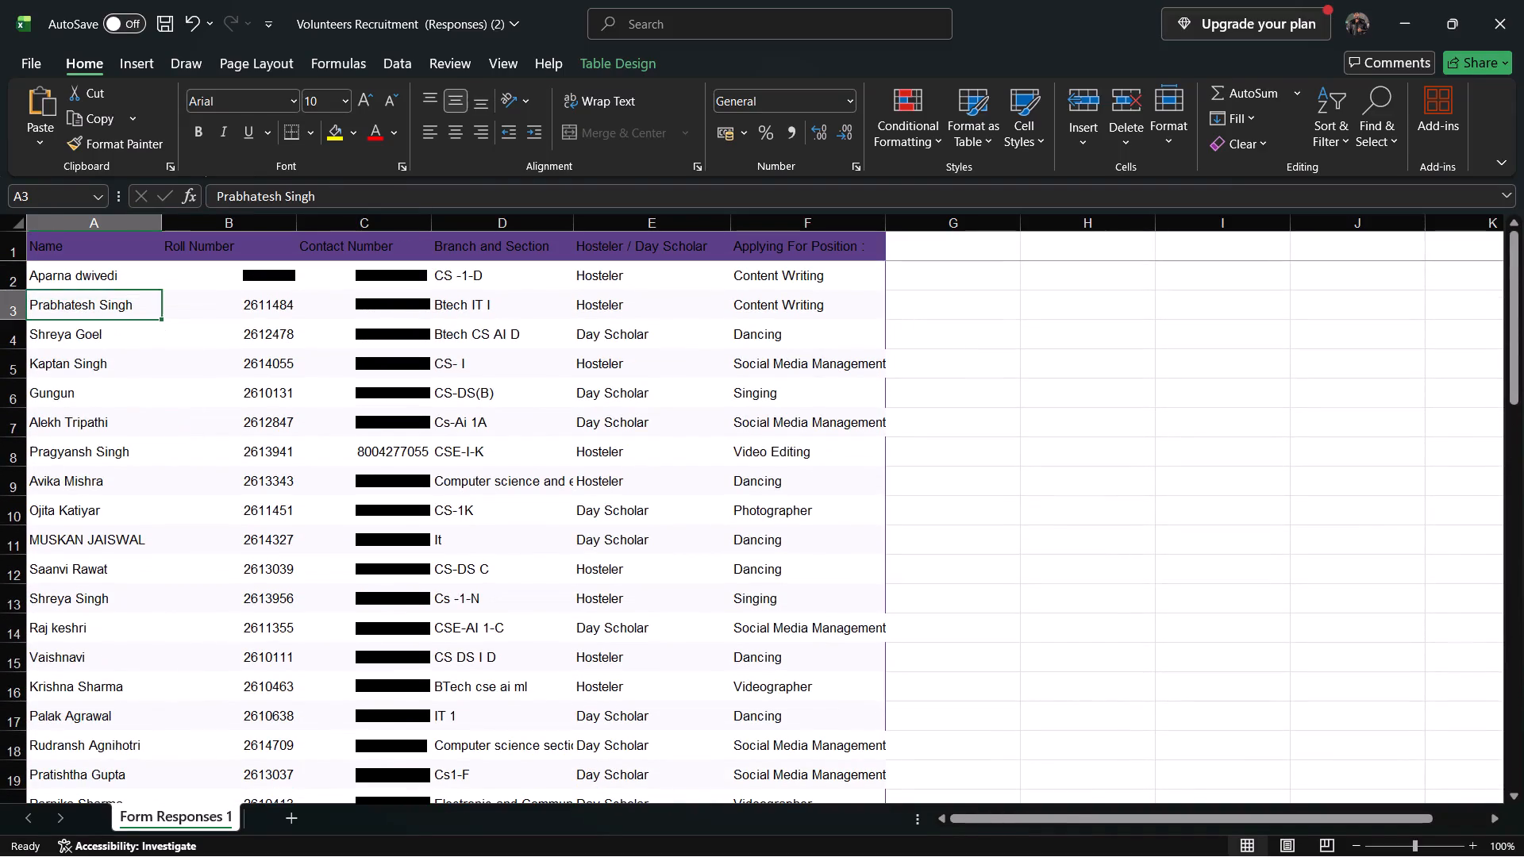
key("ctrl+a")
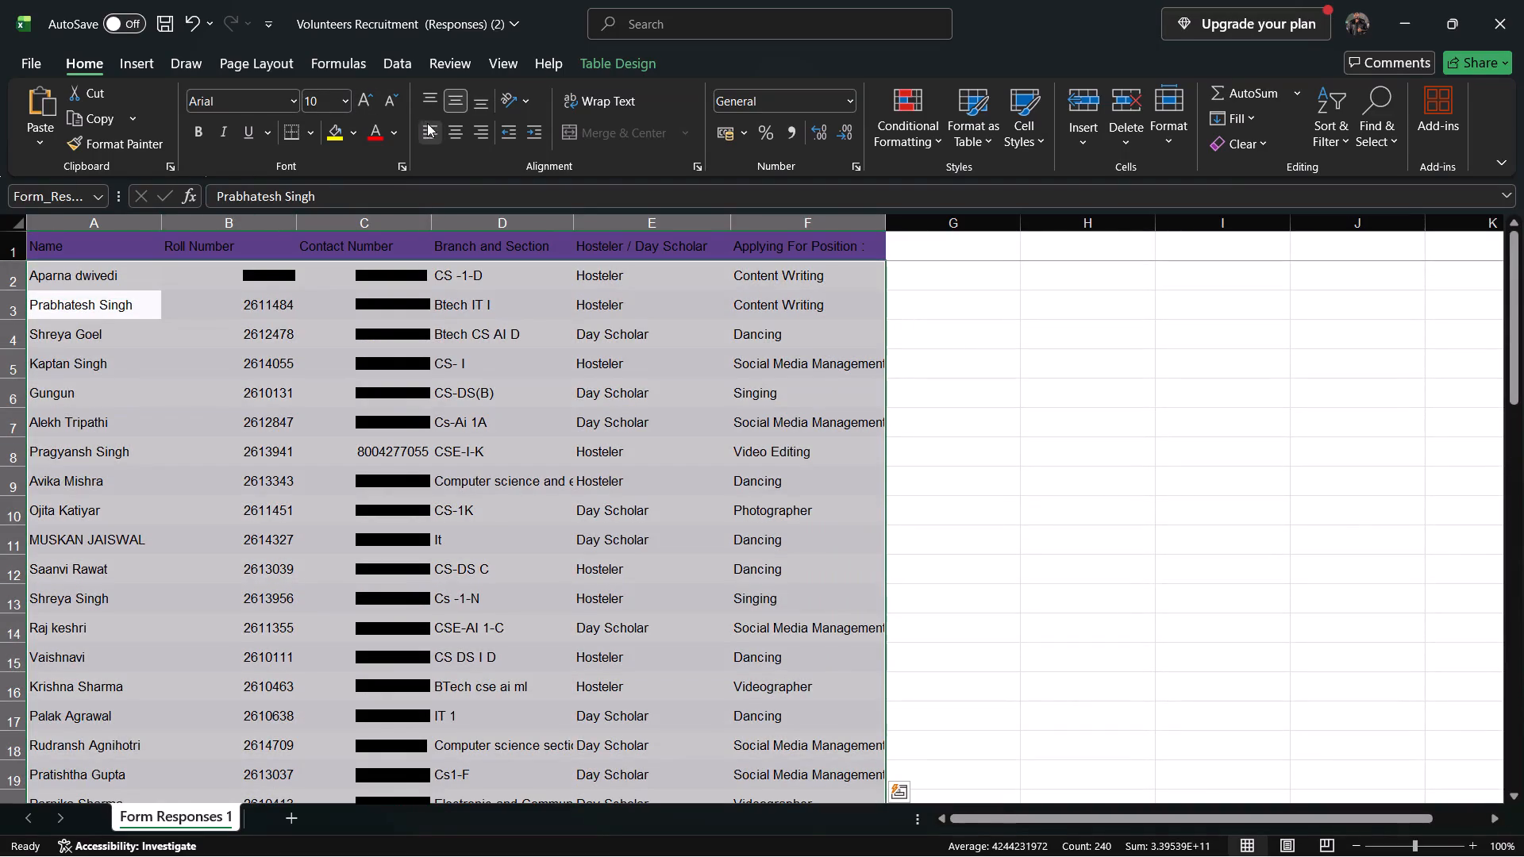
left_click(428, 125)
left_click(466, 417)
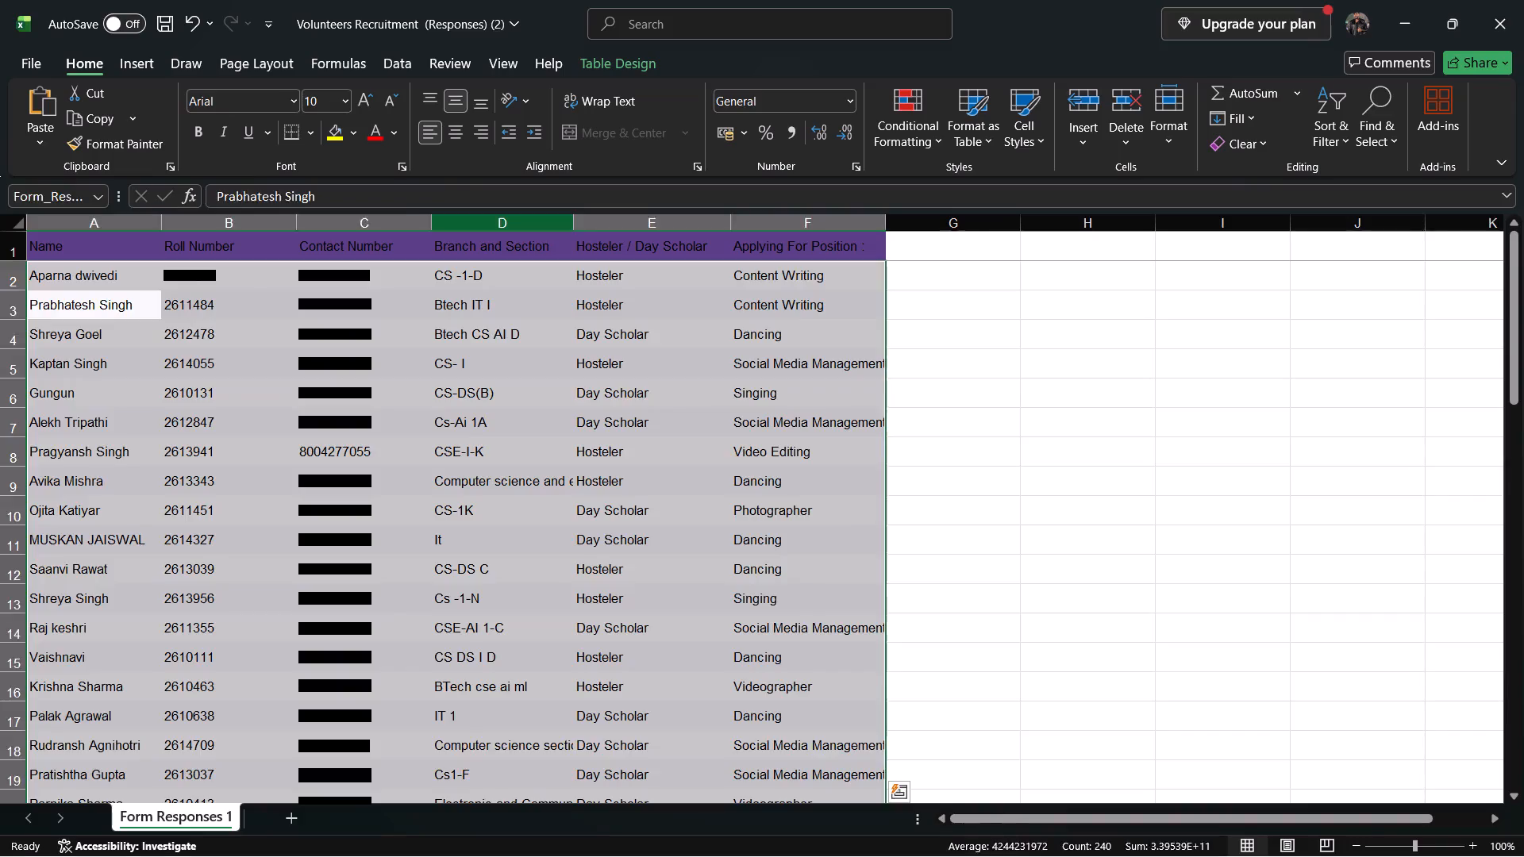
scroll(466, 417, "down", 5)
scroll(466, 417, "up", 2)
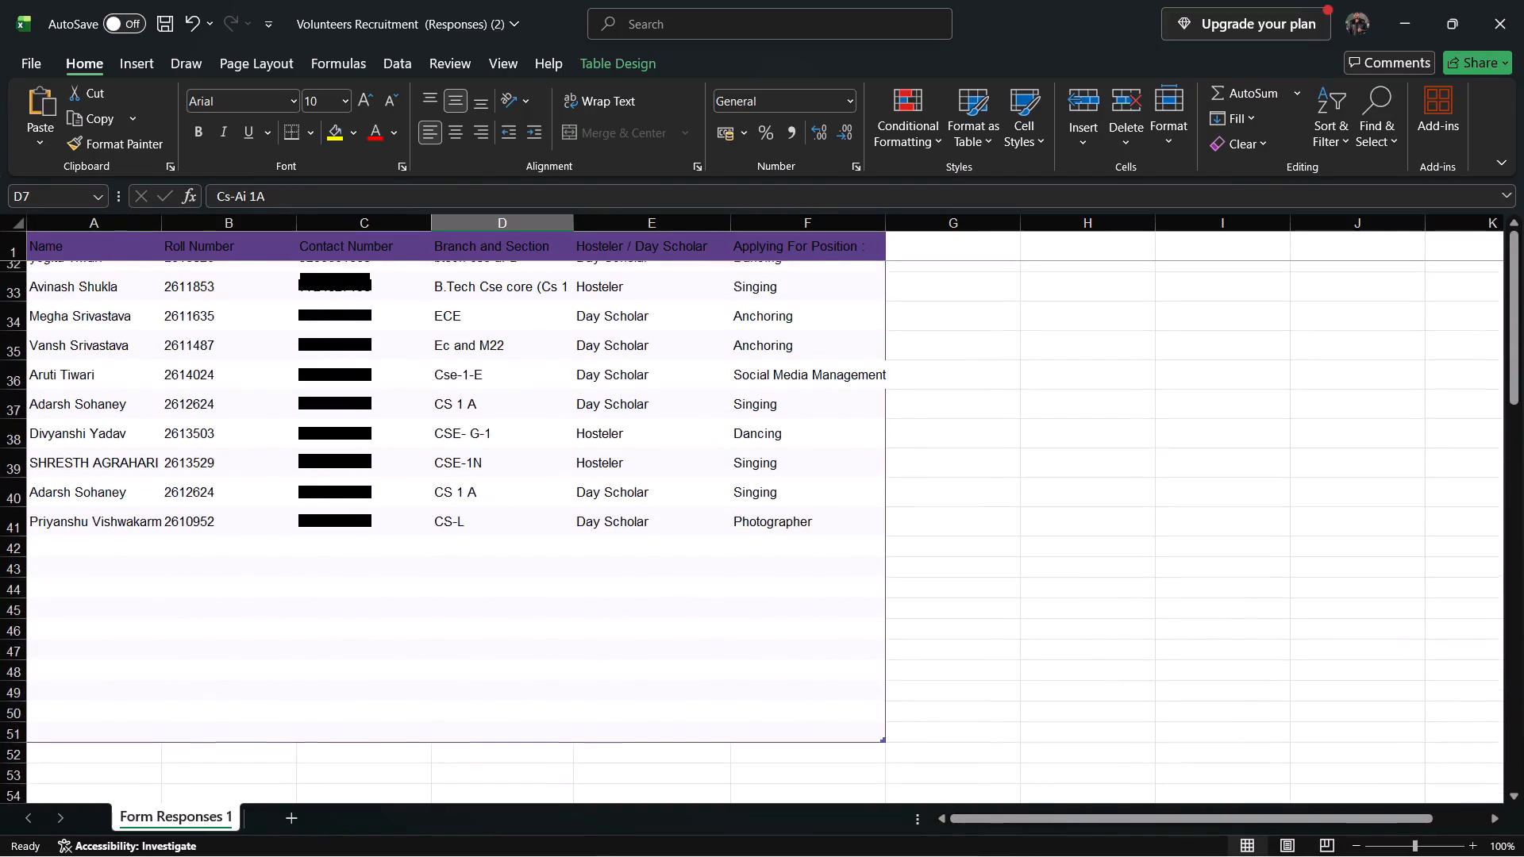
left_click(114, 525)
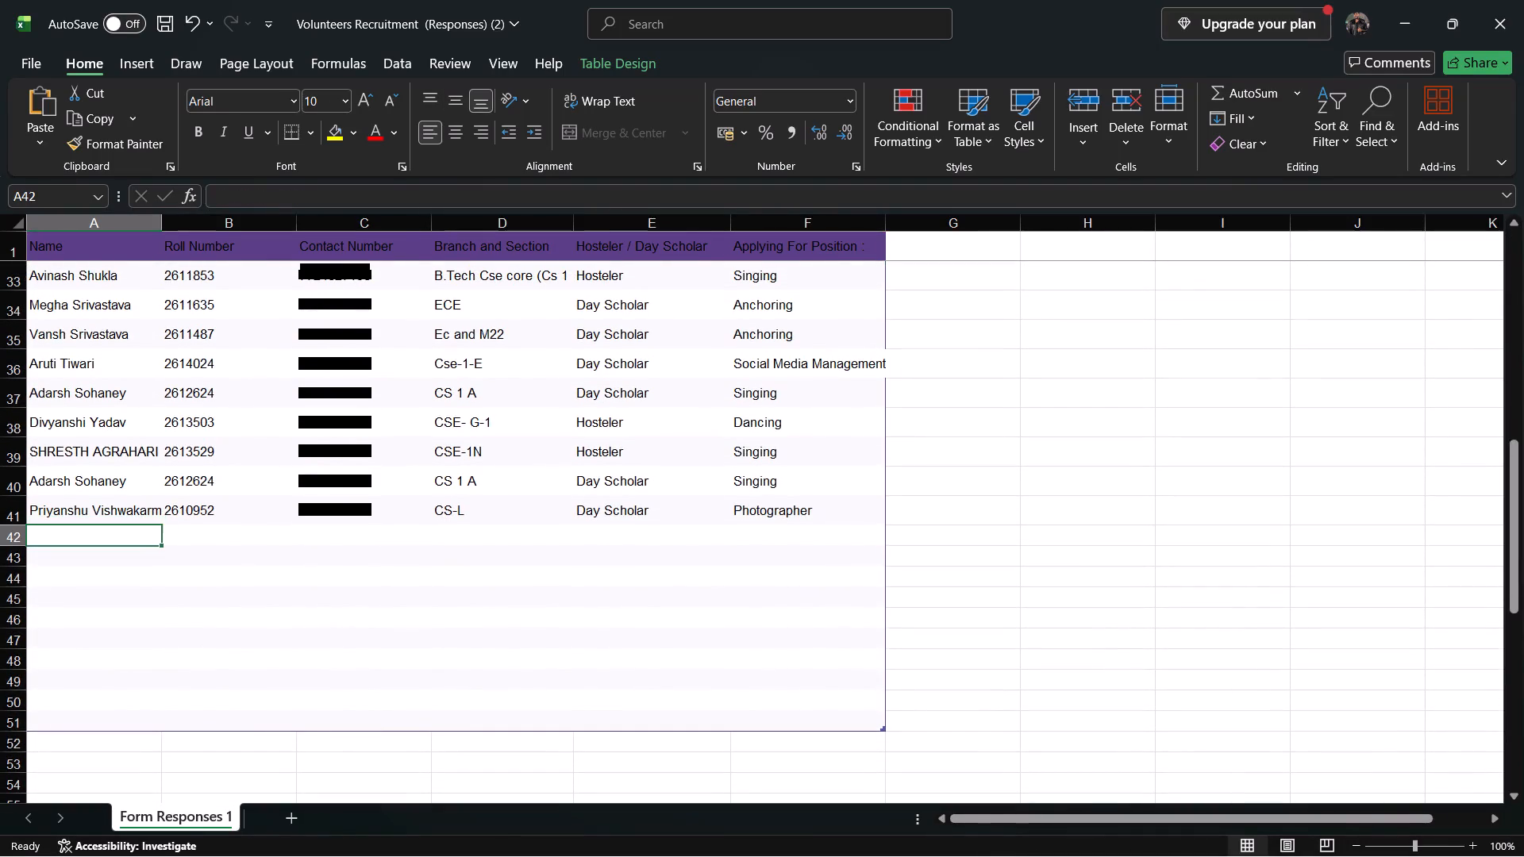
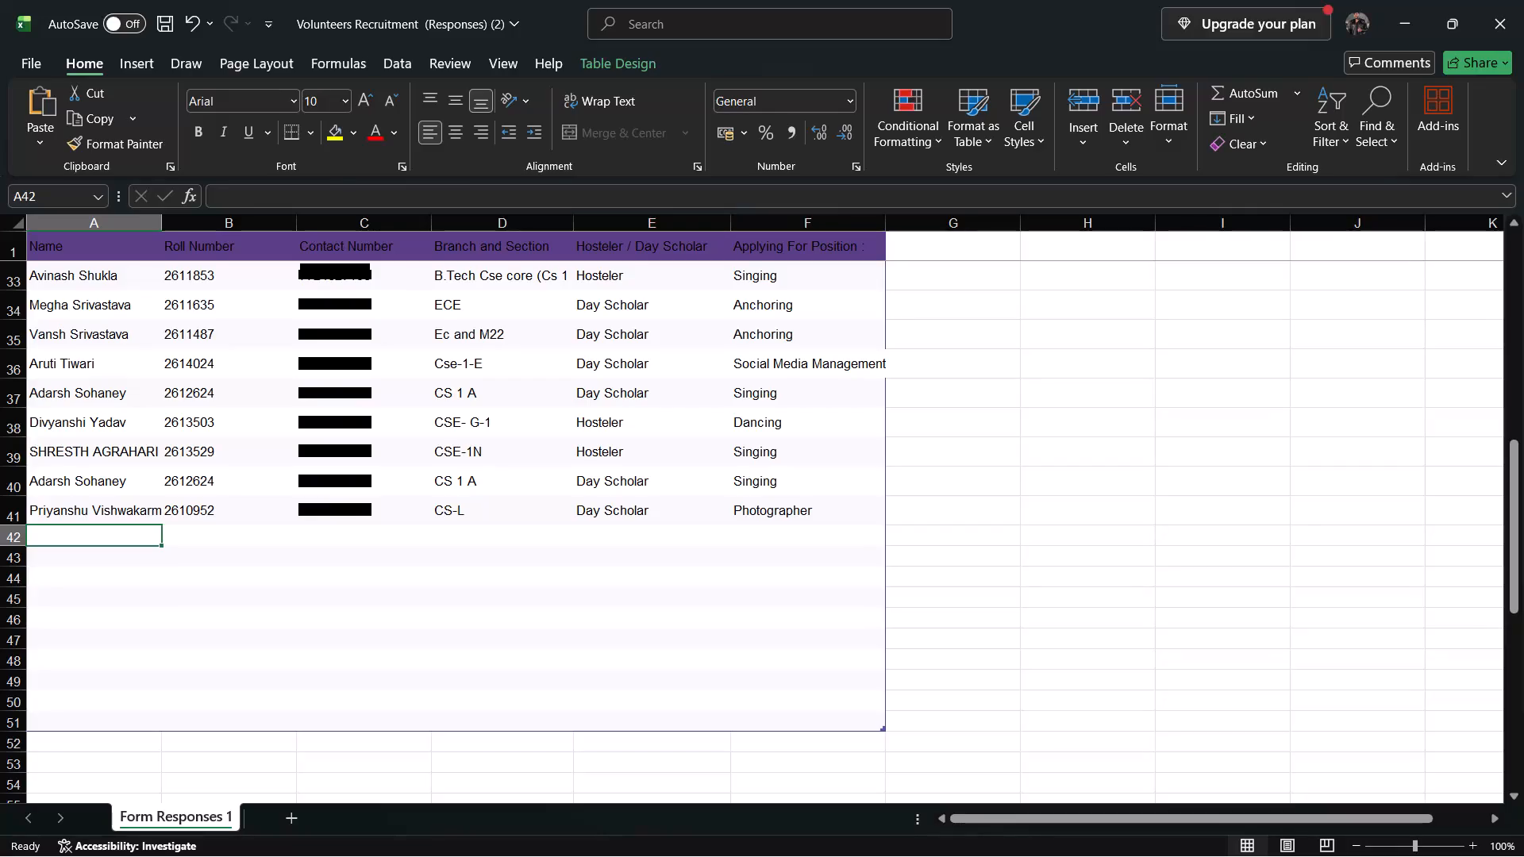
Enter a new volunteer's name in the Name column of the first empty table row, row 42.
scroll(521, 327, "up", 1)
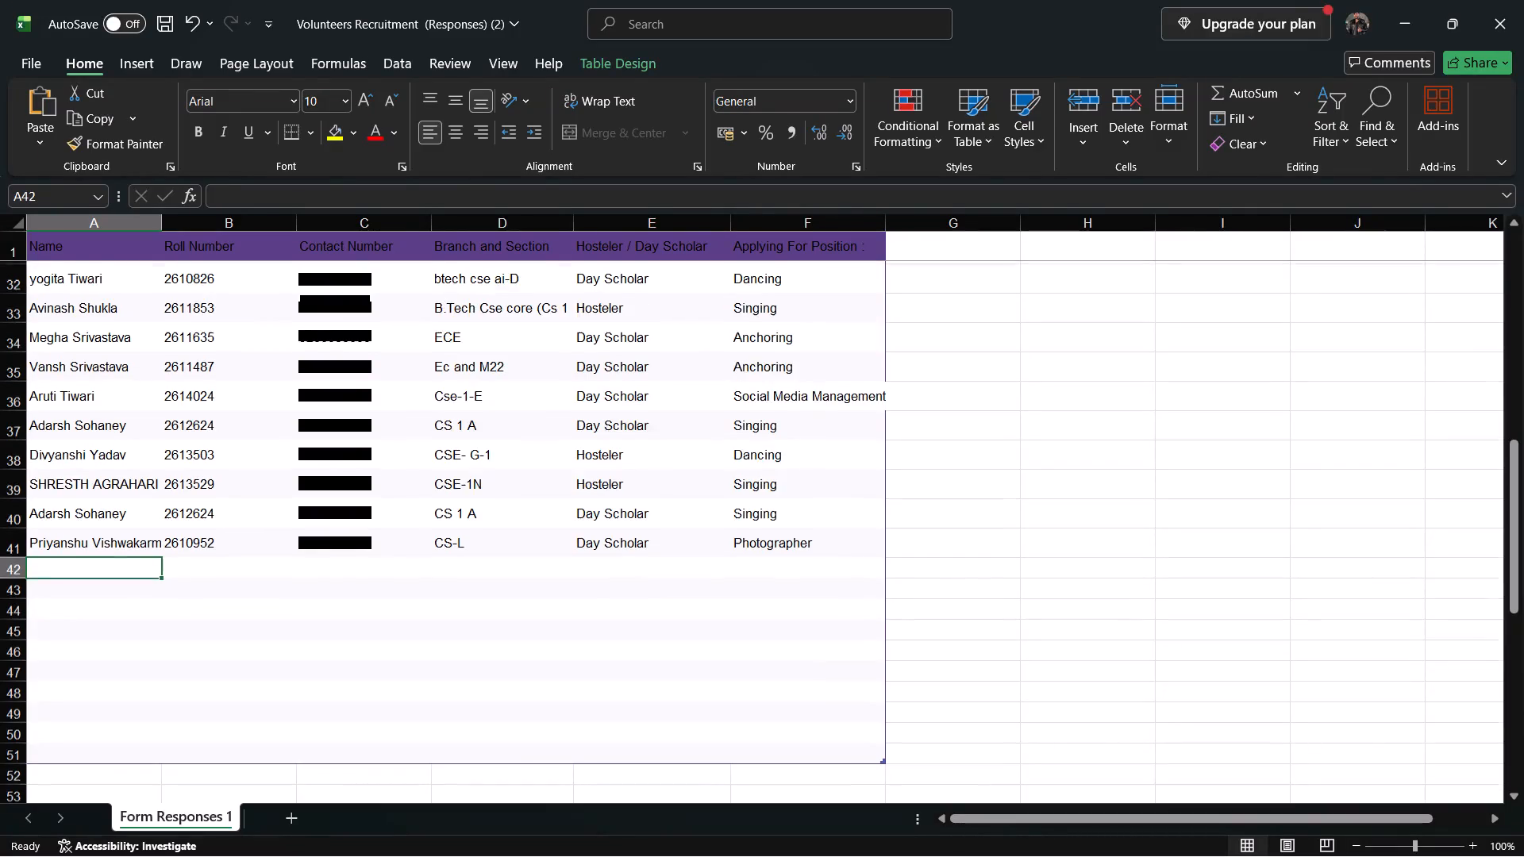
scroll(521, 426, "up", 1)
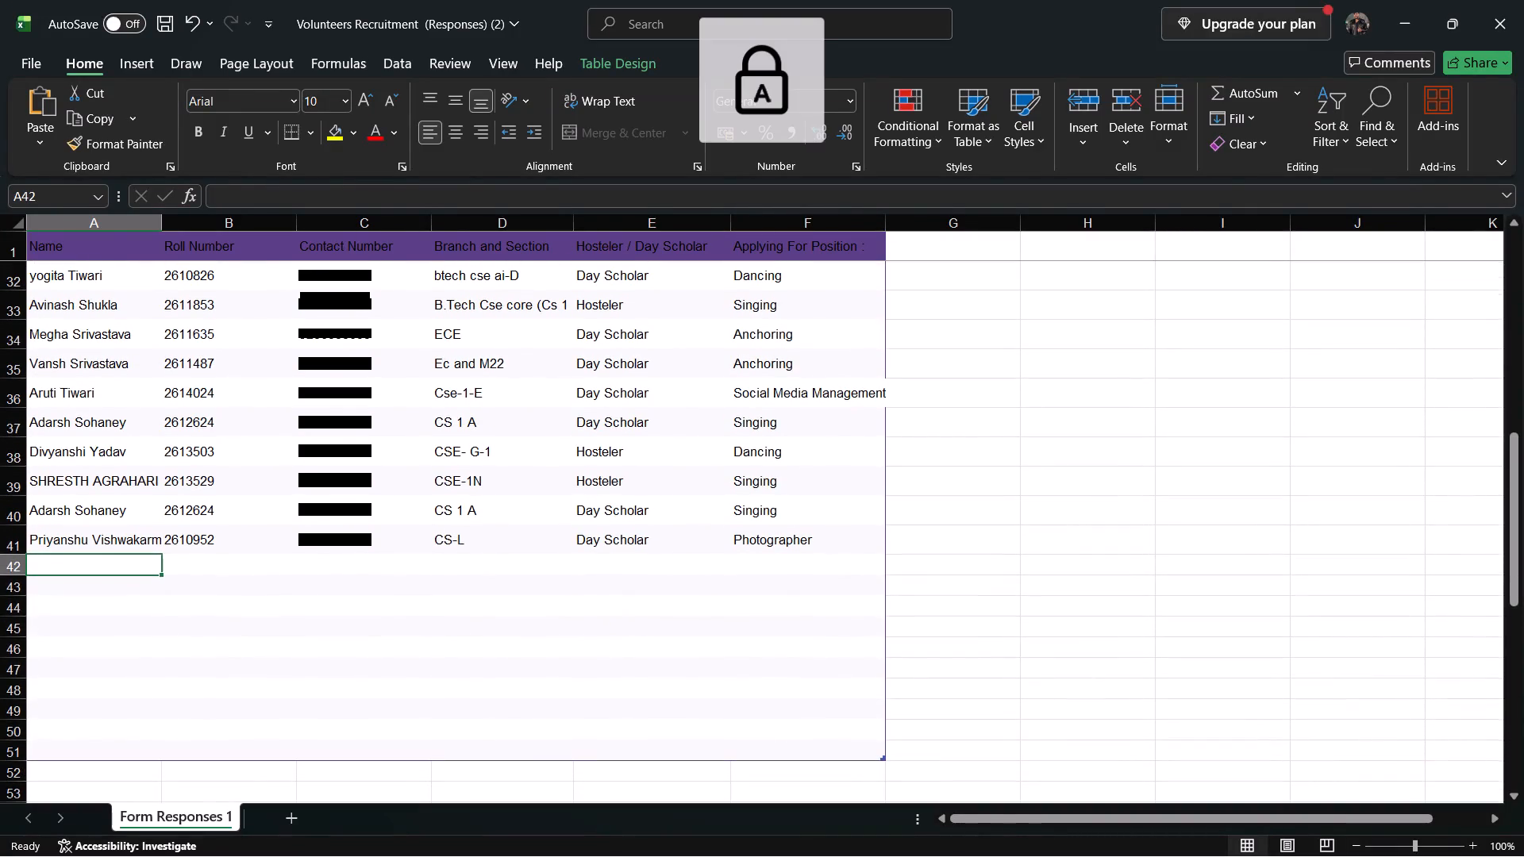
type("rishty")
key("space")
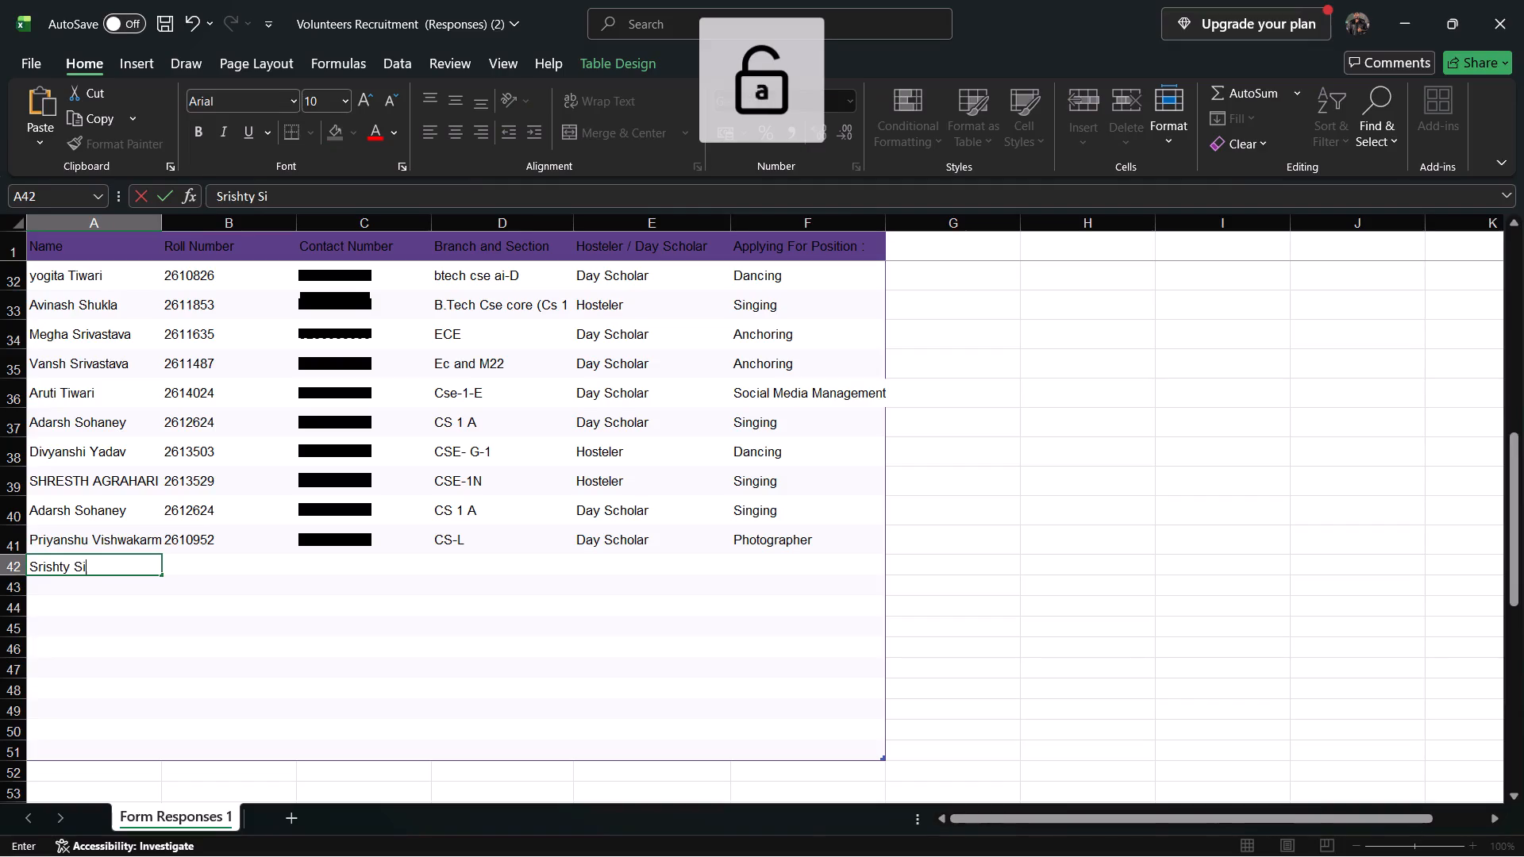
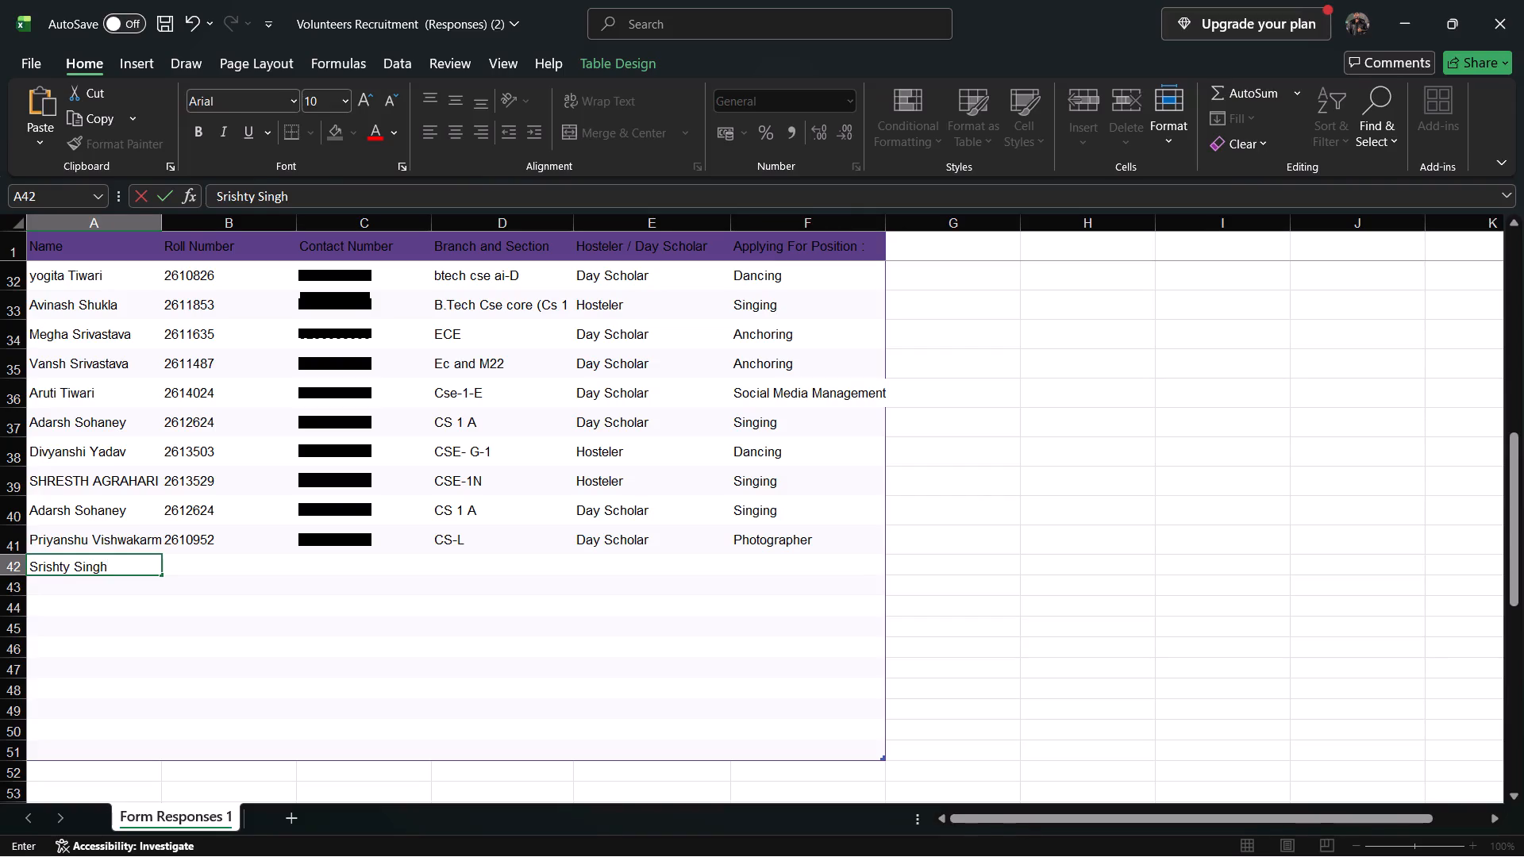
Enter another new volunteer's name in the Name column of row 43, directly below the row 42 entry.
left_click(48, 585)
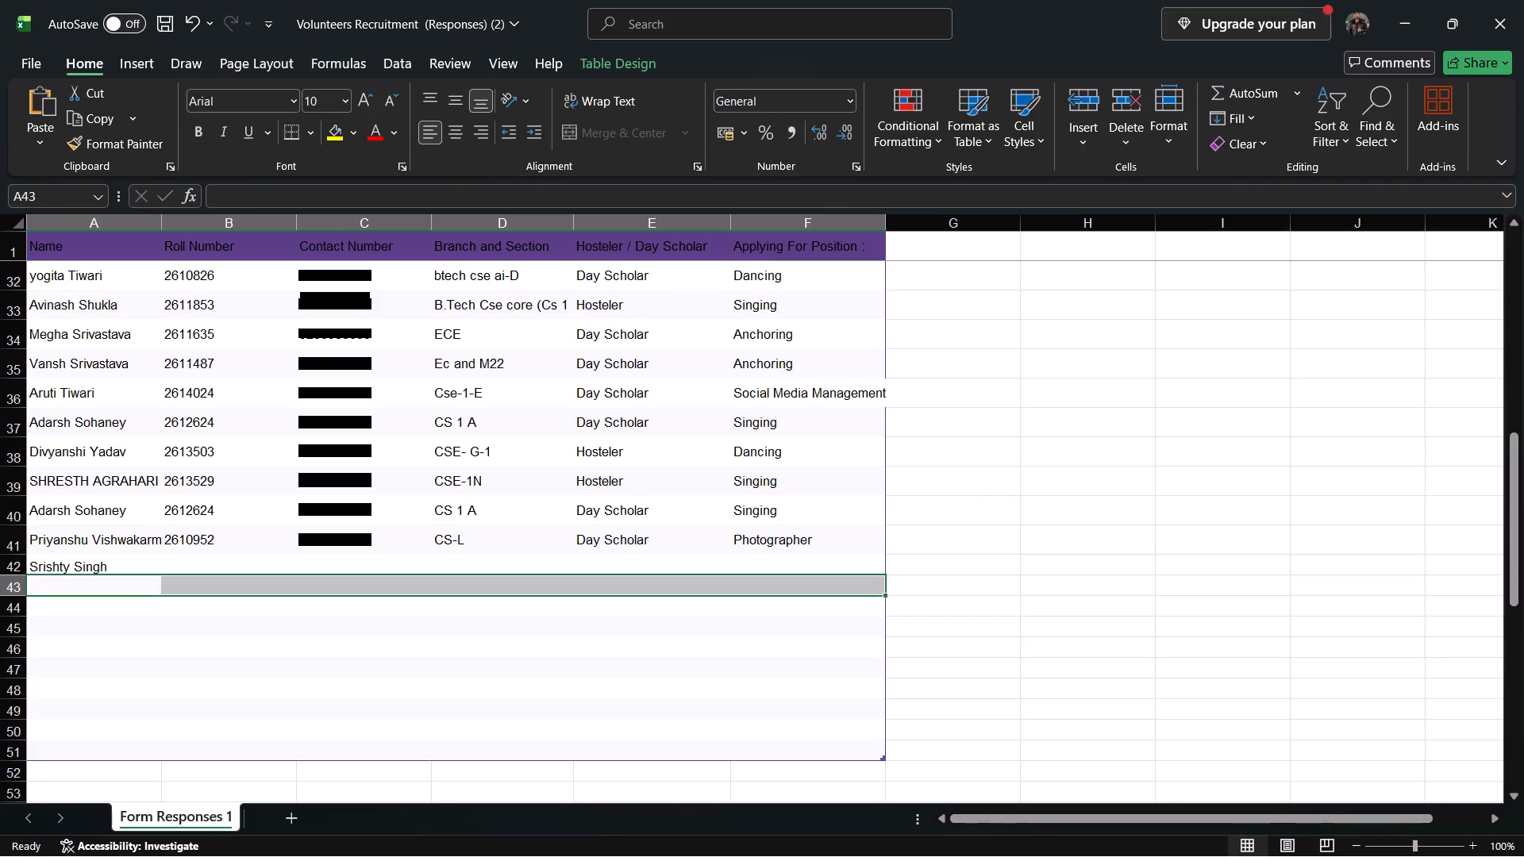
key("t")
key("BackSpace")
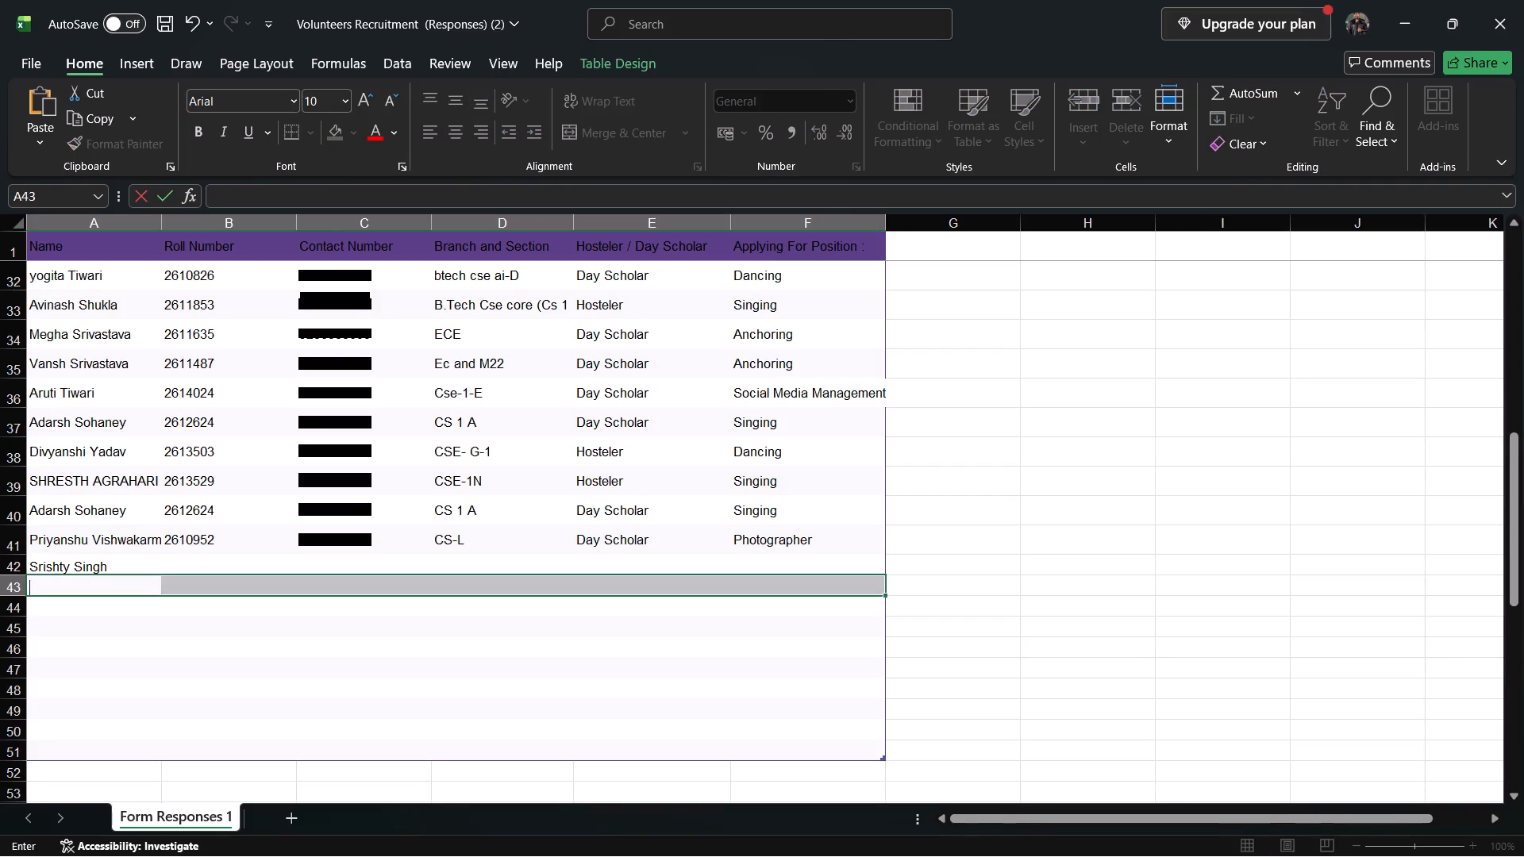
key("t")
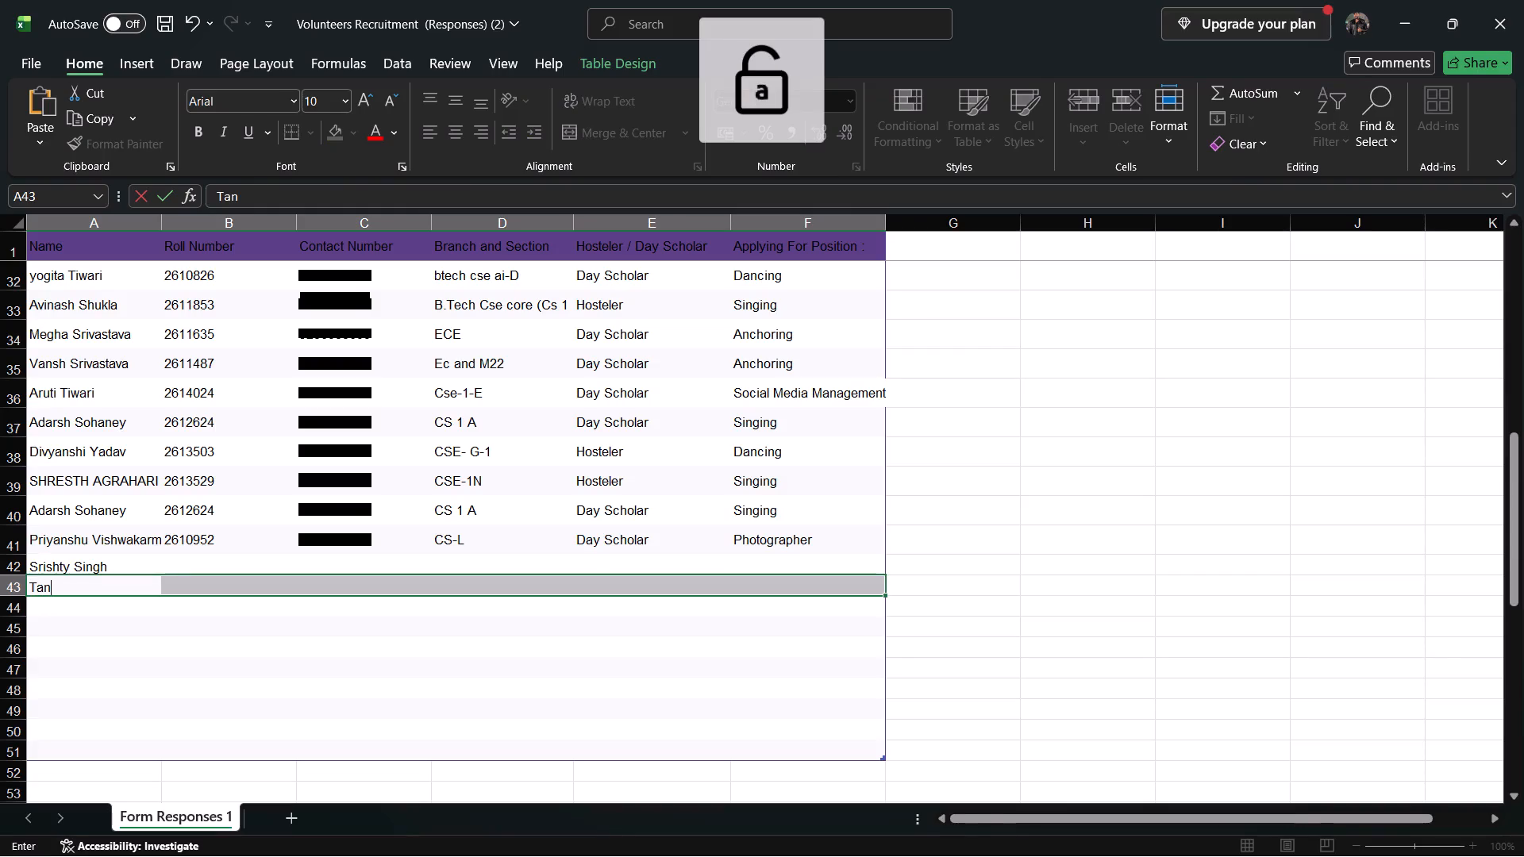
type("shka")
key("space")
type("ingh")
left_click(65, 605)
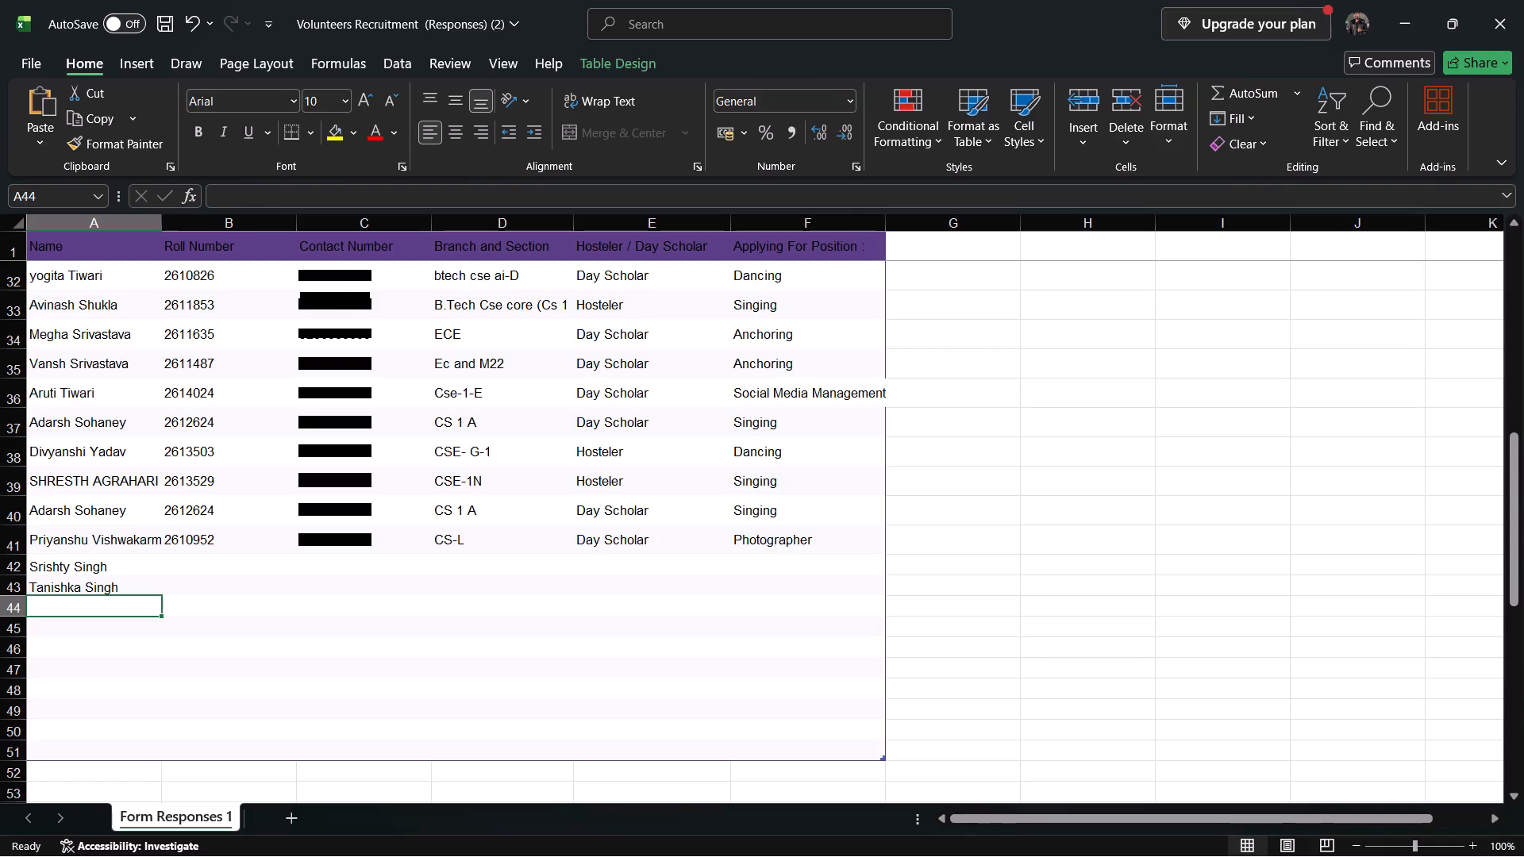
Enter the row 43 volunteer's seven-digit roll number in the Roll Number column.
left_click(188, 584)
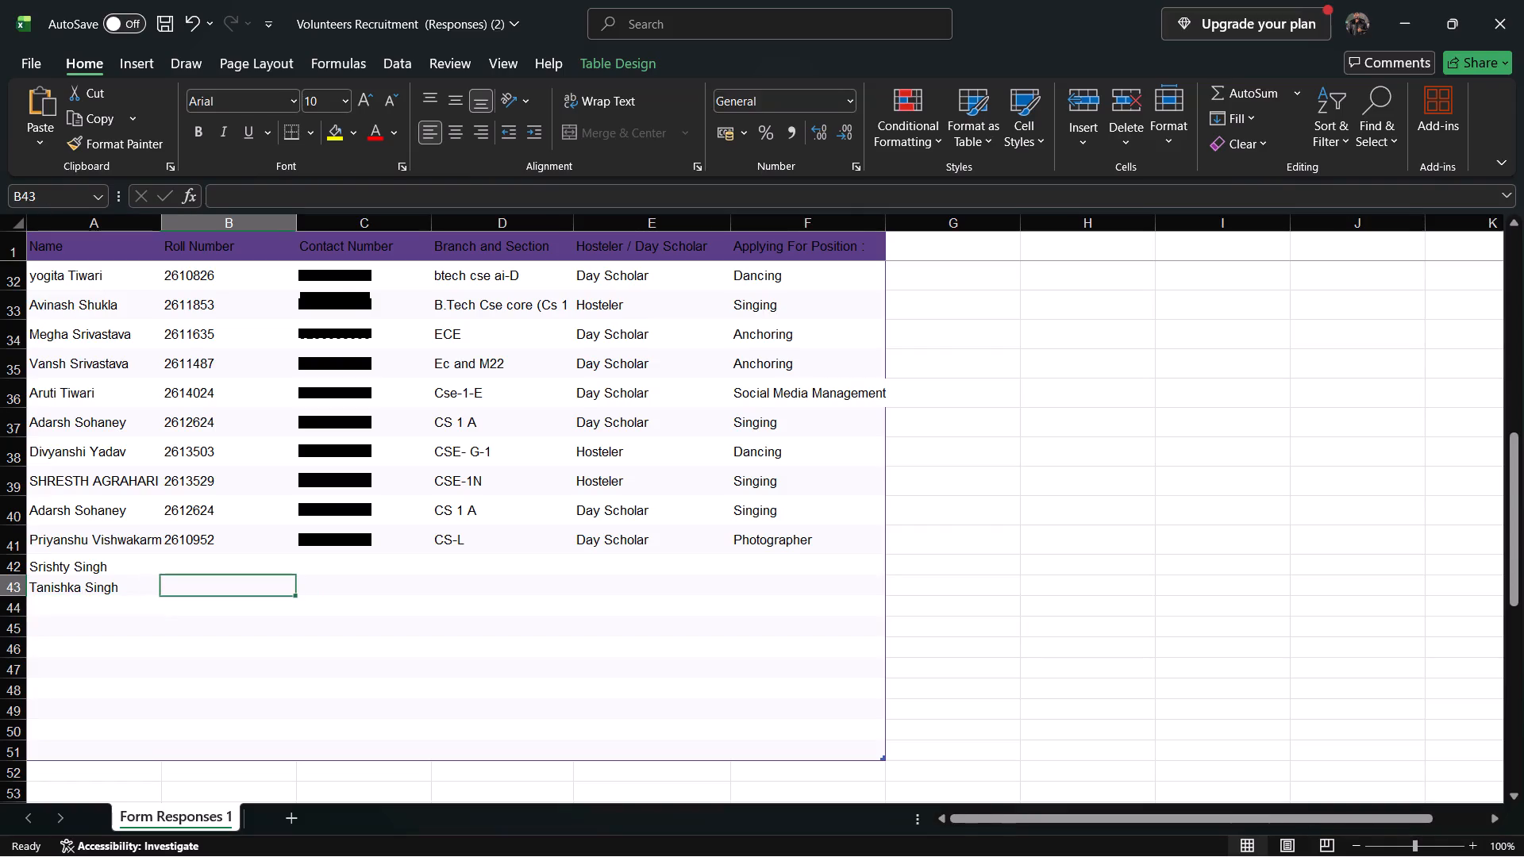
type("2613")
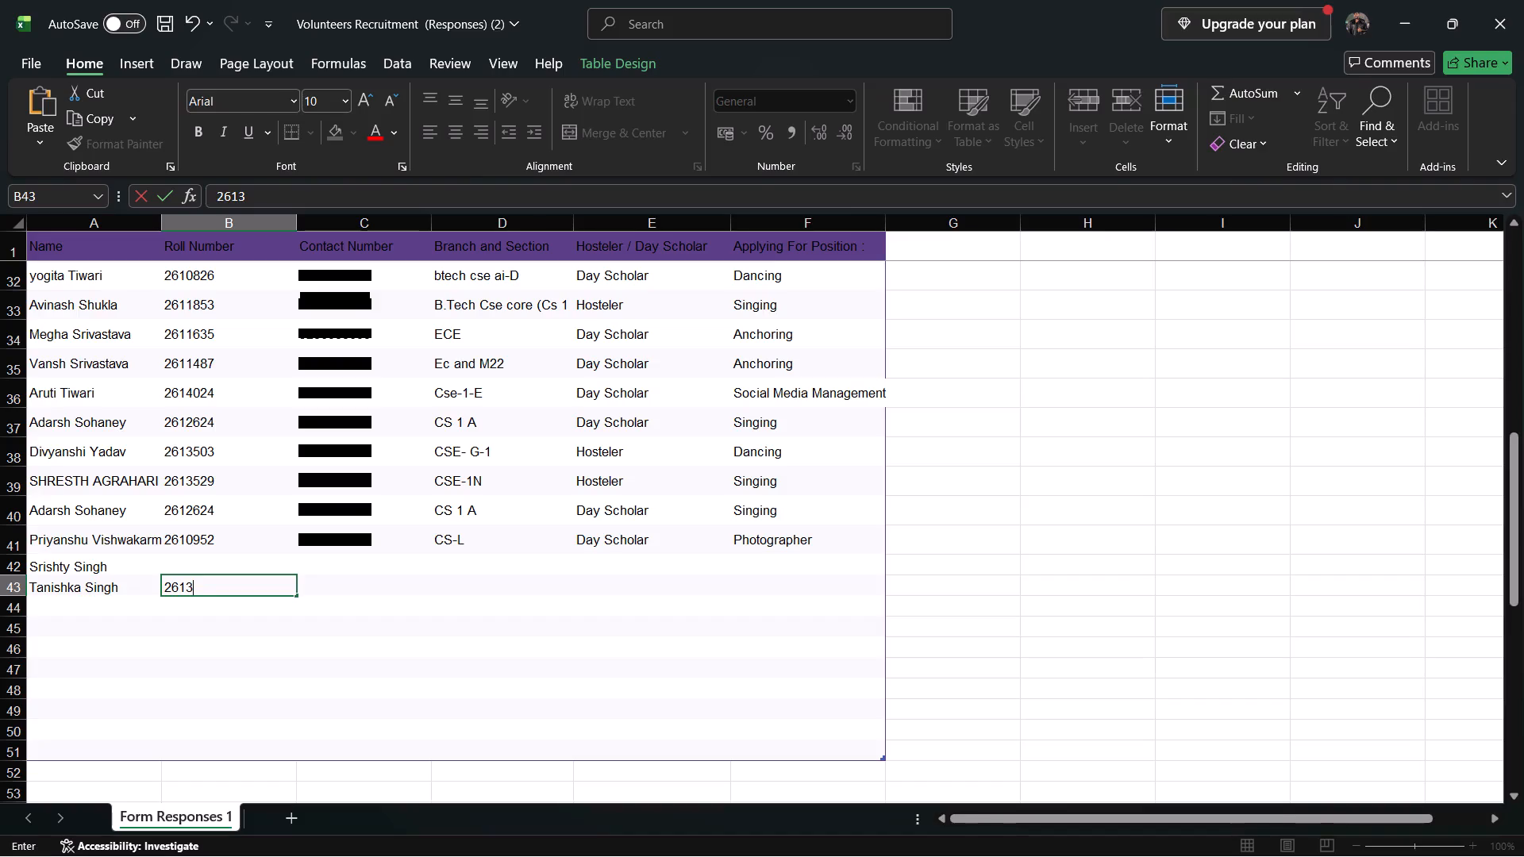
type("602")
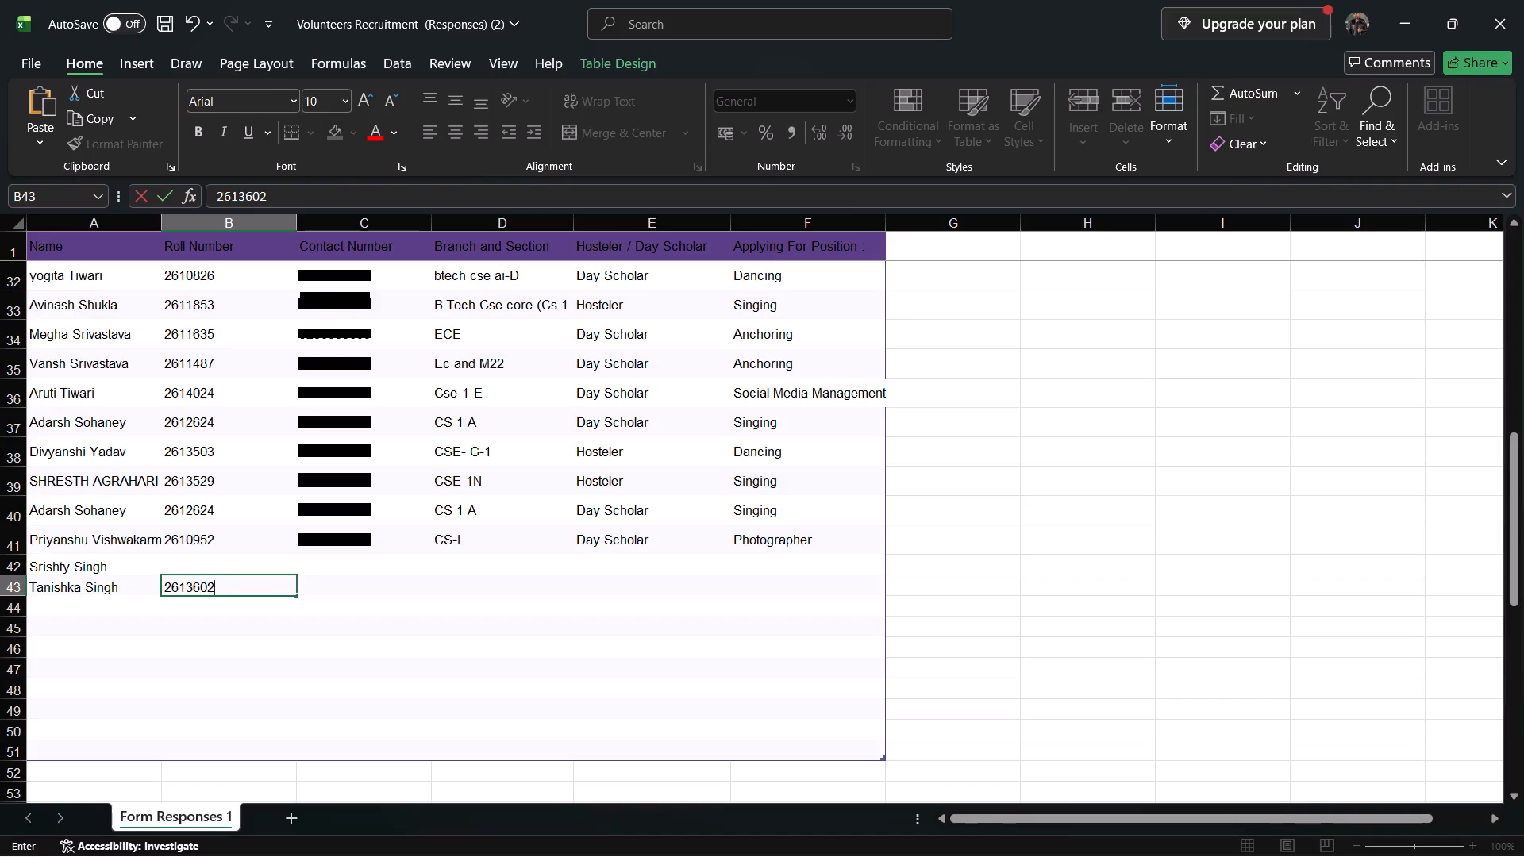
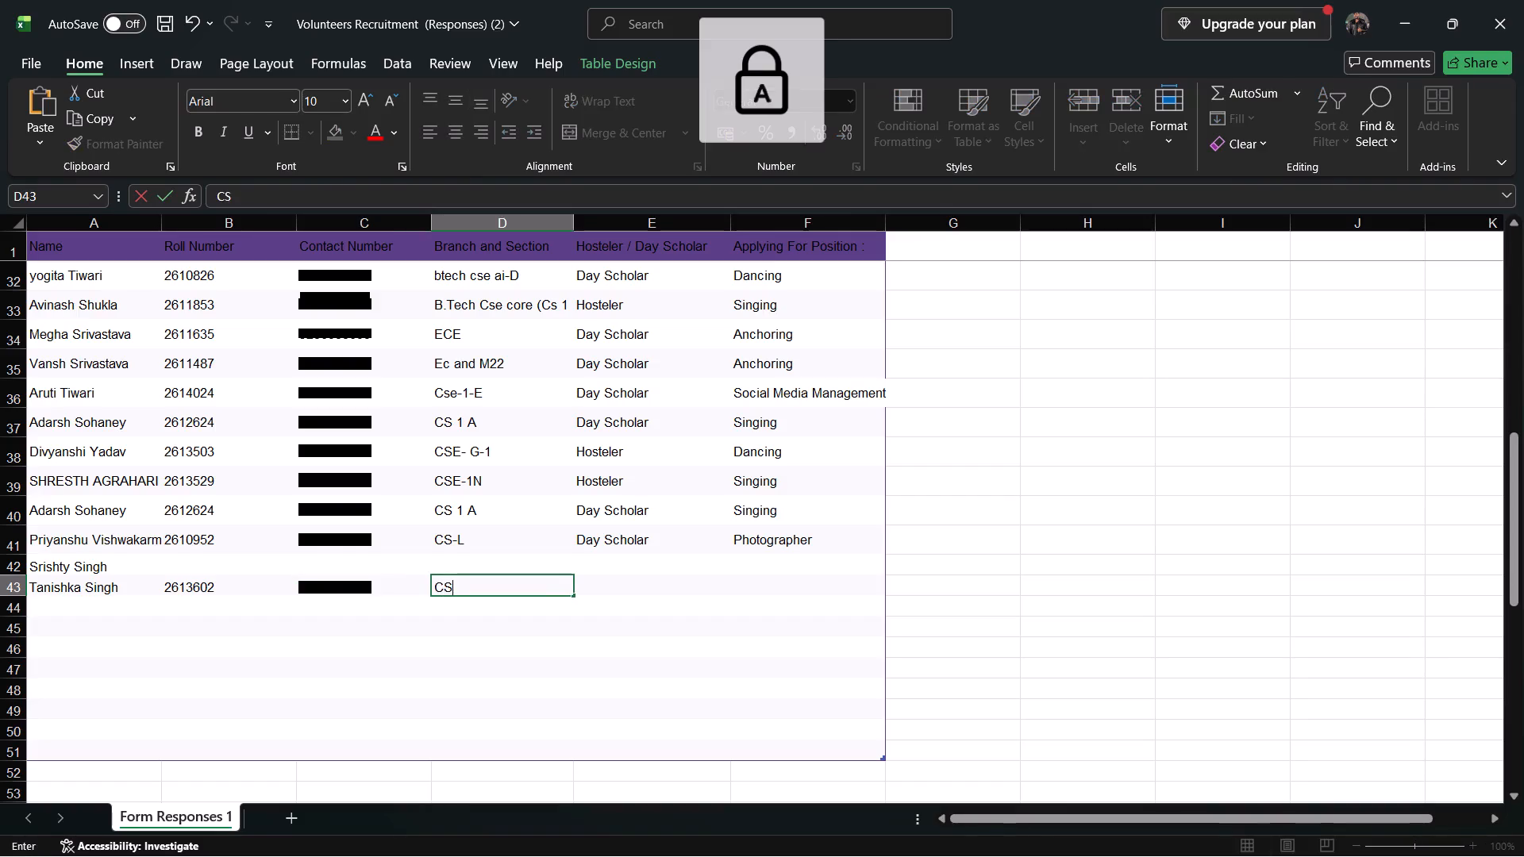
Complete the row 43 volunteer's entry with branch and section CS-I-O, residence status Hosteler and position Dancing.
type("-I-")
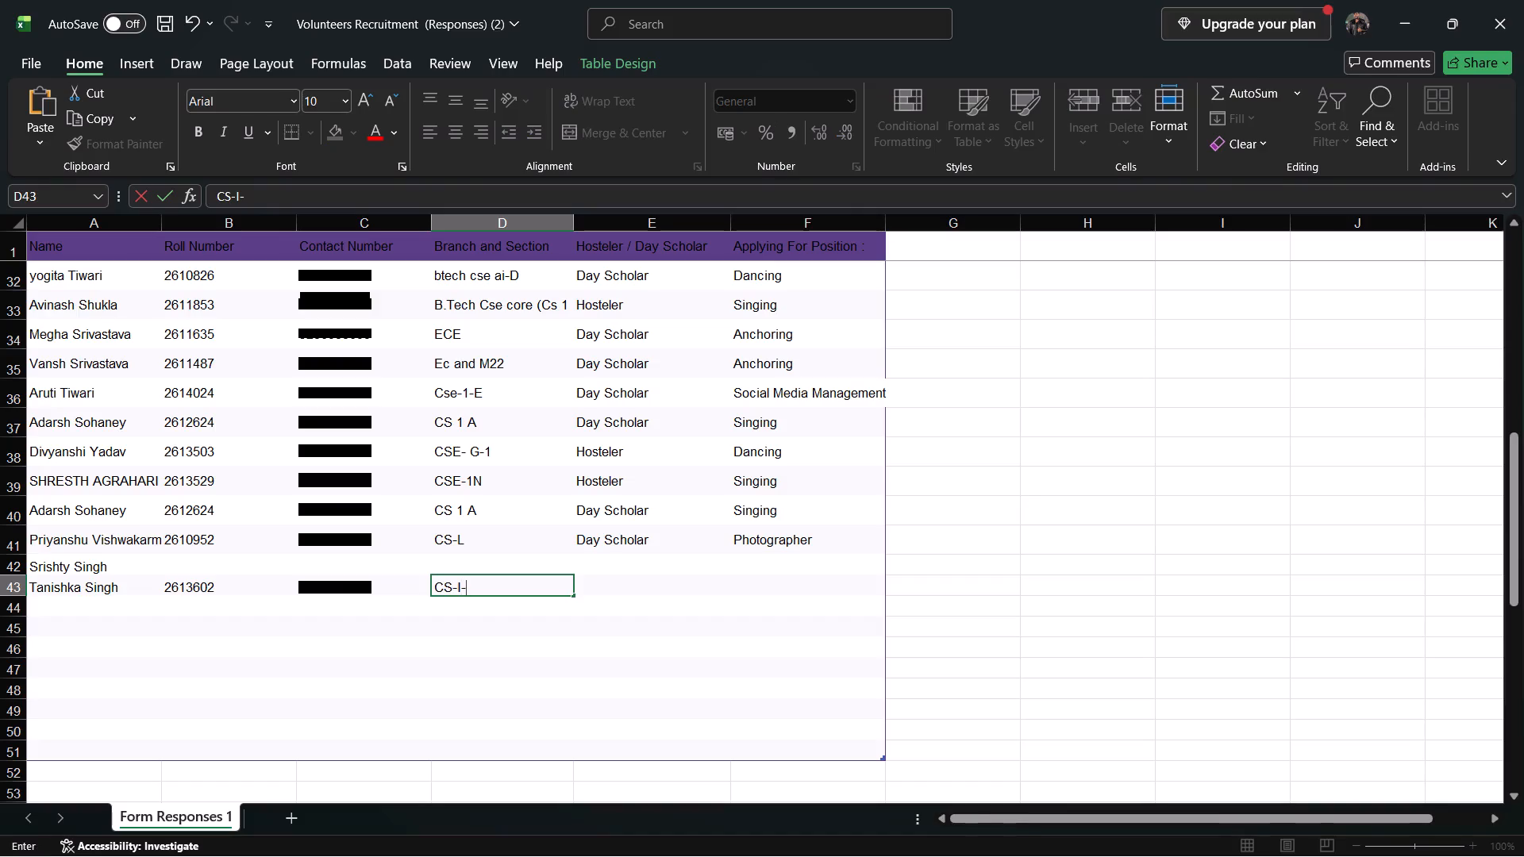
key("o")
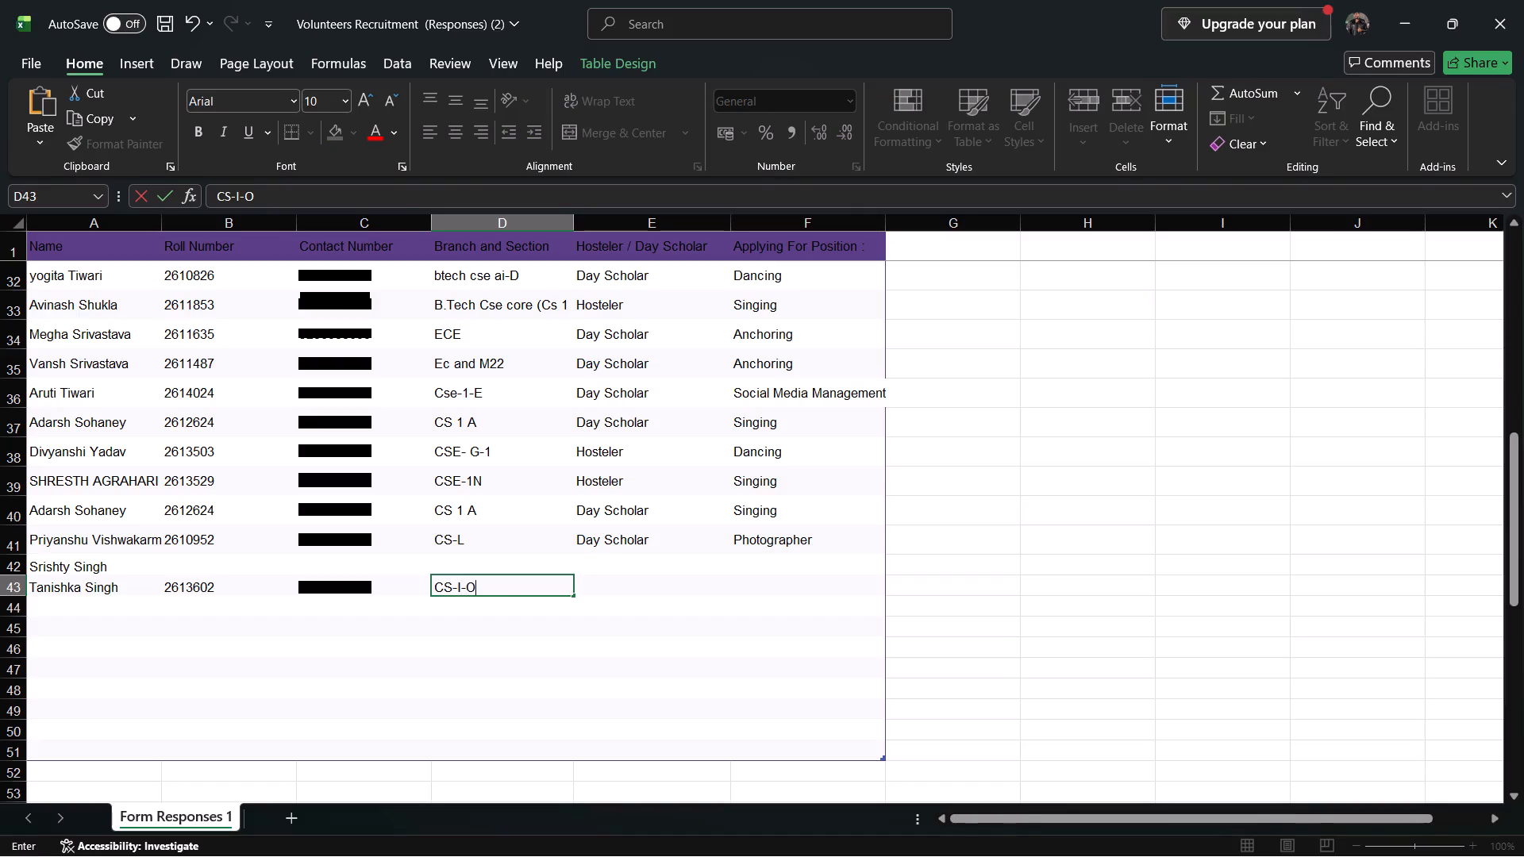
left_click(660, 587)
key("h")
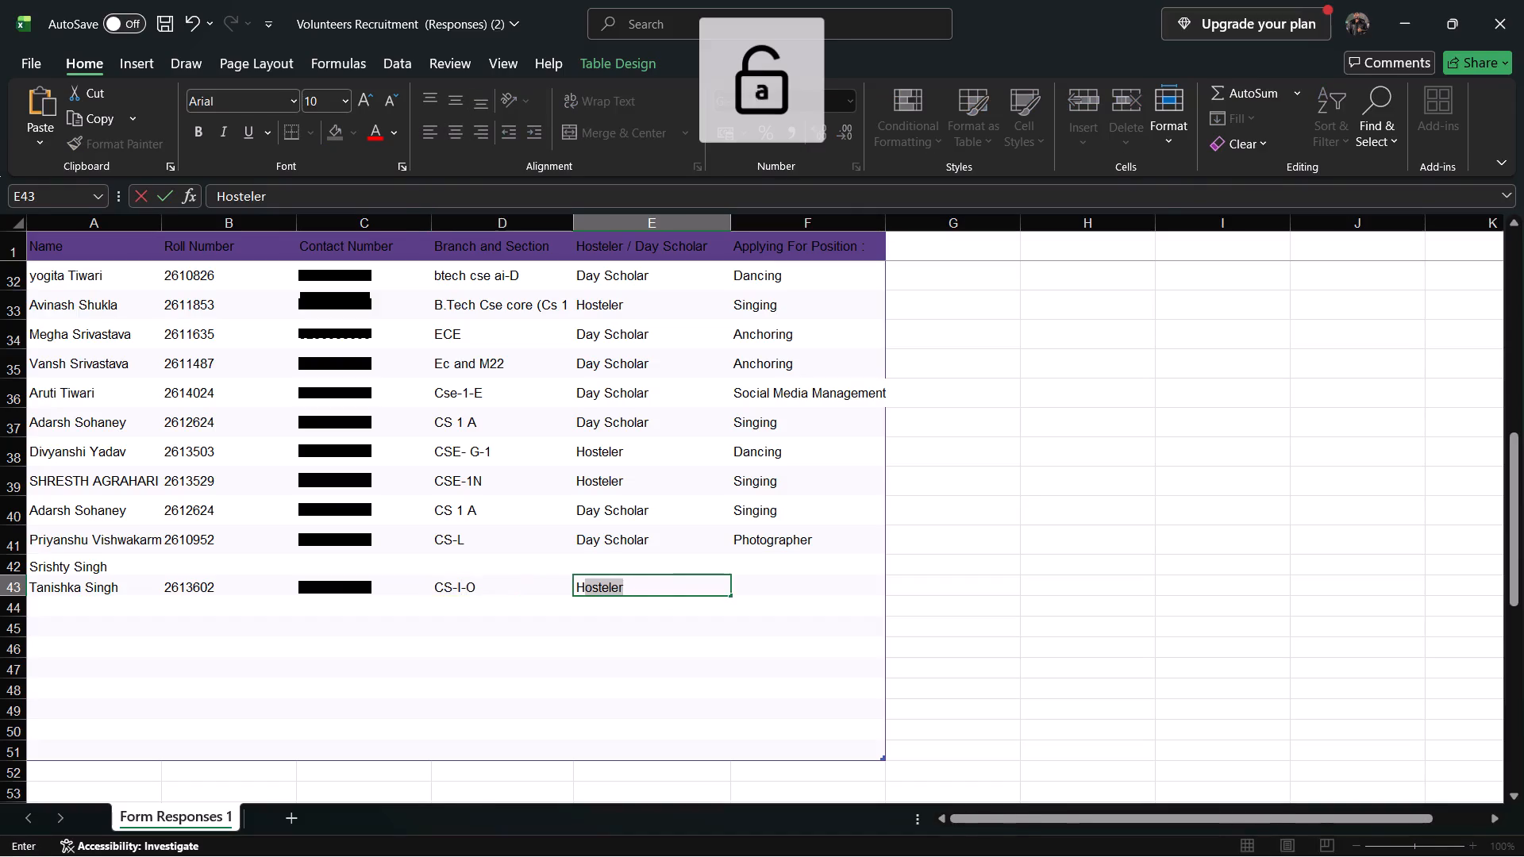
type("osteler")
left_click(758, 593)
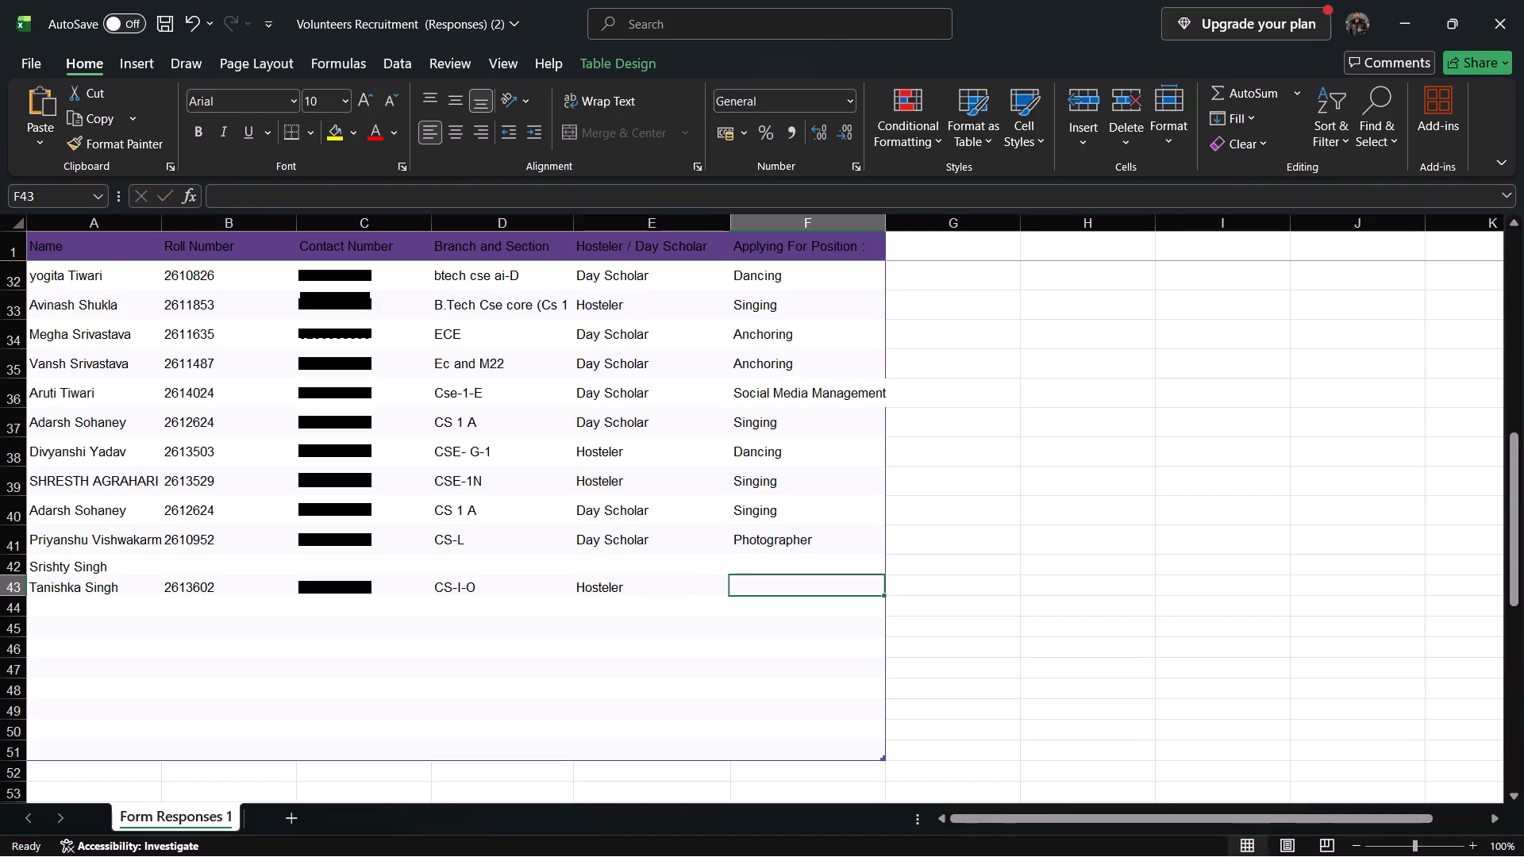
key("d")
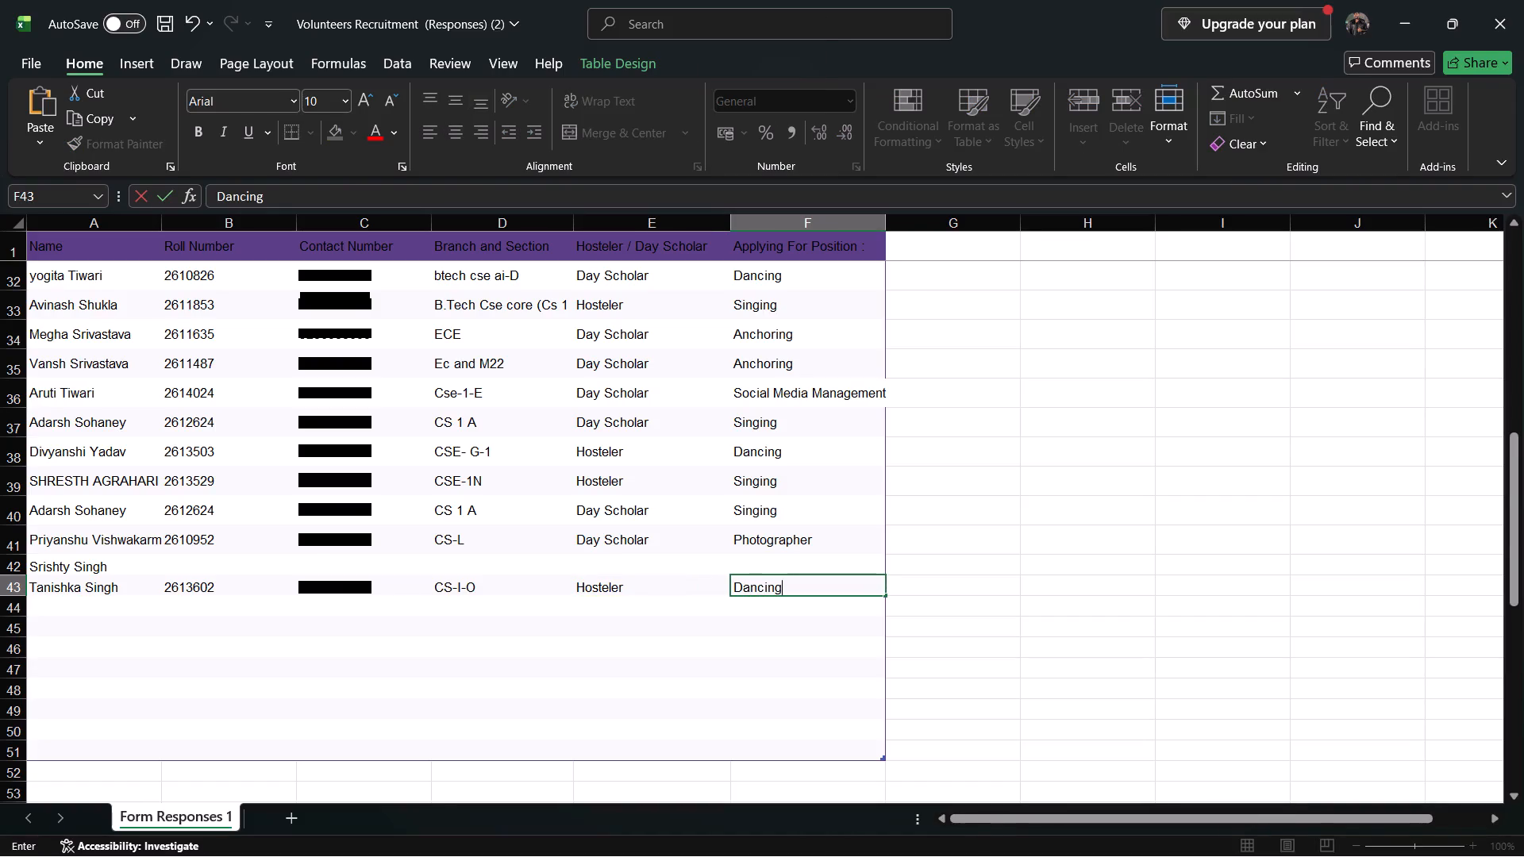
Enter the row 42 volunteer's seven-digit roll number in the Roll Number column.
left_click(210, 555)
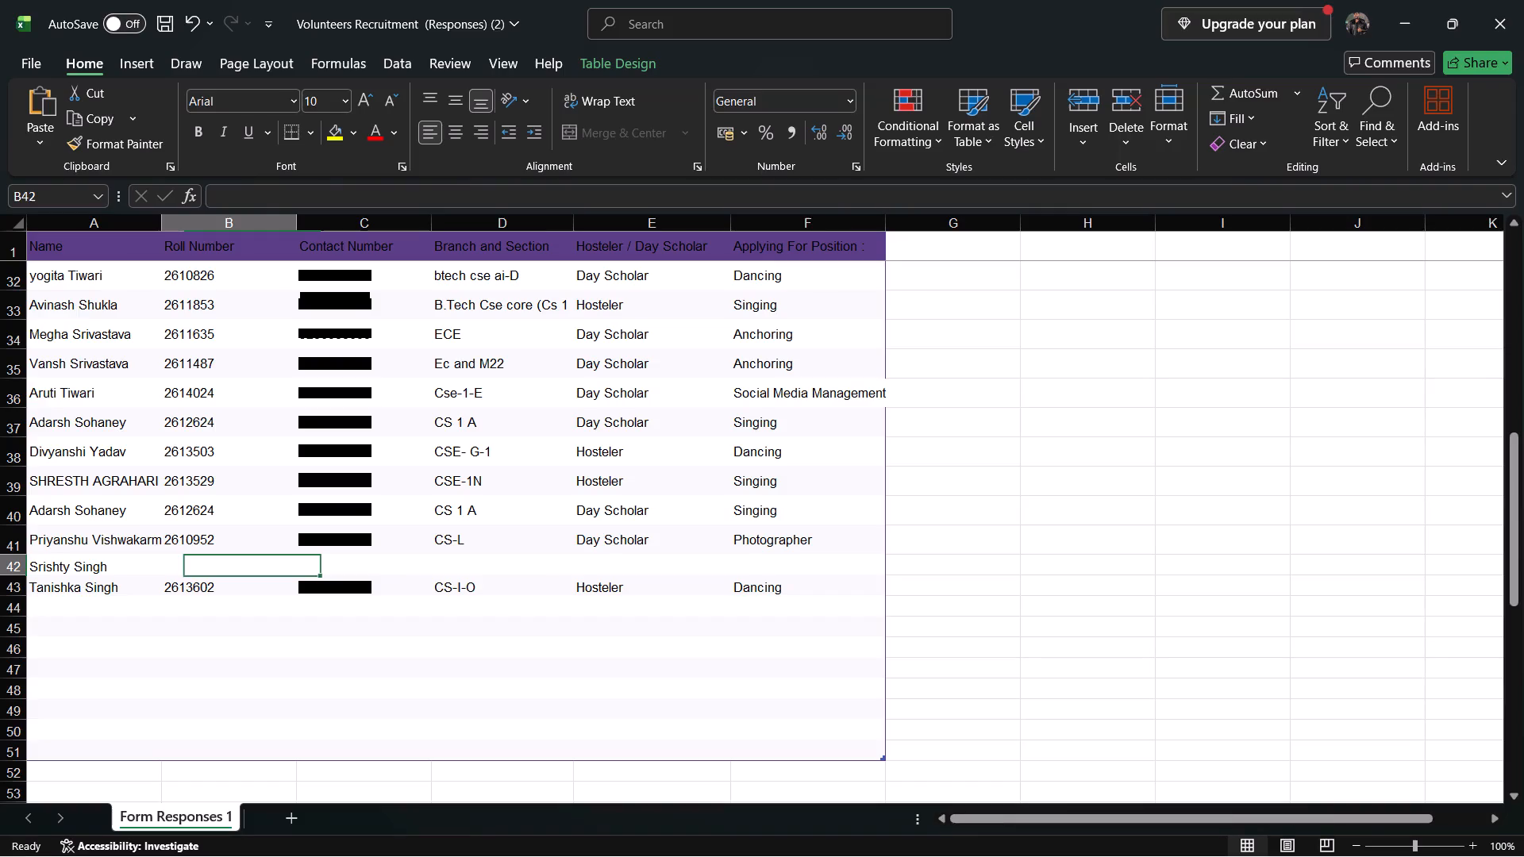
left_click(210, 567)
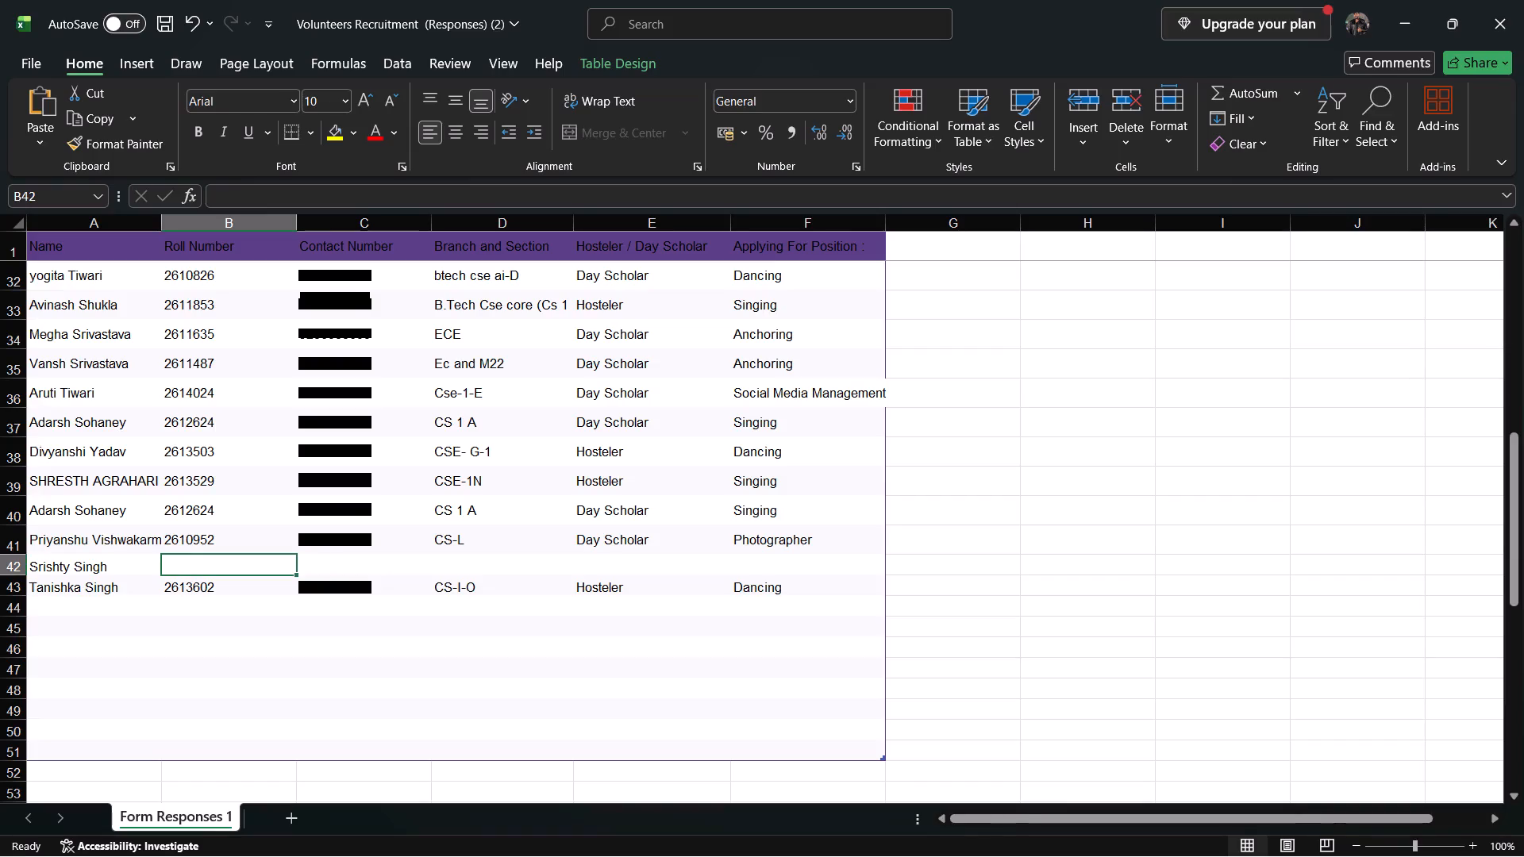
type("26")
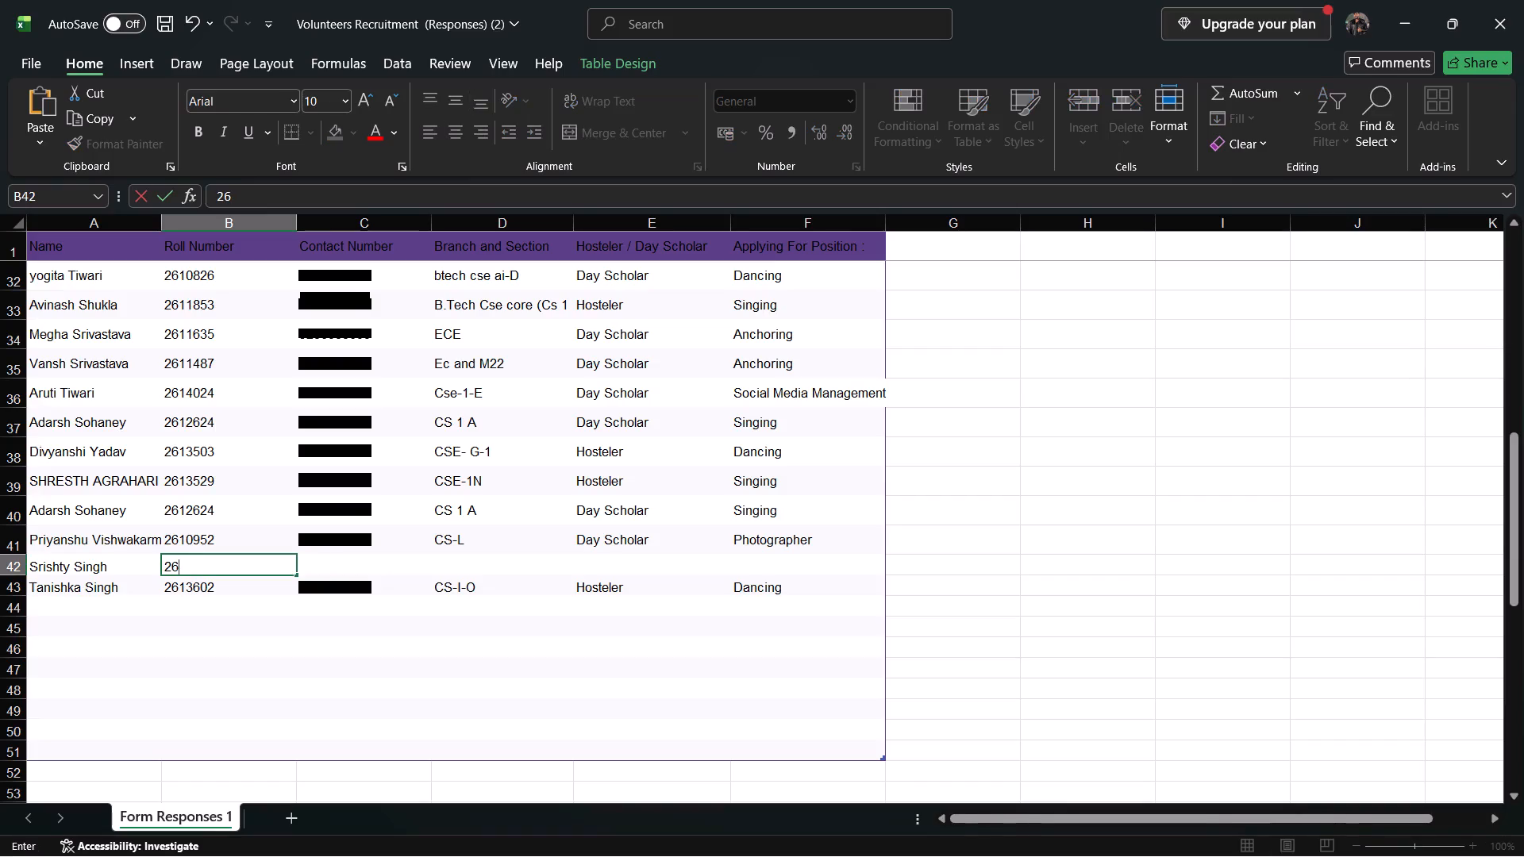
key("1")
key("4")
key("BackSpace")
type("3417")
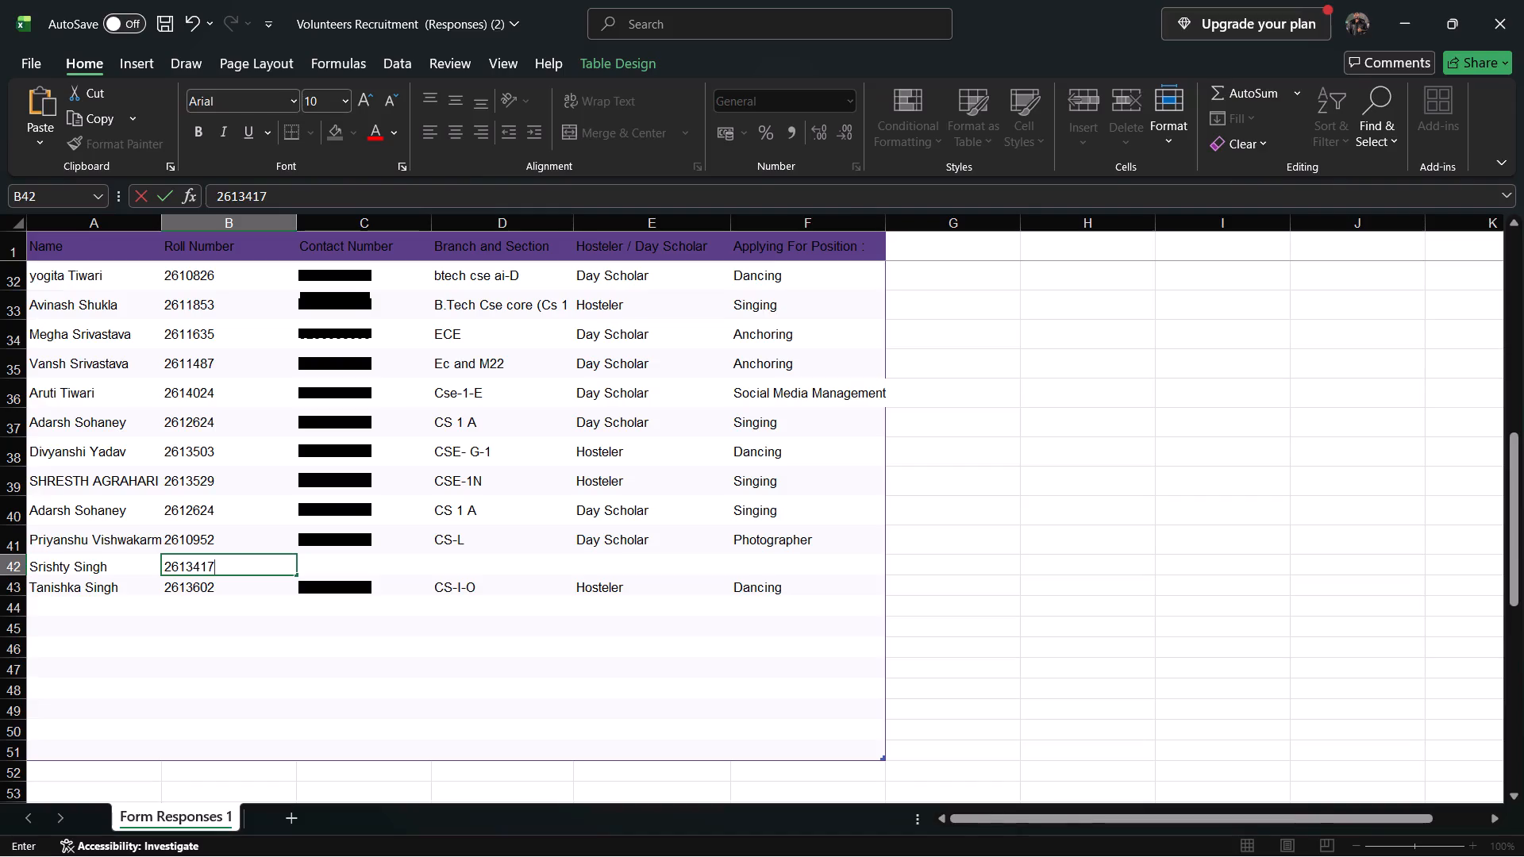
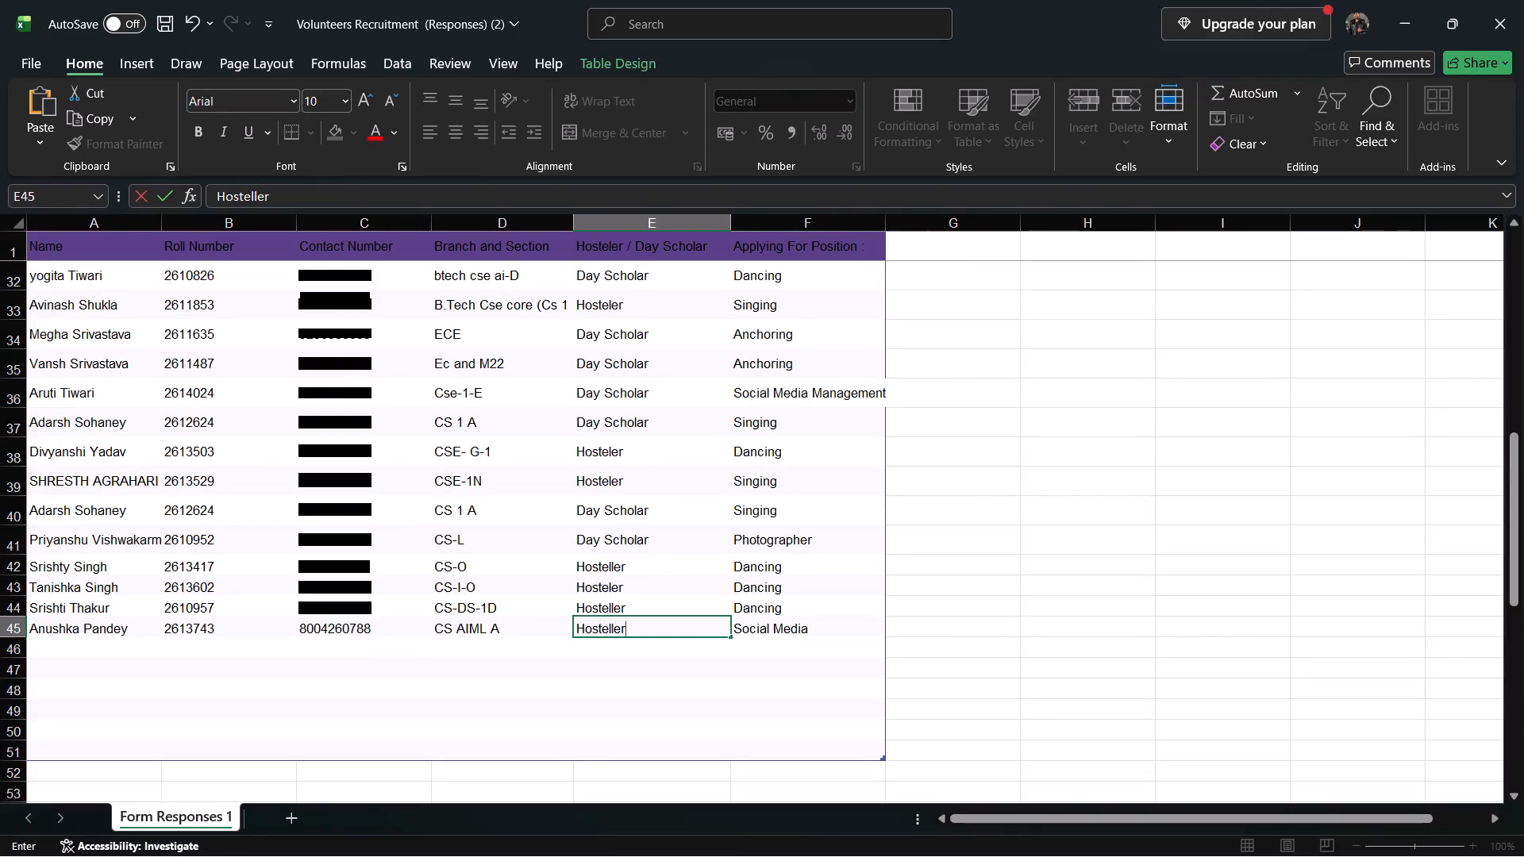
Increase the row heights of the newly added volunteer entries, starting with rows 42 and 43, to approximate the taller rows above.
left_click(17, 554)
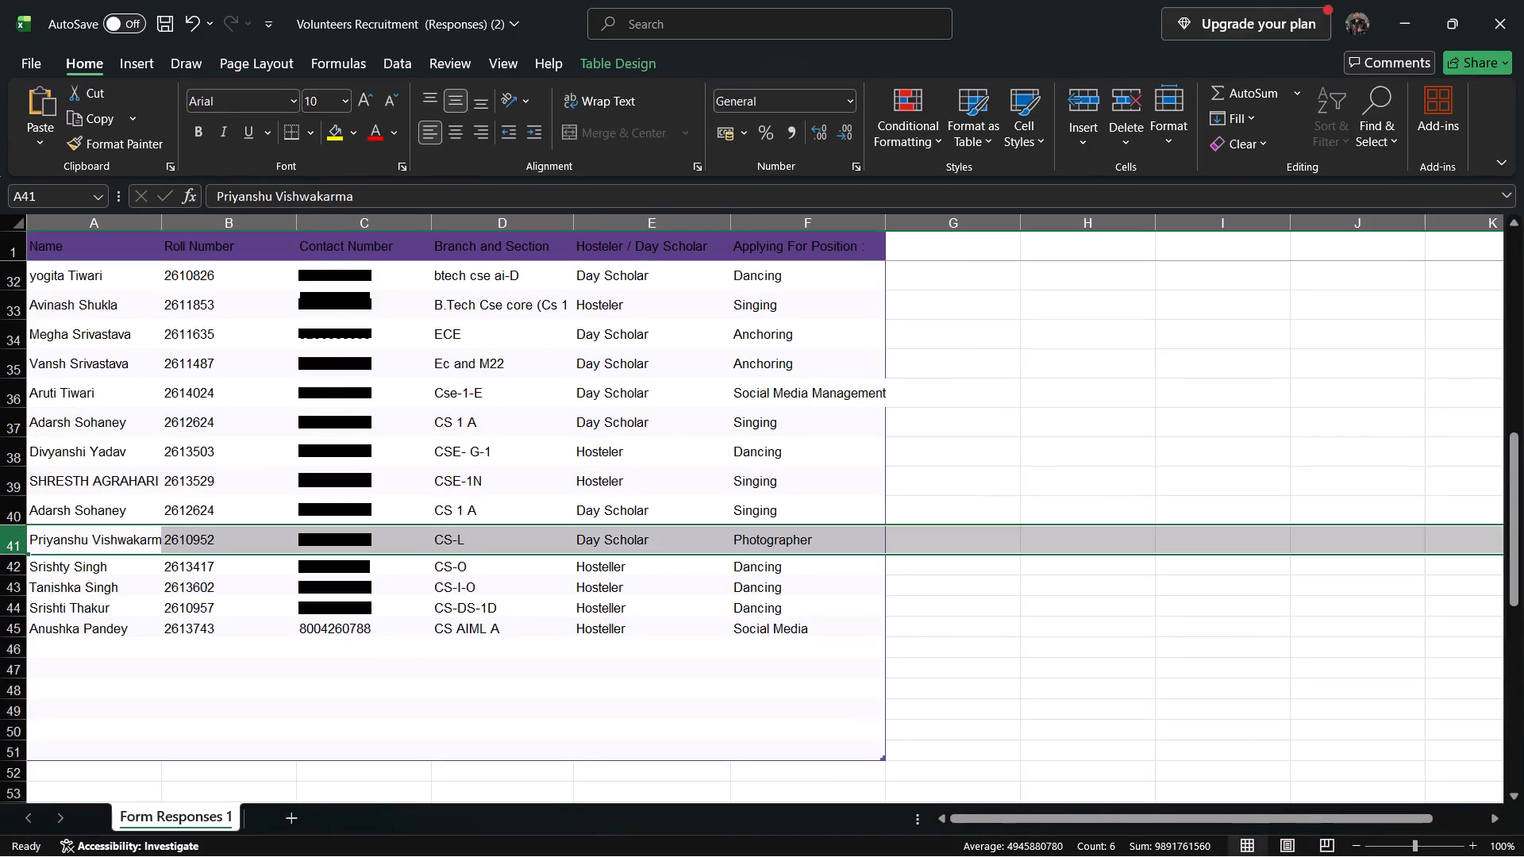
left_click(17, 569)
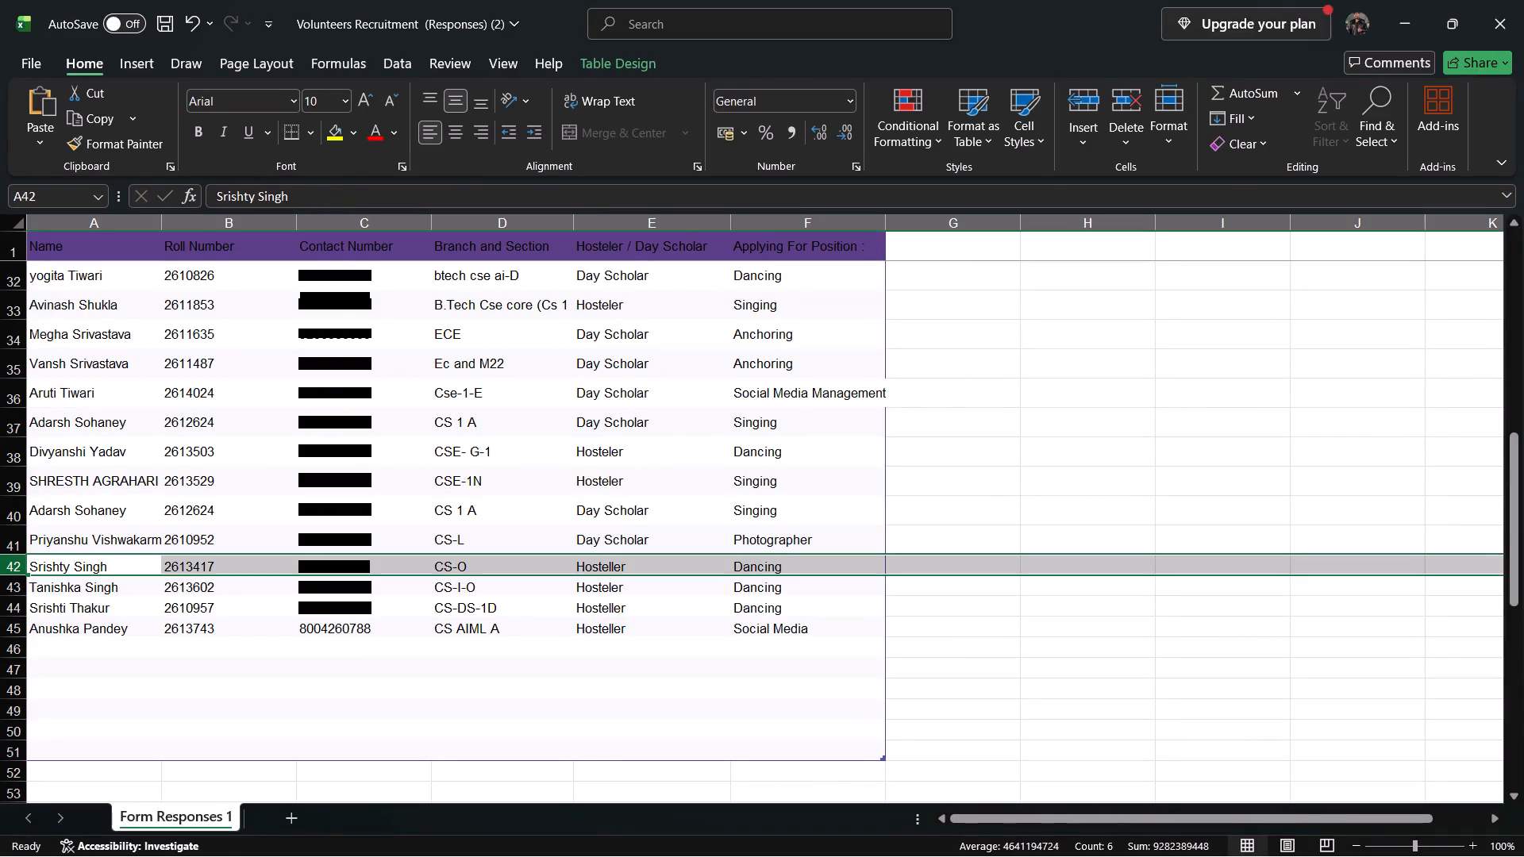
left_click_drag(17, 576, 17, 584)
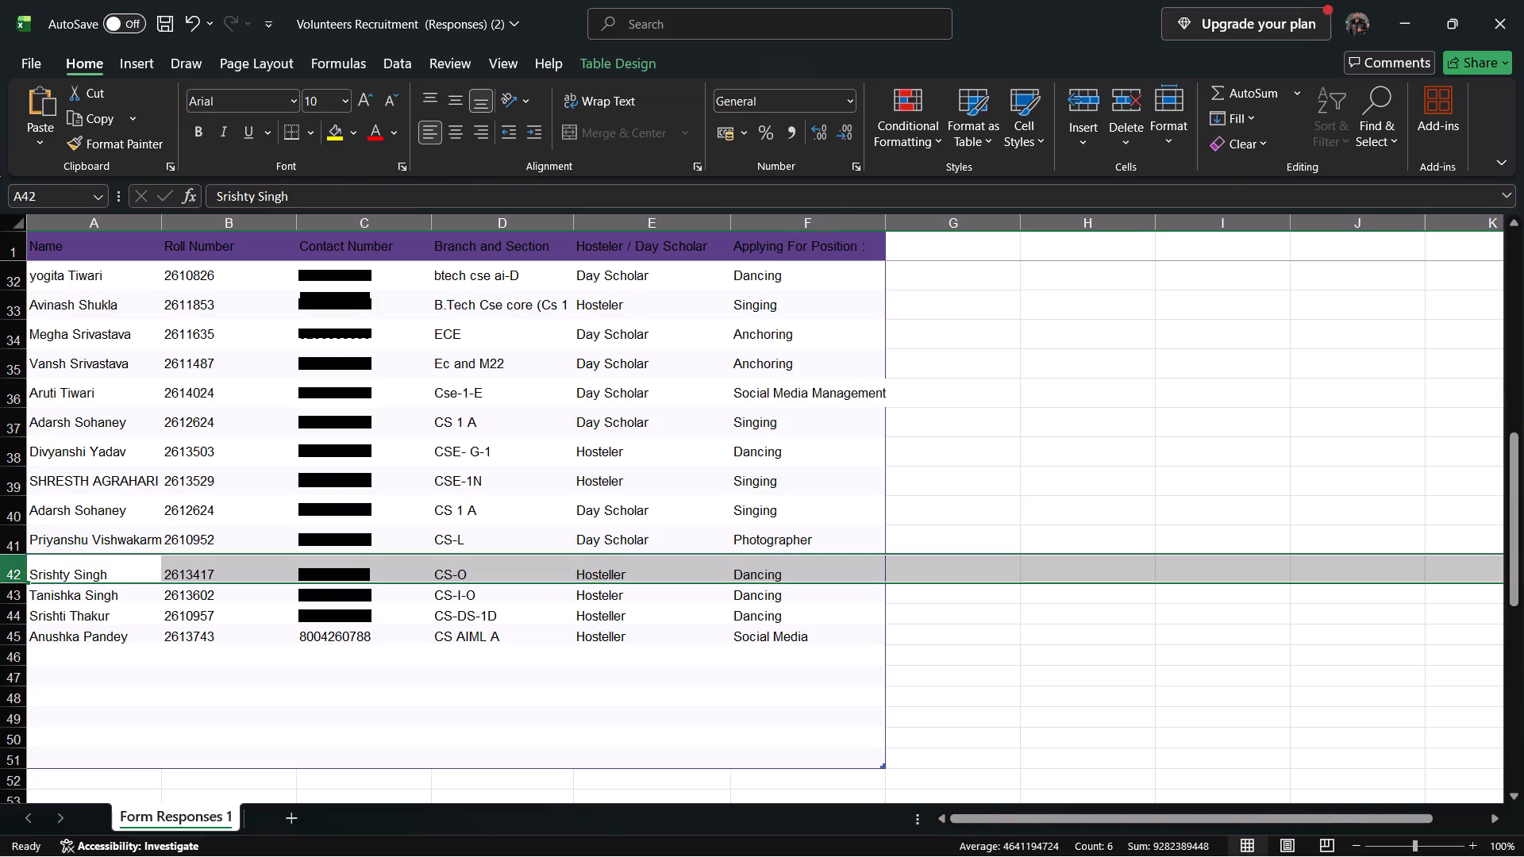
left_click(17, 580)
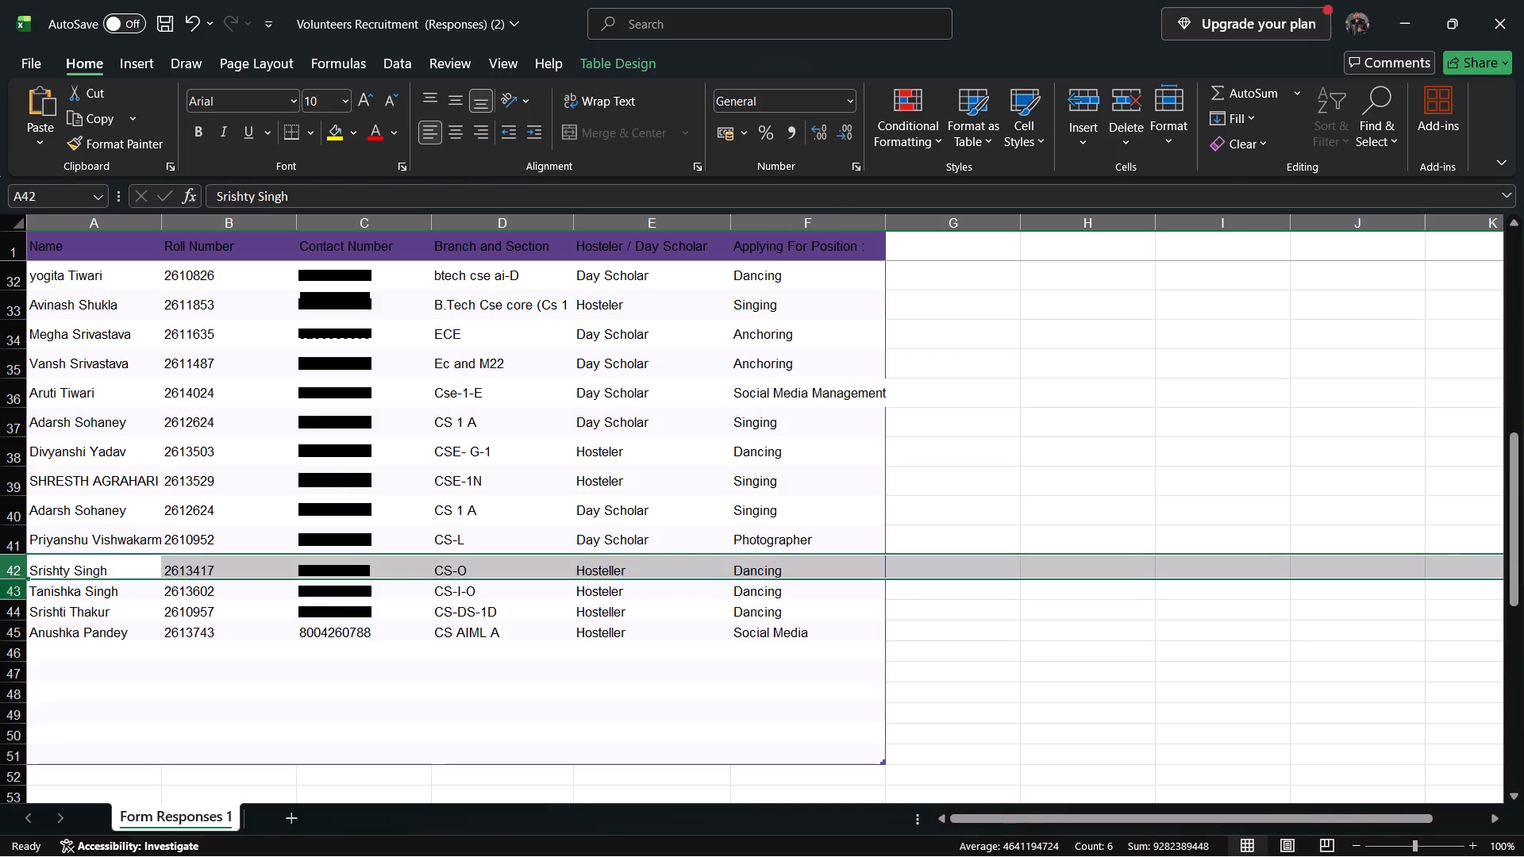
left_click(14, 598)
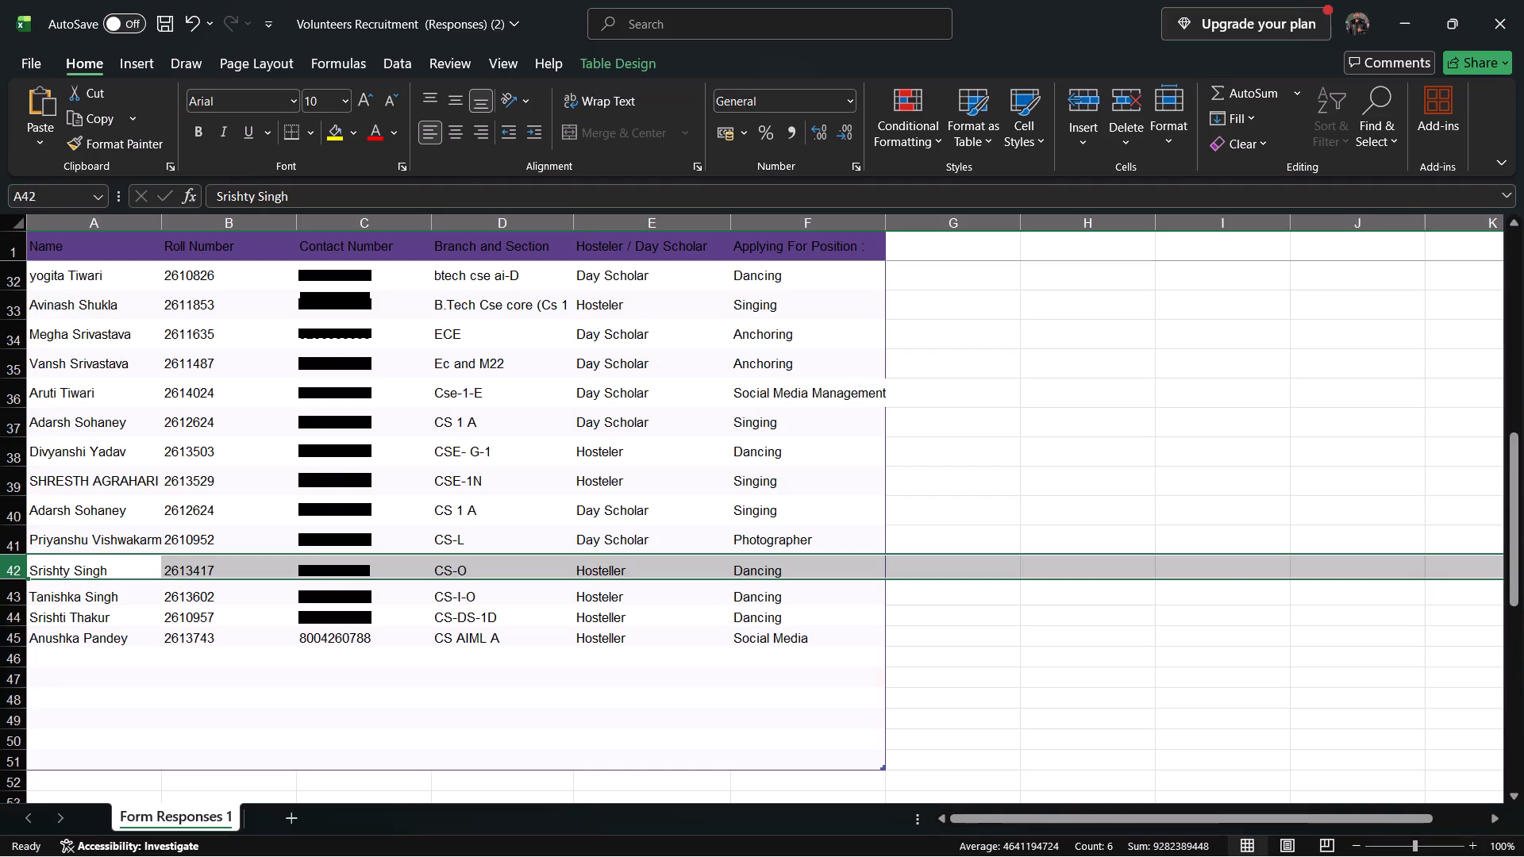
left_click(17, 628)
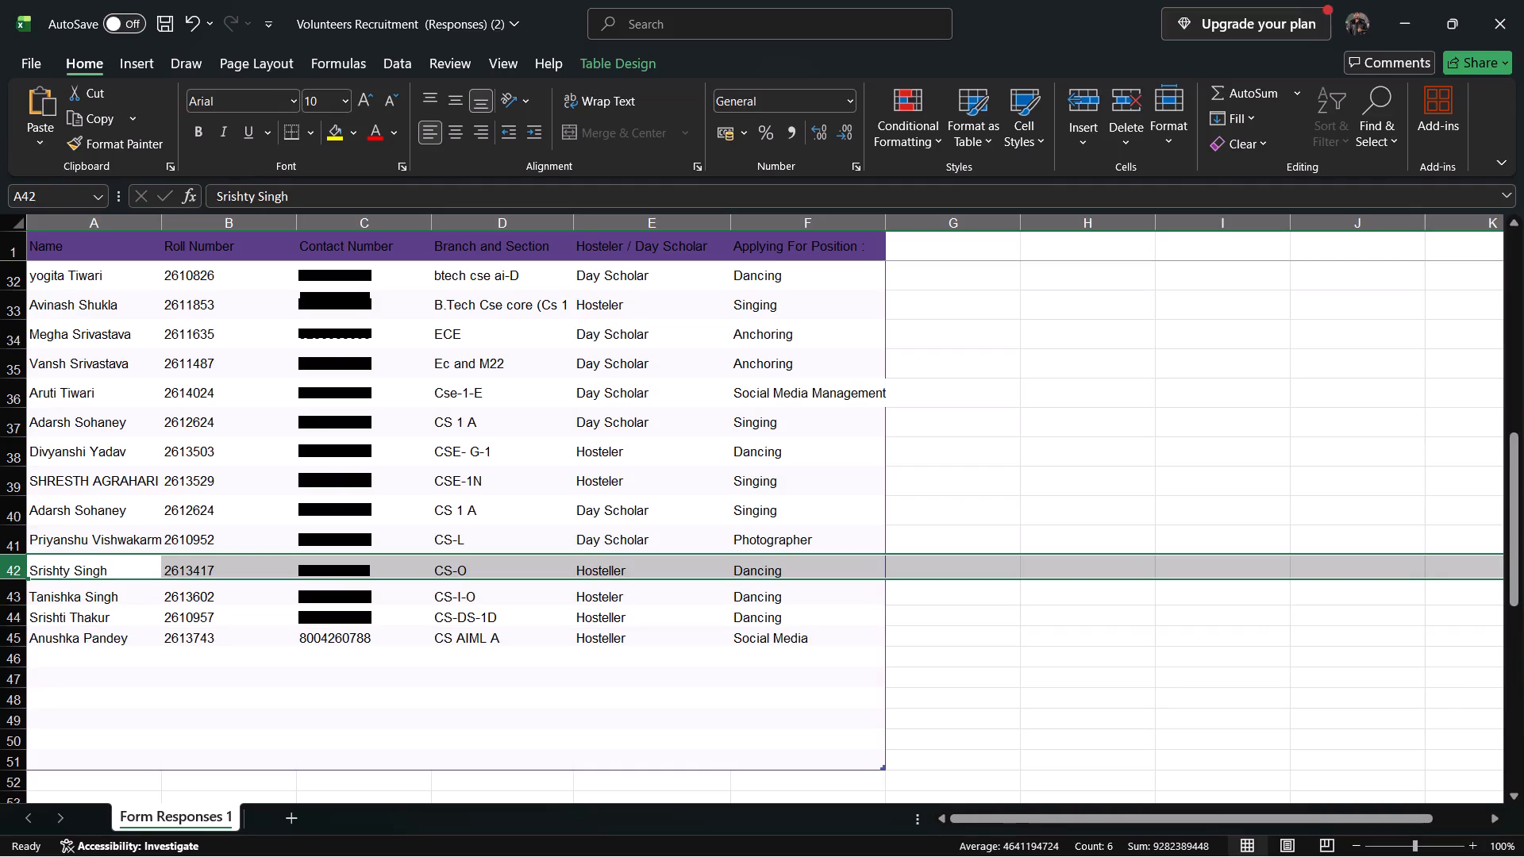
left_click(12, 621)
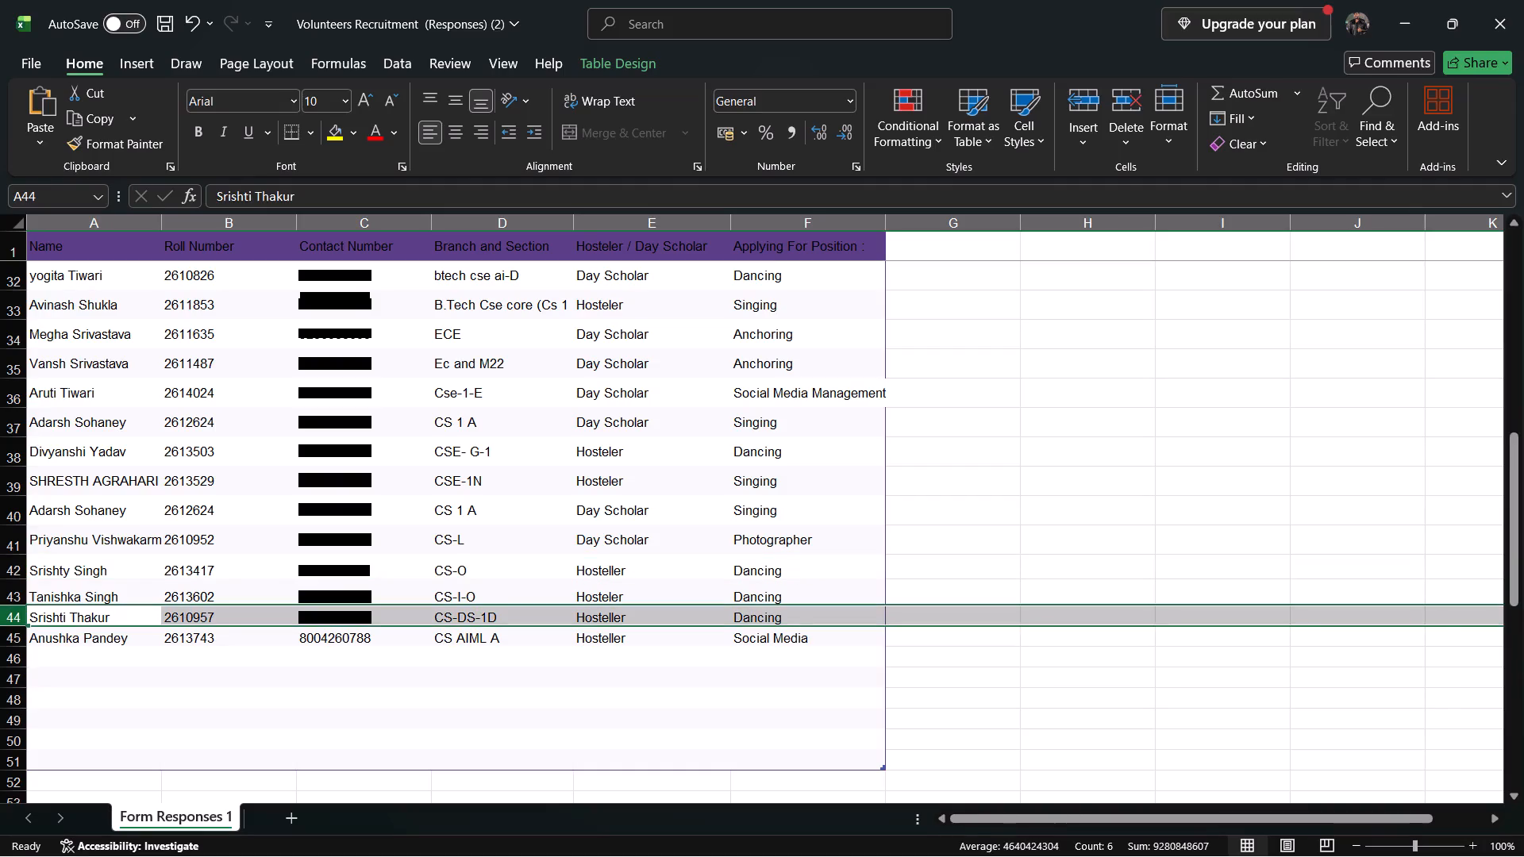
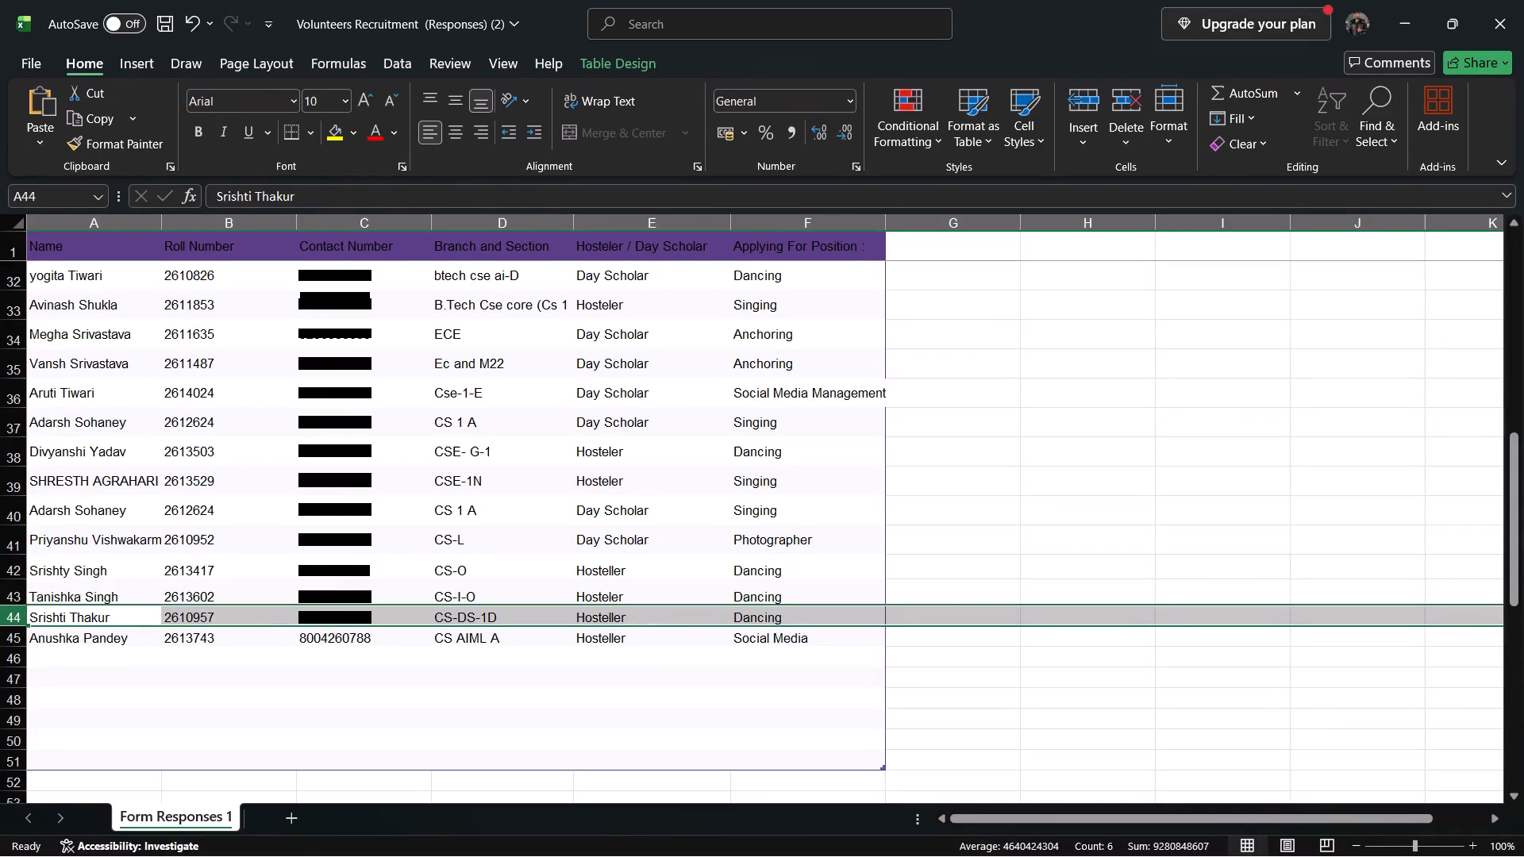
Increase the heights of rows 44 and 45, and slightly reduce rows 41 and 42 to even out the row spacing.
left_click(13, 626)
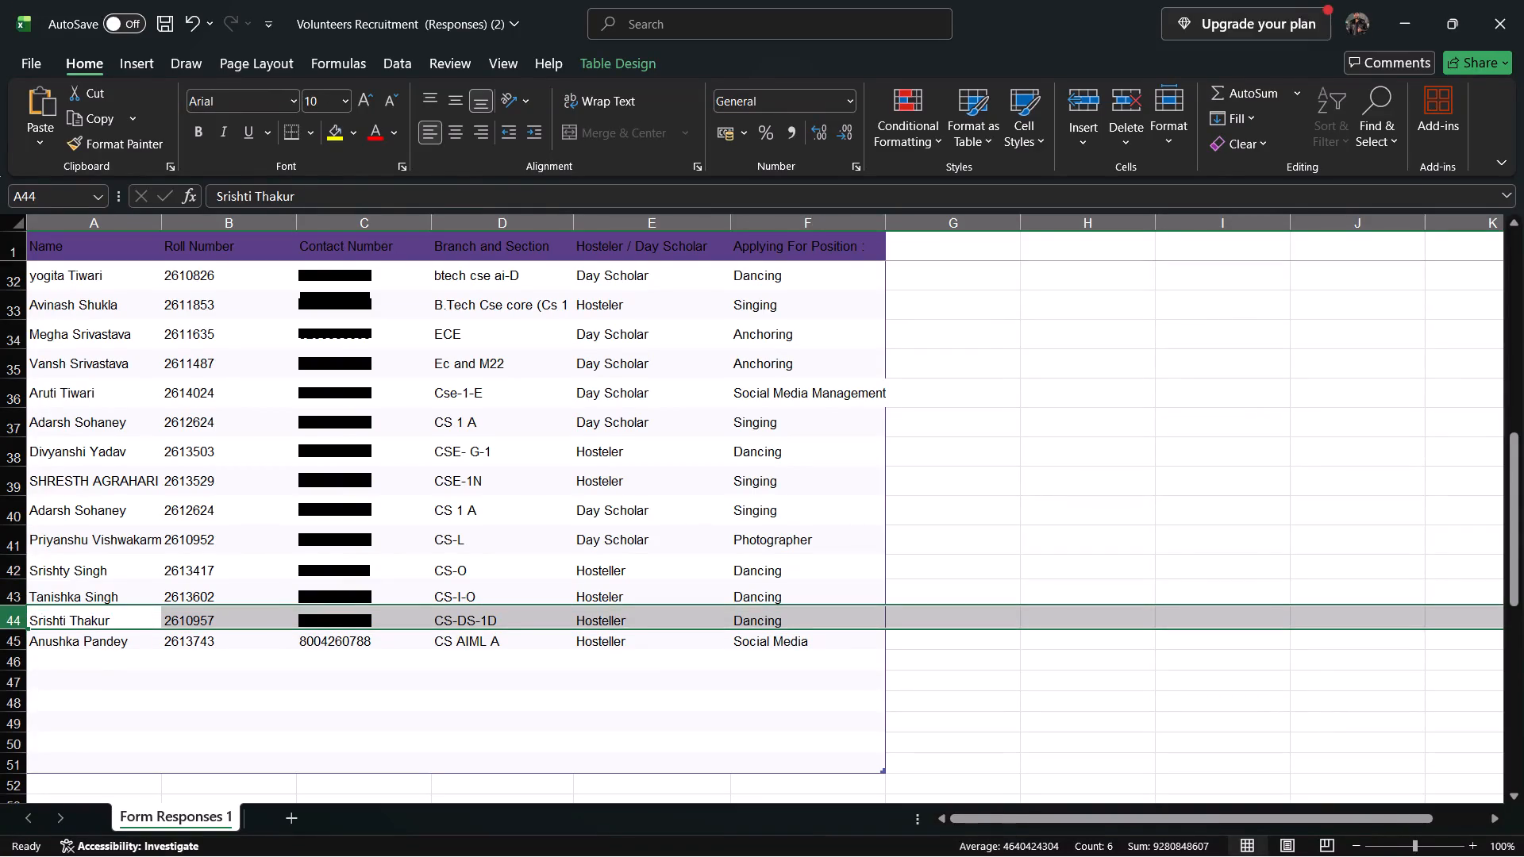
left_click(13, 648)
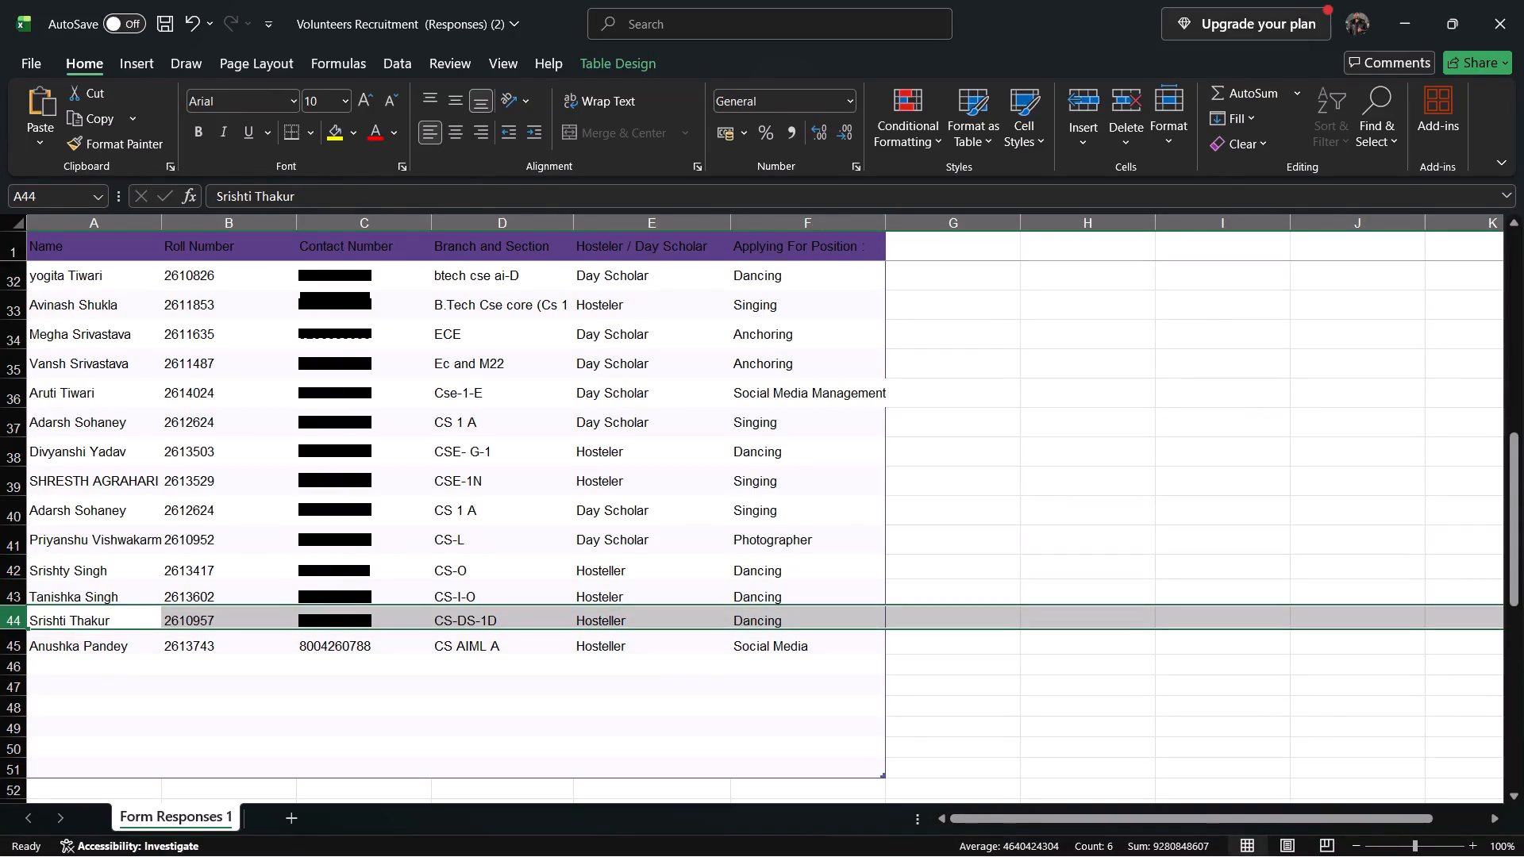
left_click(981, 542)
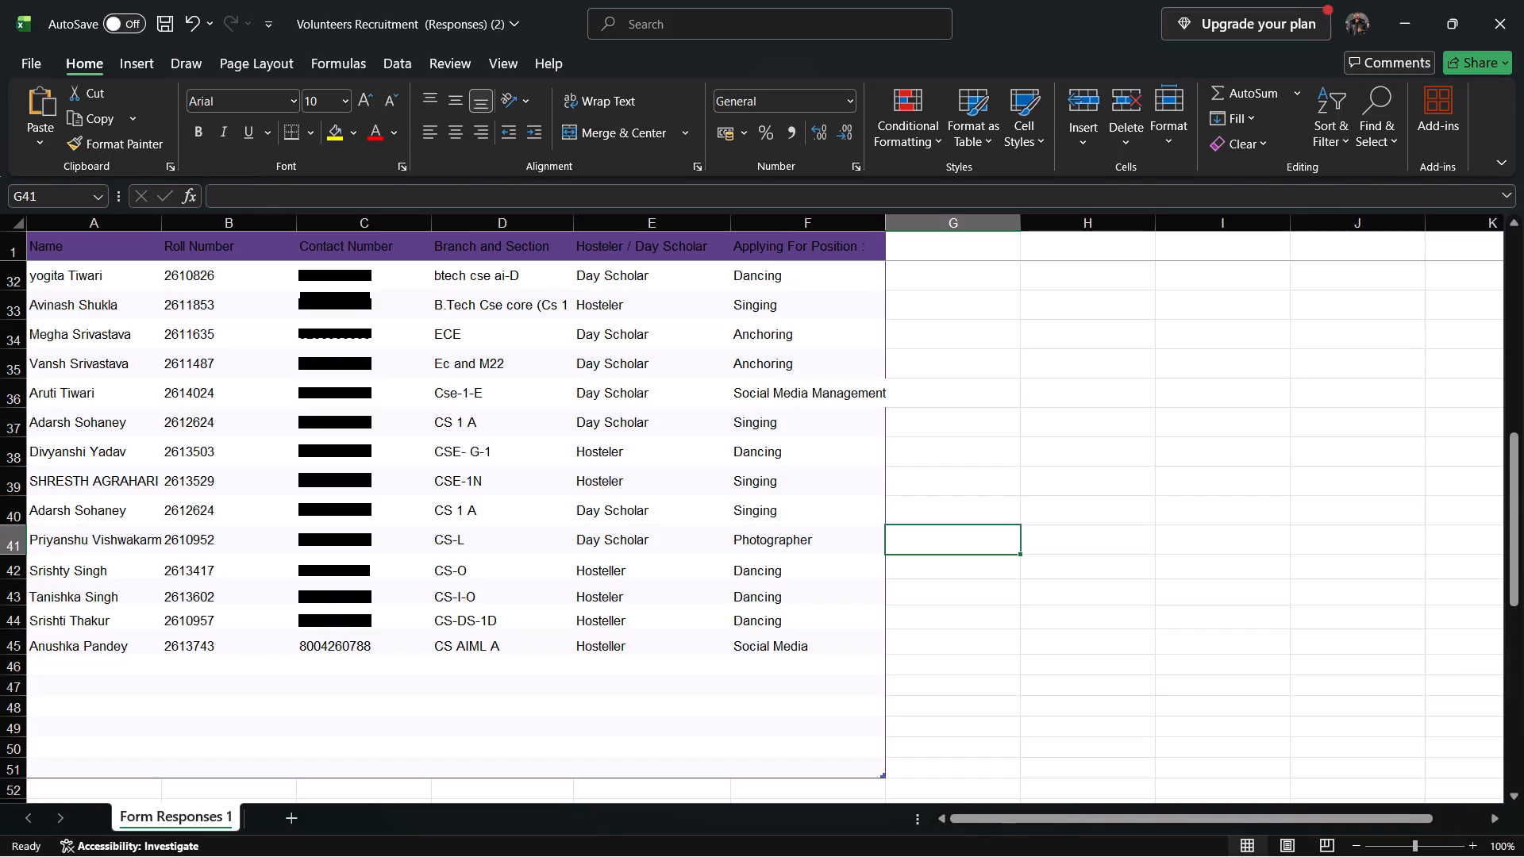
left_click(17, 556)
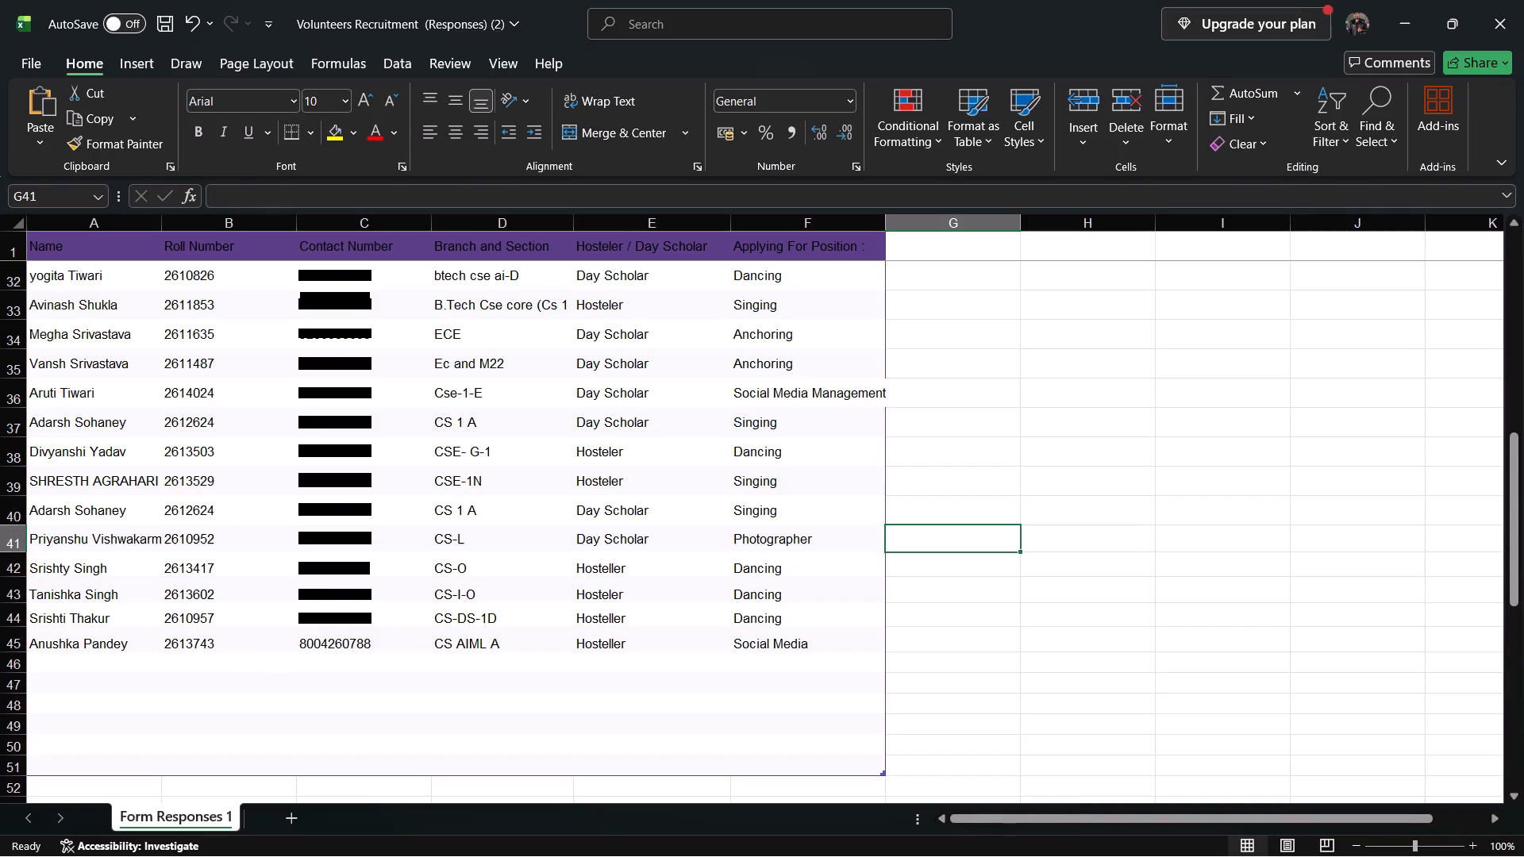
left_click(14, 575)
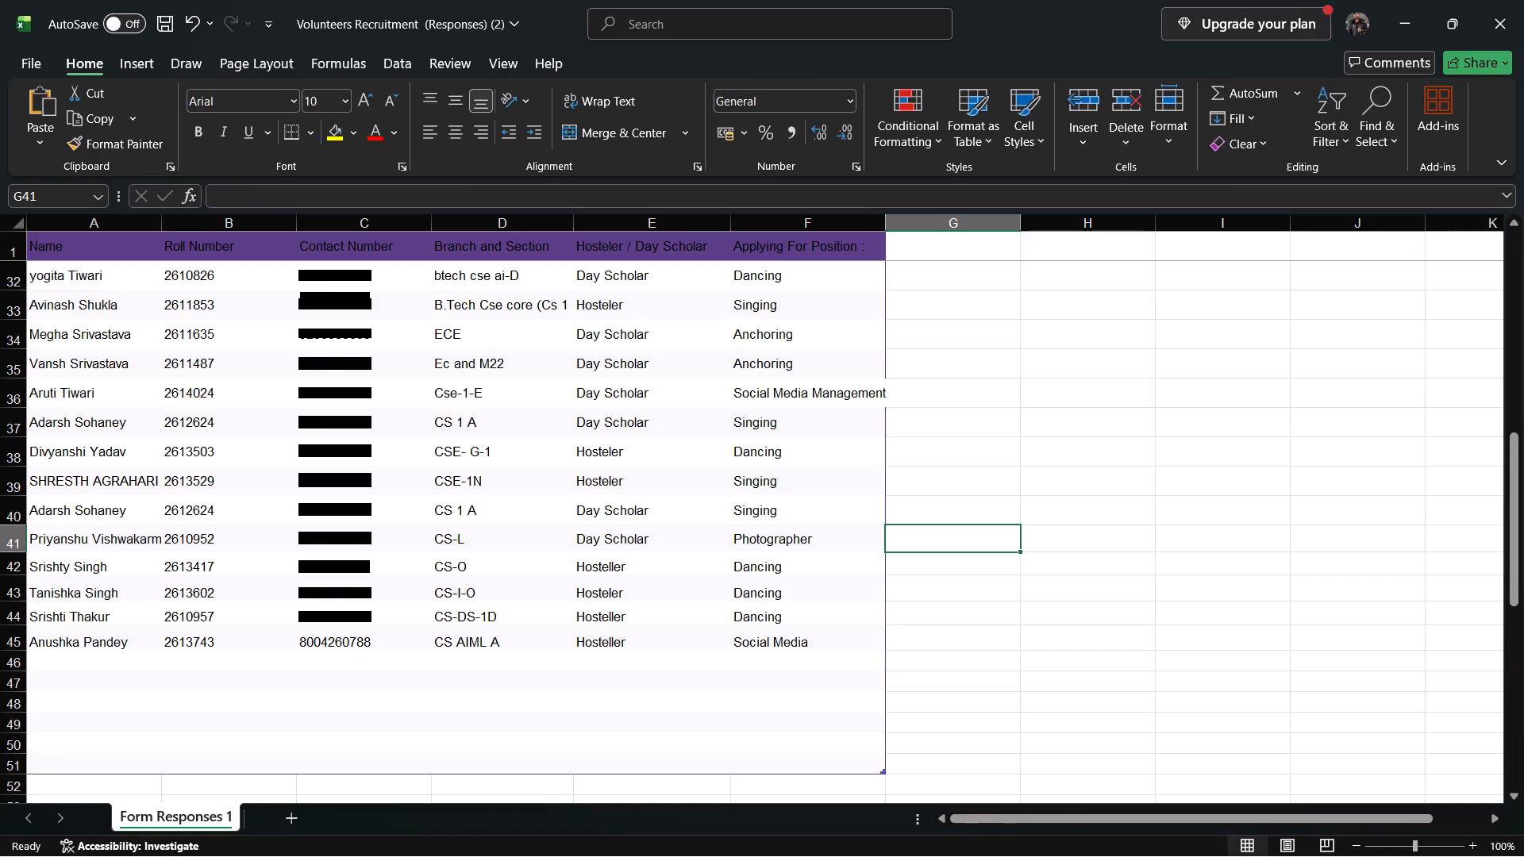
Start a new volunteer entry in row 46 by entering the volunteer's name and roll number.
left_click(48, 659)
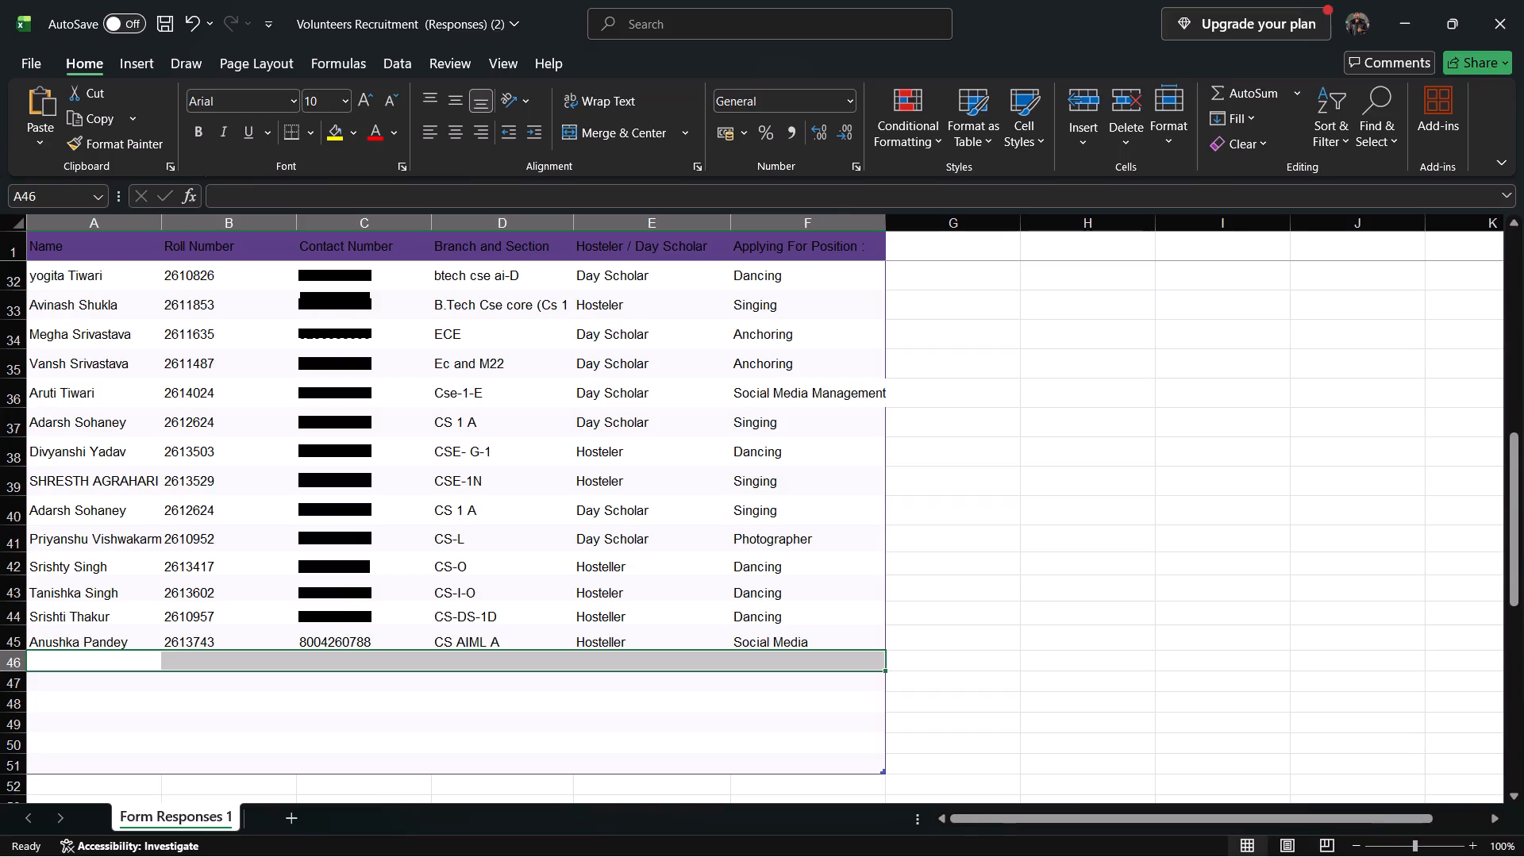
left_click(64, 661)
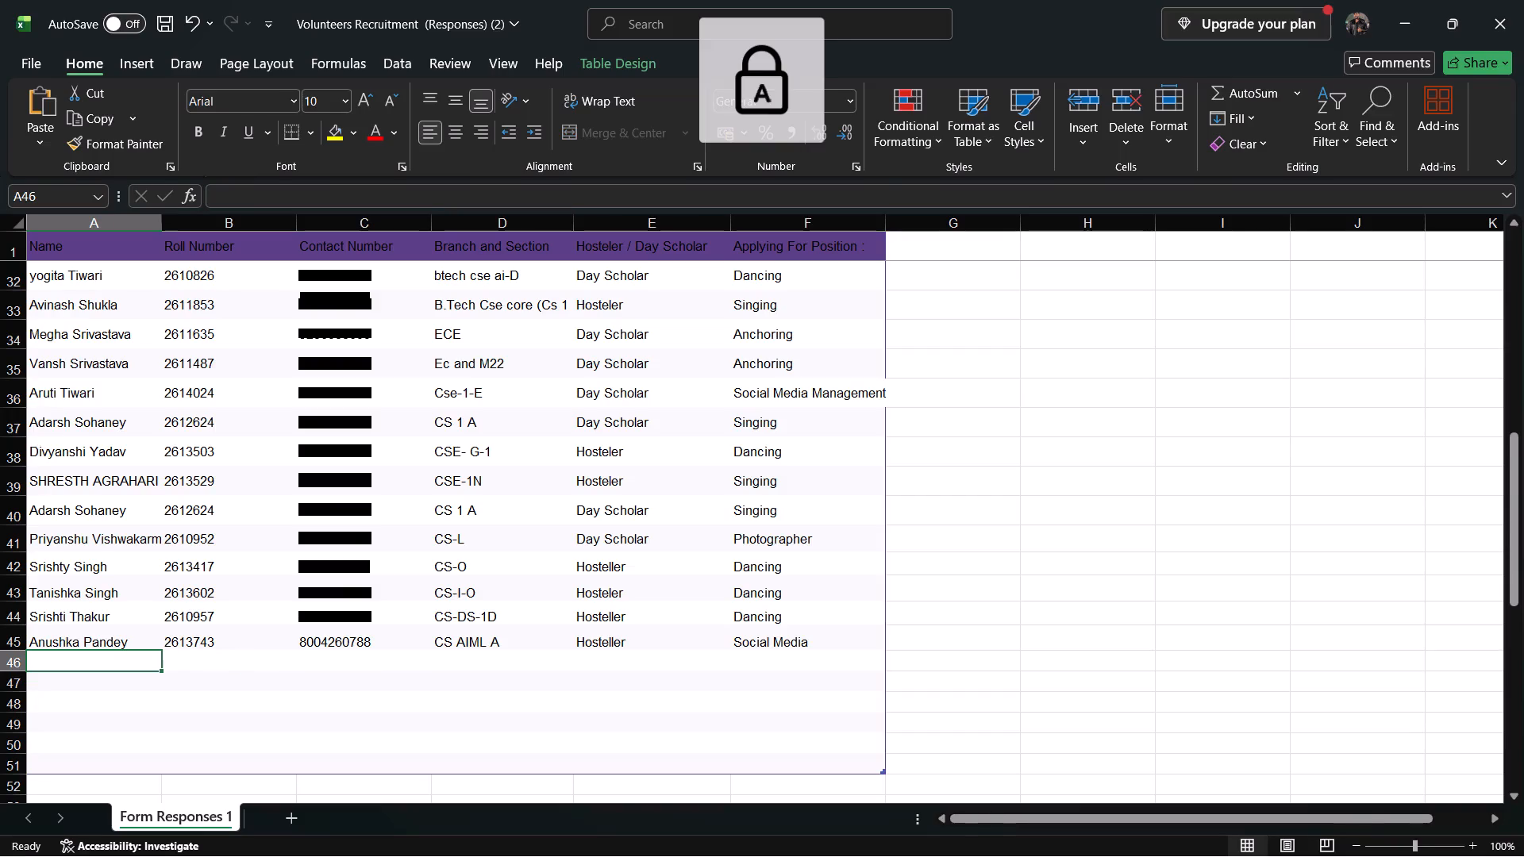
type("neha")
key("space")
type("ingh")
left_click(186, 652)
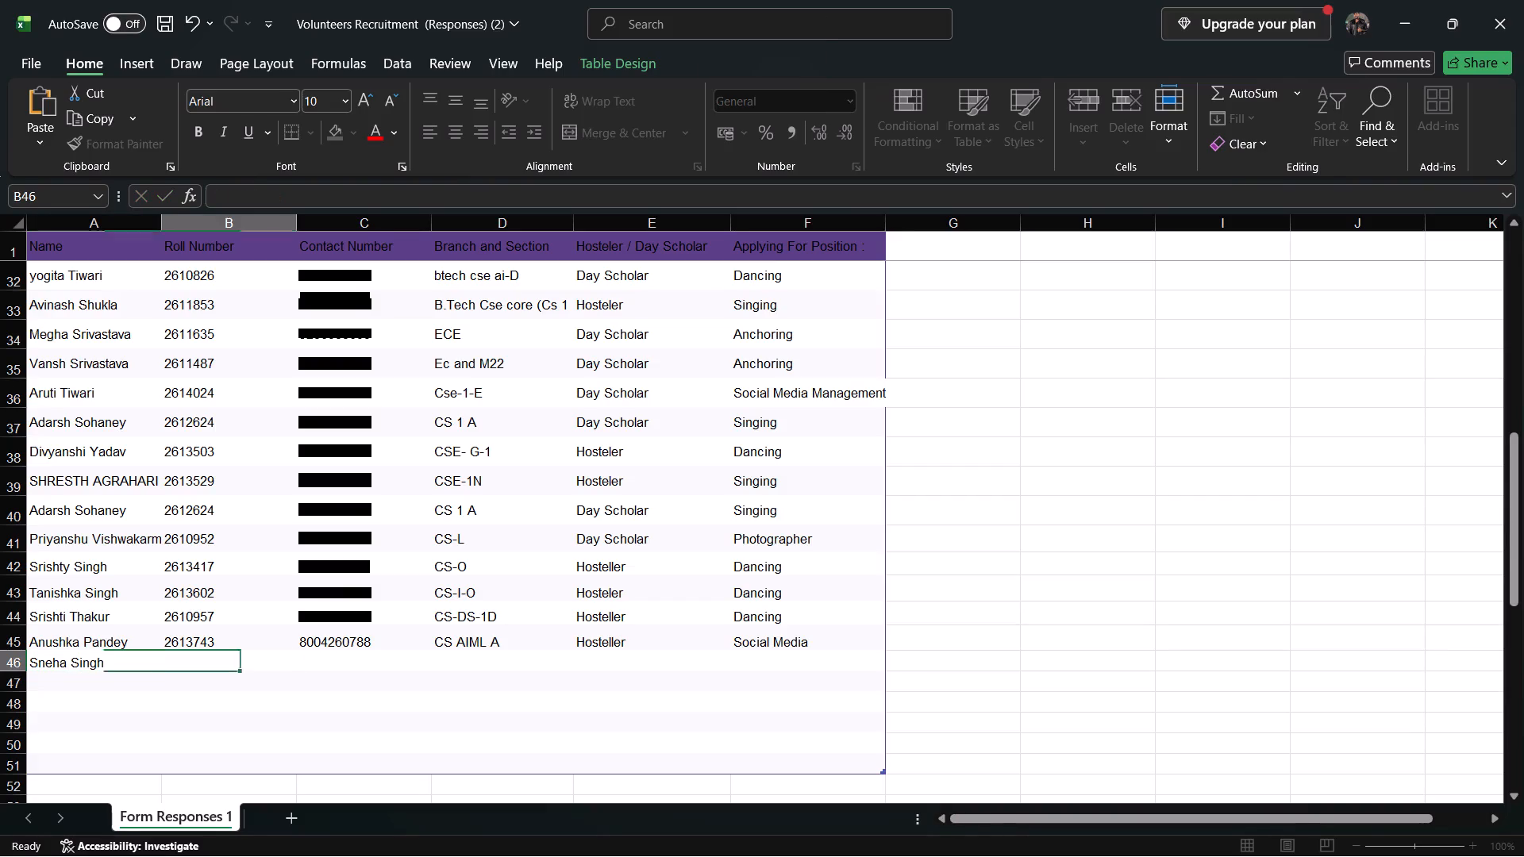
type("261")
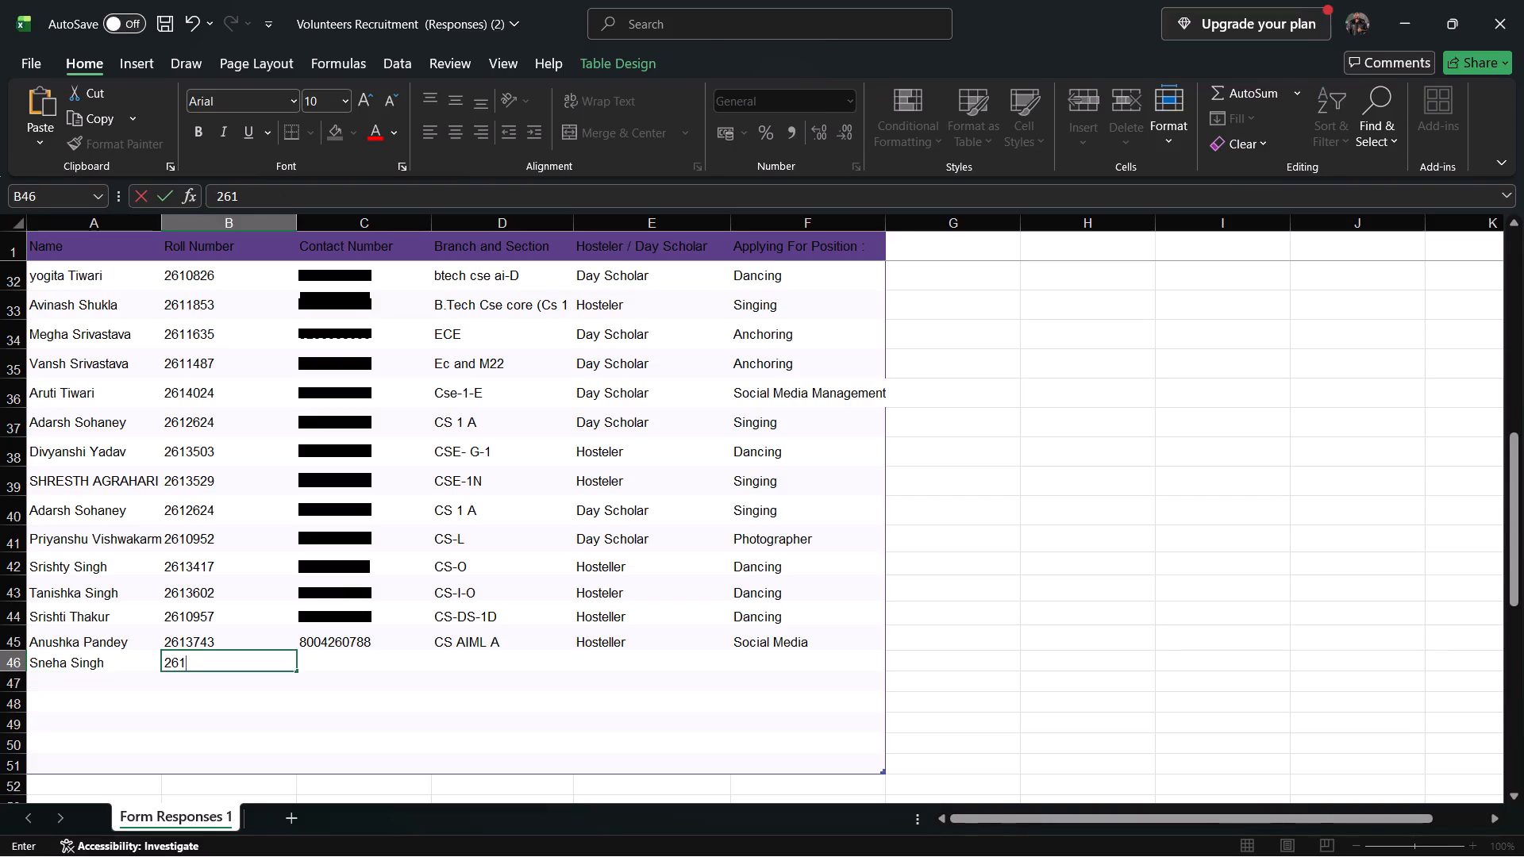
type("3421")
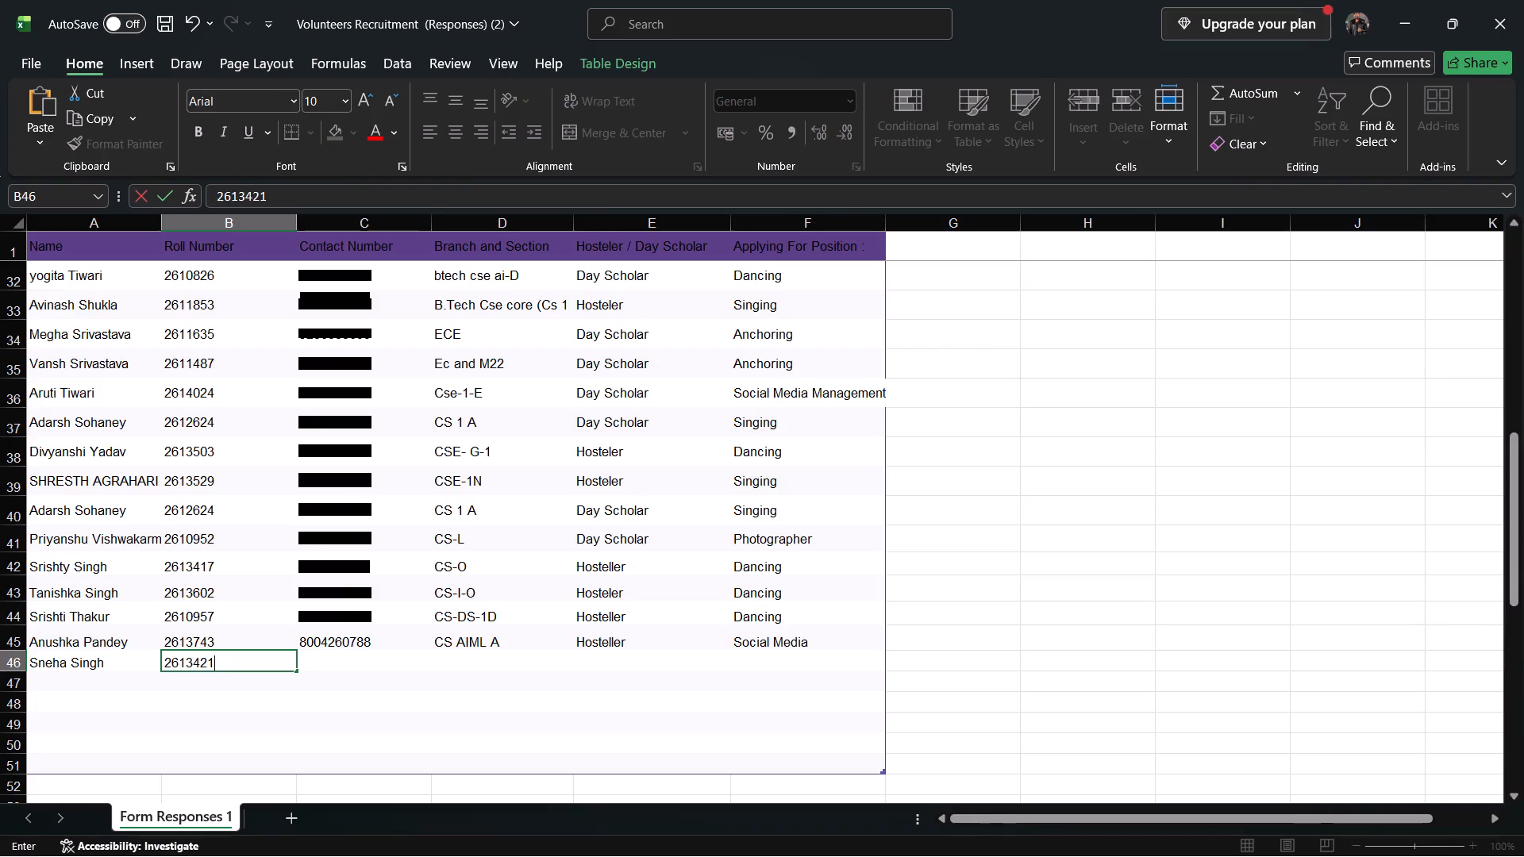
Complete row 46 with branch and section CS-I-O, Hosteller and position Dancing, leaving its contact number blank.
left_click(352, 650)
left_click(350, 659)
left_click(450, 669)
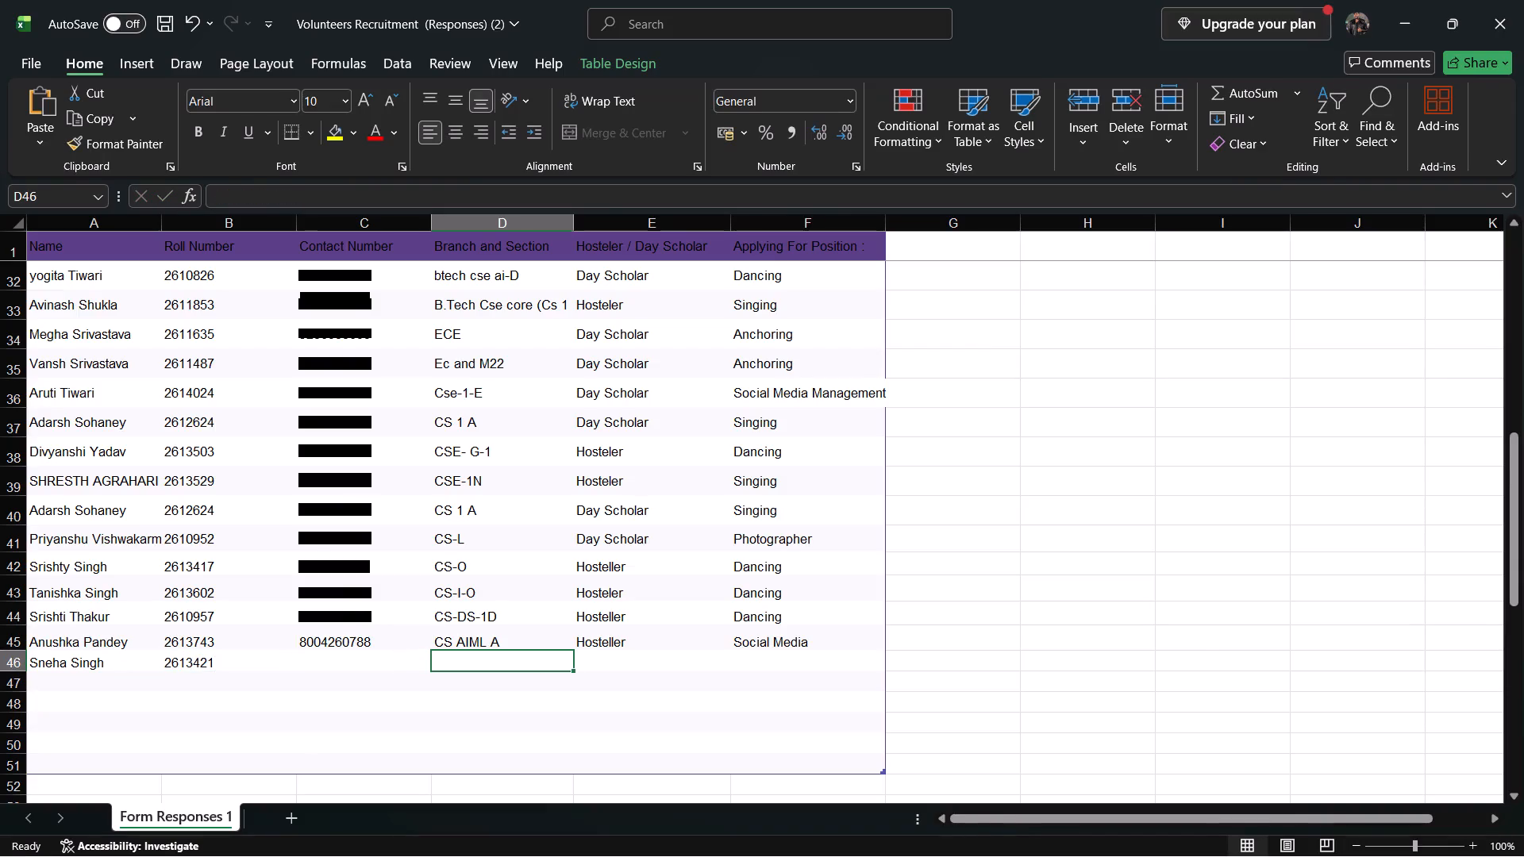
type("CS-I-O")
left_click(606, 665)
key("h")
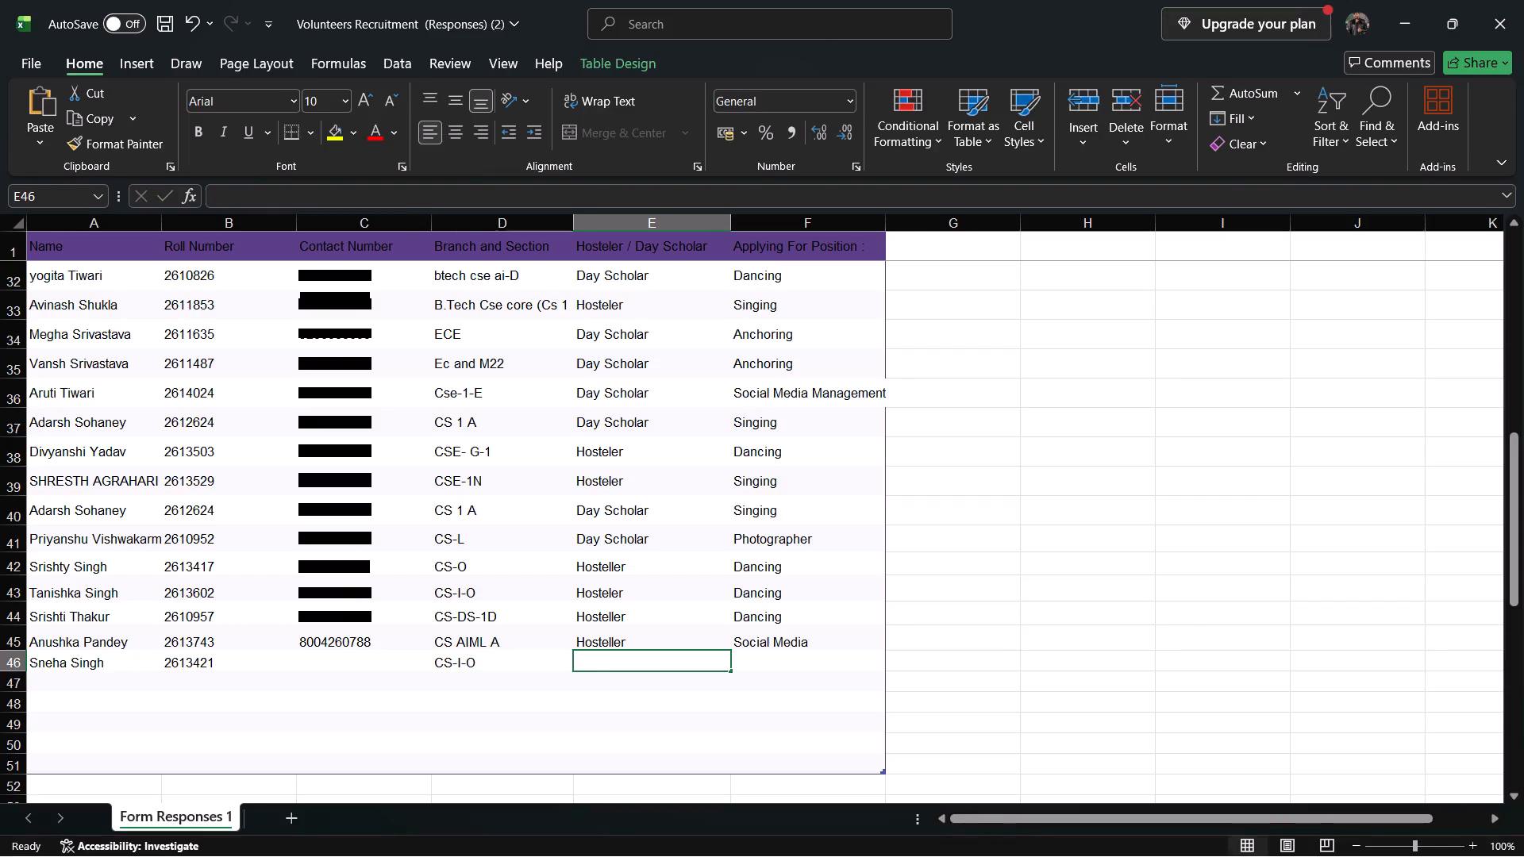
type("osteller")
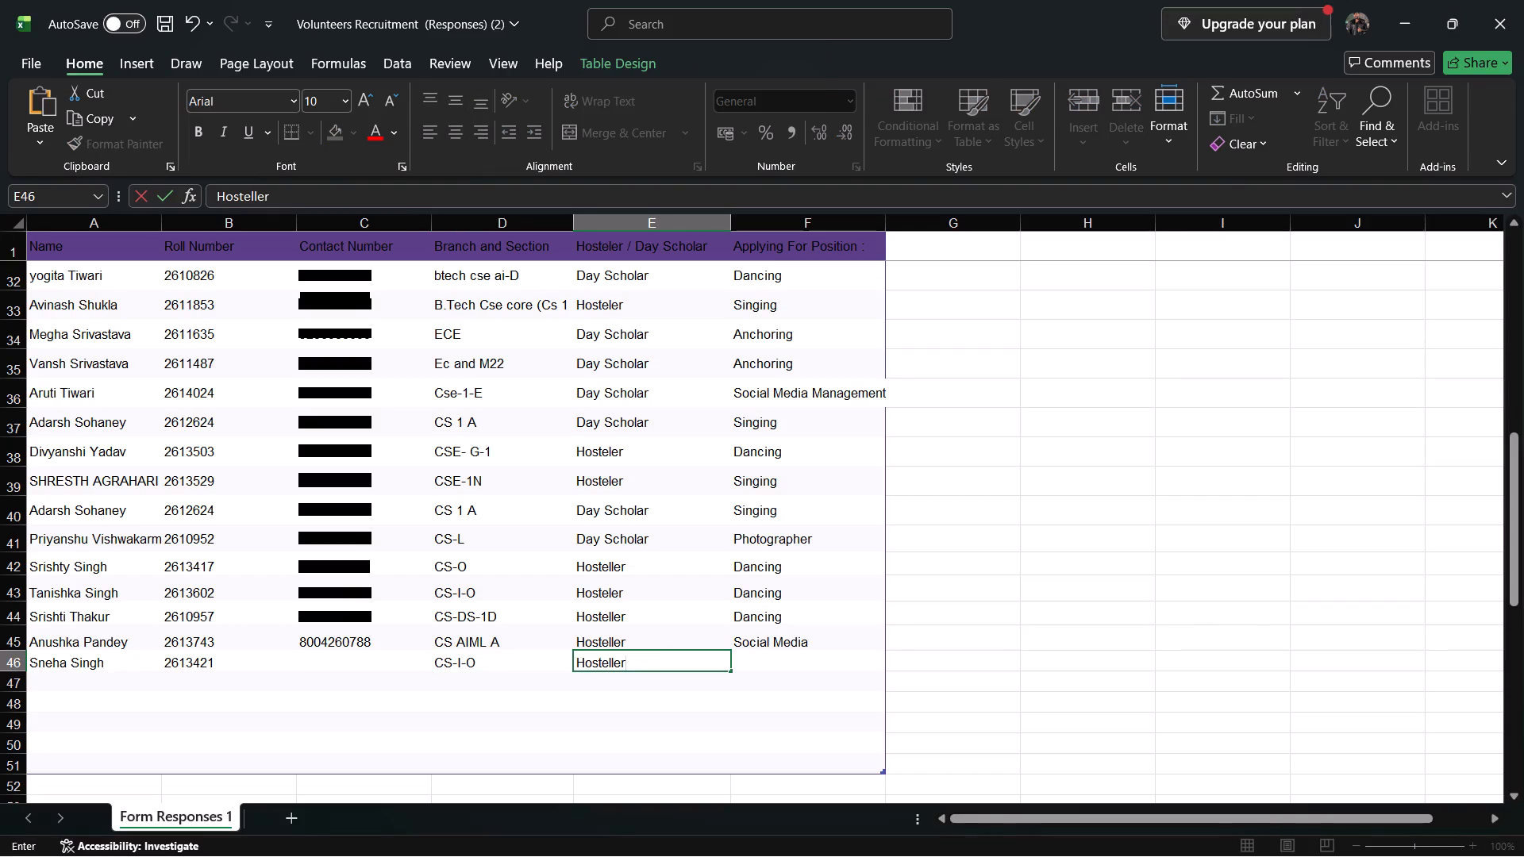
left_click(769, 659)
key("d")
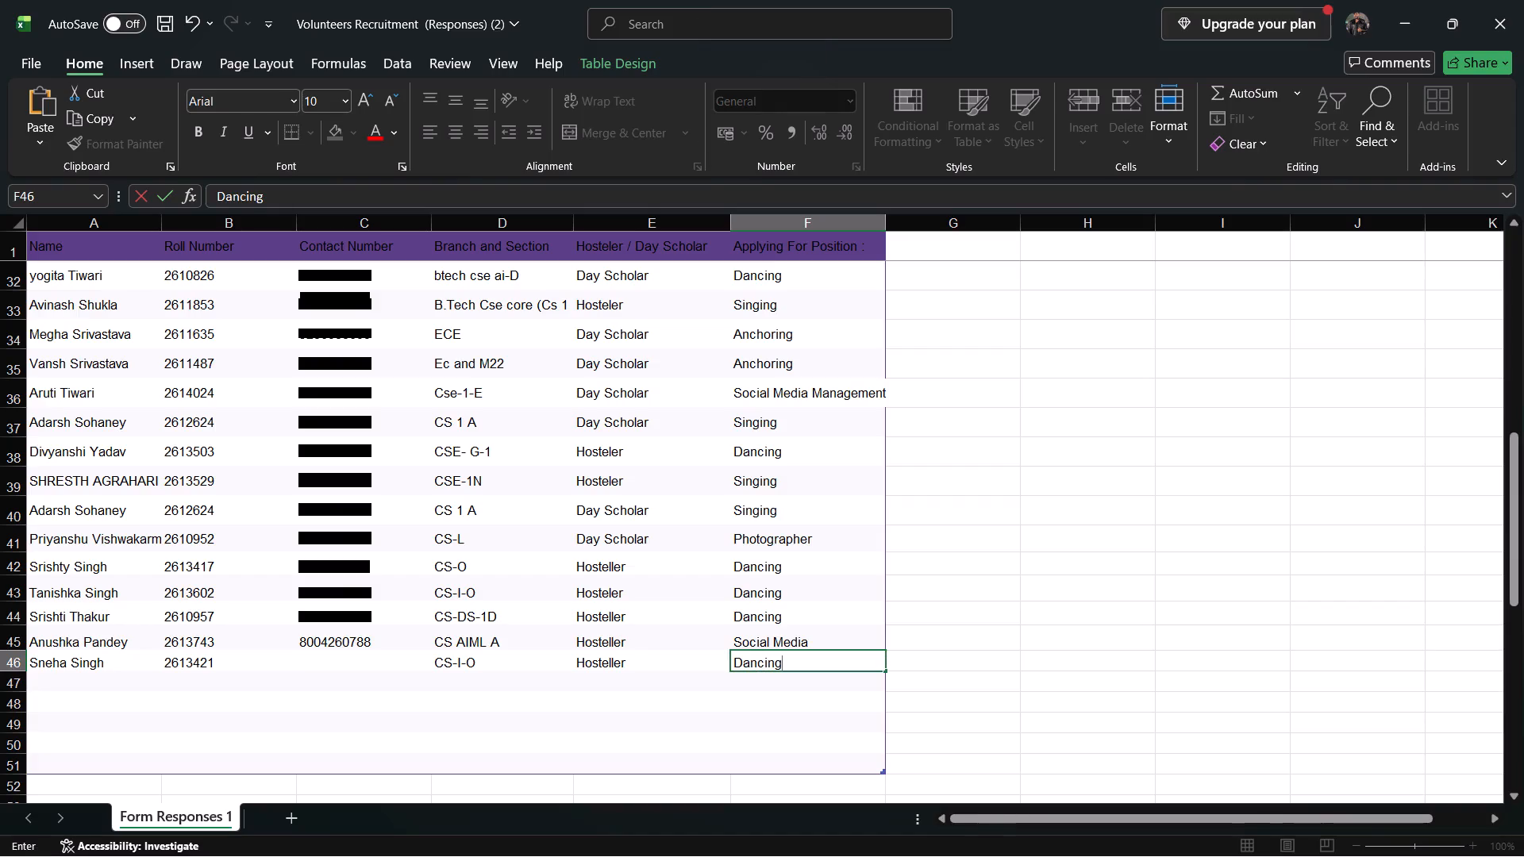
left_click(354, 661)
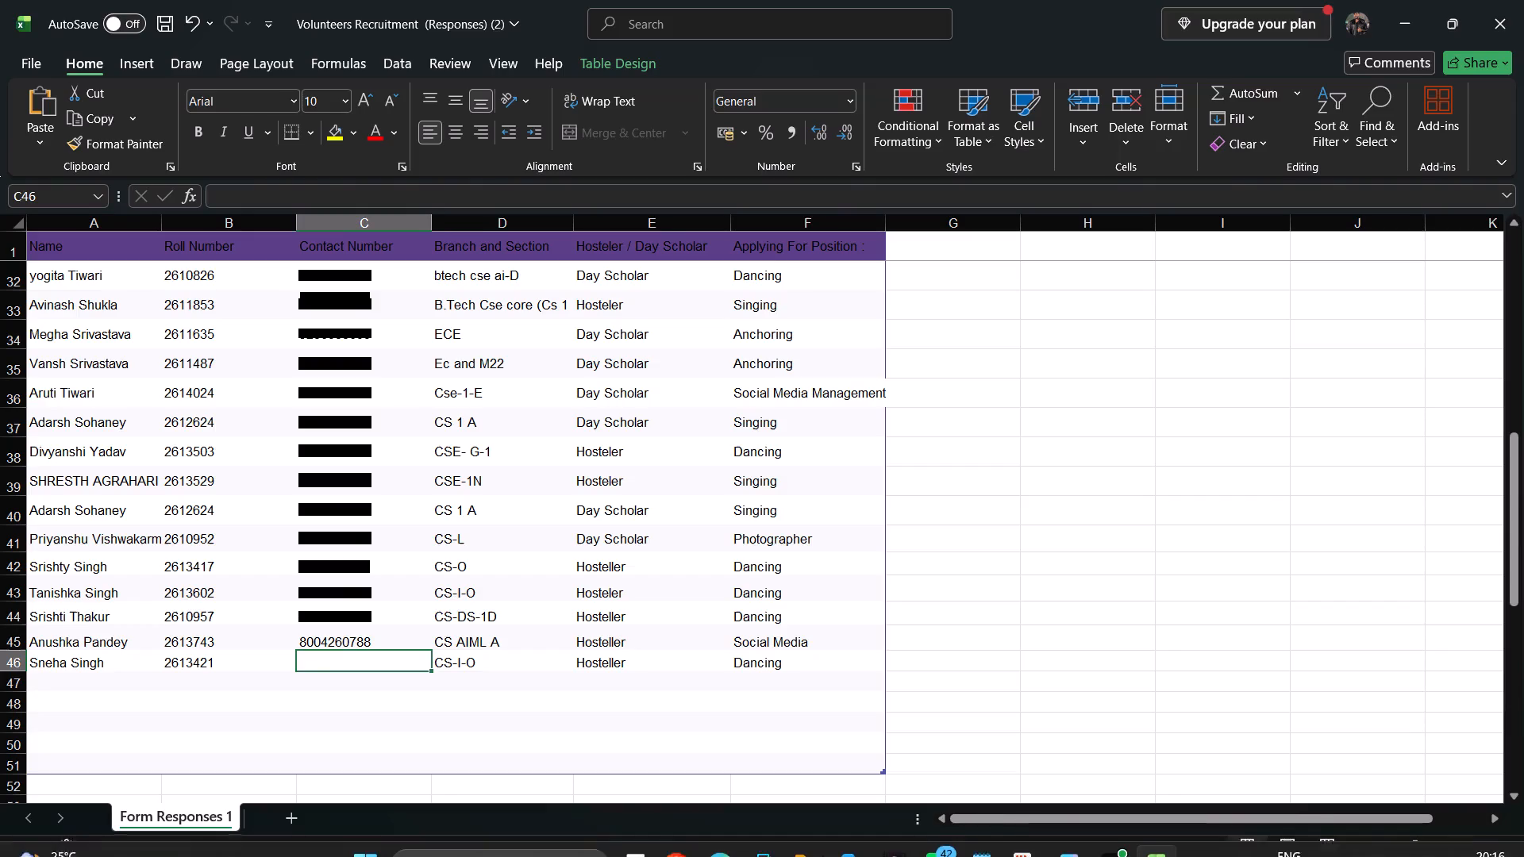
Switch on the computer's mobile hotspot in the Windows quick settings.
left_click(1293, 851)
left_click(1366, 837)
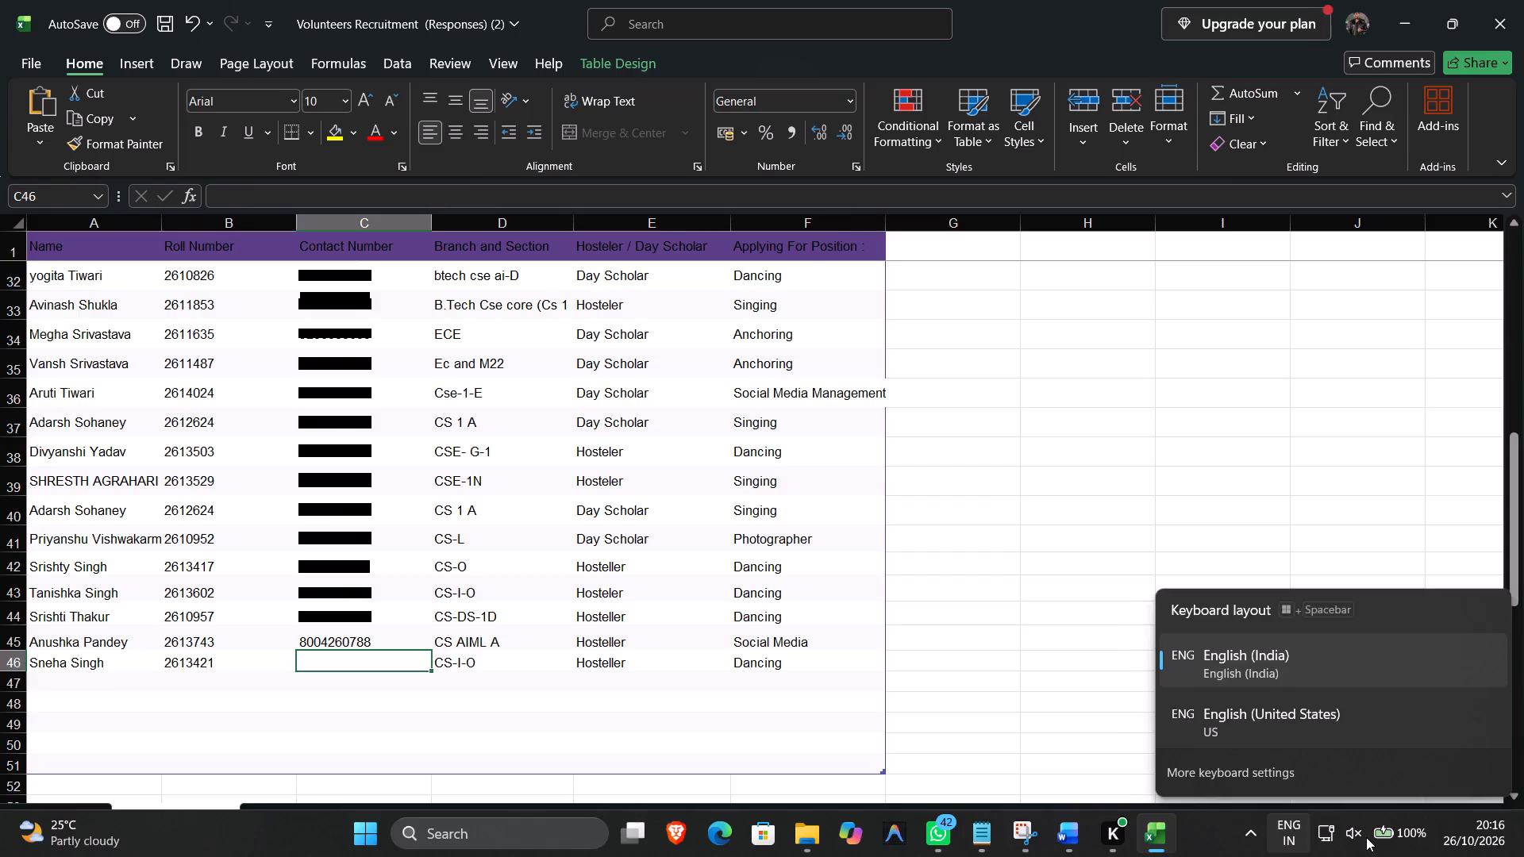
left_click(1366, 837)
left_click(1358, 856)
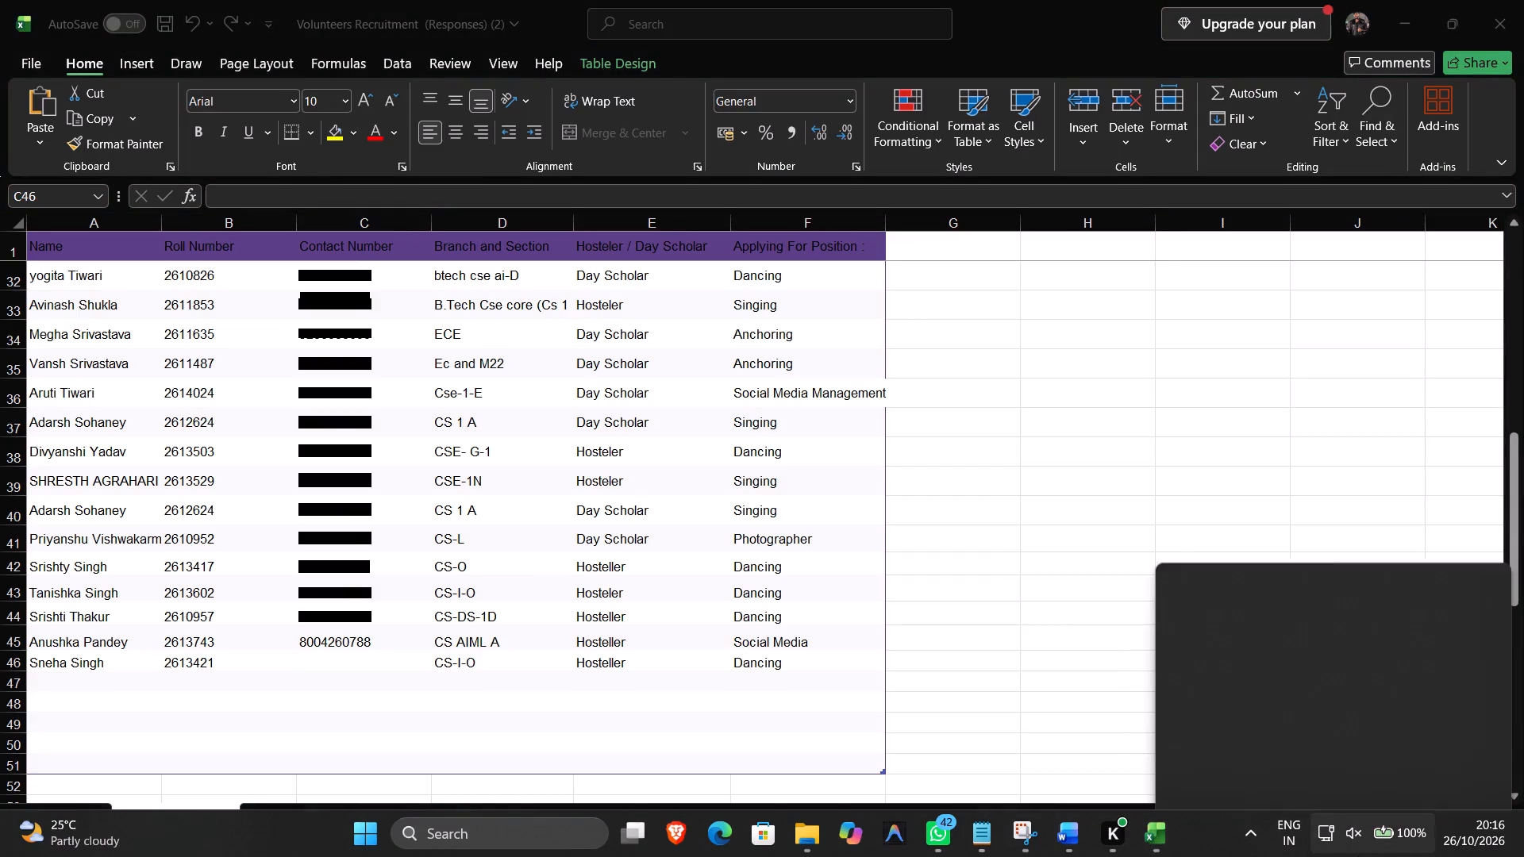
scroll(1276, 533, "down", 2)
left_click(1228, 466)
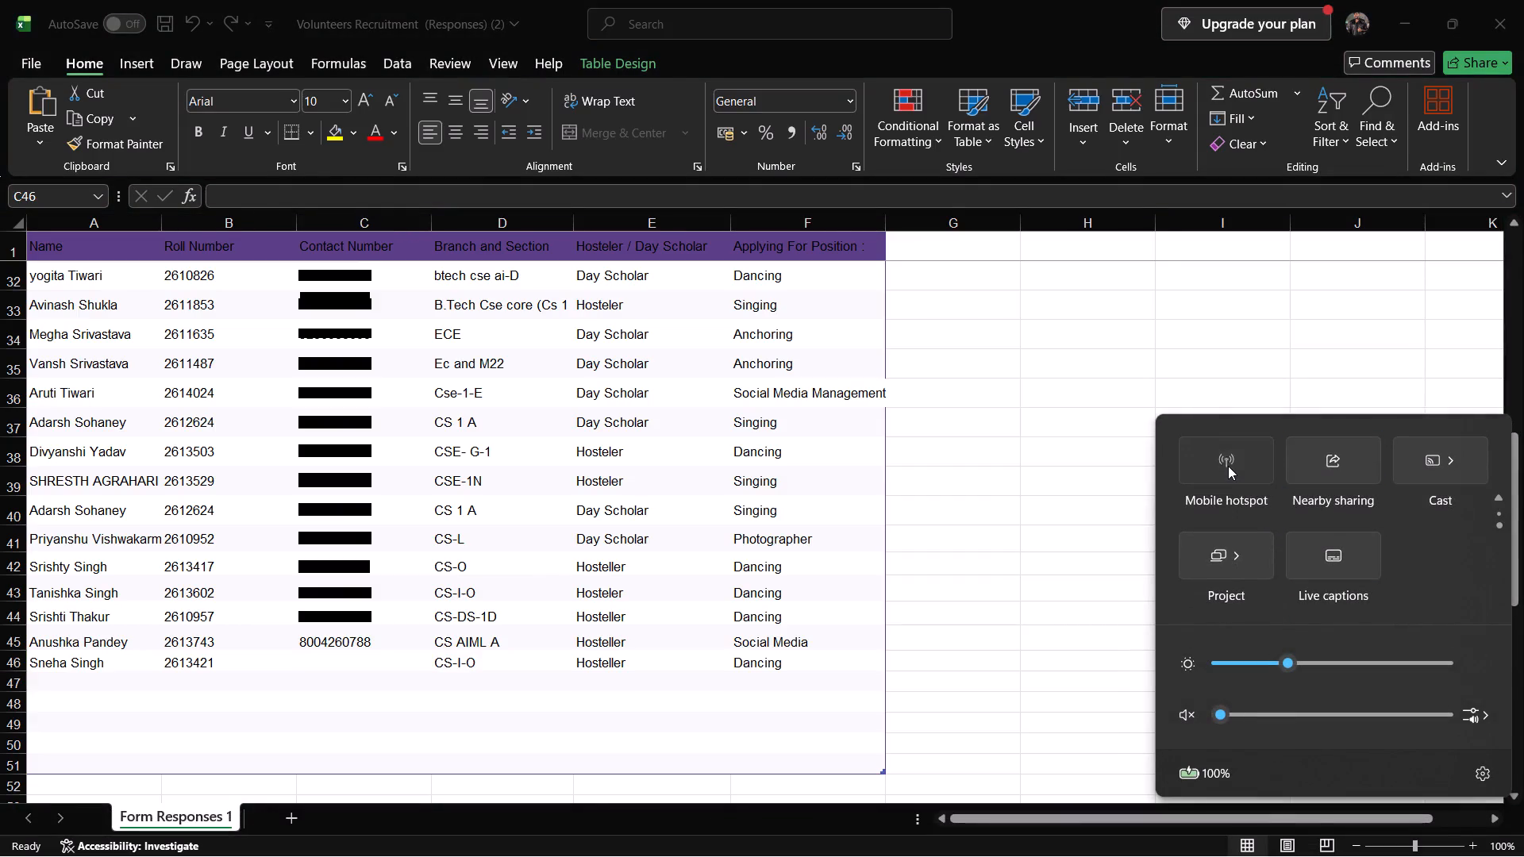
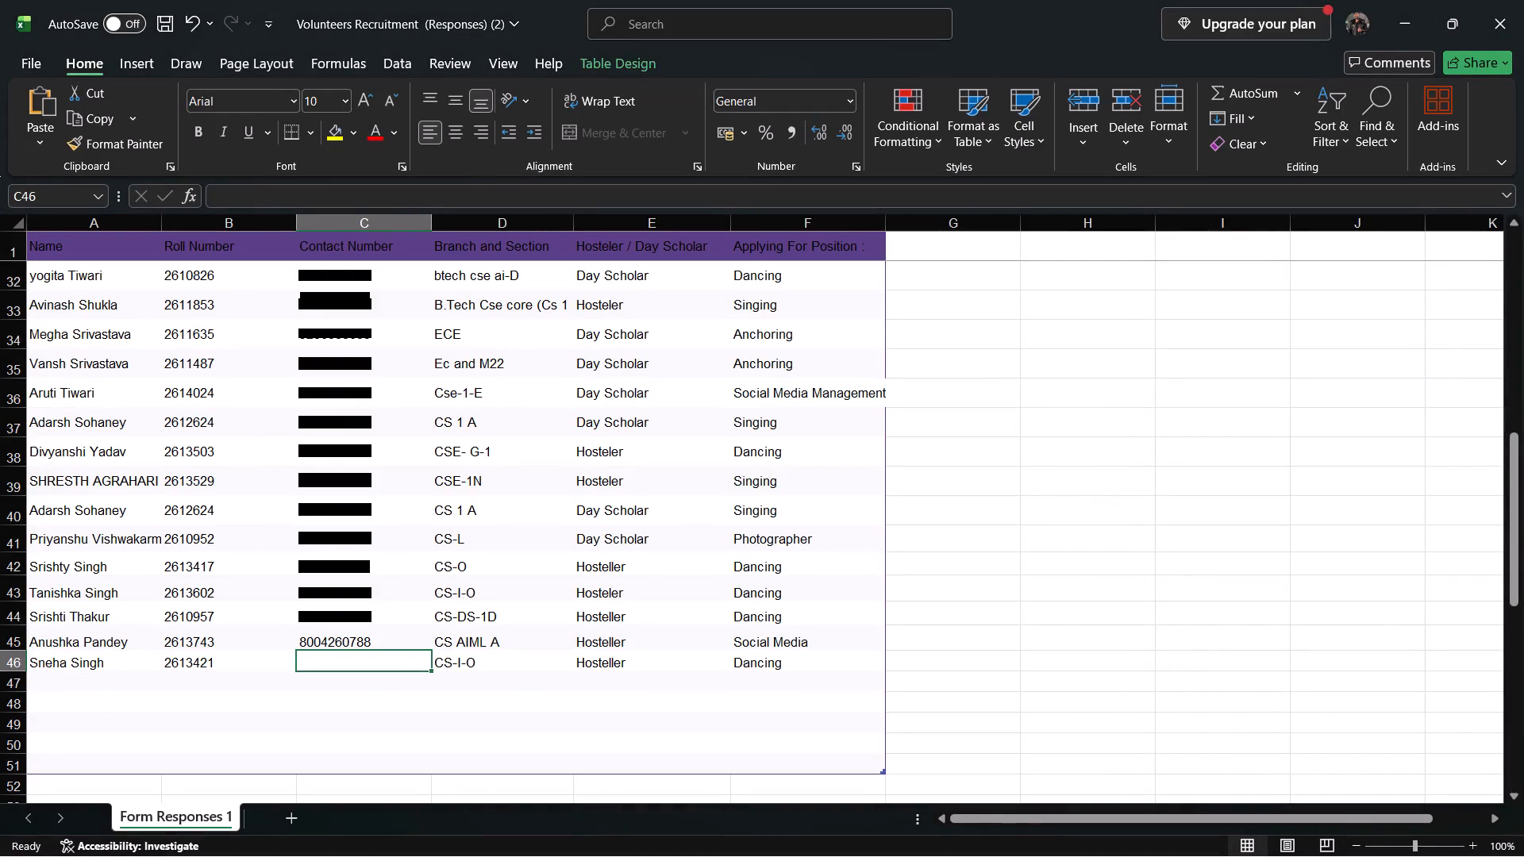
Start a new volunteer entry in row 47 by entering the volunteer's name and roll number.
left_click(124, 680)
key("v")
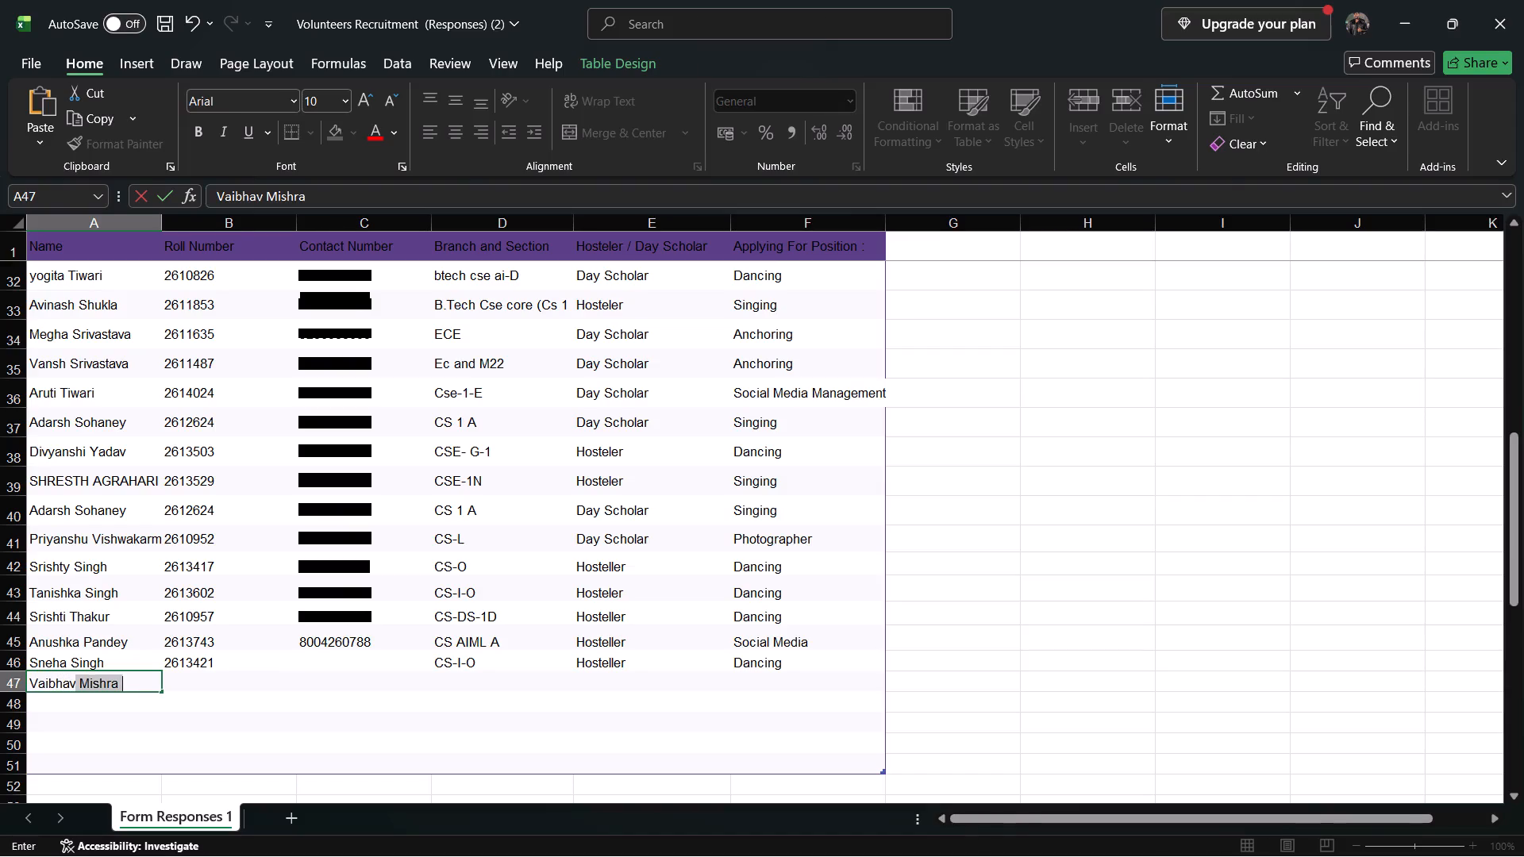
key("Tab")
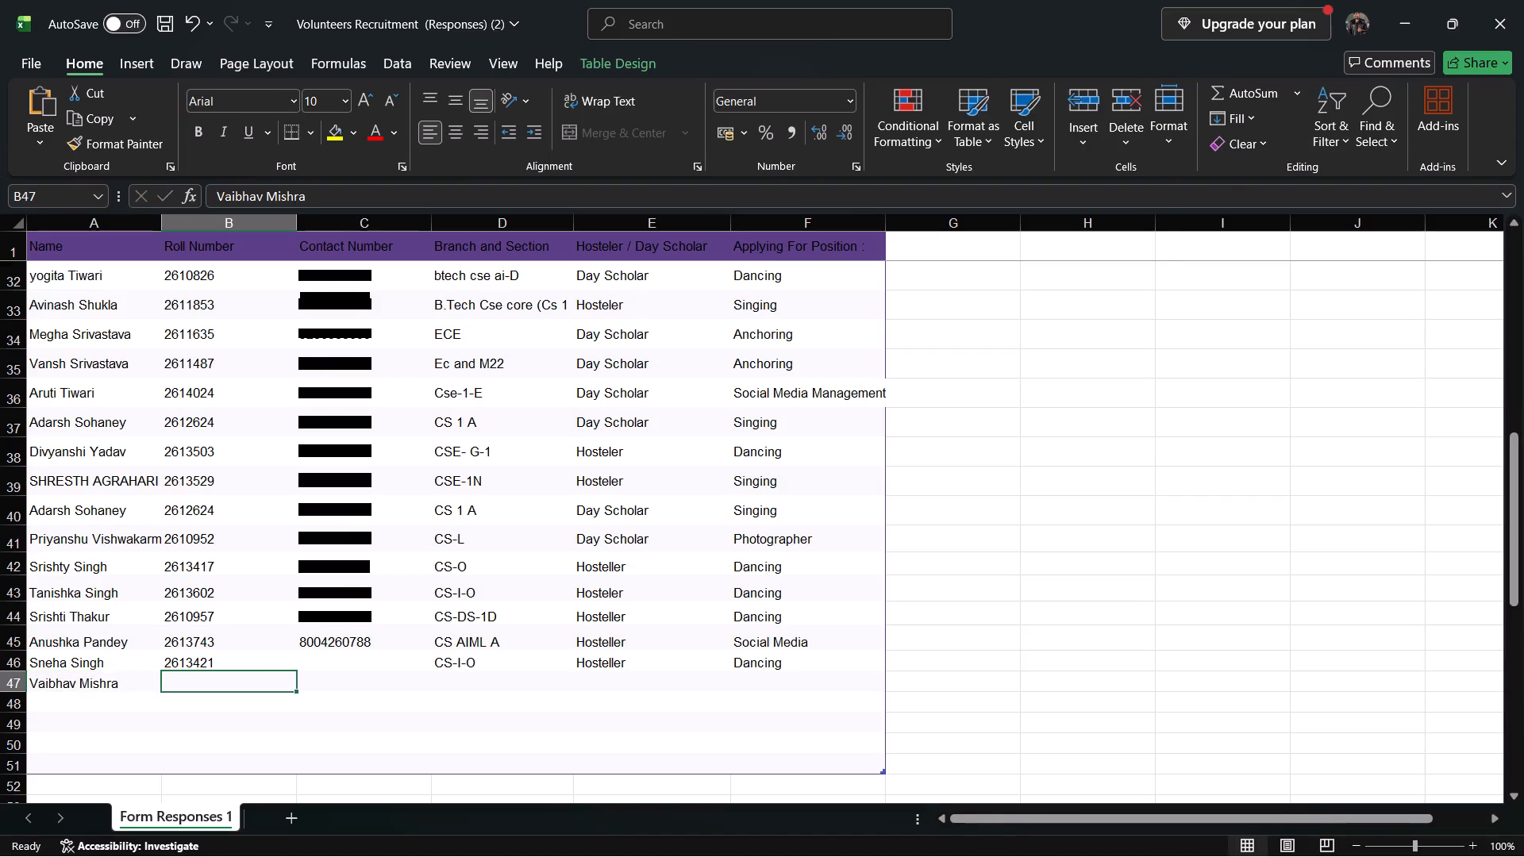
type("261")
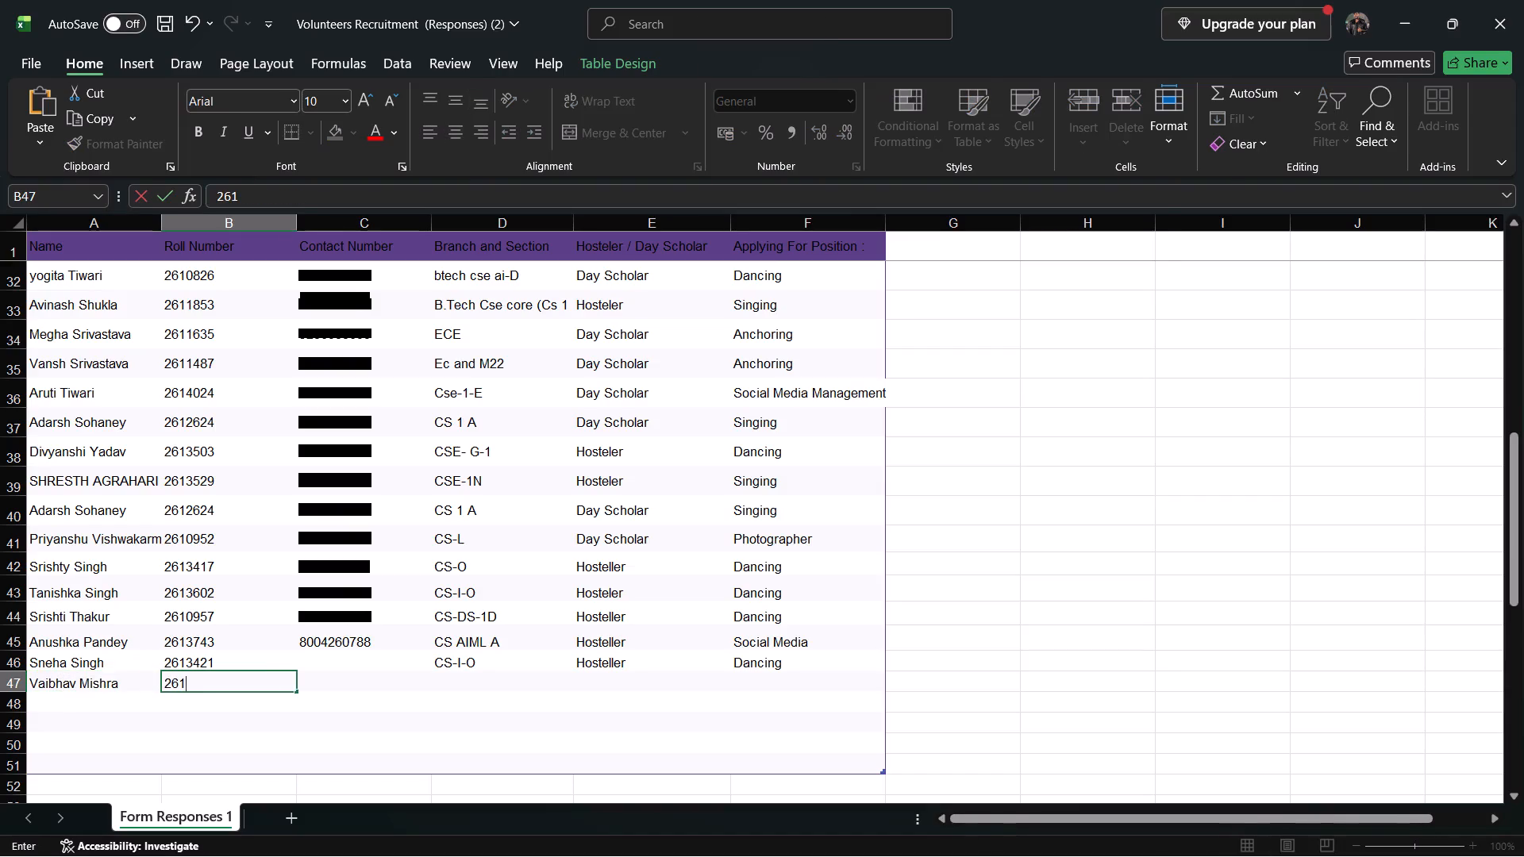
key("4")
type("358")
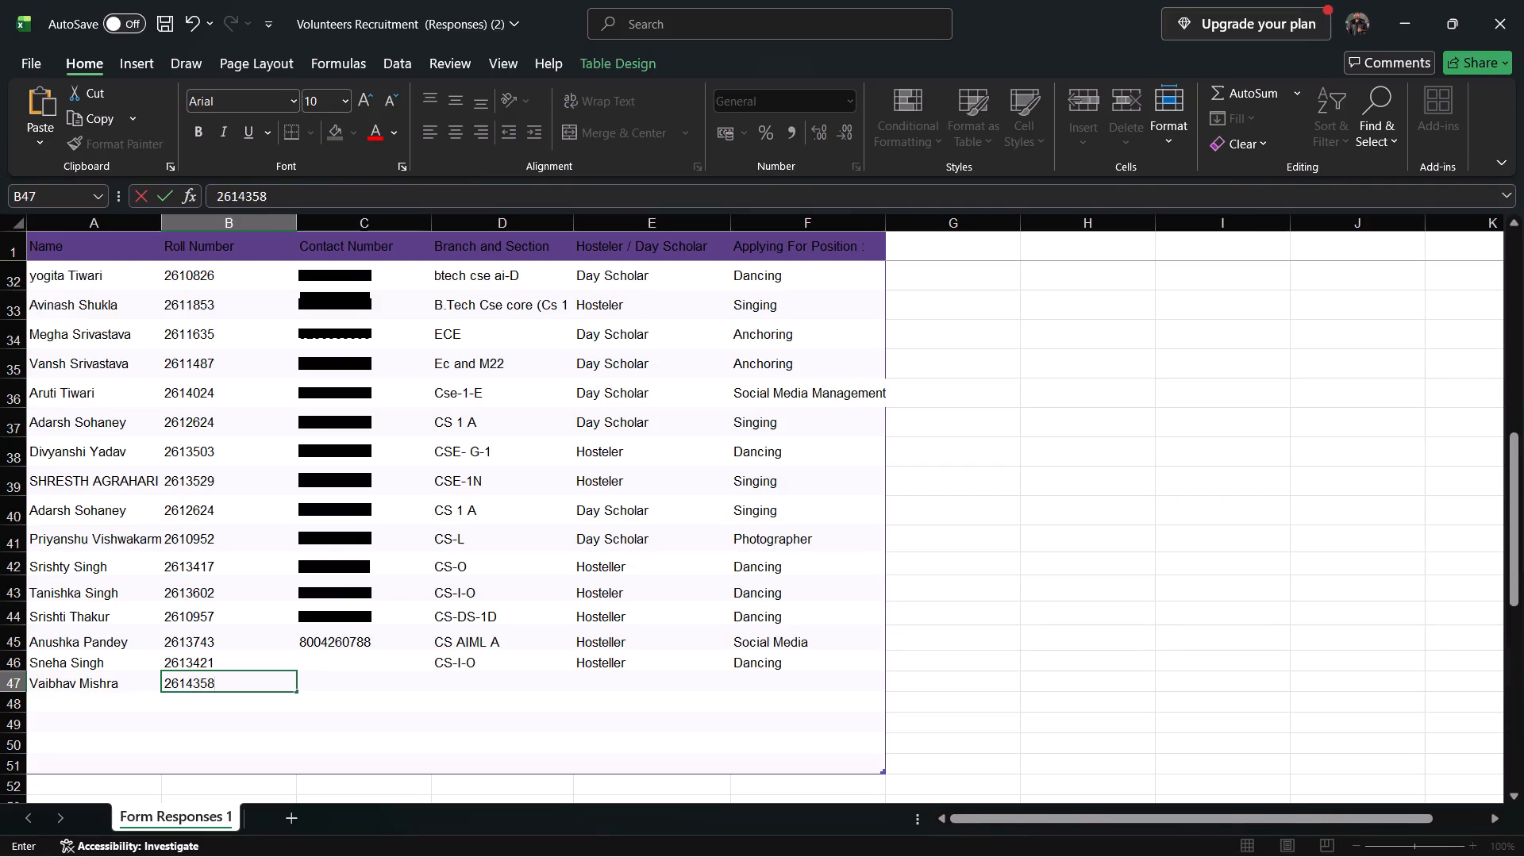
Enter the branch and section value CS-DS-1D in row 47's Contact Number cell.
left_click(356, 682)
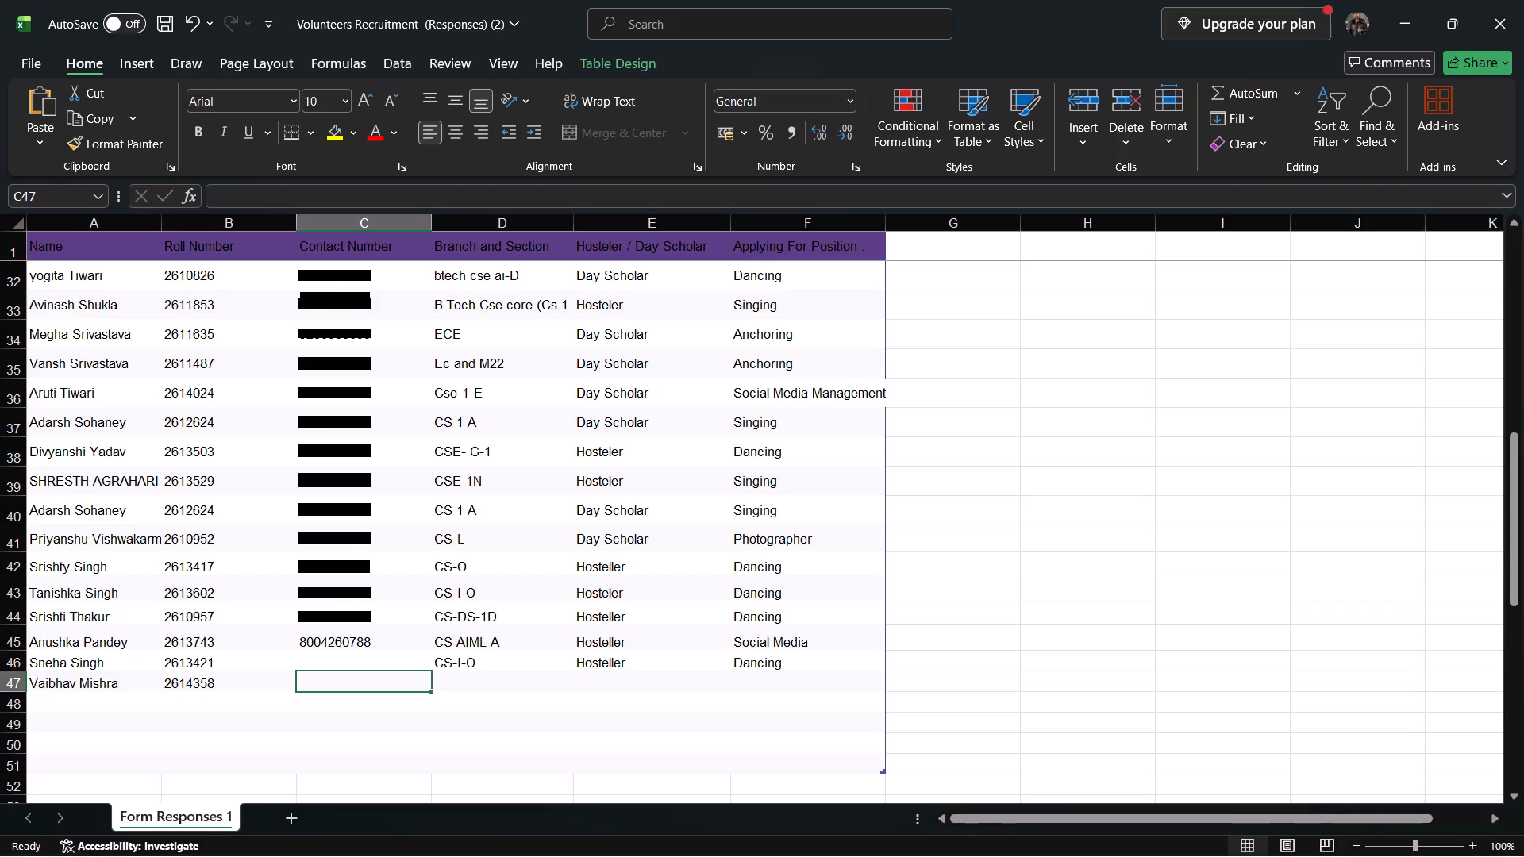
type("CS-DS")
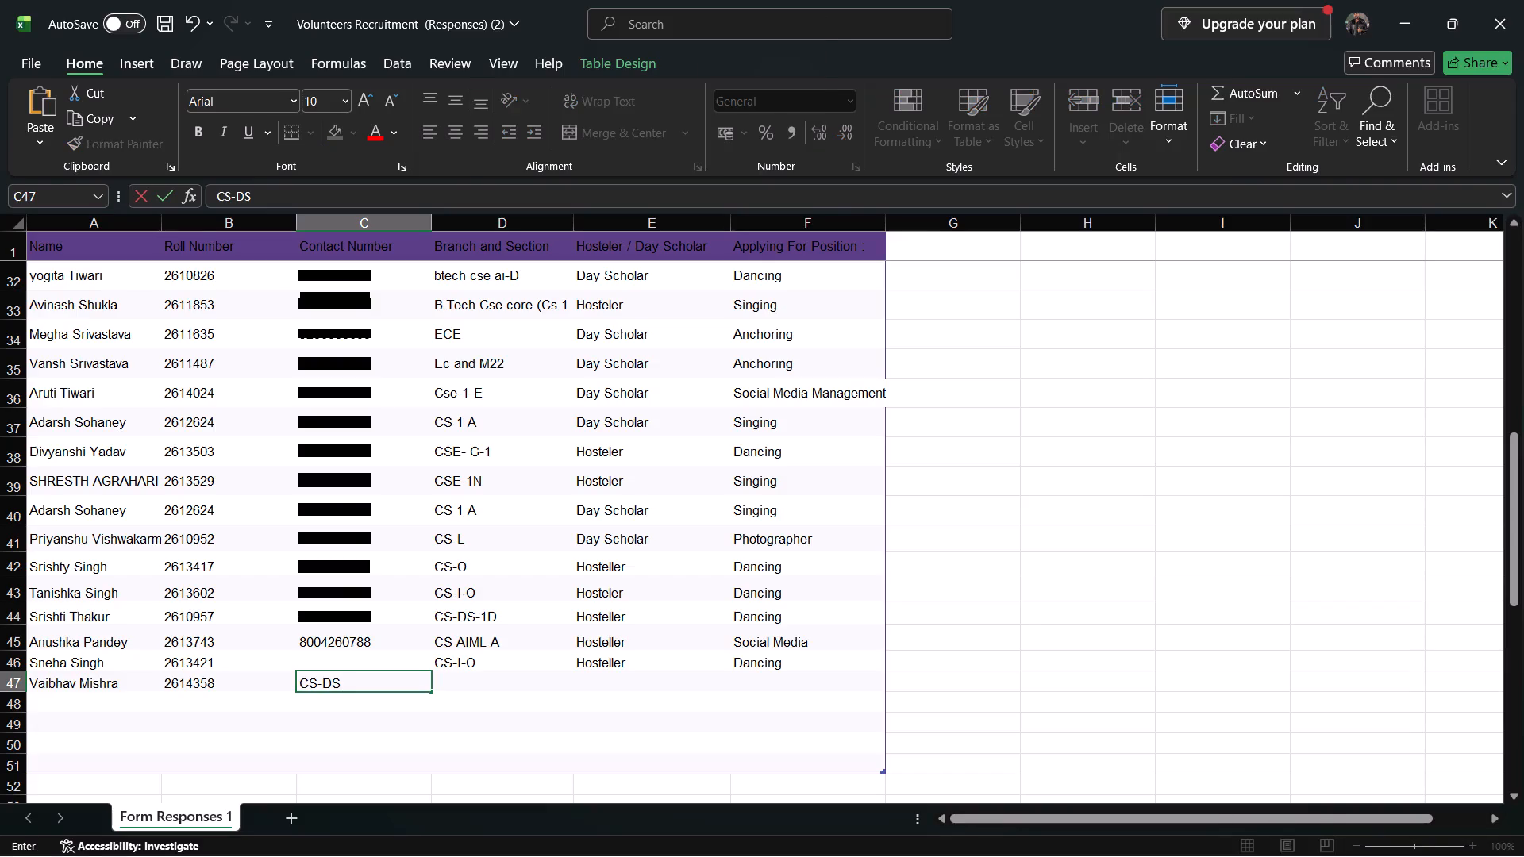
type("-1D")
left_click(515, 685)
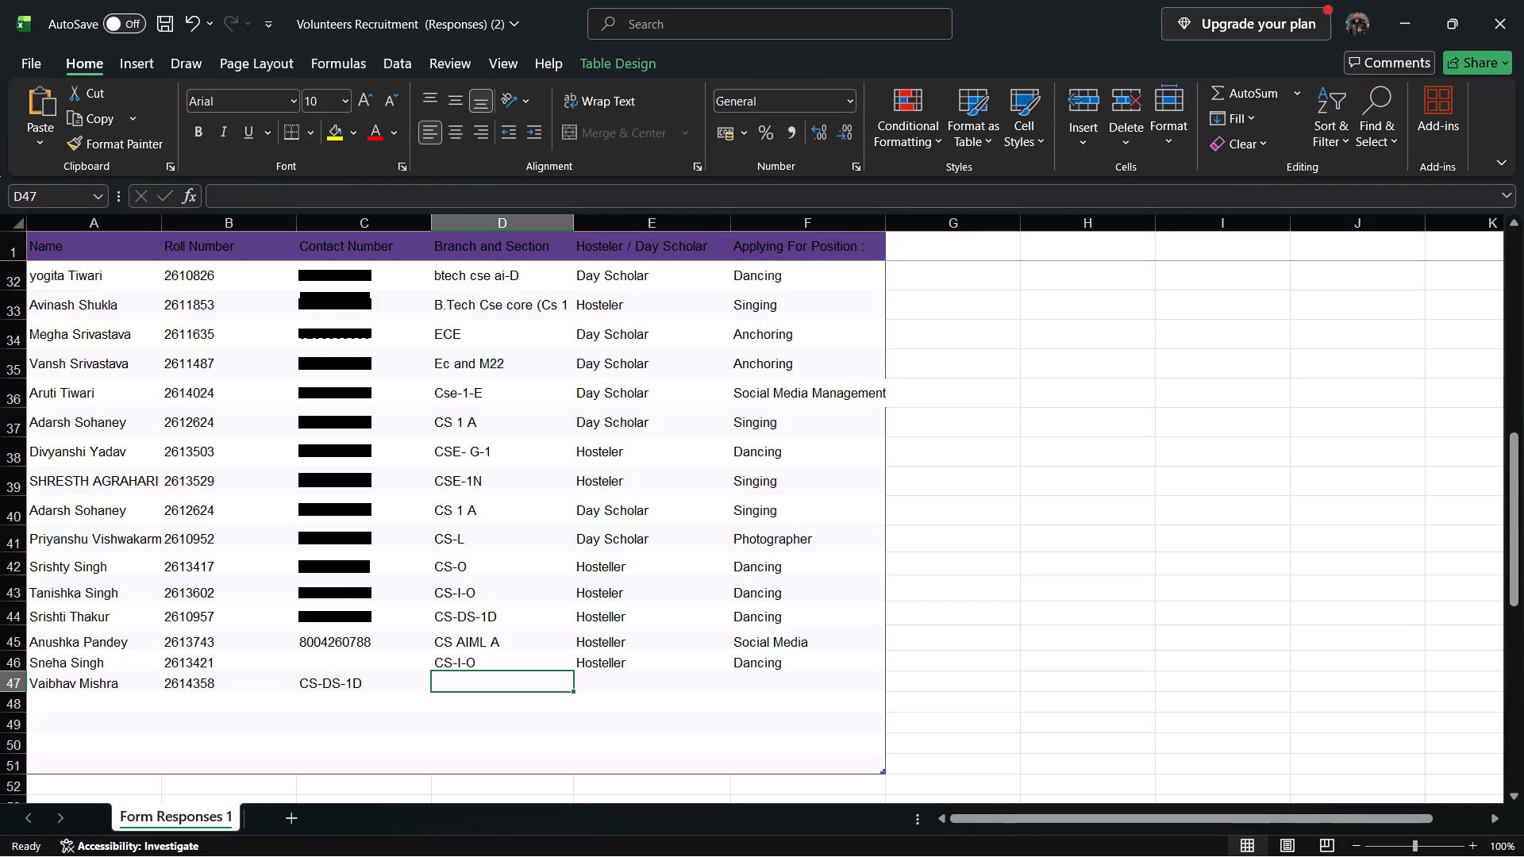
Move CS-DS-1D from row 47's Contact Number cell to its Branch and Section cell.
left_click(397, 682)
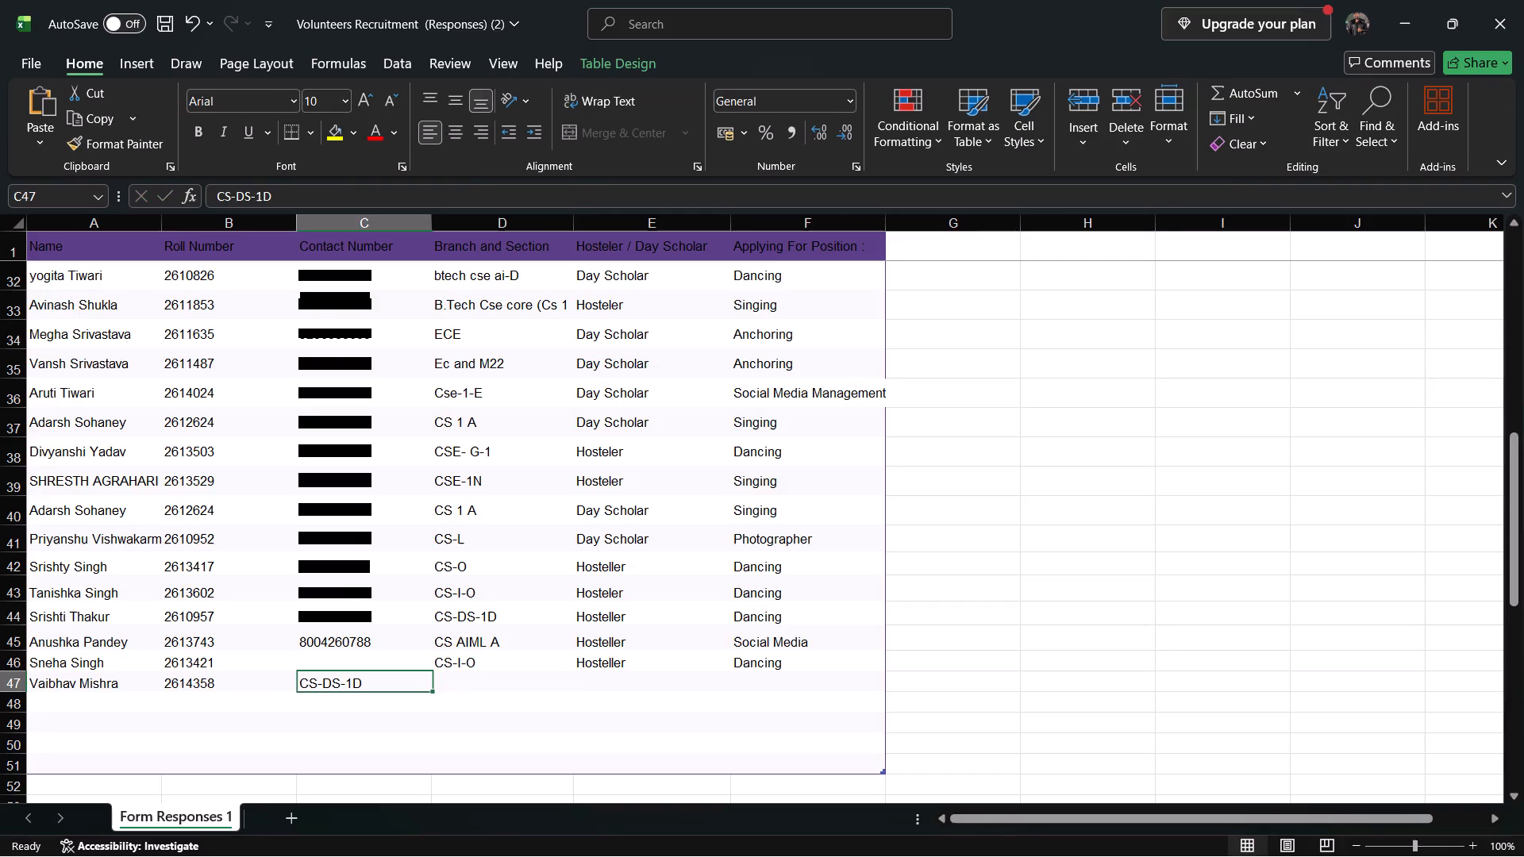
key("ctrl+c")
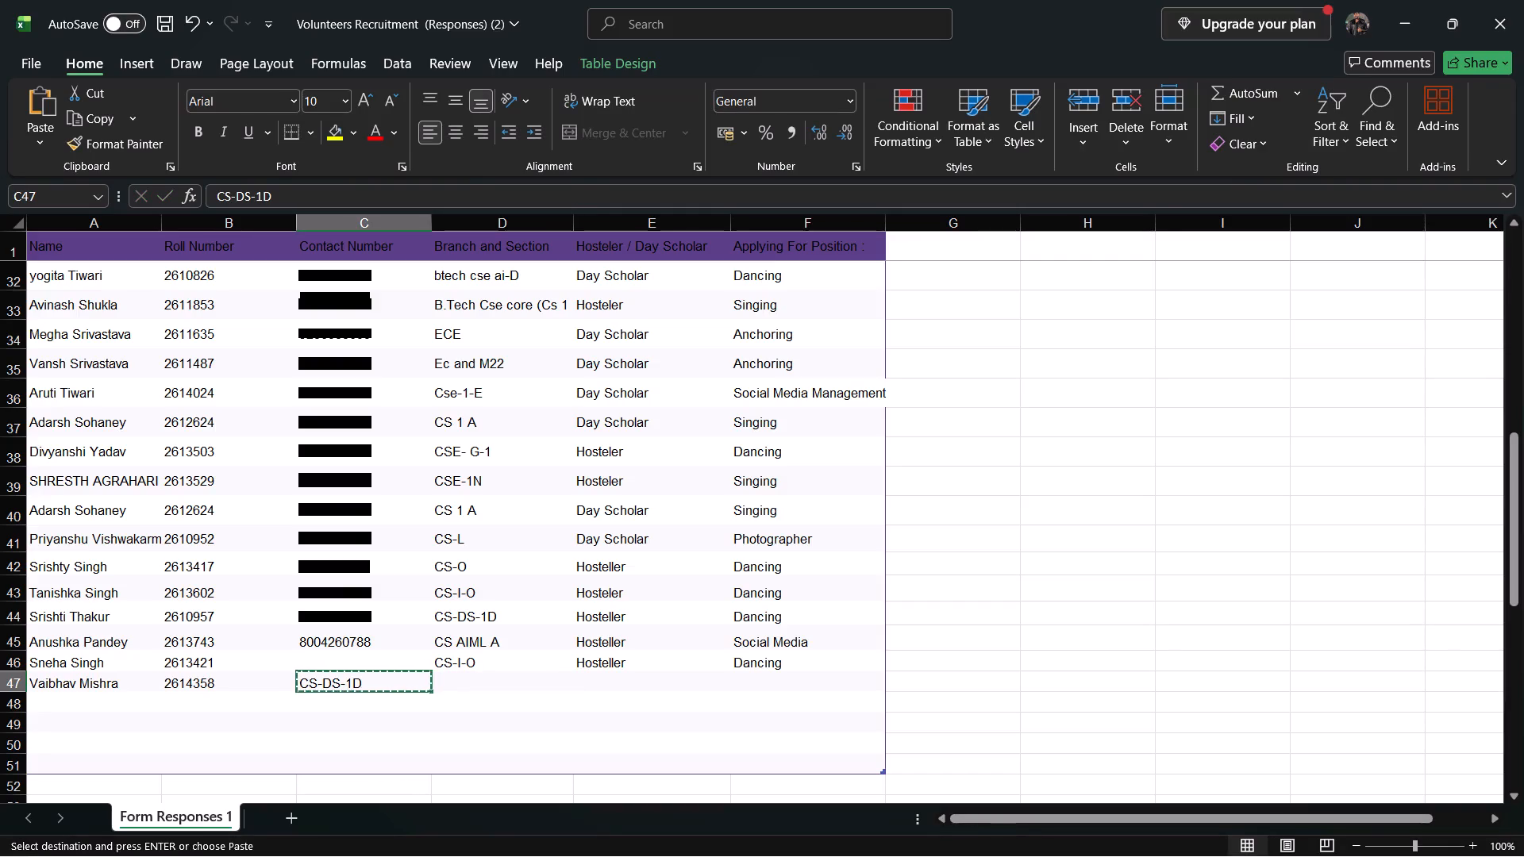
key("ctrl+x")
left_click(454, 682)
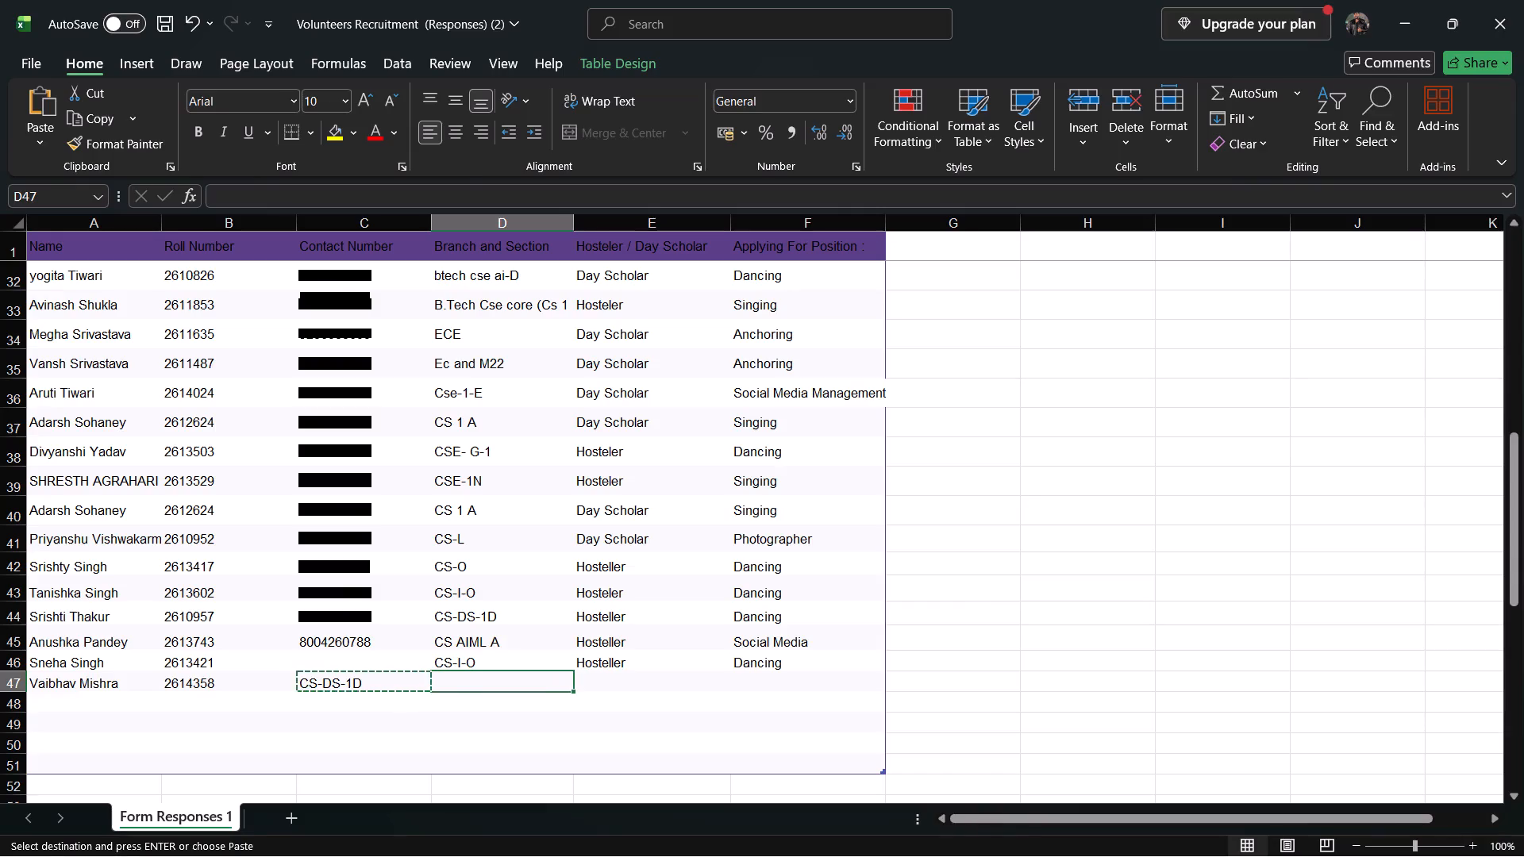
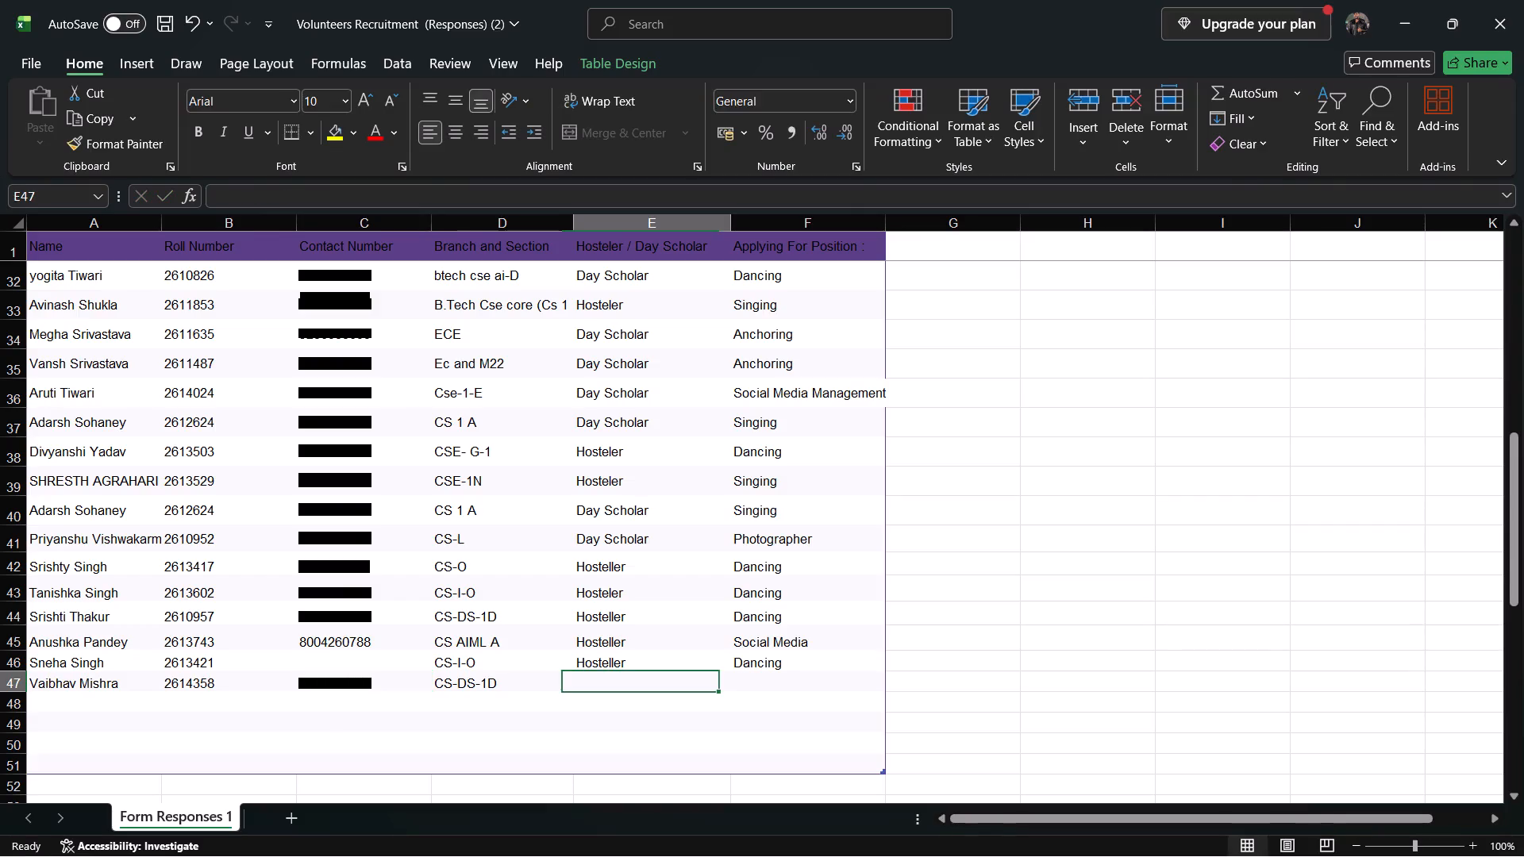
Enter Hosteller as the Hosteler / Day Scholar value for the volunteer in row 47.
key("h")
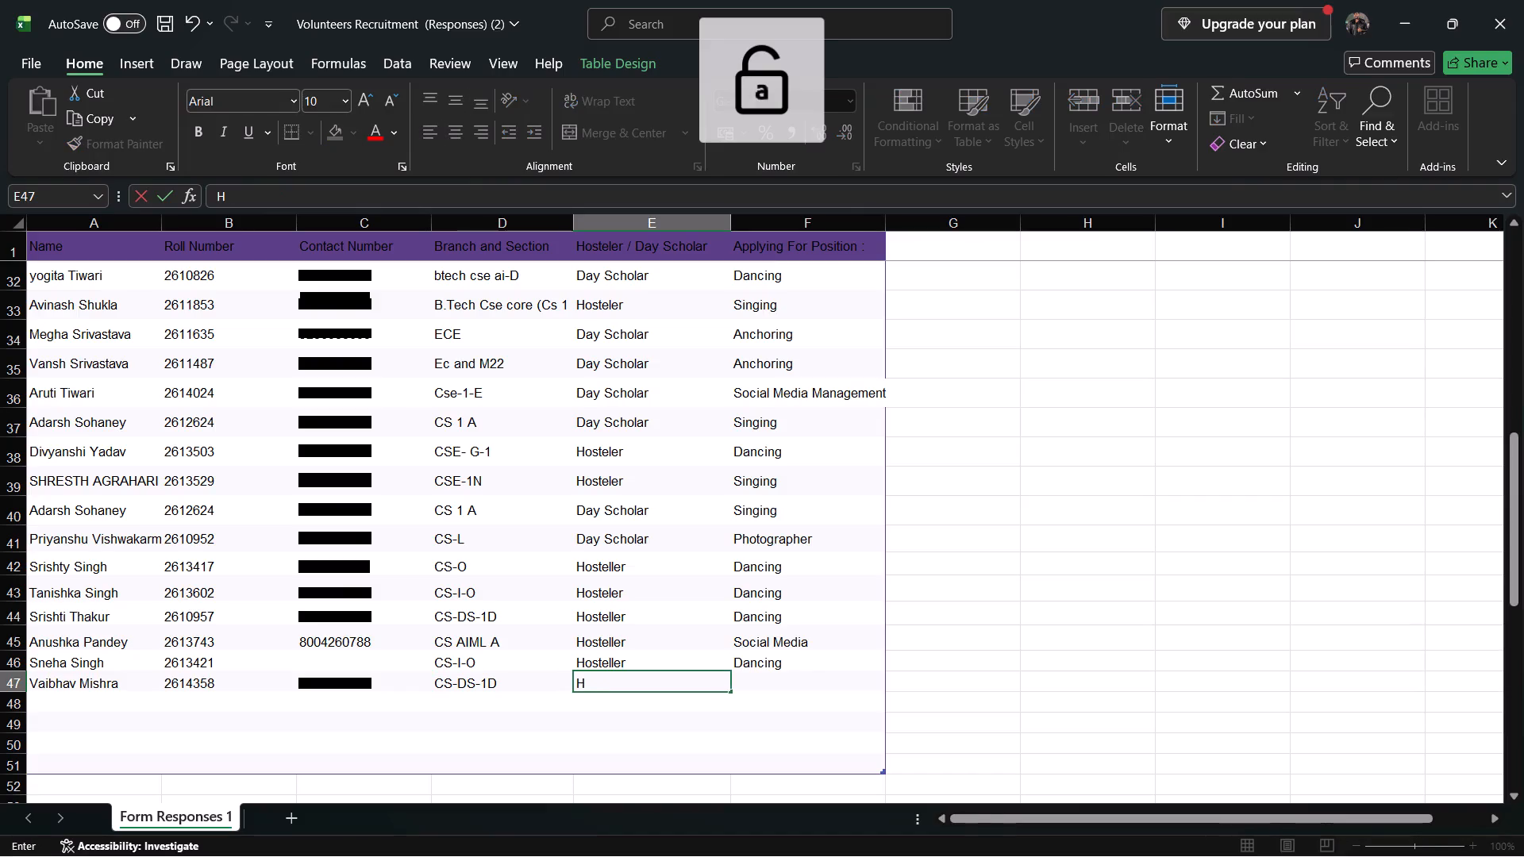
type("osteller")
left_click(761, 689)
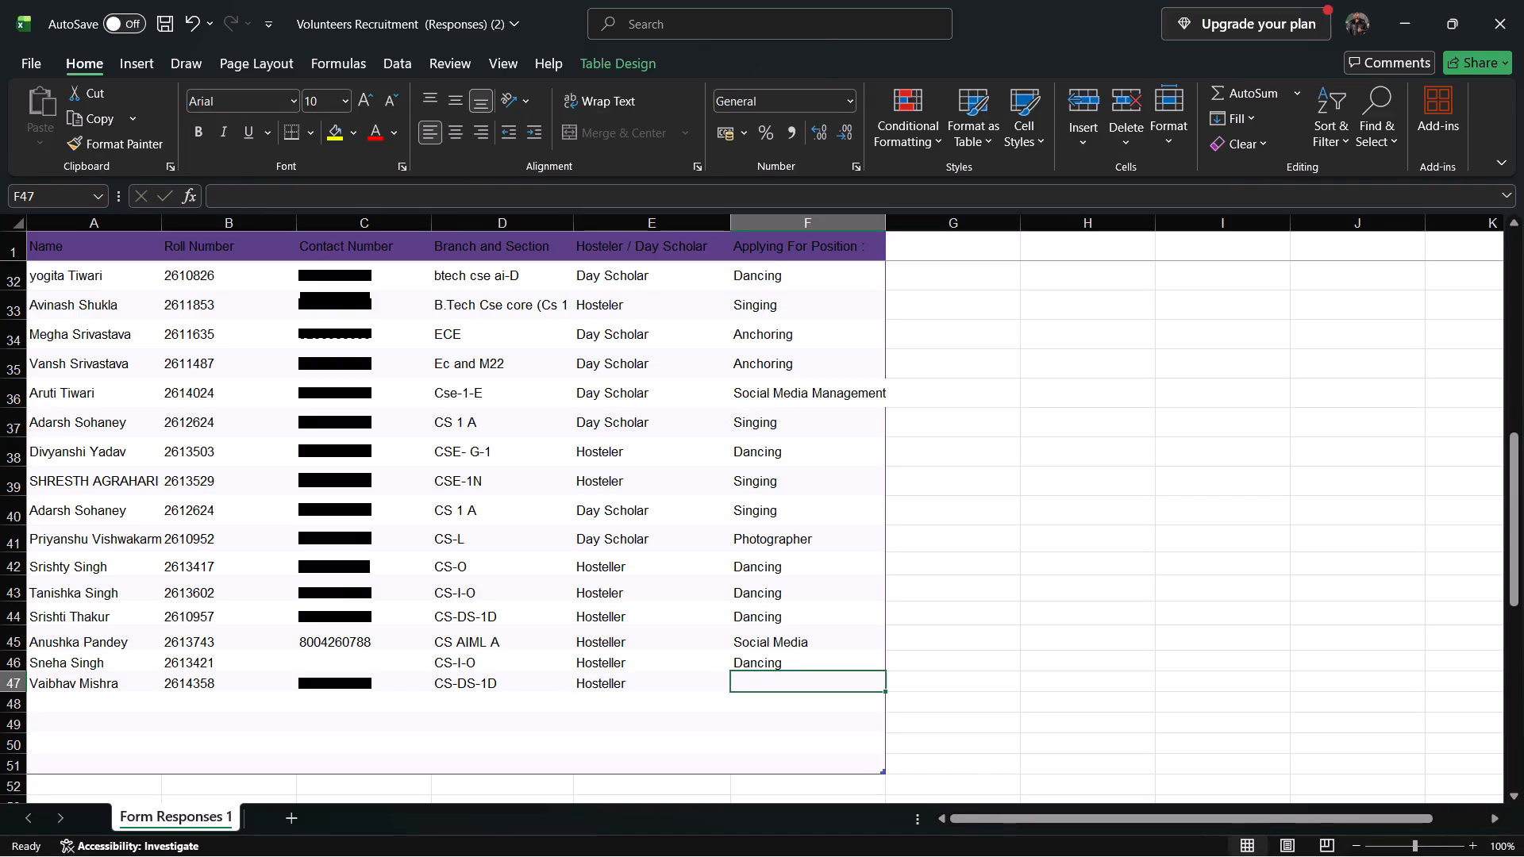
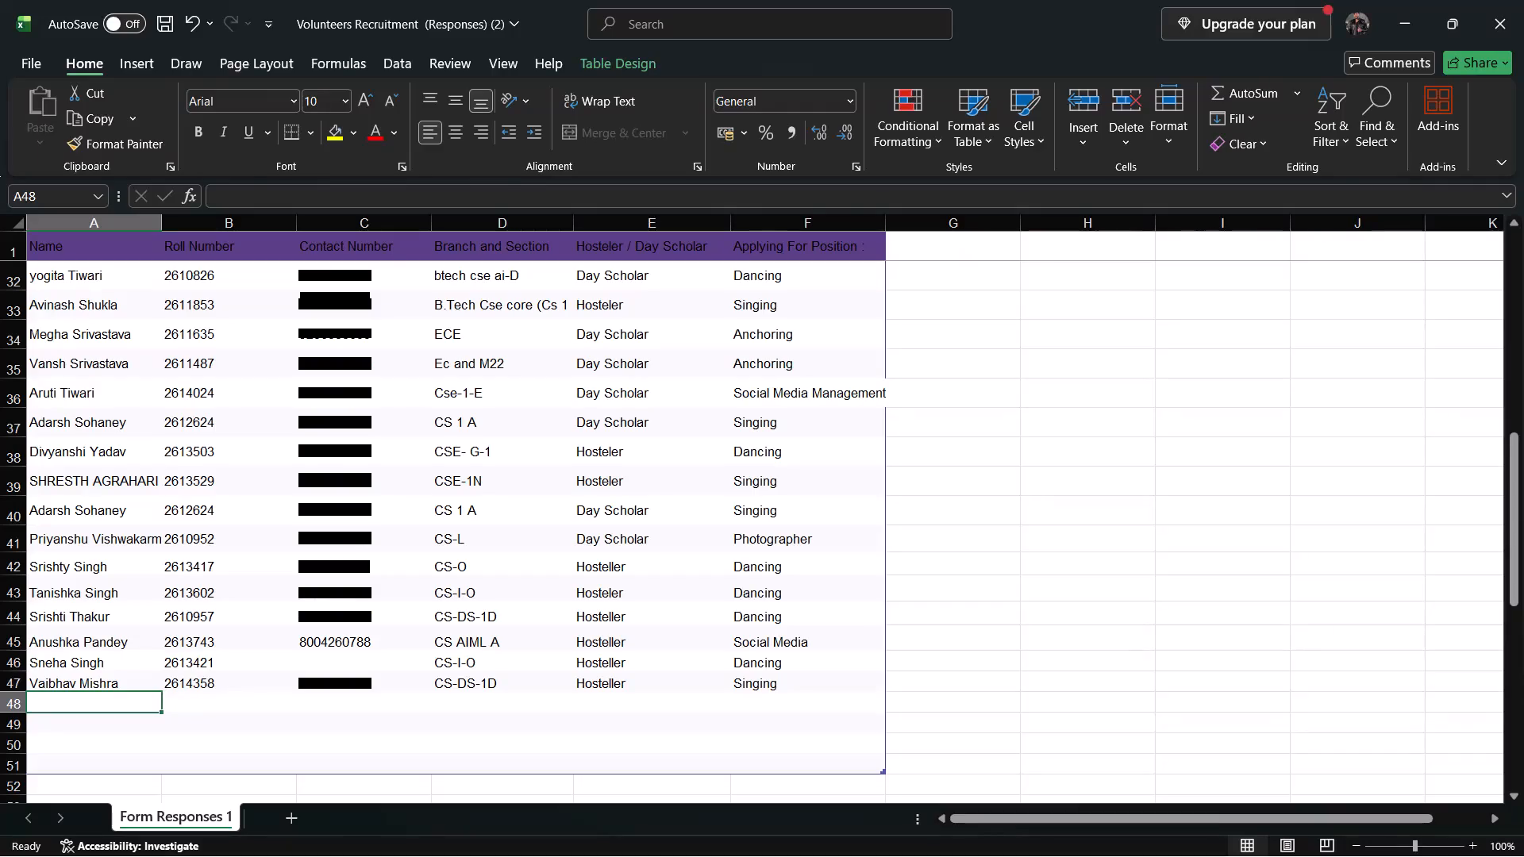
Look through the volunteer responses table, checking the Contact Number cell in row 46 and the other rows' entries.
left_click(314, 659)
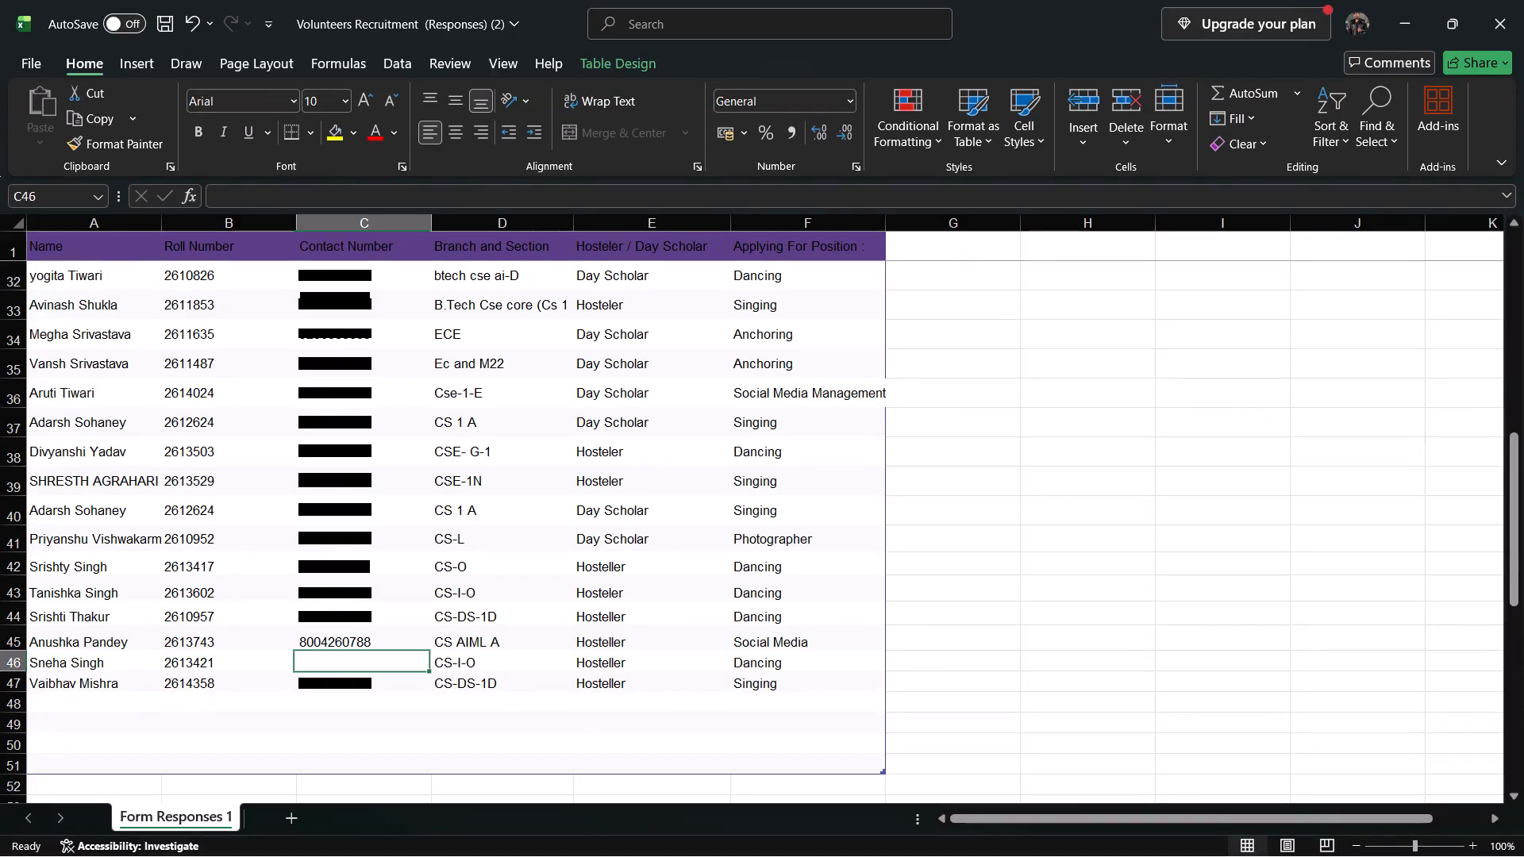
scroll(314, 659, "up", 9)
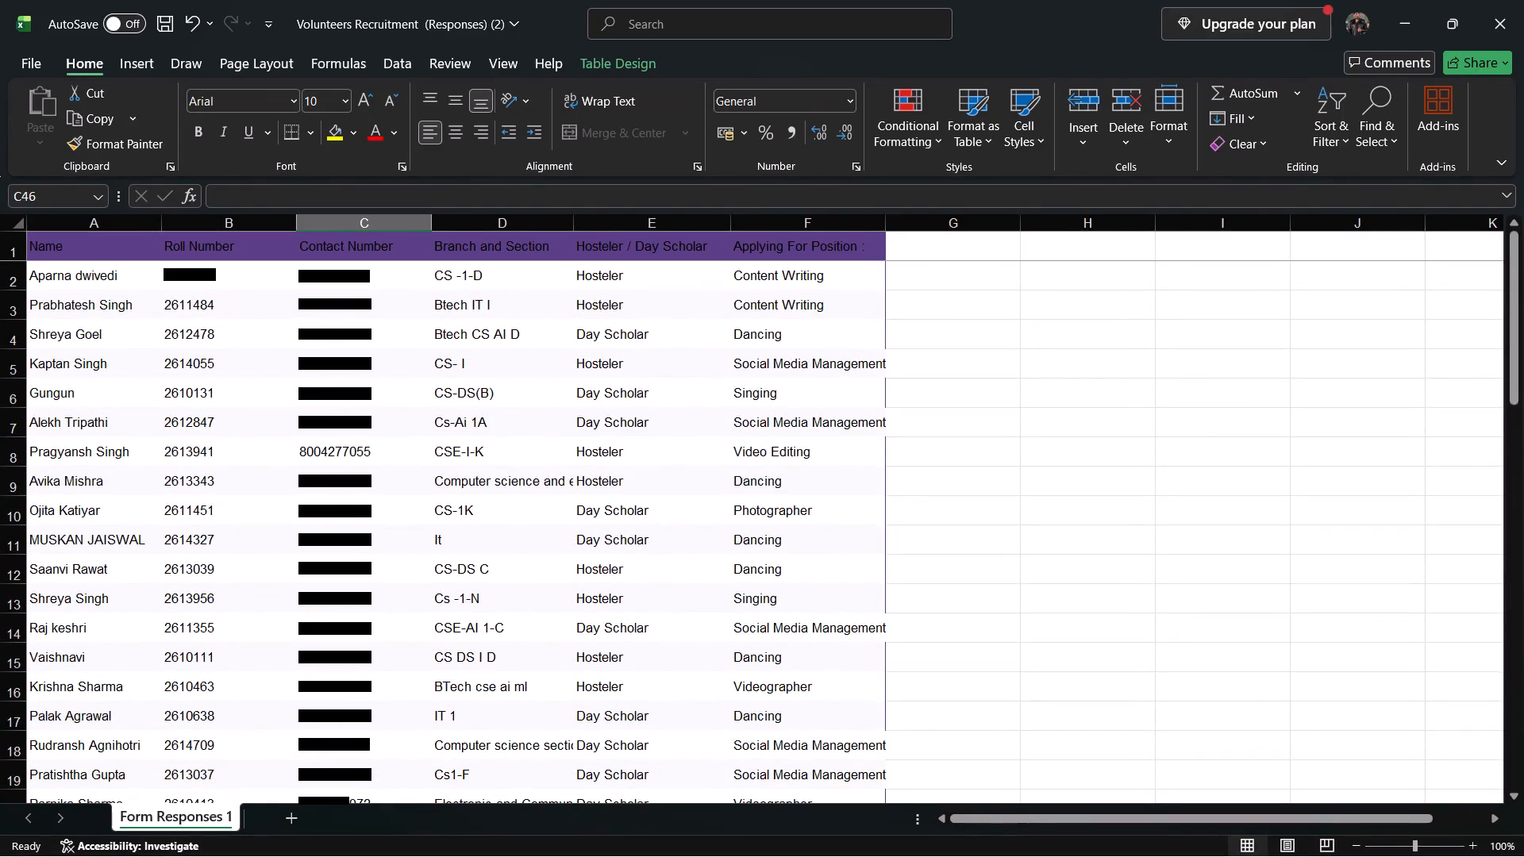
scroll(143, 228, "down", 3)
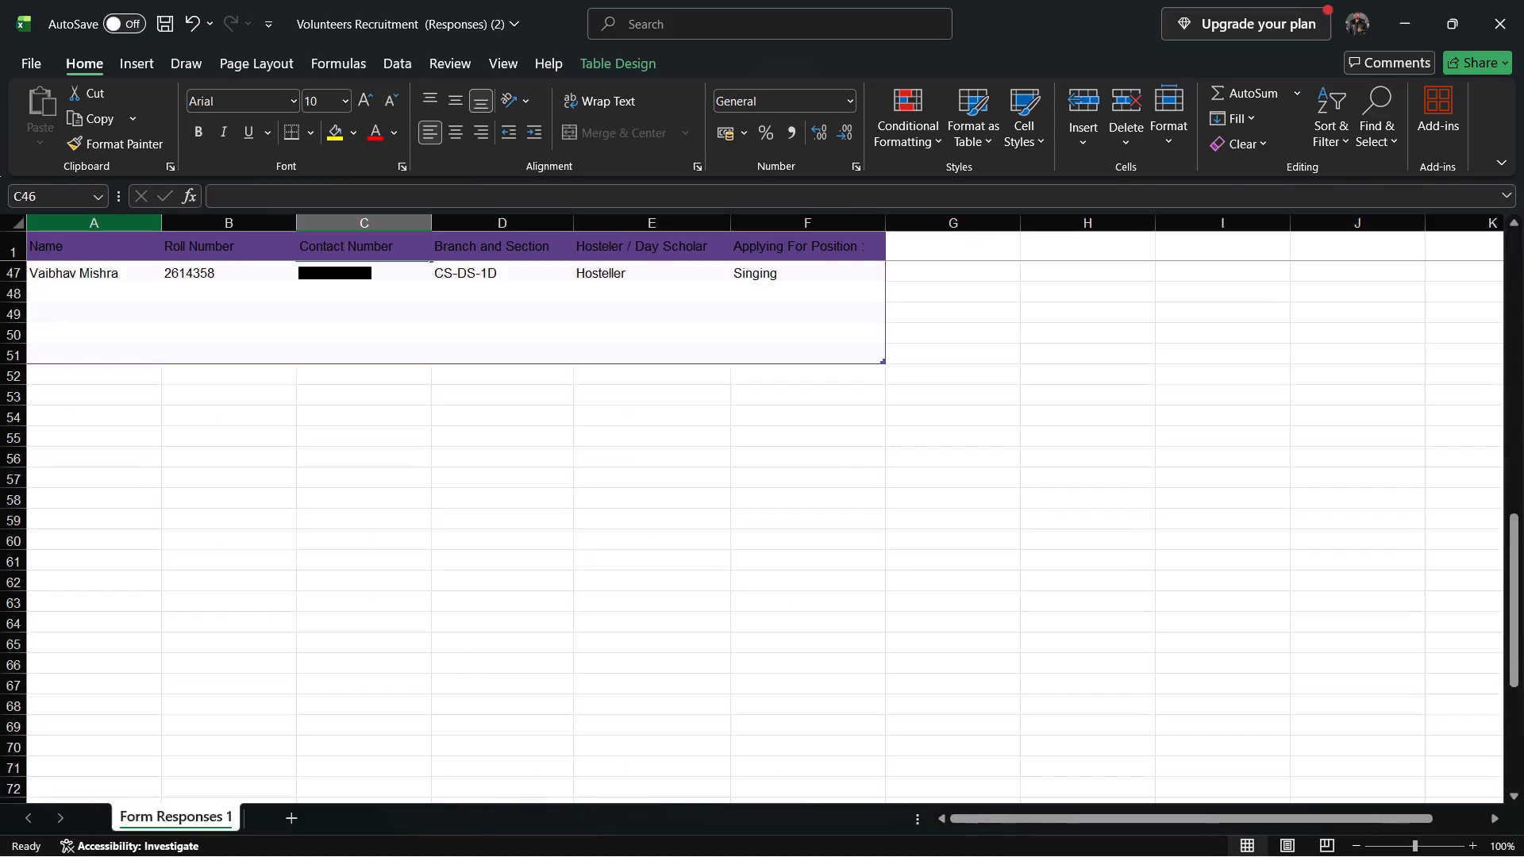
scroll(143, 228, "up", 2)
scroll(143, 228, "down", 1)
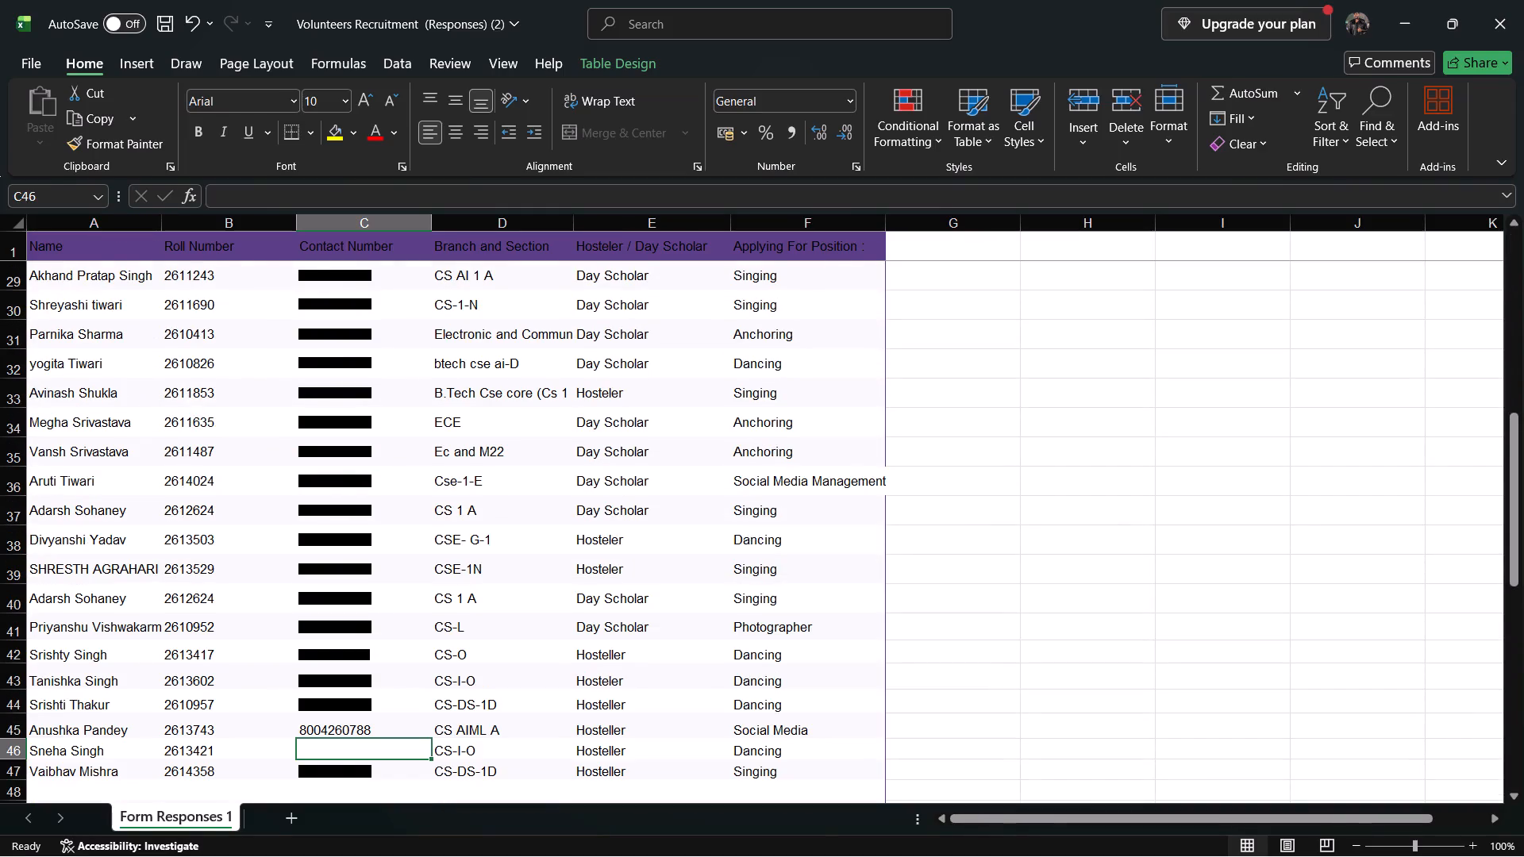
scroll(167, 421, "down", 1)
left_click(344, 691)
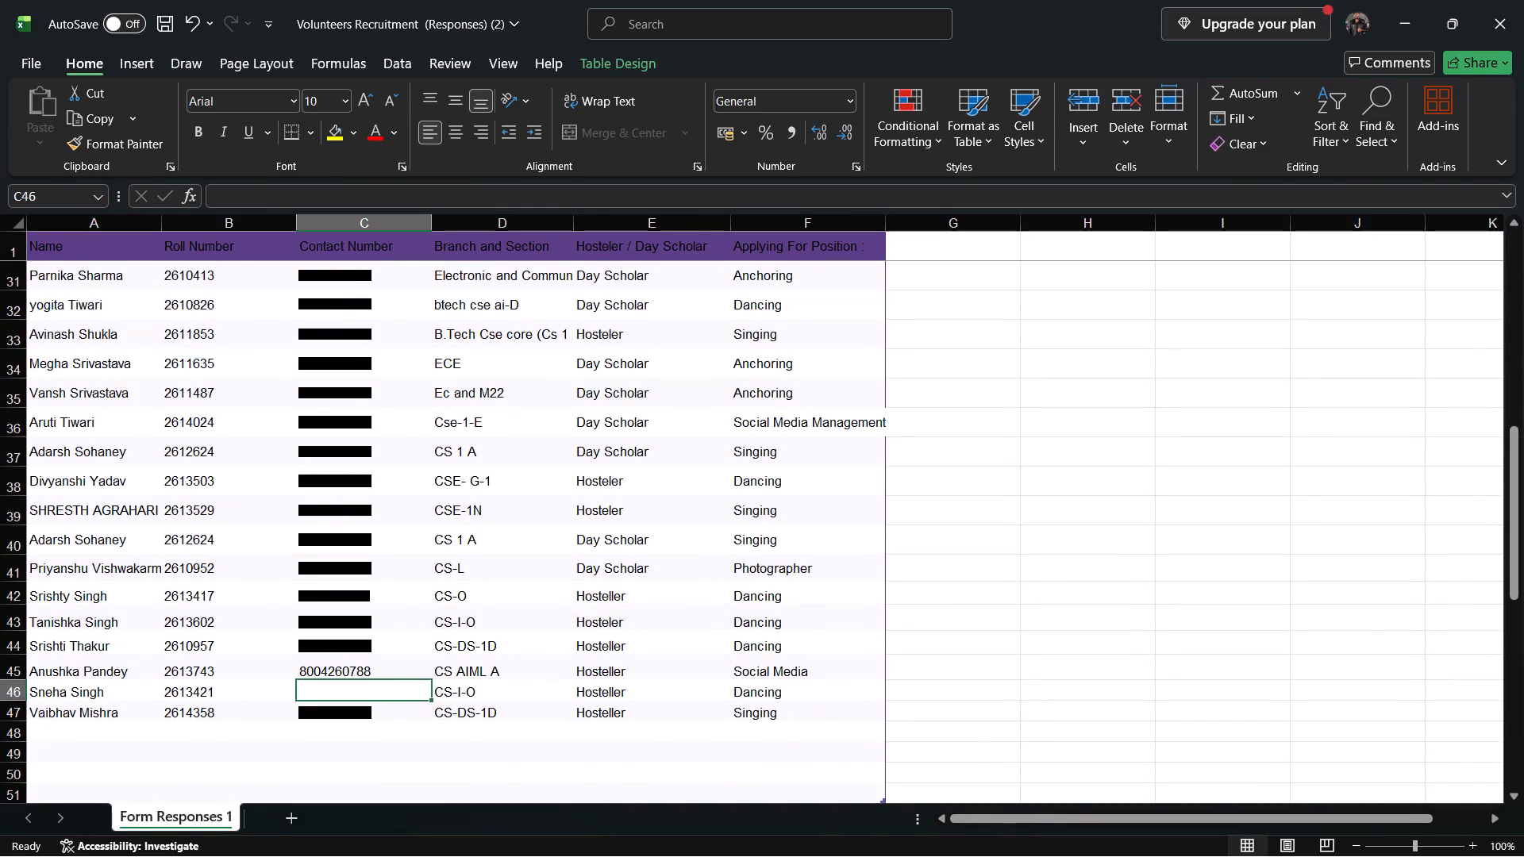
left_click(817, 582)
Shorten the Branch and Section entry in row 9 to Cse 1 F.
scroll(817, 582, "up", 4)
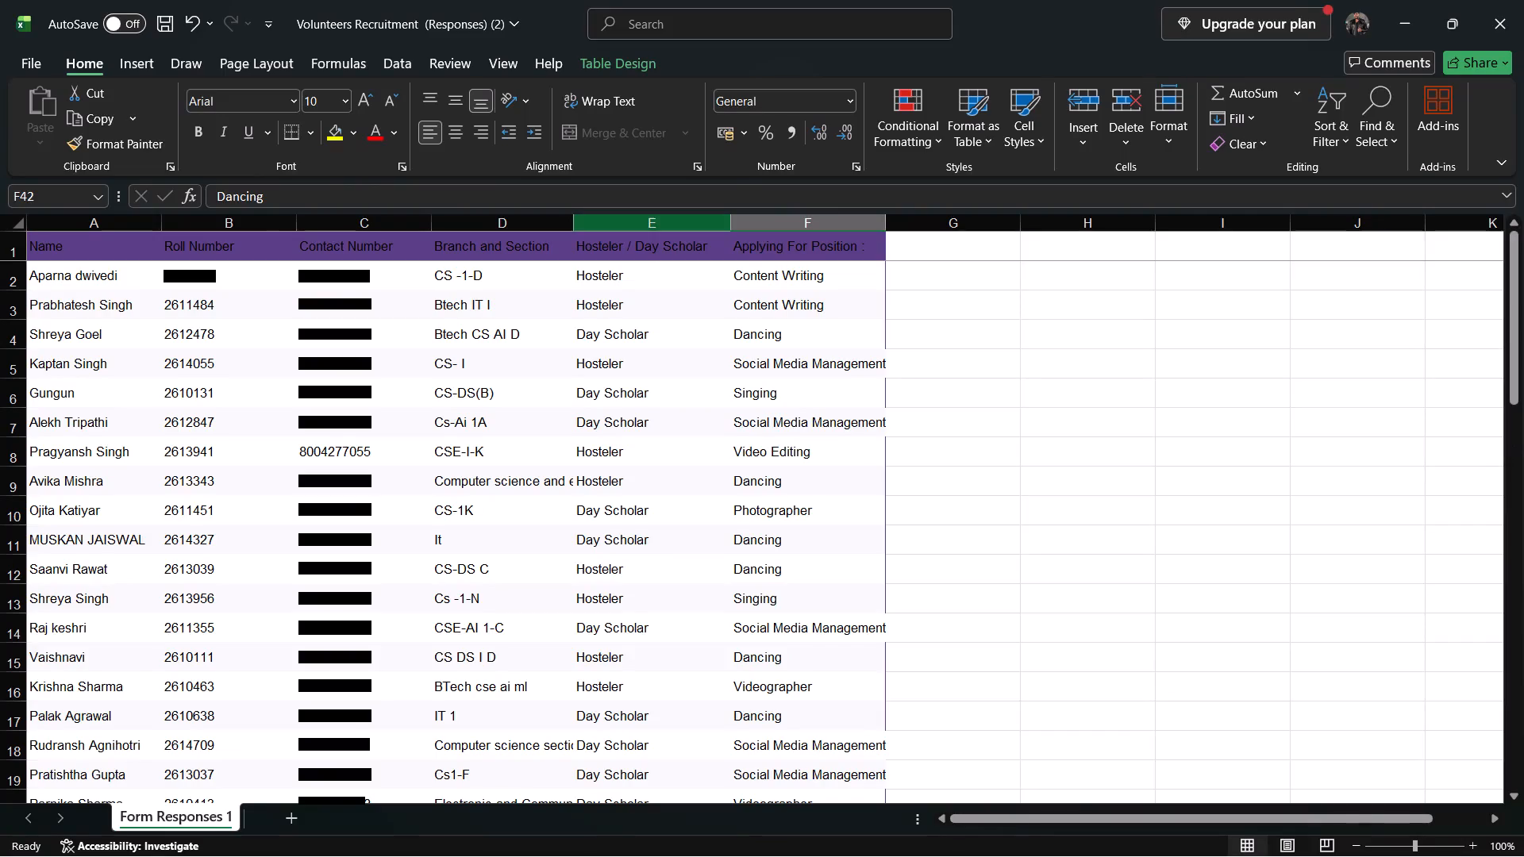
left_click(496, 473)
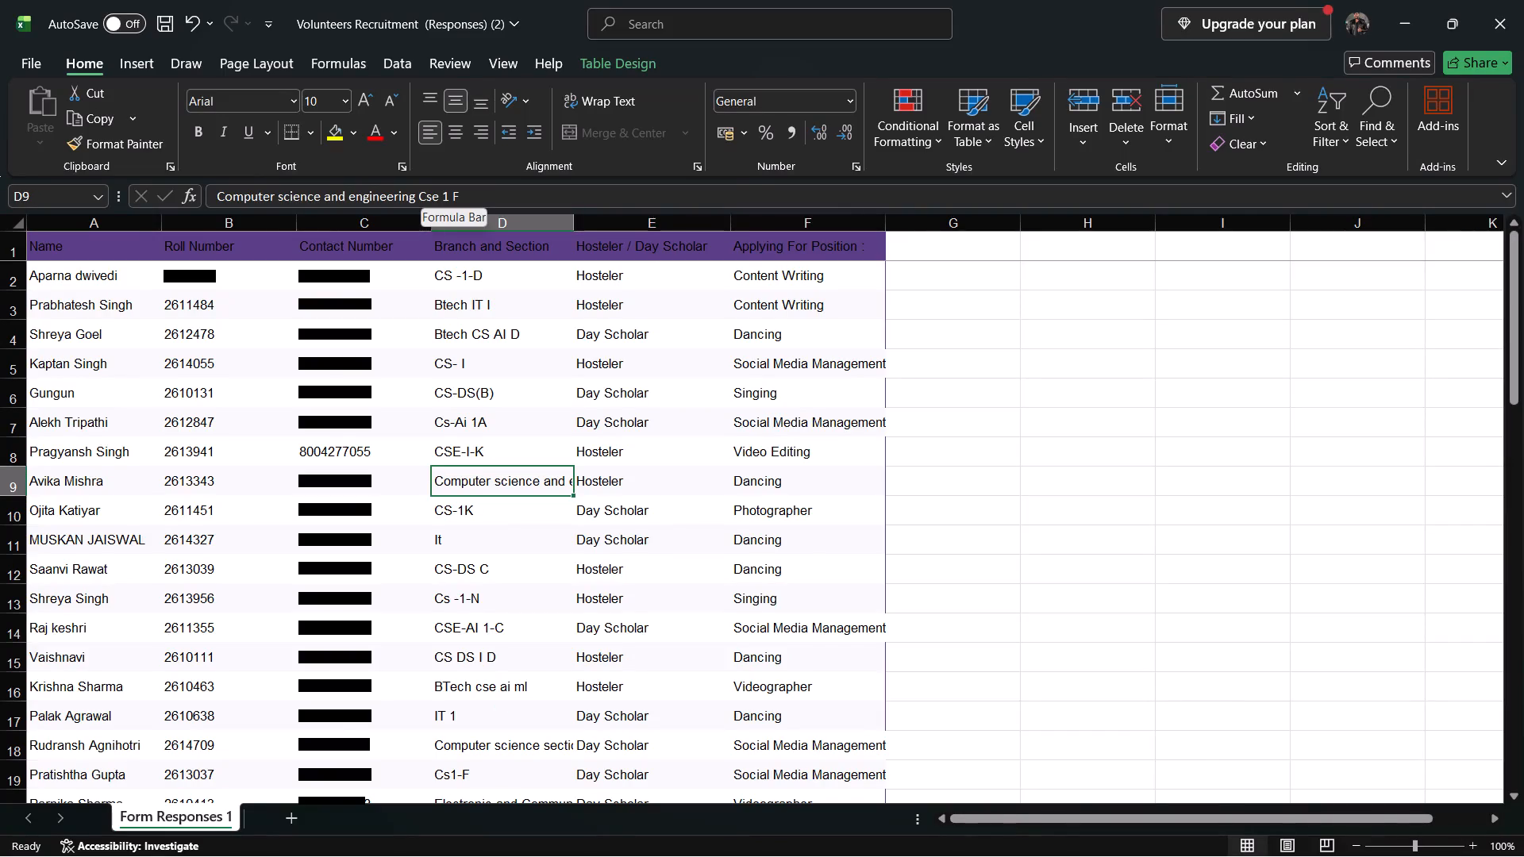
left_click_drag(417, 201, 64, 209)
key("BackSpace")
Change the Branch and Section entry in row 11 to IT in capitals, without a section number.
scroll(152, 302, "down", 1)
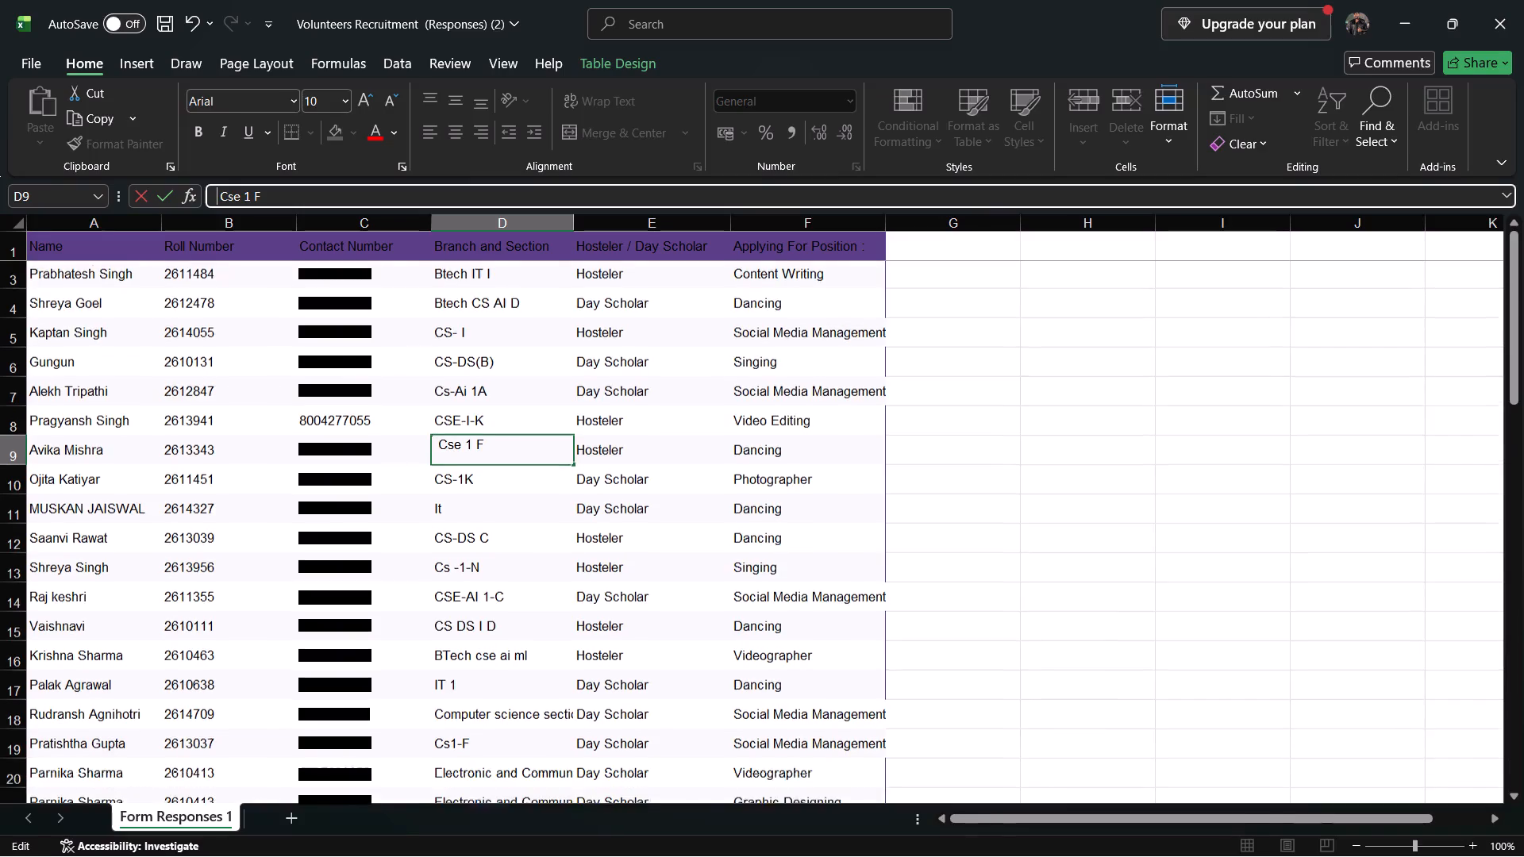
scroll(152, 302, "down", 1)
left_click(456, 421)
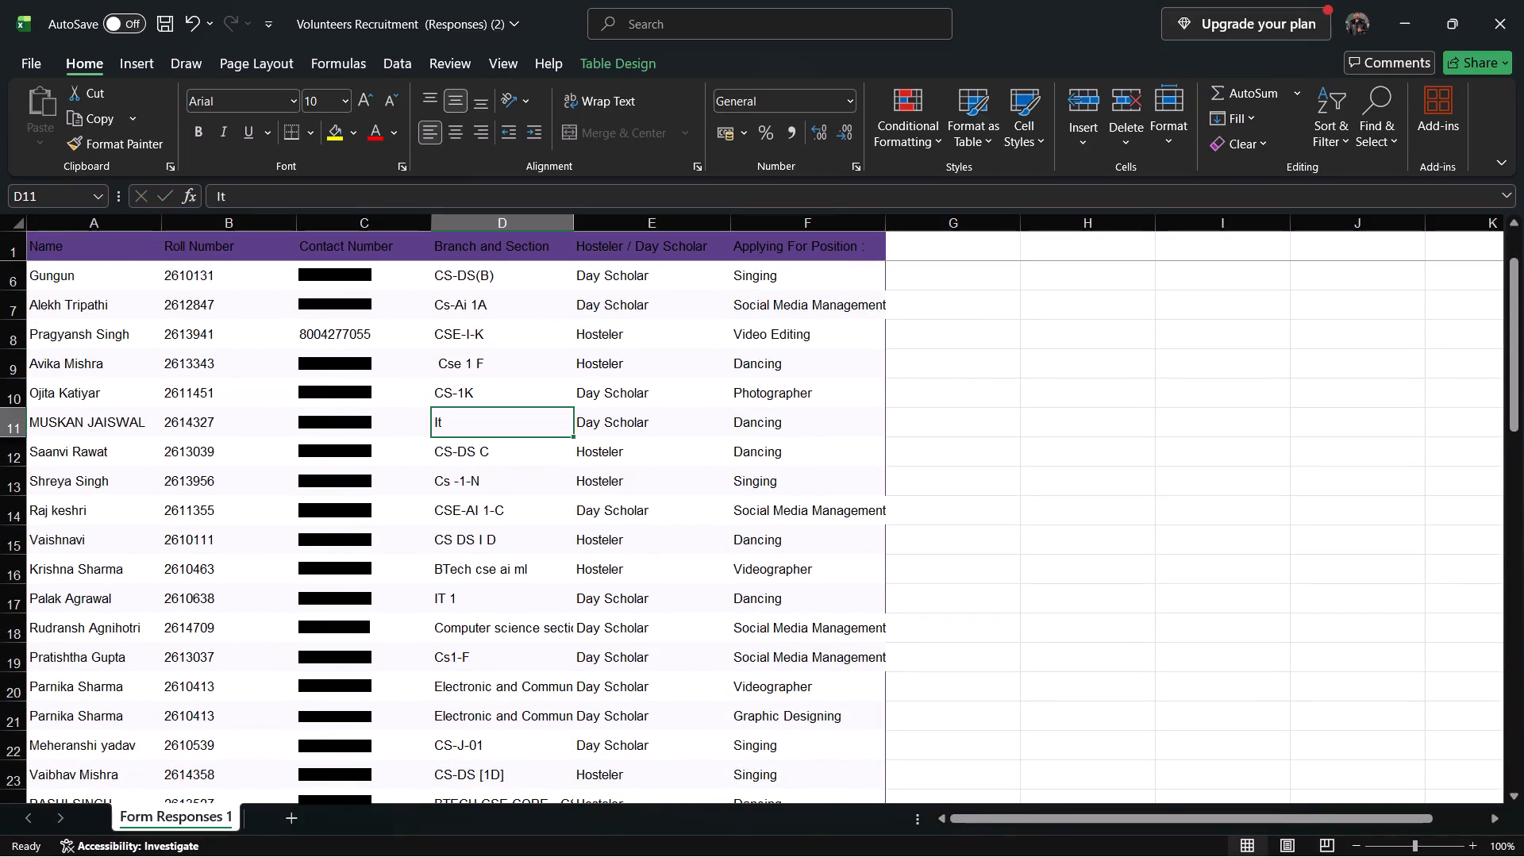
left_click_drag(293, 200, 113, 198)
key("BackSpace")
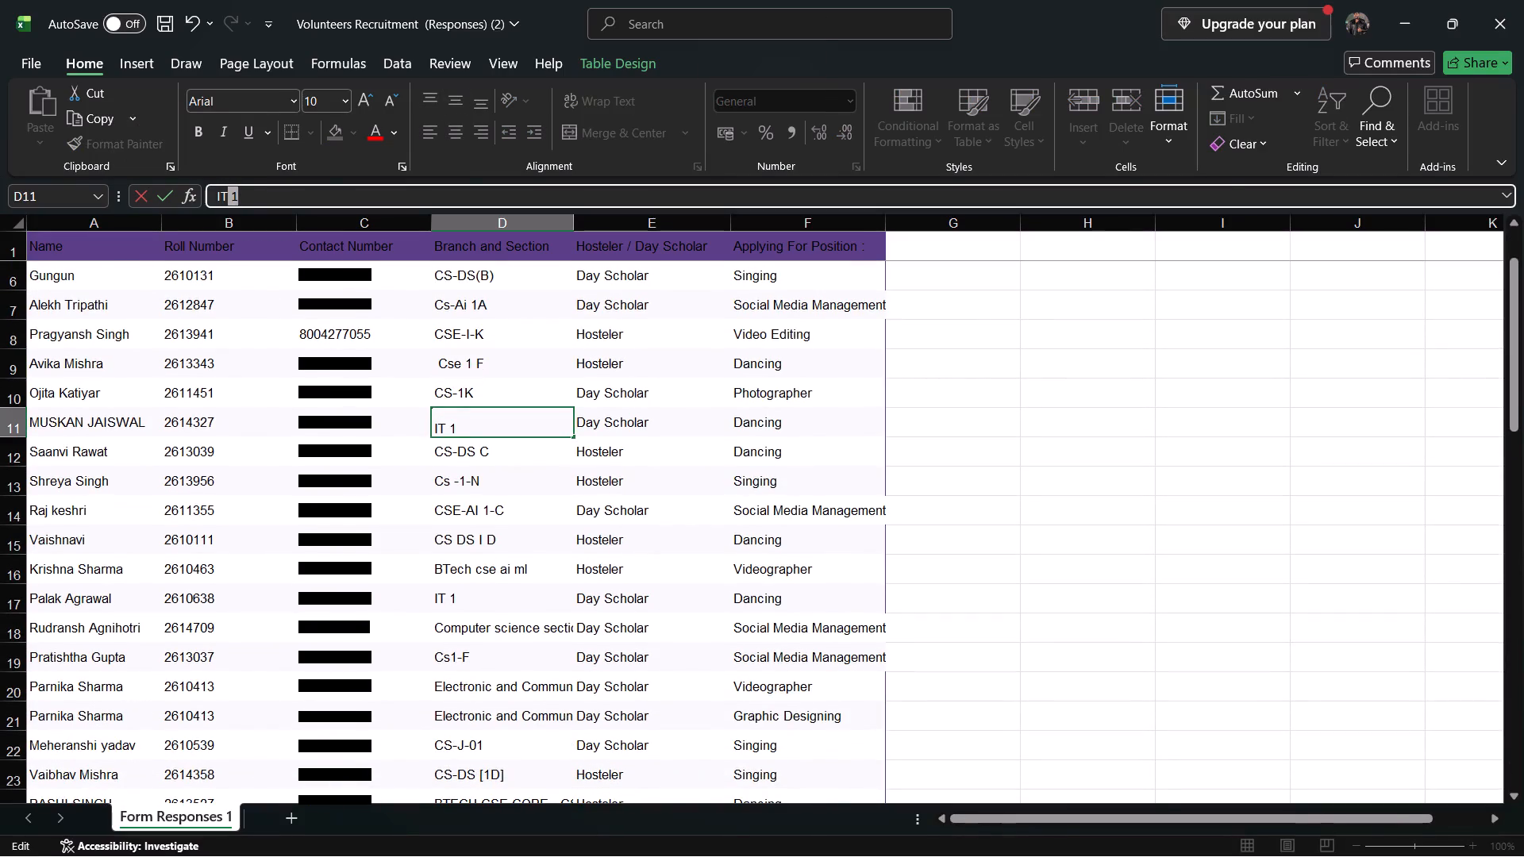
left_click(493, 417)
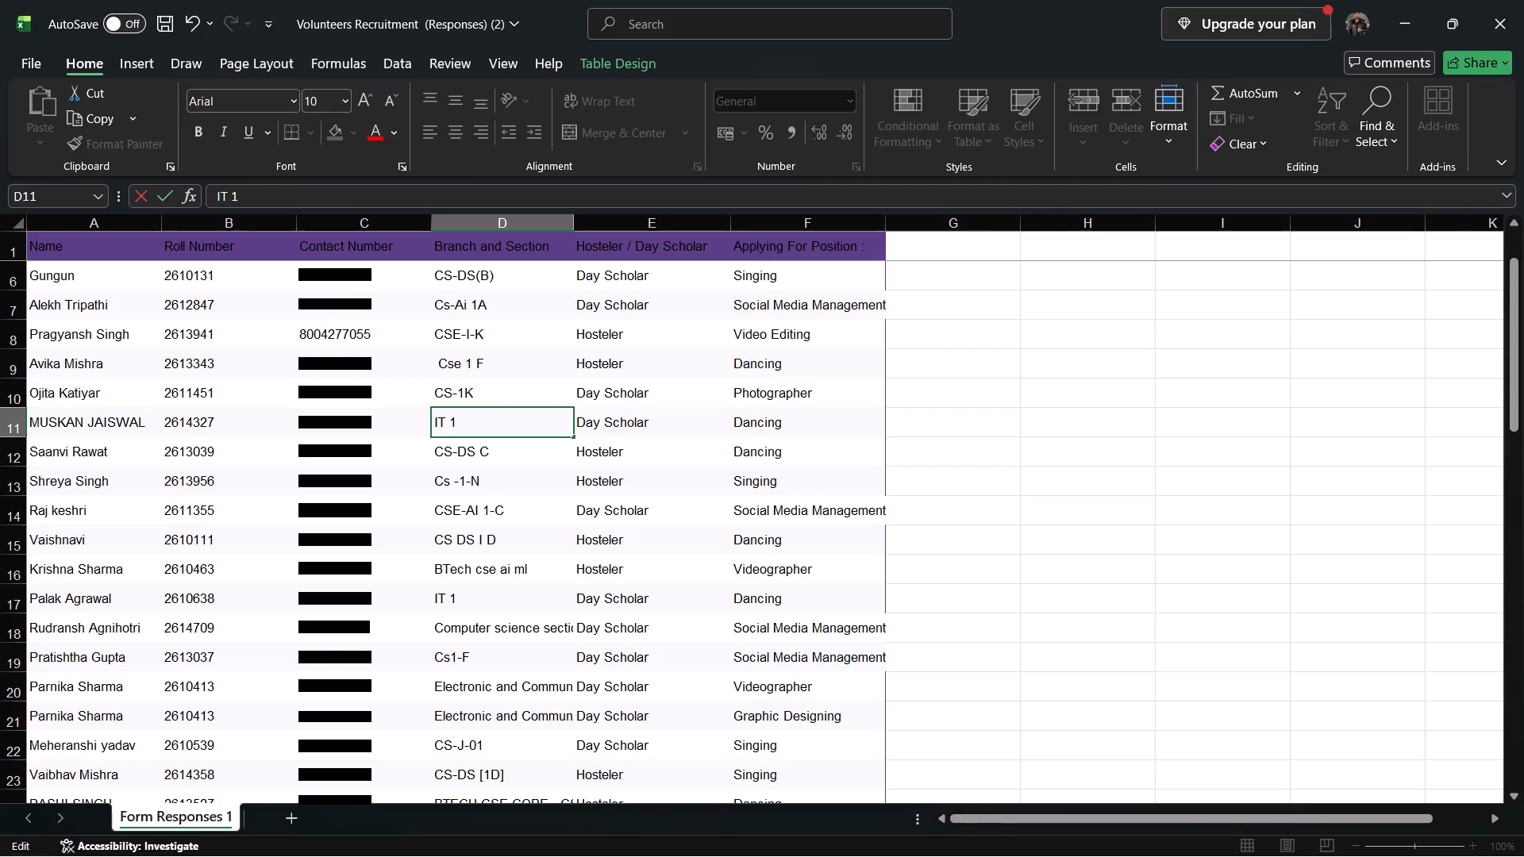
left_click(248, 198)
key("BackSpace")
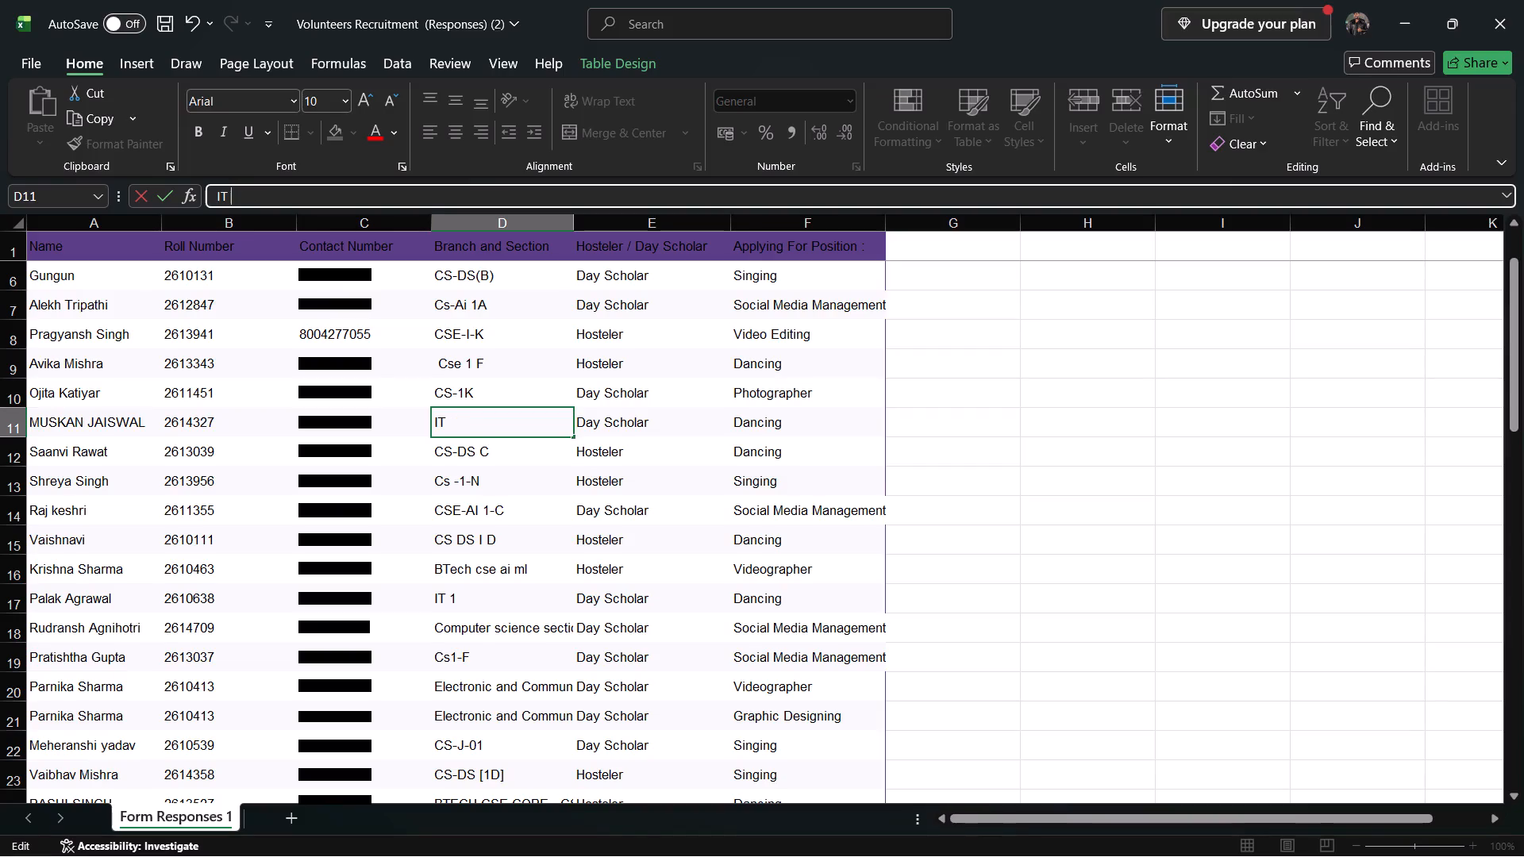
Remove the BTech prefix from the Branch and Section entry in row 16, leaving cse ai ml.
scroll(562, 456, "down", 1)
left_click(490, 509)
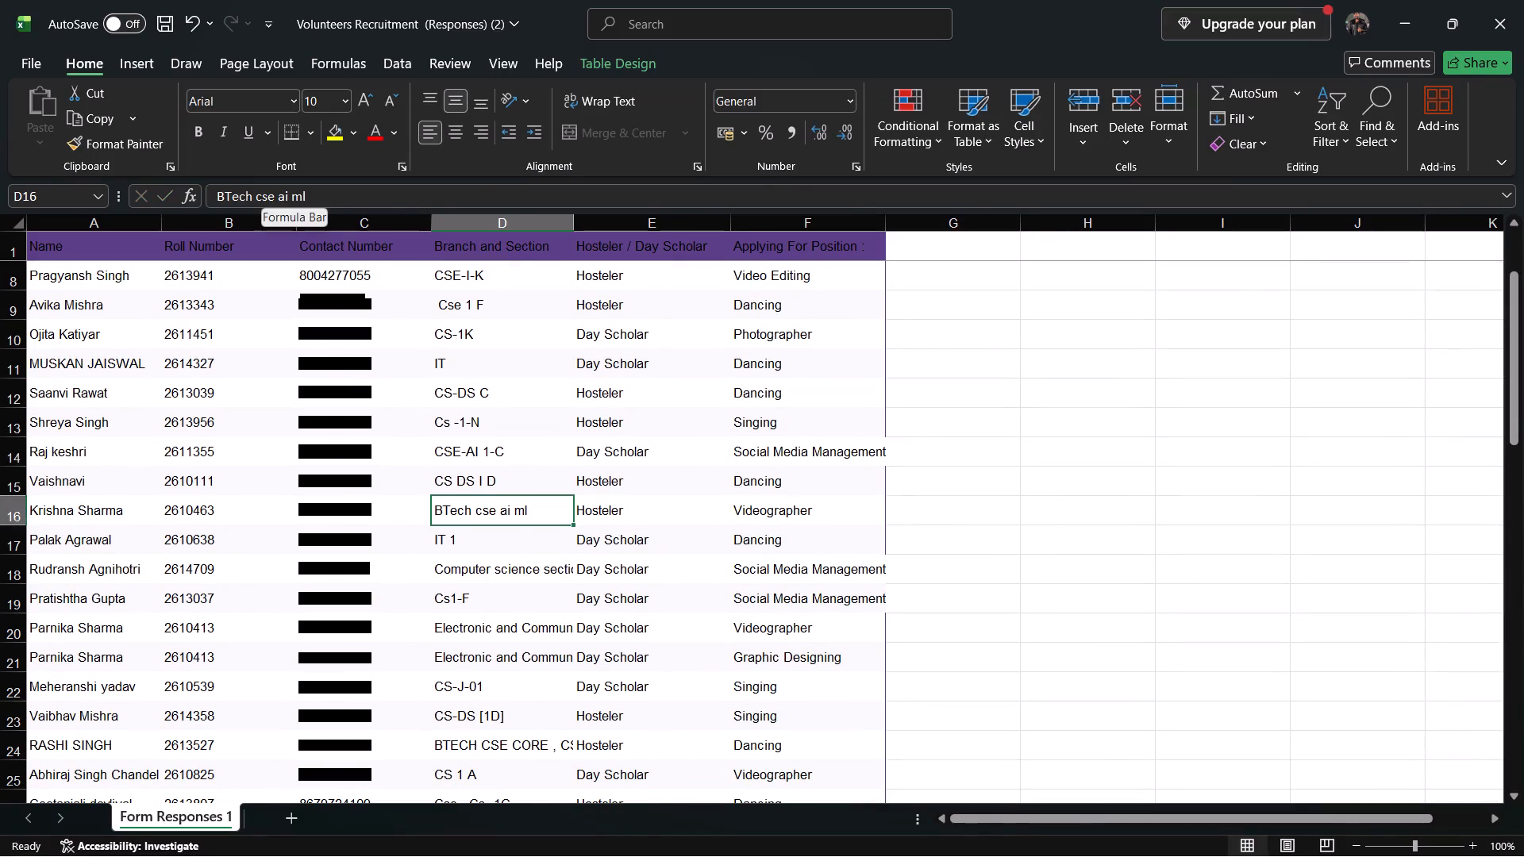
left_click_drag(252, 199, 128, 185)
key("BackSpace")
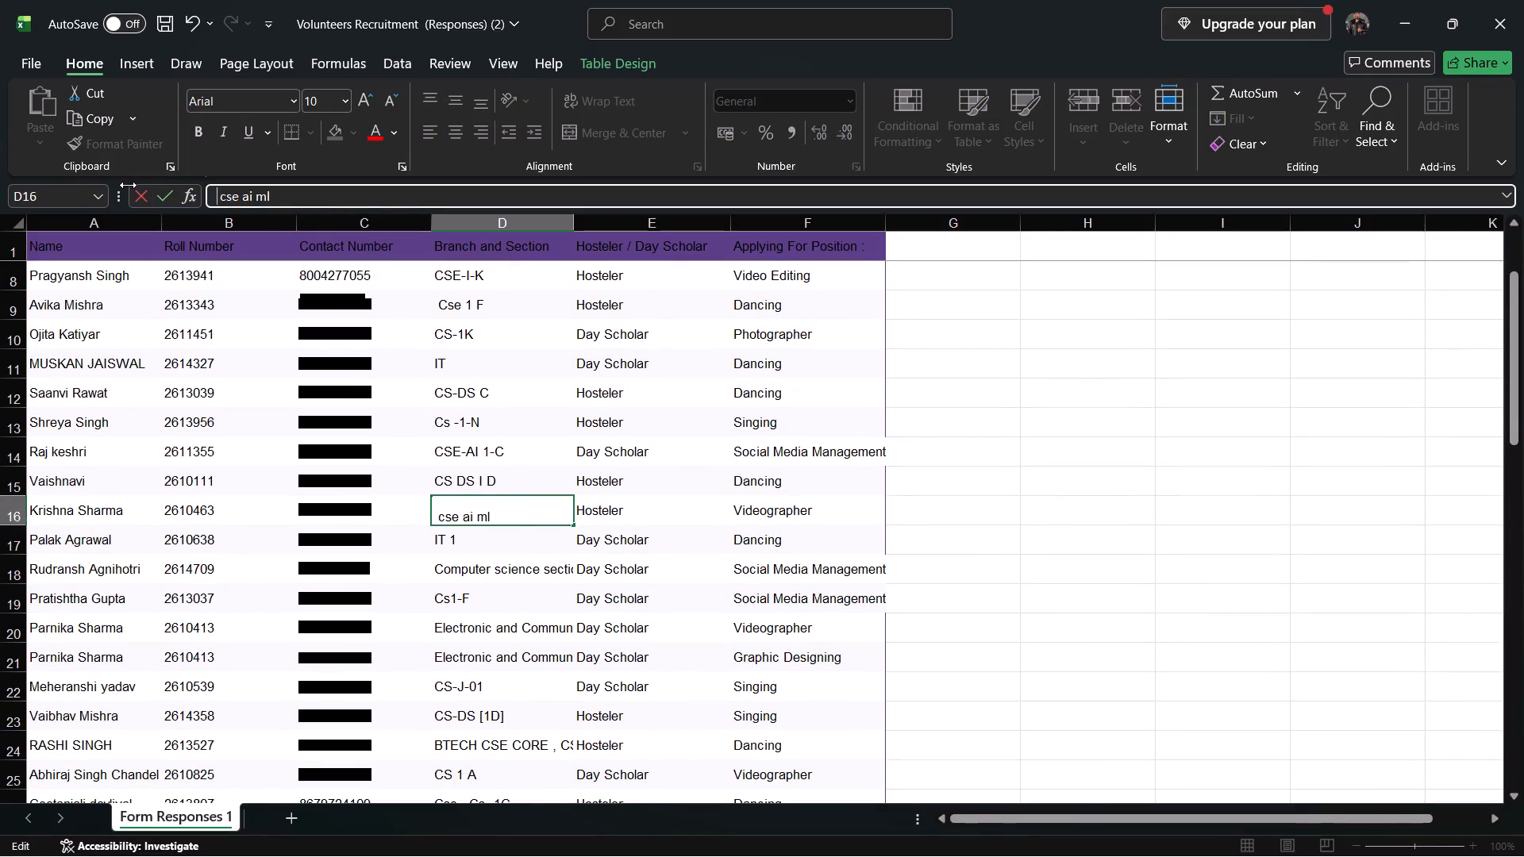
Abbreviate the Branch and Section entry in row 18 to CS L.
left_click(454, 571)
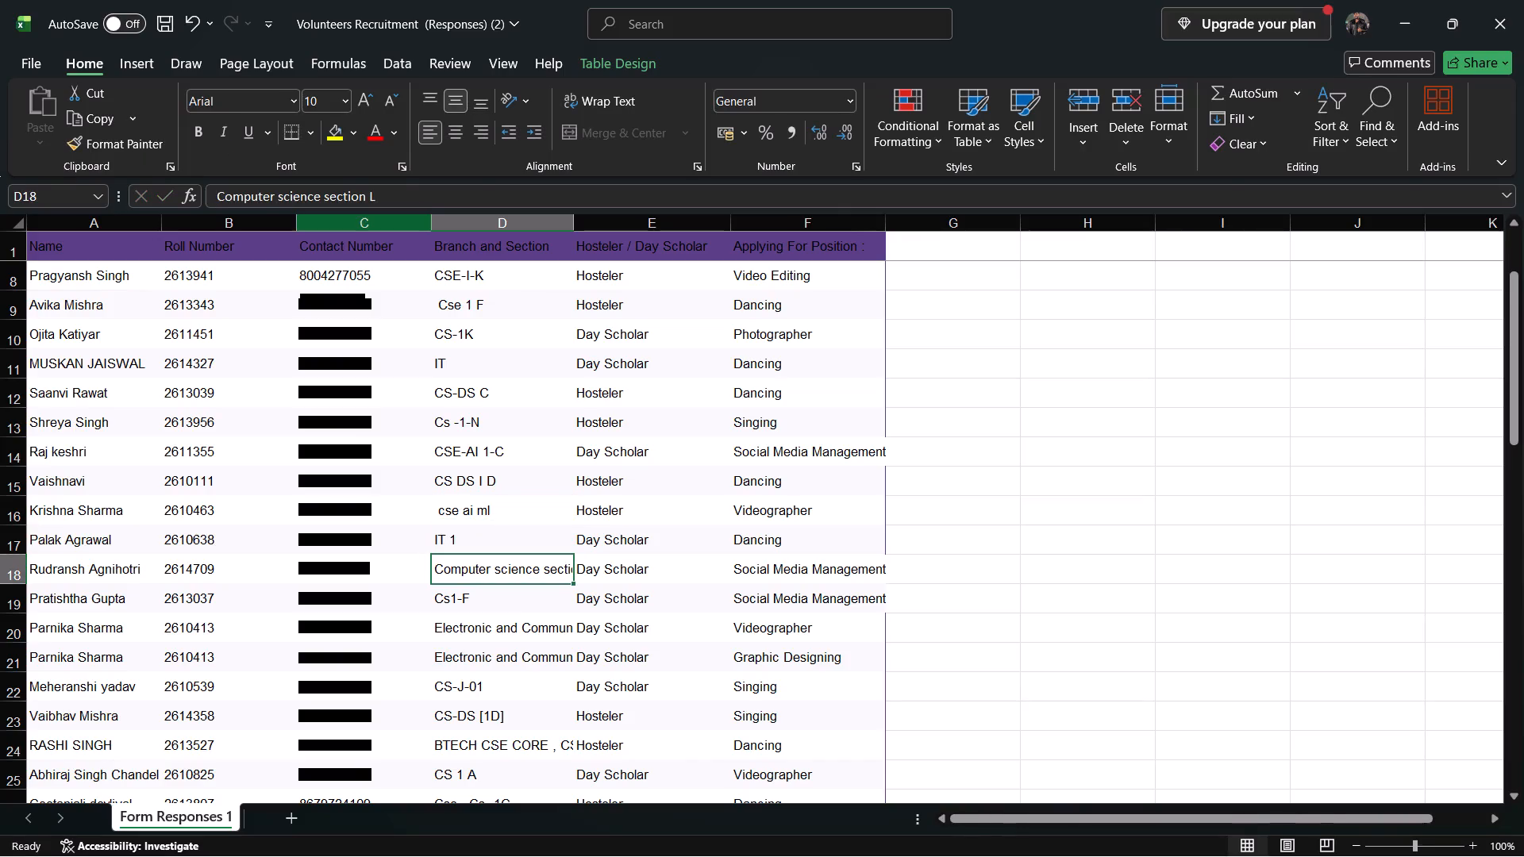
left_click_drag(364, 198, 325, 198)
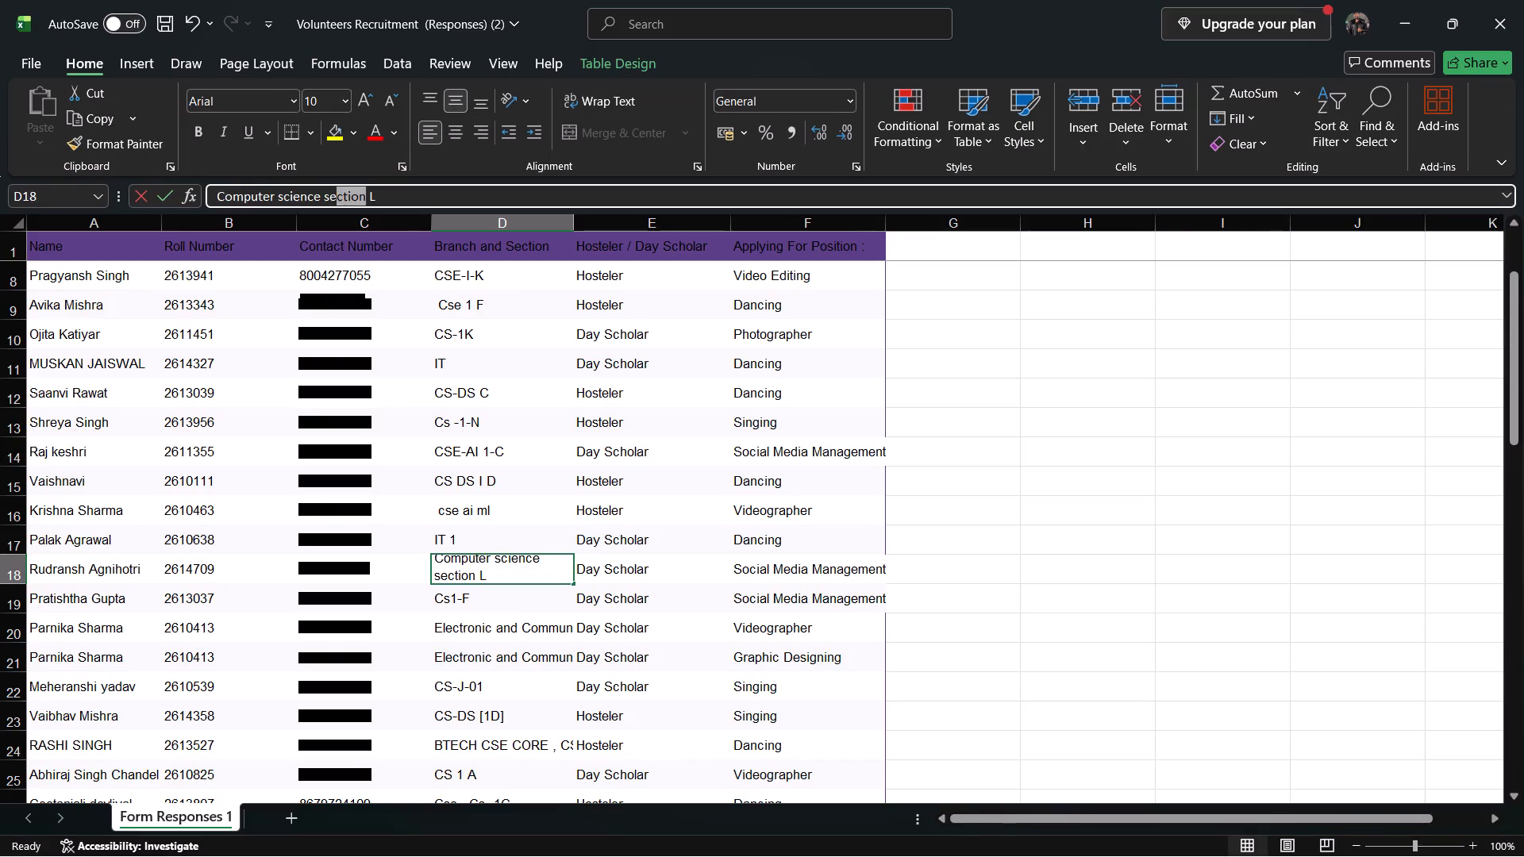
left_click_drag(325, 198, 223, 199)
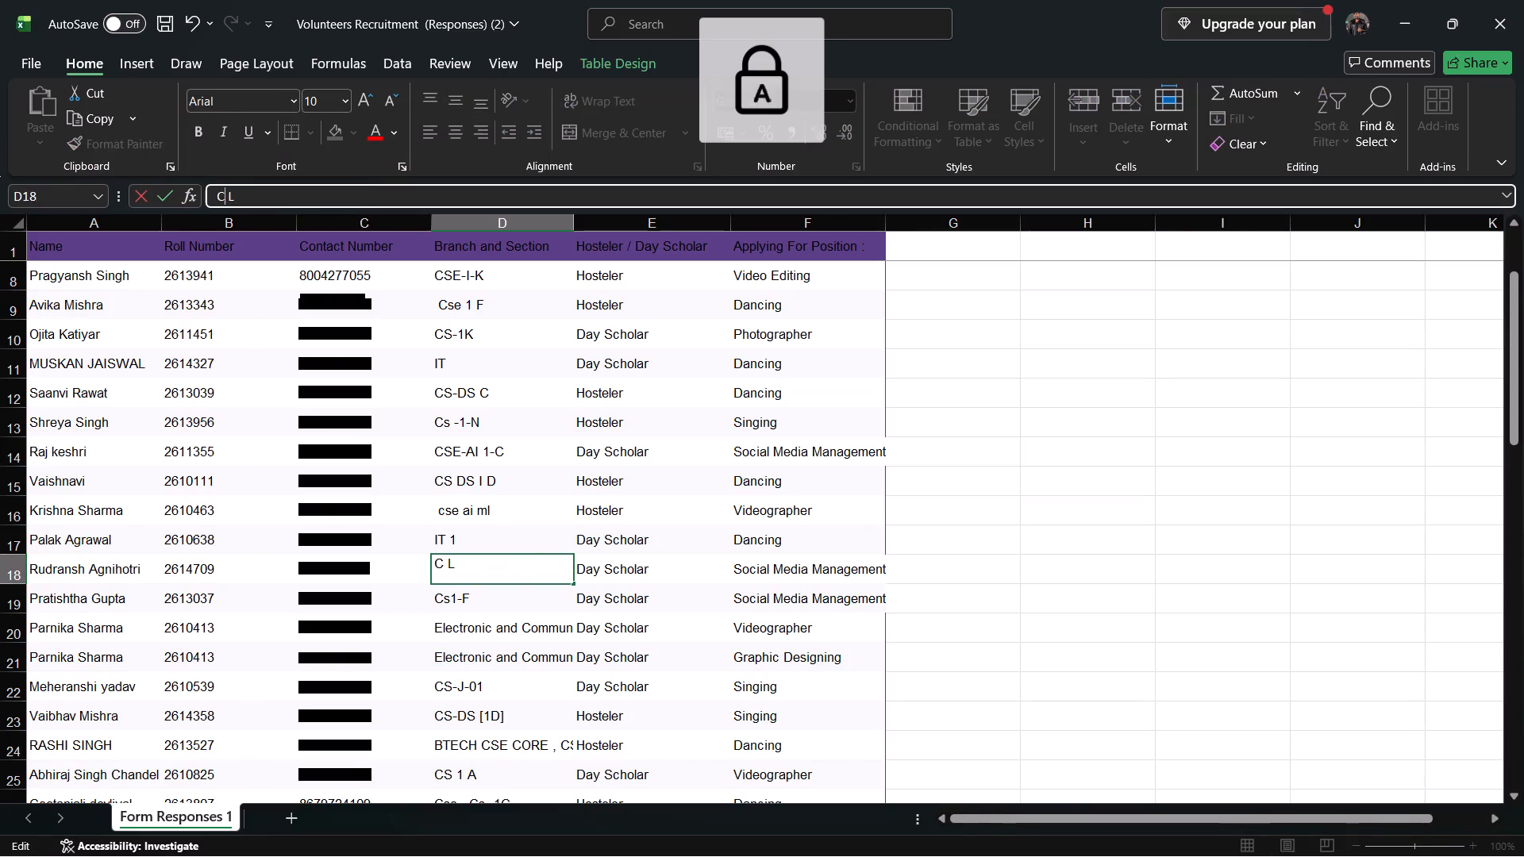
Replace the Branch and Section entries in rows 20 and 21 with ECE.
scroll(468, 385, "down", 1)
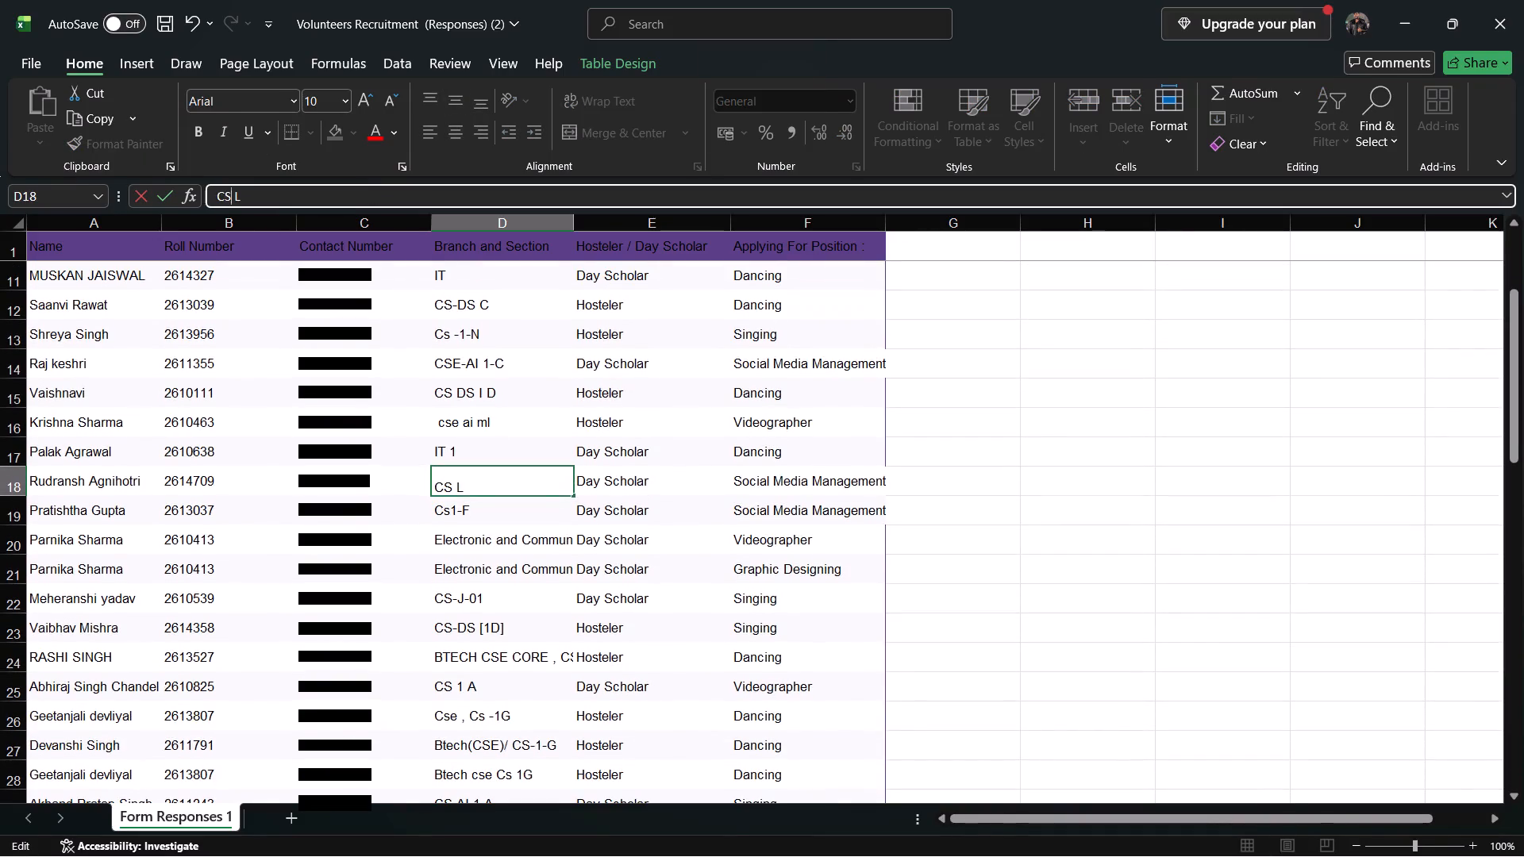
left_click(502, 544)
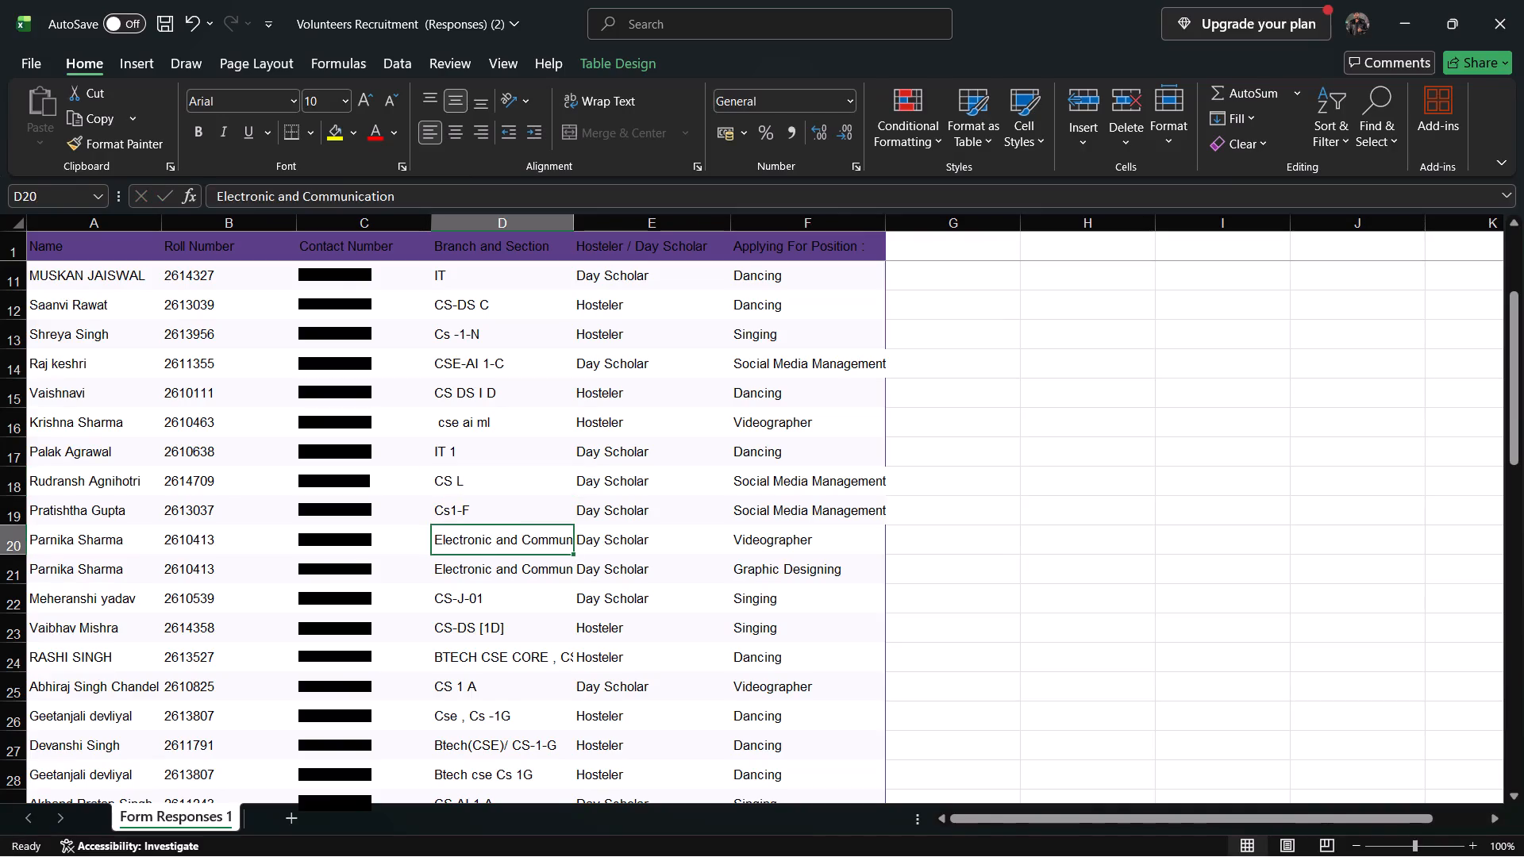
left_click_drag(418, 199, 143, 185)
key("BackSpace")
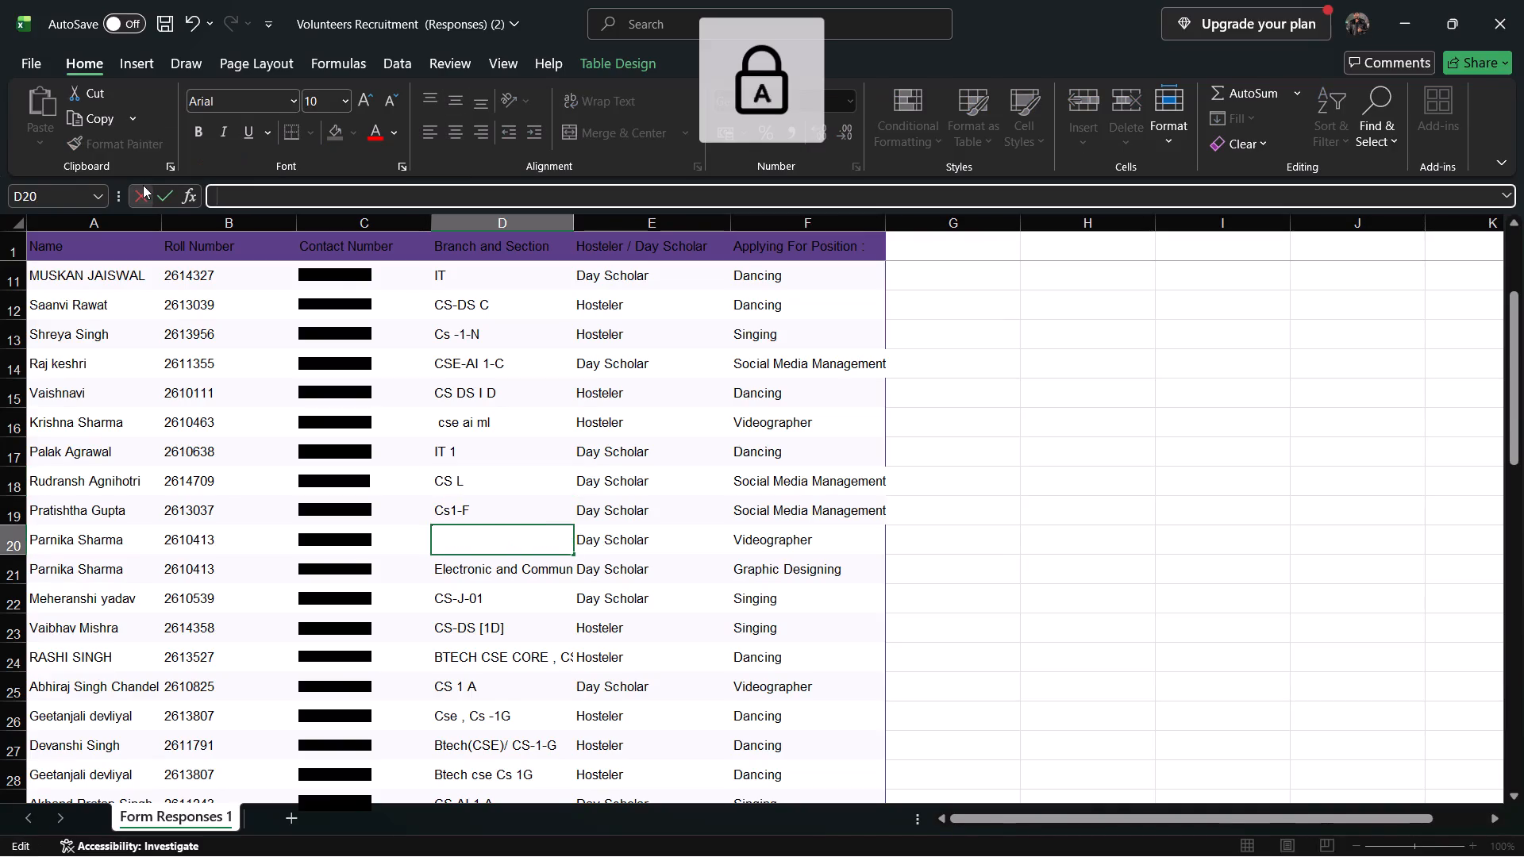
type("ECE")
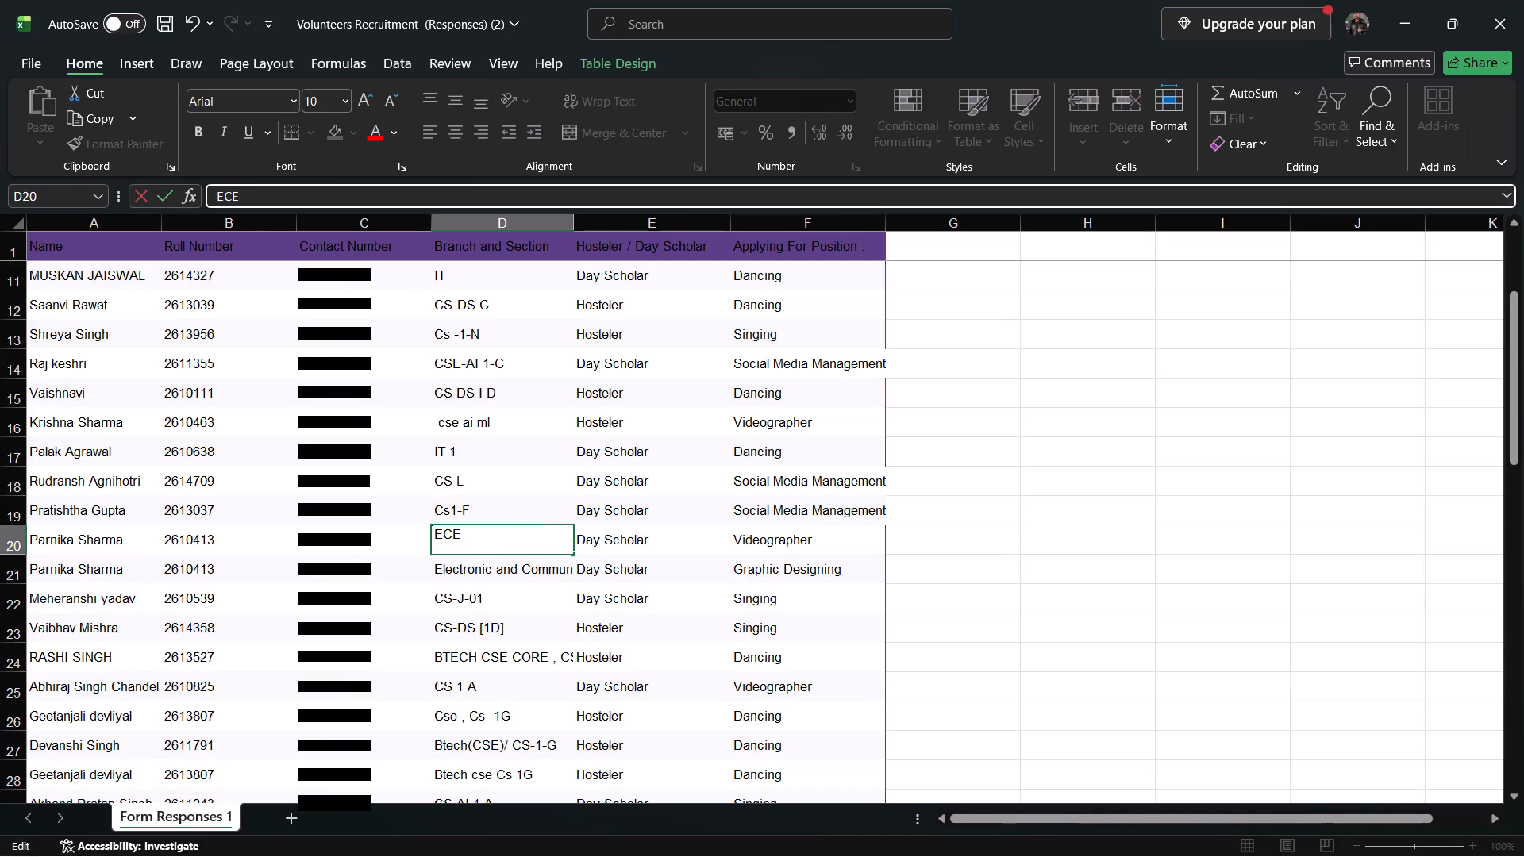
left_click(507, 565)
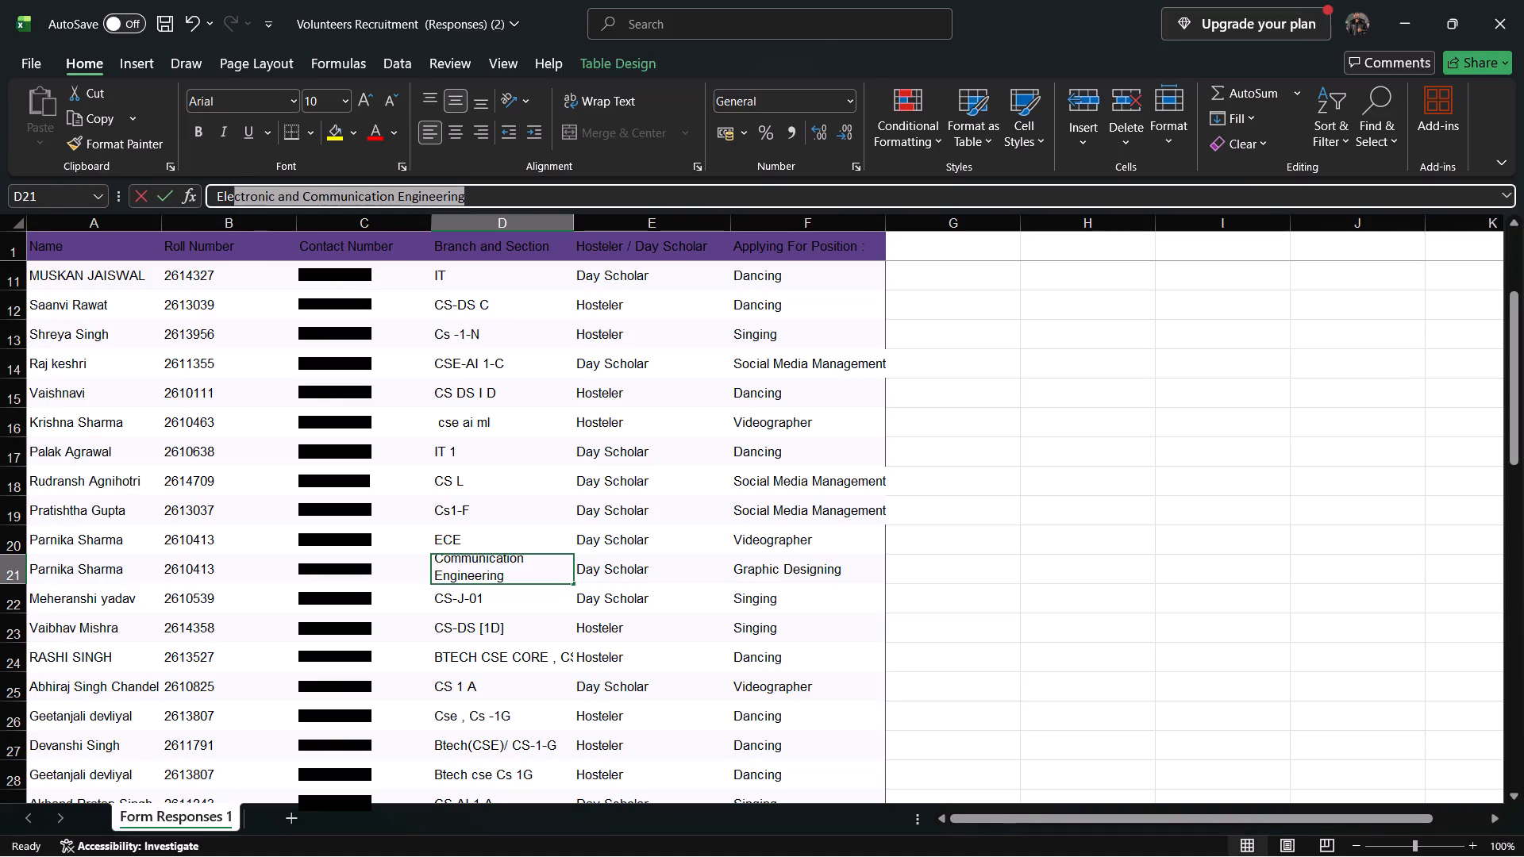
type("ECE")
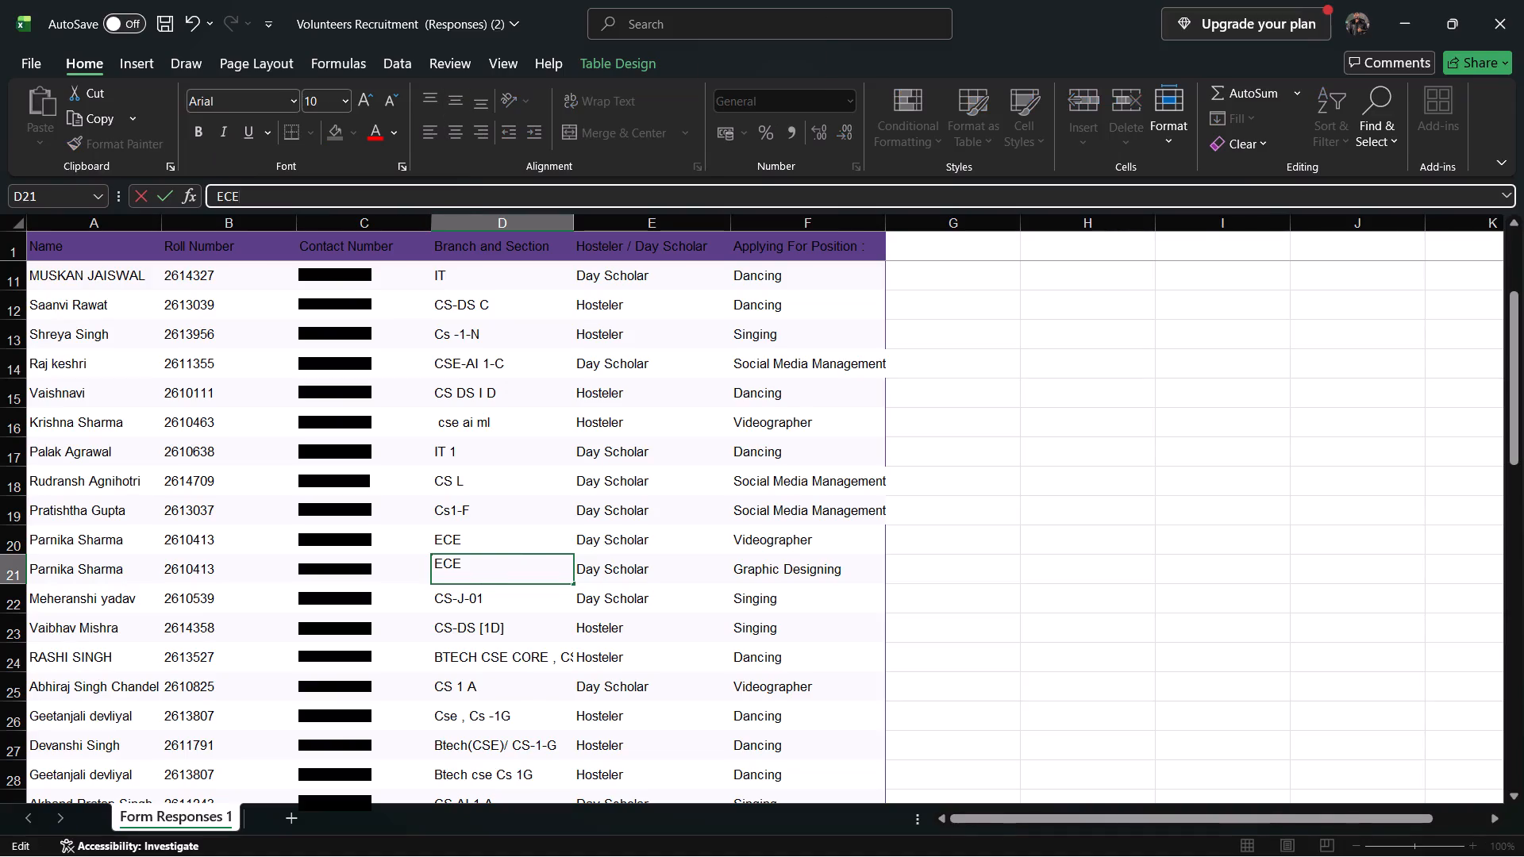
Shorten the Branch and Section entry in row 24 to CS-L.
scroll(533, 555, "down", 1)
left_click(502, 387)
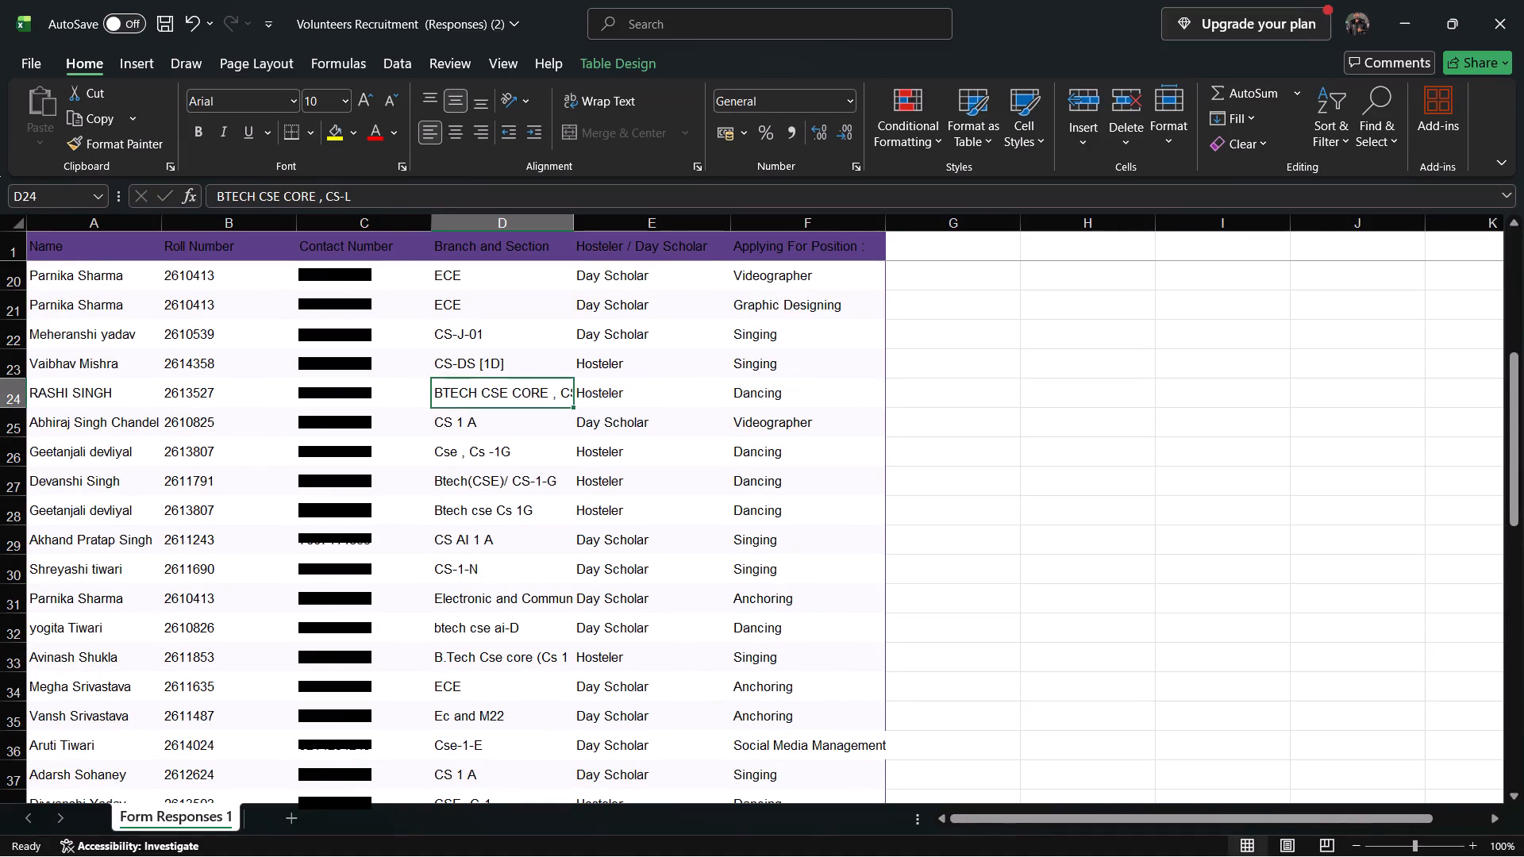
left_click_drag(327, 198, 103, 199)
key("BackSpace")
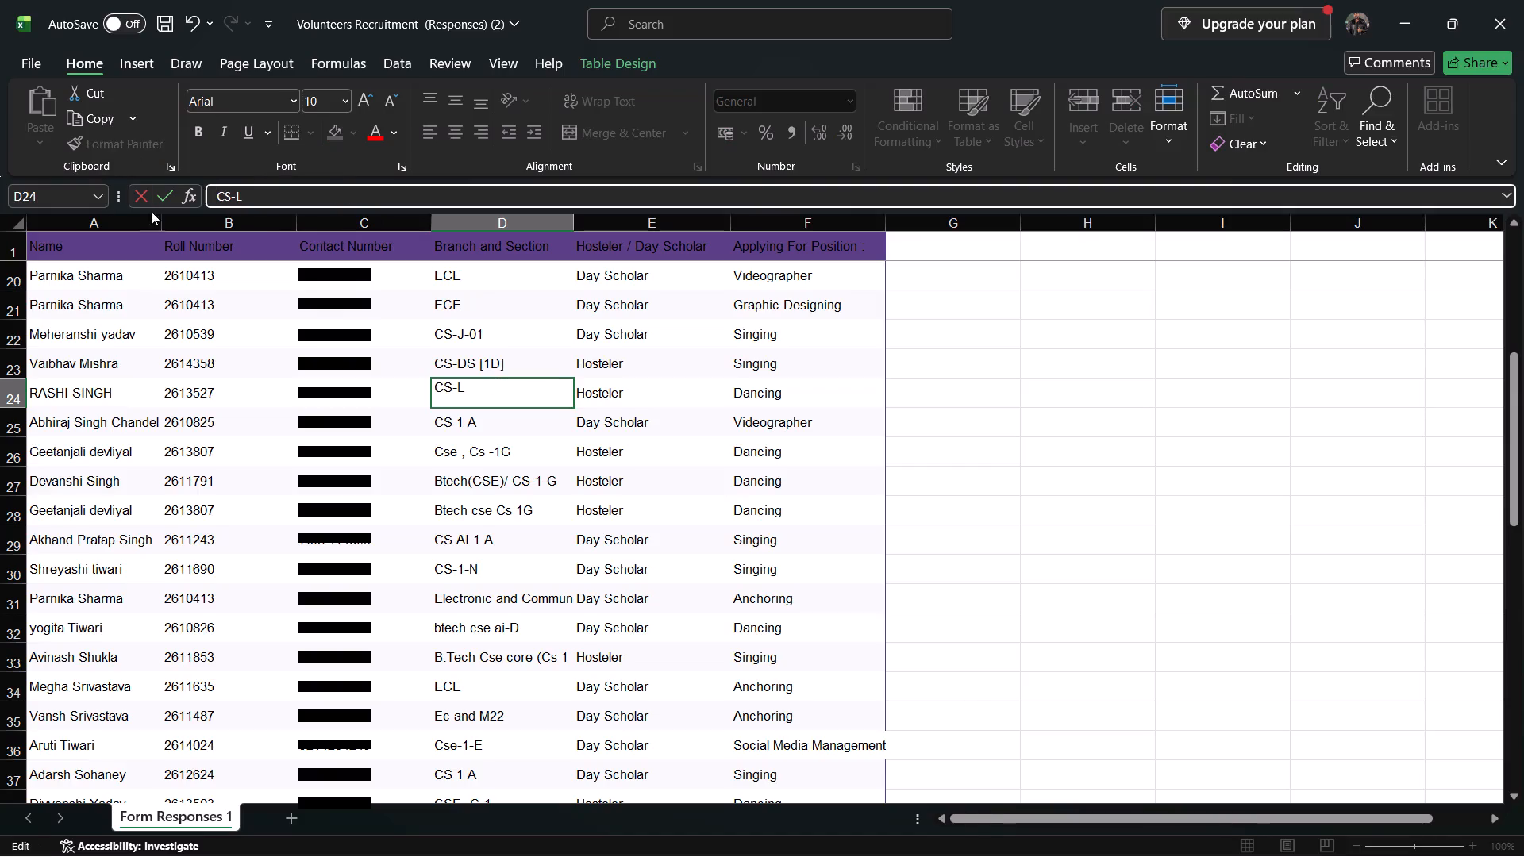
Strip the Btech and CSE prefixes from the Branch and Section entries, leaving CS-1-G in row 27 and Cs 1G in row 28.
left_click(485, 481)
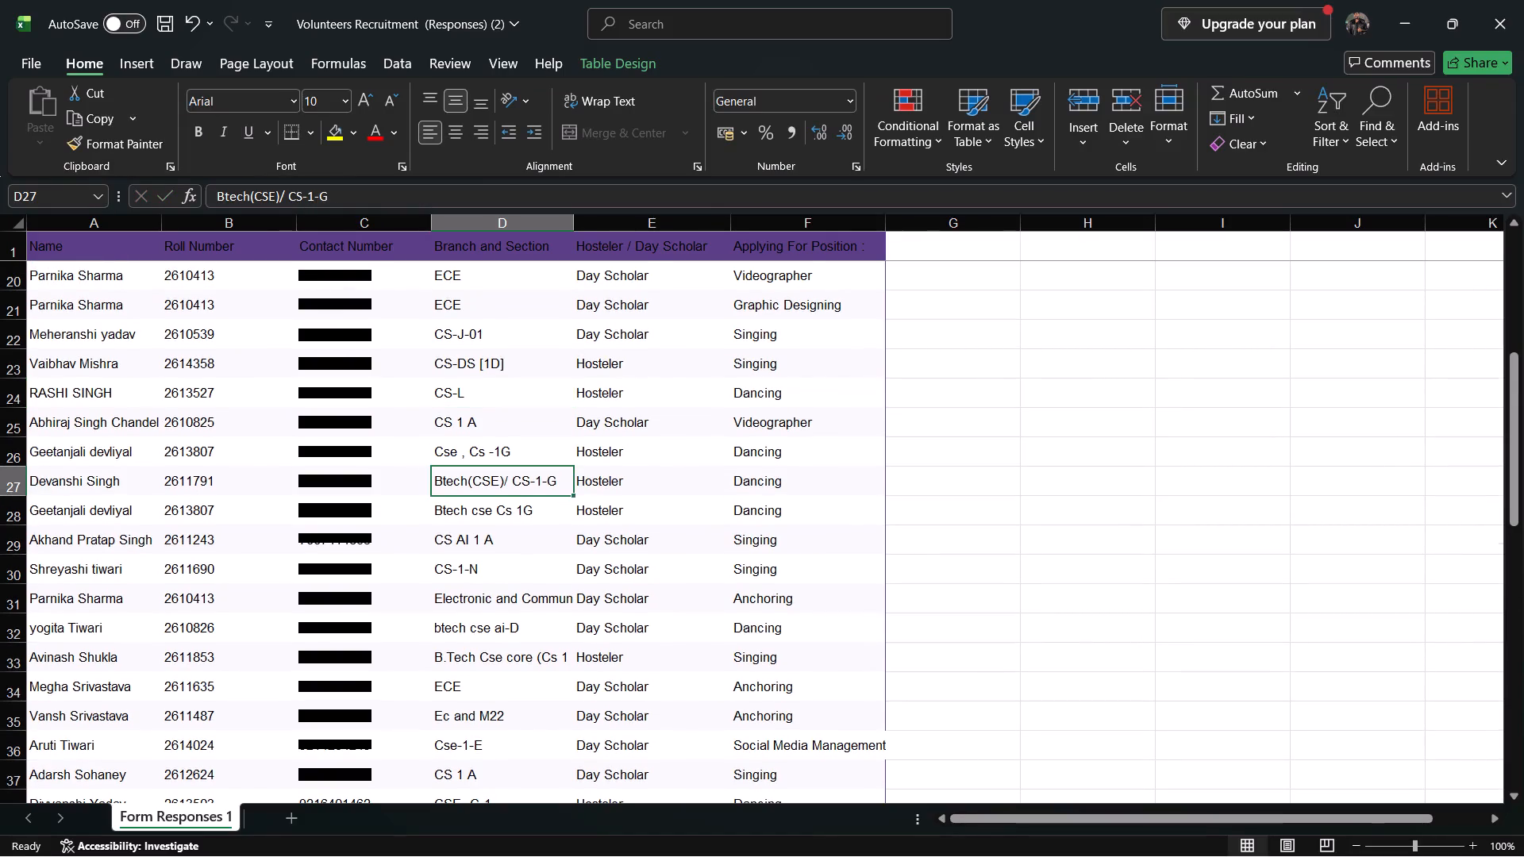
left_click_drag(288, 194, 96, 199)
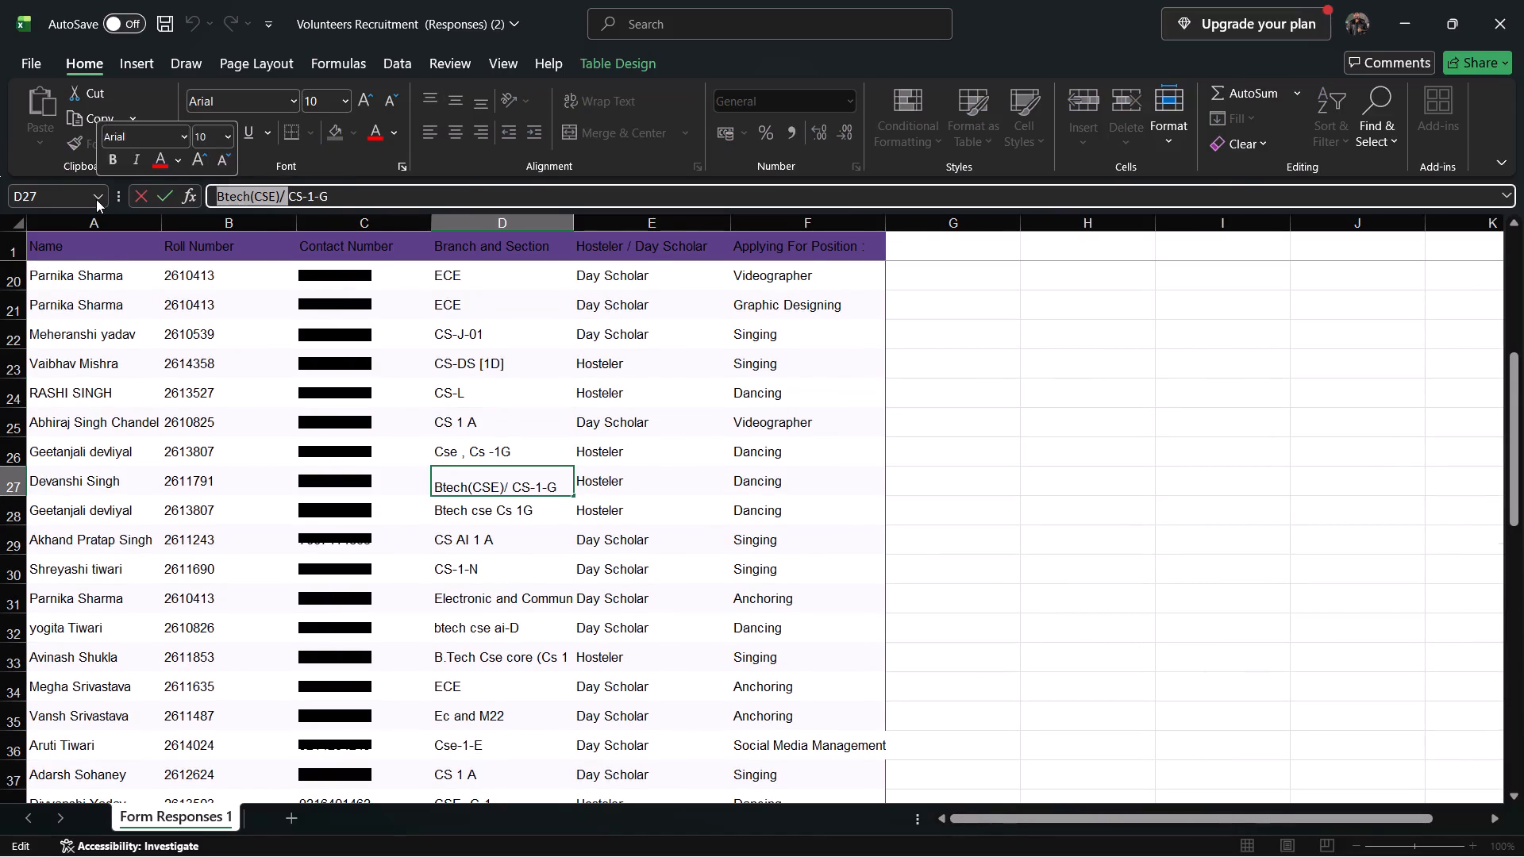
key("BackSpace")
scroll(441, 444, "down", 1)
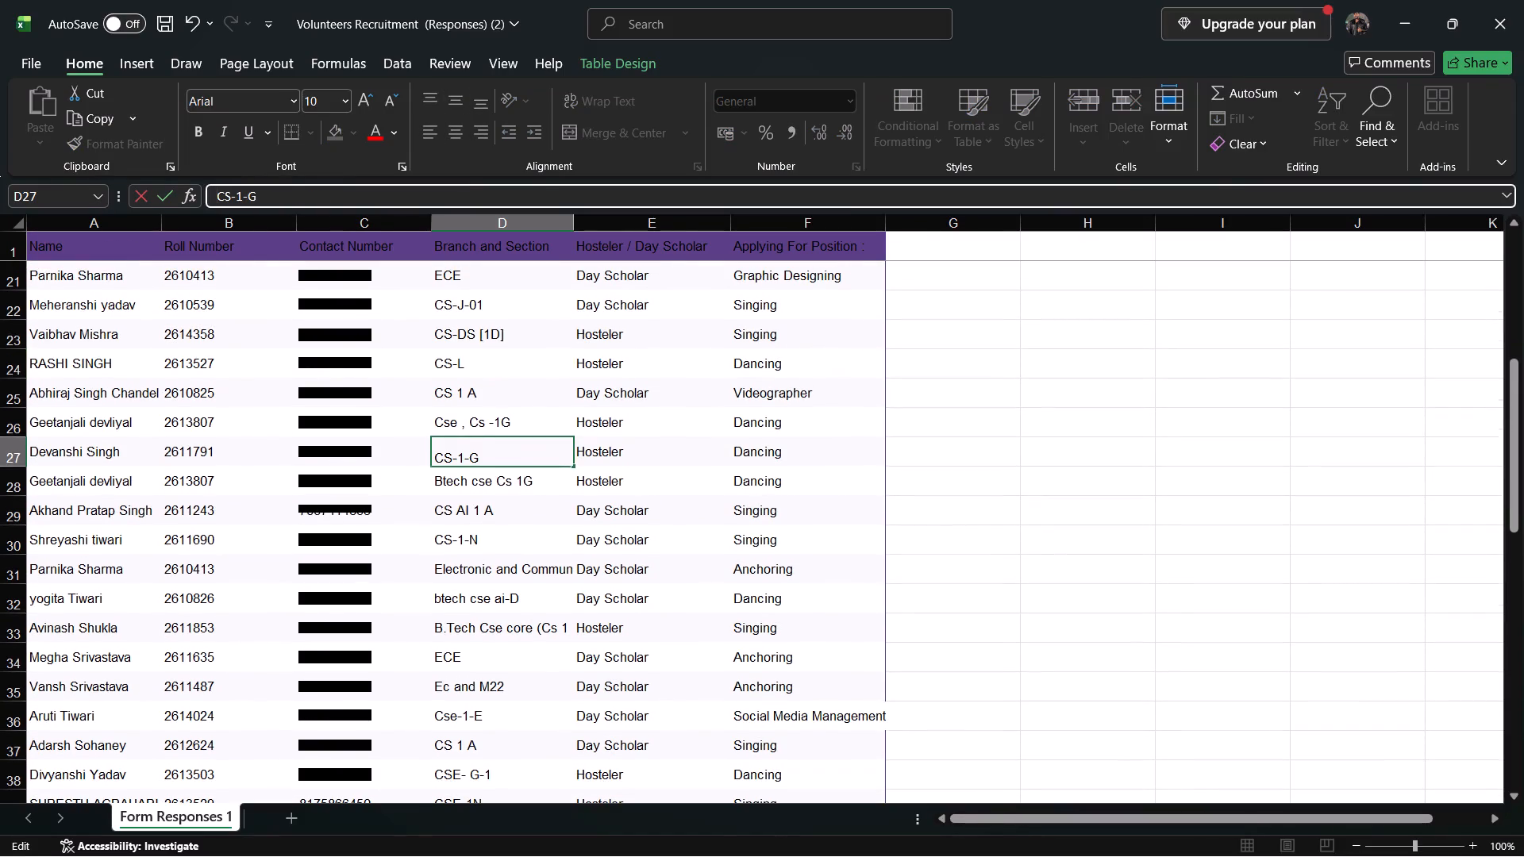
left_click(482, 480)
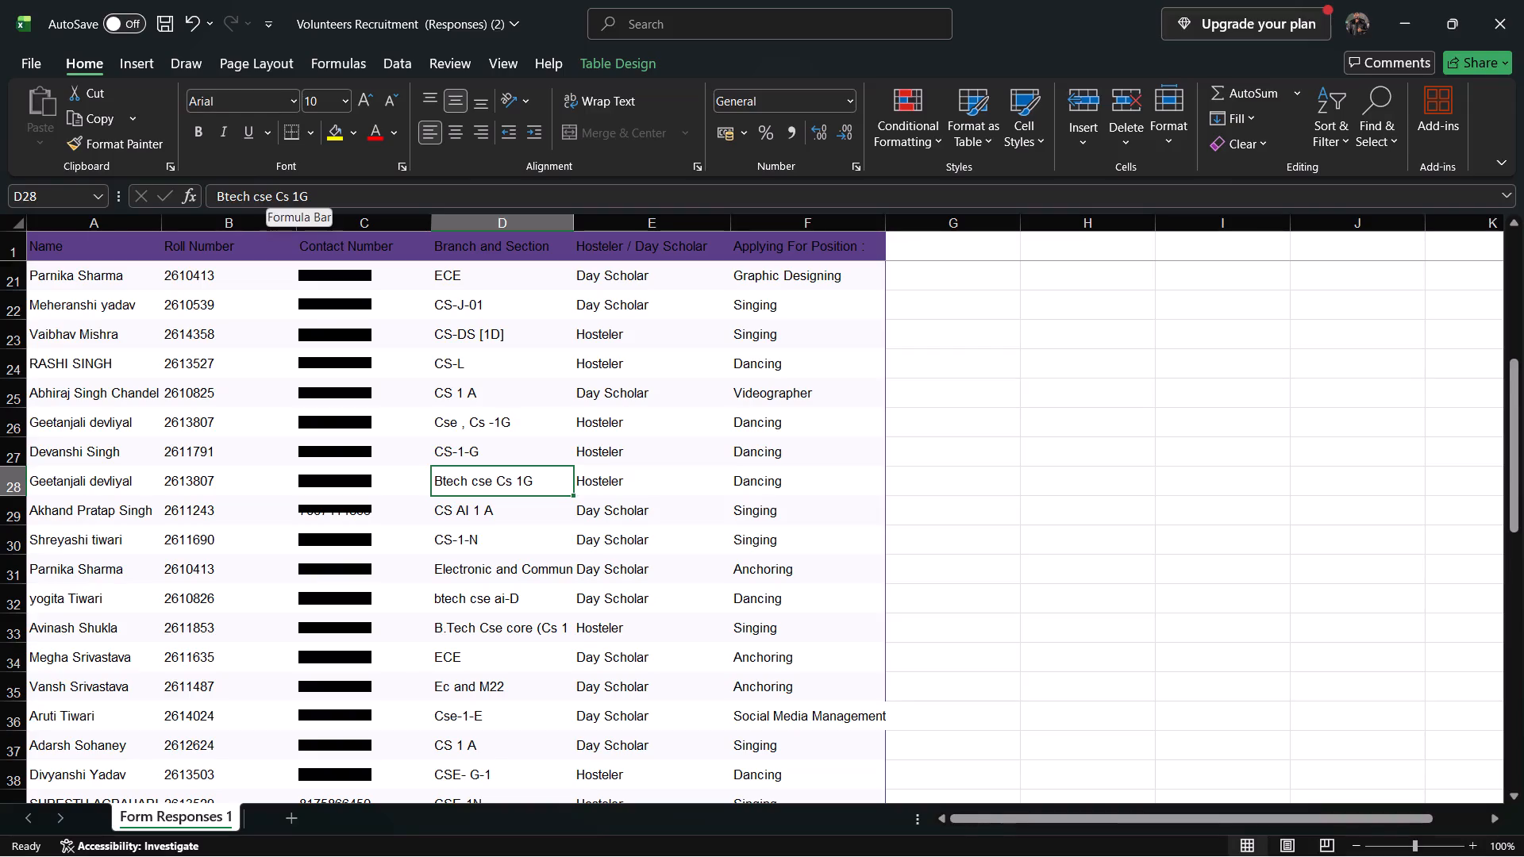
left_click_drag(272, 198, 58, 180)
key("BackSpace")
Replace the Branch and Section entry in row 31 with ECE.
scroll(518, 460, "down", 1)
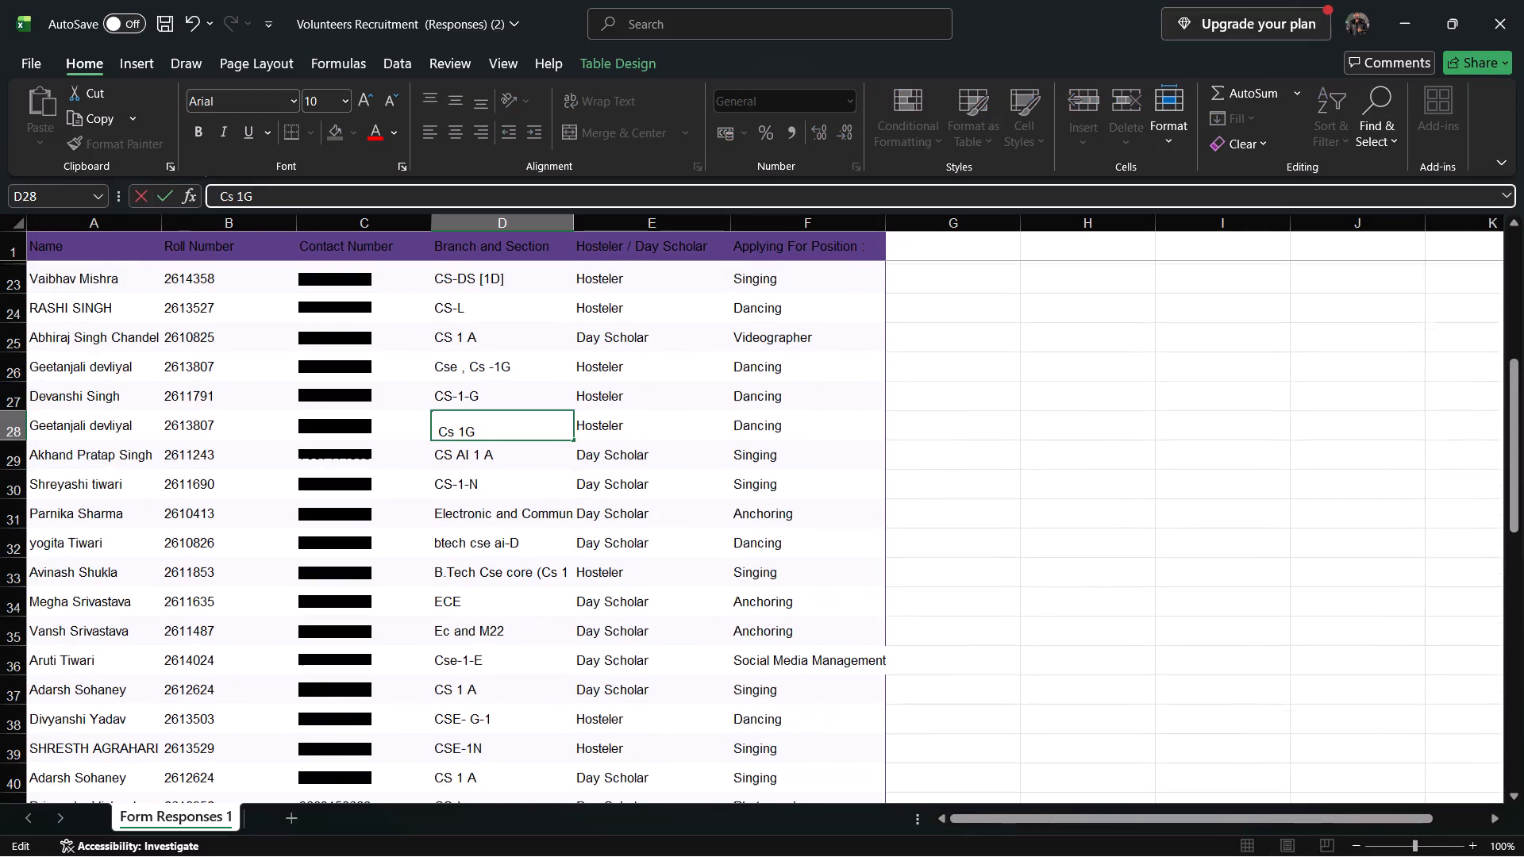
scroll(518, 460, "down", 1)
left_click(490, 517)
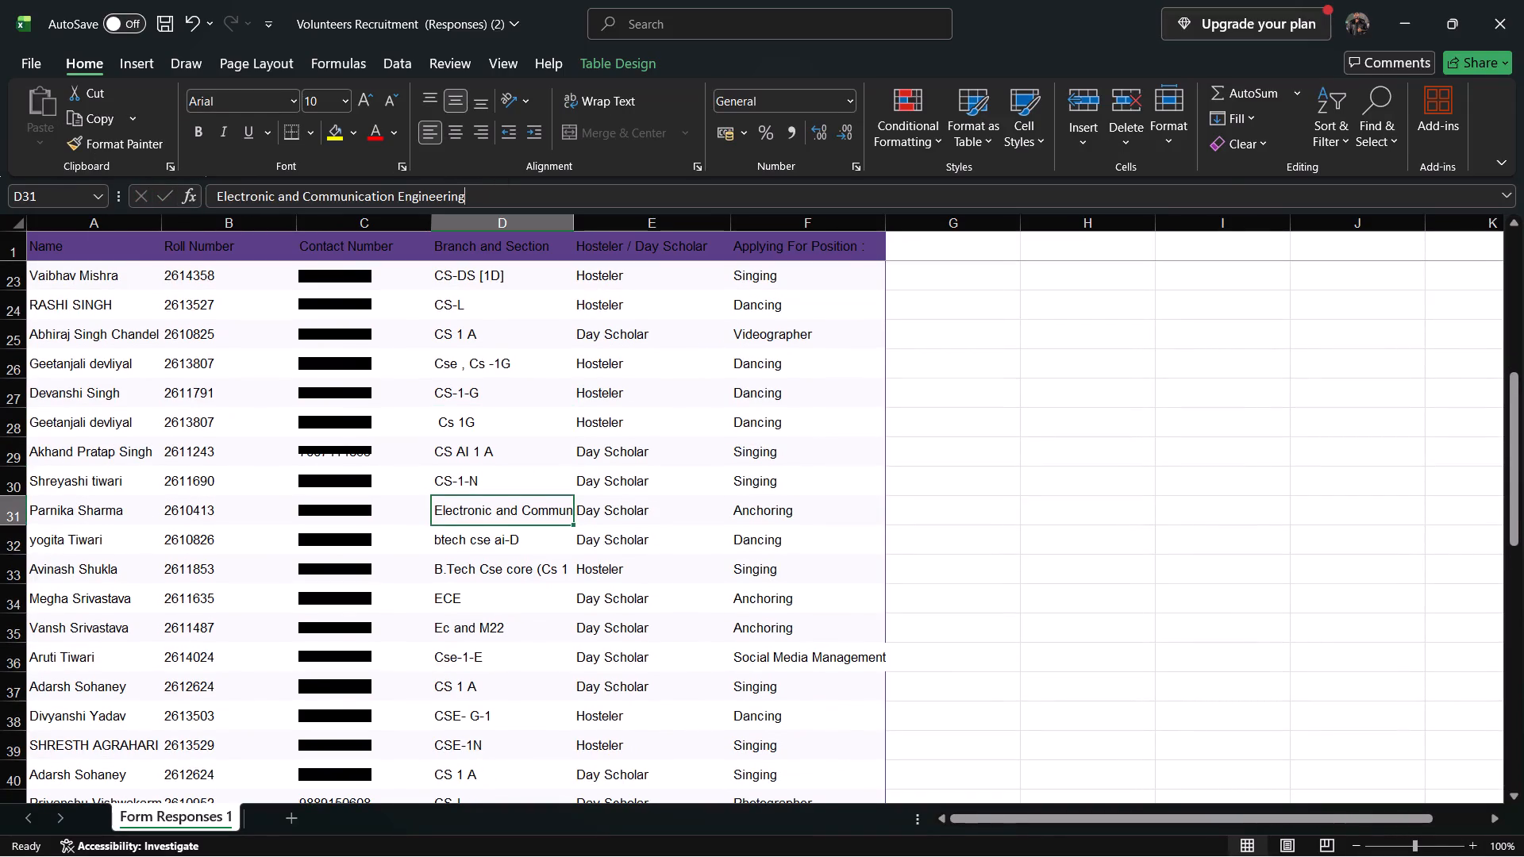
key("e")
key("BackSpace")
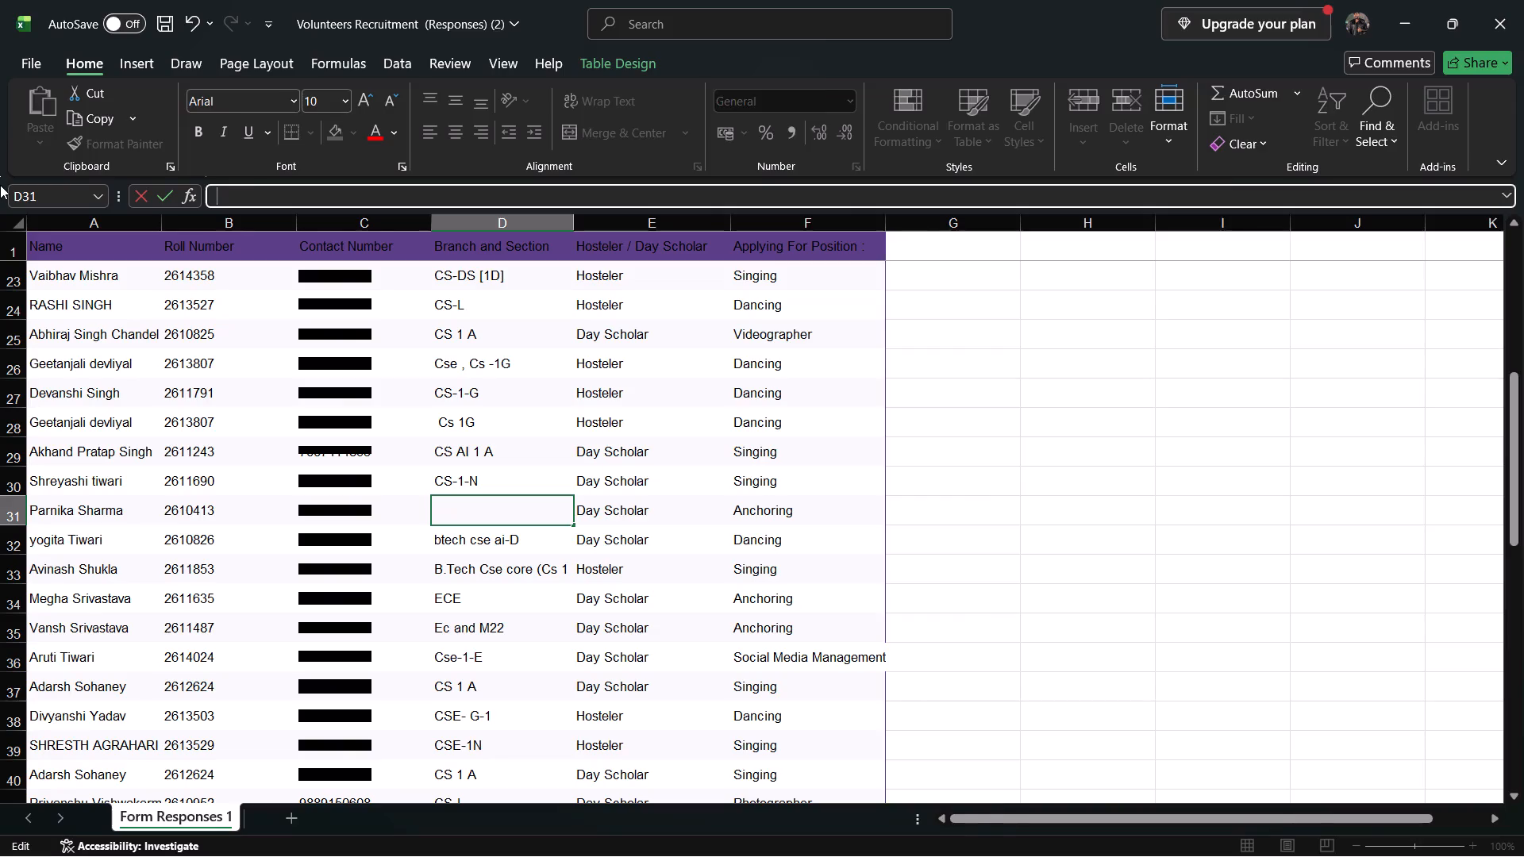
type("ECE")
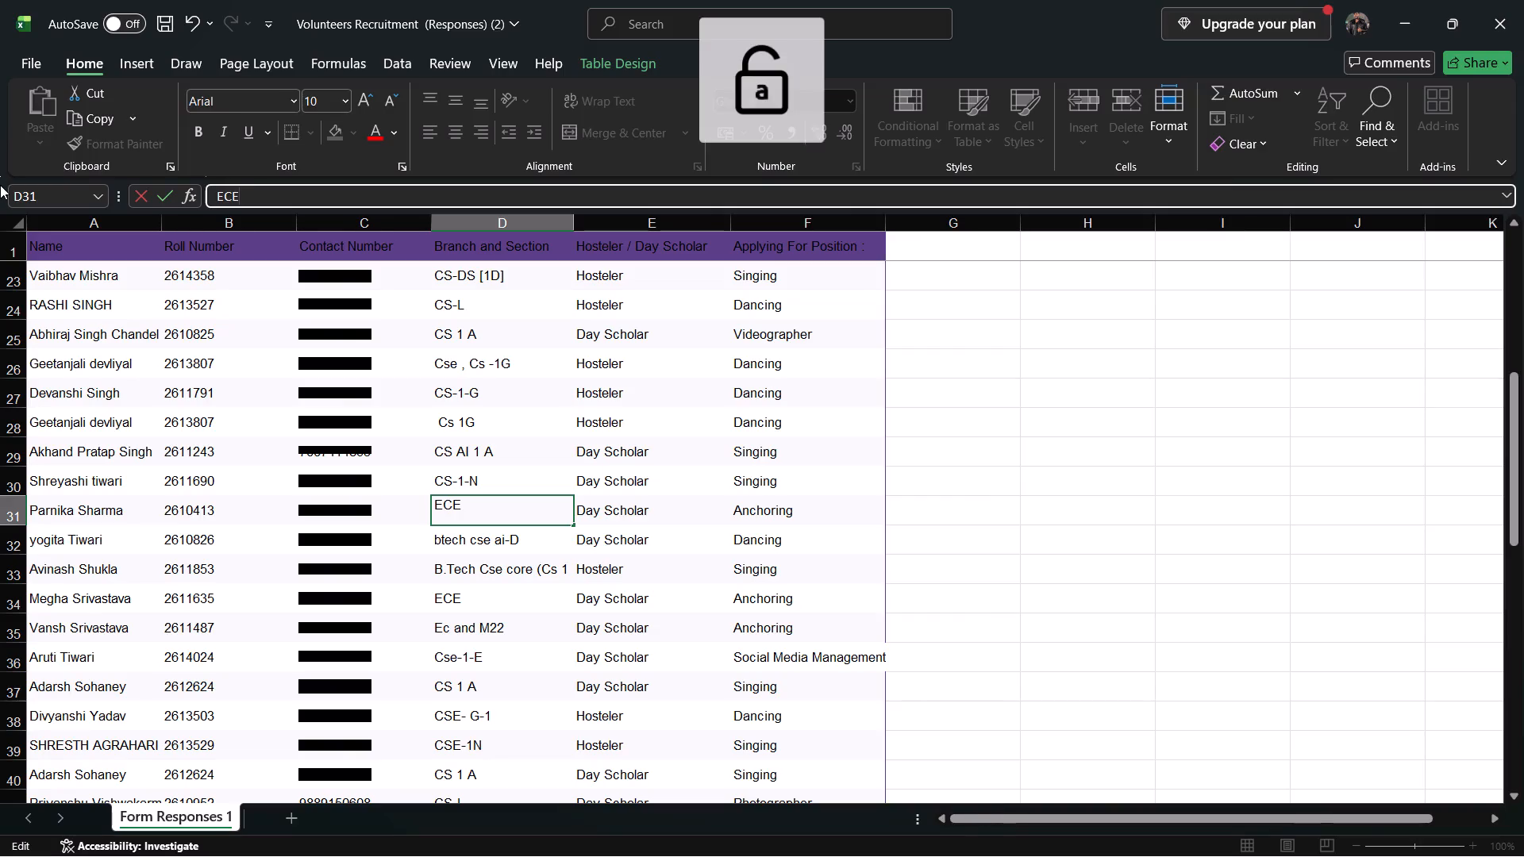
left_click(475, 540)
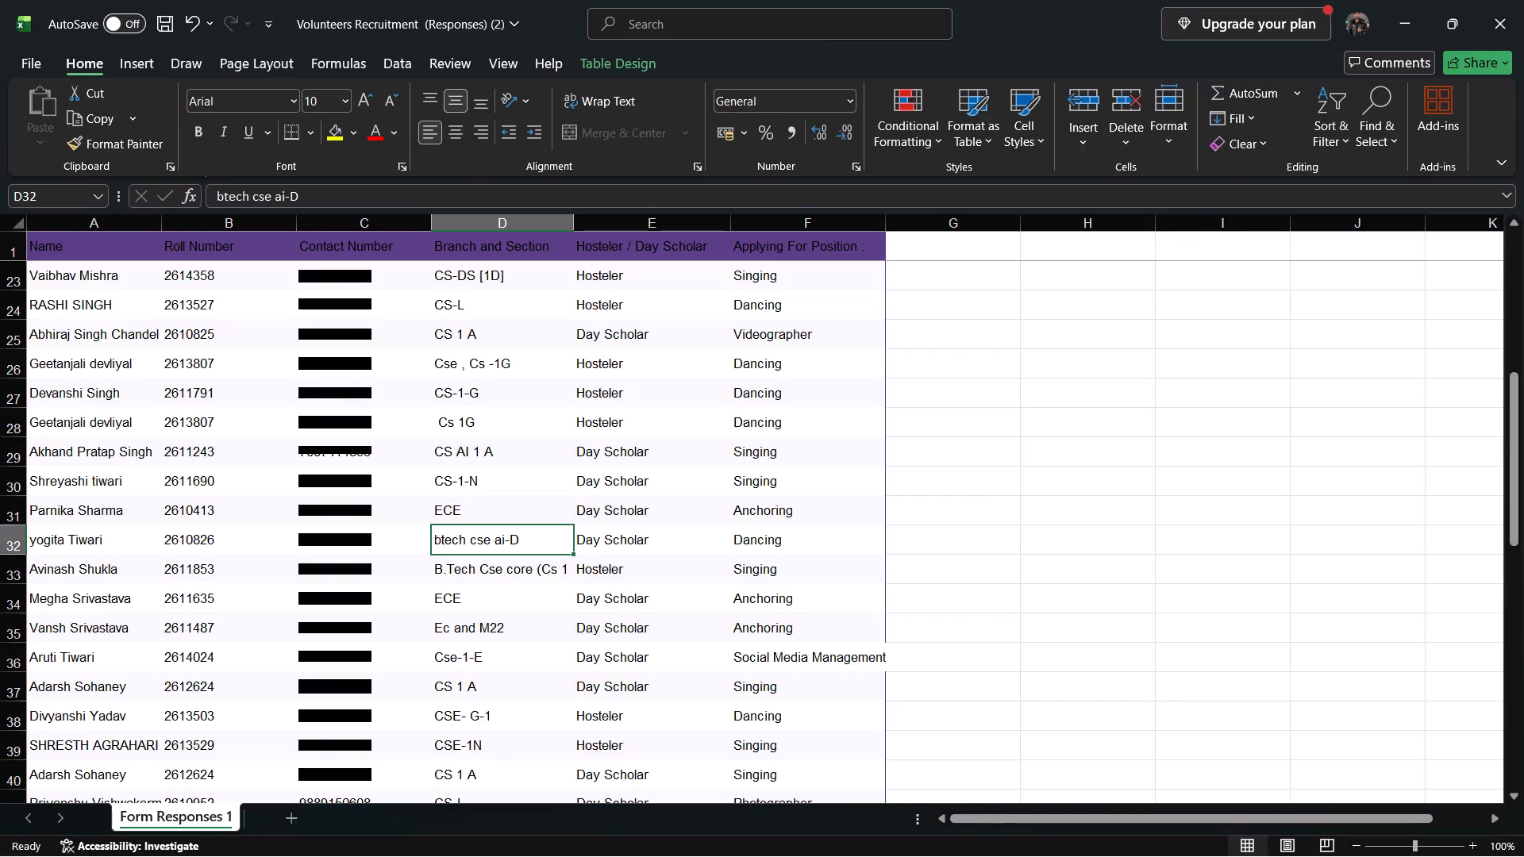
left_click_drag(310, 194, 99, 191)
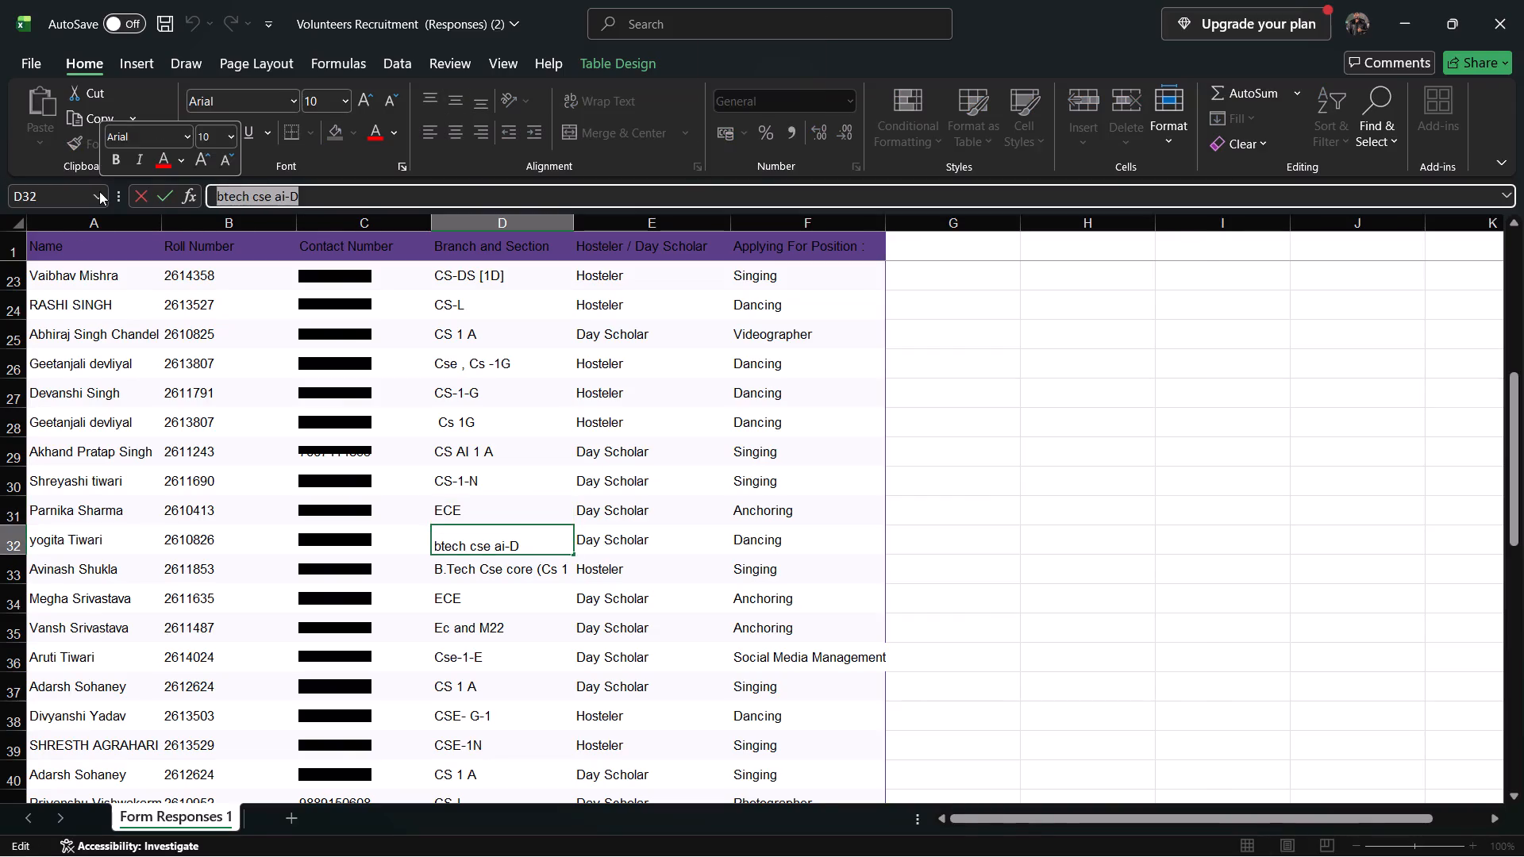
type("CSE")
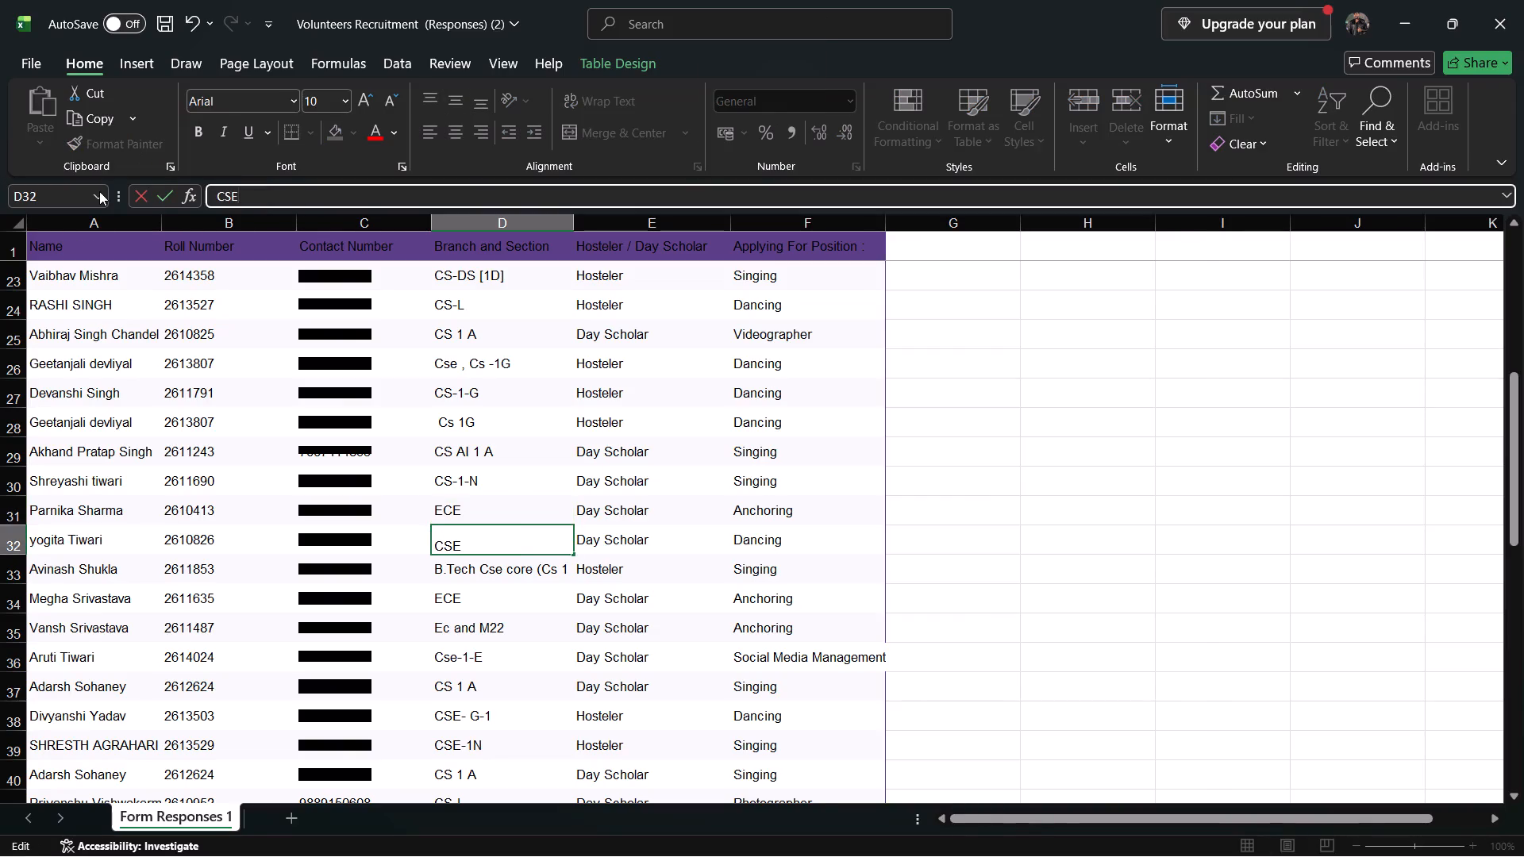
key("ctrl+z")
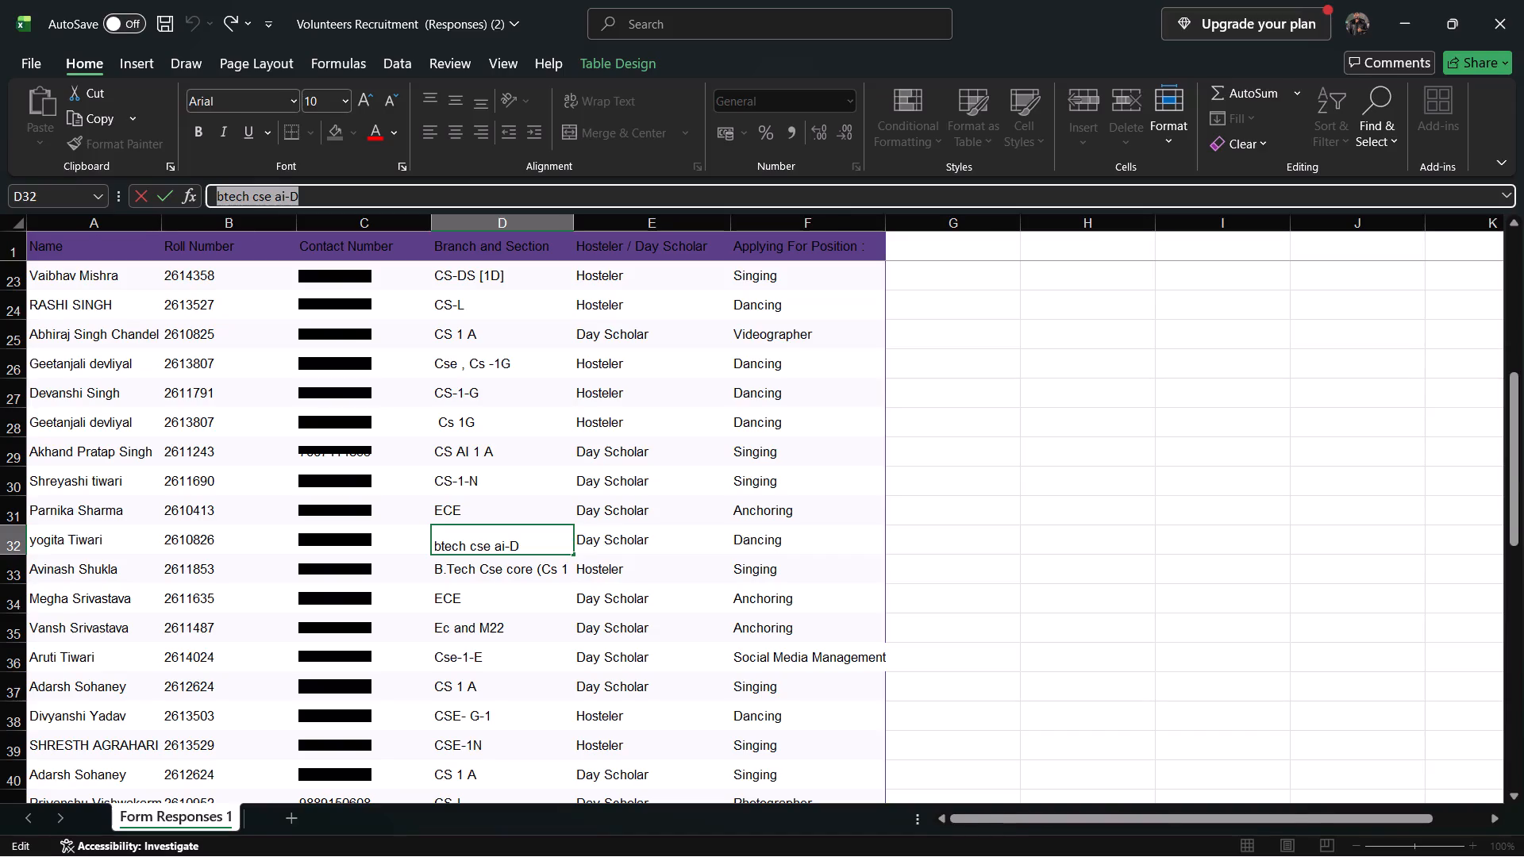
Strip the btech cse prefix from the Branch and Section entry in row 32 and capitalise it to AI-D.
left_click(256, 191)
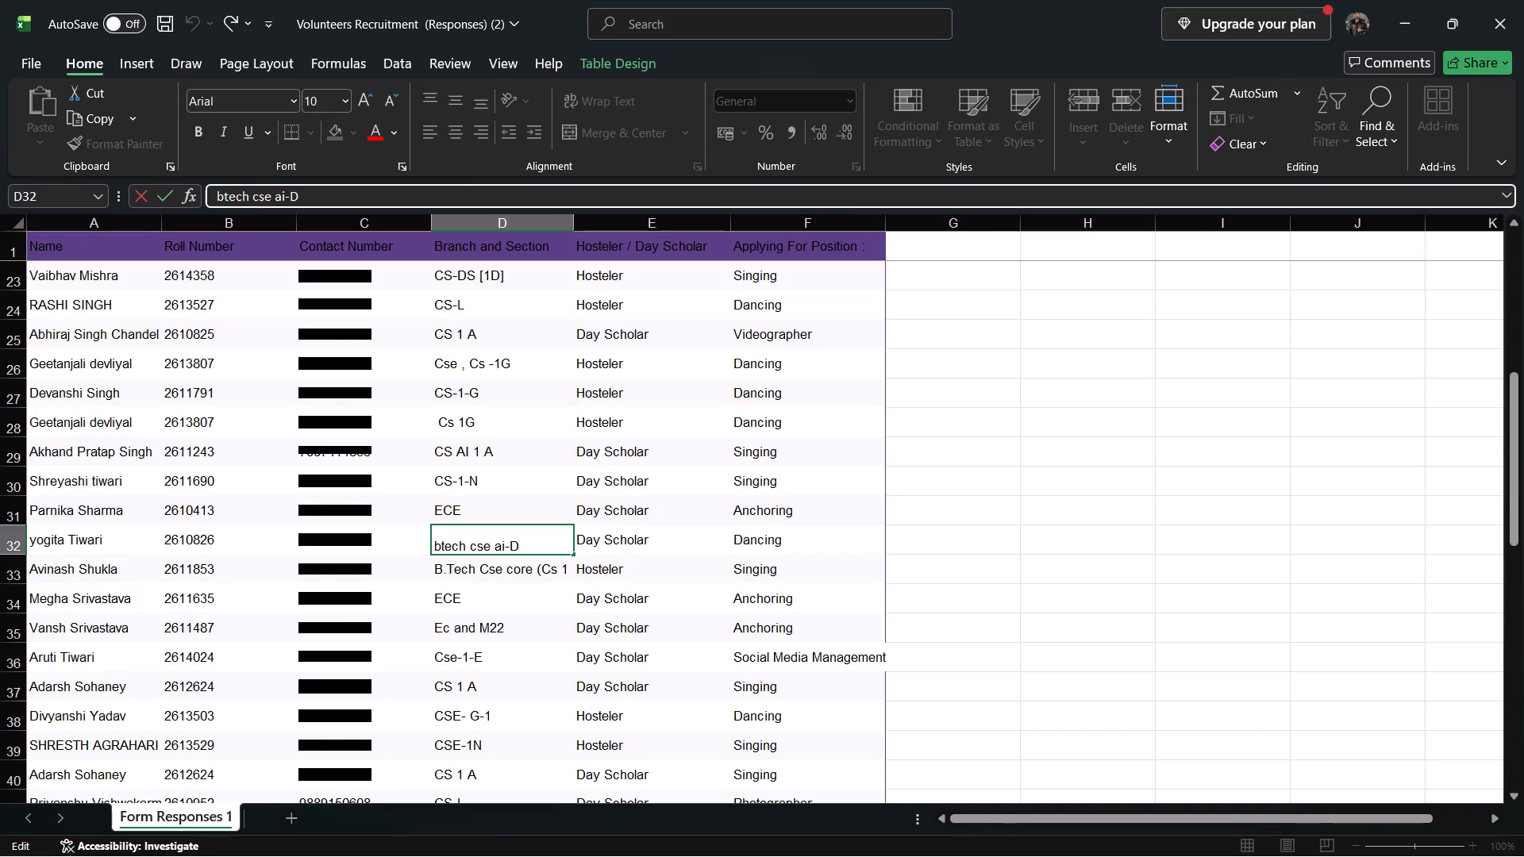
left_click_drag(256, 191, 157, 189)
key("BackSpace")
key("Right")
key("Right")
key("Right")
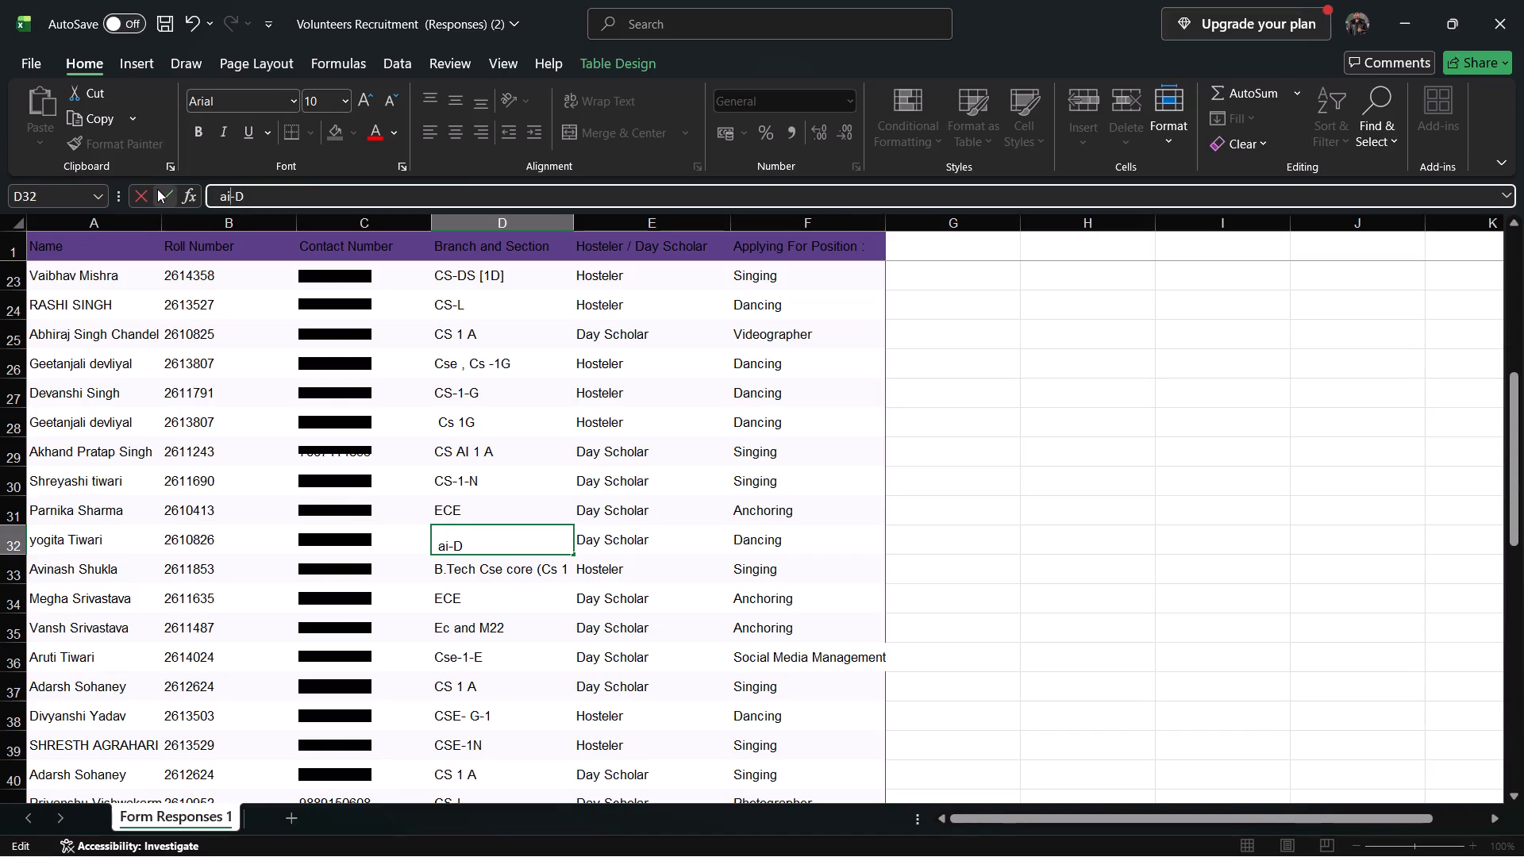
key("BackSpace")
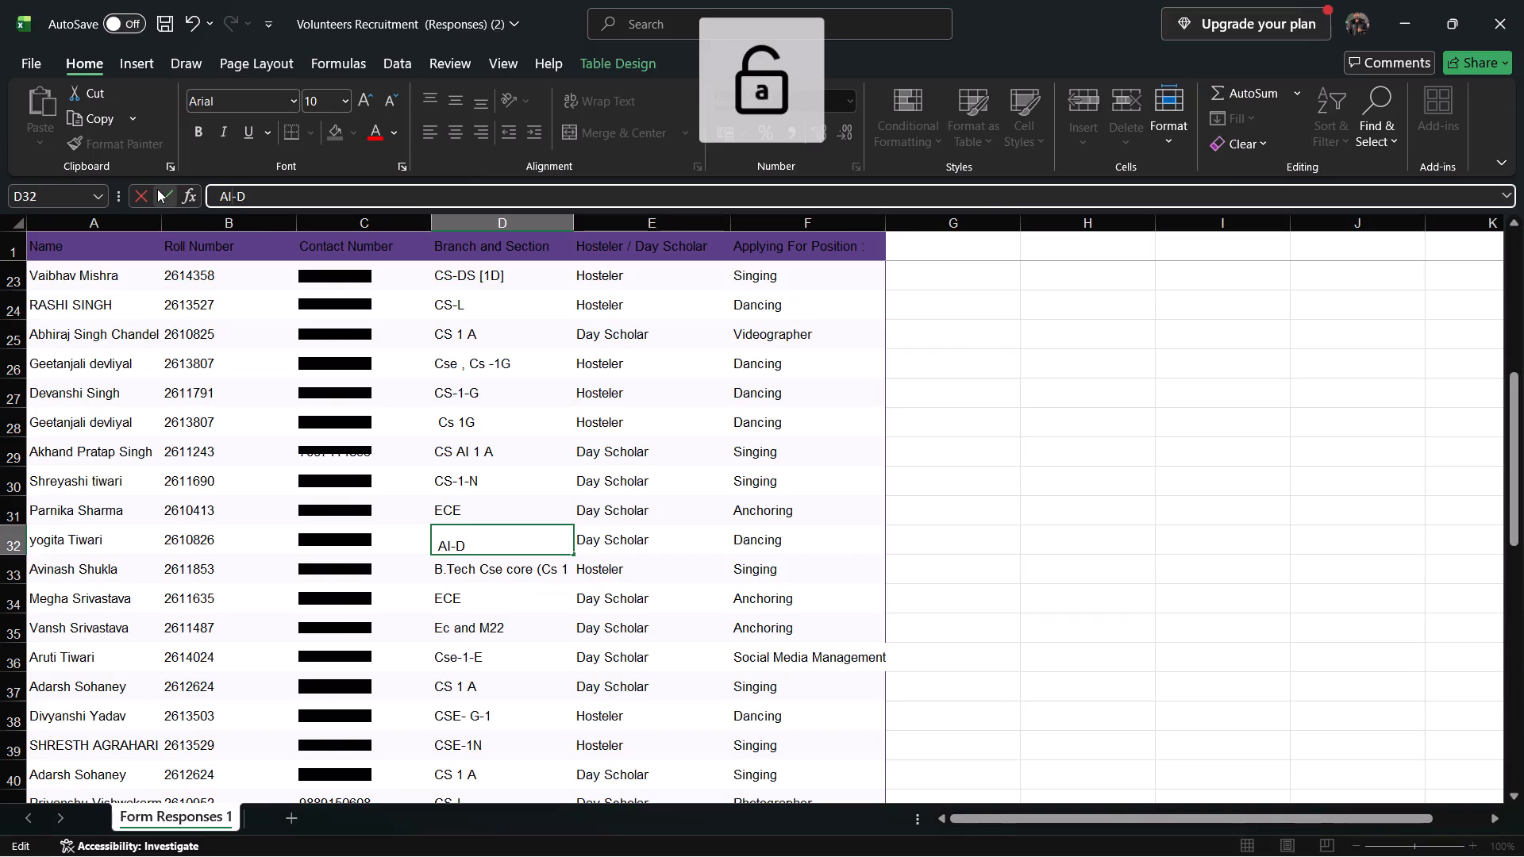
Shorten the Branch and Section entry in row 33 to Cs 1 F, removing the B.Tech Cse core prefix and the brackets.
left_click(492, 571)
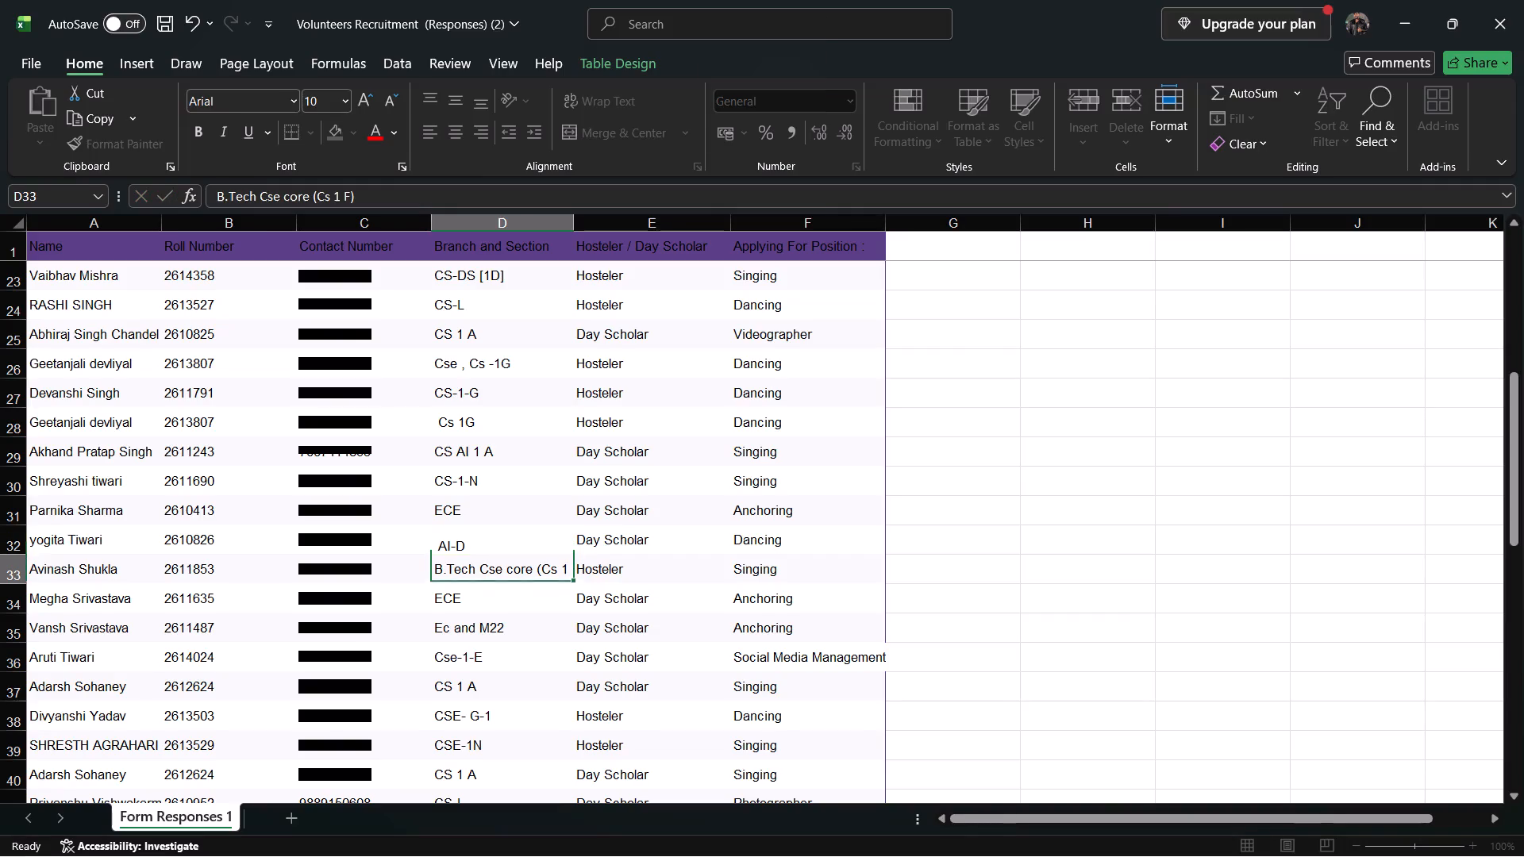
left_click_drag(314, 199, 114, 190)
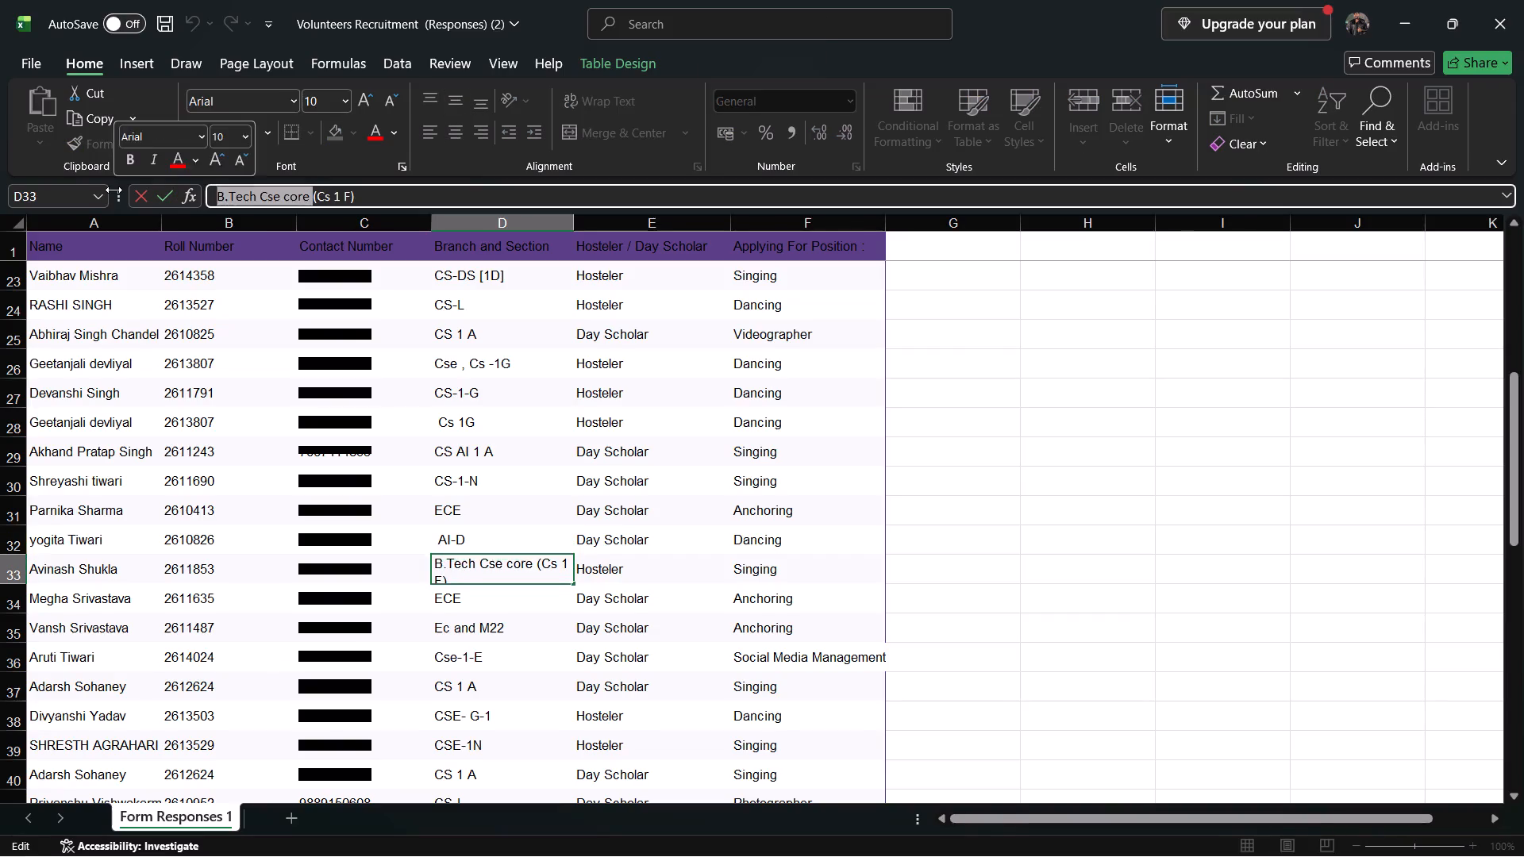
key("BackSpace")
left_click(291, 193)
key("BackSpace")
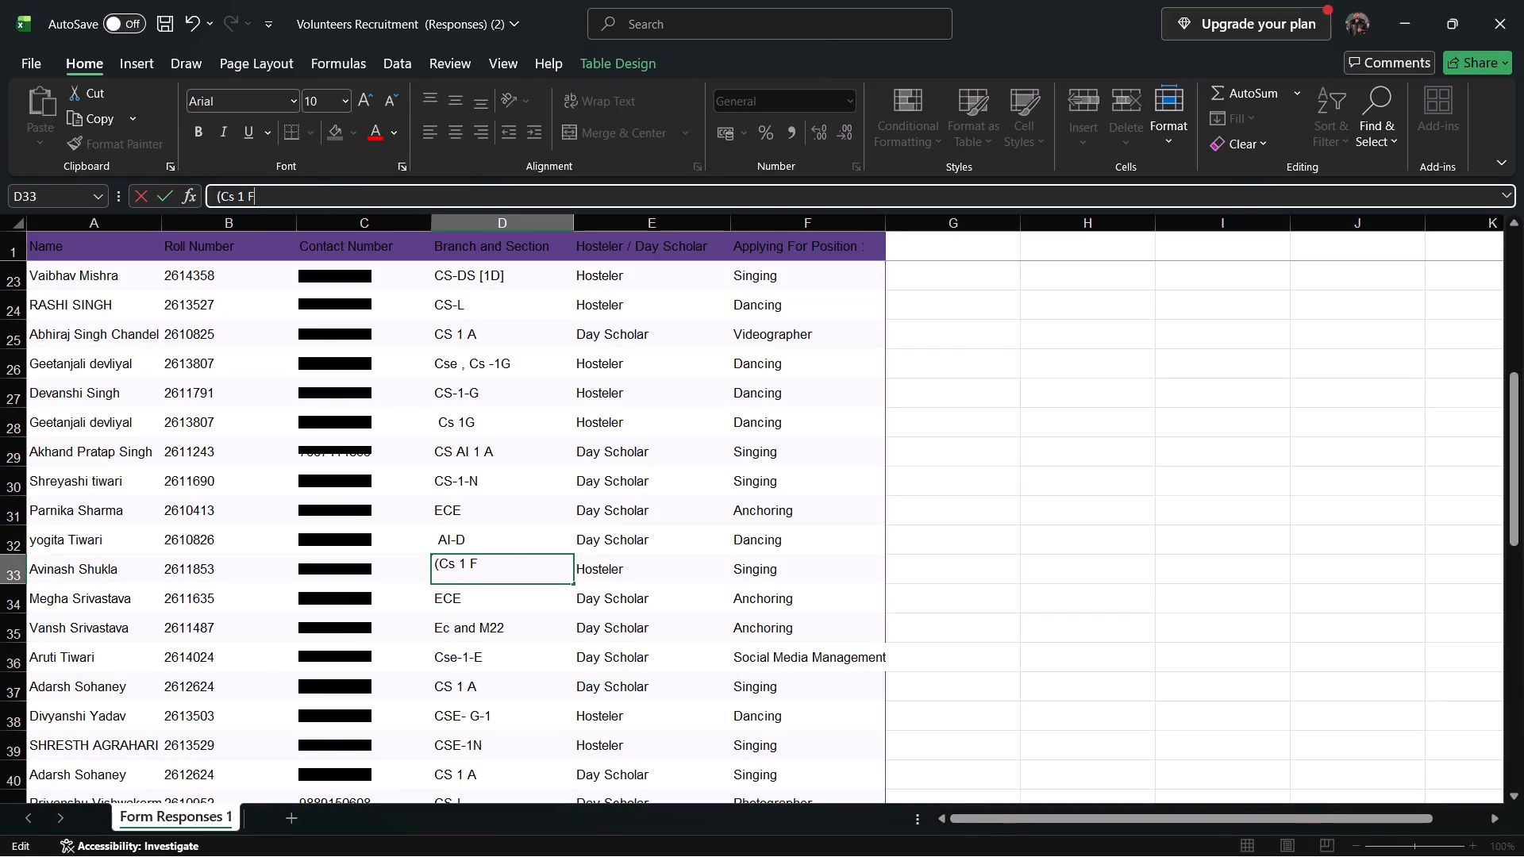
key("Left")
key("Left")
key("Left")
key("Left")
key("Left")
key("Left")
key("Left")
key("Left")
key("Right")
key("BackSpace")
key("Down")
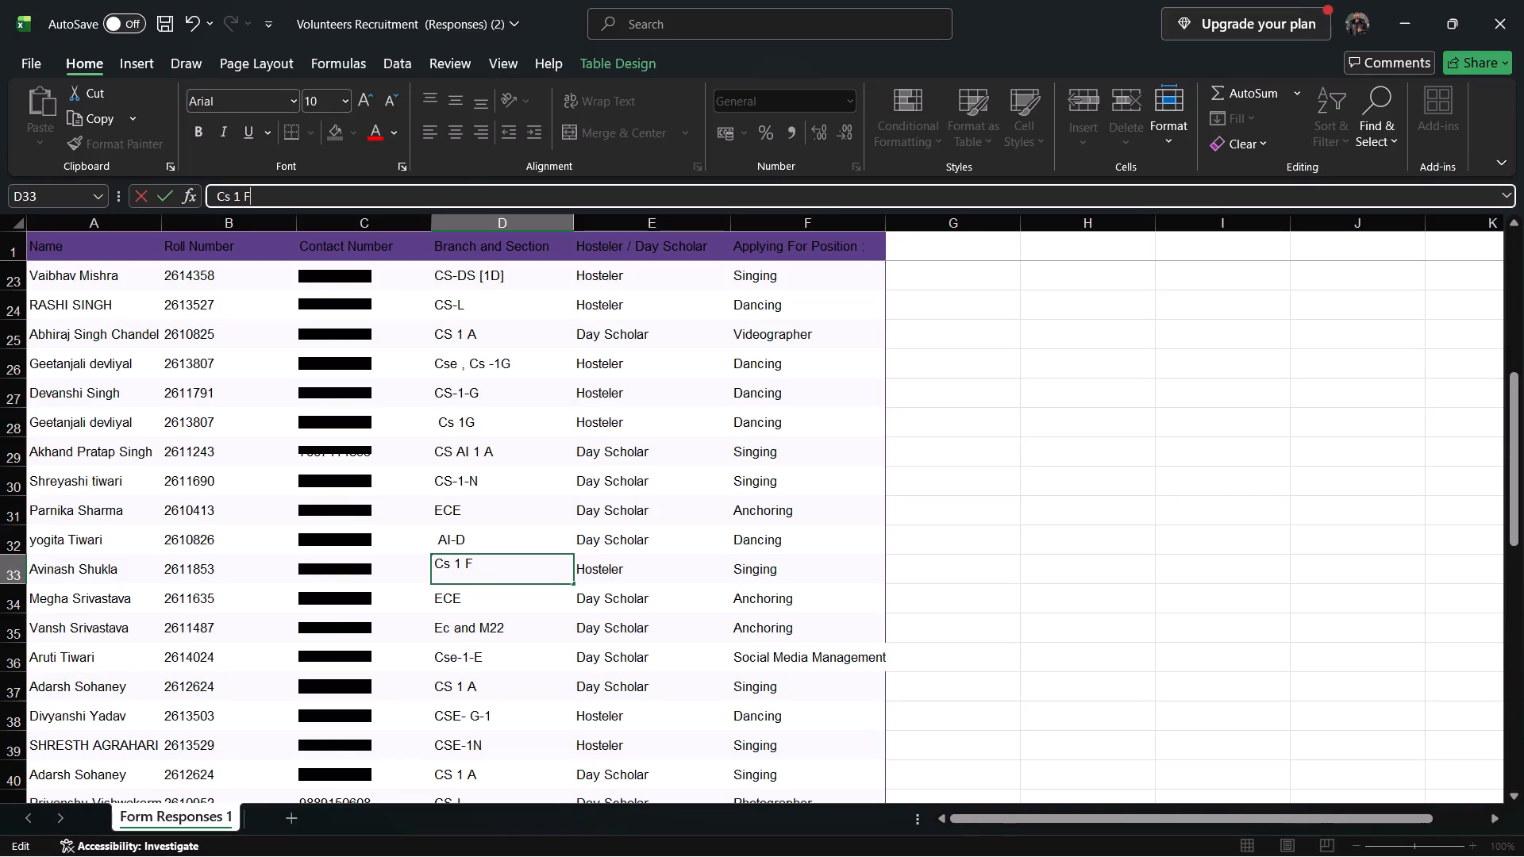
Change the Branch and Section entry in row 35 to ECE.
left_click(456, 617)
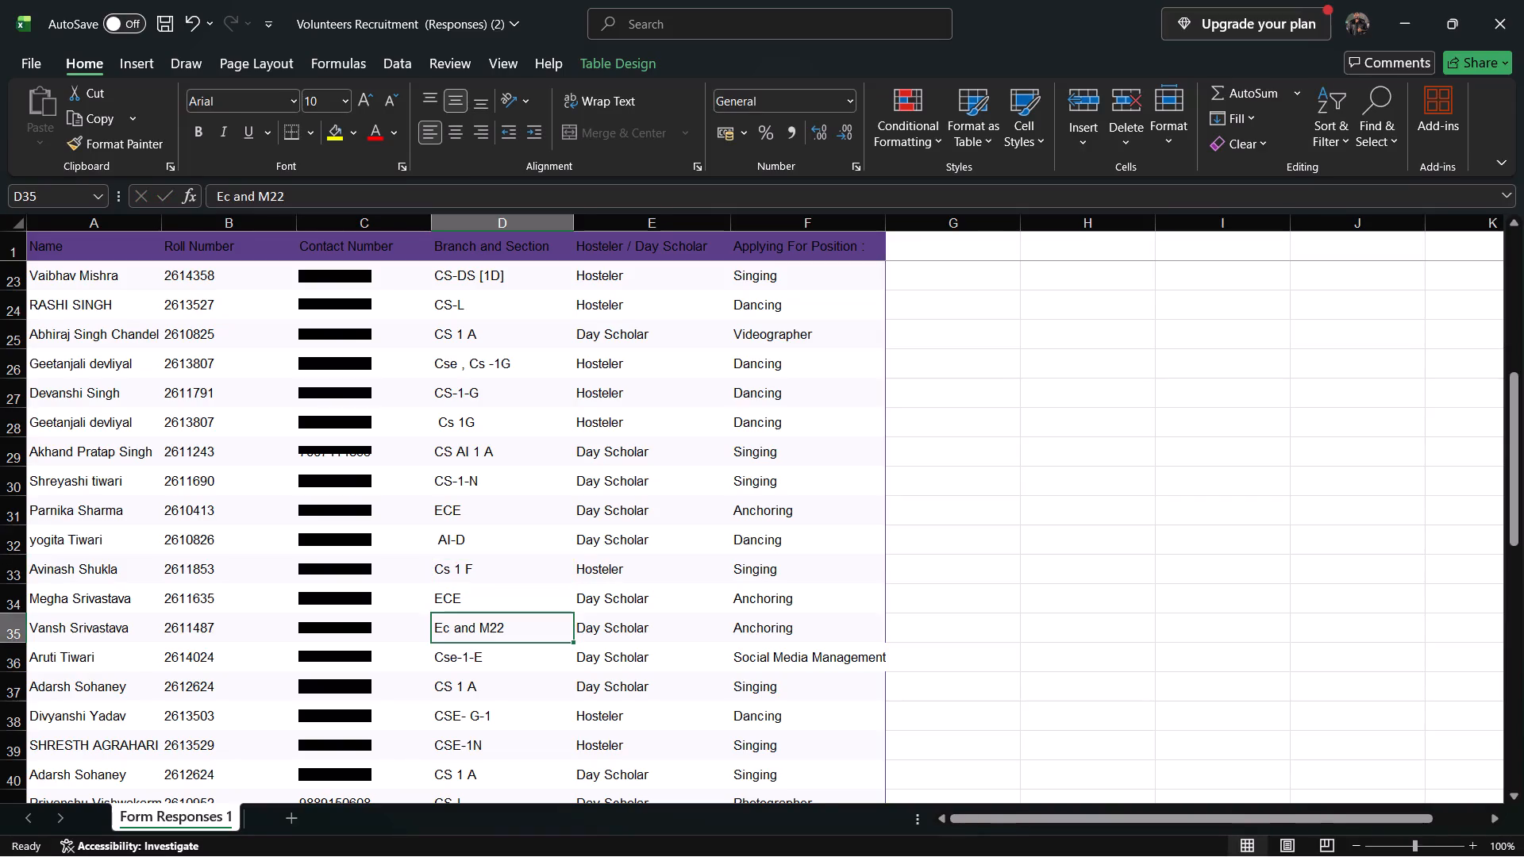
left_click_drag(316, 204, 238, 196)
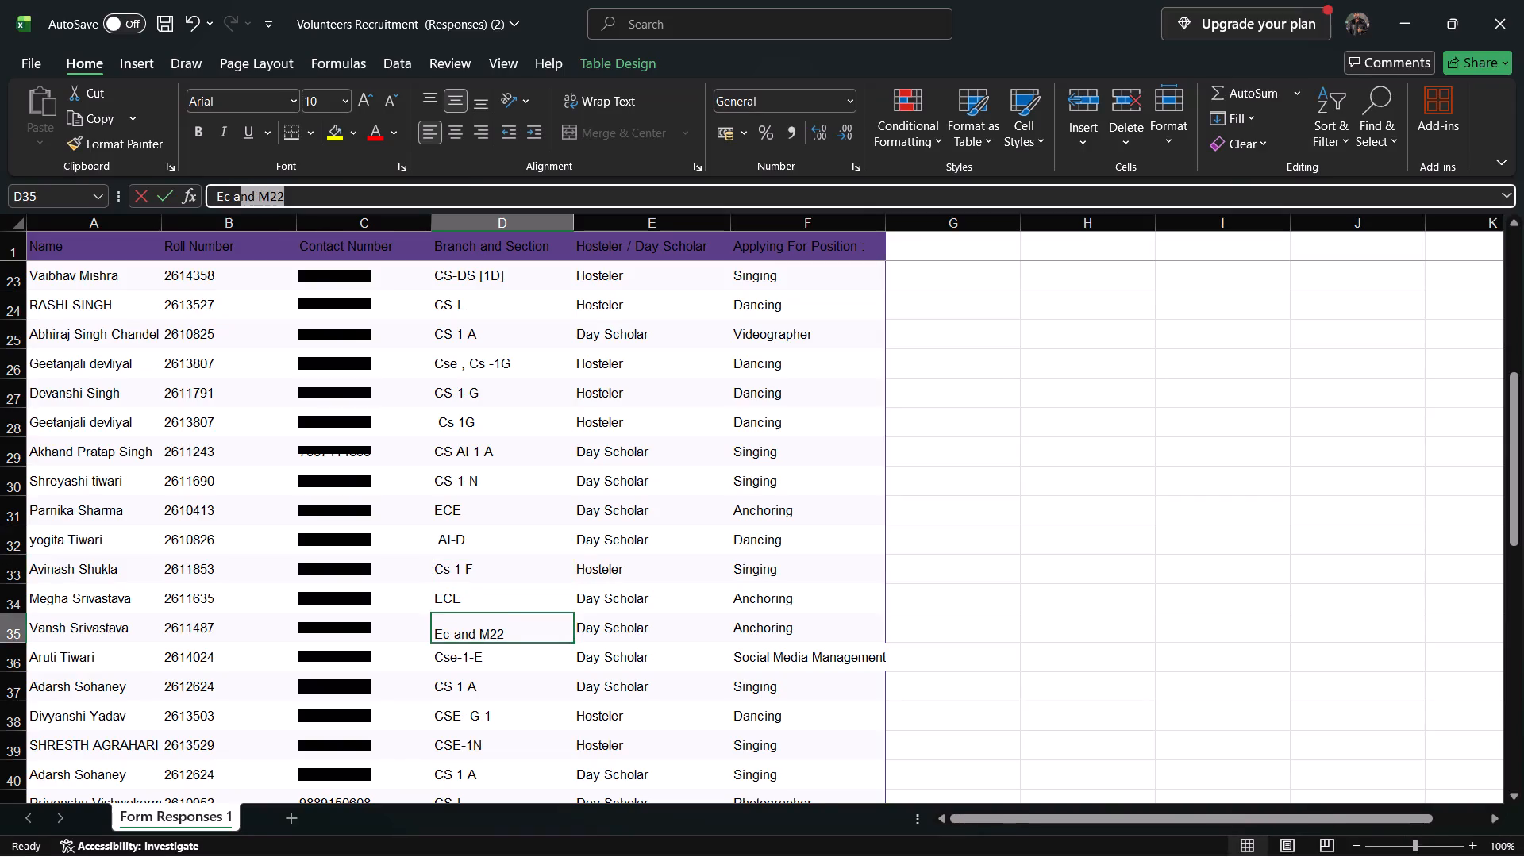
left_click_drag(238, 196, 229, 194)
key("BackSpace")
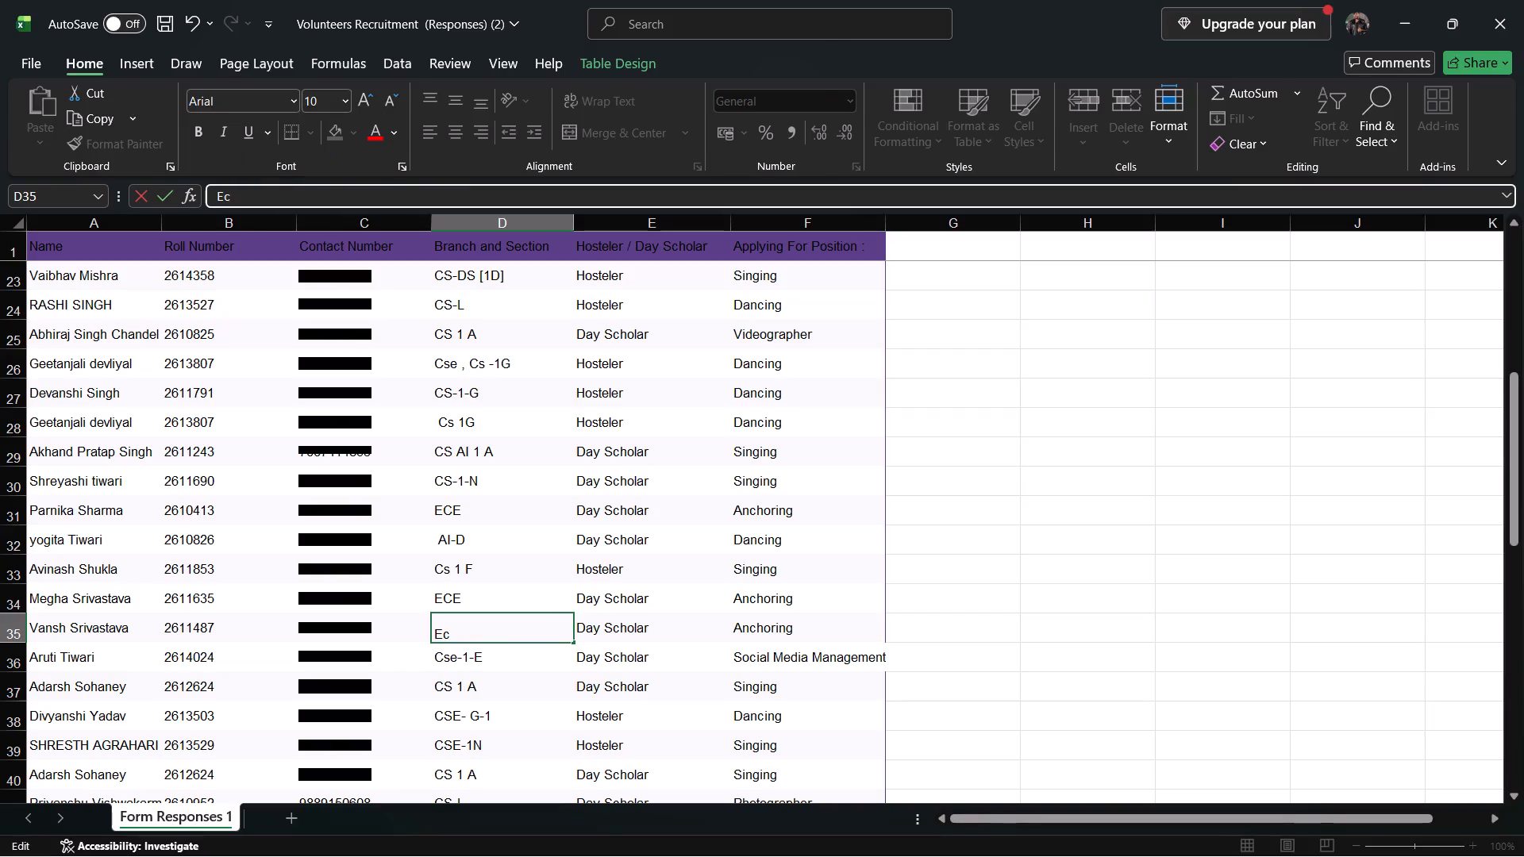
key("BackSpace")
type("CE")
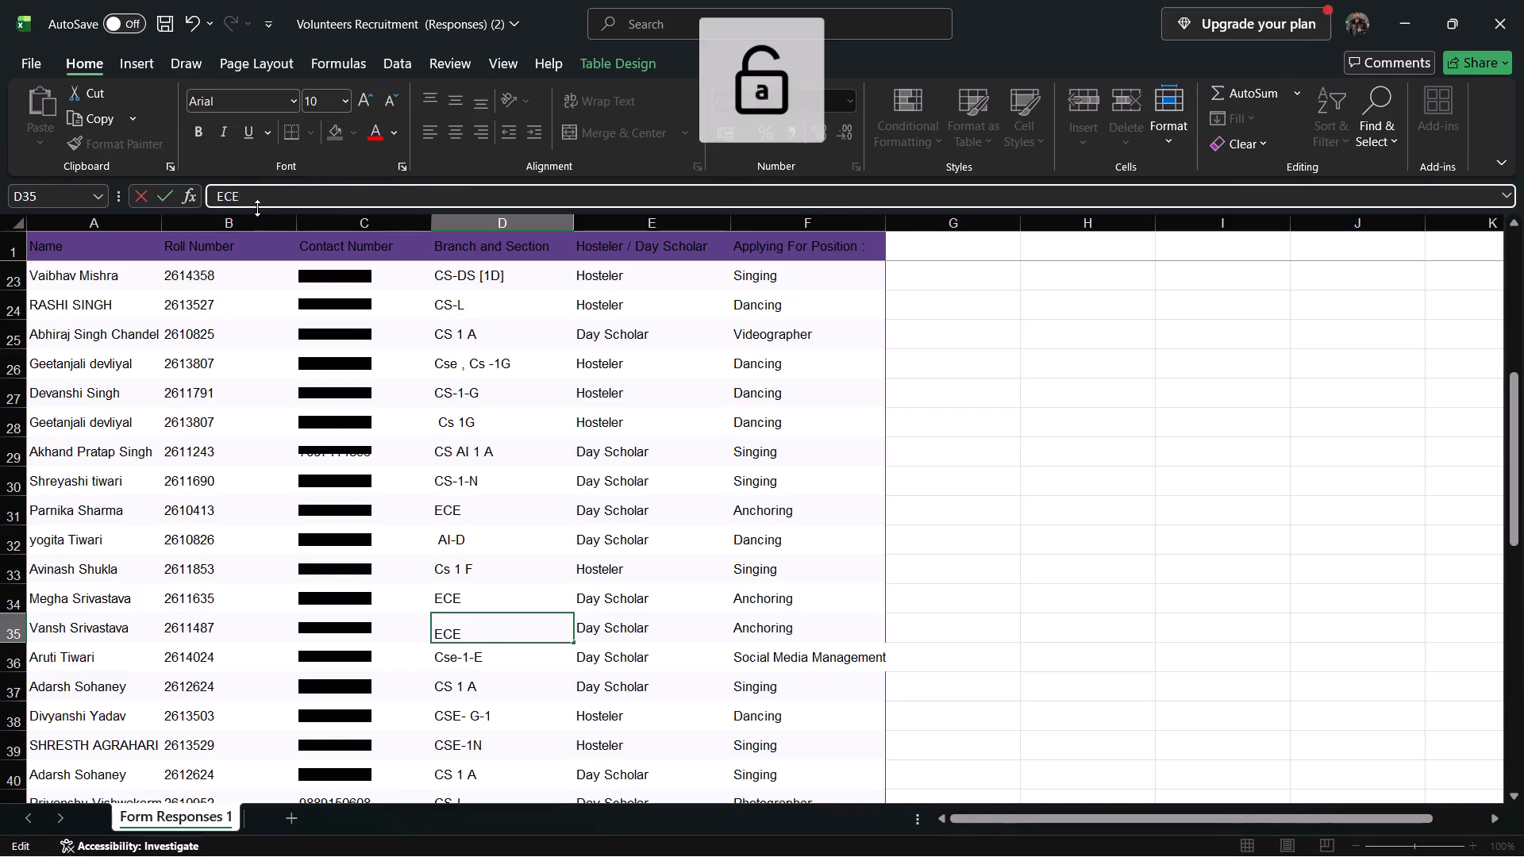
Shrink the responses table so that its range ends at row 49.
scroll(542, 471, "down", 3)
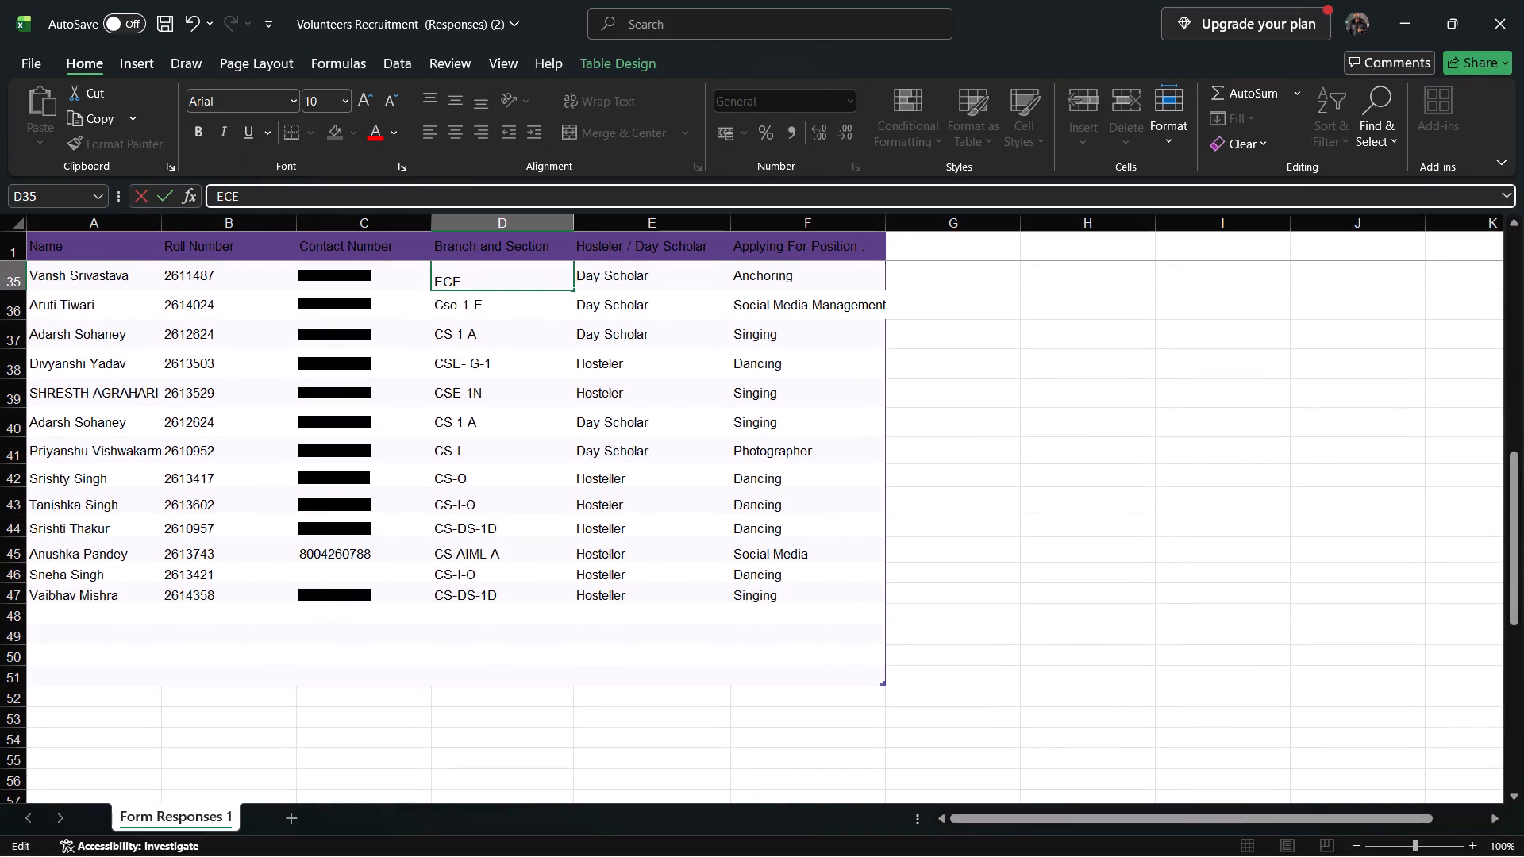
left_click(540, 630)
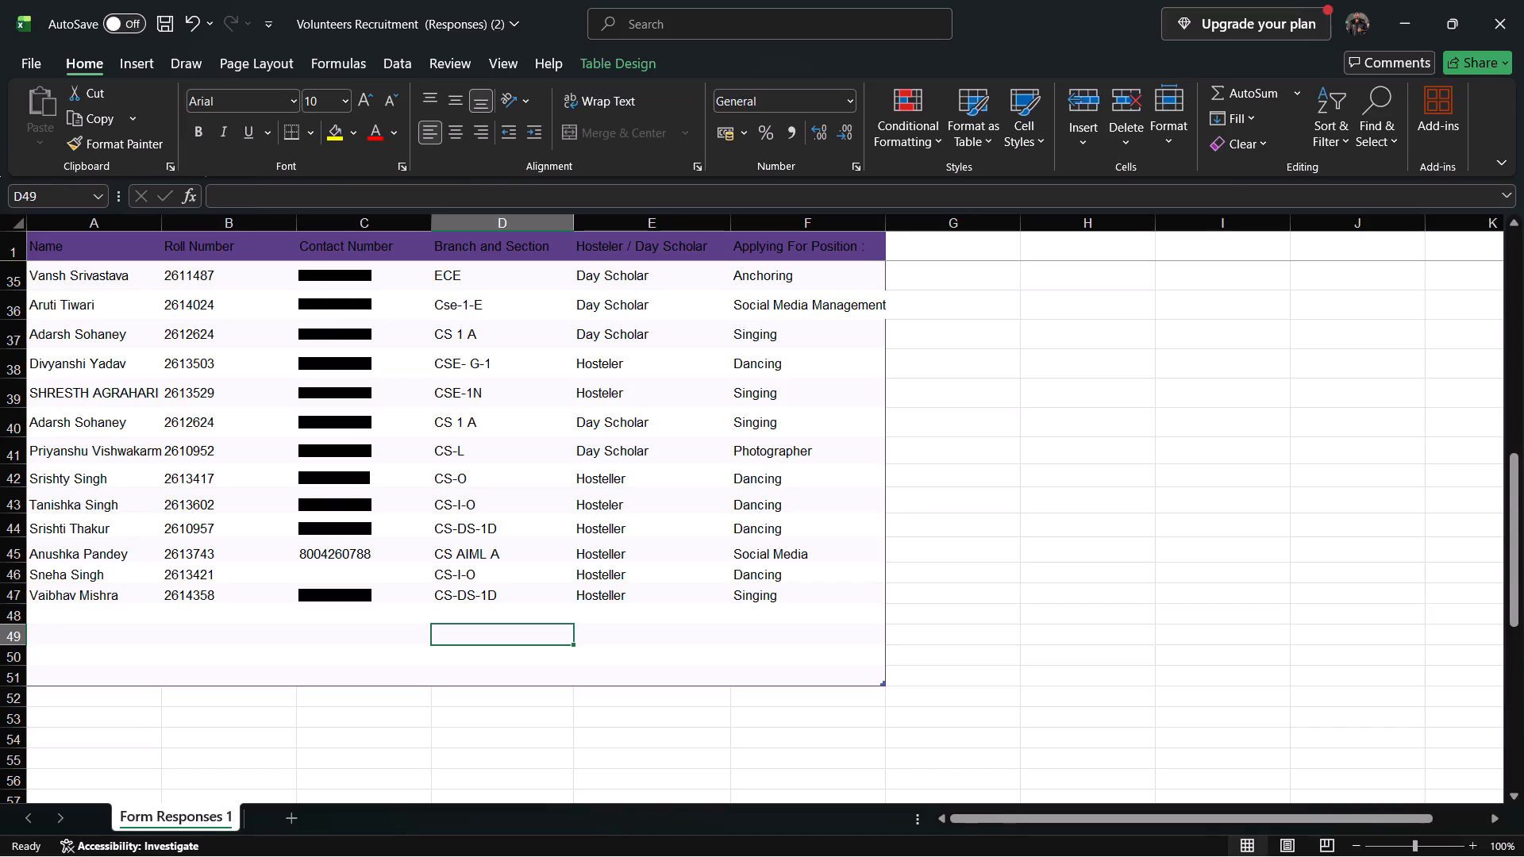
left_click_drag(883, 682, 871, 629)
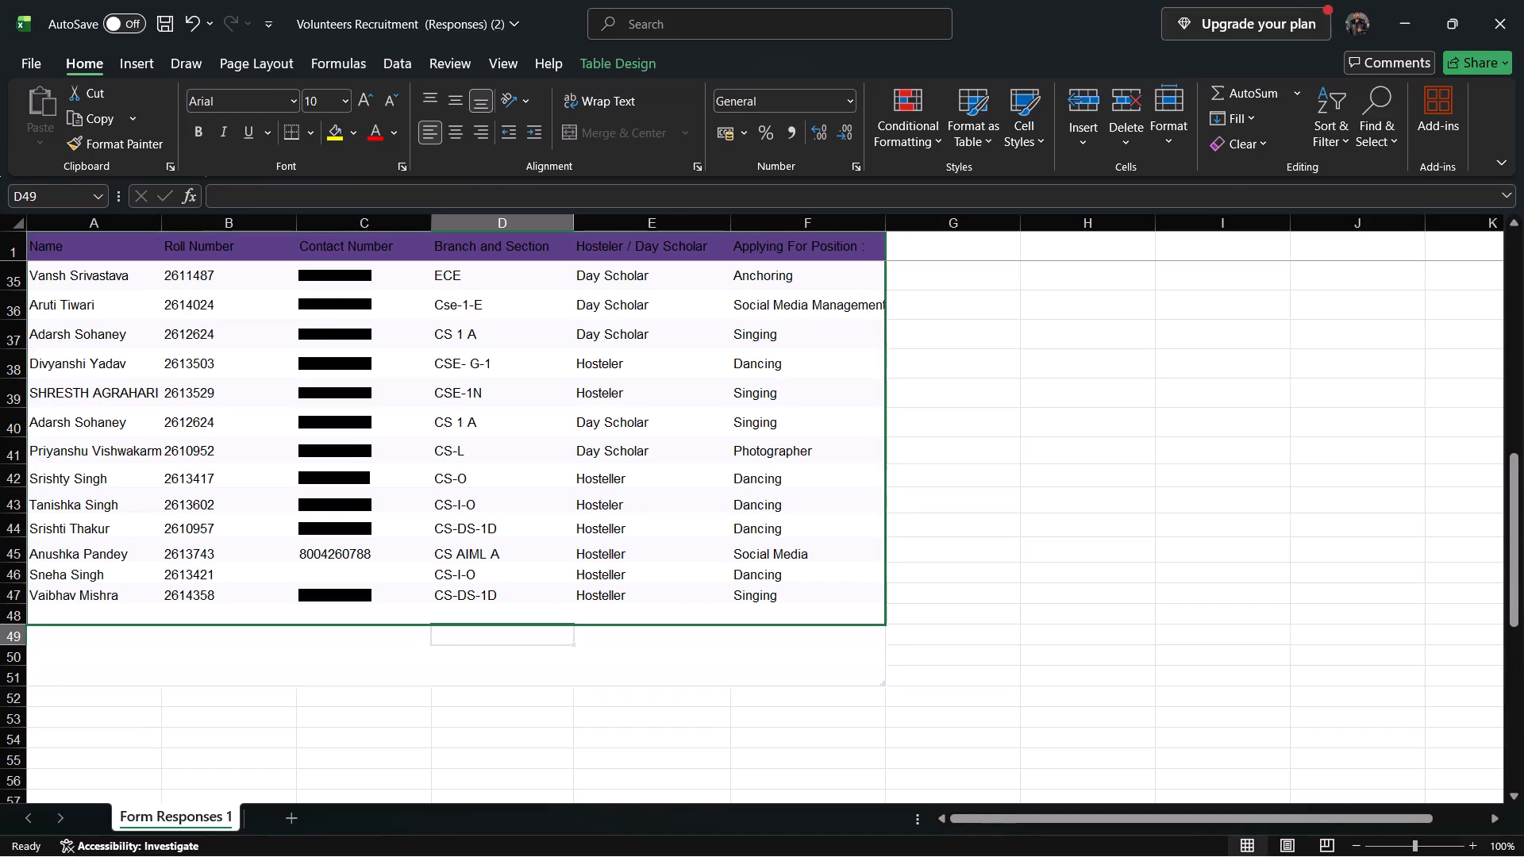
left_click_drag(871, 629, 871, 640)
Select the empty Name cell in row 48, just below the last volunteer.
left_click(639, 615)
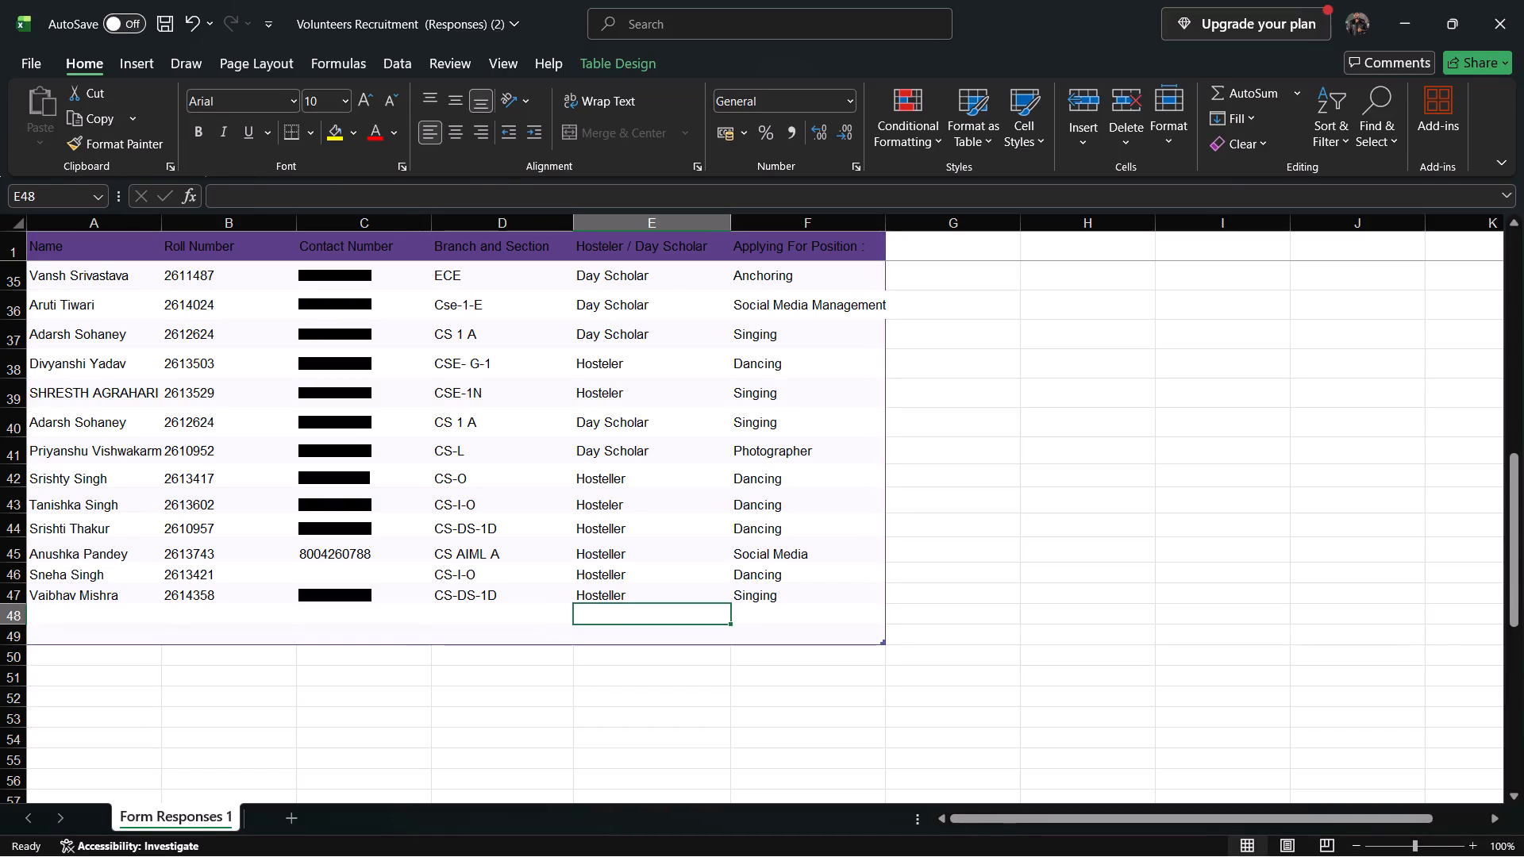
left_click(128, 607)
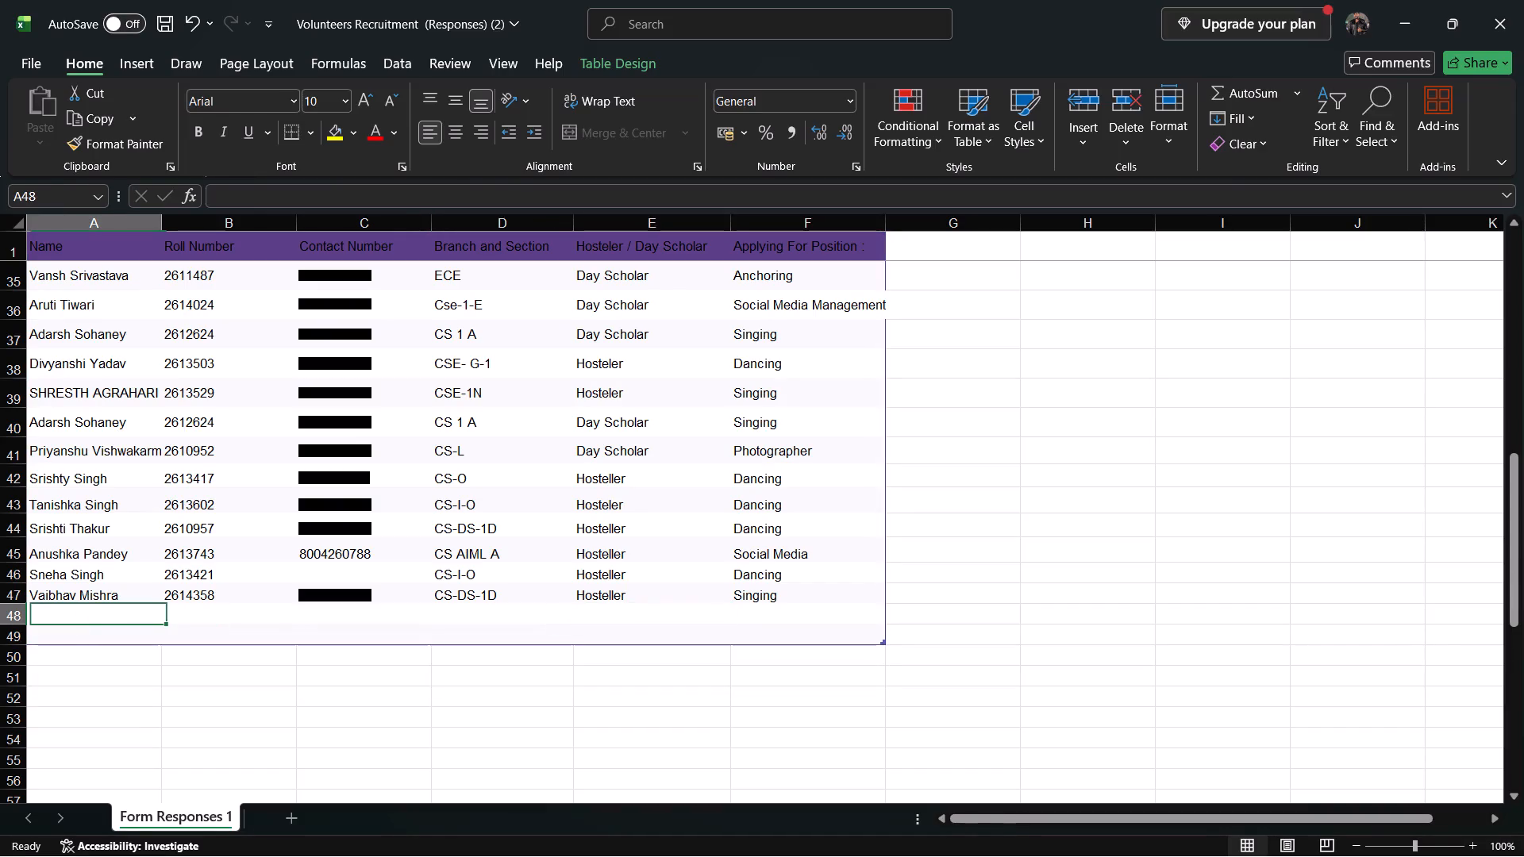
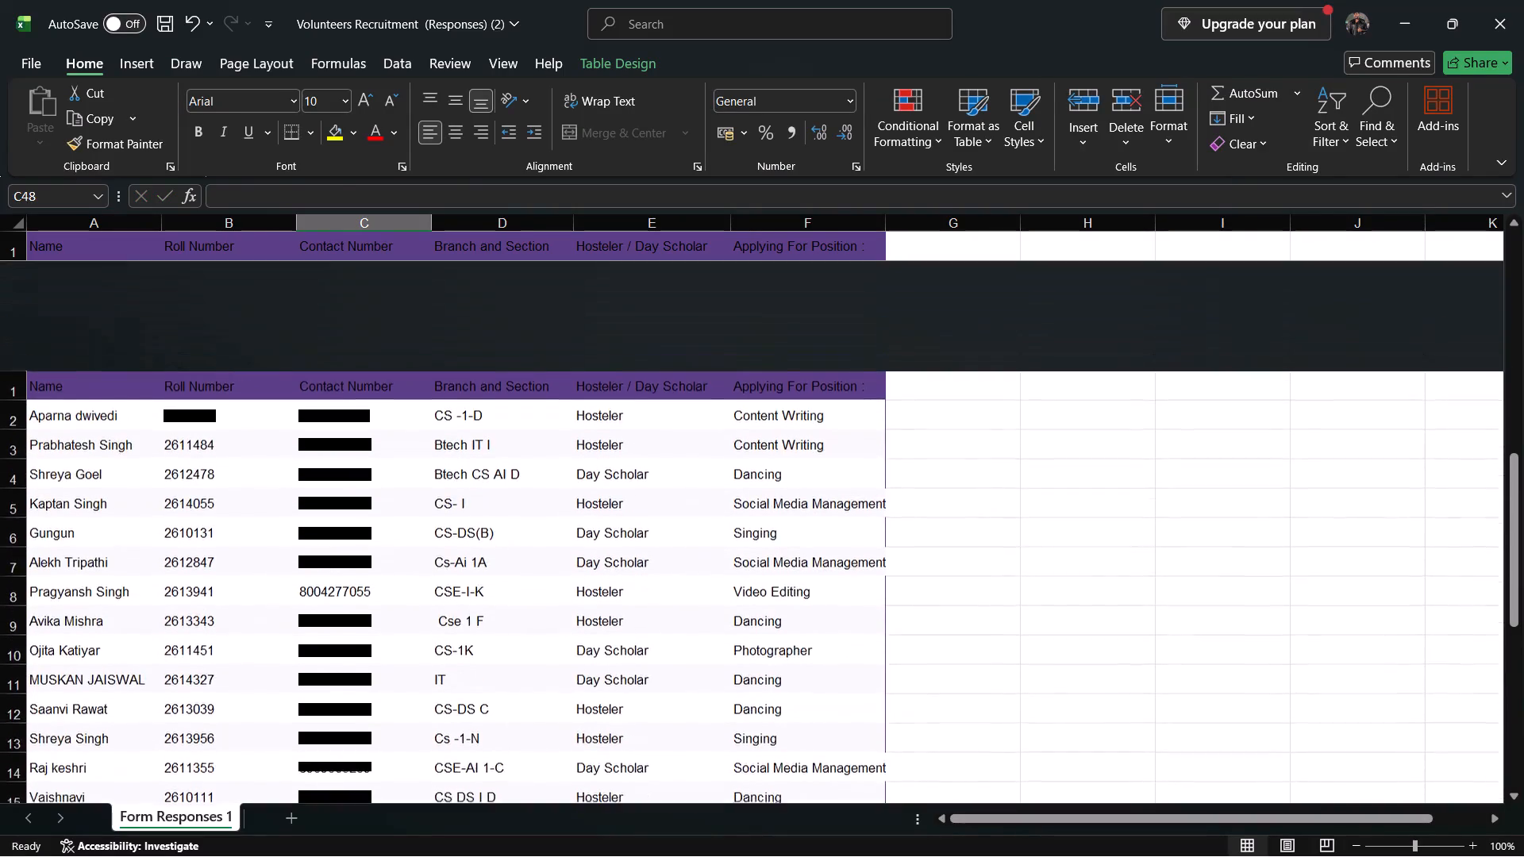
Enter the new volunteer's name and roll number in row 48, the first empty row below the last response.
scroll(360, 608, "down", 5)
scroll(360, 608, "right", 1)
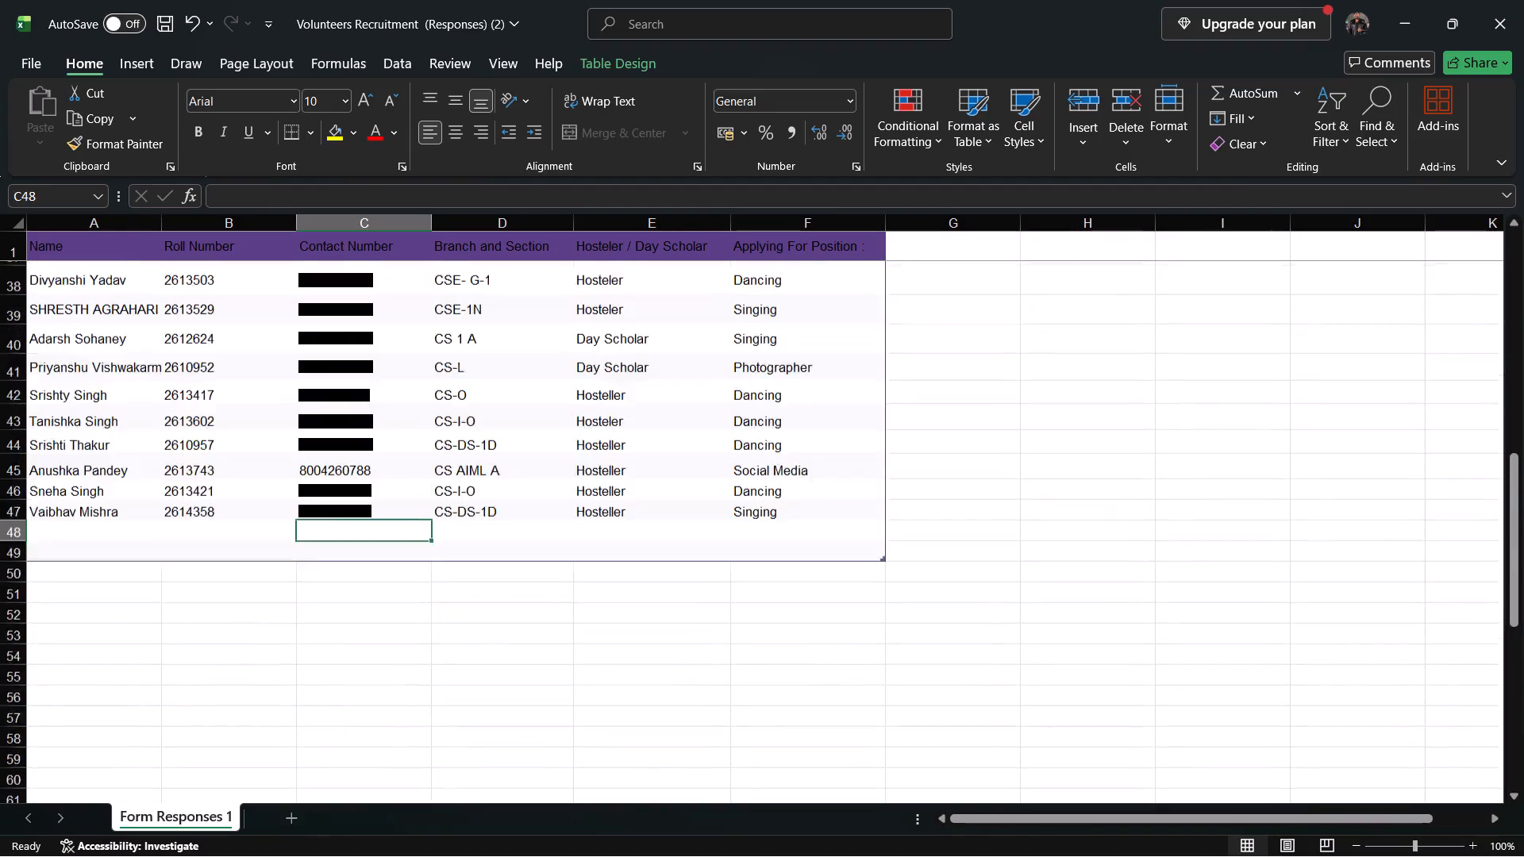
scroll(360, 608, "right", 1)
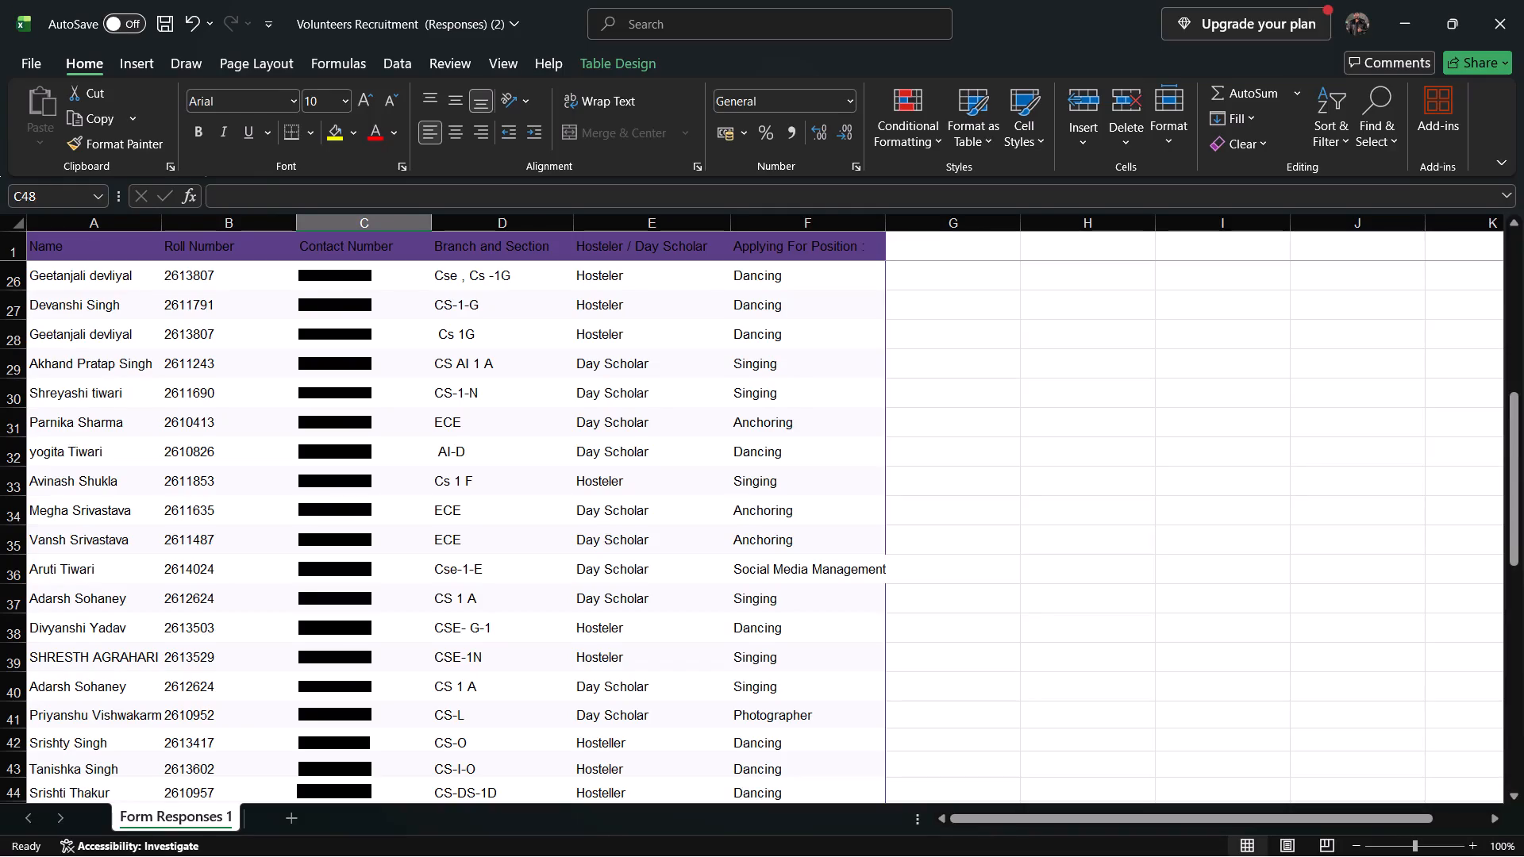
scroll(296, 483, "down", 3)
scroll(296, 483, "up", 1)
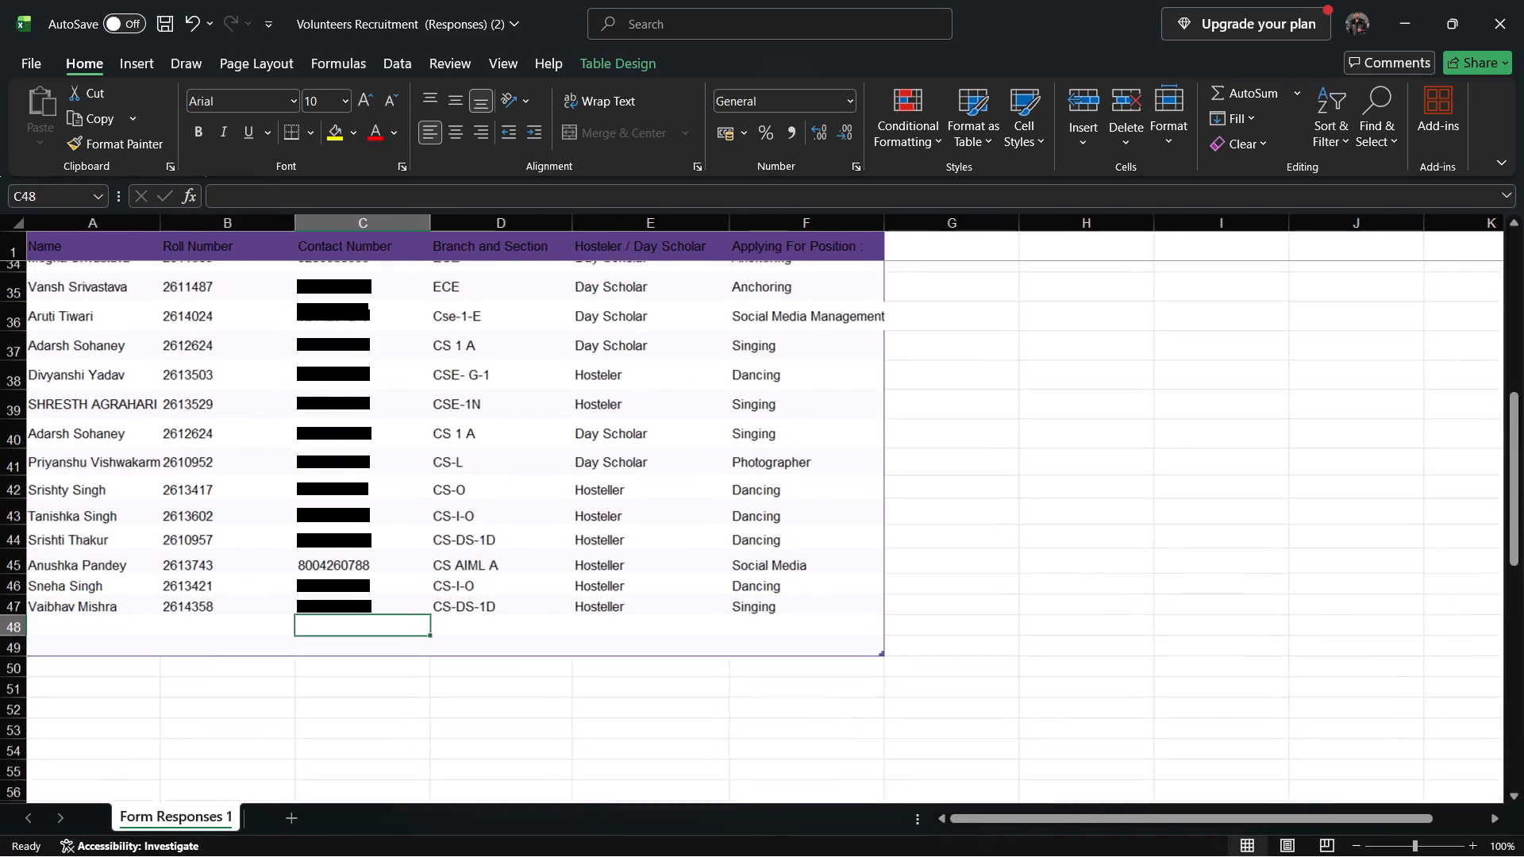
left_click(94, 617)
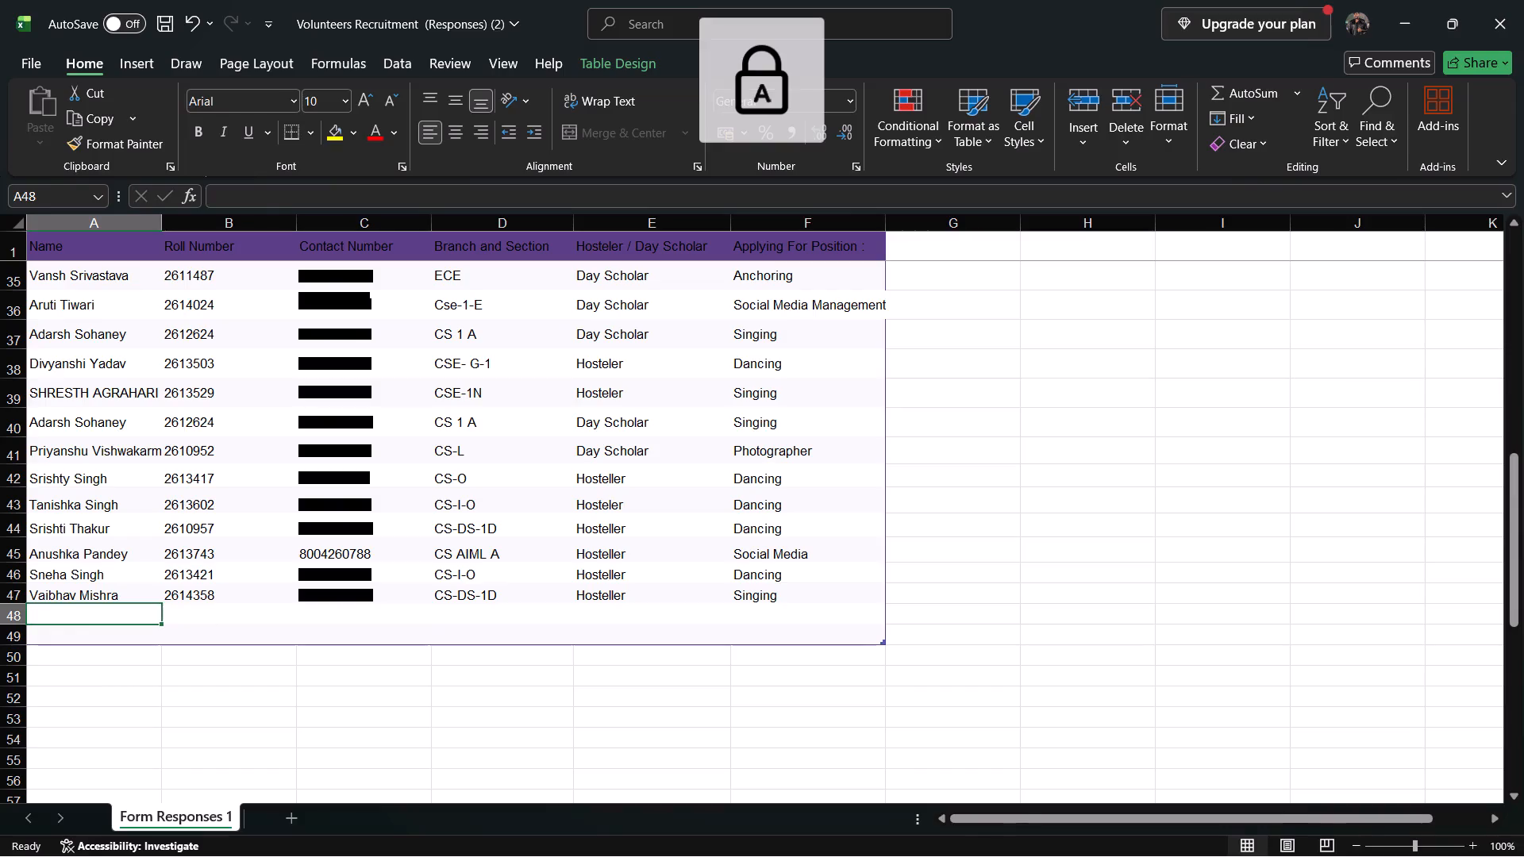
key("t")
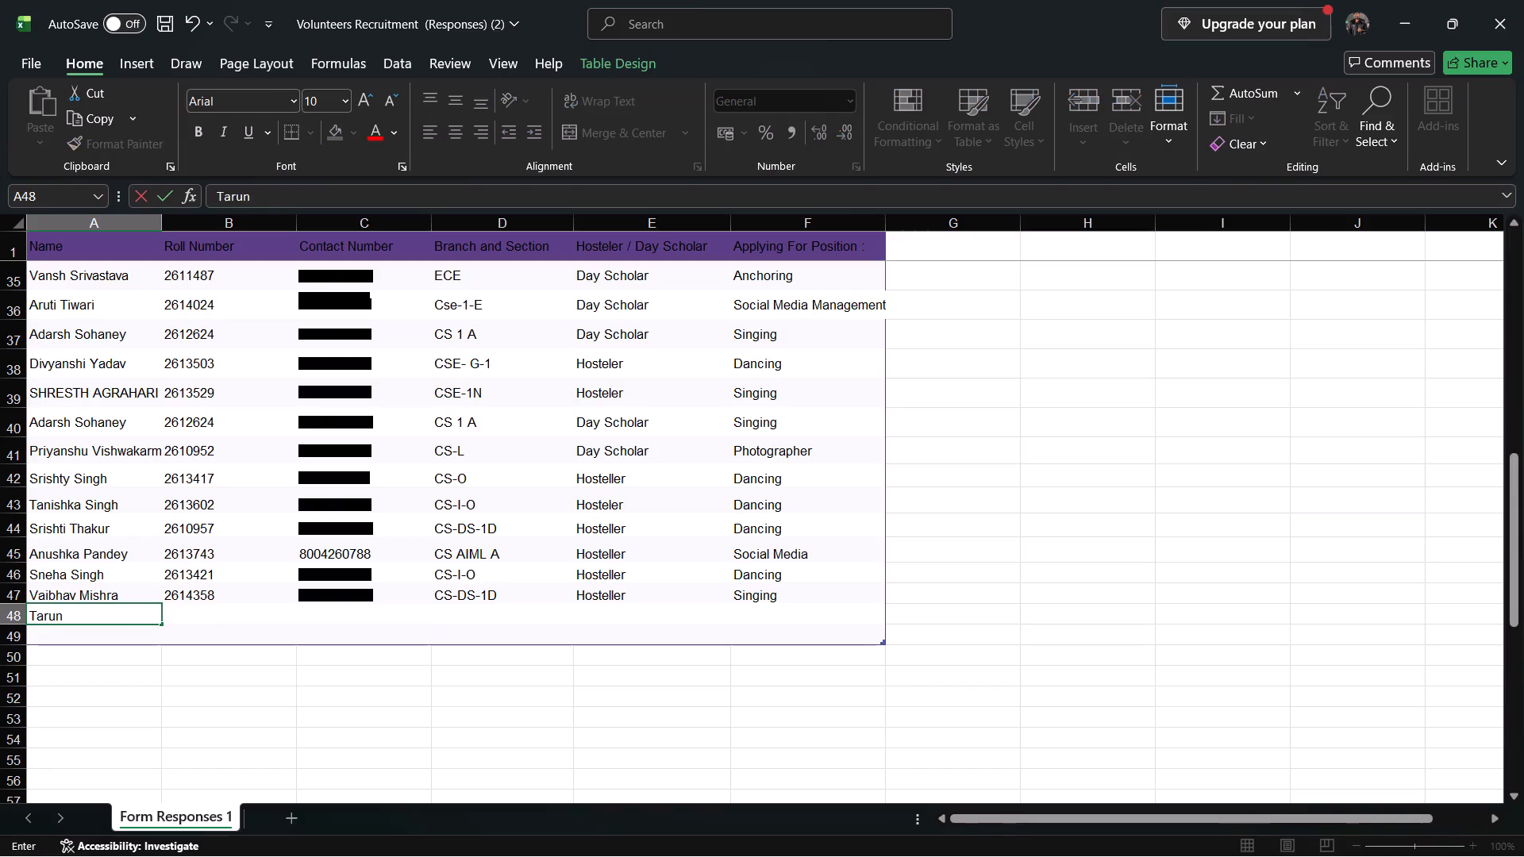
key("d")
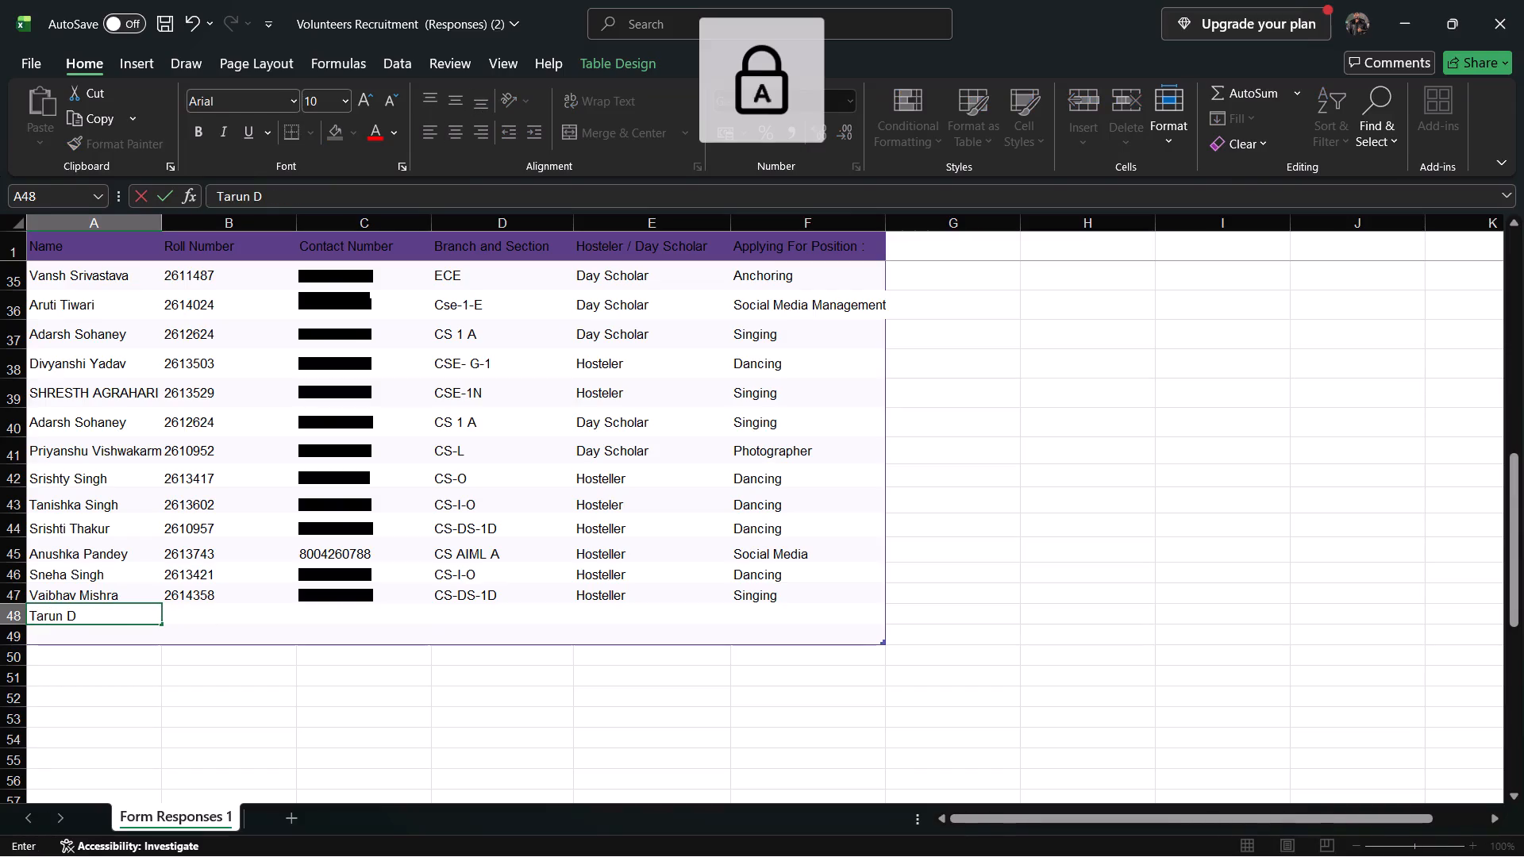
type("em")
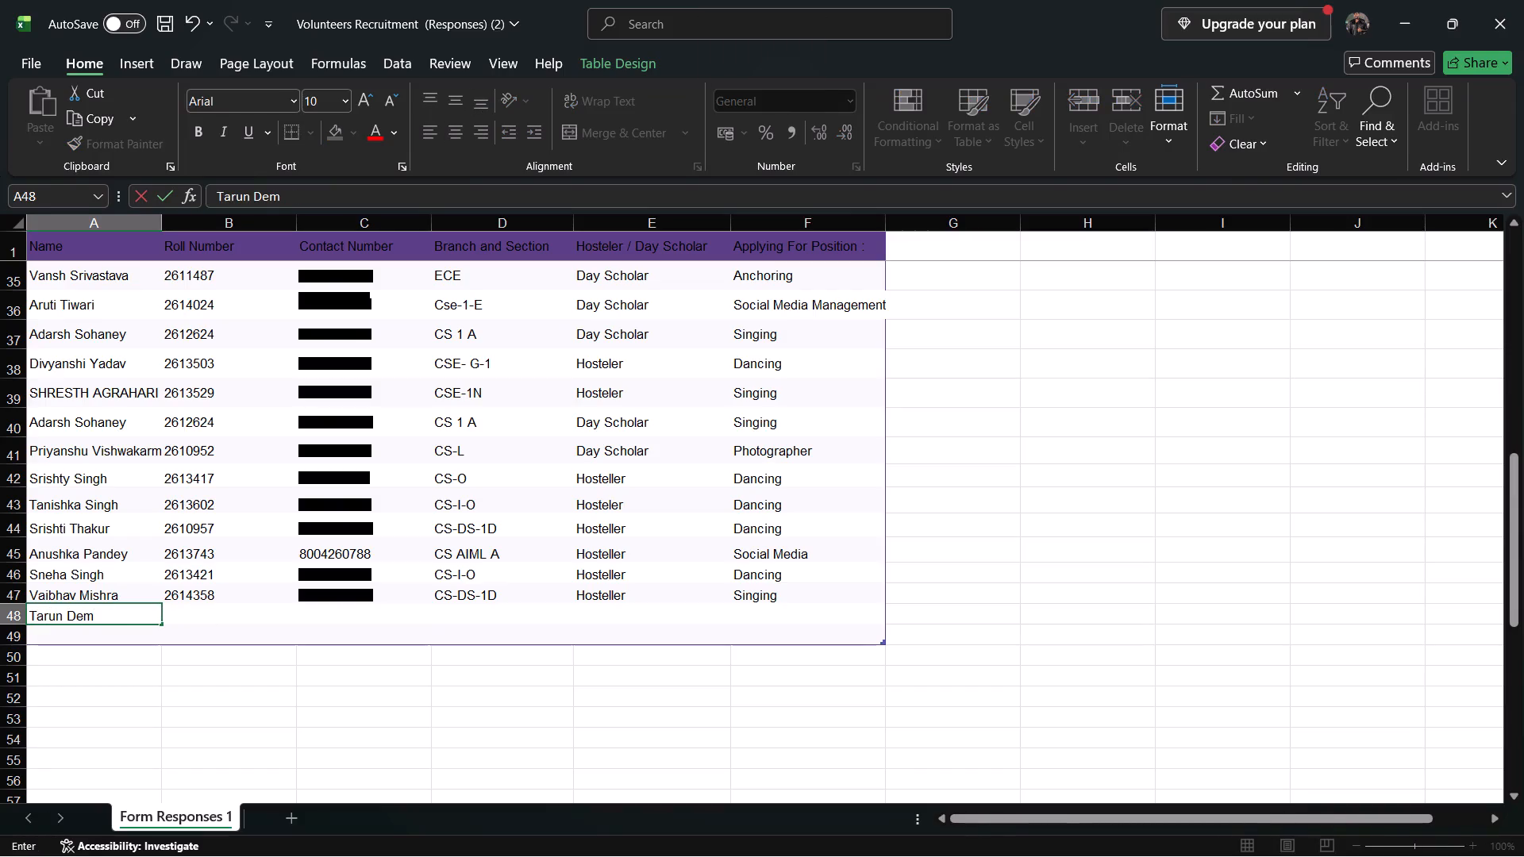
left_click(206, 619)
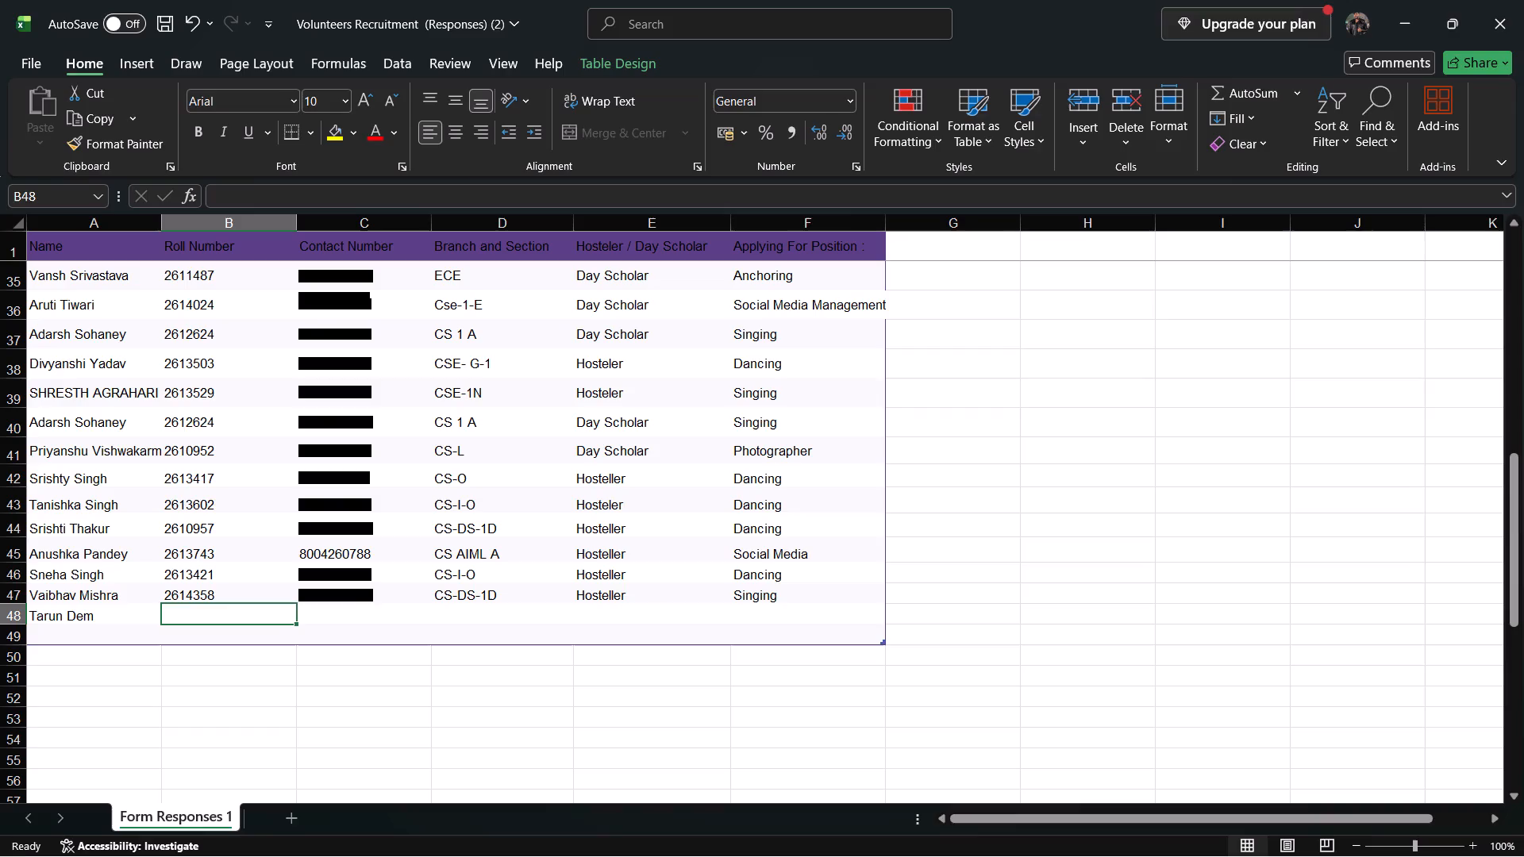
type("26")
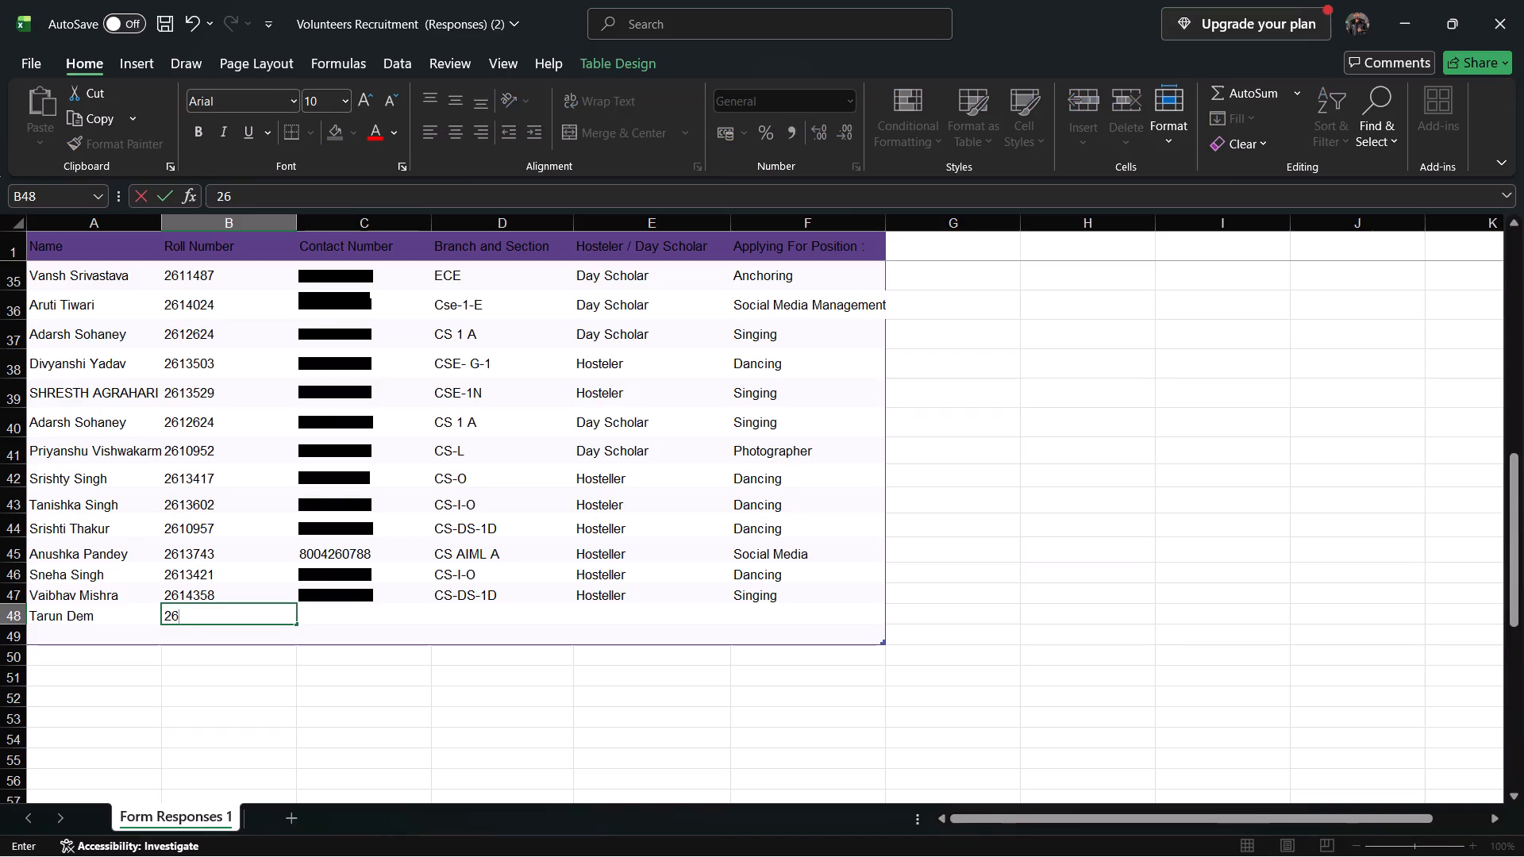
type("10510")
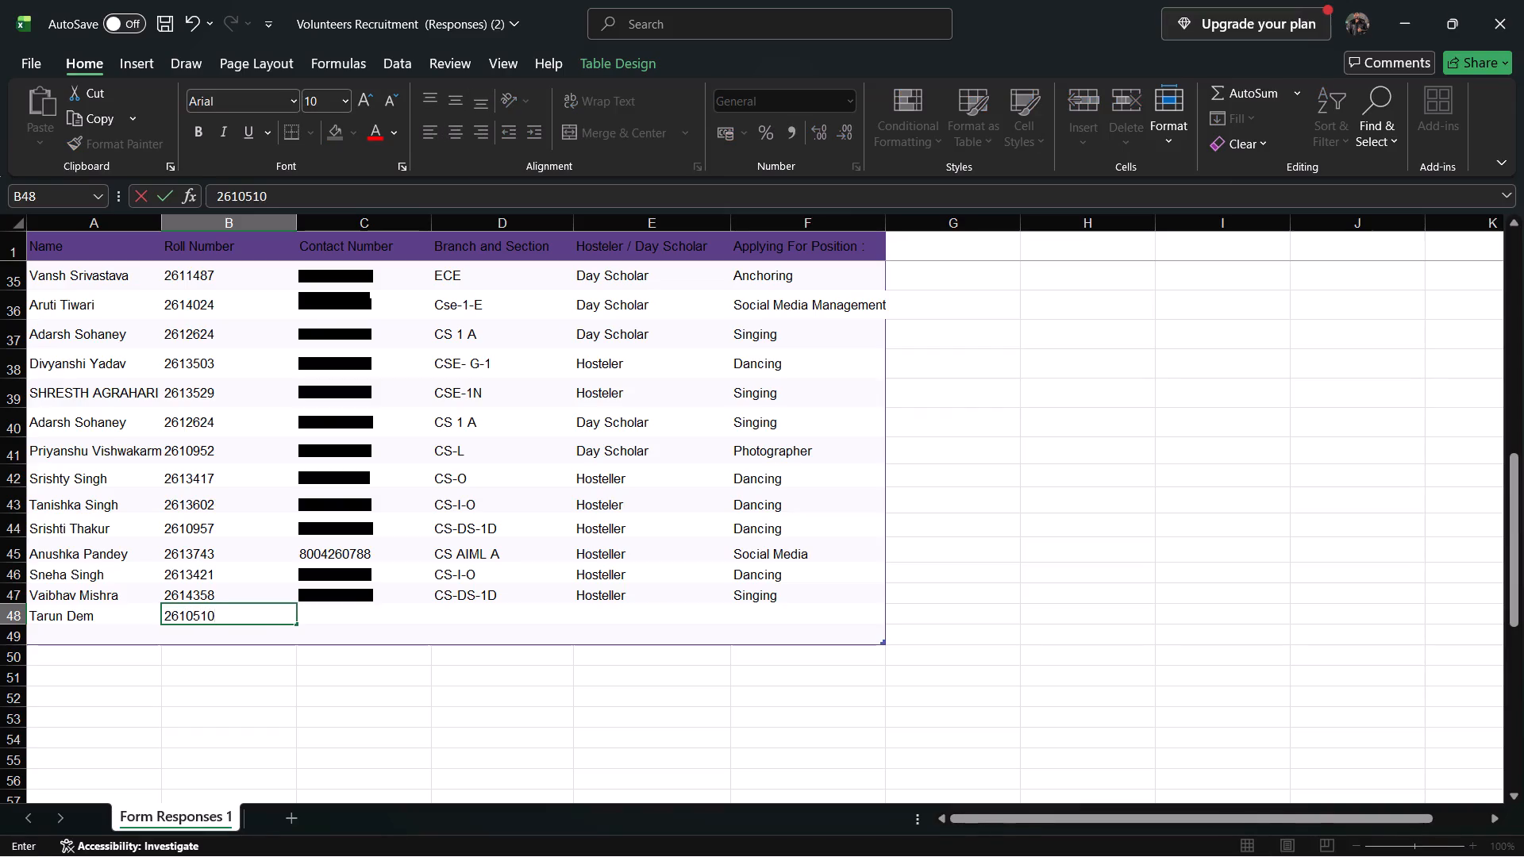
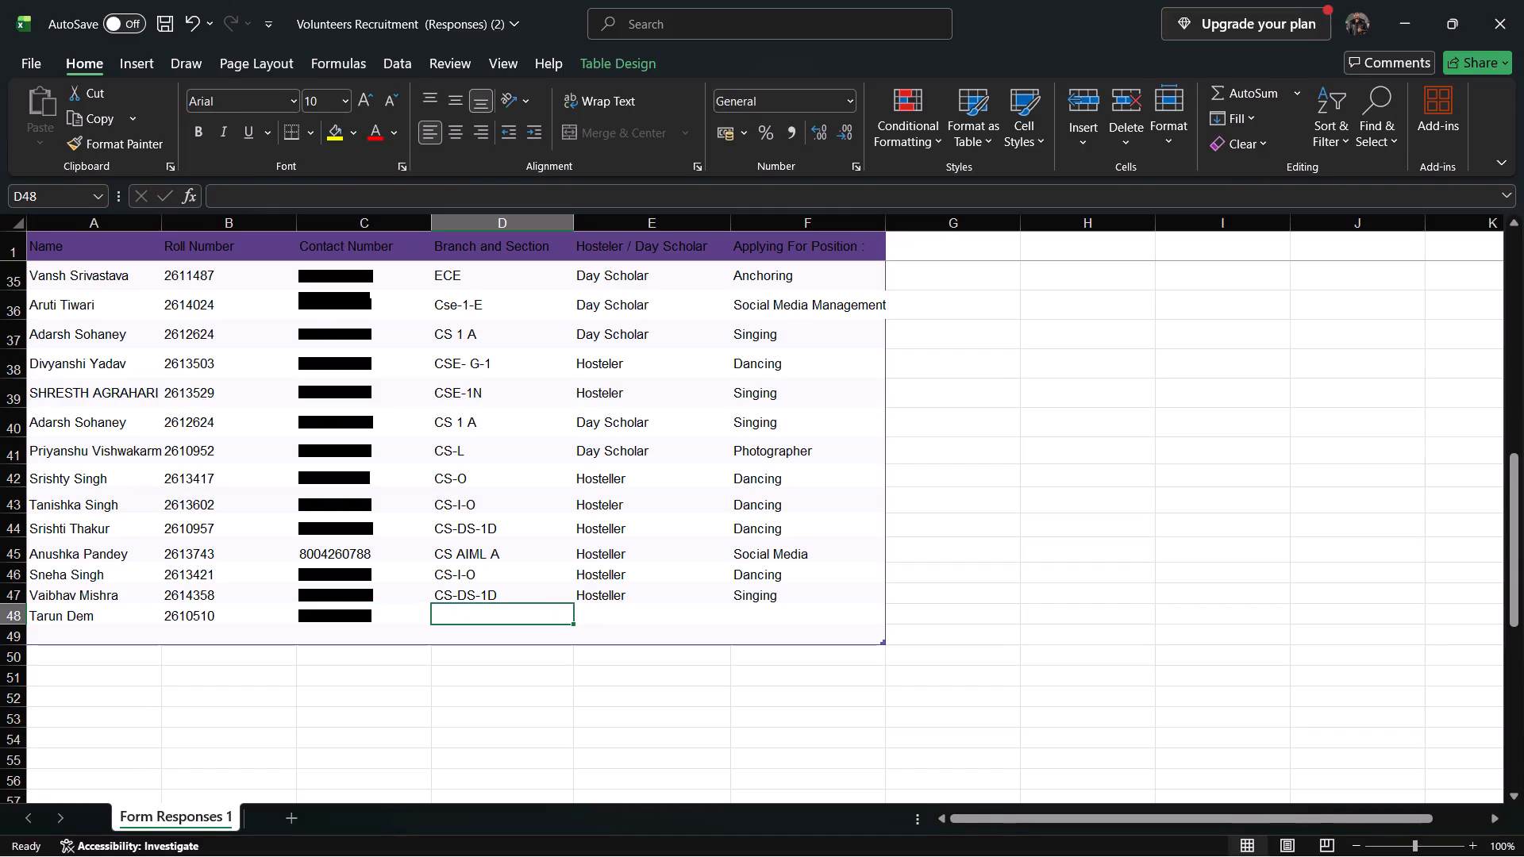
Complete row 48 with CS DS 1D as Branch and Section, Day Scholar as status, and Video Editing as position.
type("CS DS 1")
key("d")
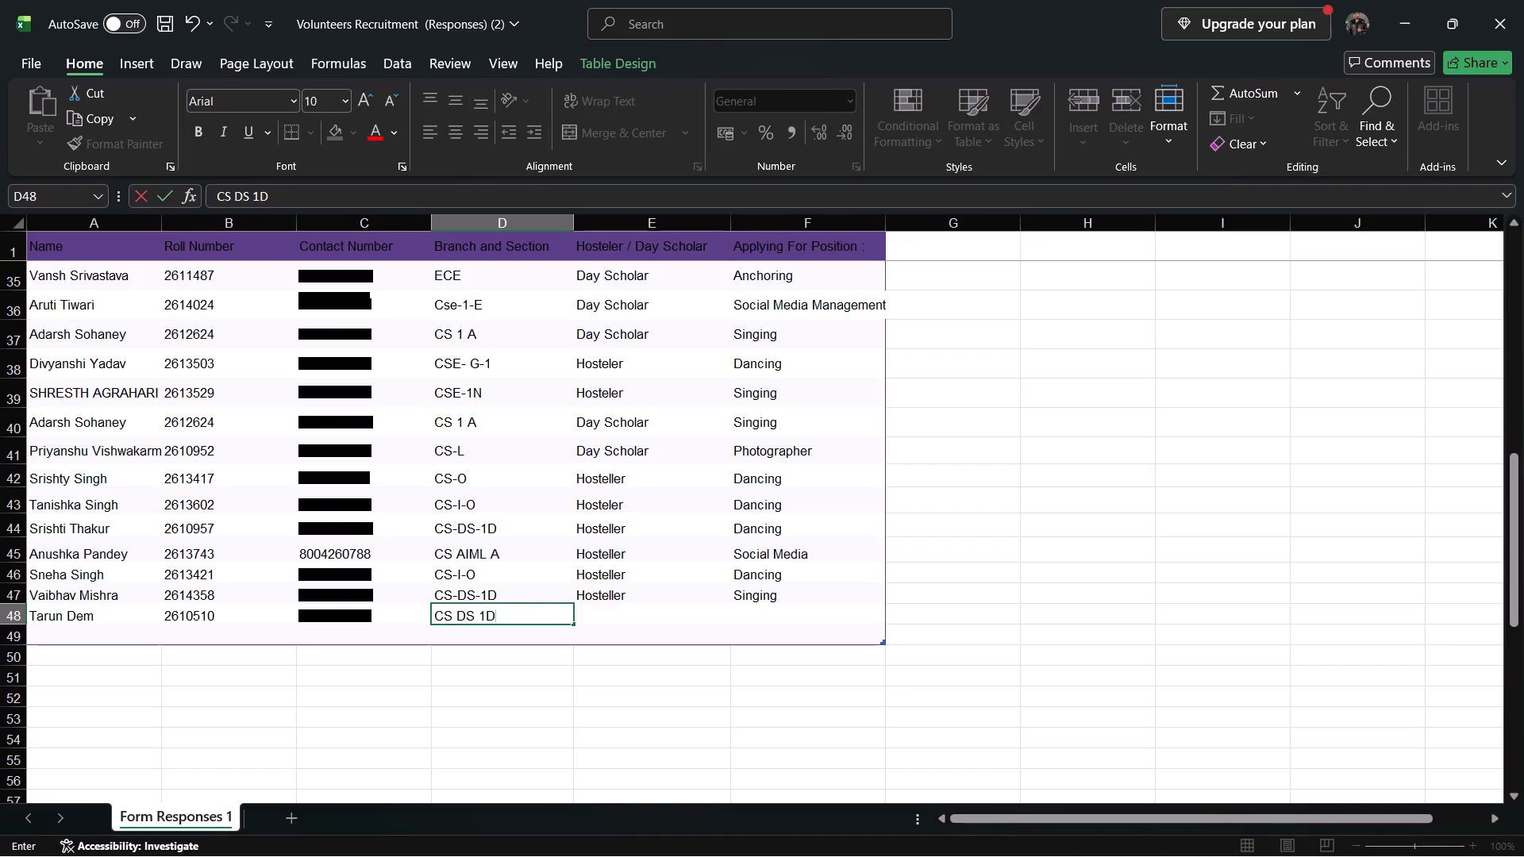
left_click(618, 621)
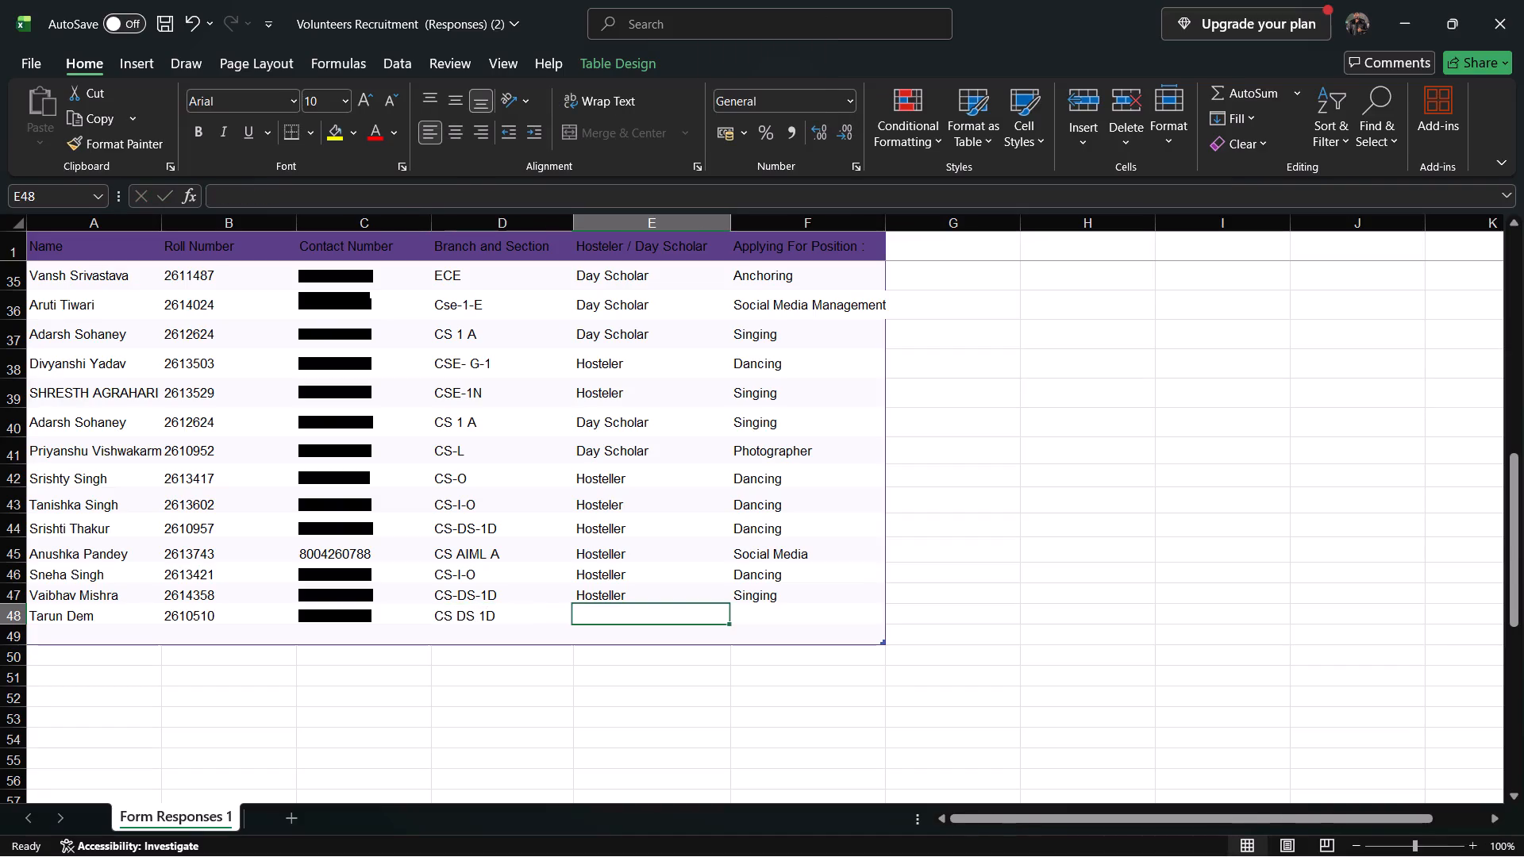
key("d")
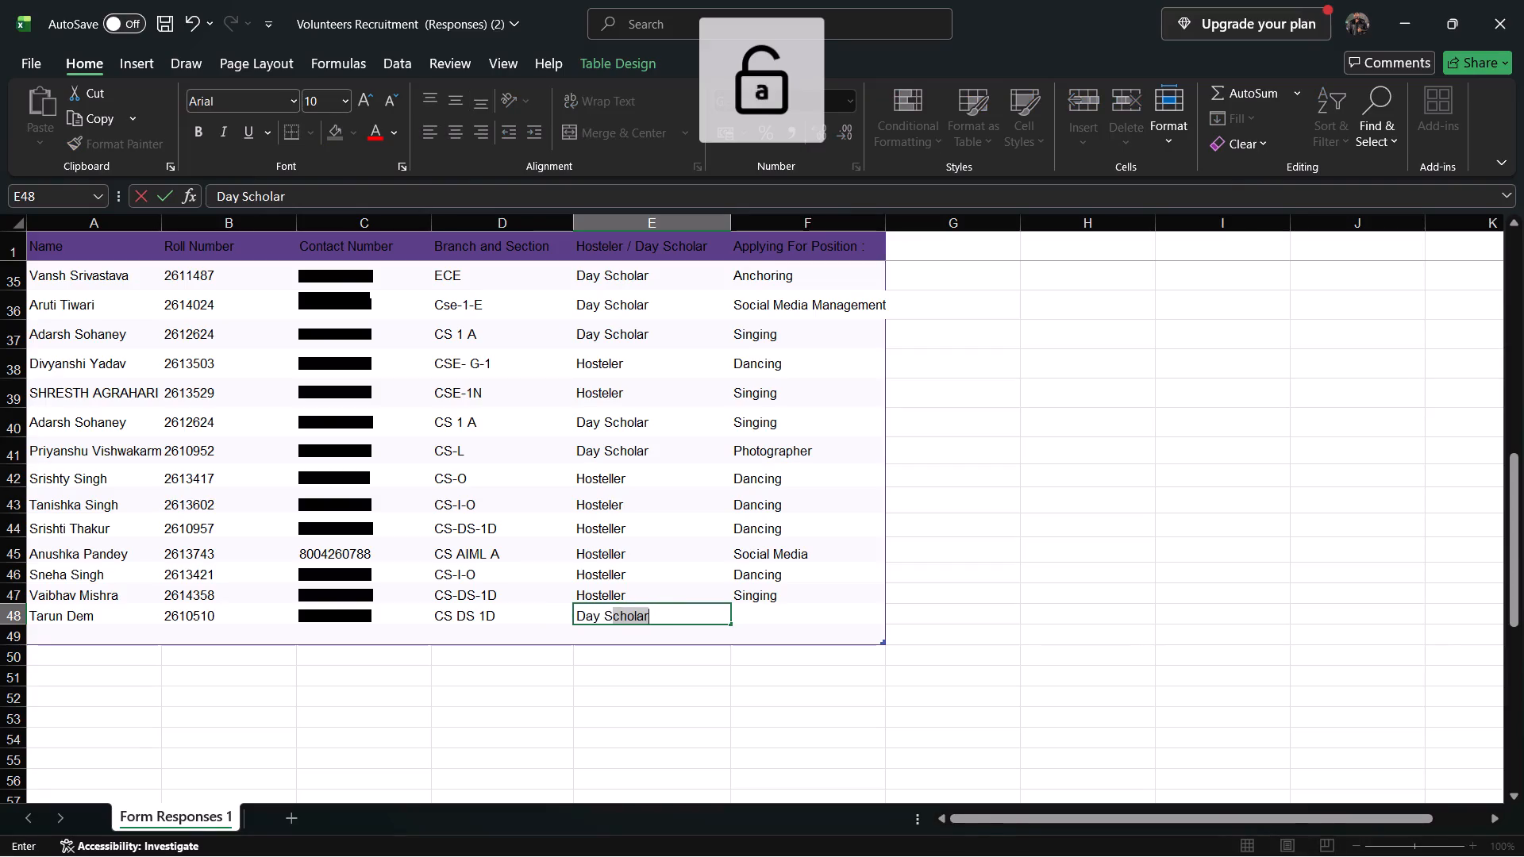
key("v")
key("BackSpace")
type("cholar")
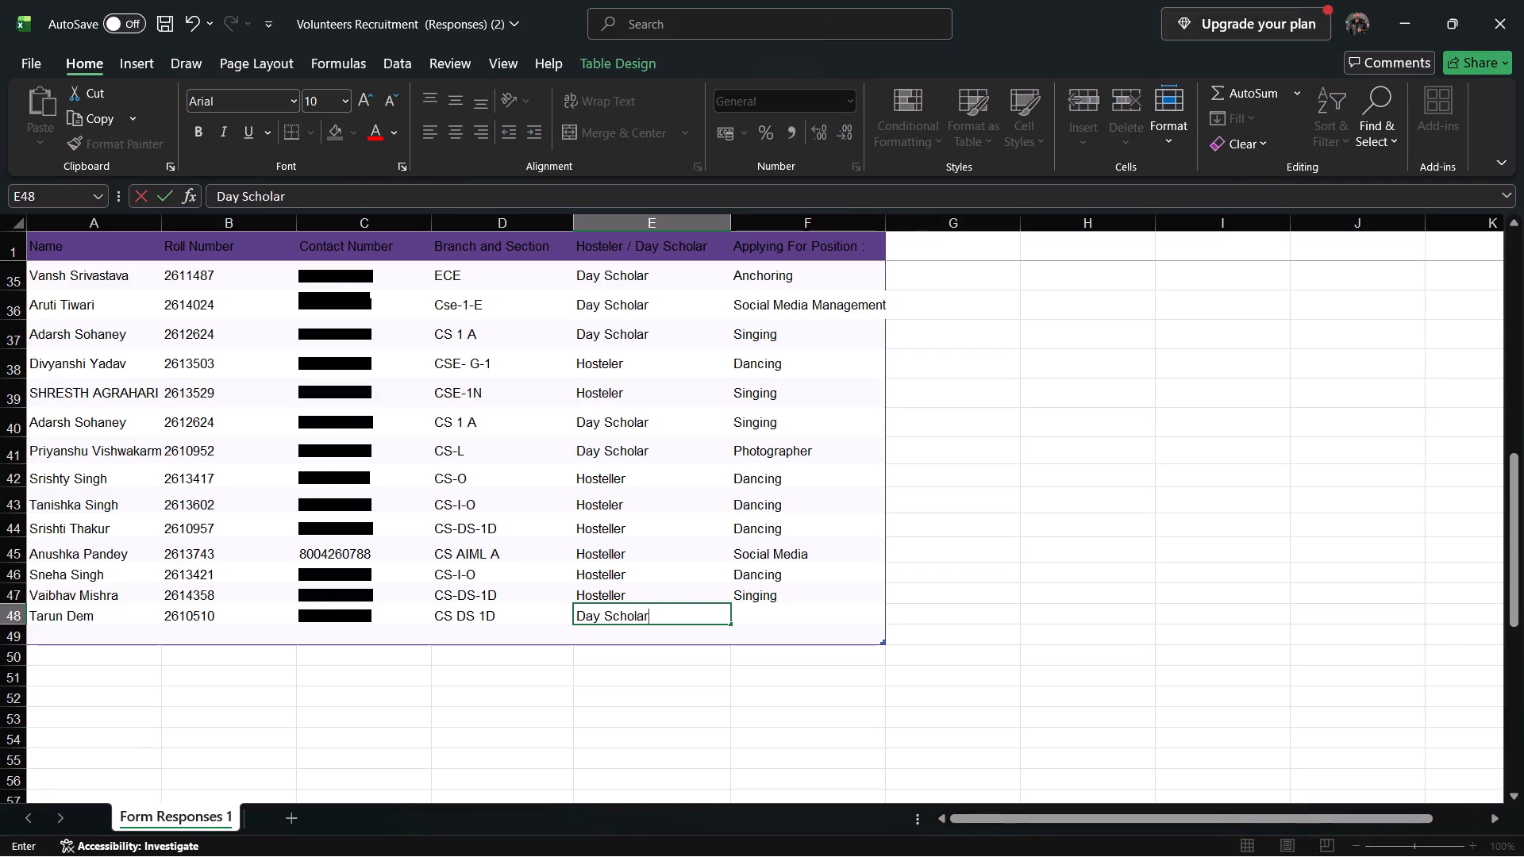
left_click(749, 617)
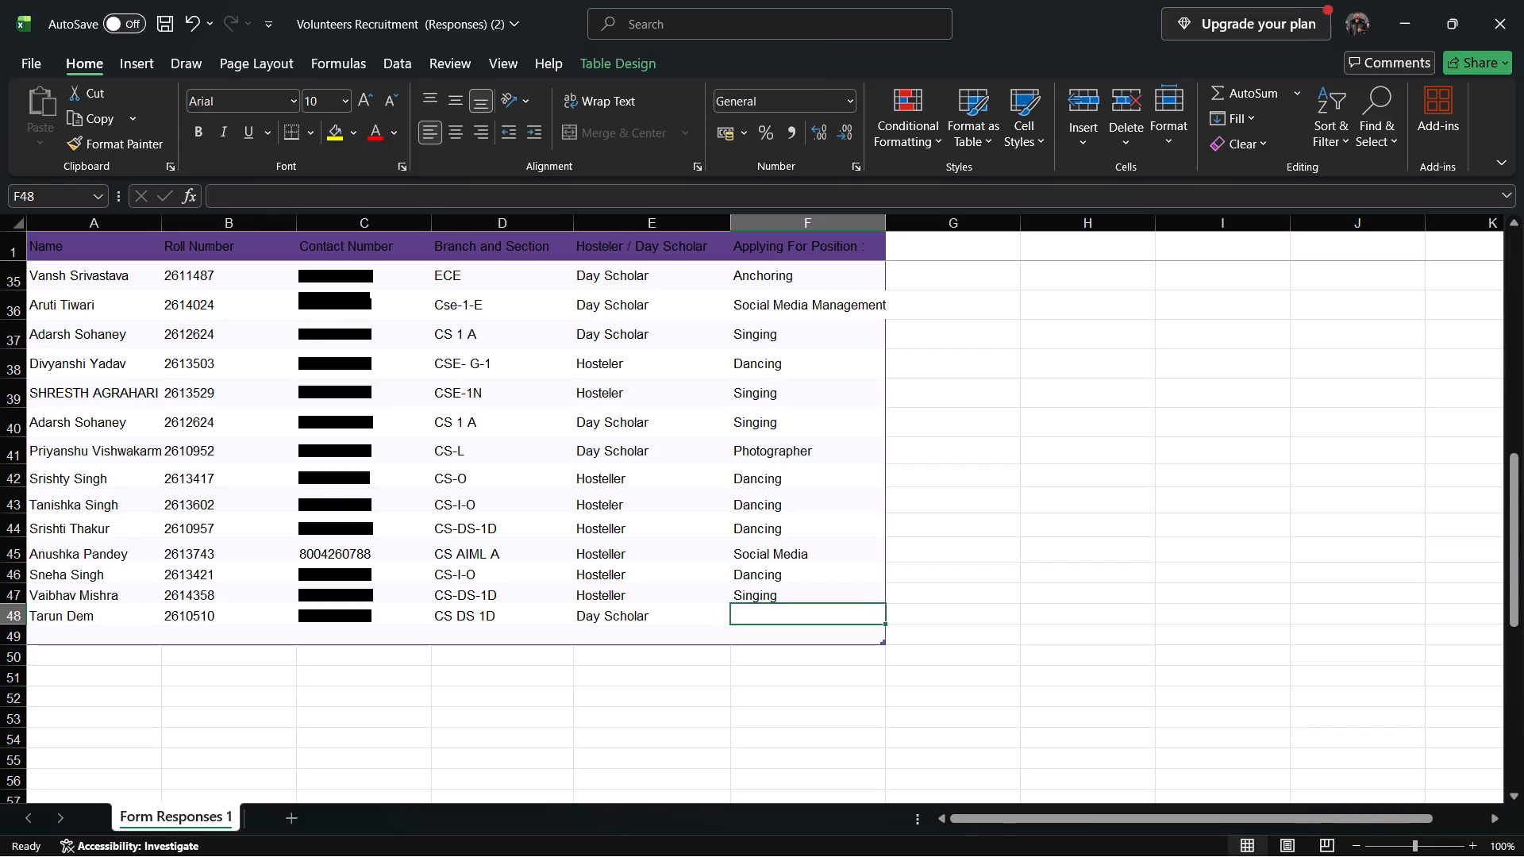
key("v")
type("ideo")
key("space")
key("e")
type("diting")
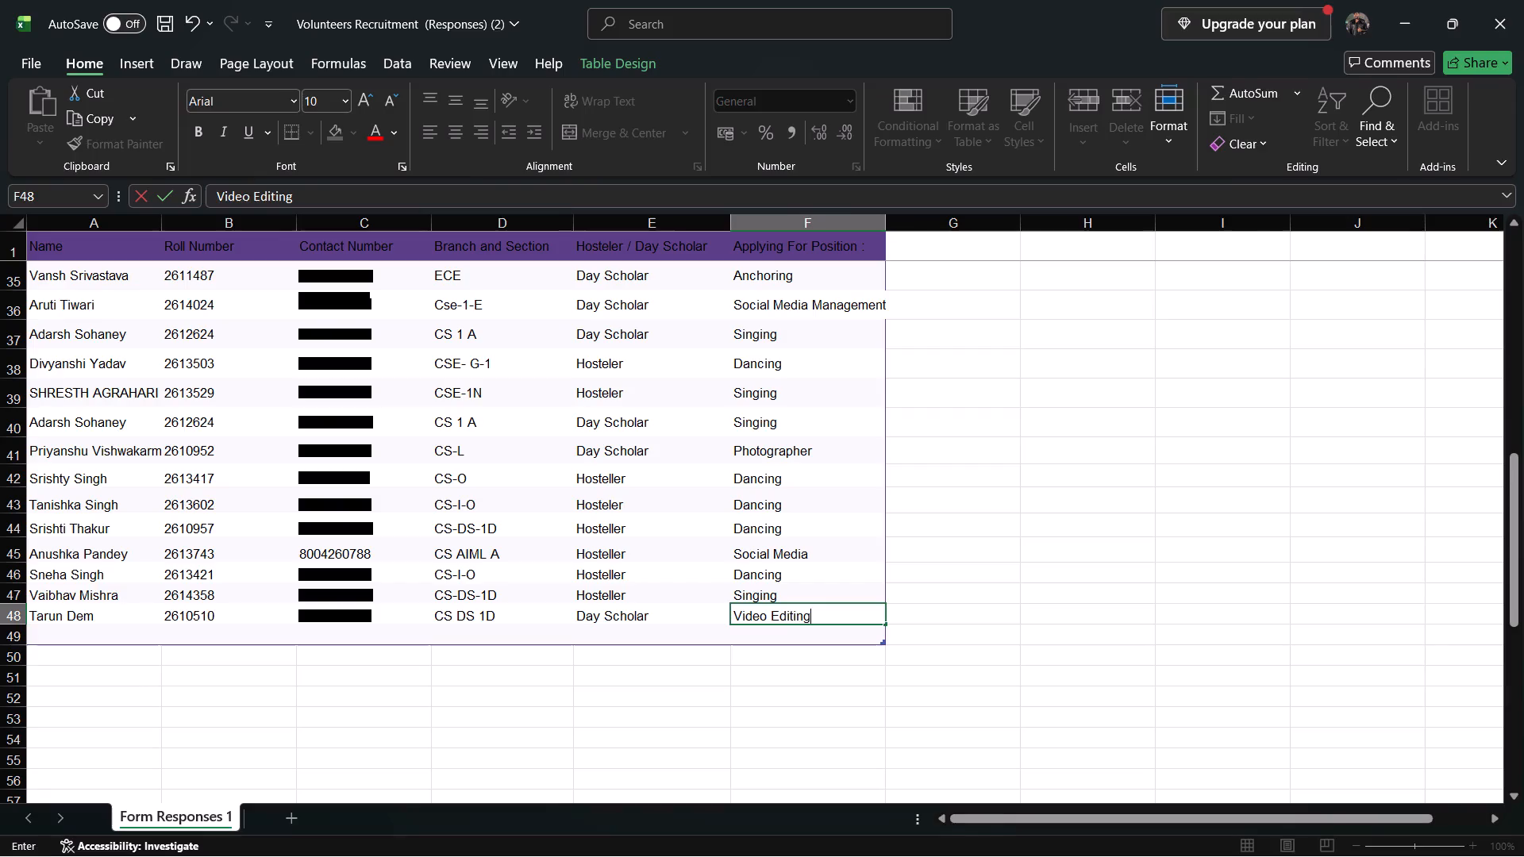
left_click(546, 635)
Widen the Applying For Position column to fit its longest entry, Social Media Management.
scroll(546, 635, "up", 4)
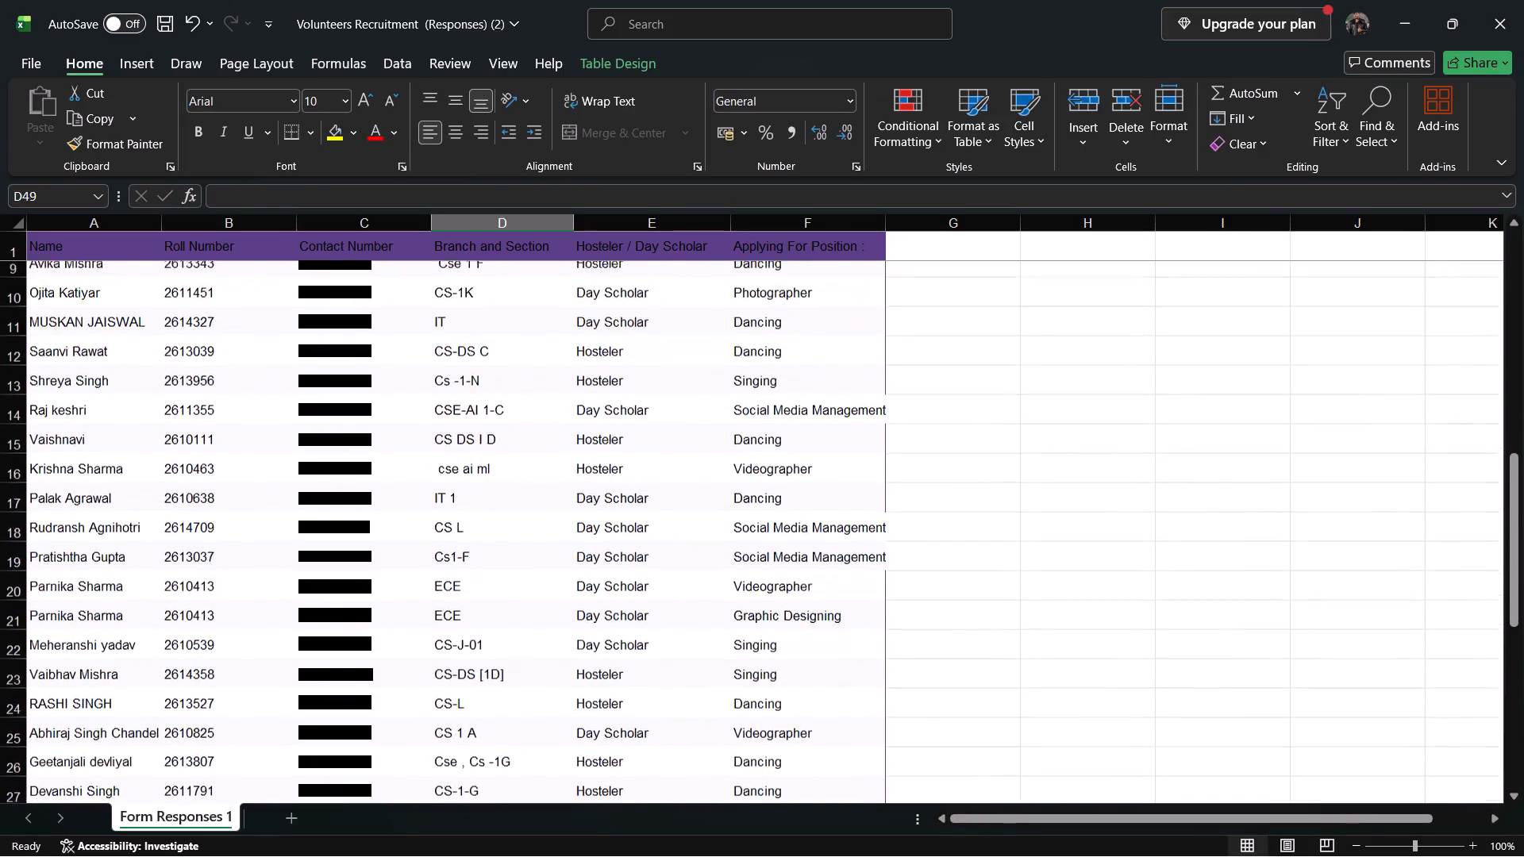
scroll(546, 635, "up", 1)
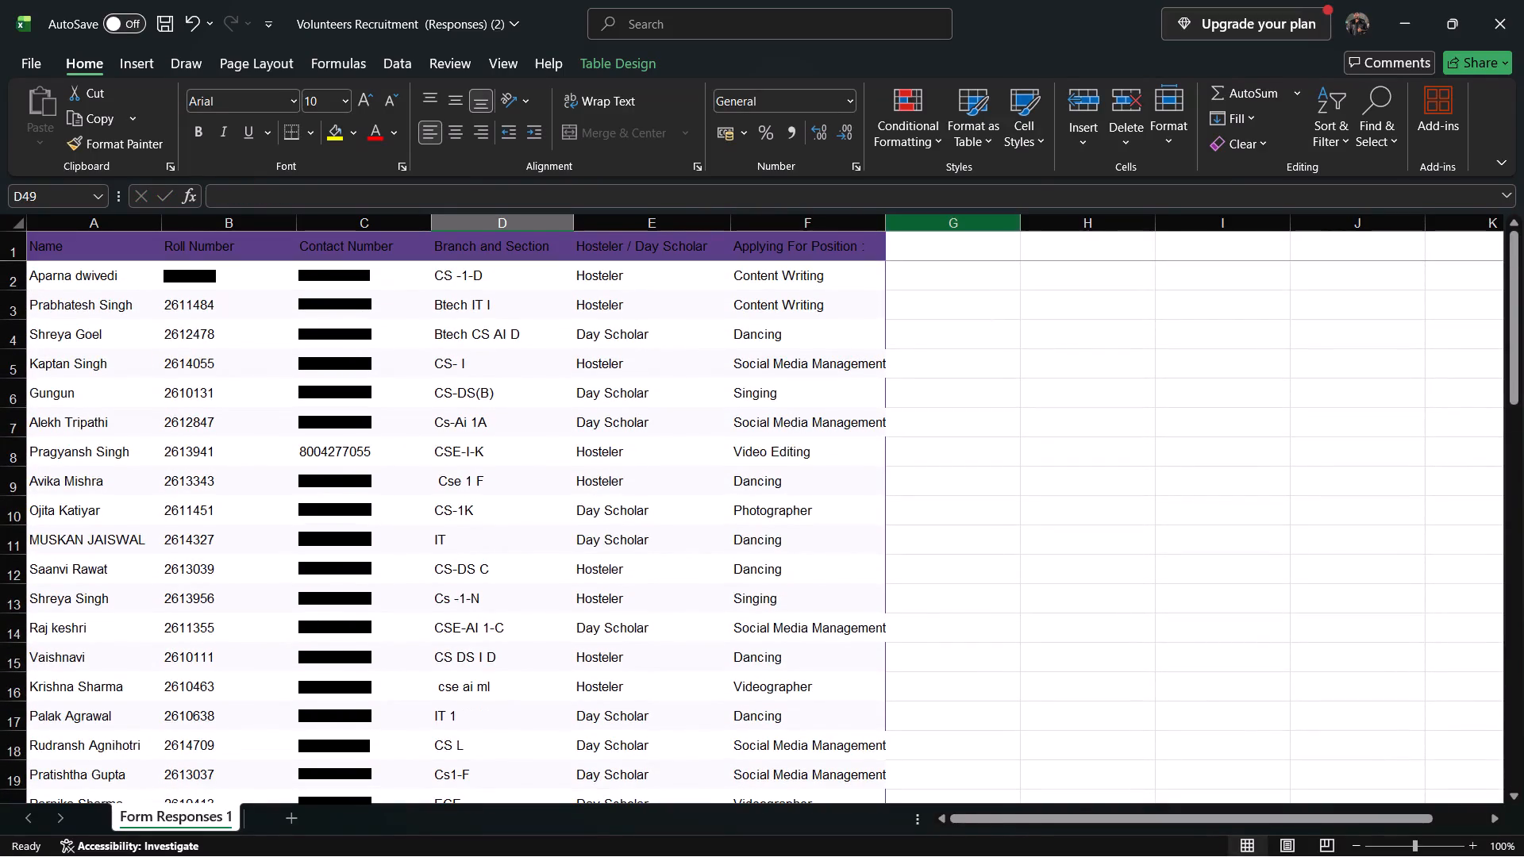
left_click(886, 223)
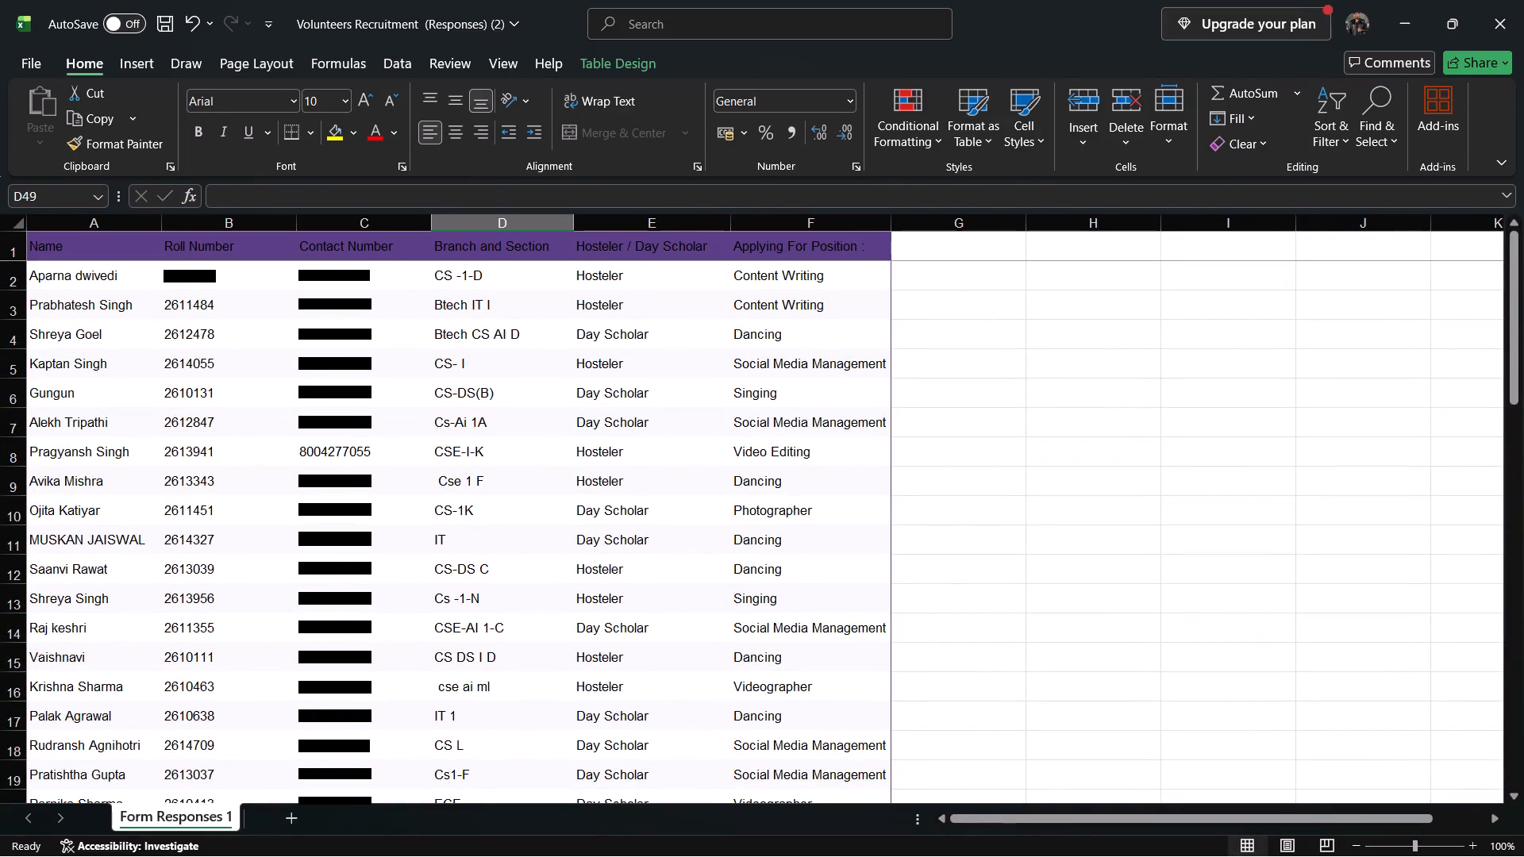
Review the response rows from the header to the end of the table for repeated or unwanted entries.
scroll(850, 501, "down", 3)
scroll(850, 501, "up", 4)
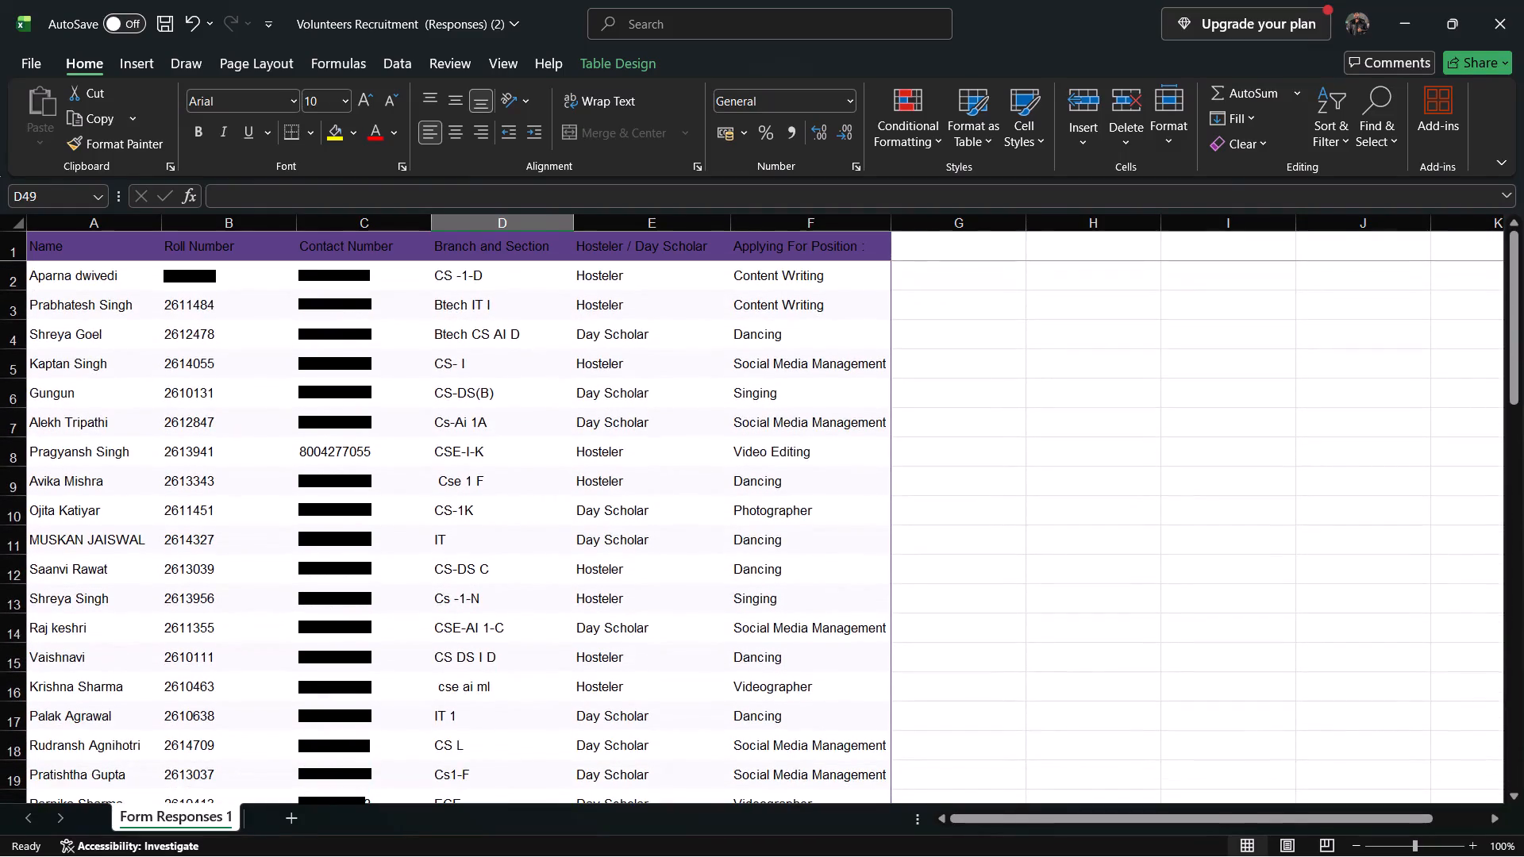
left_click(129, 226)
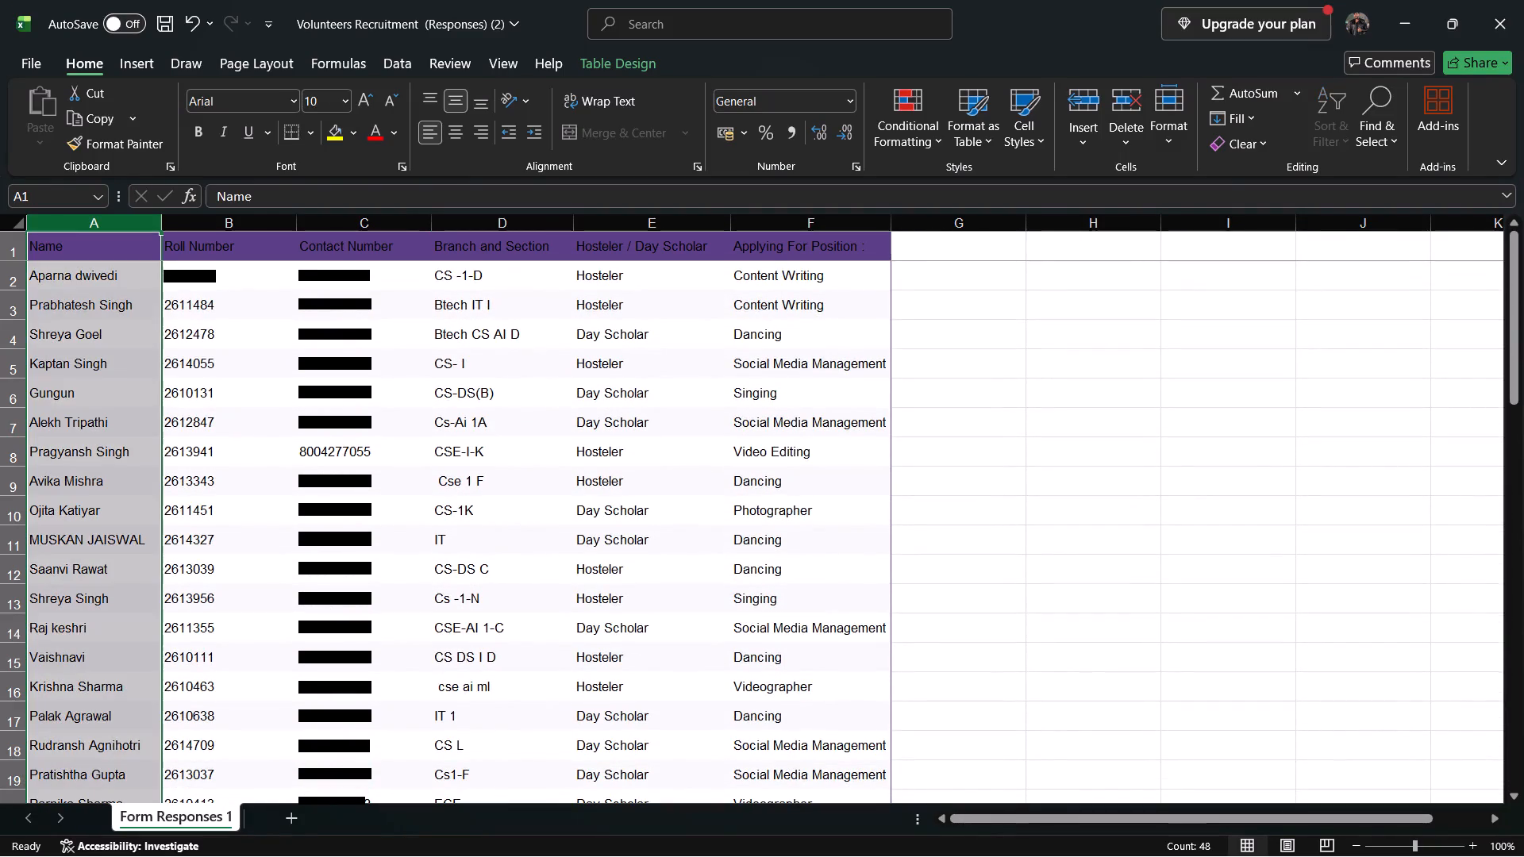
left_click(208, 233)
left_click(256, 225)
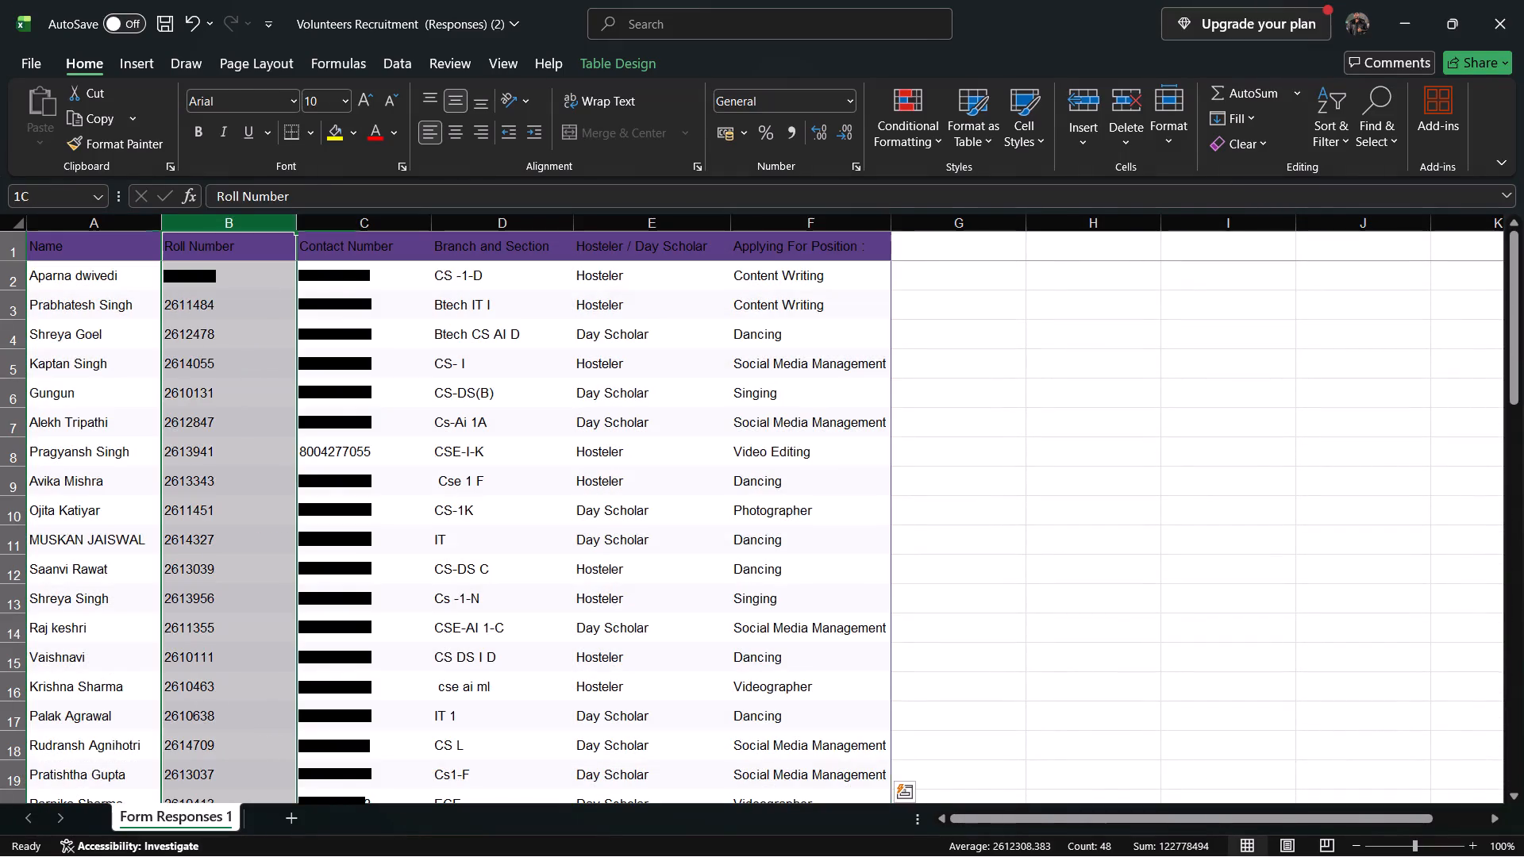
left_click(419, 415)
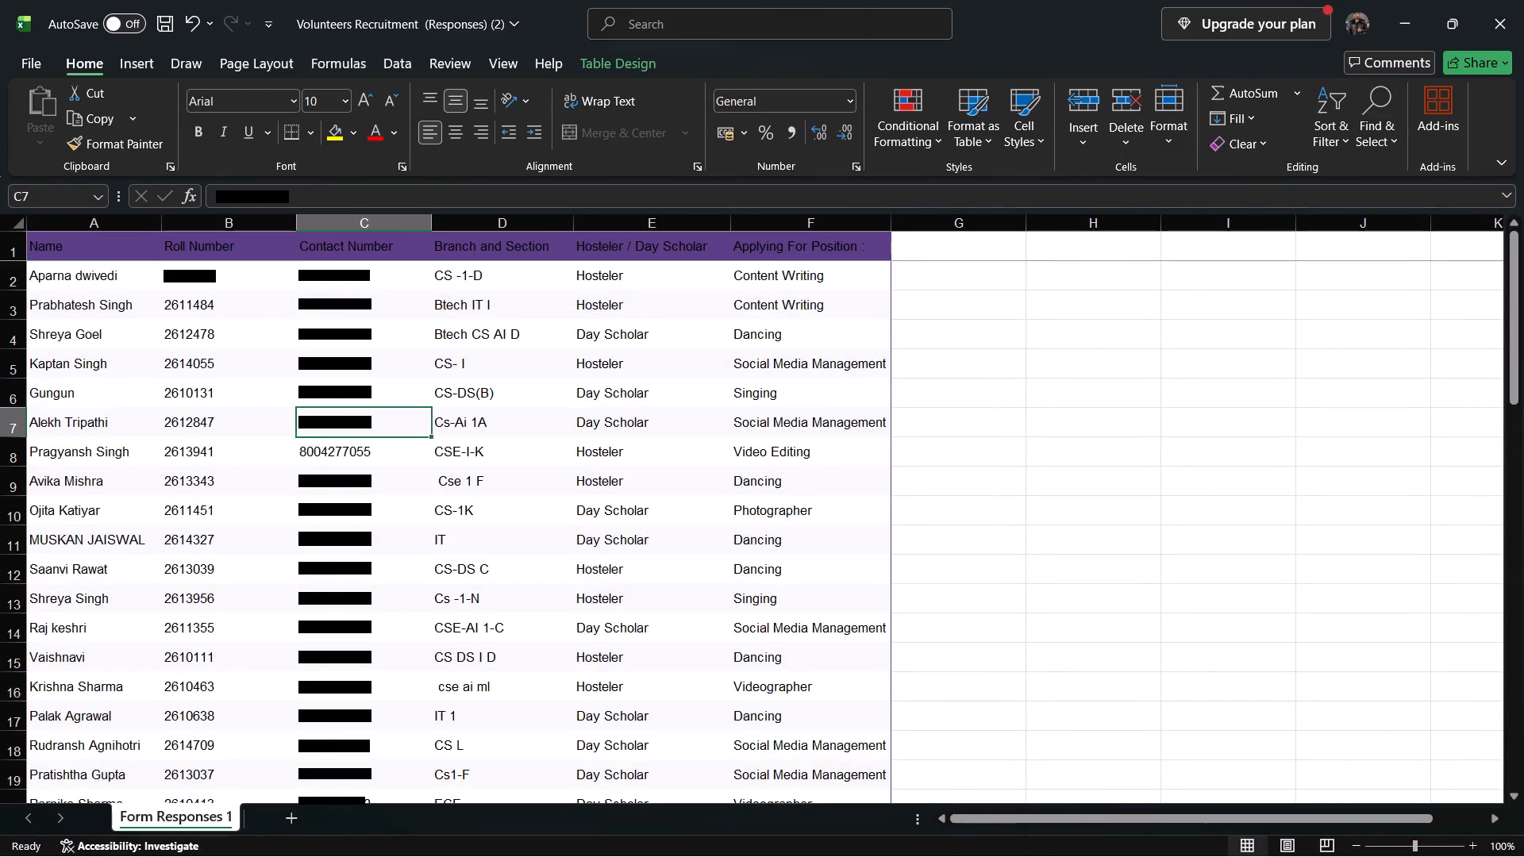
scroll(654, 445, "down", 4)
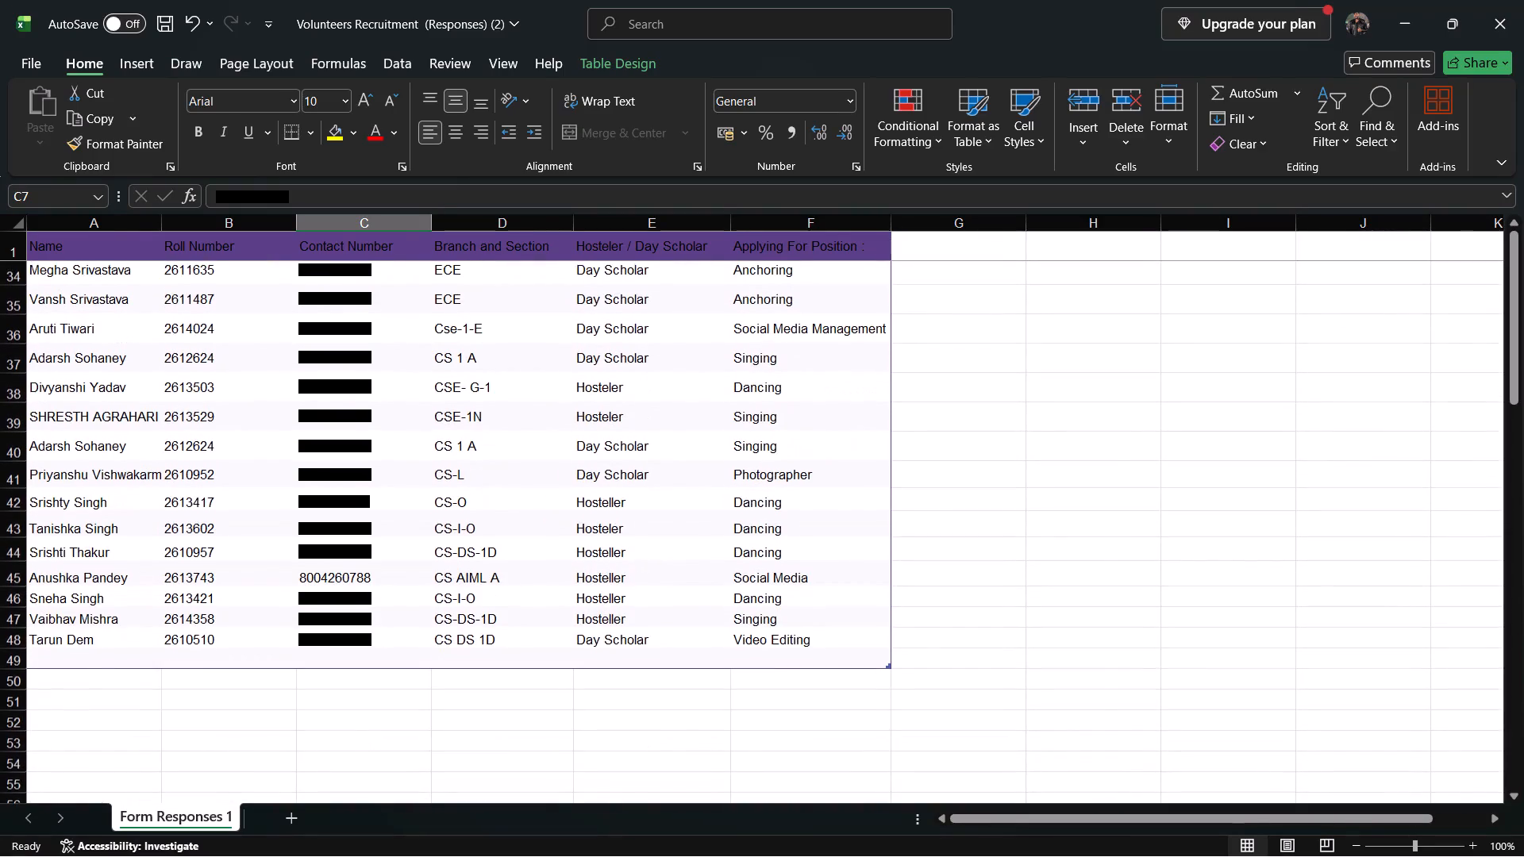
scroll(654, 445, "down", 1)
scroll(654, 445, "up", 3)
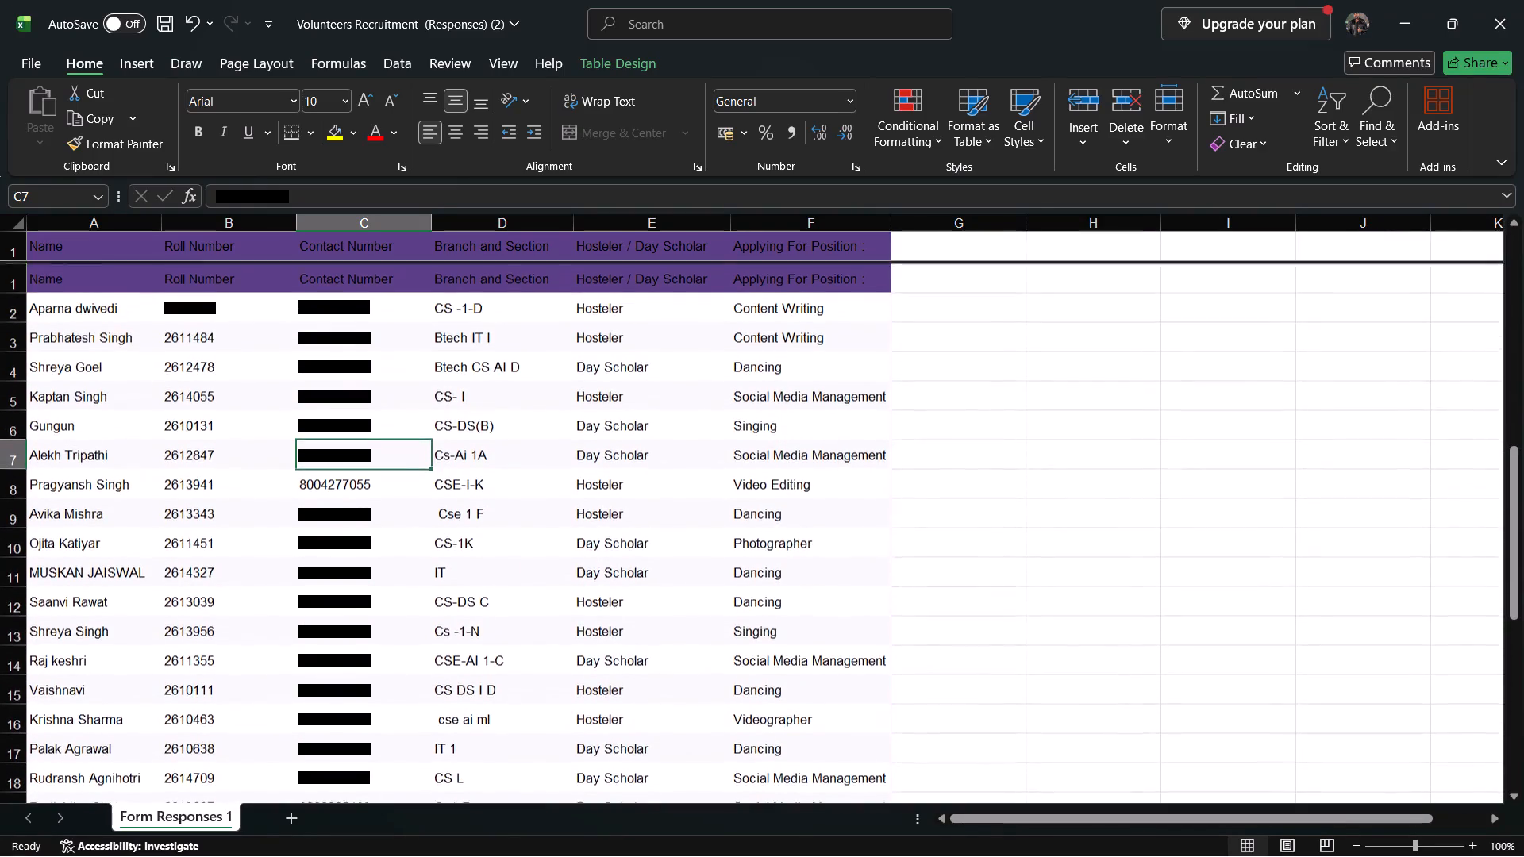
left_click(920, 458)
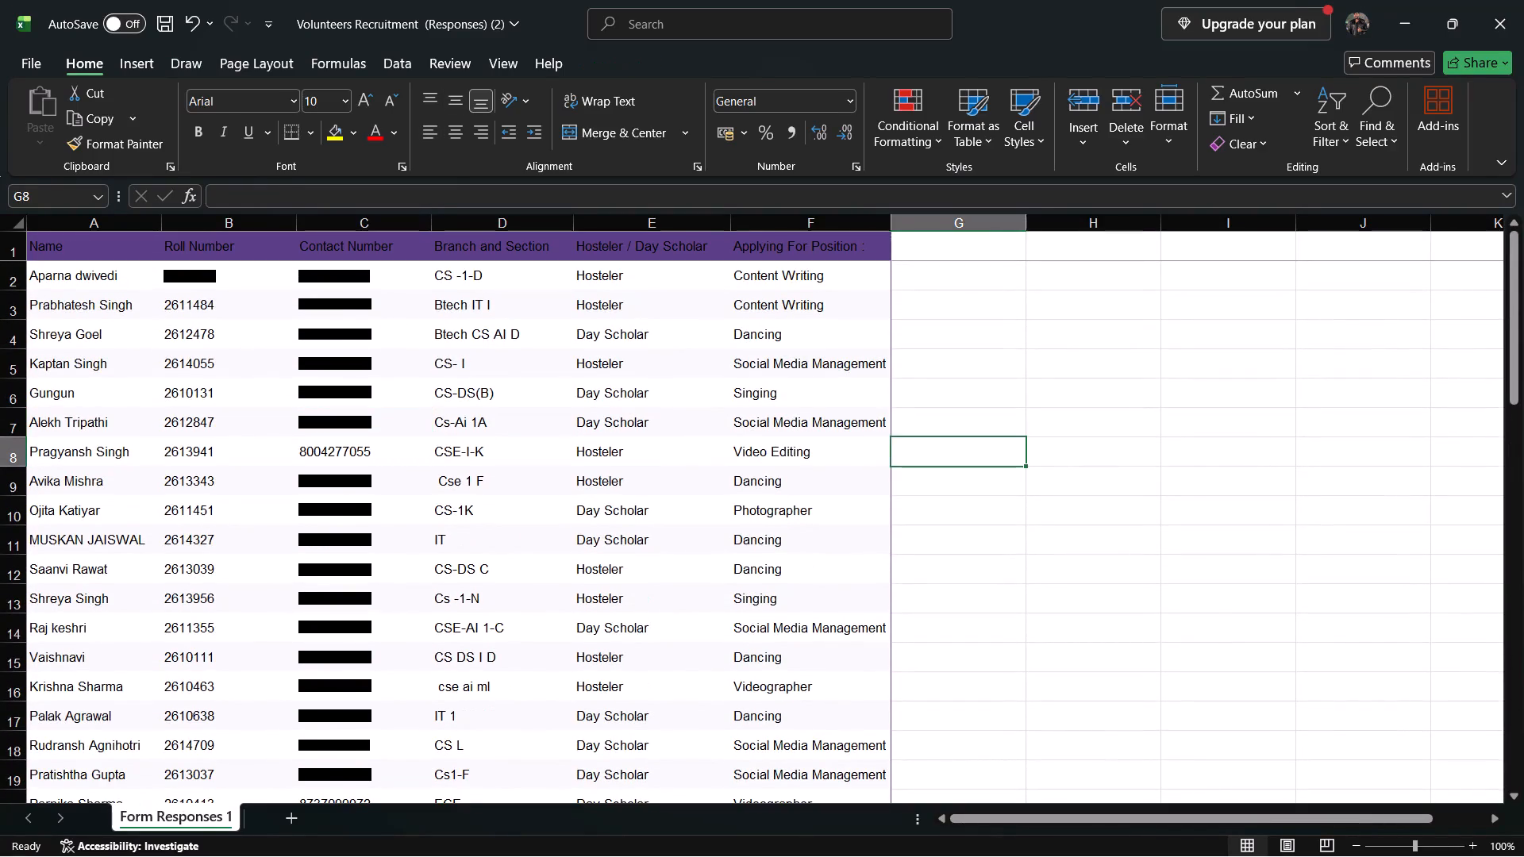
scroll(630, 482, "down", 6)
scroll(630, 482, "up", 3)
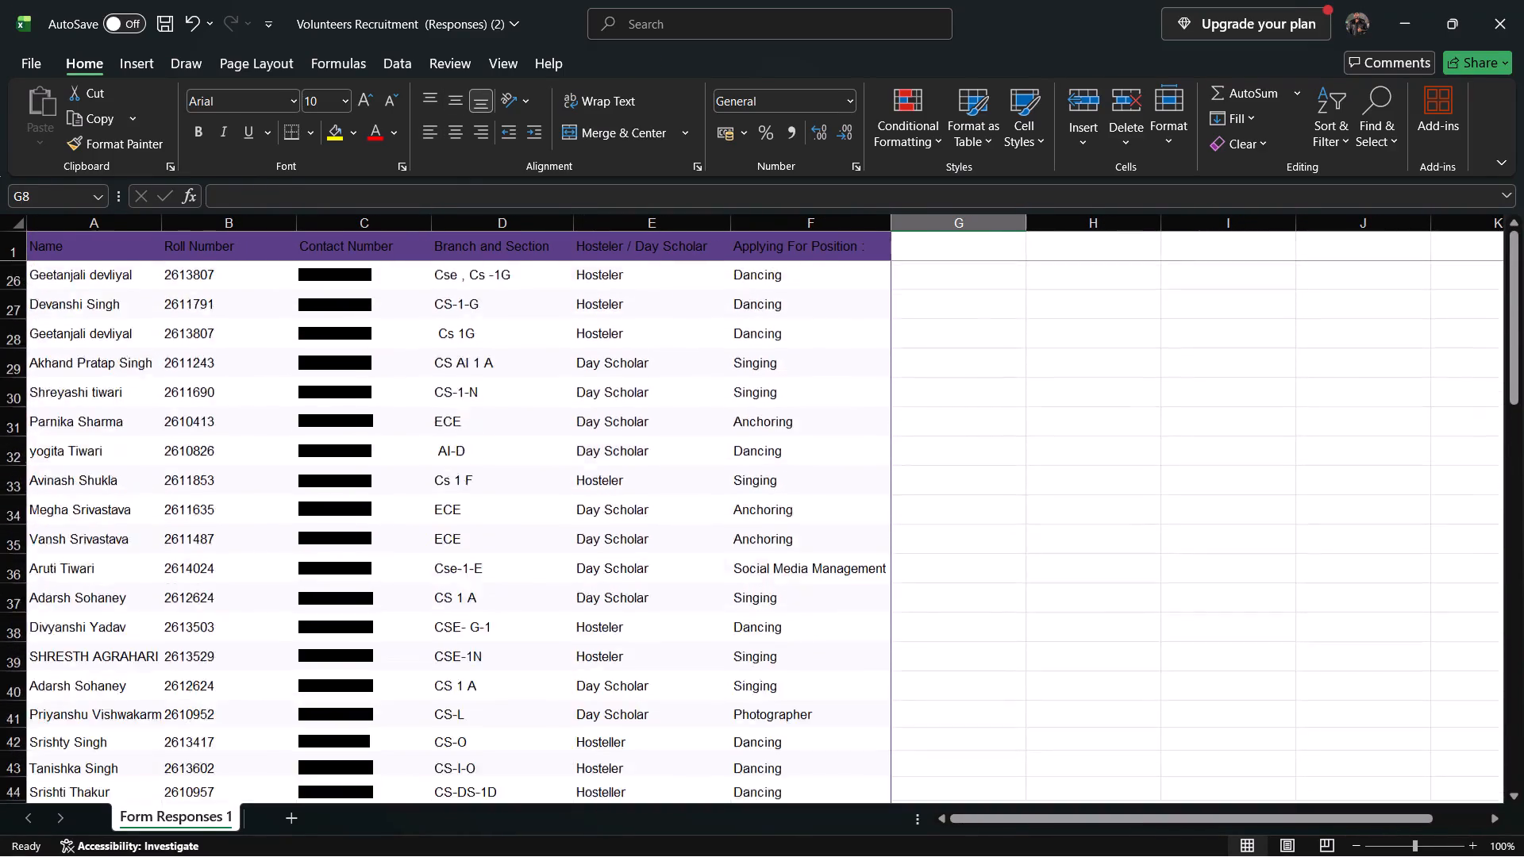
scroll(630, 482, "up", 1)
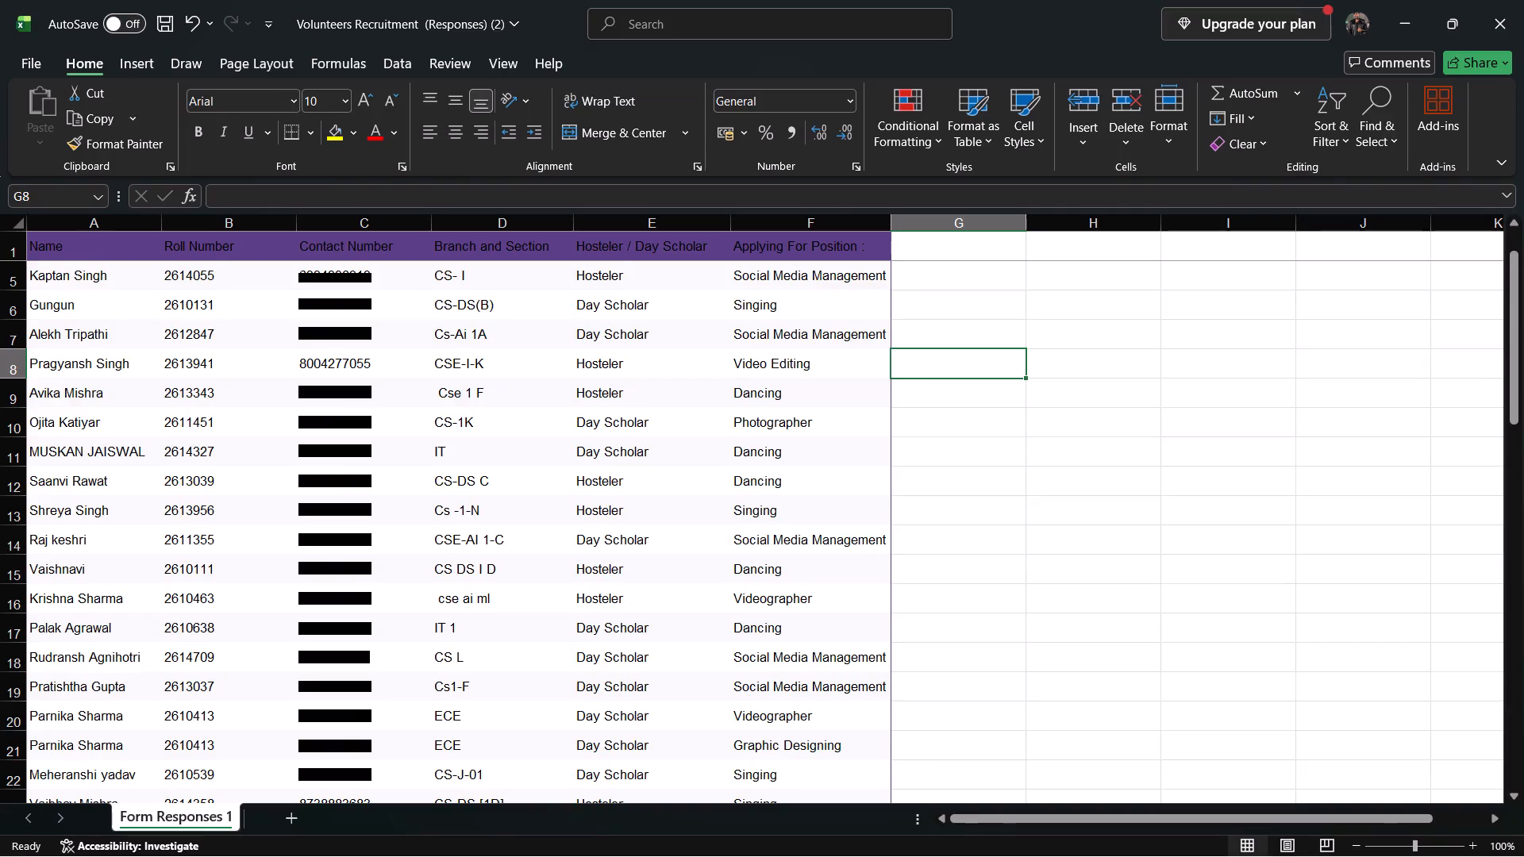
scroll(386, 530, "down", 6)
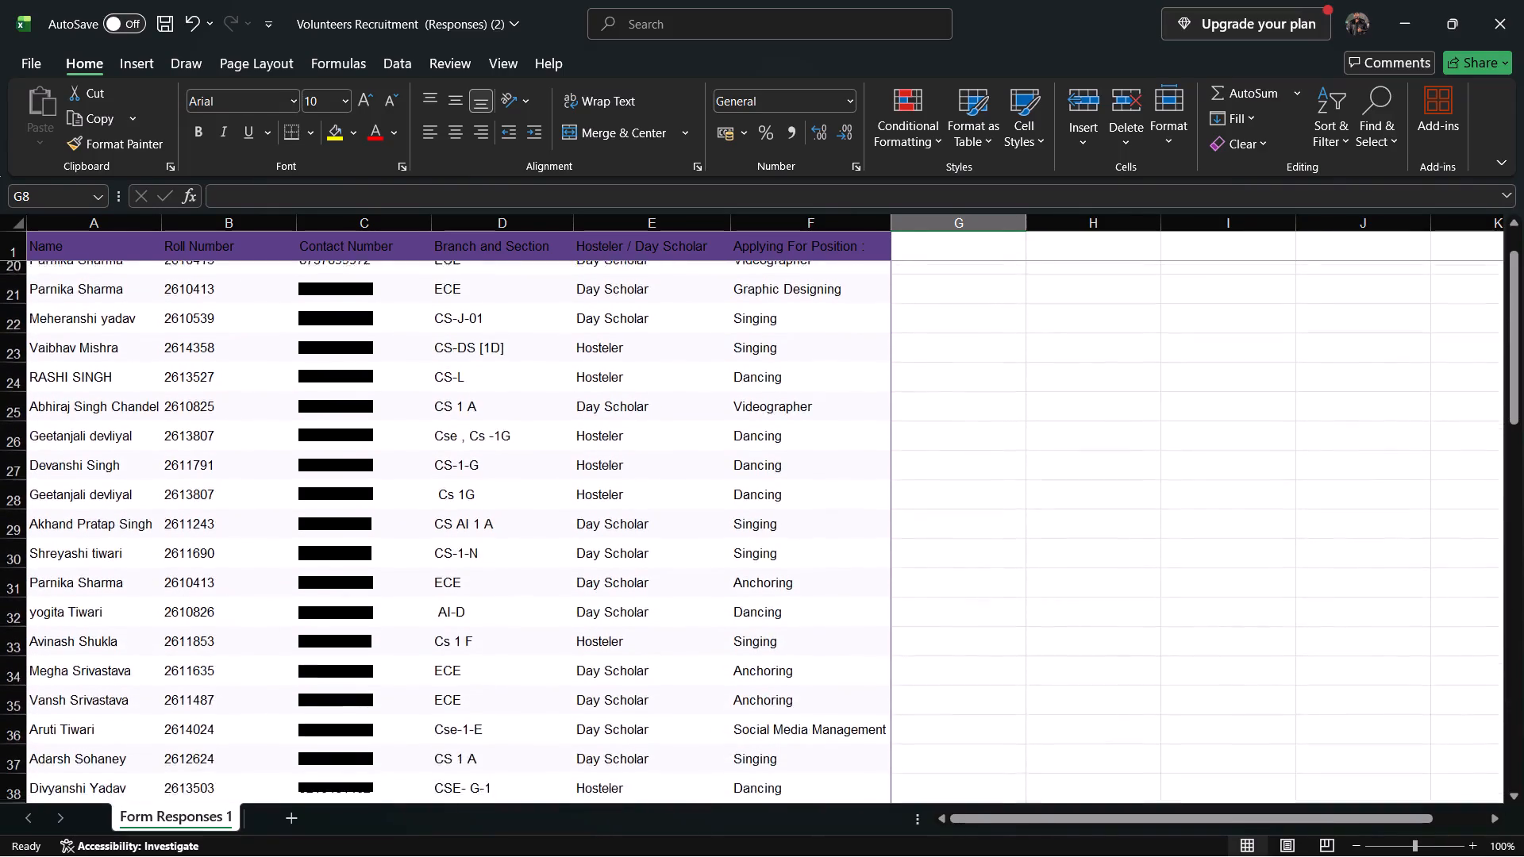
scroll(386, 530, "down", 4)
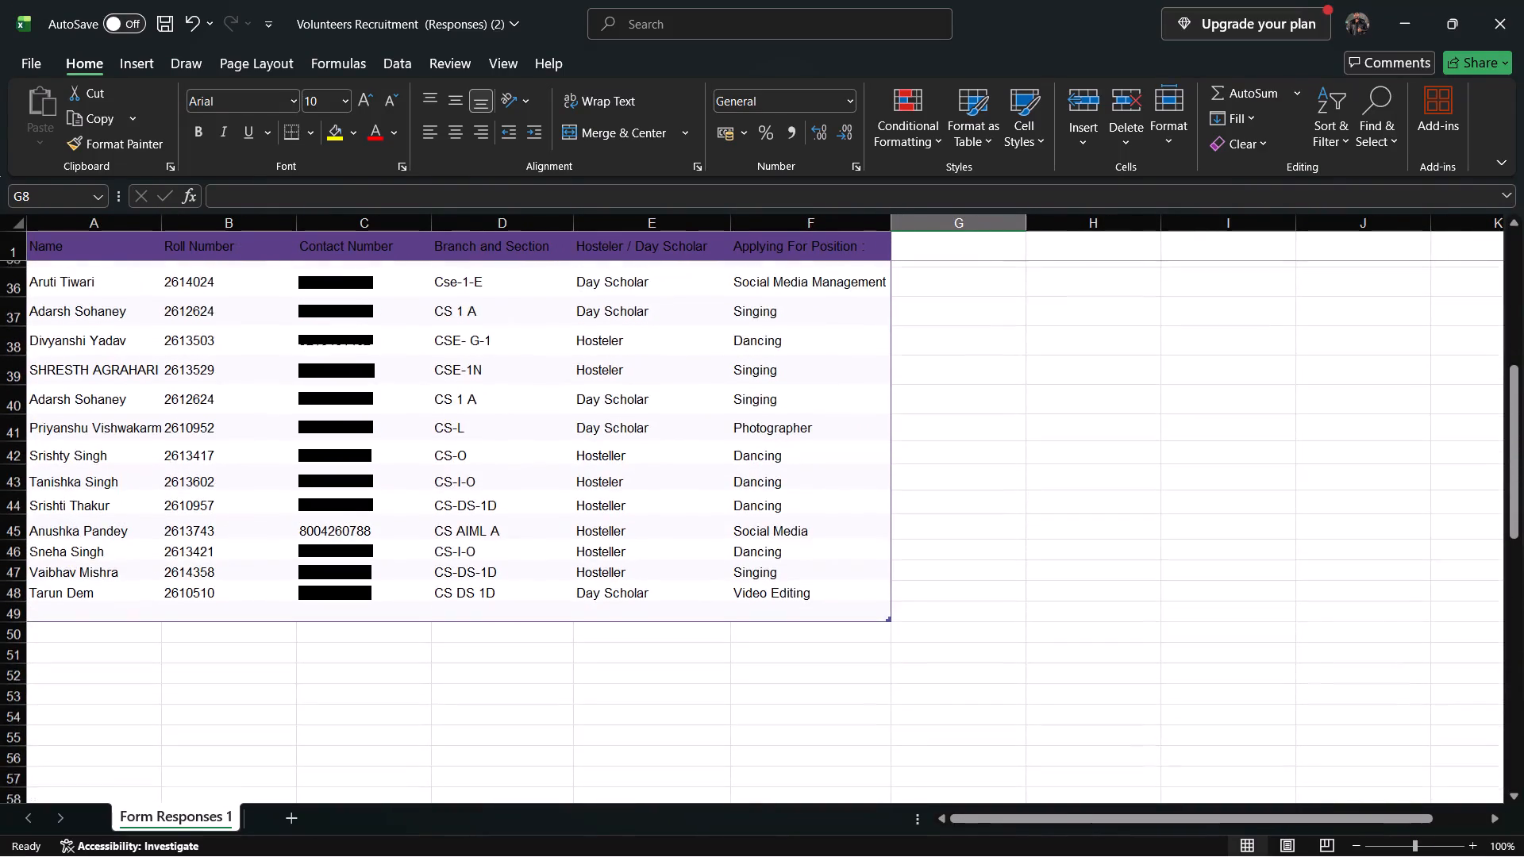
scroll(386, 530, "down", 1)
scroll(386, 530, "up", 1)
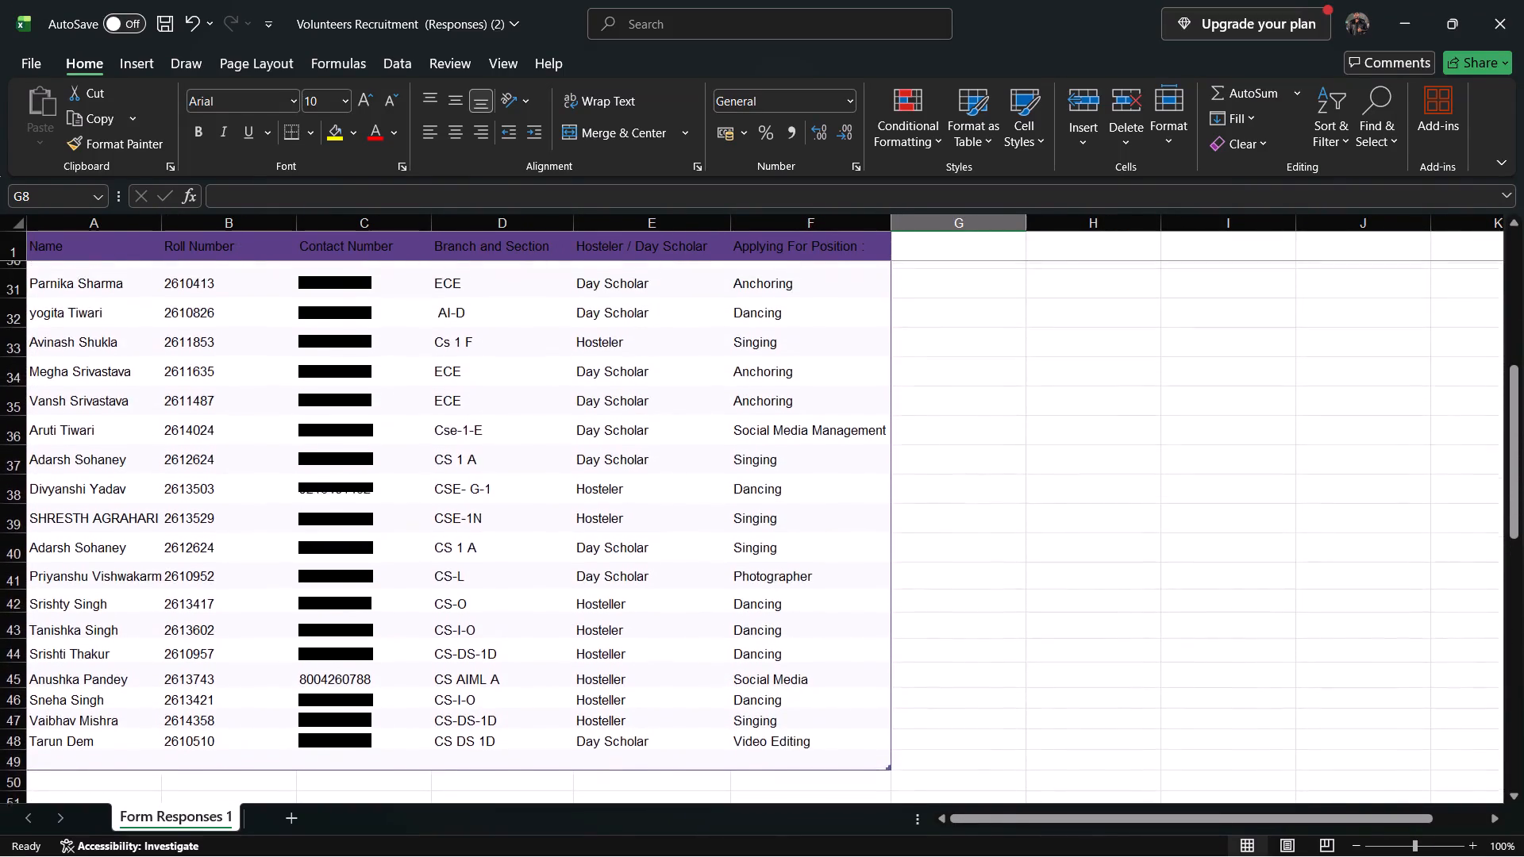
scroll(386, 530, "up", 3)
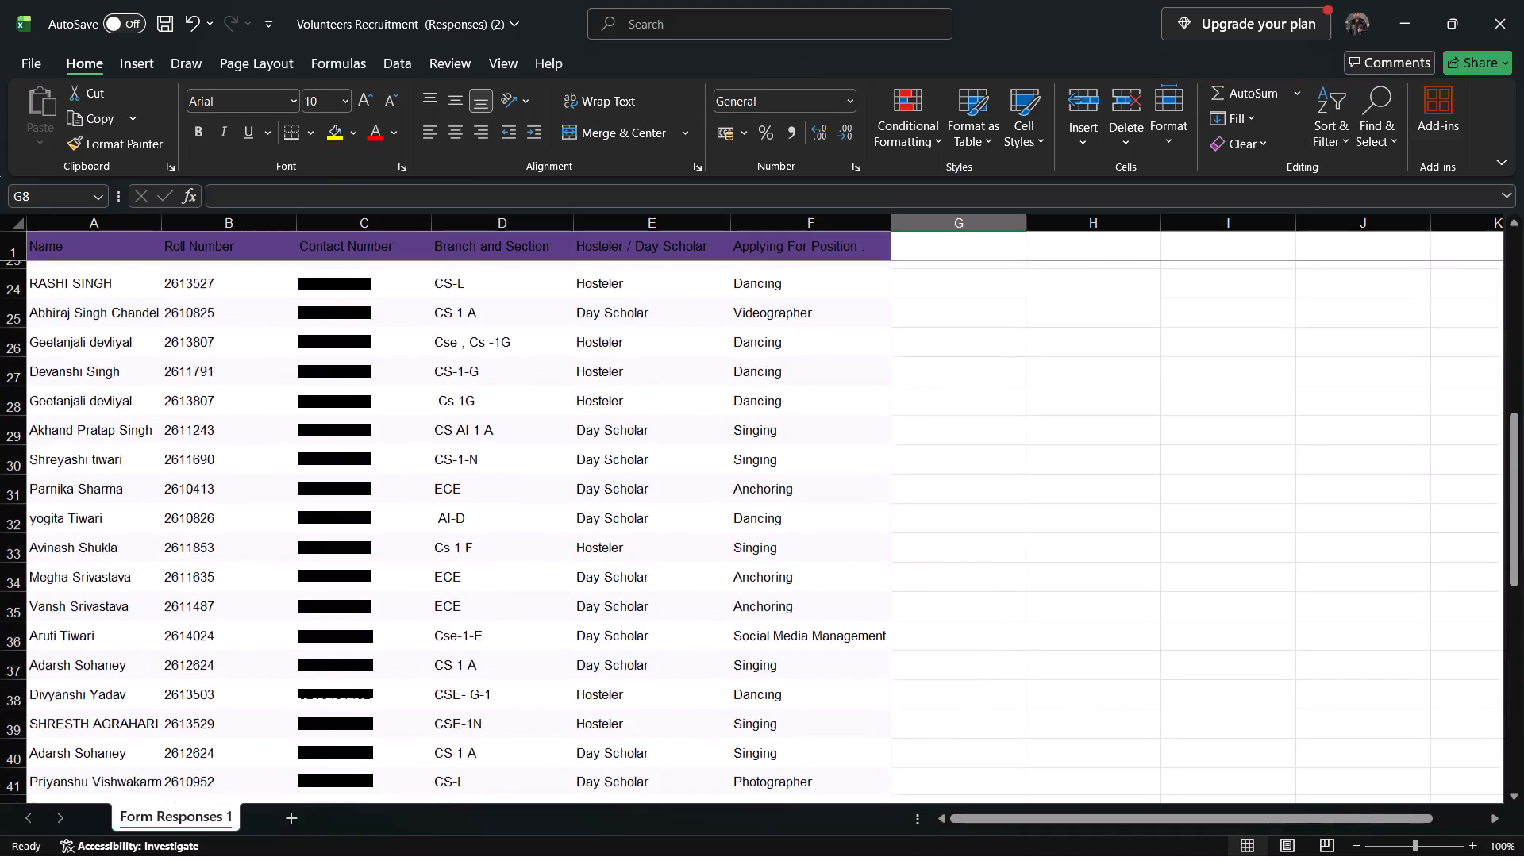
scroll(386, 530, "up", 4)
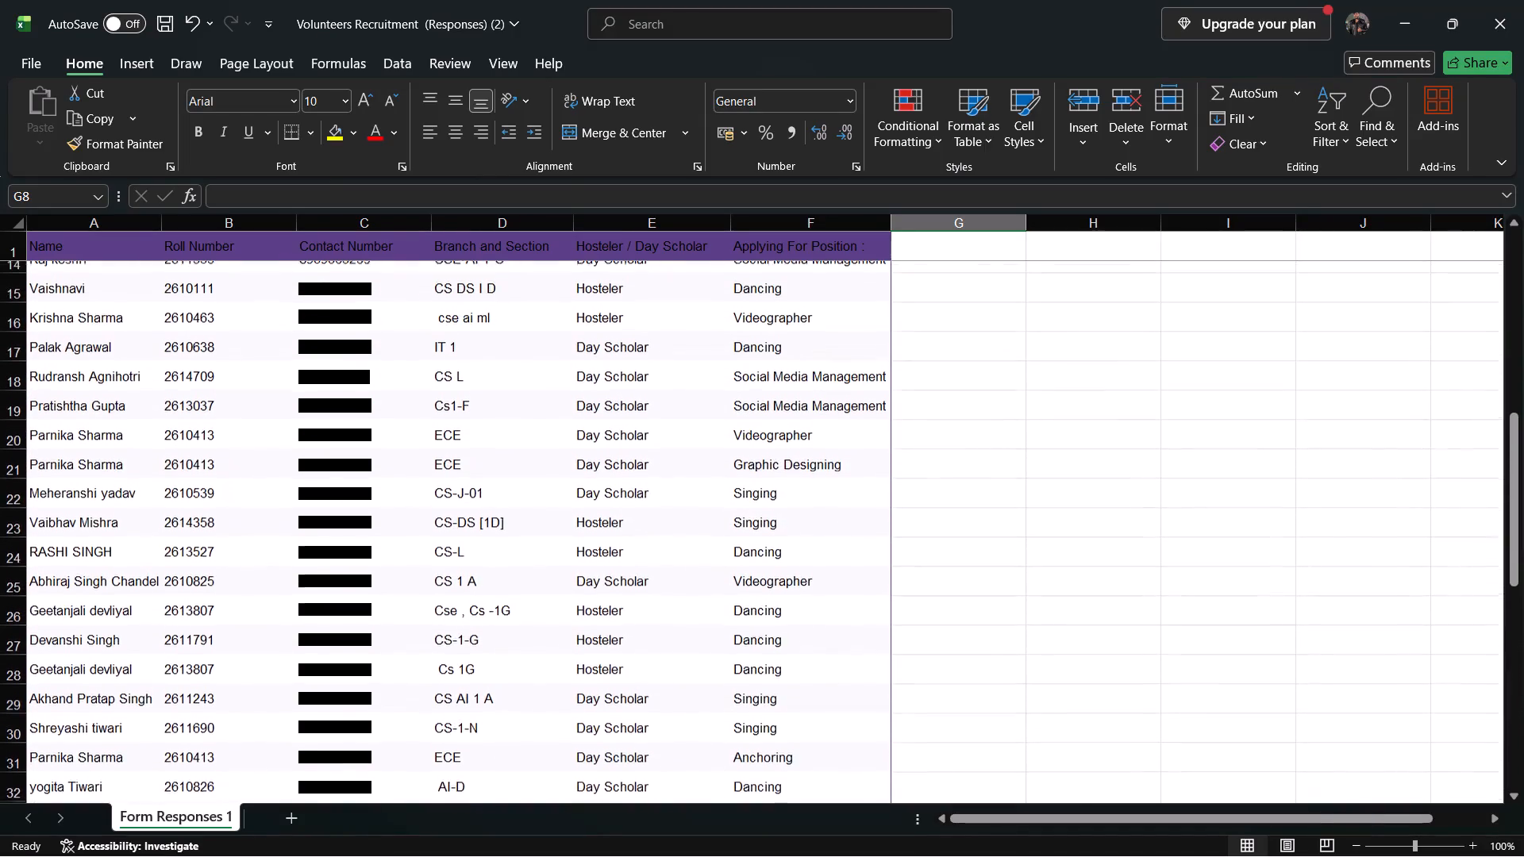
scroll(386, 530, "up", 1)
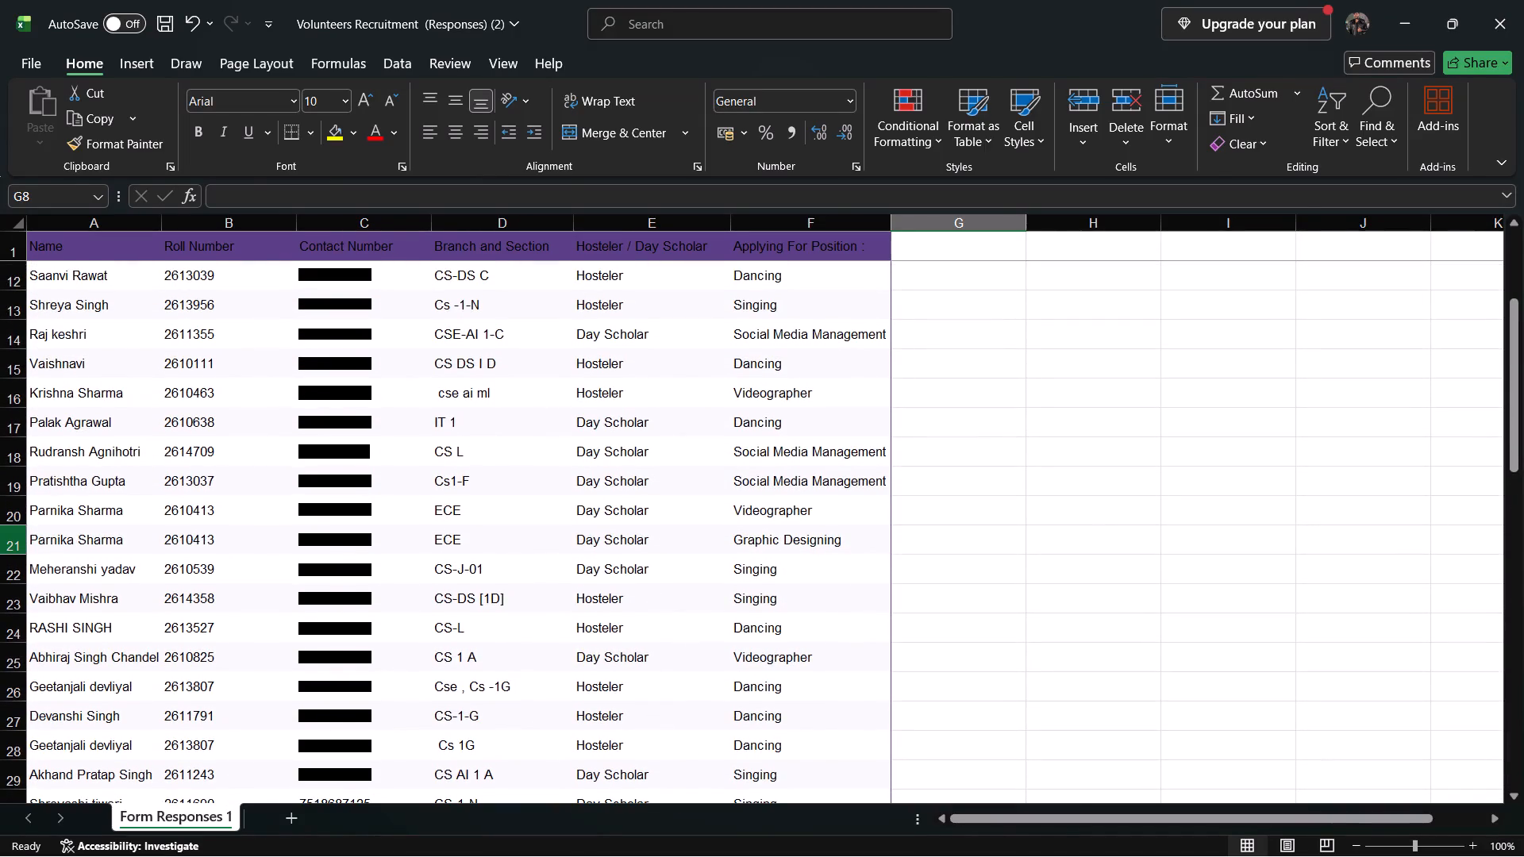
Delete row 20, the ECE day scholar's Videographer response that sits above the same volunteer's Graphic Designing response.
left_click(25, 539)
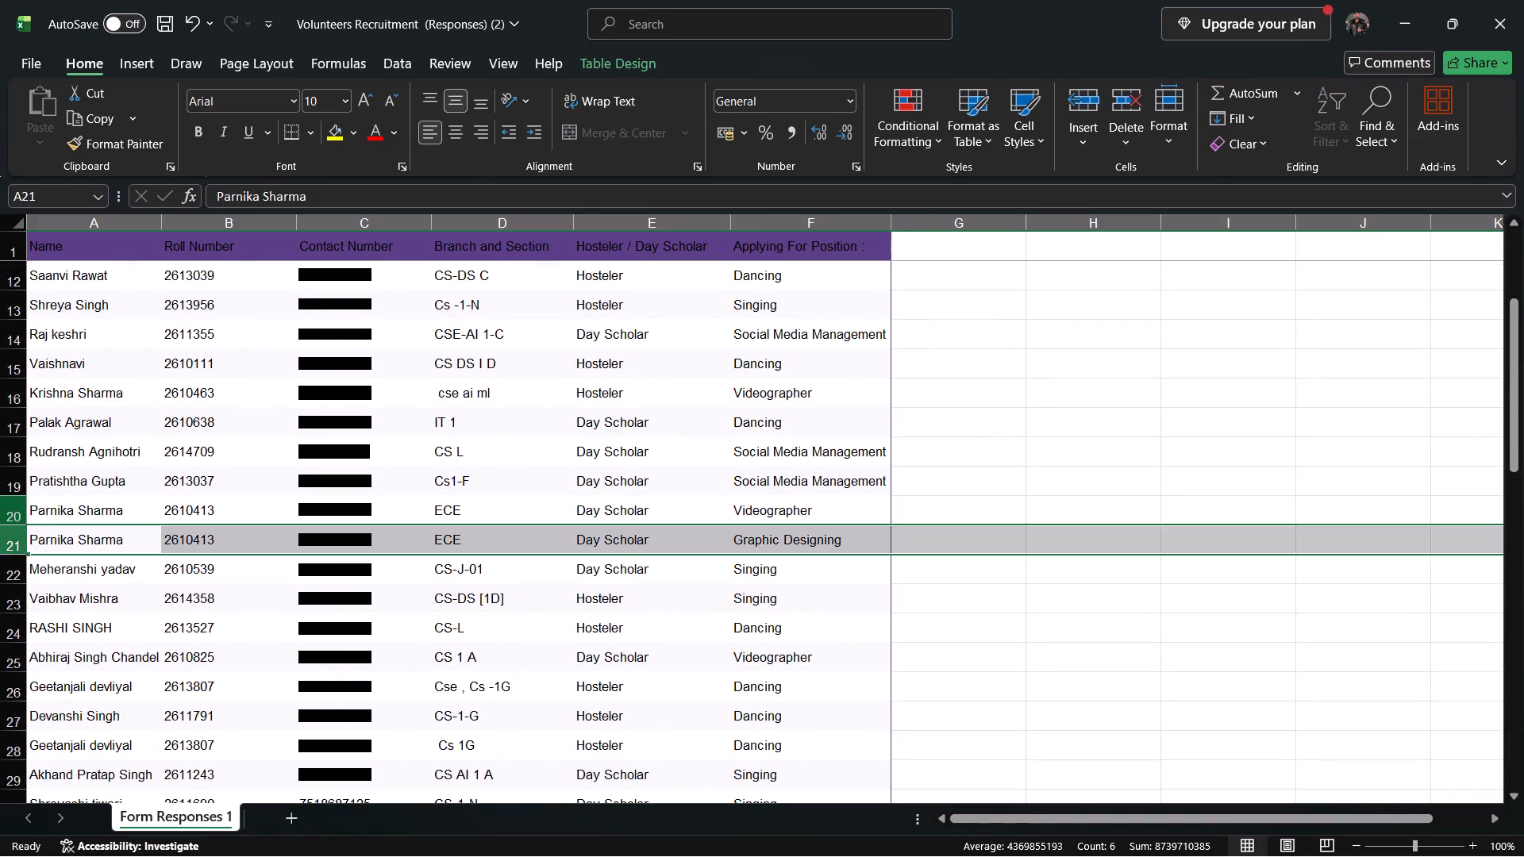
left_click(20, 516)
right_click(20, 516)
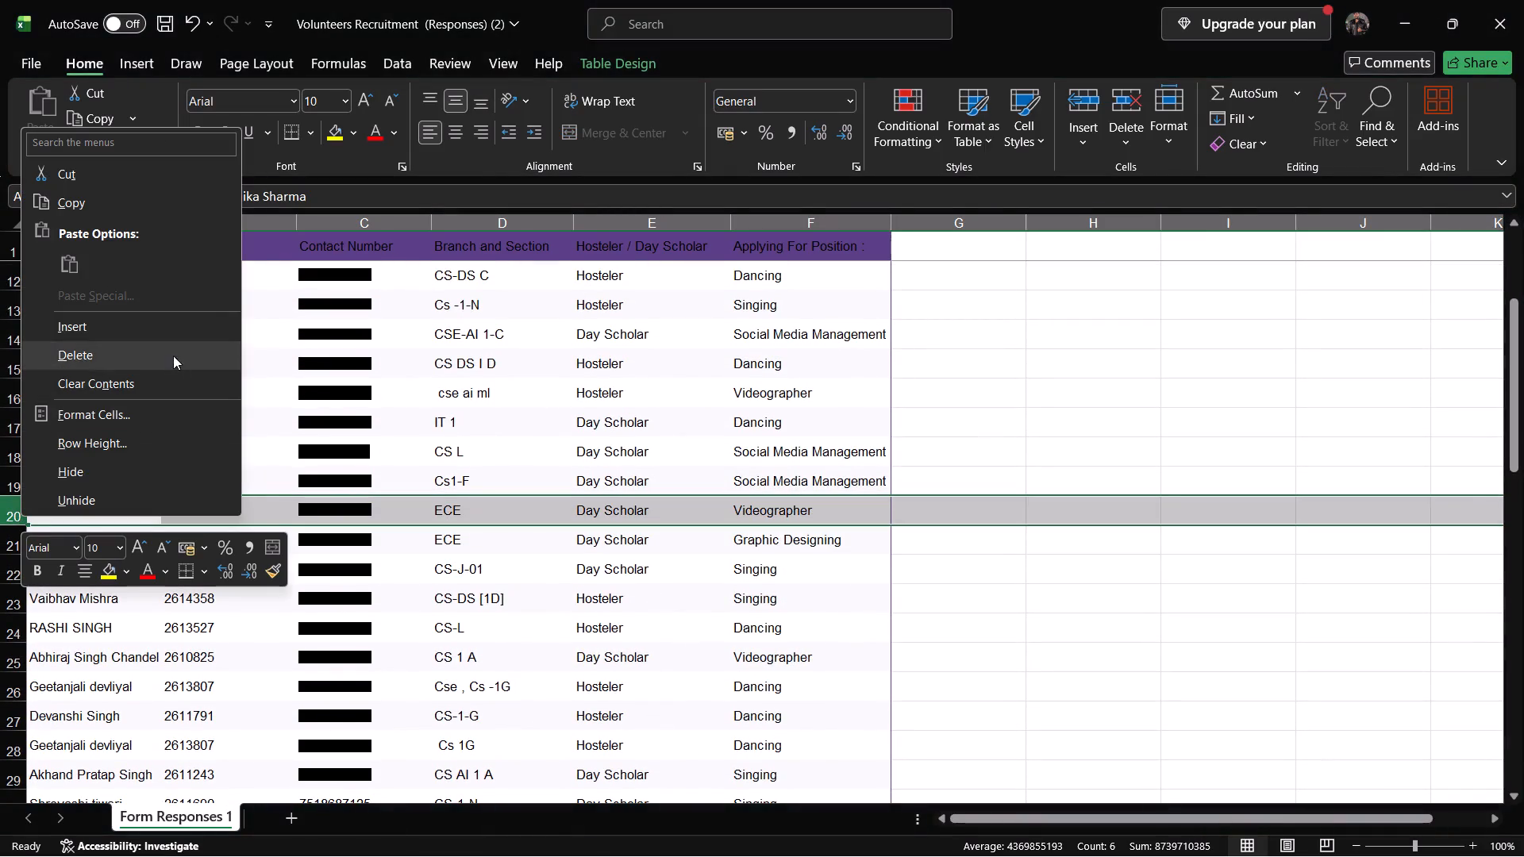
left_click(173, 355)
Resize the table to end at row 47, leaving out the empty row below the Video Editing response.
scroll(180, 472, "up", 3)
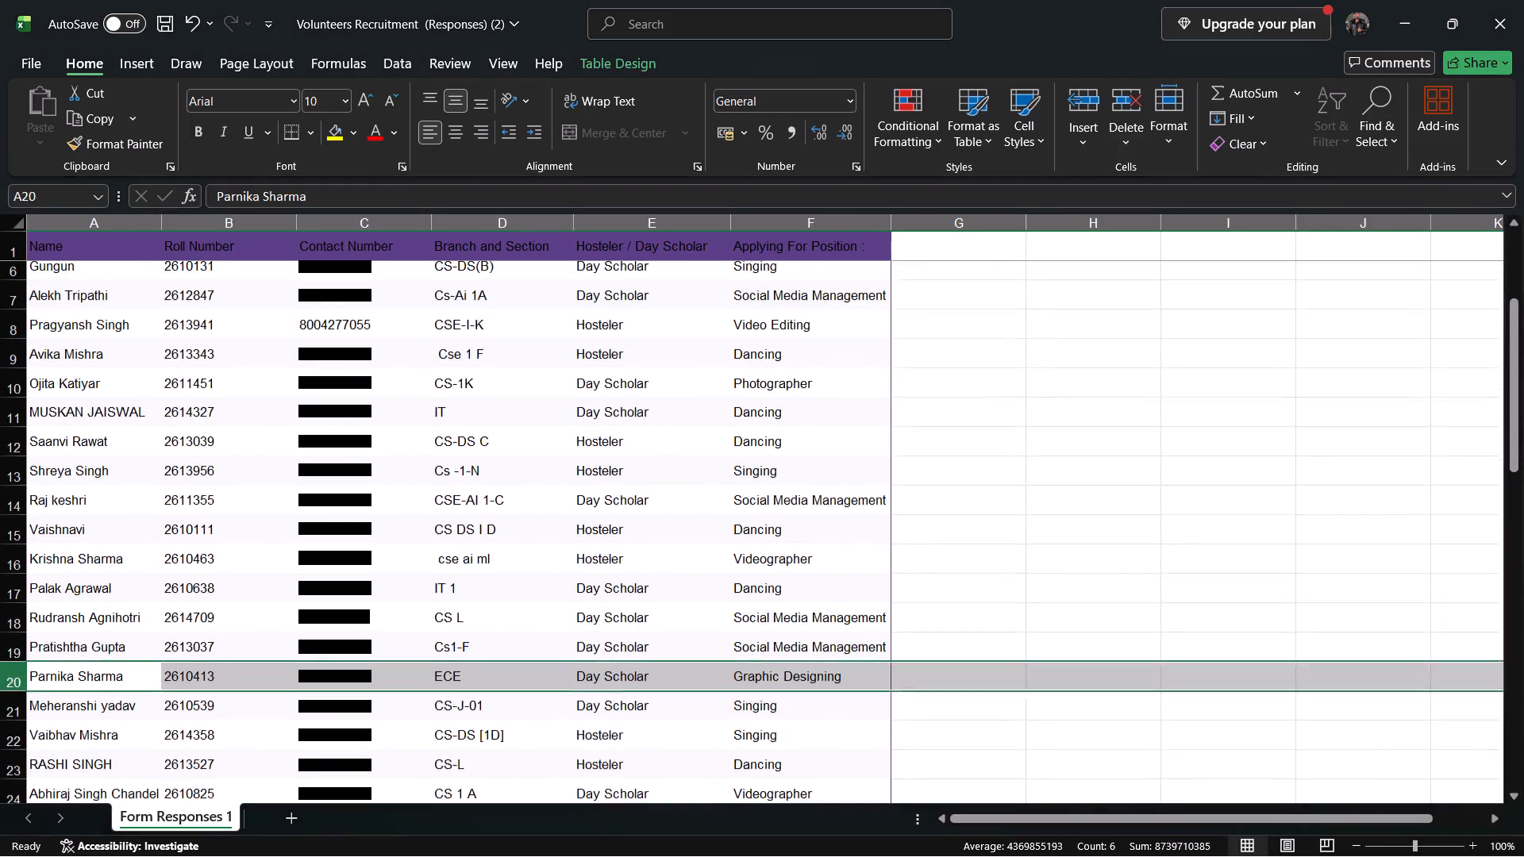
scroll(180, 472, "up", 1)
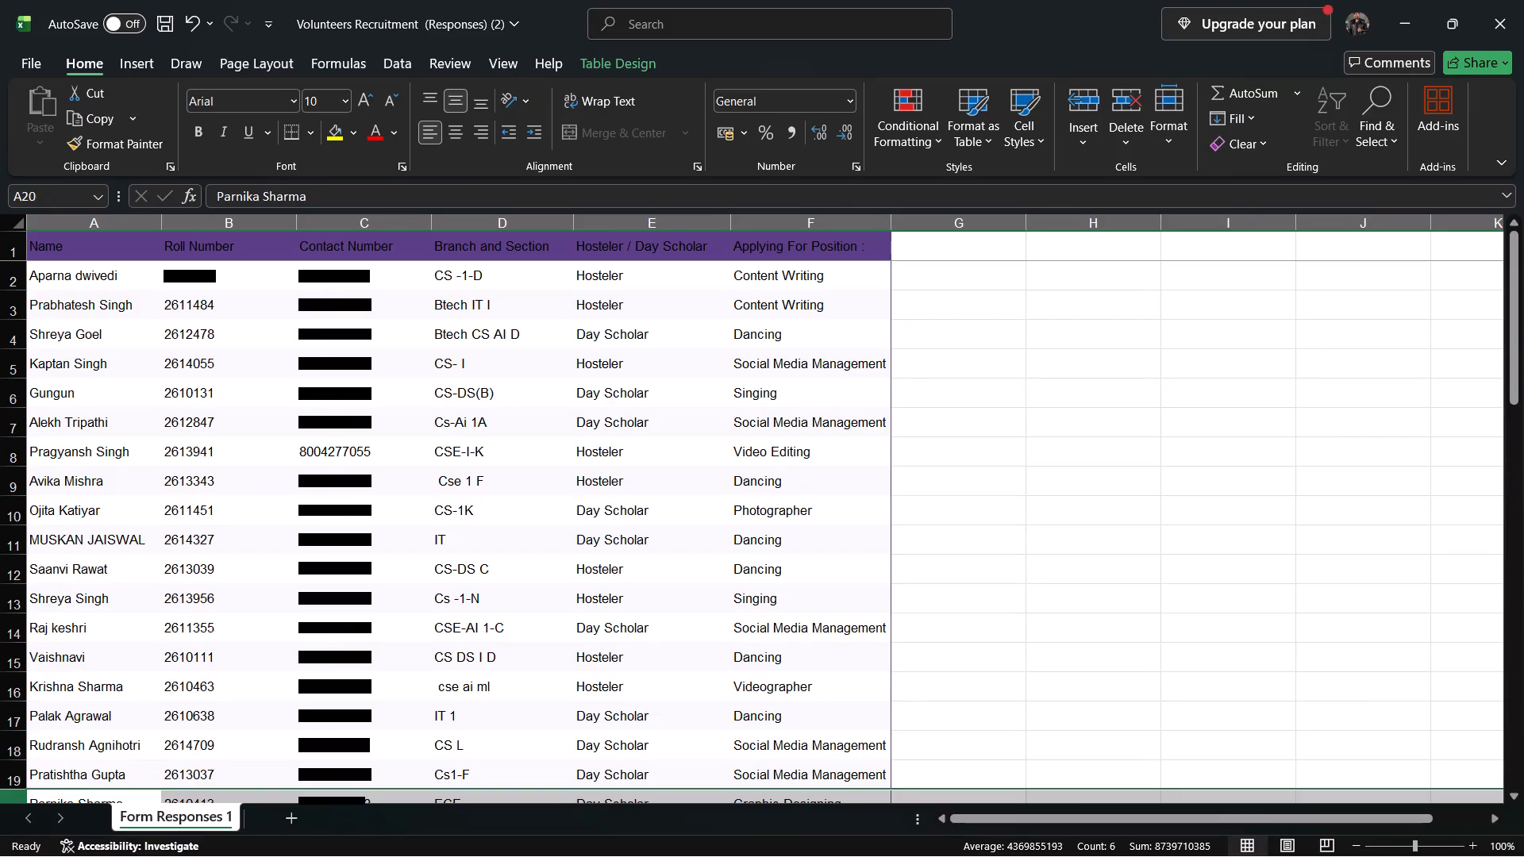
scroll(325, 459, "down", 4)
scroll(325, 459, "right", 1)
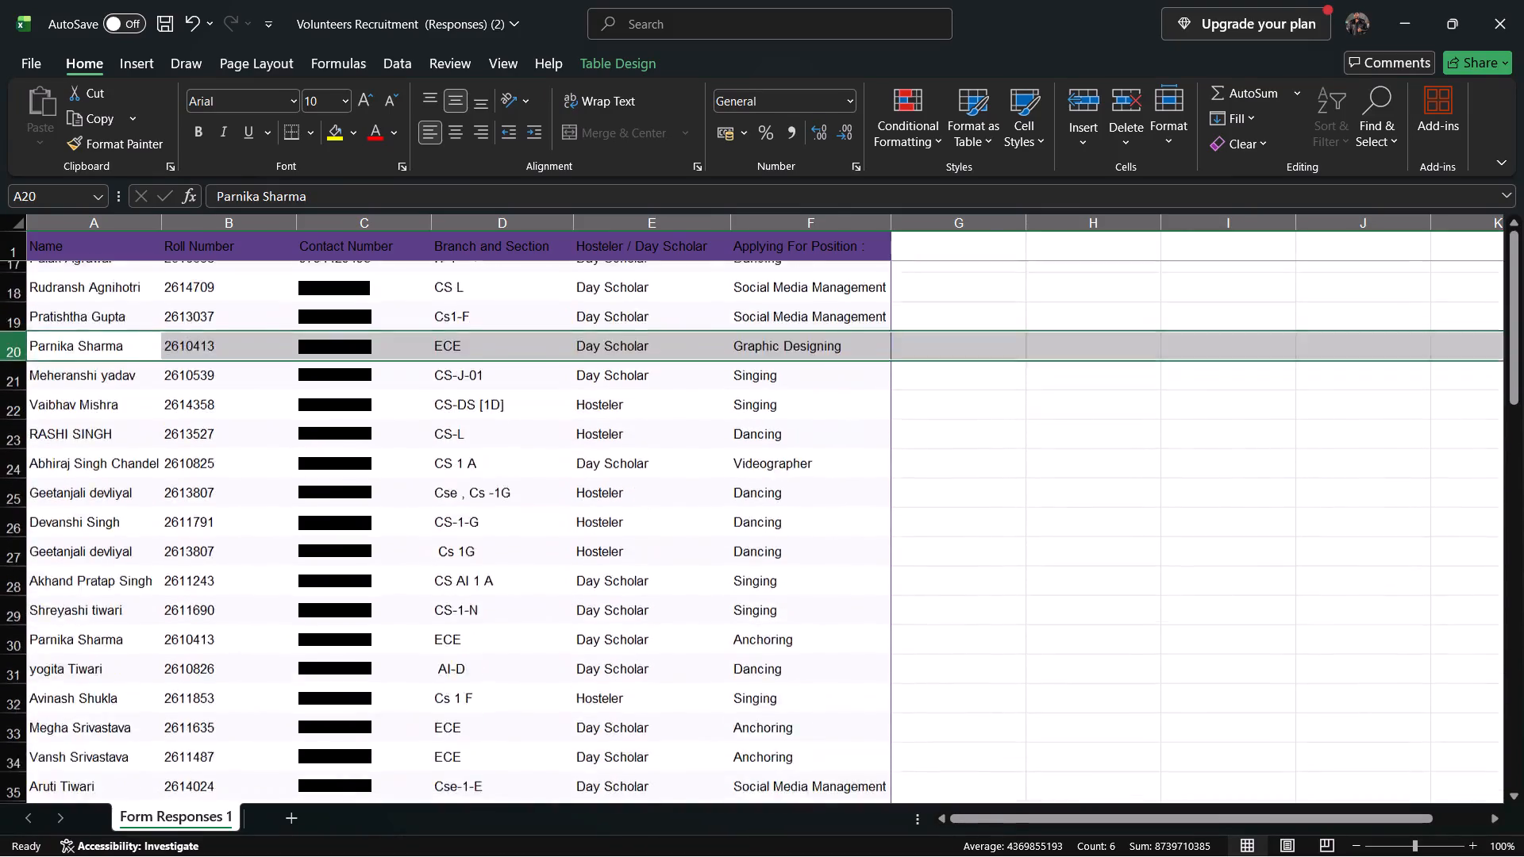
scroll(325, 459, "right", 1)
scroll(325, 459, "up", 1)
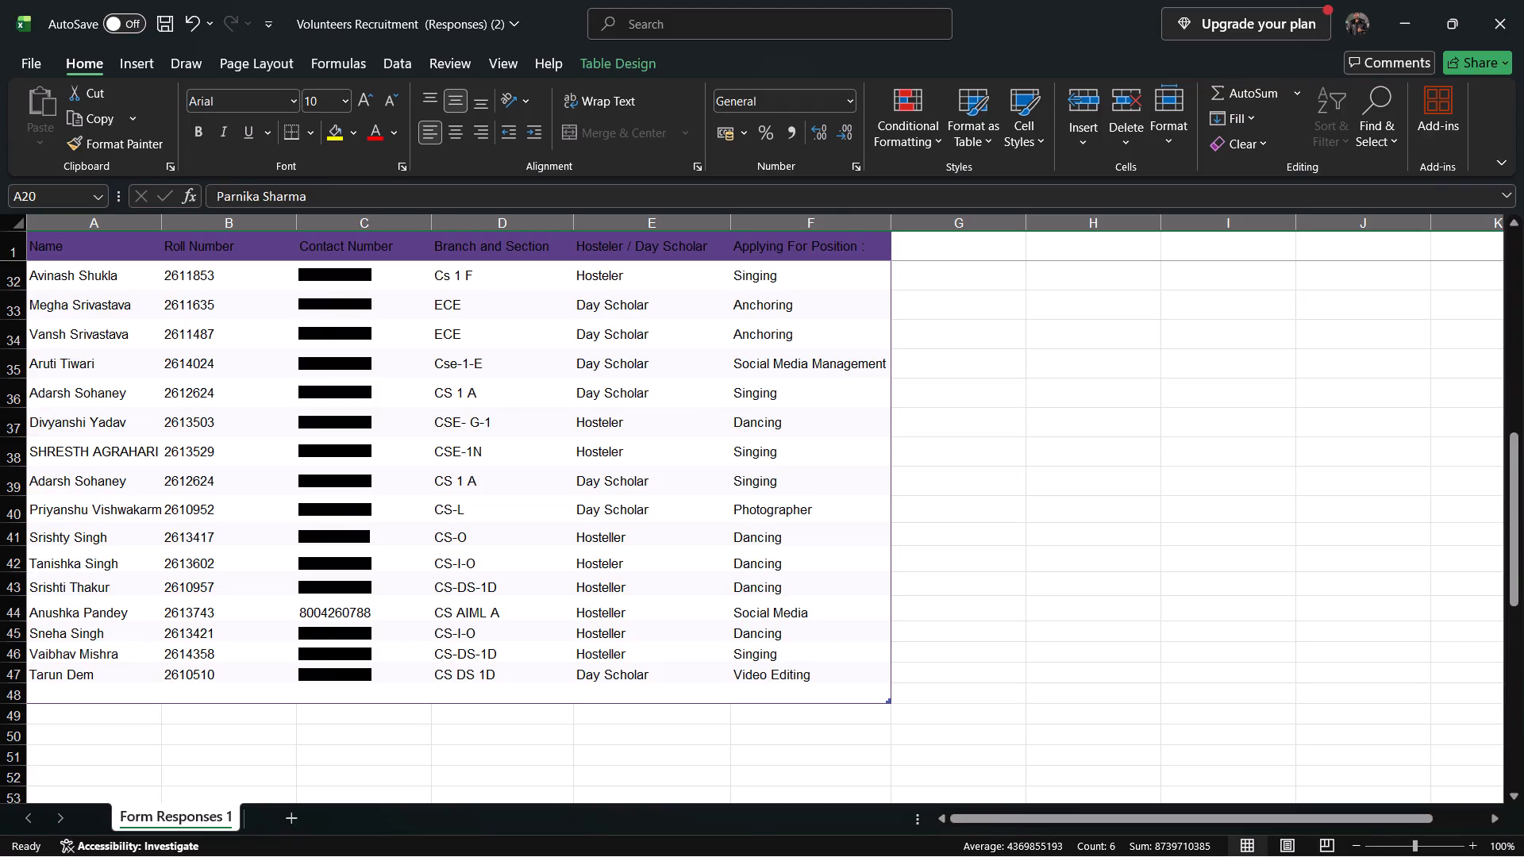
left_click_drag(888, 698, 891, 679)
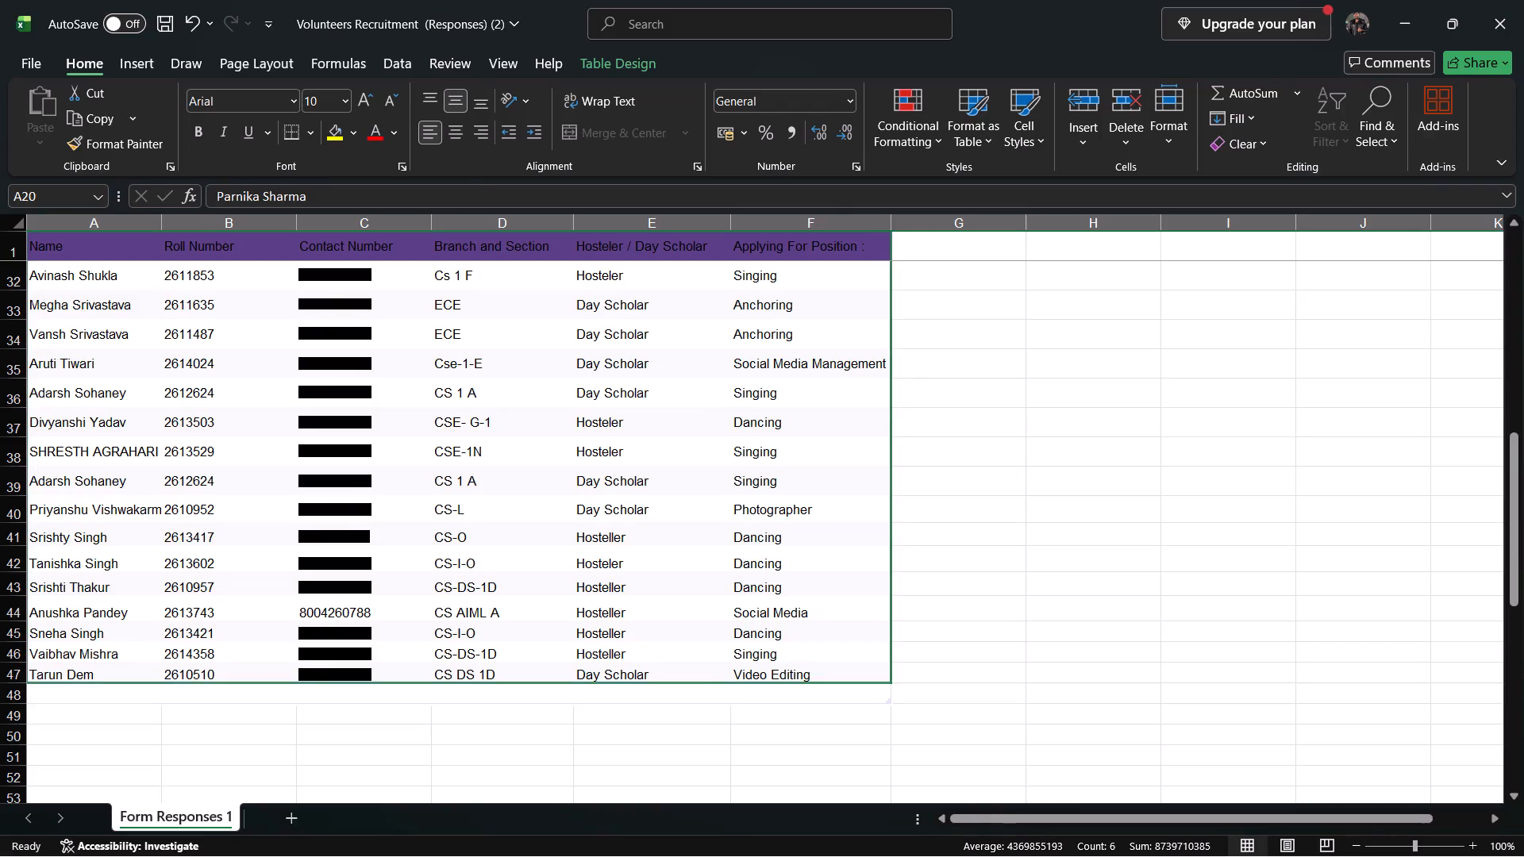
left_click_drag(891, 679, 893, 677)
left_click(983, 732)
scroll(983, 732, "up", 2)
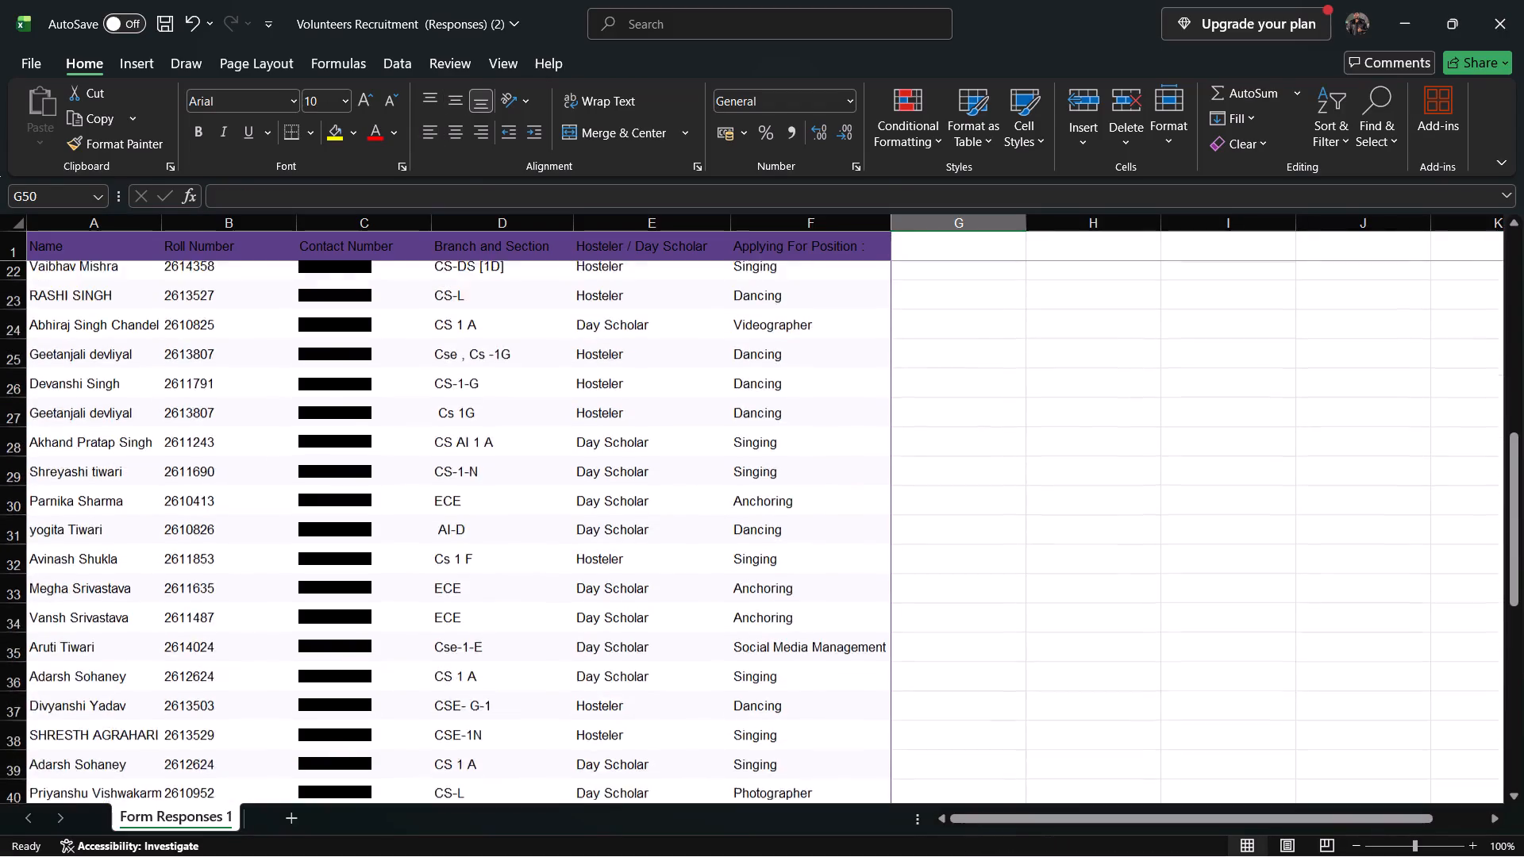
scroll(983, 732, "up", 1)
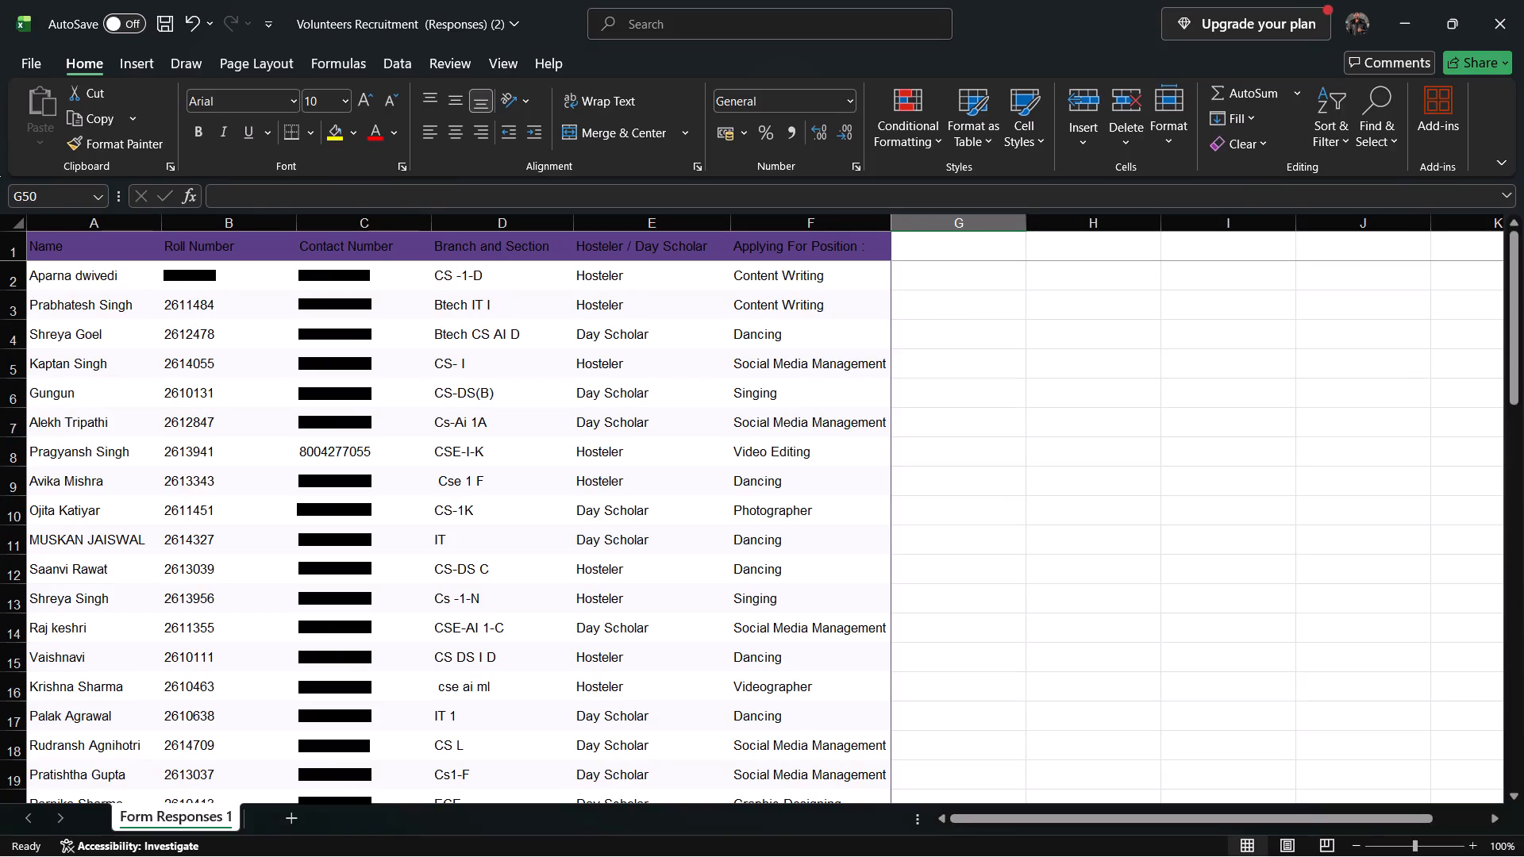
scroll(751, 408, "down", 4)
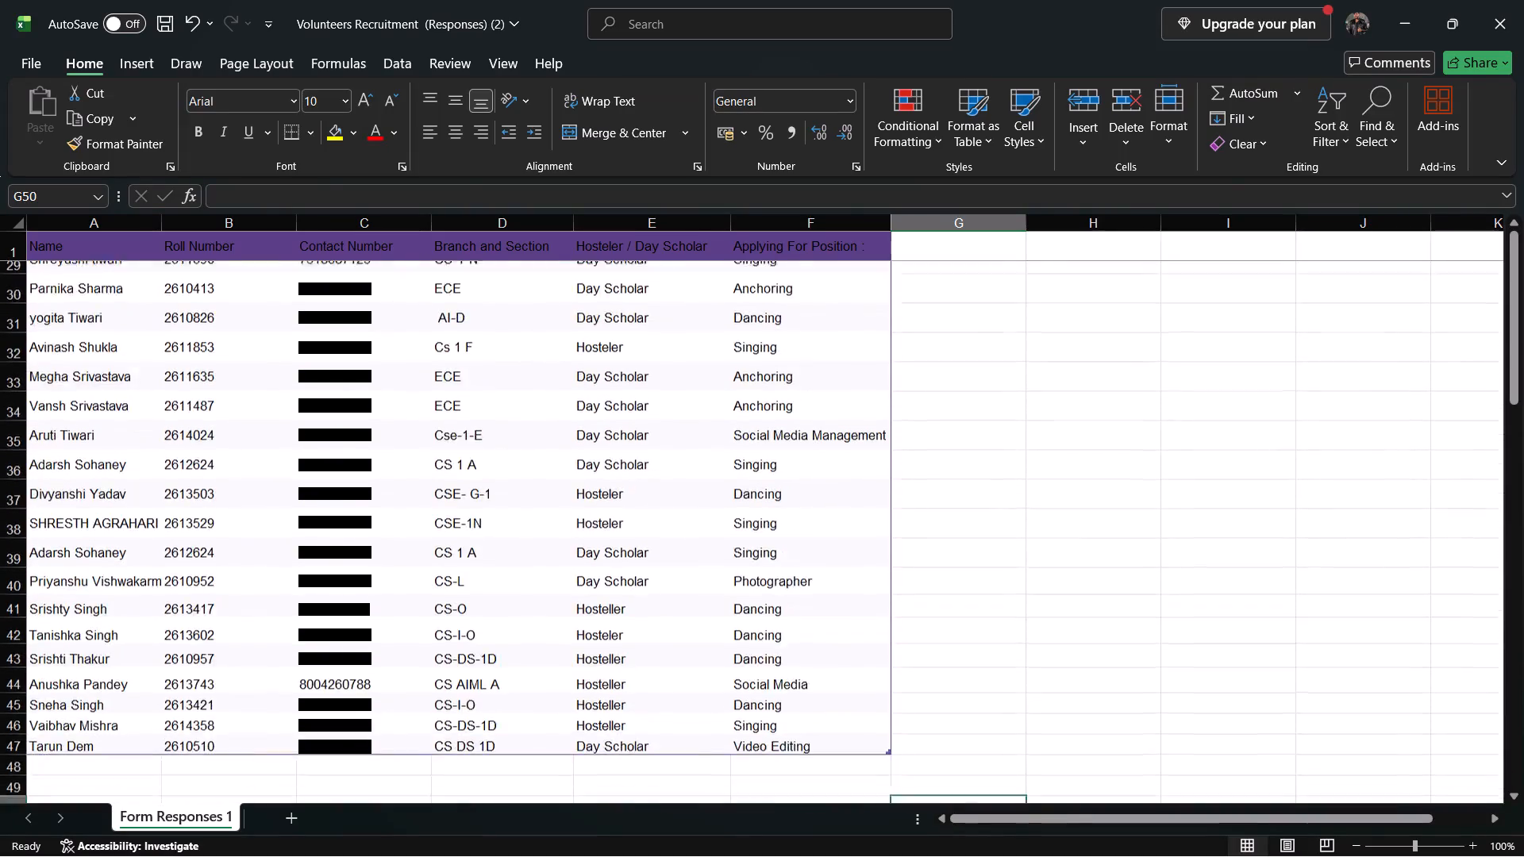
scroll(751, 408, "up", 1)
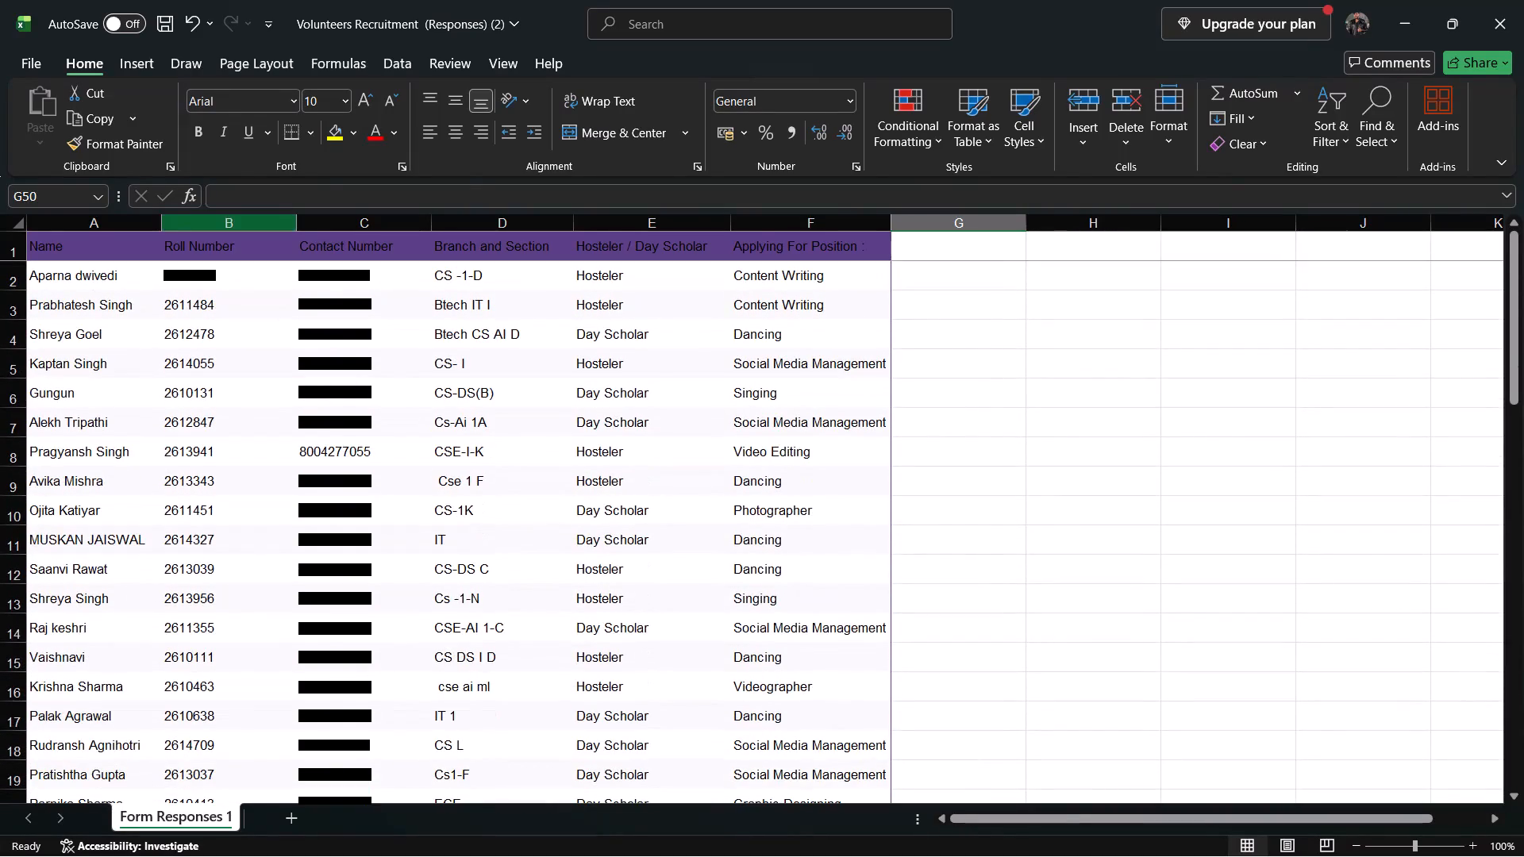
Save a copy of the workbook to the Desktop folder as Volunteers Recruitment (2), dropping (Responses) from the file name.
left_click(30, 63)
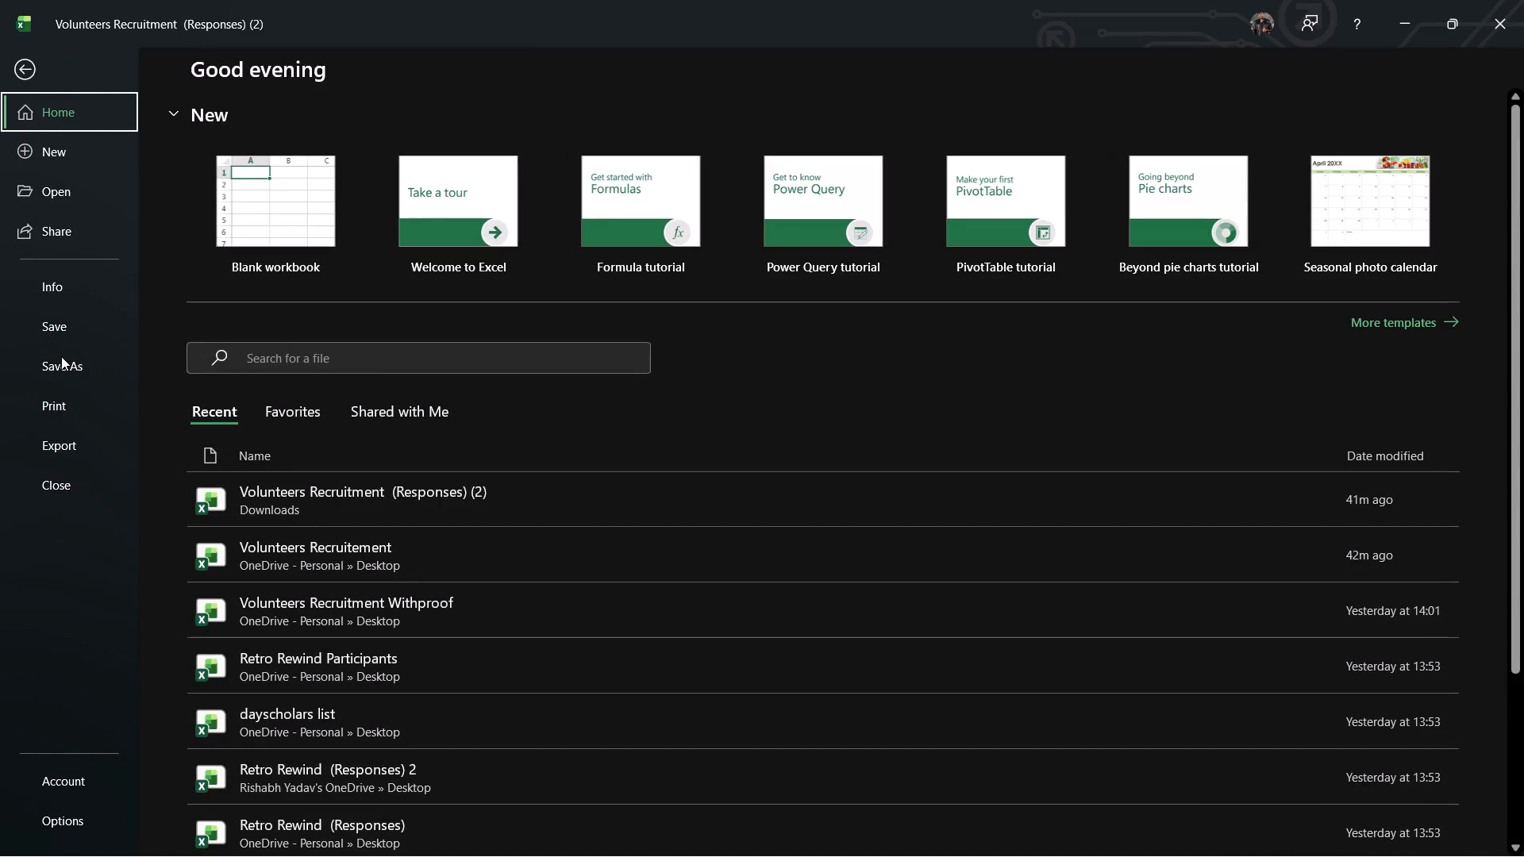
left_click(61, 356)
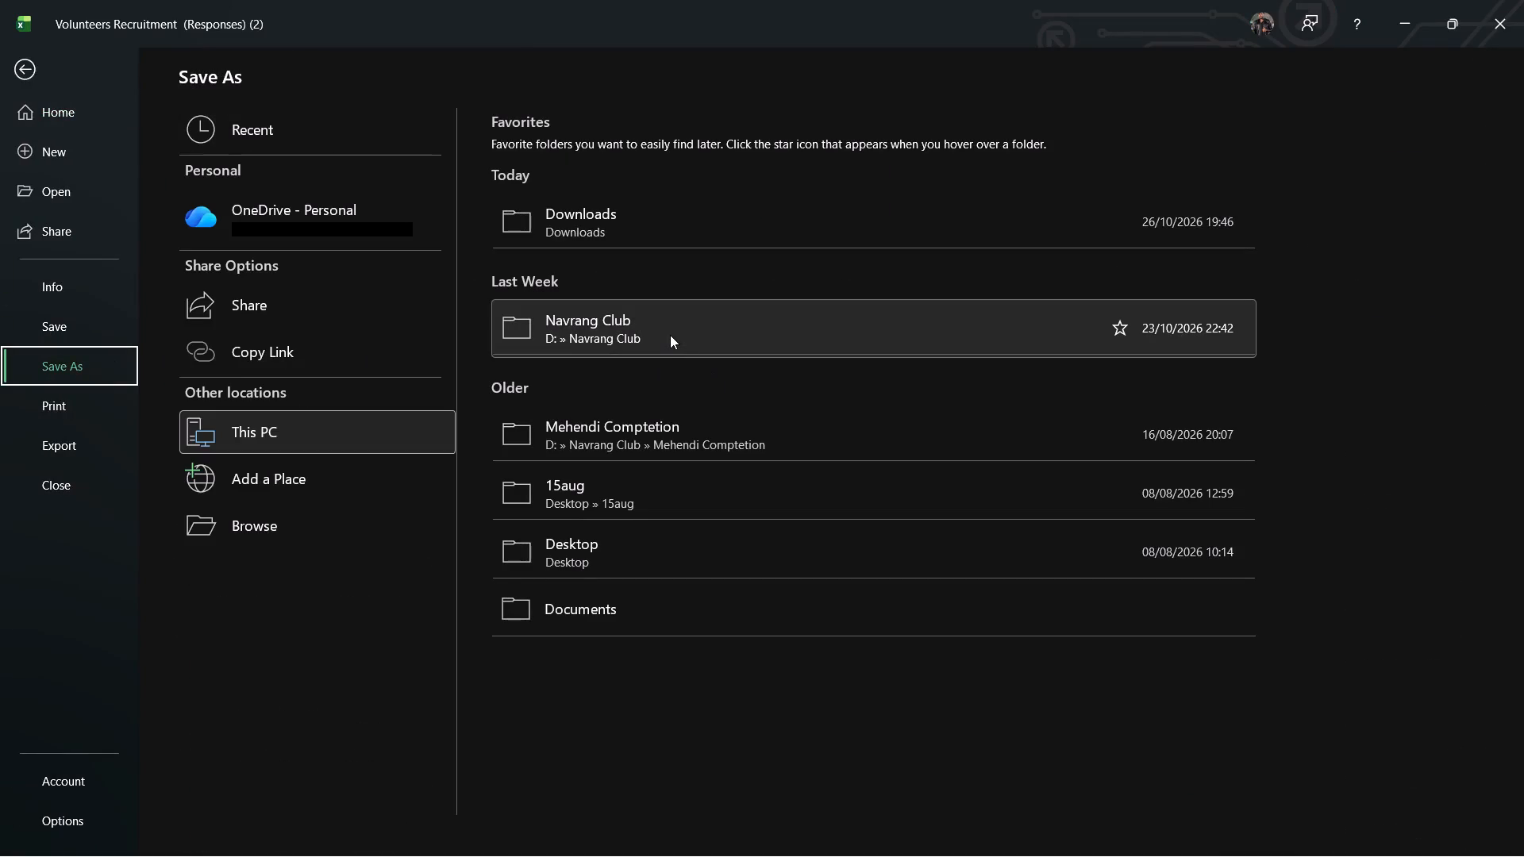
left_click(624, 554)
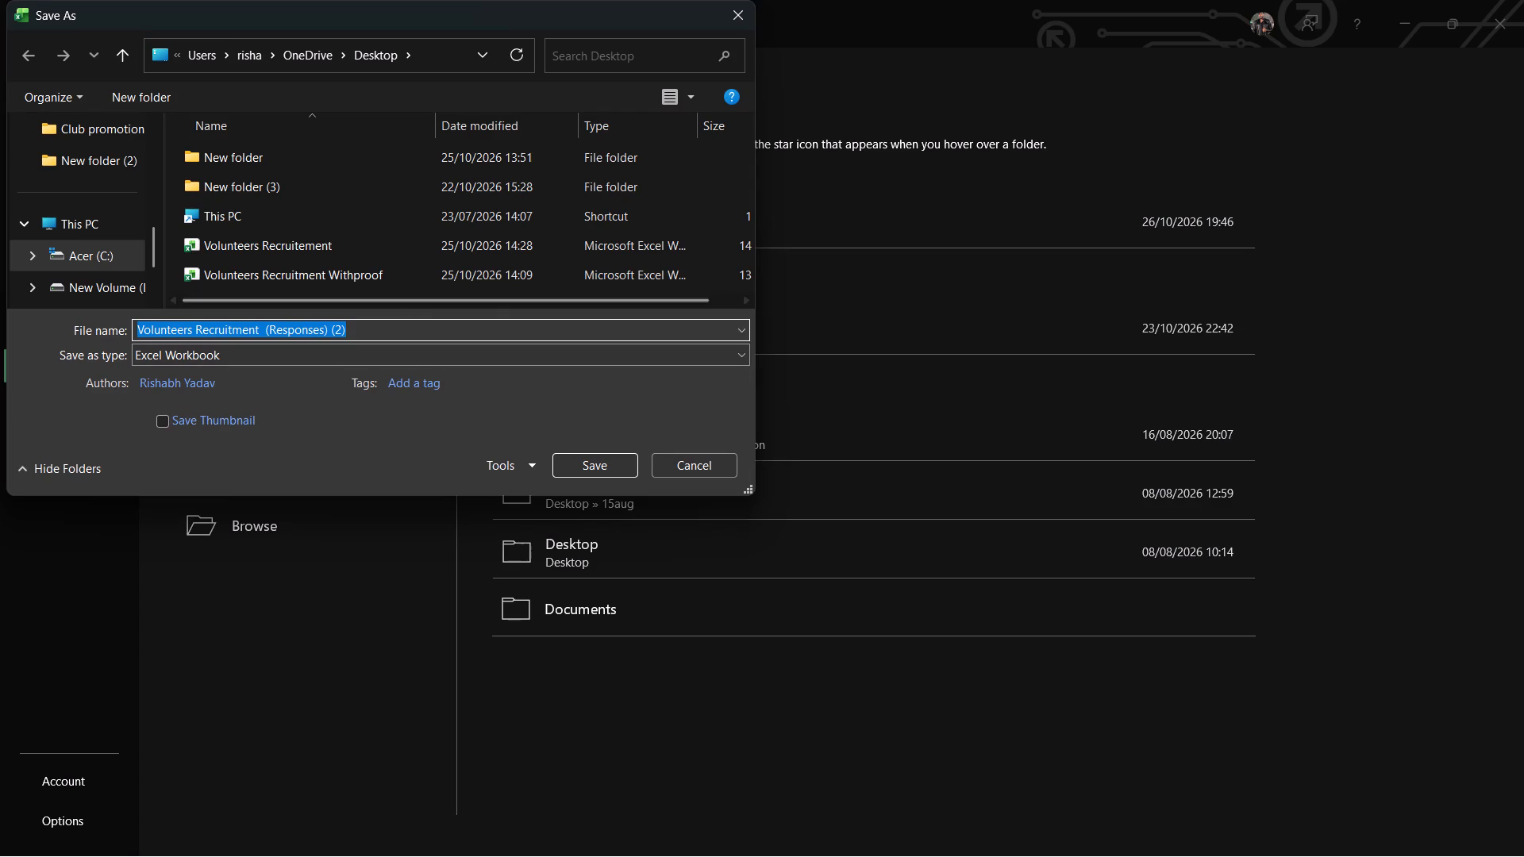
scroll(114, 186, "up", 4)
left_click(86, 298)
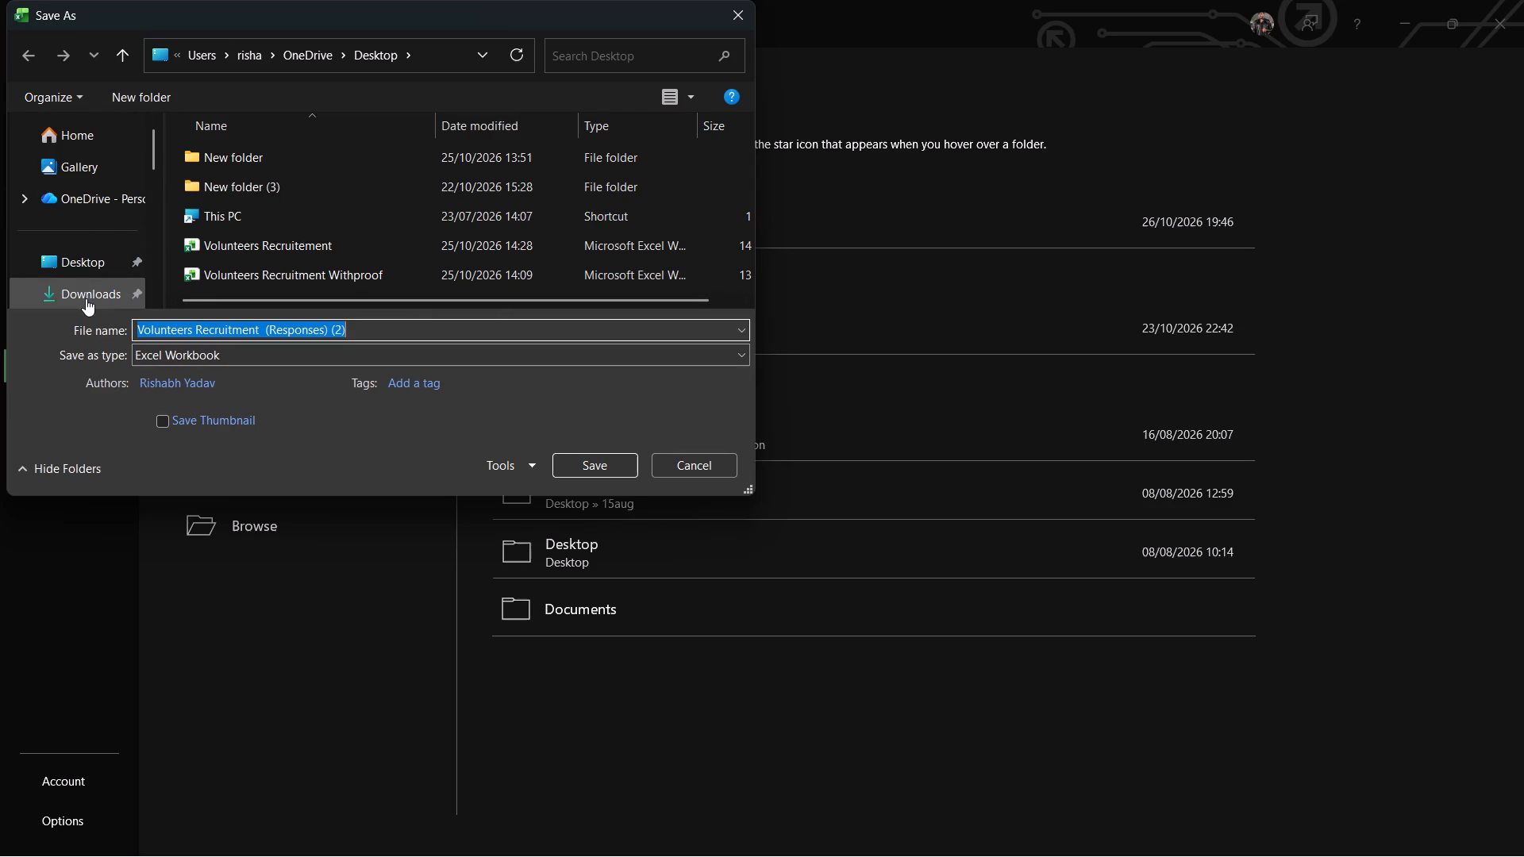
left_click(60, 206)
left_click(63, 217)
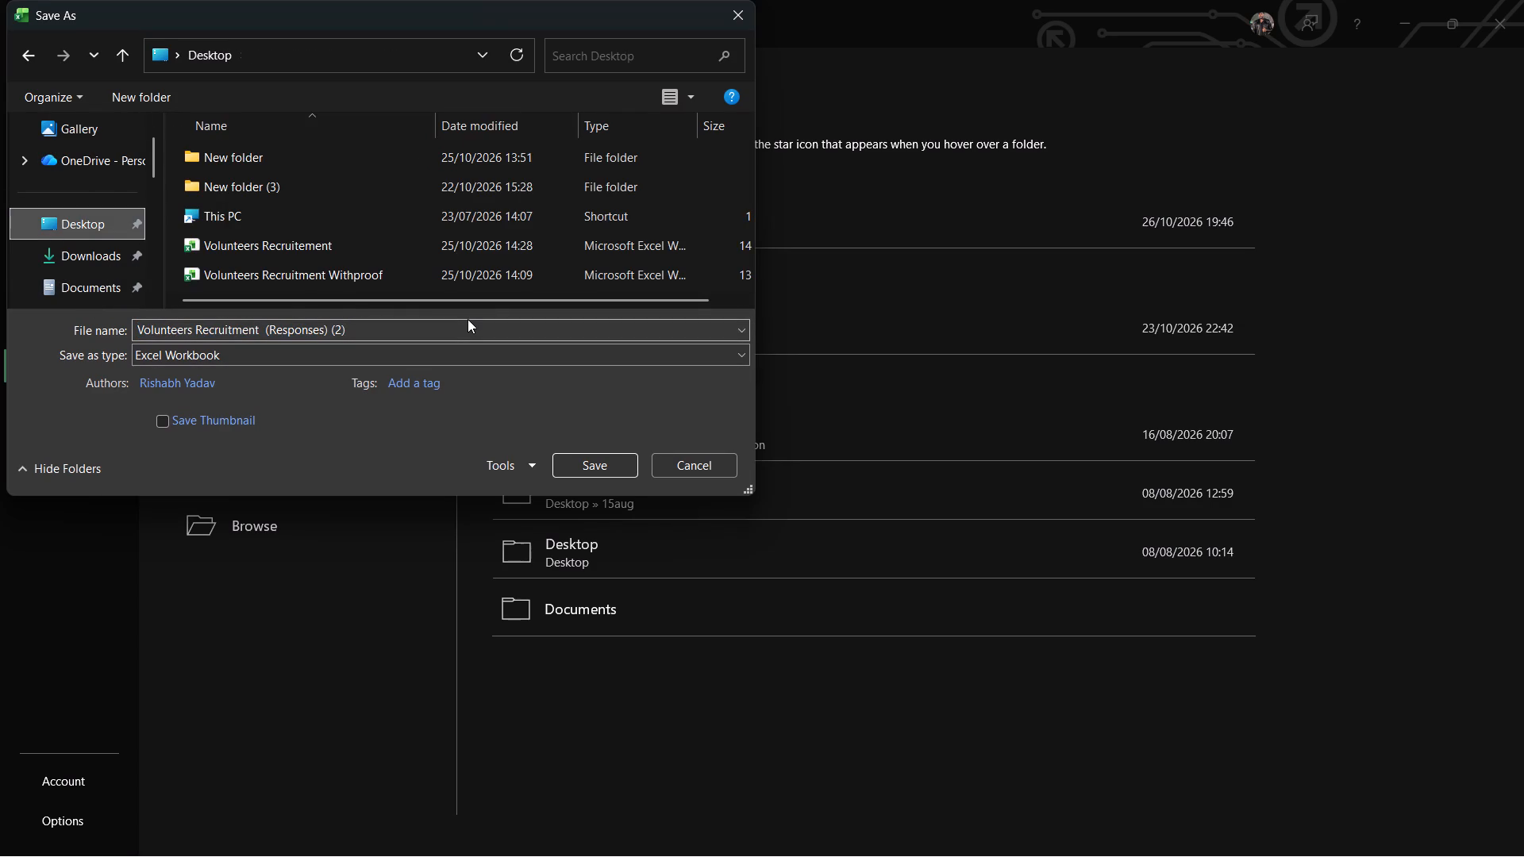
left_click_drag(329, 332, 260, 322)
left_click(267, 331)
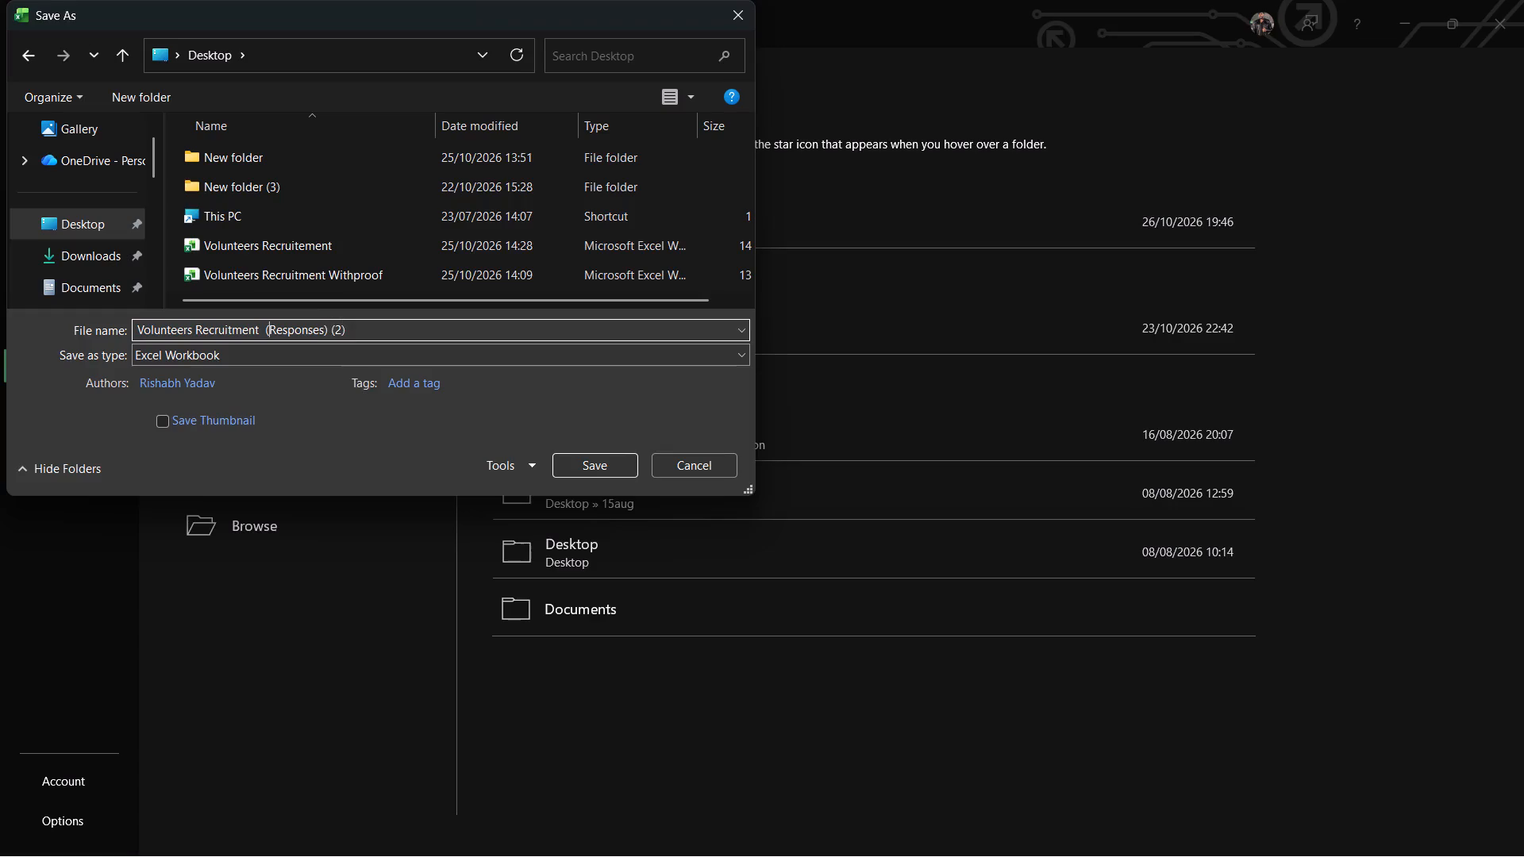
left_click(330, 332)
key("BackSpace")
key("BackSpace")
key("BackSpace")
key("BackSpace")
key("BackSpace")
key("BackSpace")
key("BackSpace")
key("BackSpace")
key("BackSpace")
key("BackSpace")
key("BackSpace")
key("BackSpace")
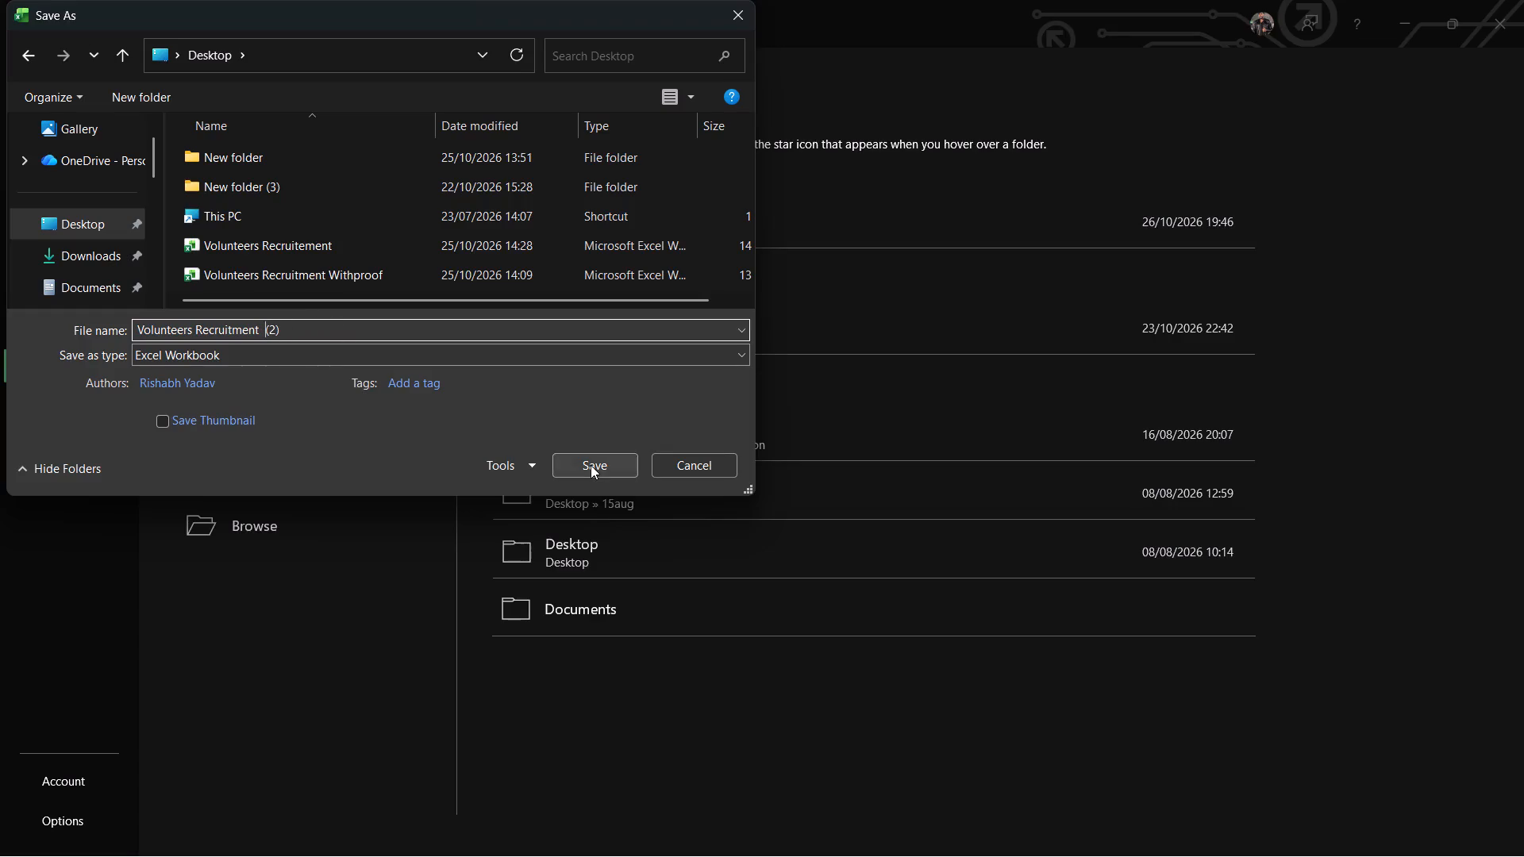
left_click(591, 465)
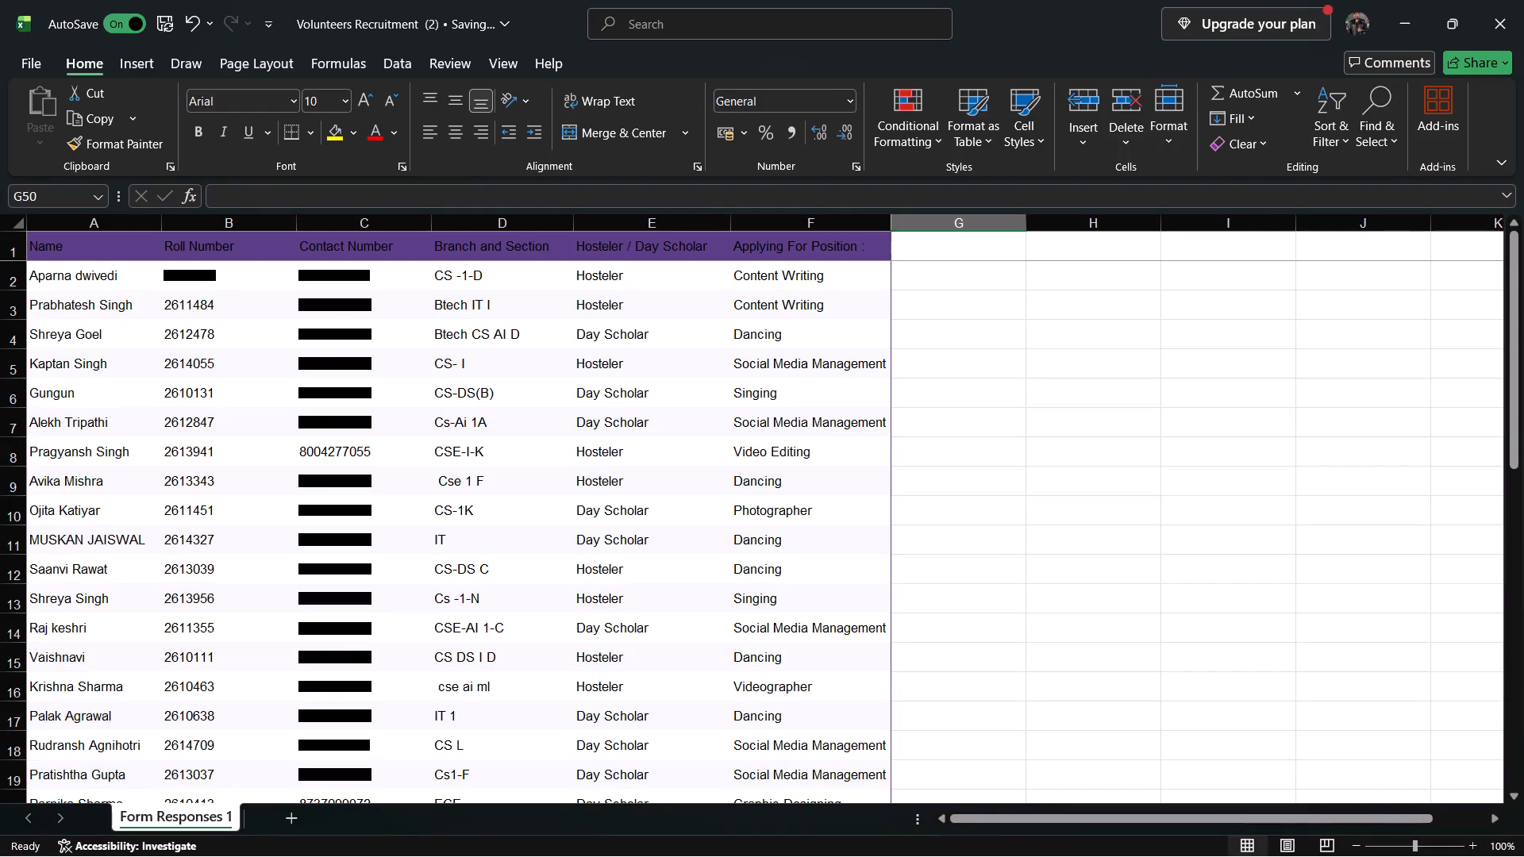
Minimize the workbook window.
left_click(1408, 0)
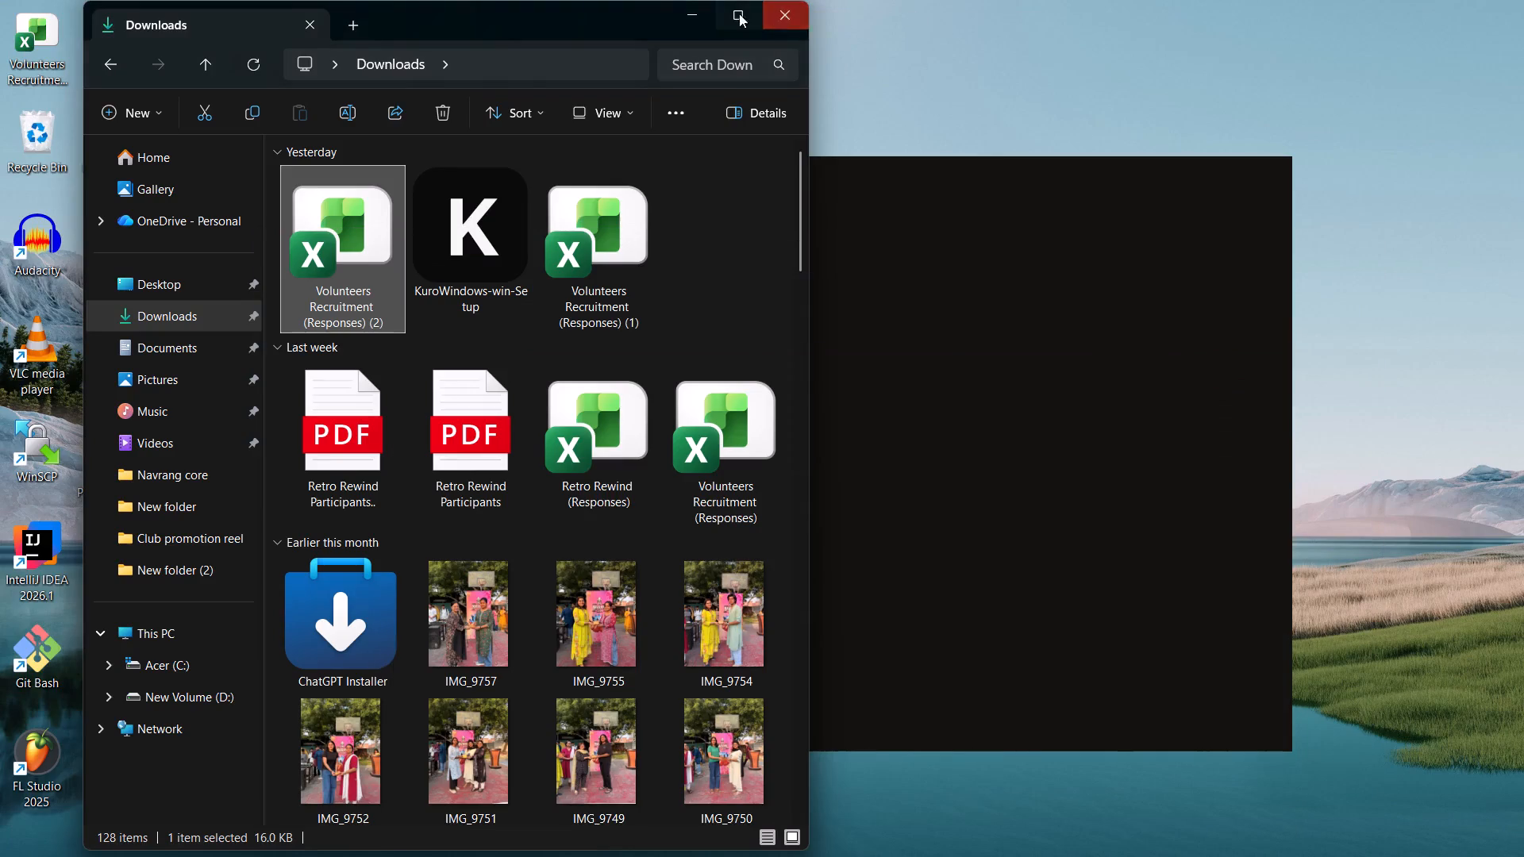
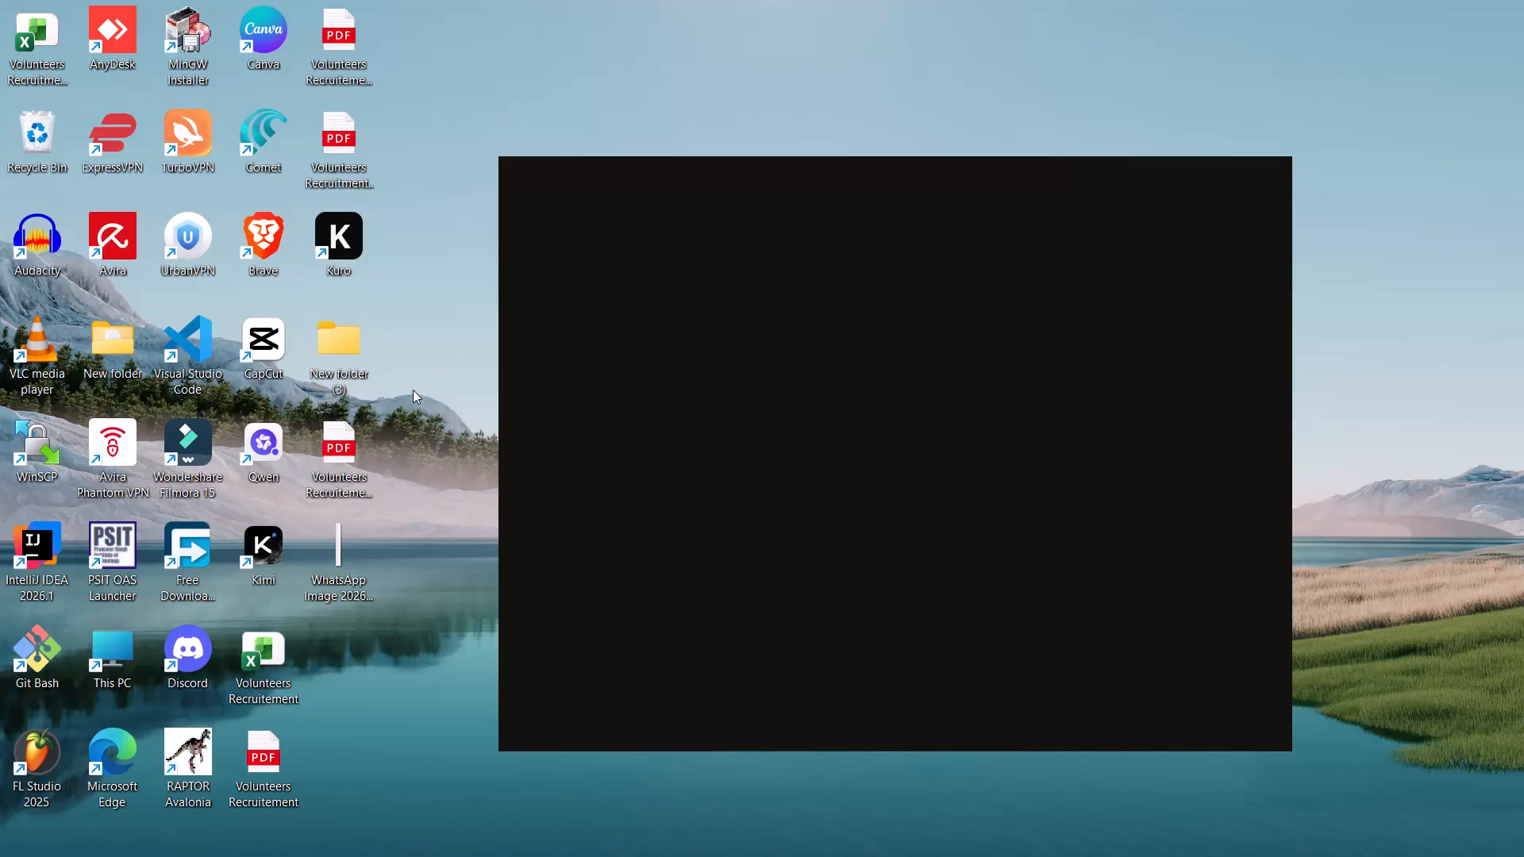
Refresh the desktop.
right_click(389, 309)
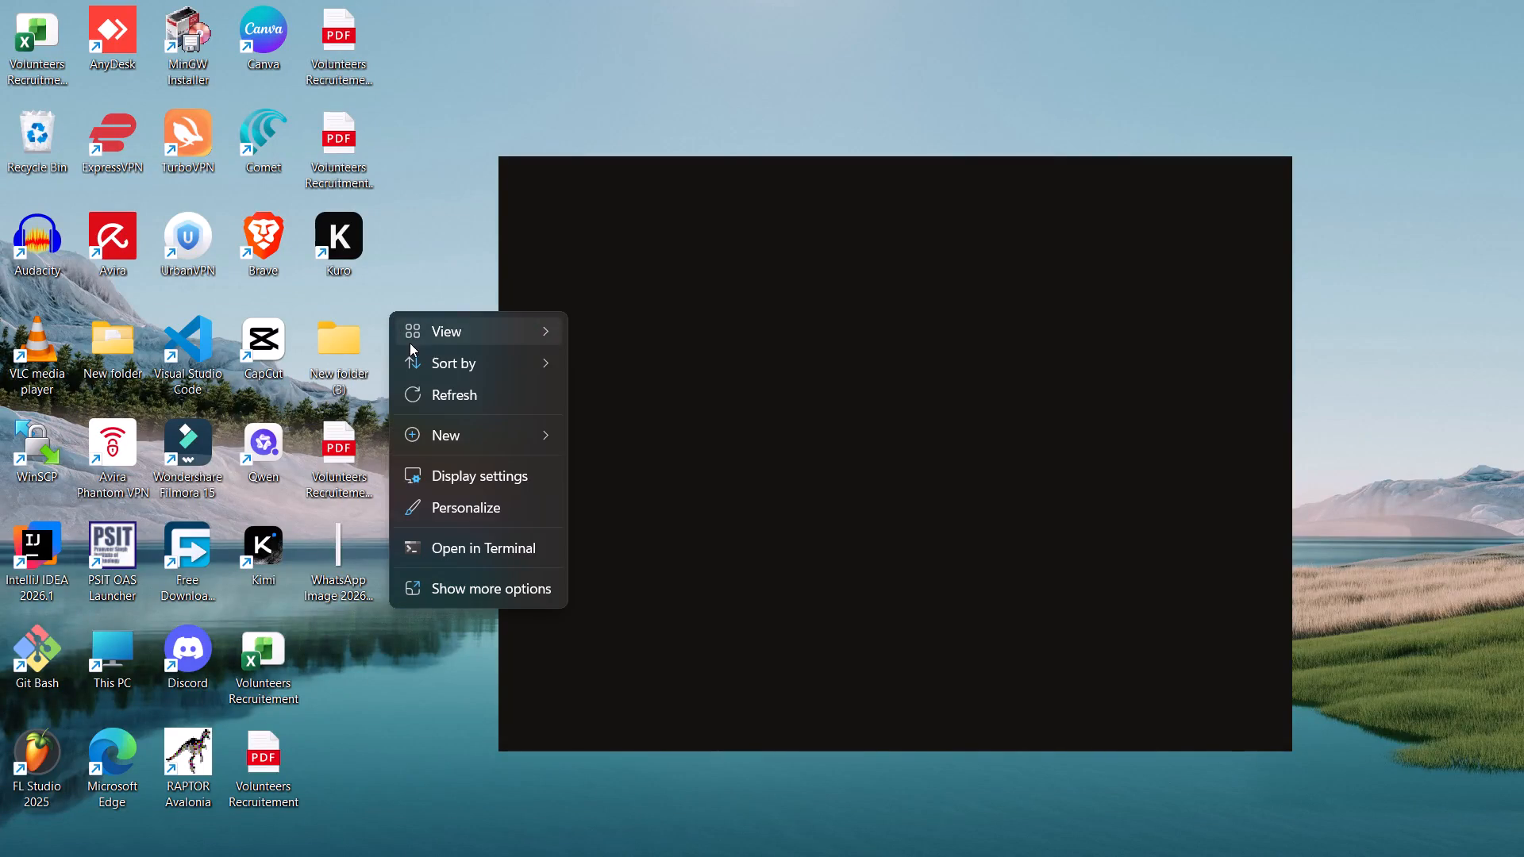
left_click(432, 390)
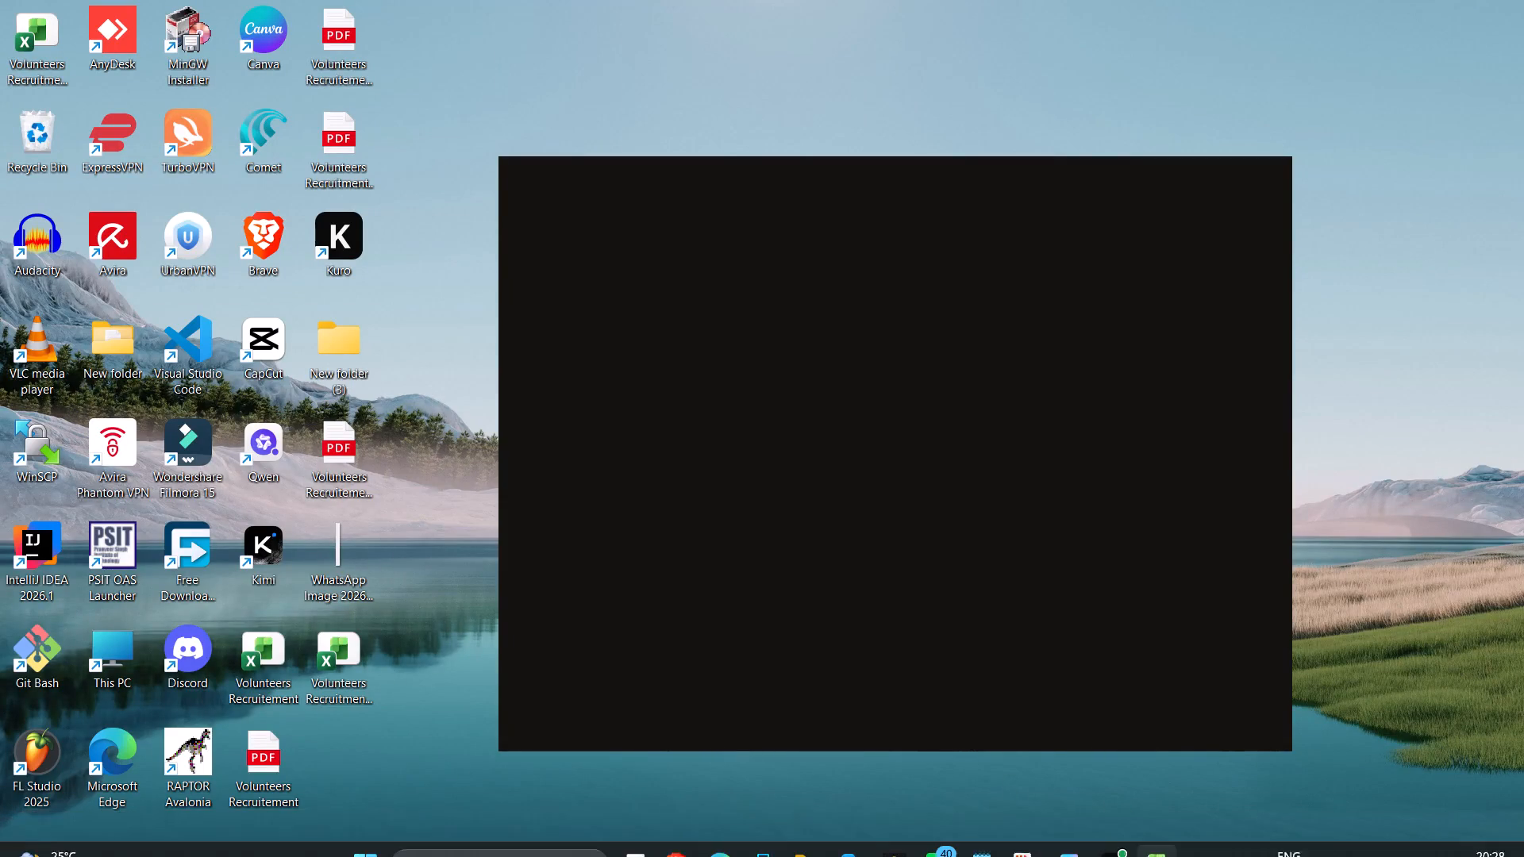
Return to the Excel workbook and save a PDF copy of it, Volunteers Recruitment (2), in the Desktop folder.
left_click(1145, 856)
left_click(21, 63)
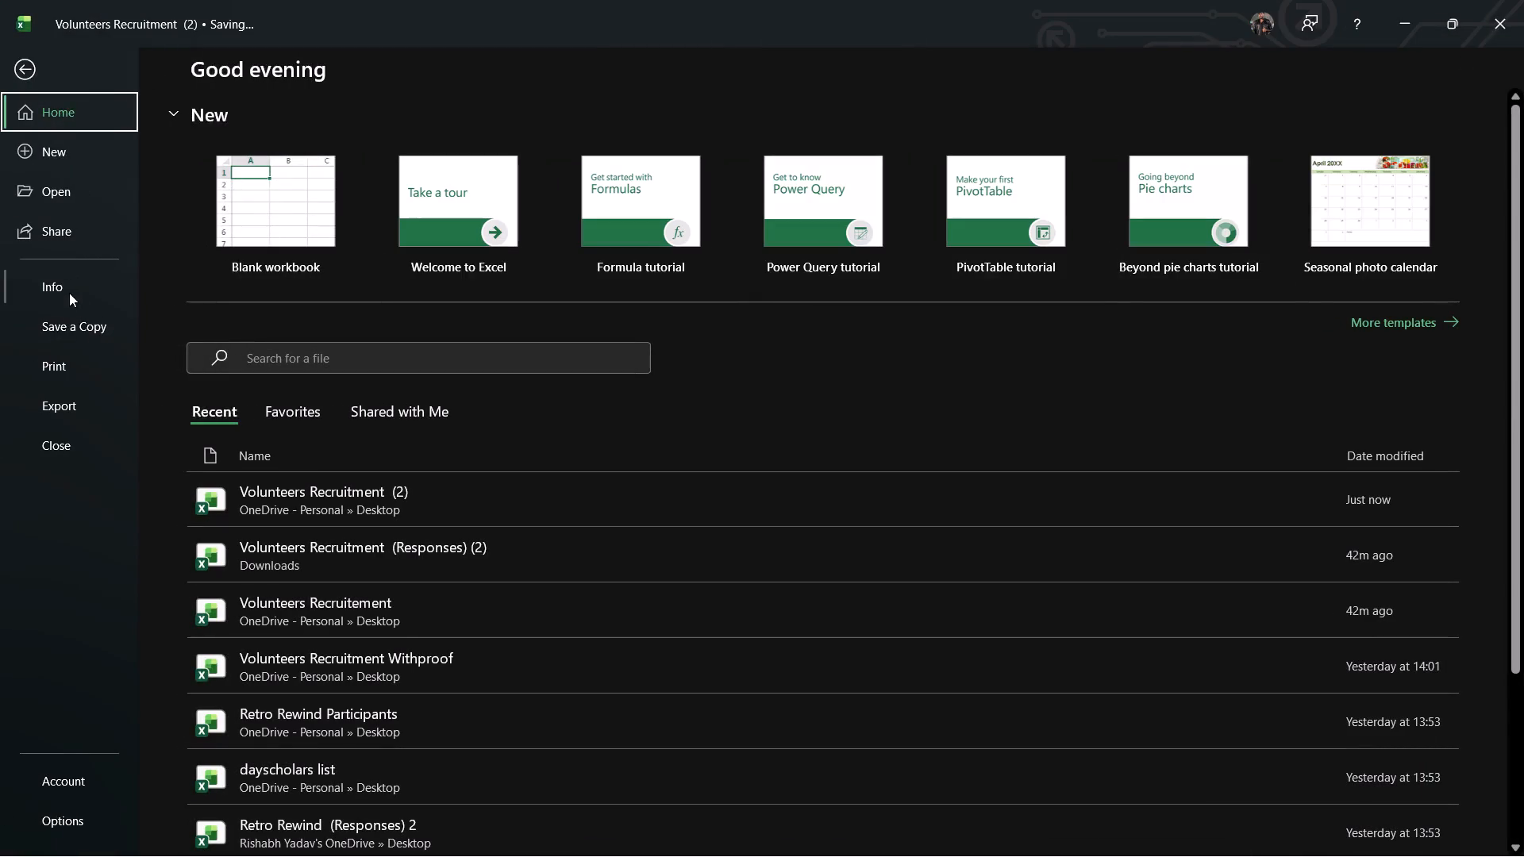
left_click(71, 318)
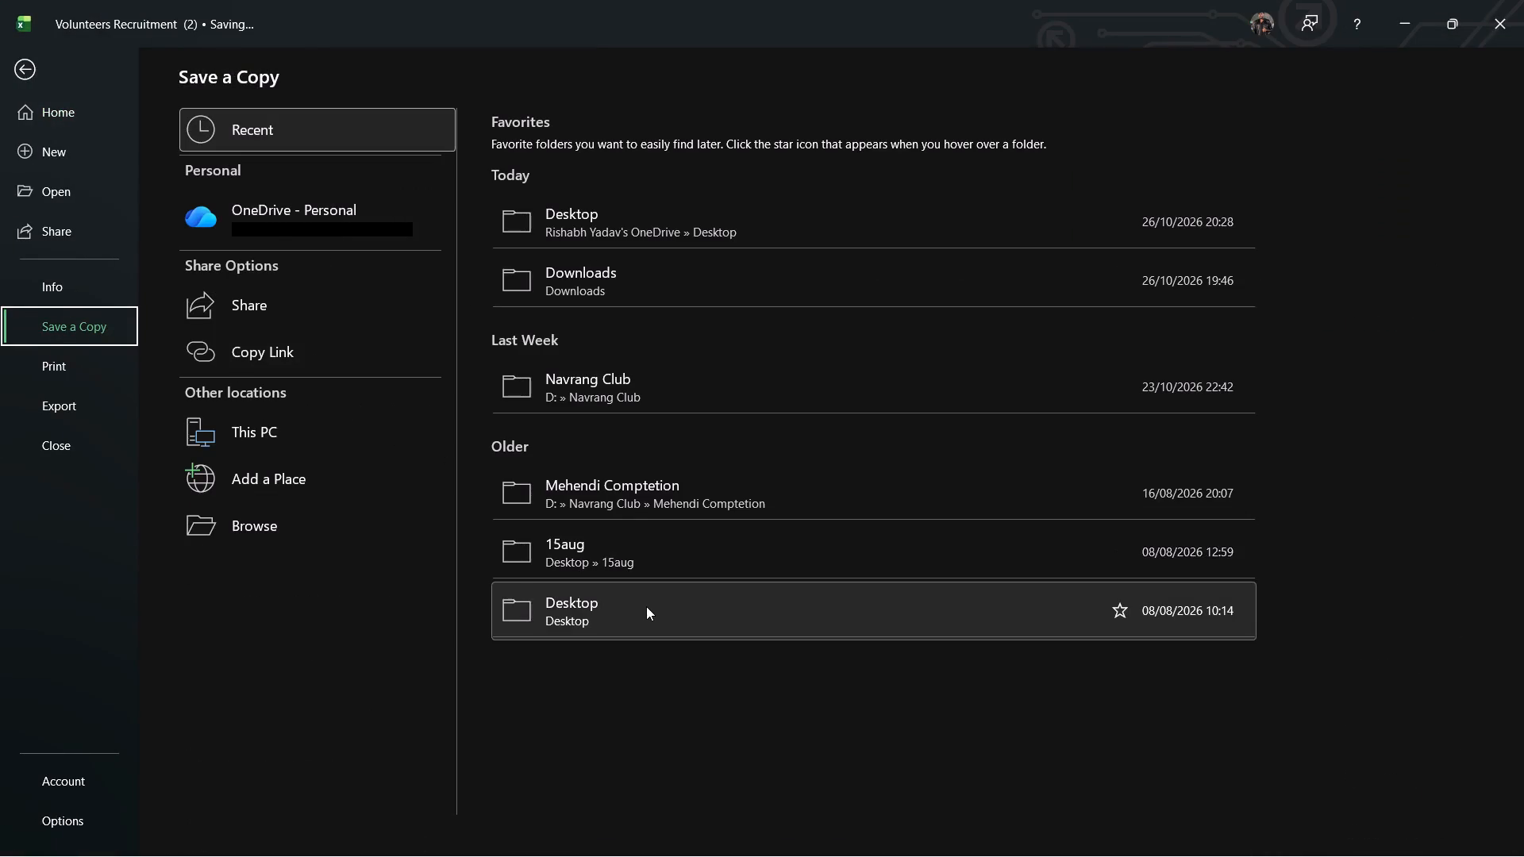
left_click(603, 609)
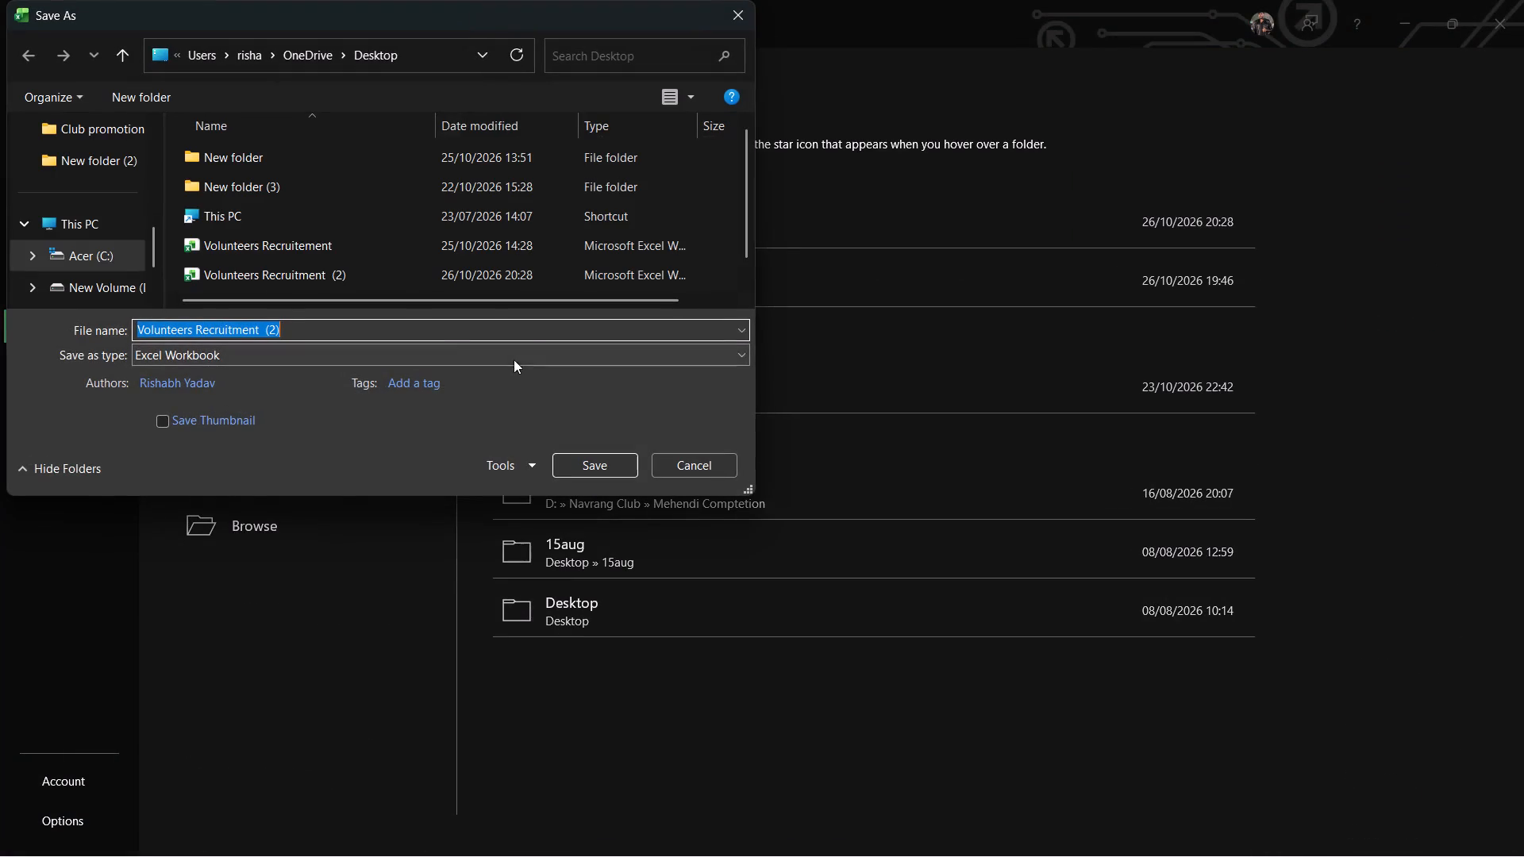
left_click(267, 359)
scroll(266, 614, "down", 1)
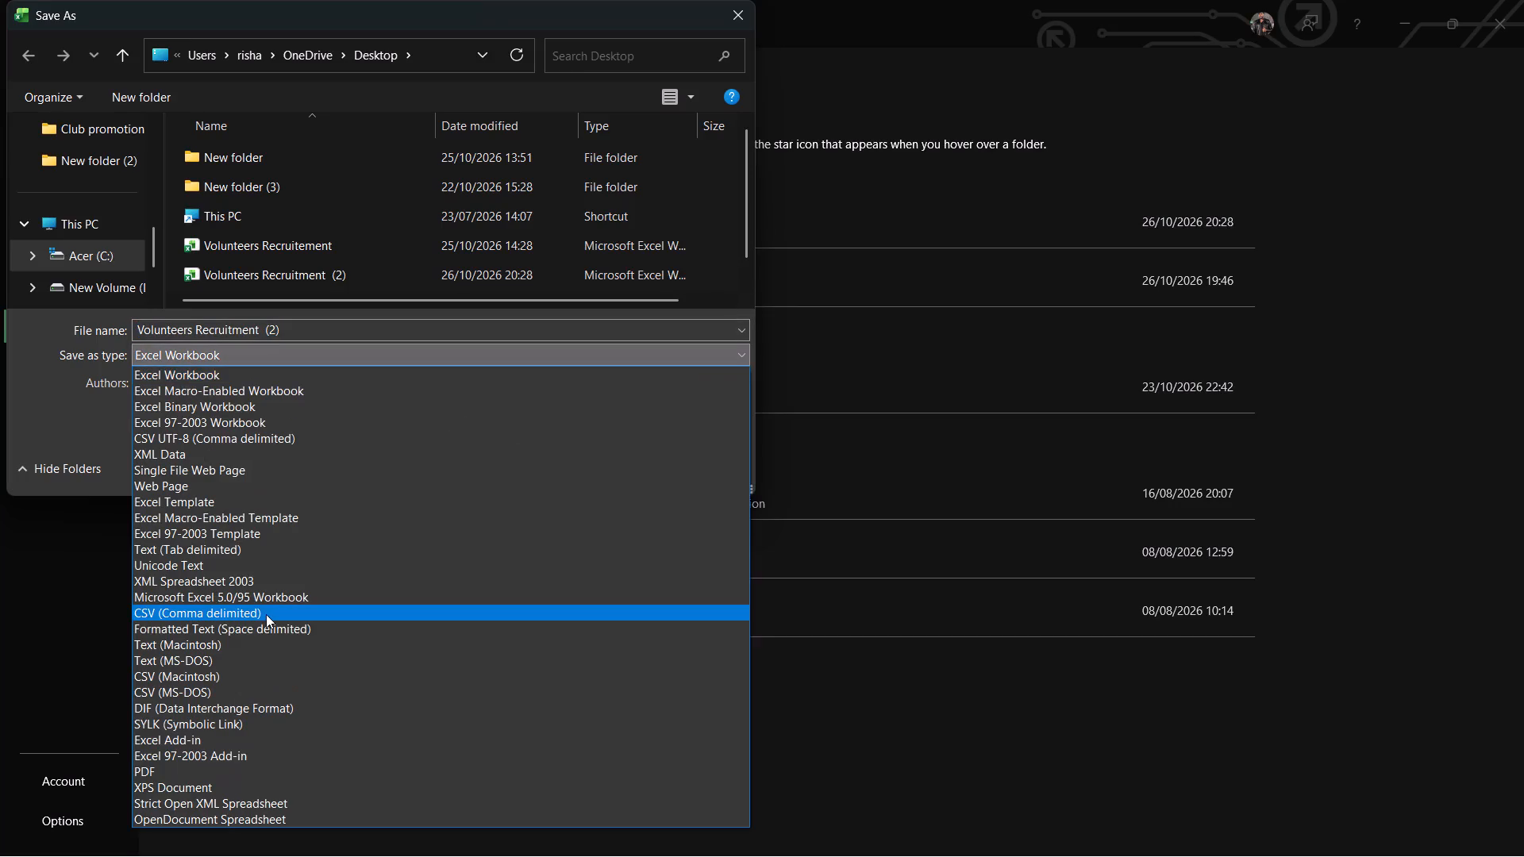
scroll(266, 614, "down", 1)
left_click(164, 771)
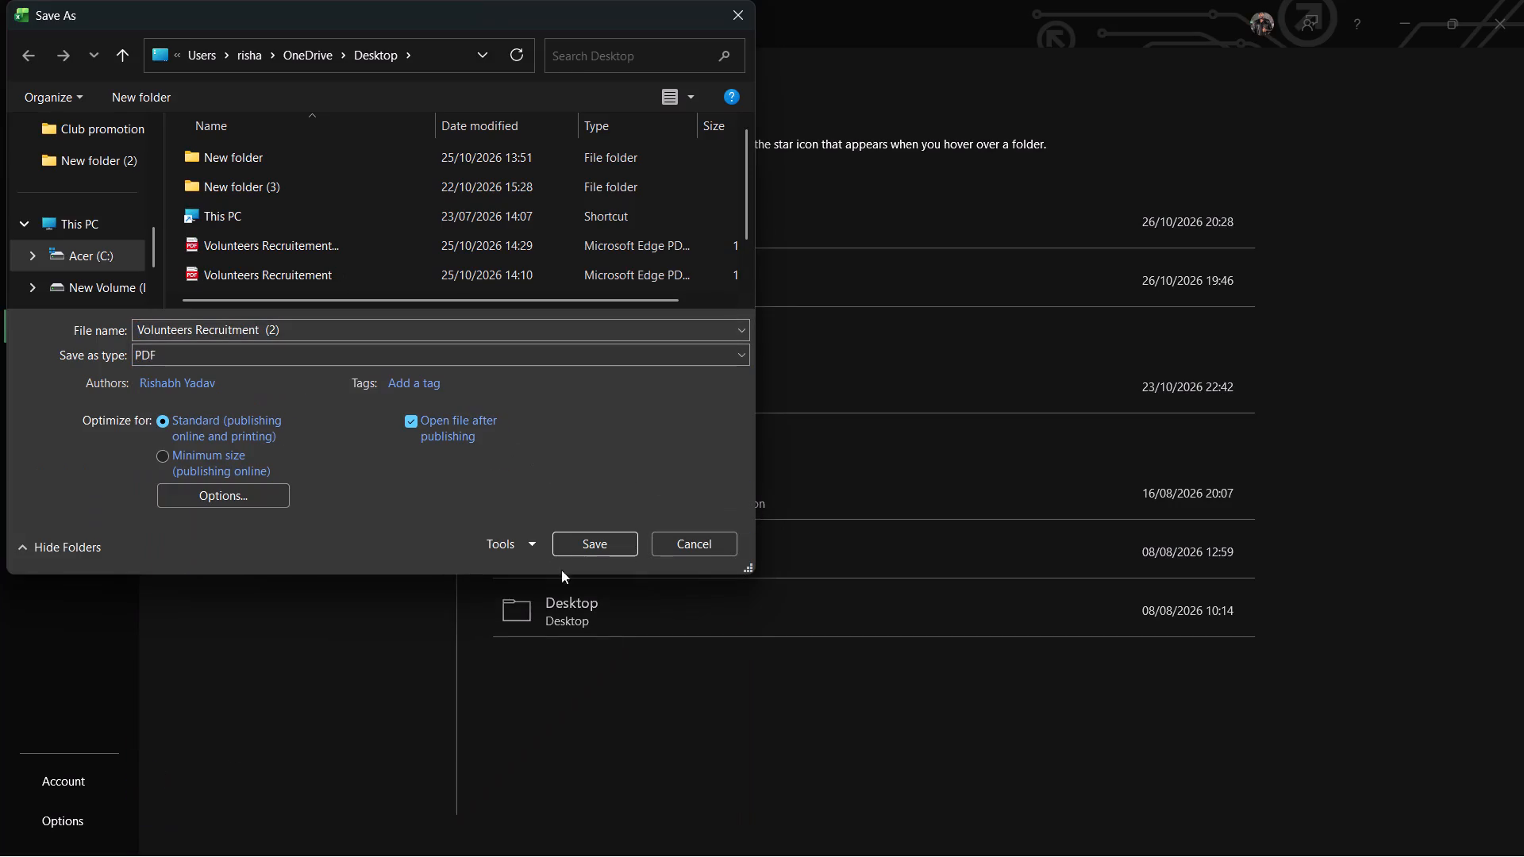
left_click(598, 544)
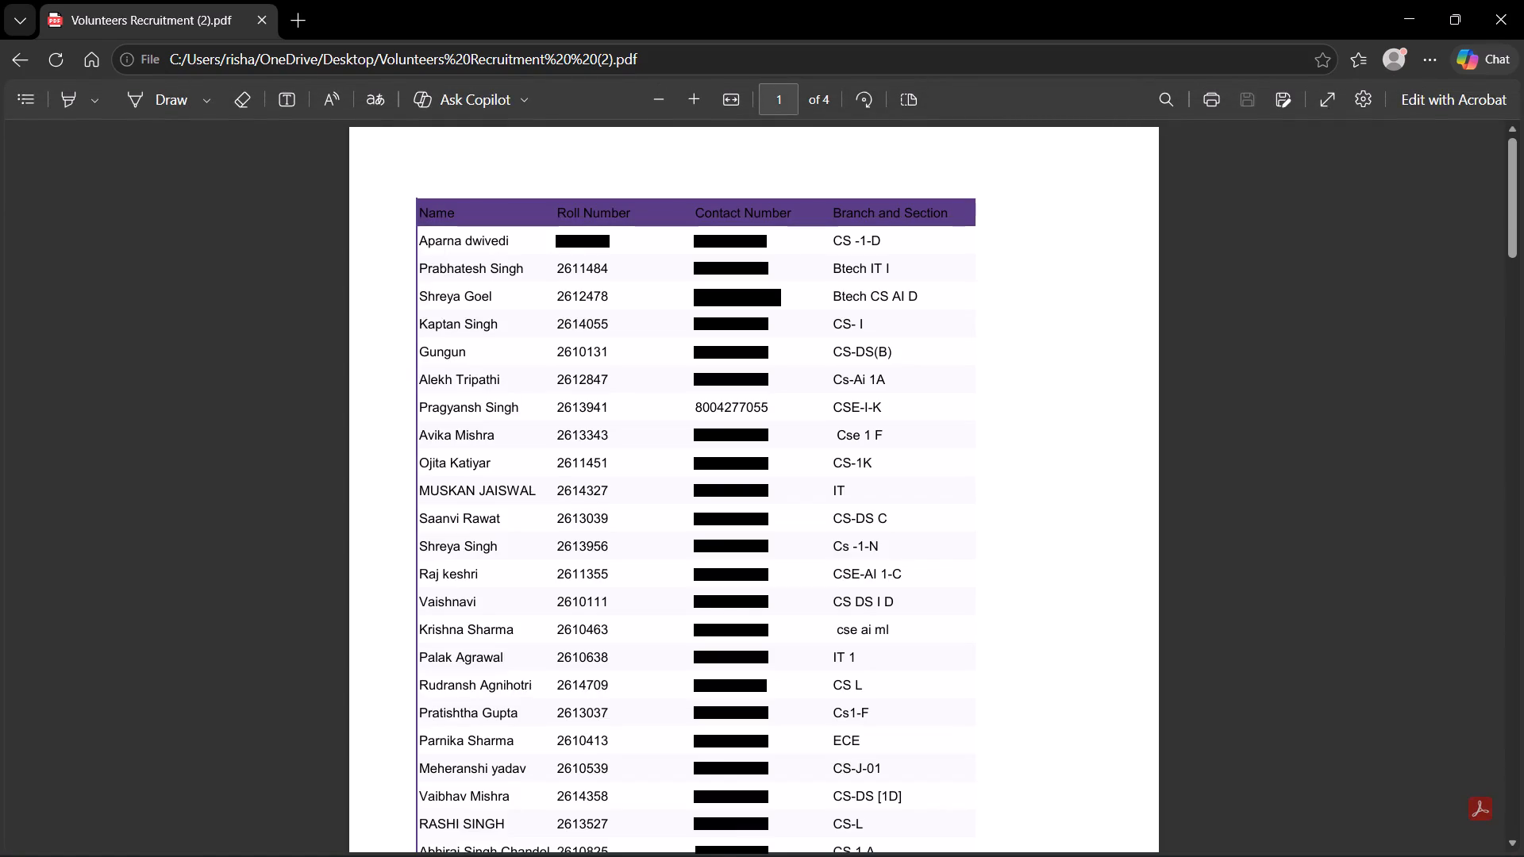
Examine the table layout across the exported PDF's pages through to the last one, and minimize the PDF window.
scroll(770, 290, "down", 12)
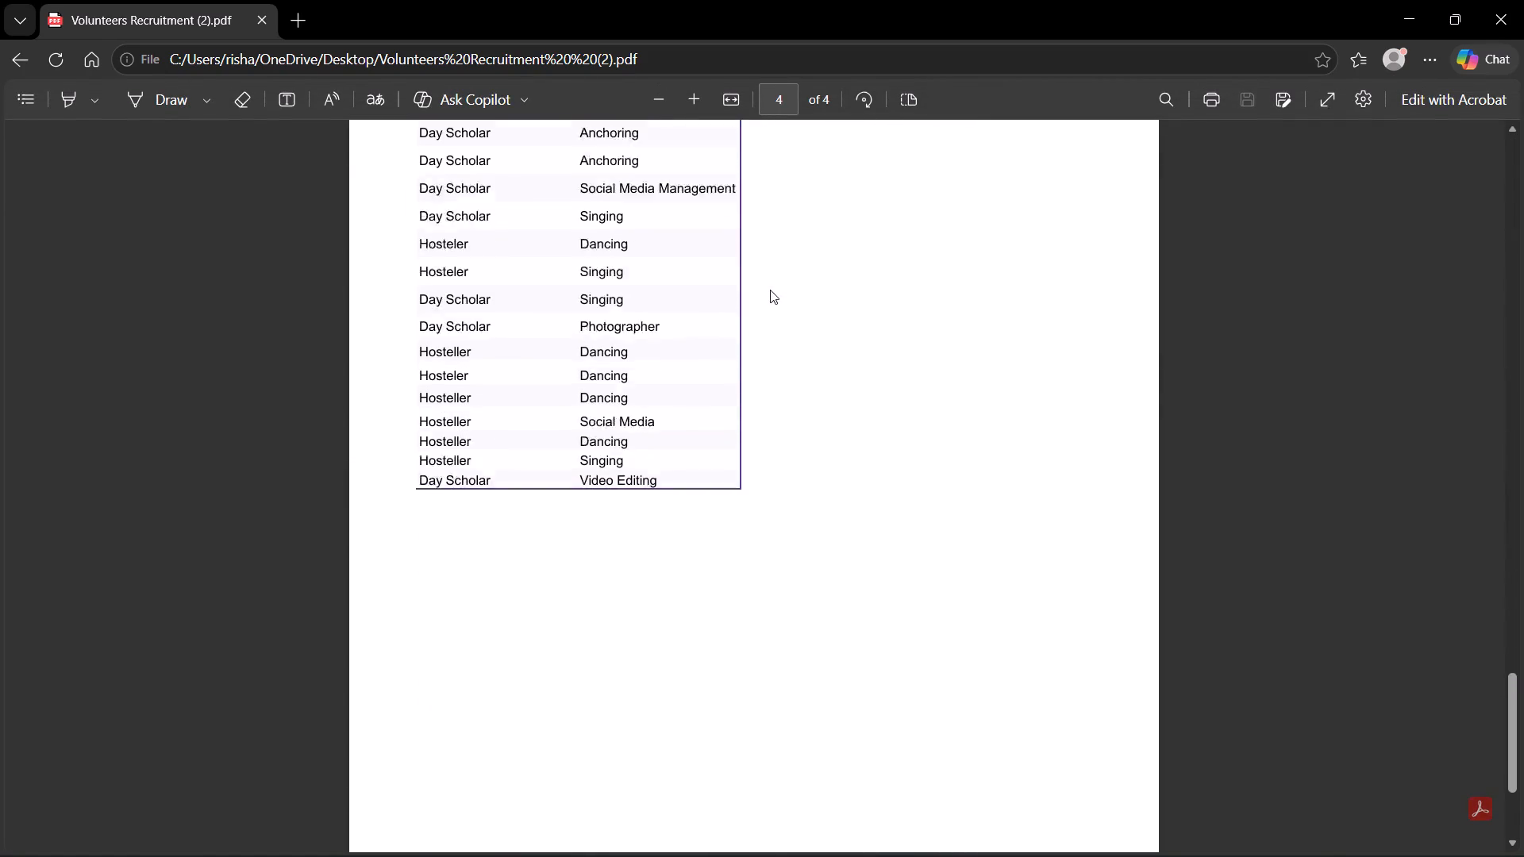
scroll(770, 290, "down", 1)
left_click(1422, 0)
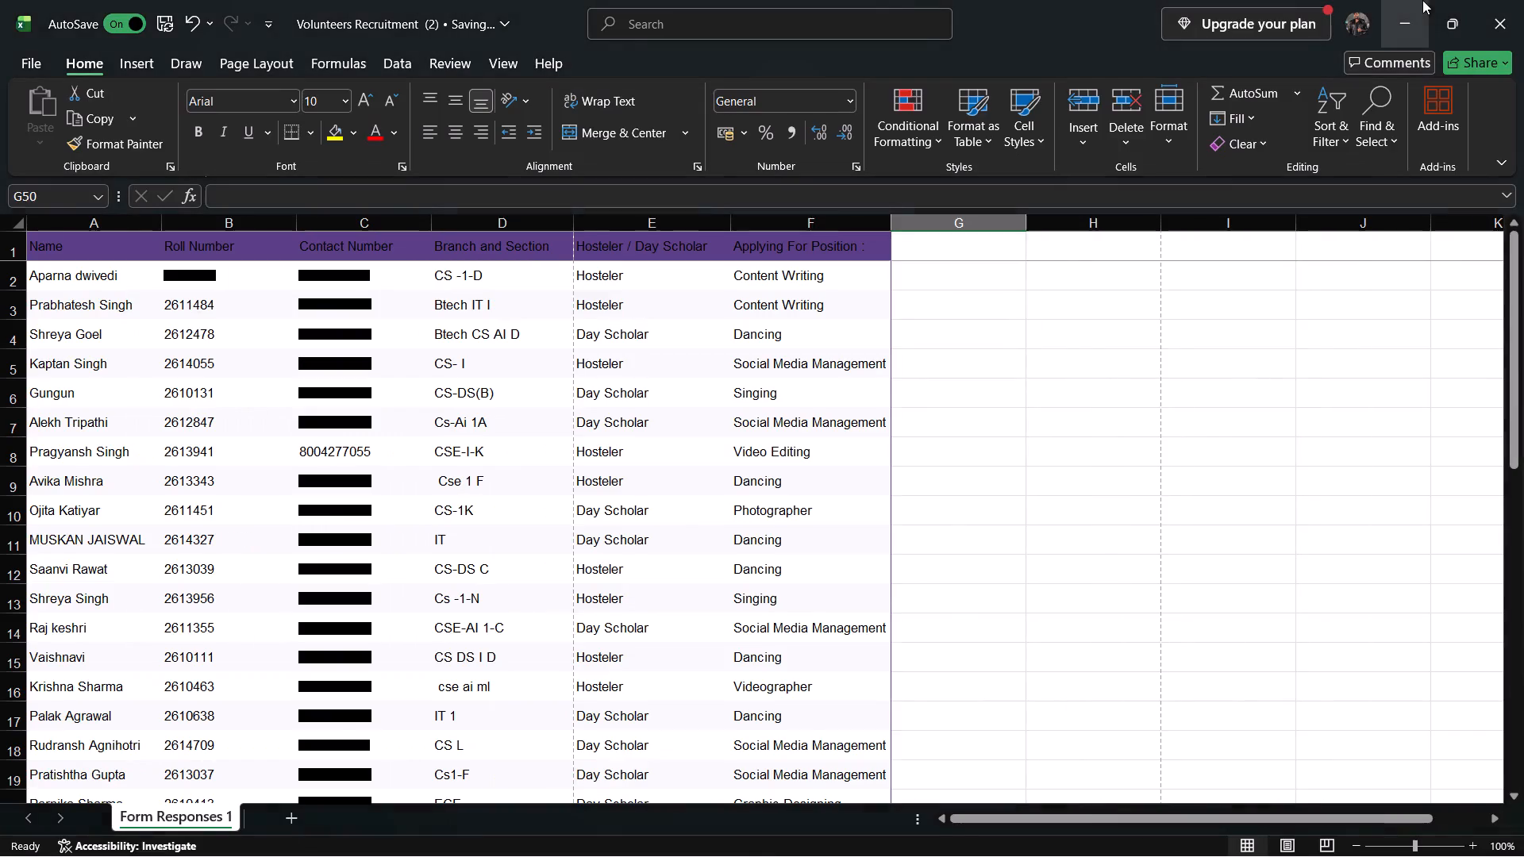
Narrow the Name column in the workbook to a width of about 15.
scroll(860, 367, "right", 1)
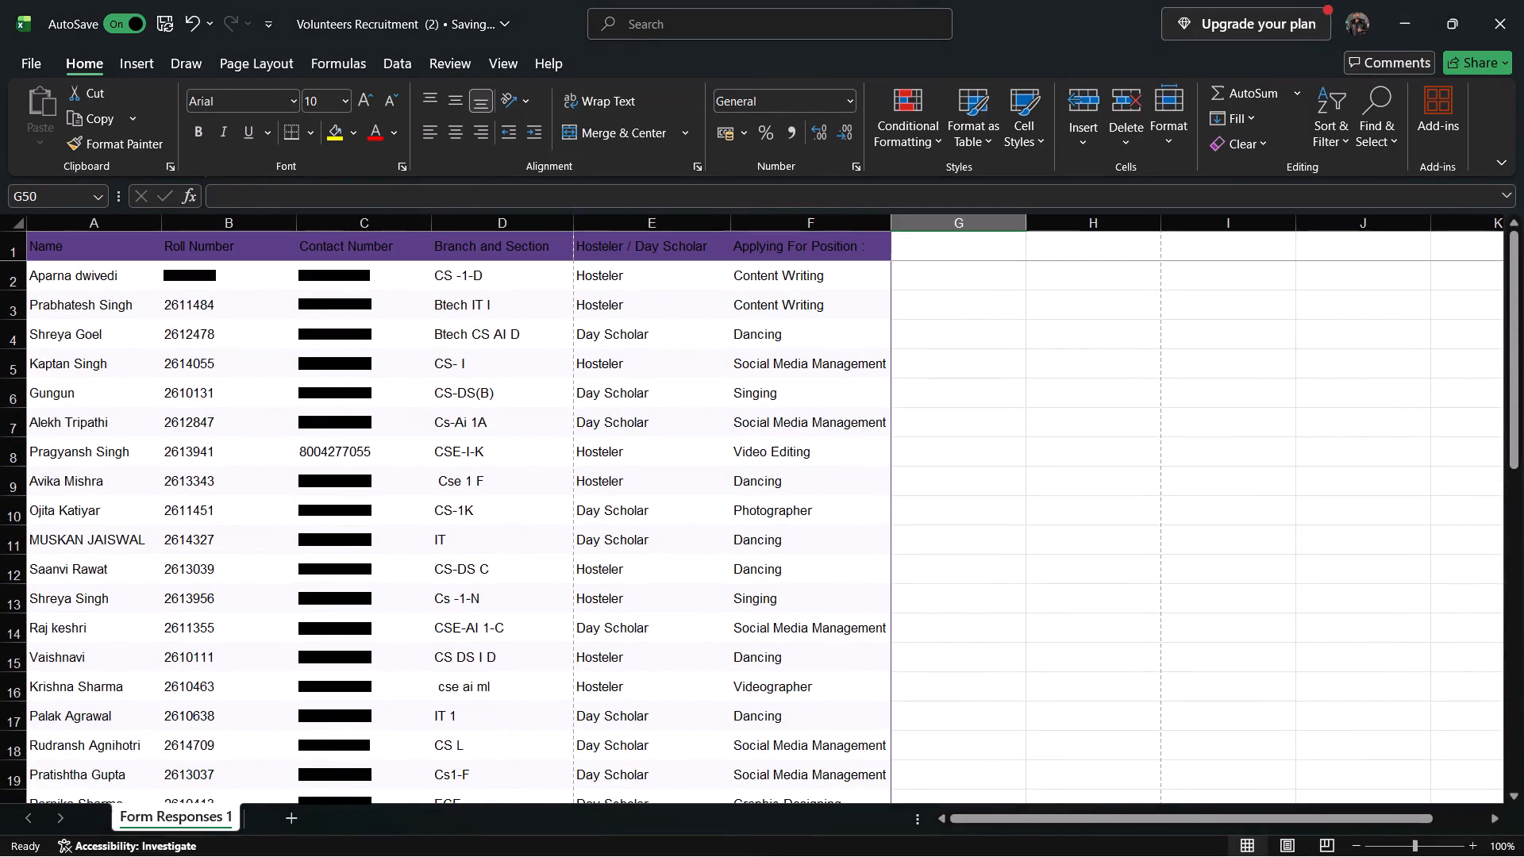
left_click_drag(157, 225, 136, 228)
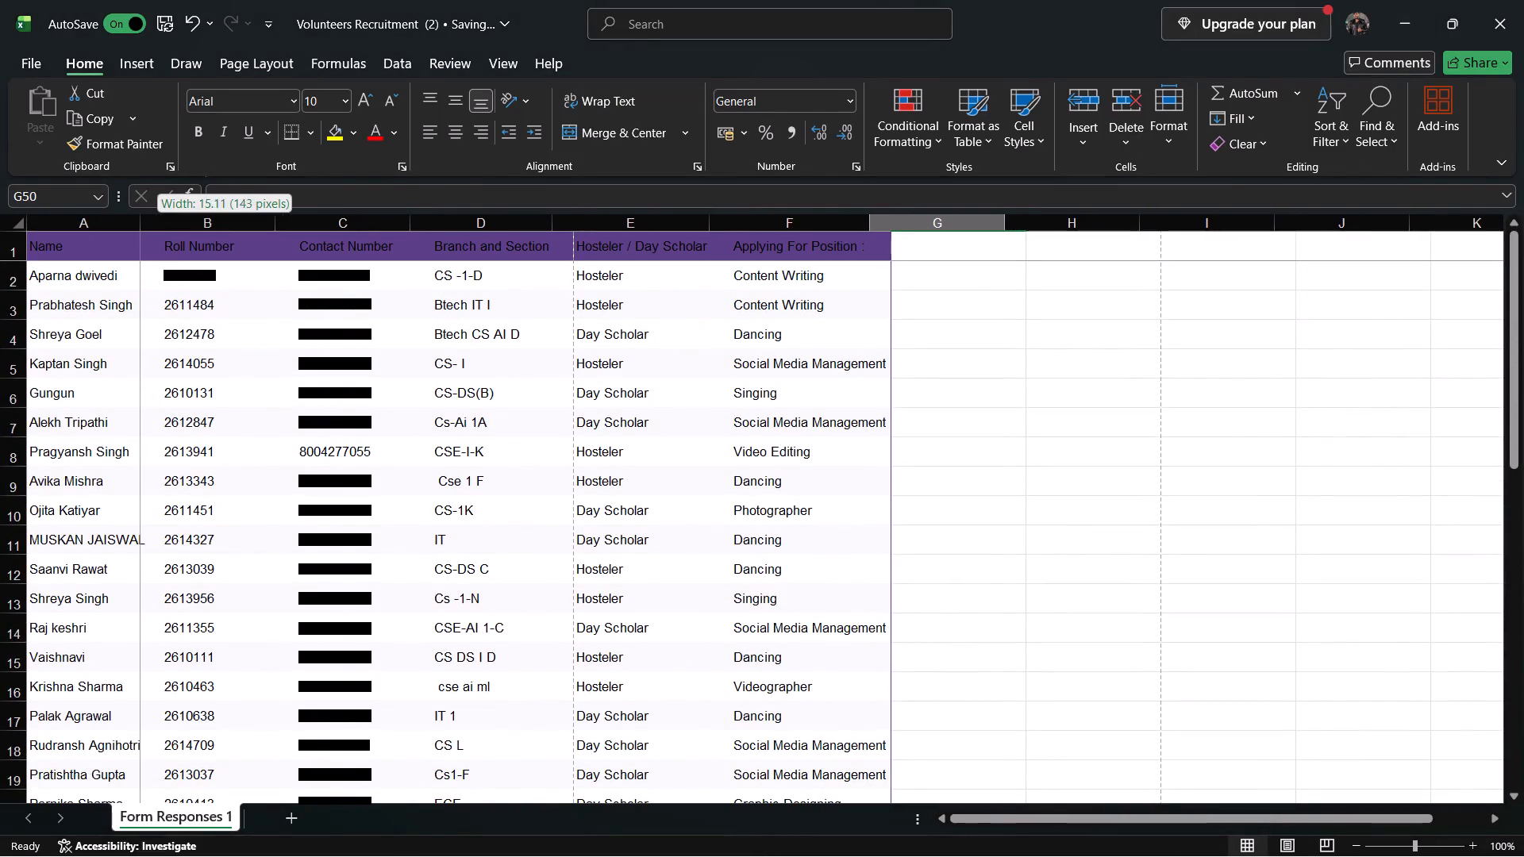
left_click_drag(136, 228, 139, 227)
Look over all the response rows to check how the entries fit the narrowed Name column.
scroll(135, 434, "down", 5)
scroll(135, 434, "up", 1)
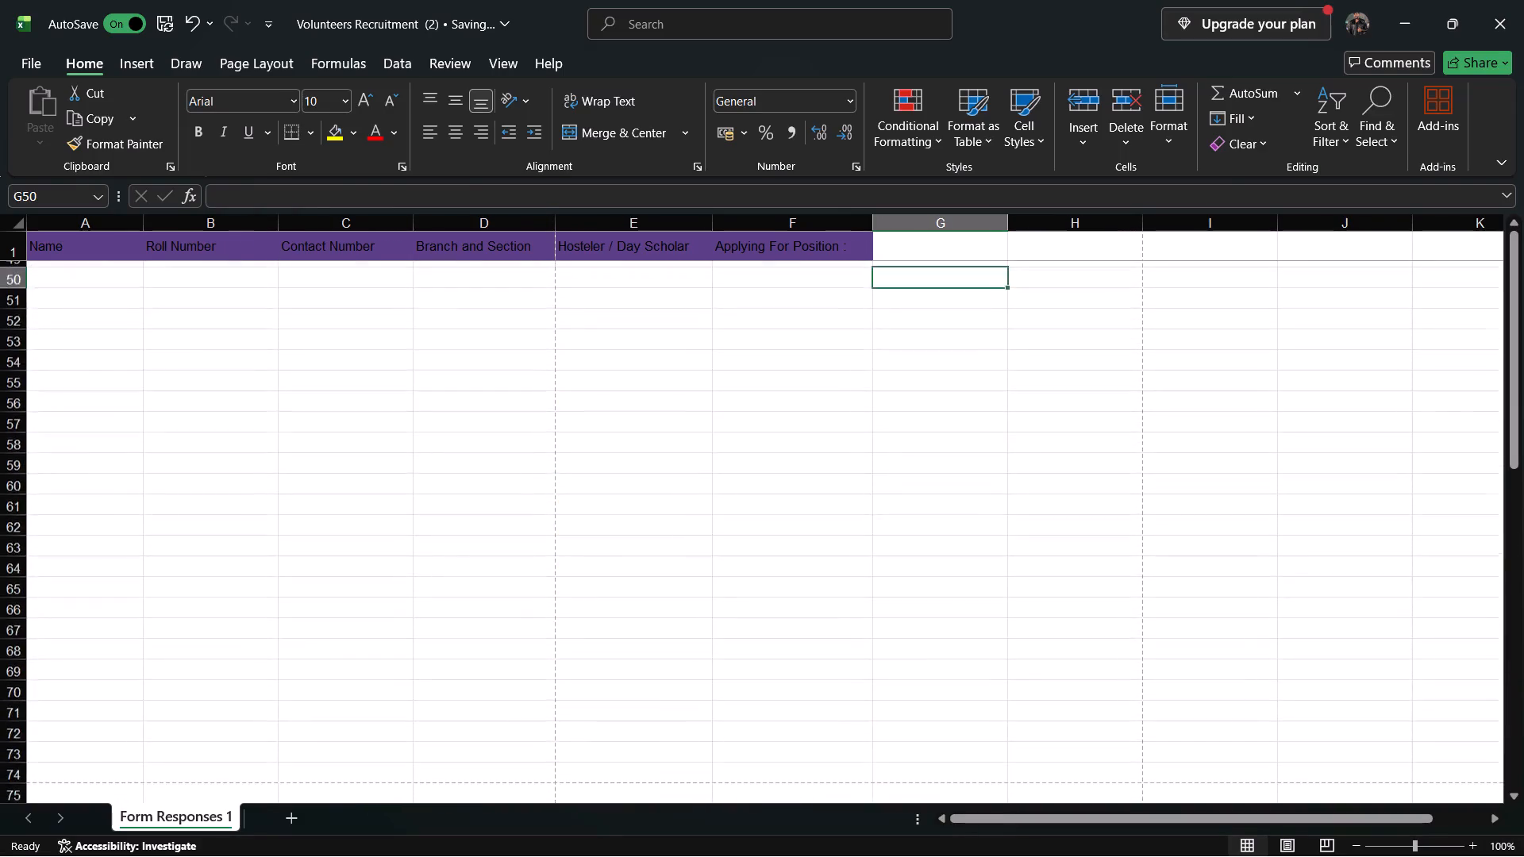
scroll(135, 434, "up", 1)
scroll(42, 540, "up", 1)
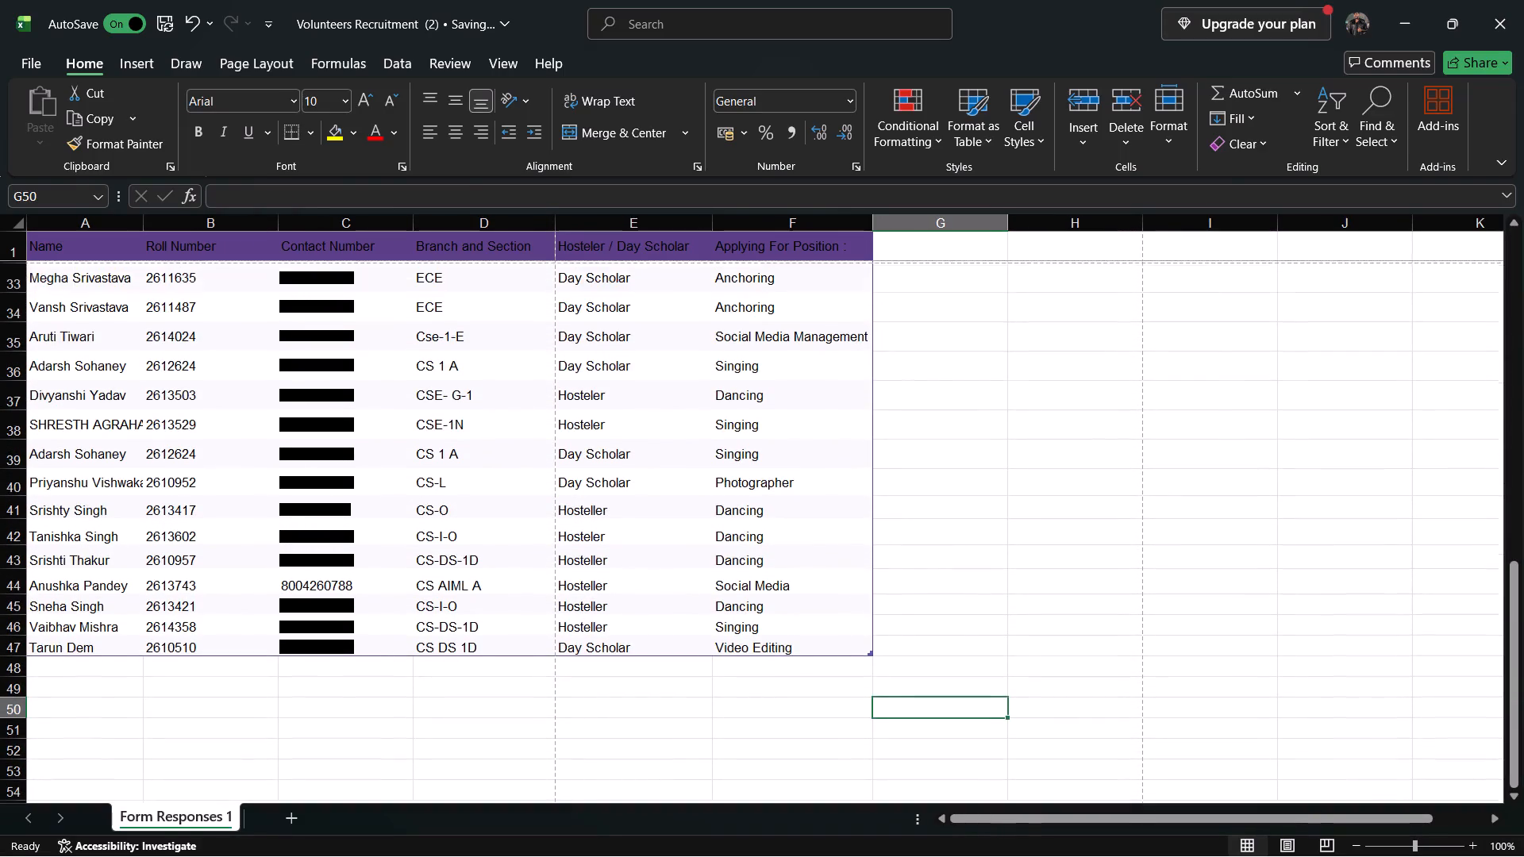
scroll(42, 540, "up", 3)
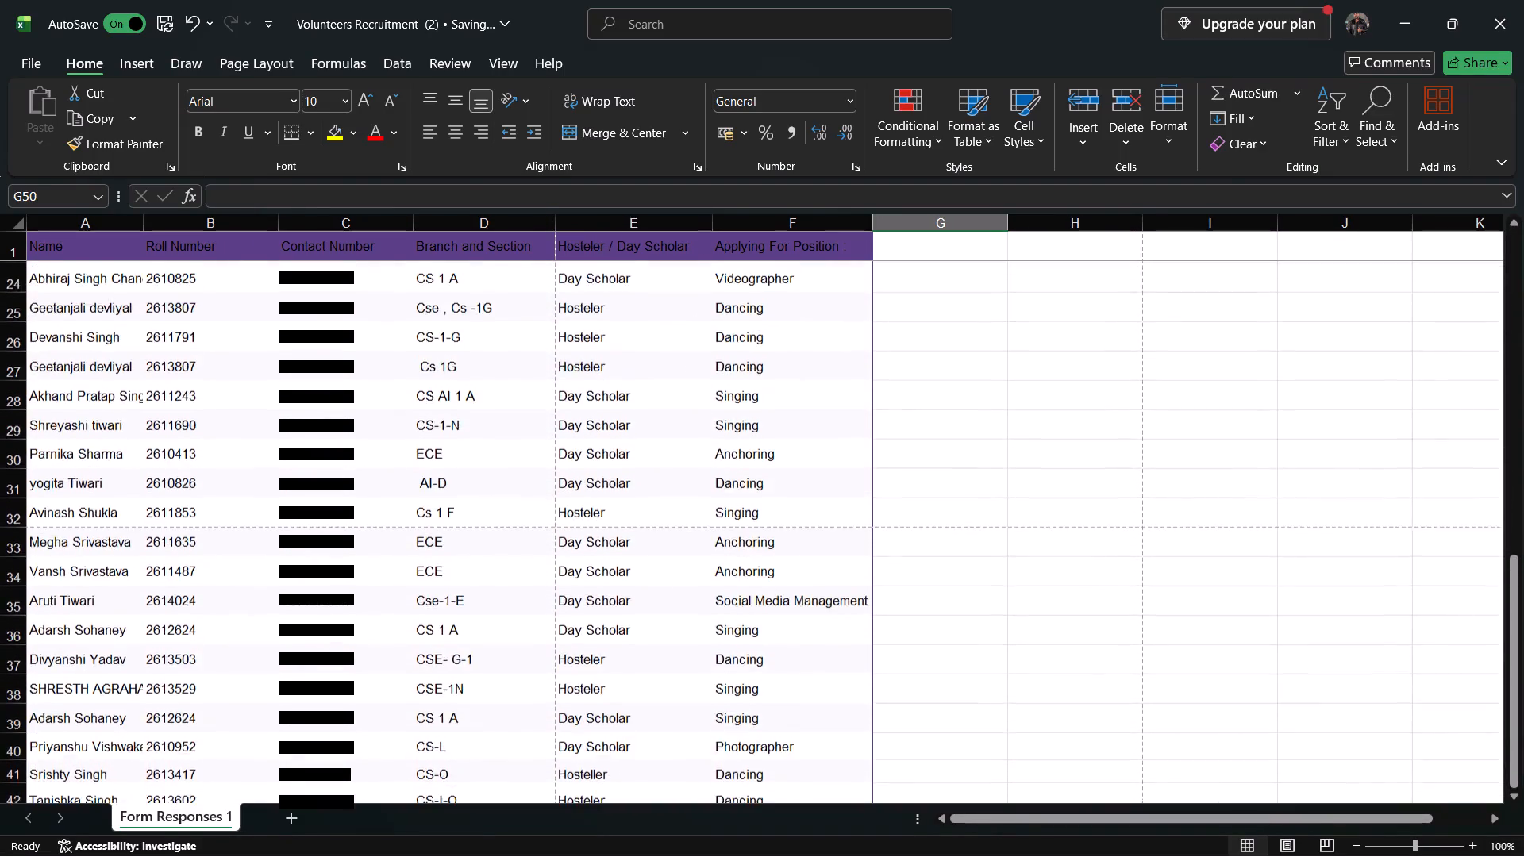
scroll(42, 540, "up", 6)
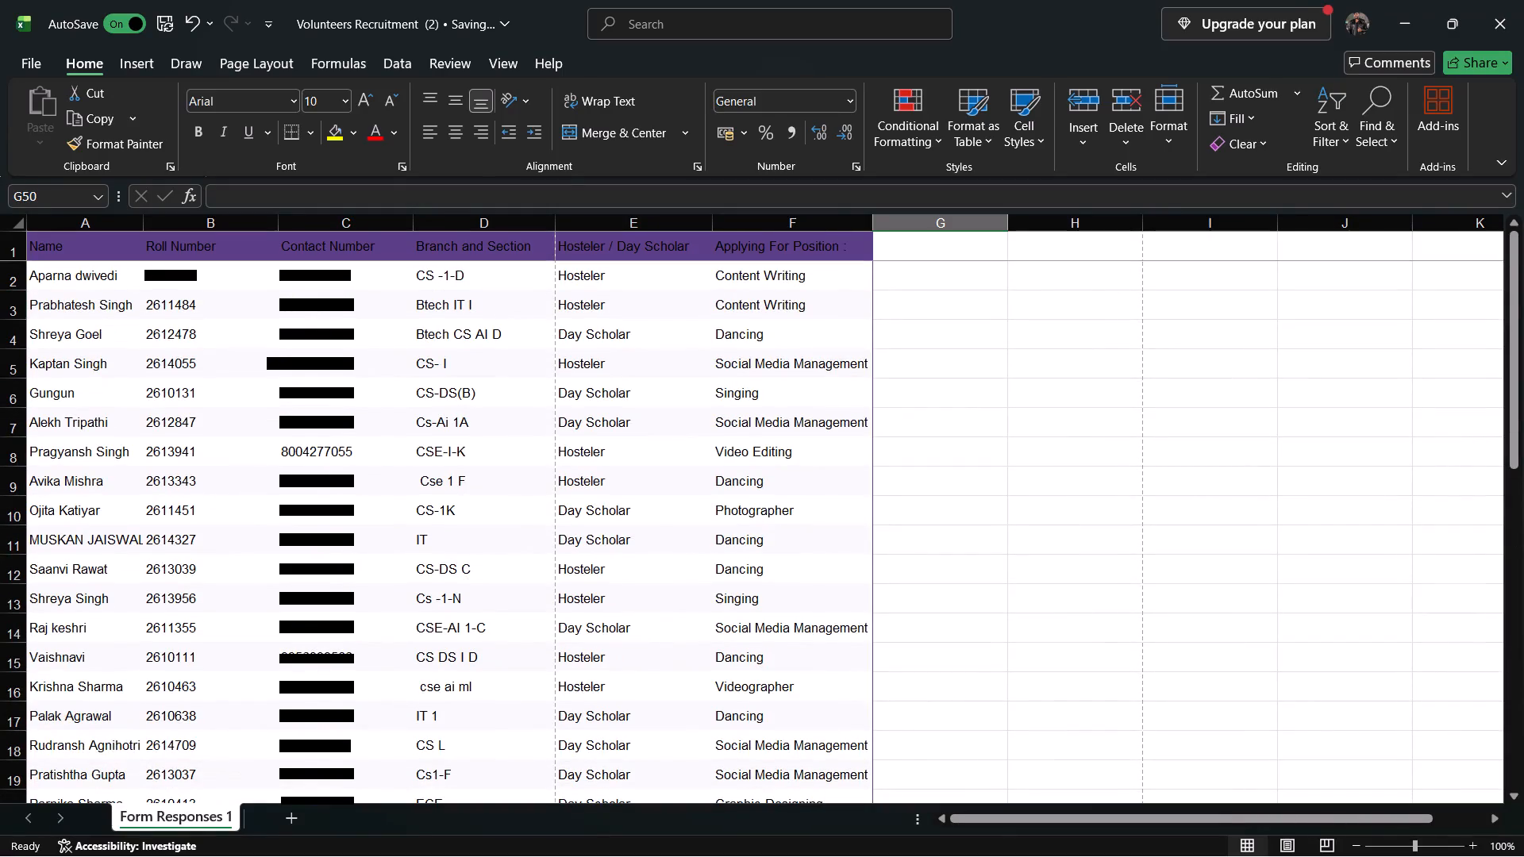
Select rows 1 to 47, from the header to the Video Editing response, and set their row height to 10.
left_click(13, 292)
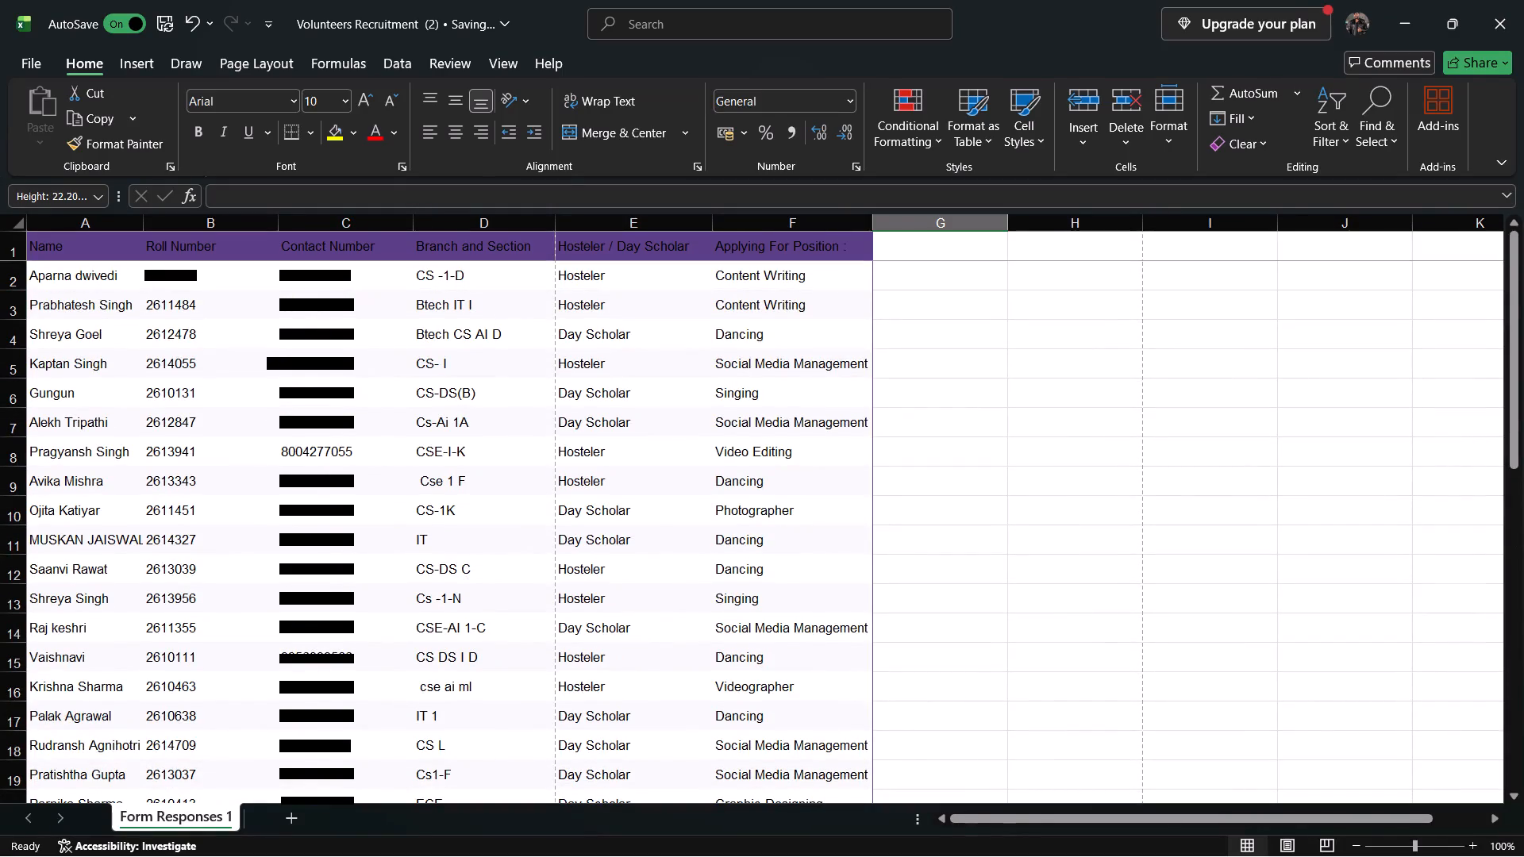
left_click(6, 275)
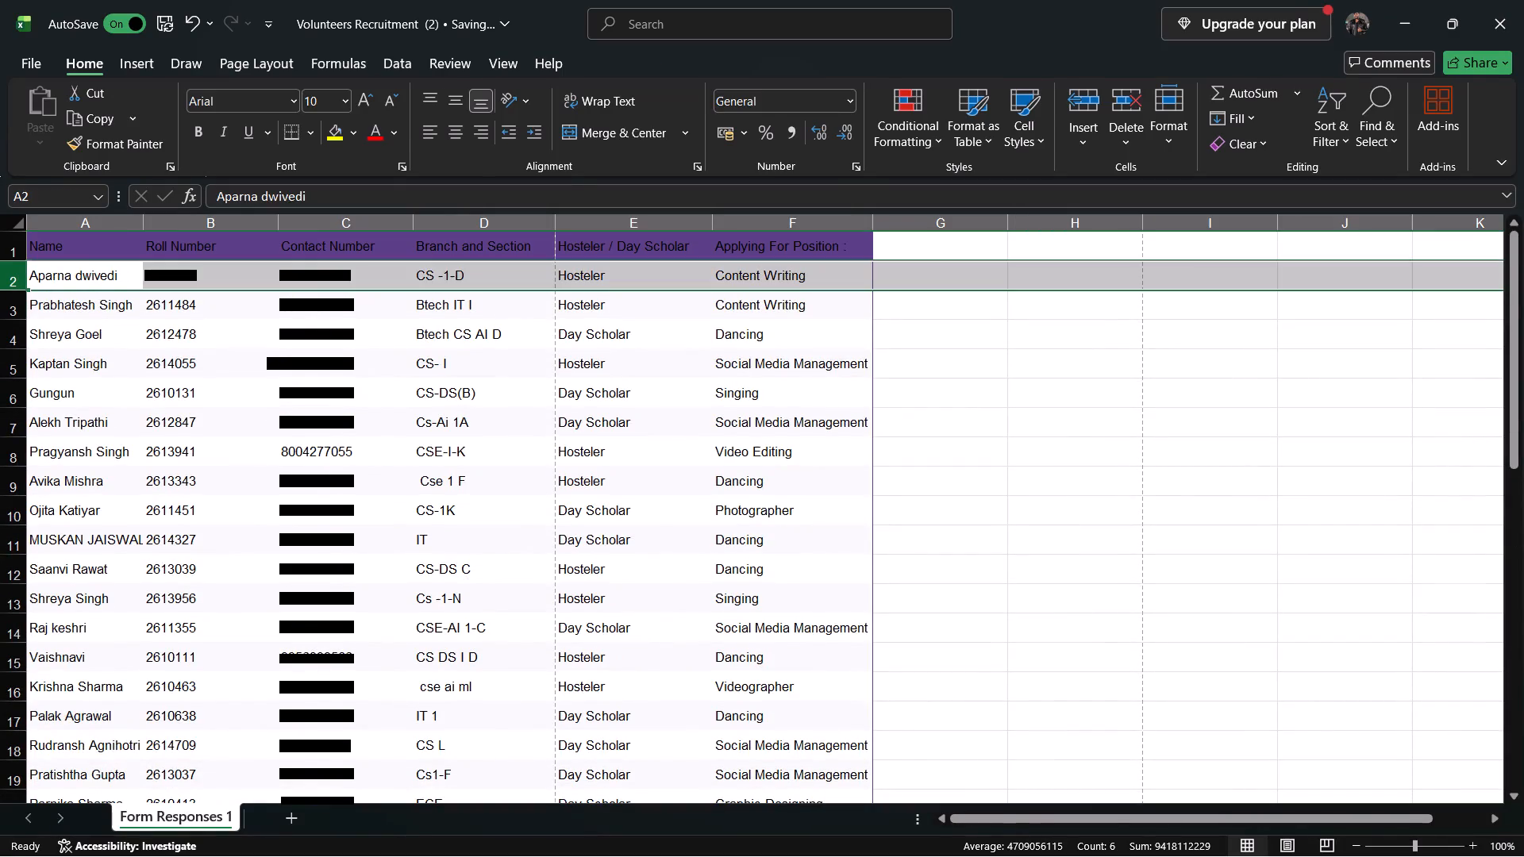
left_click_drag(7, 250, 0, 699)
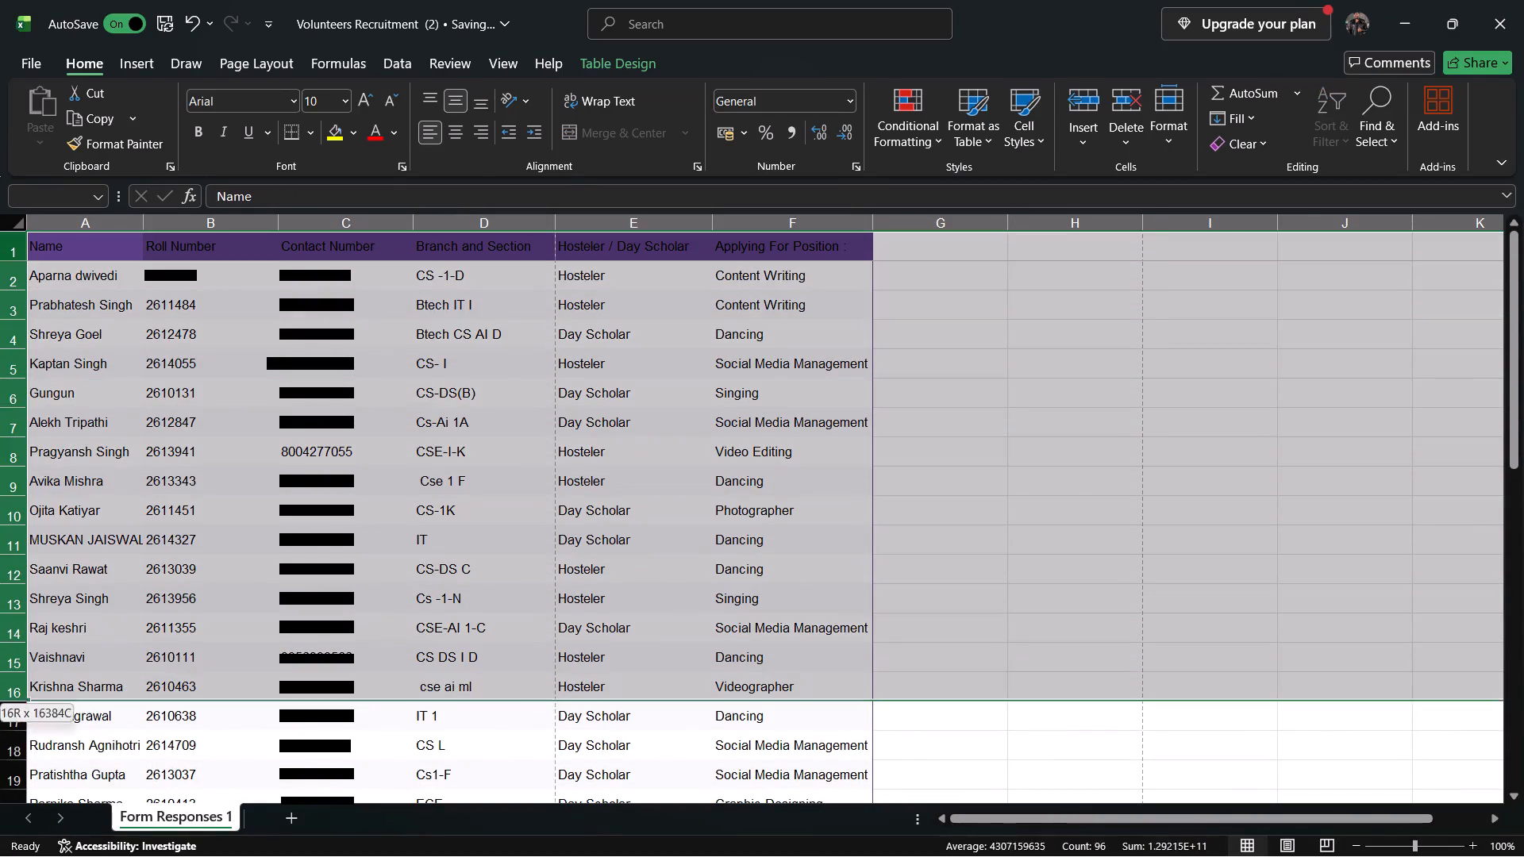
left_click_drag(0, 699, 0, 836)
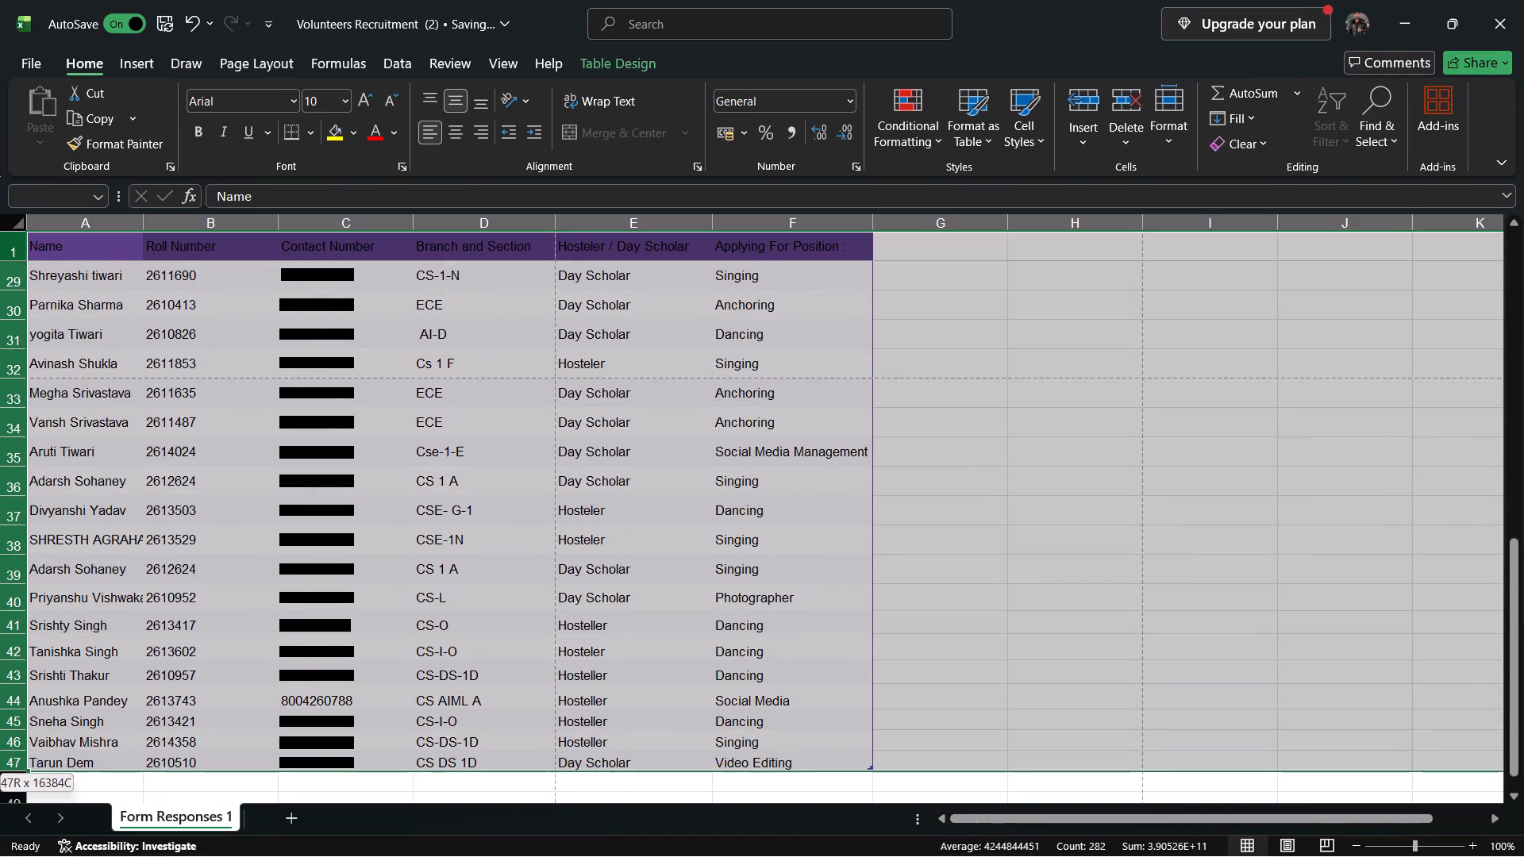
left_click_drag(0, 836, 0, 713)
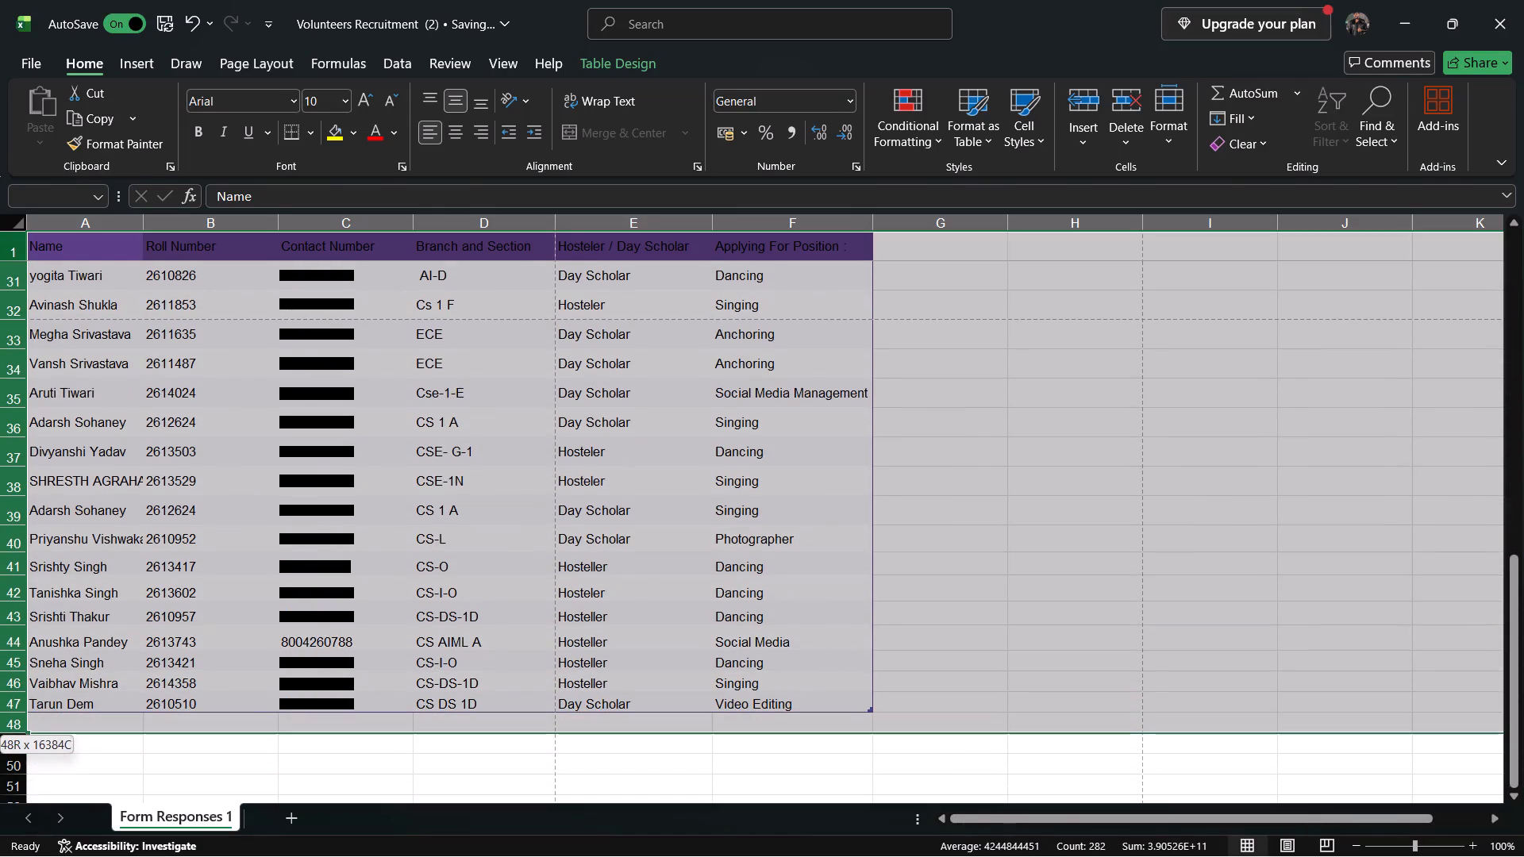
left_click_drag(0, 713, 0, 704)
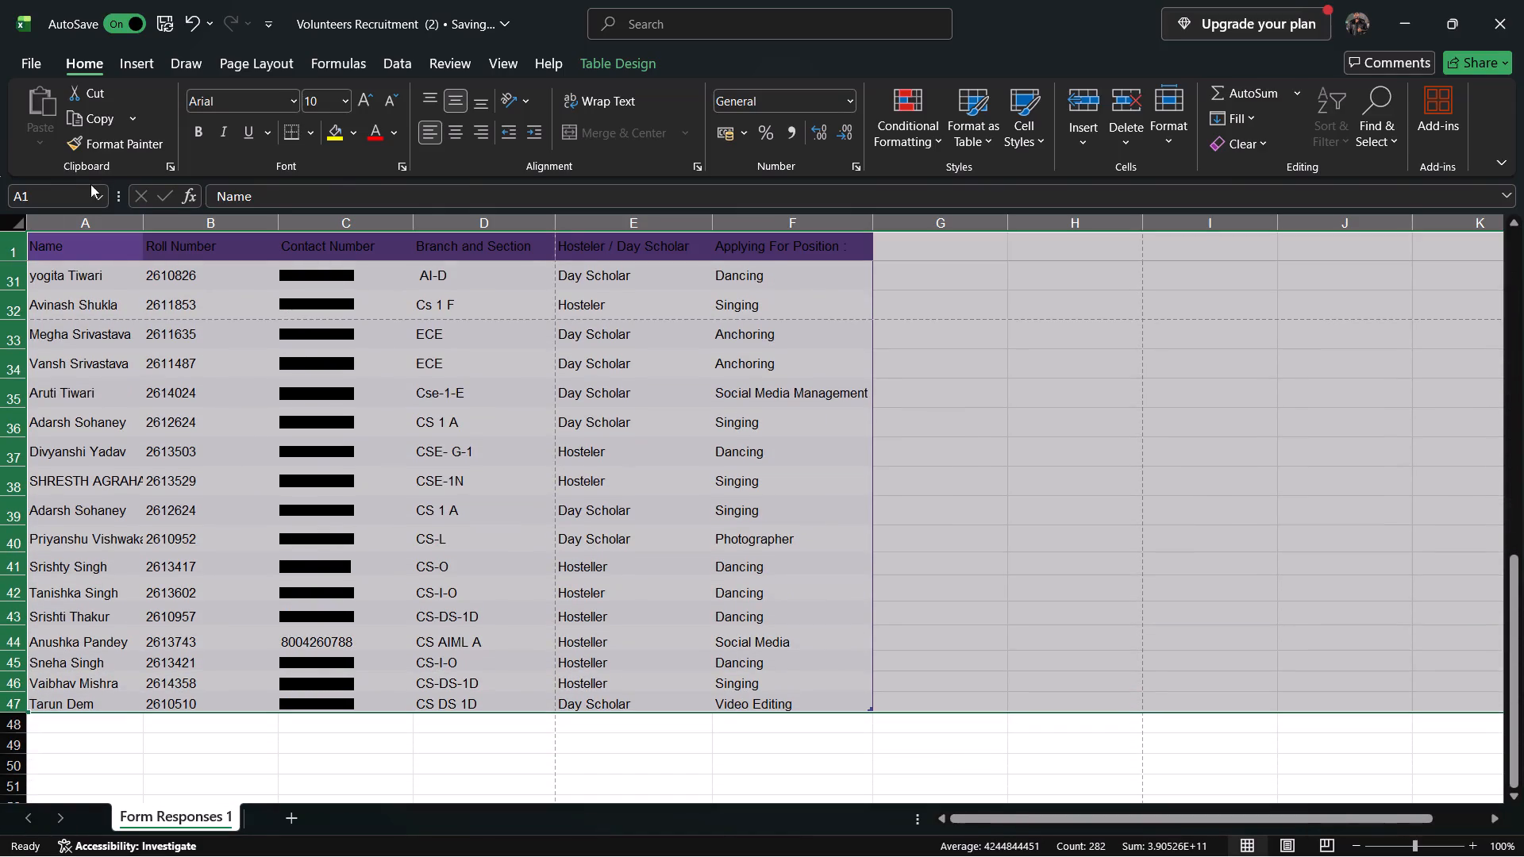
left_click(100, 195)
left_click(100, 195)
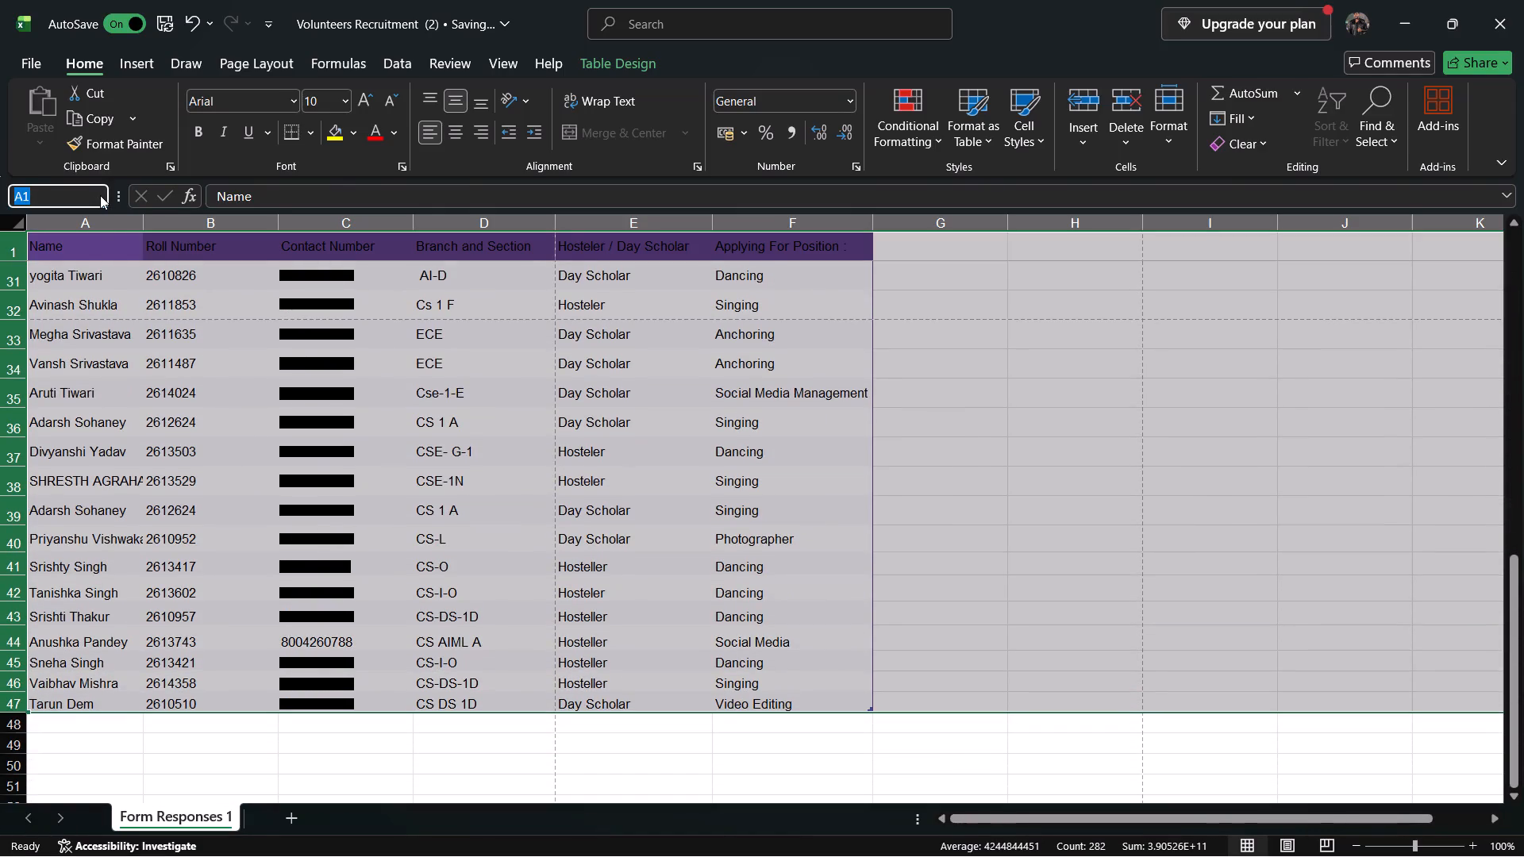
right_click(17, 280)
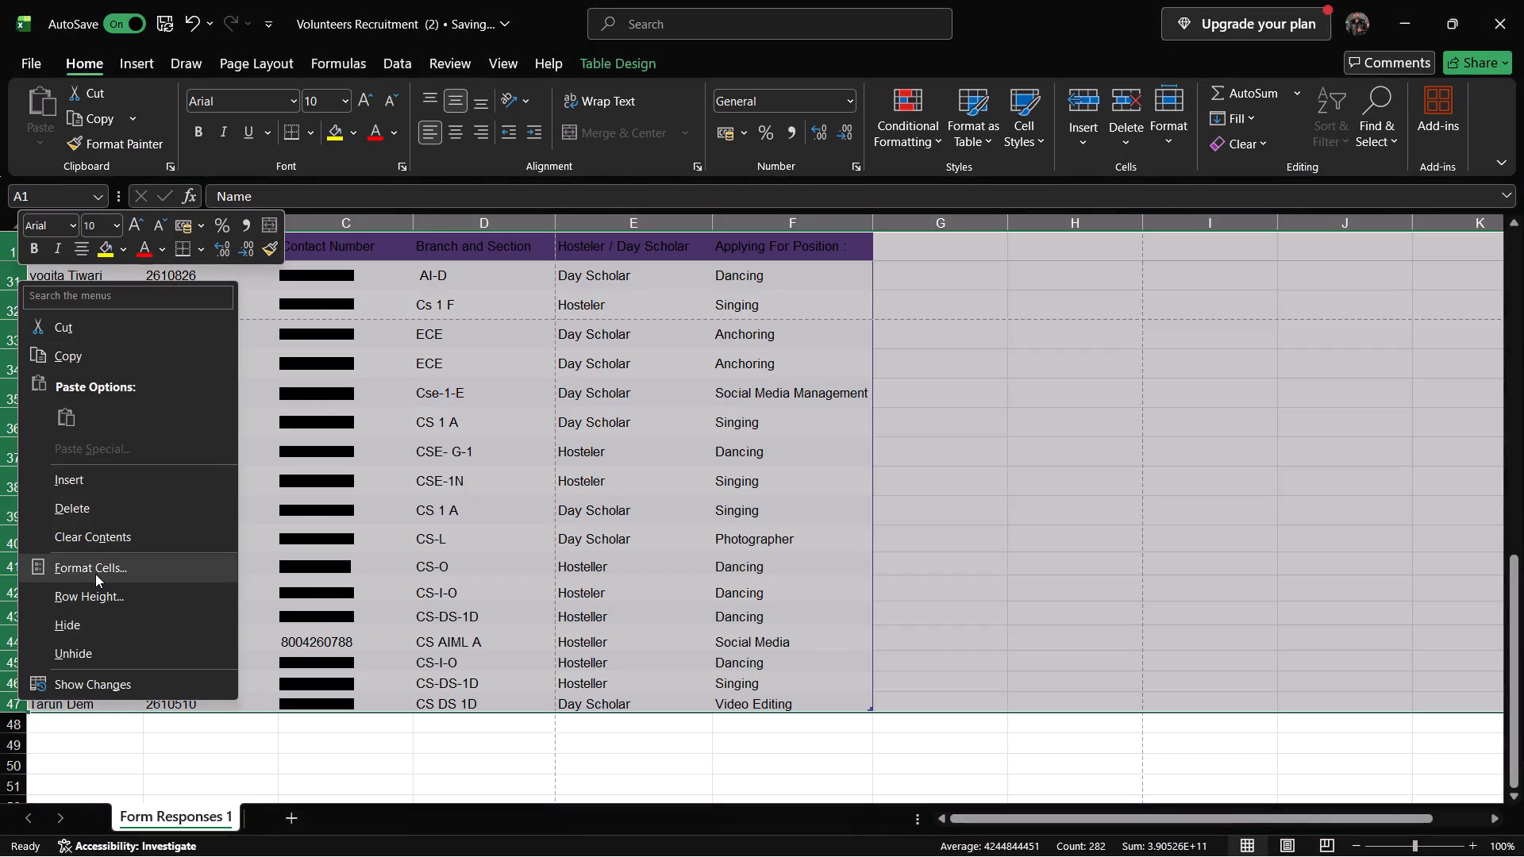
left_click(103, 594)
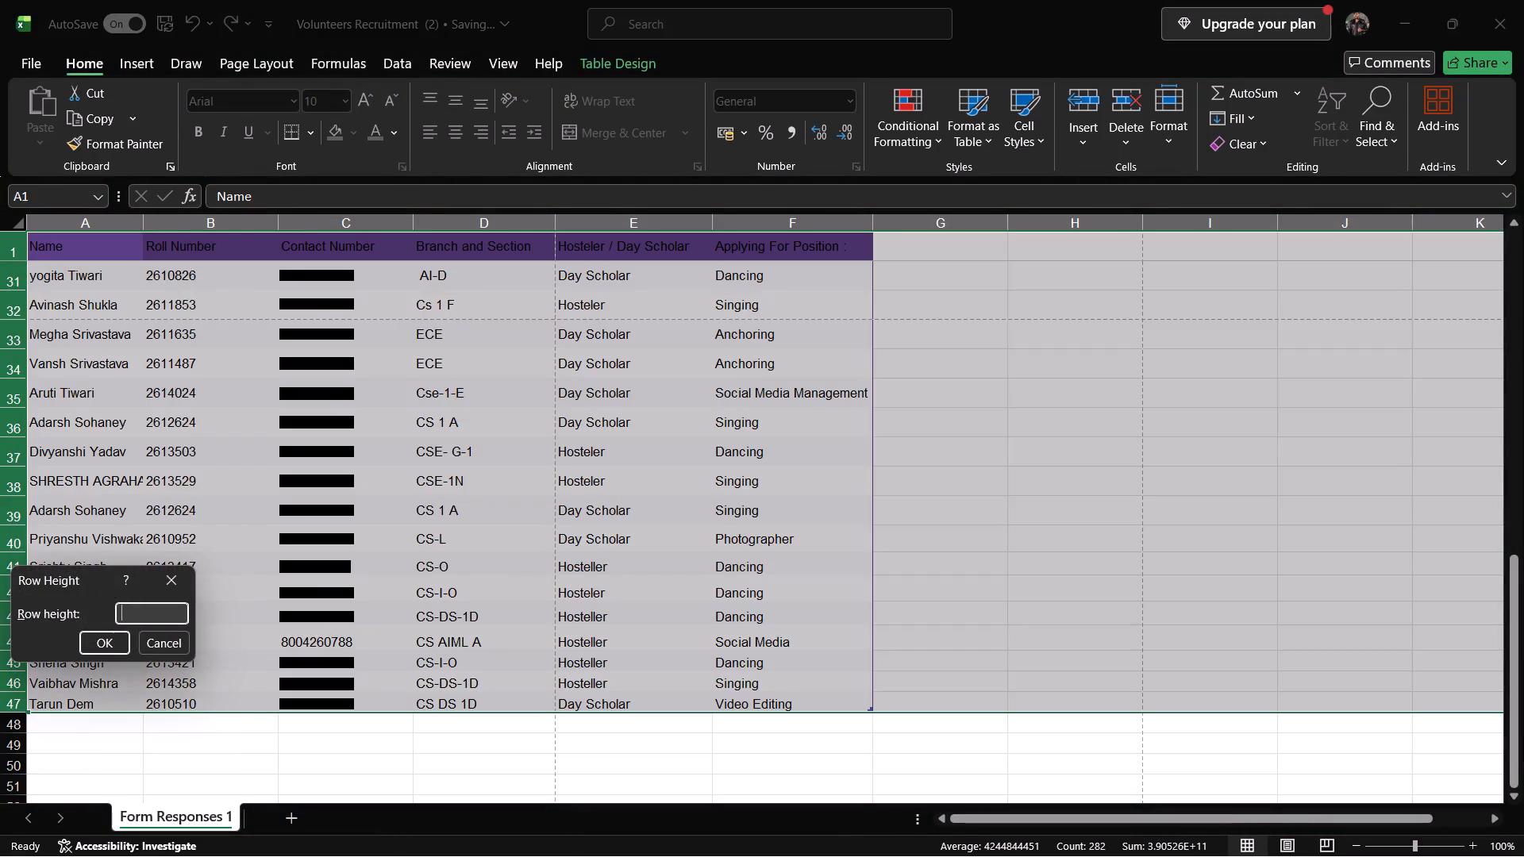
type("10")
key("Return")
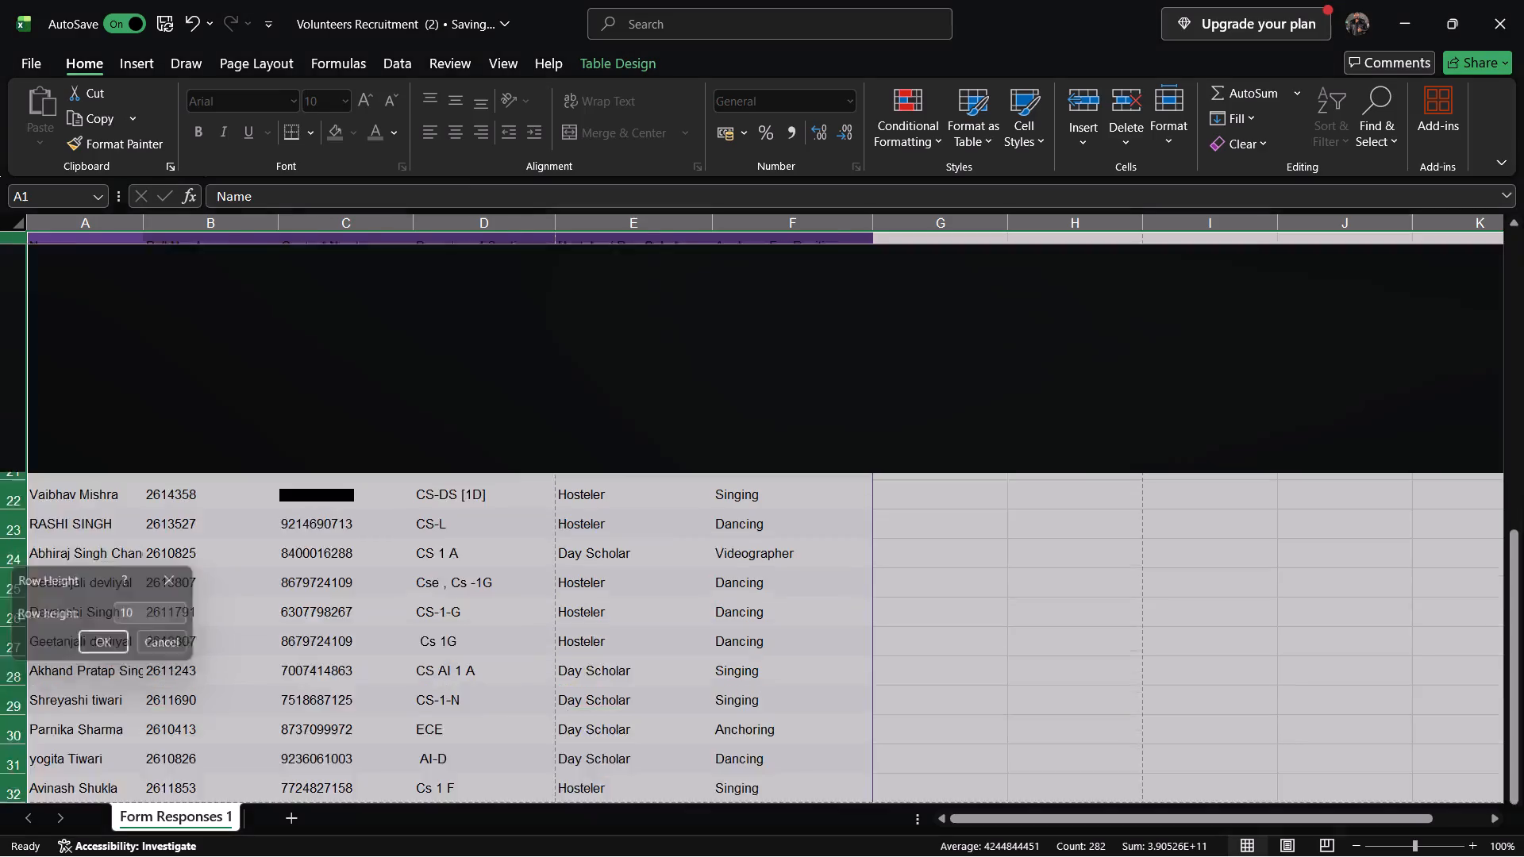
Set the row height of the header and all response rows, 1 to 47, to 15 and clear the selection.
scroll(140, 613, "up", 4)
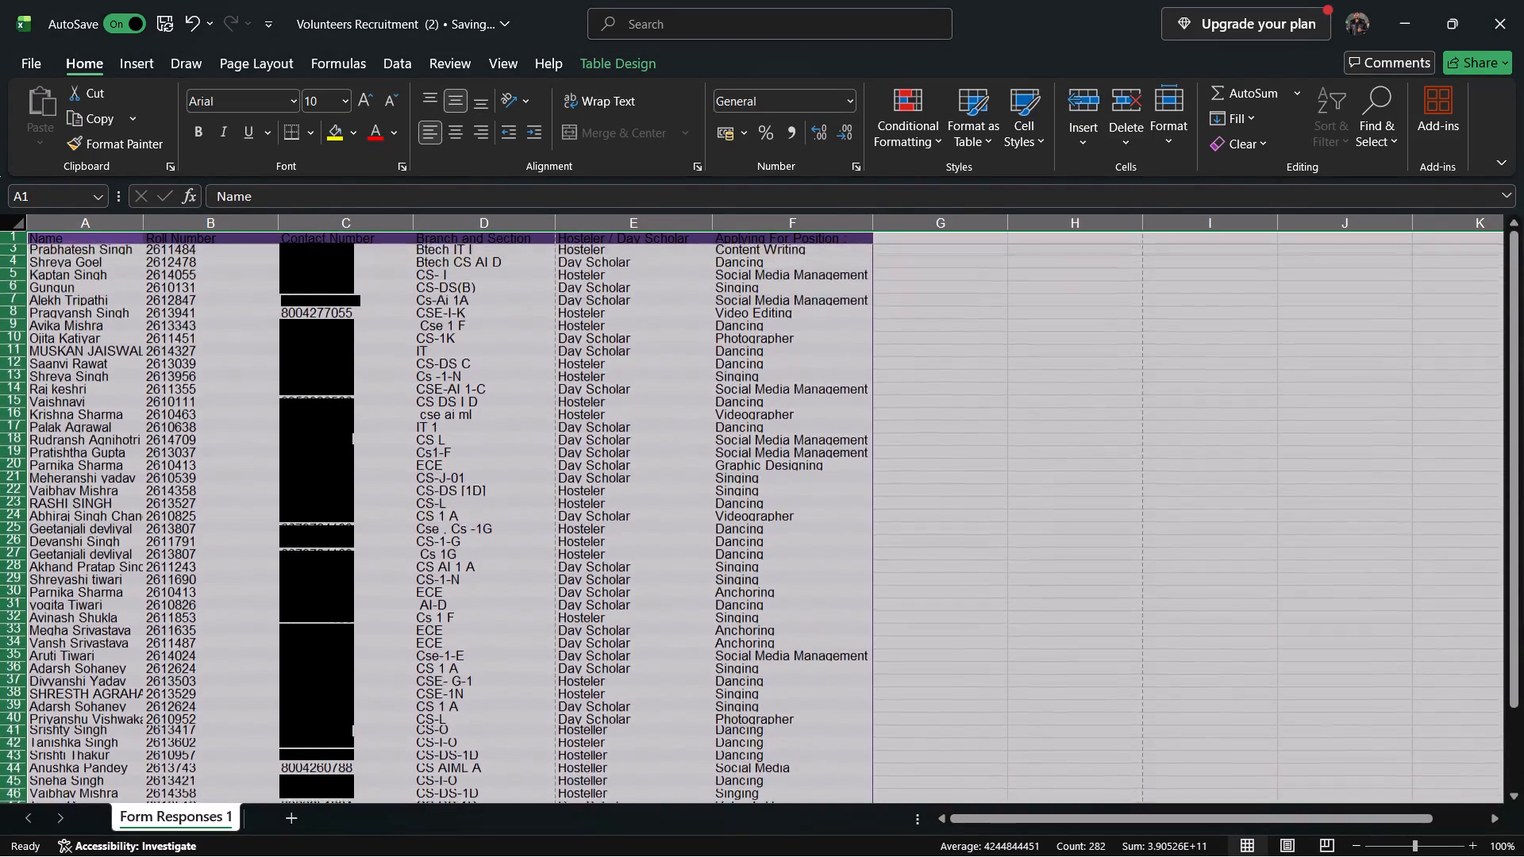
scroll(140, 613, "up", 1)
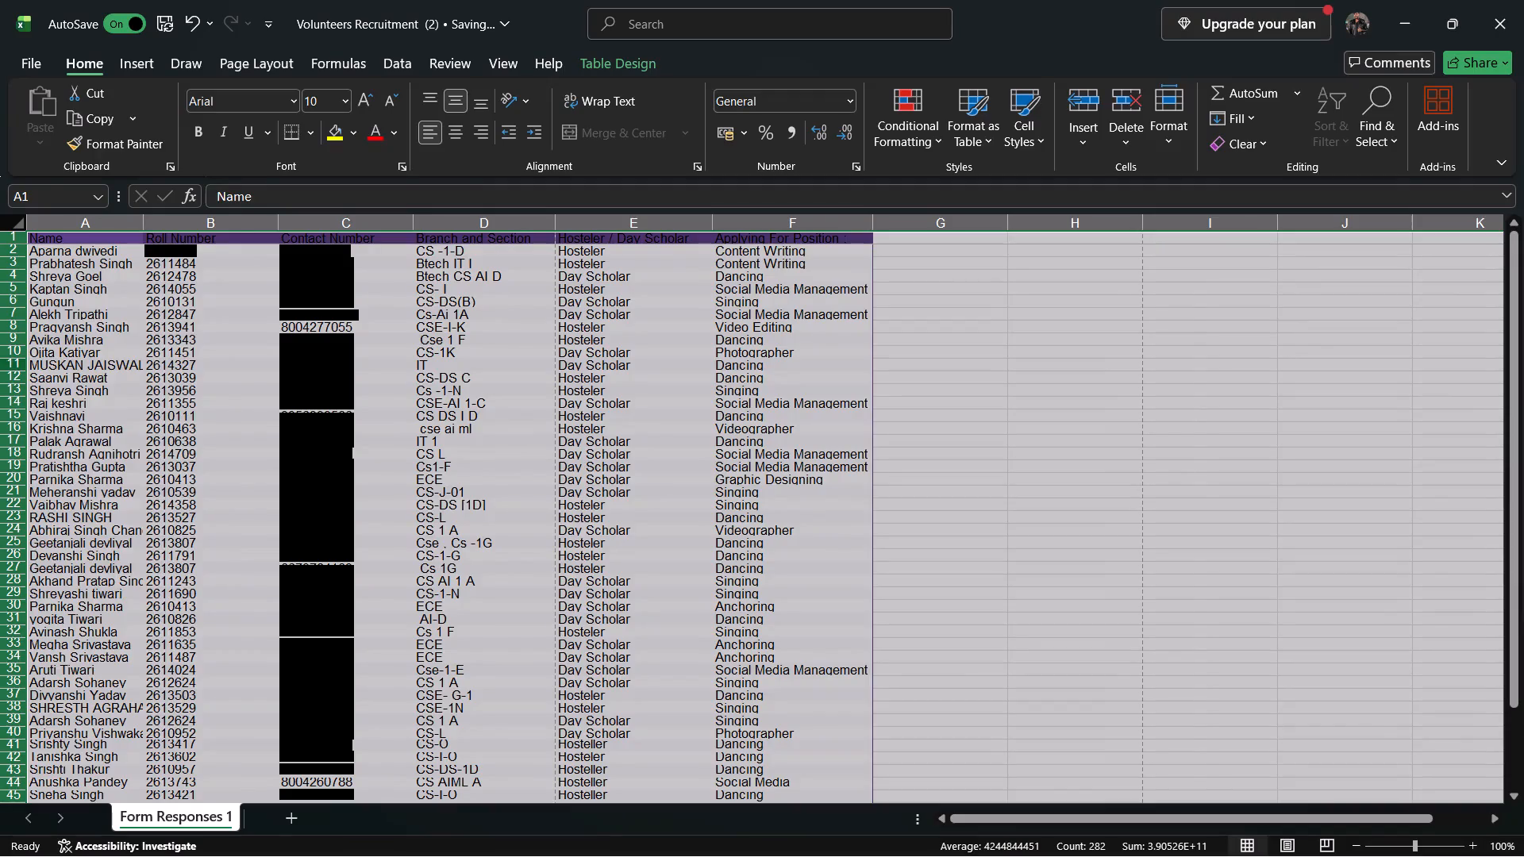
right_click(14, 365)
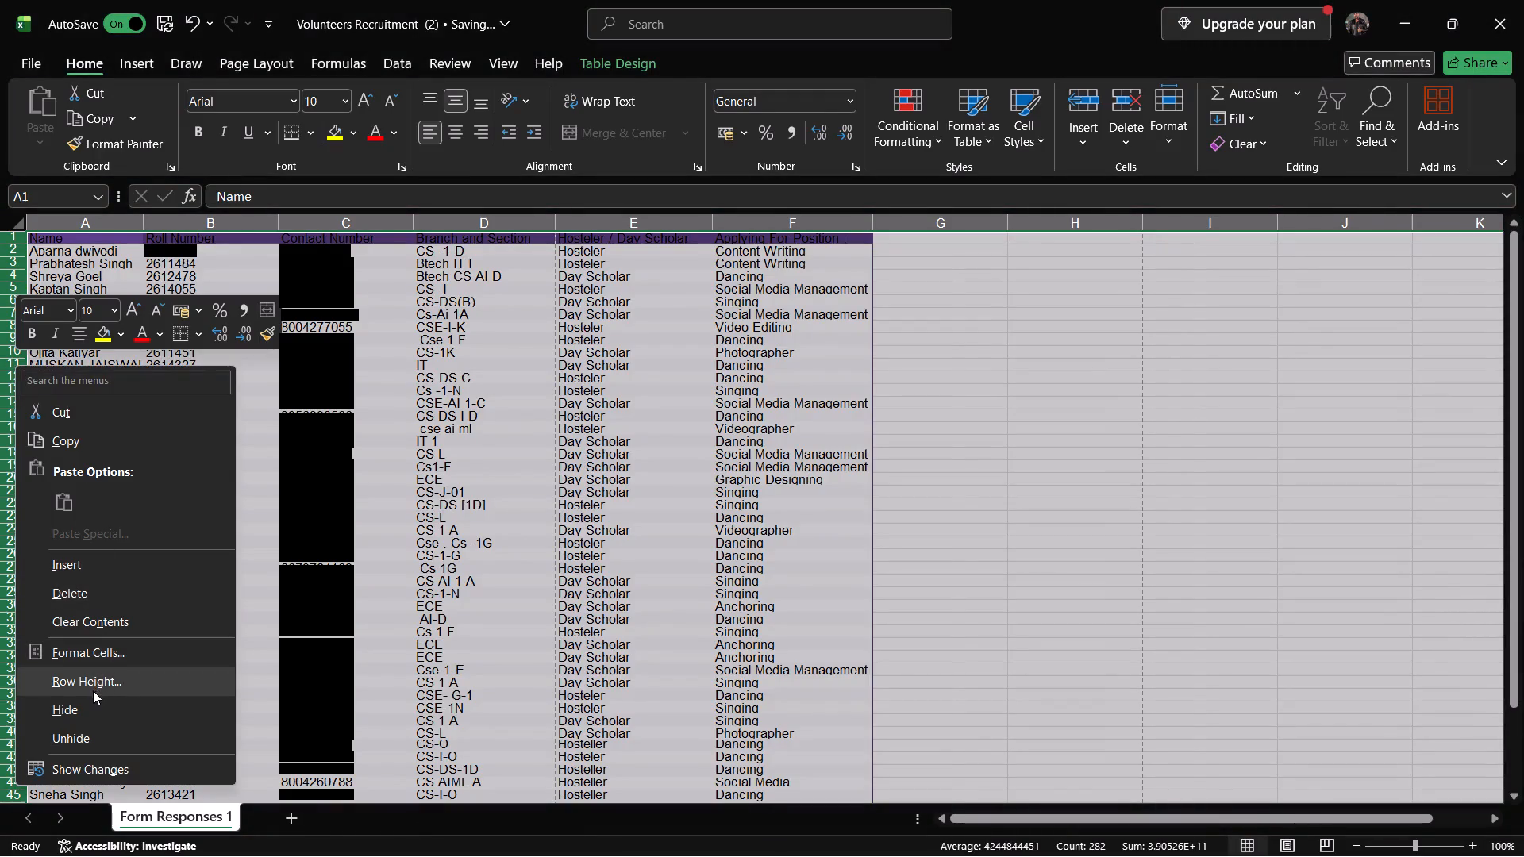
left_click(87, 686)
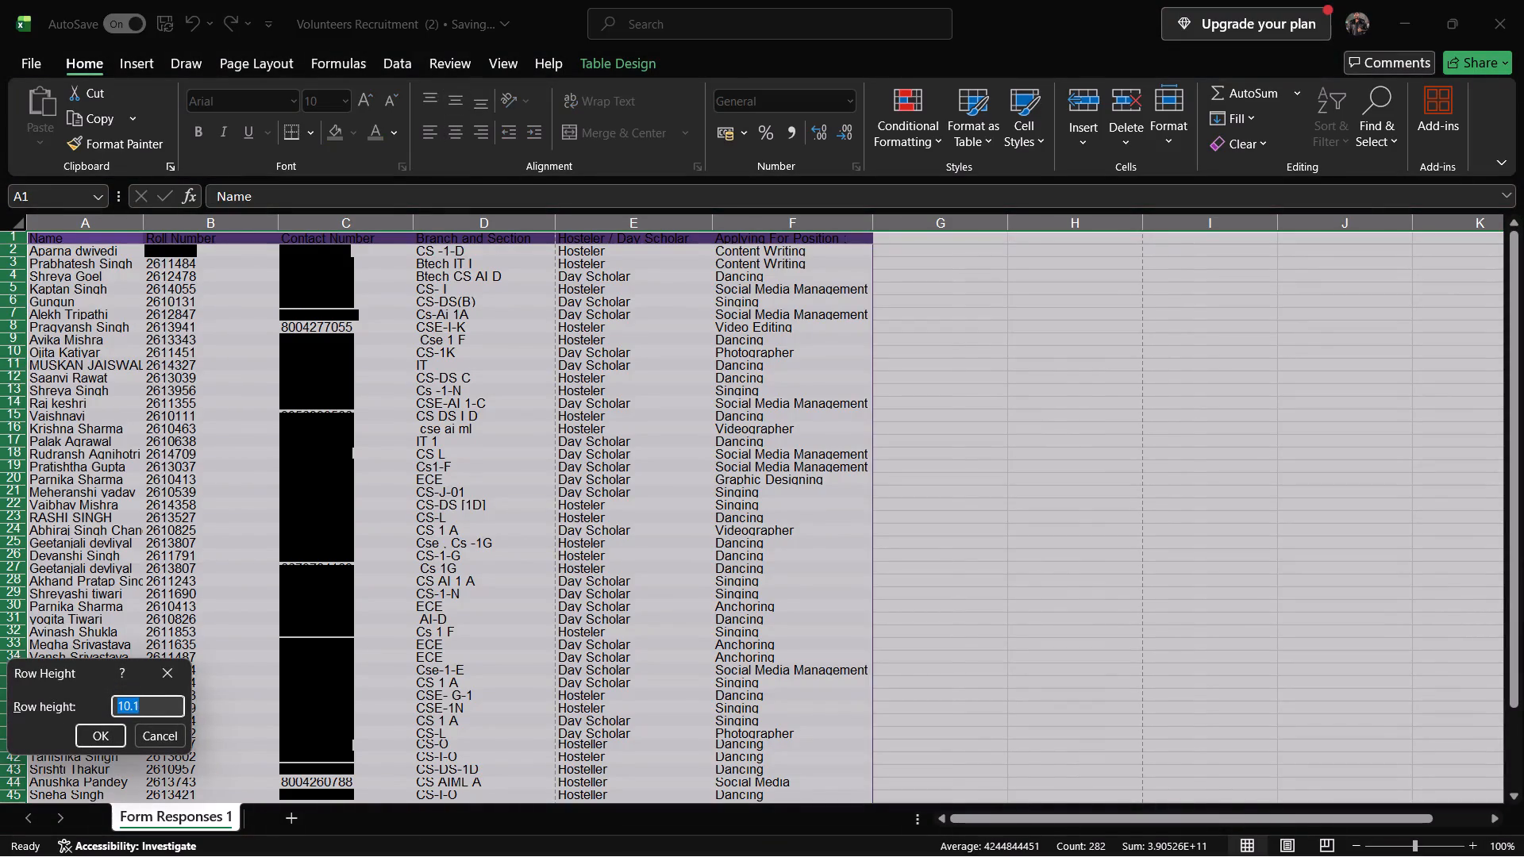
left_click(142, 701)
key("BackSpace")
key("BackSpace")
key("BackSpace")
key("5")
key("Return")
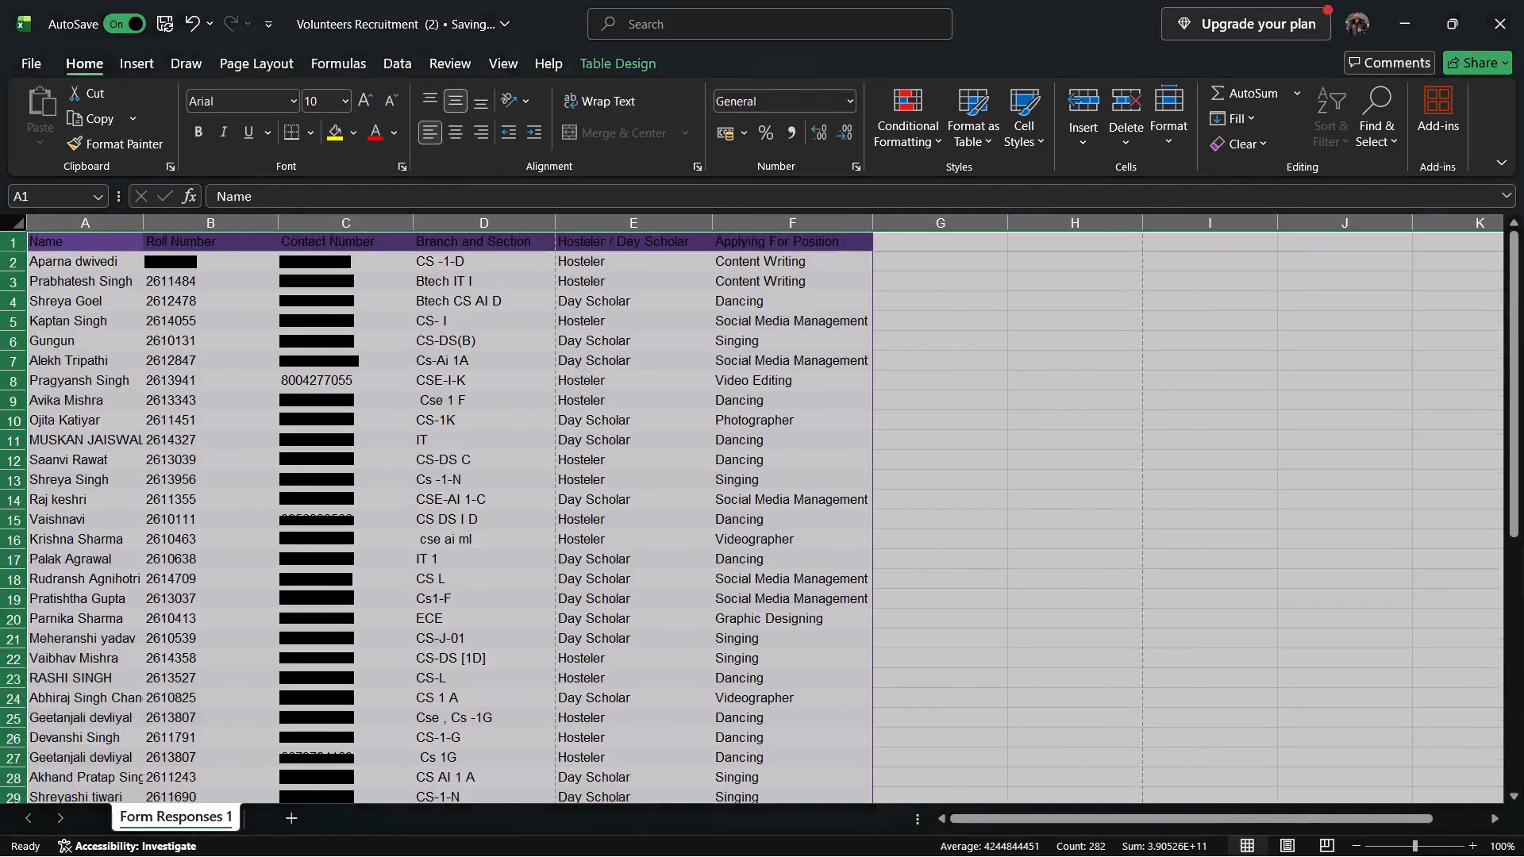
left_click(972, 563)
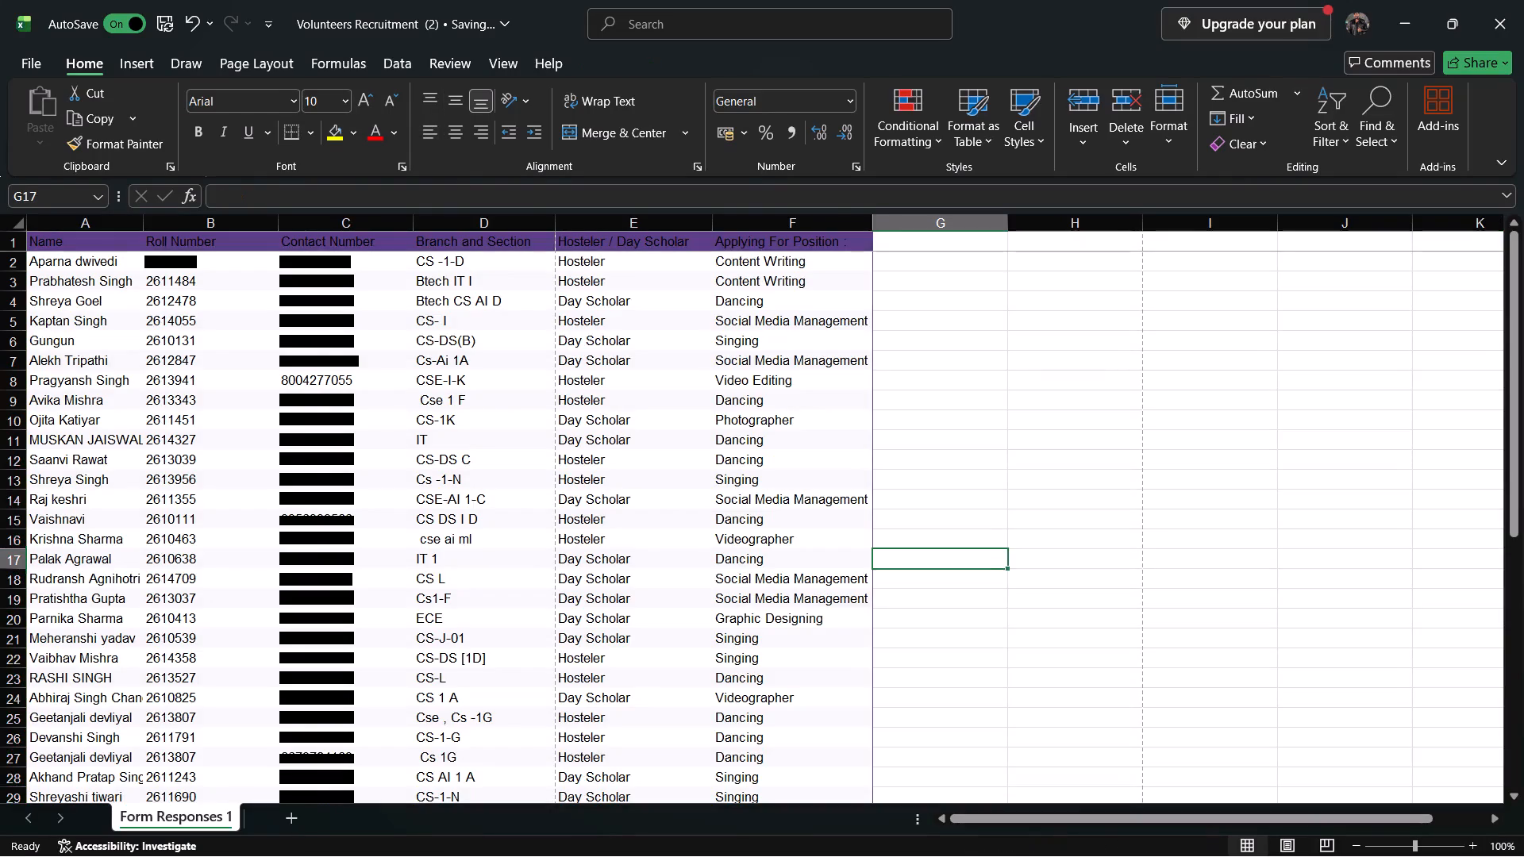
scroll(595, 482, "down", 2)
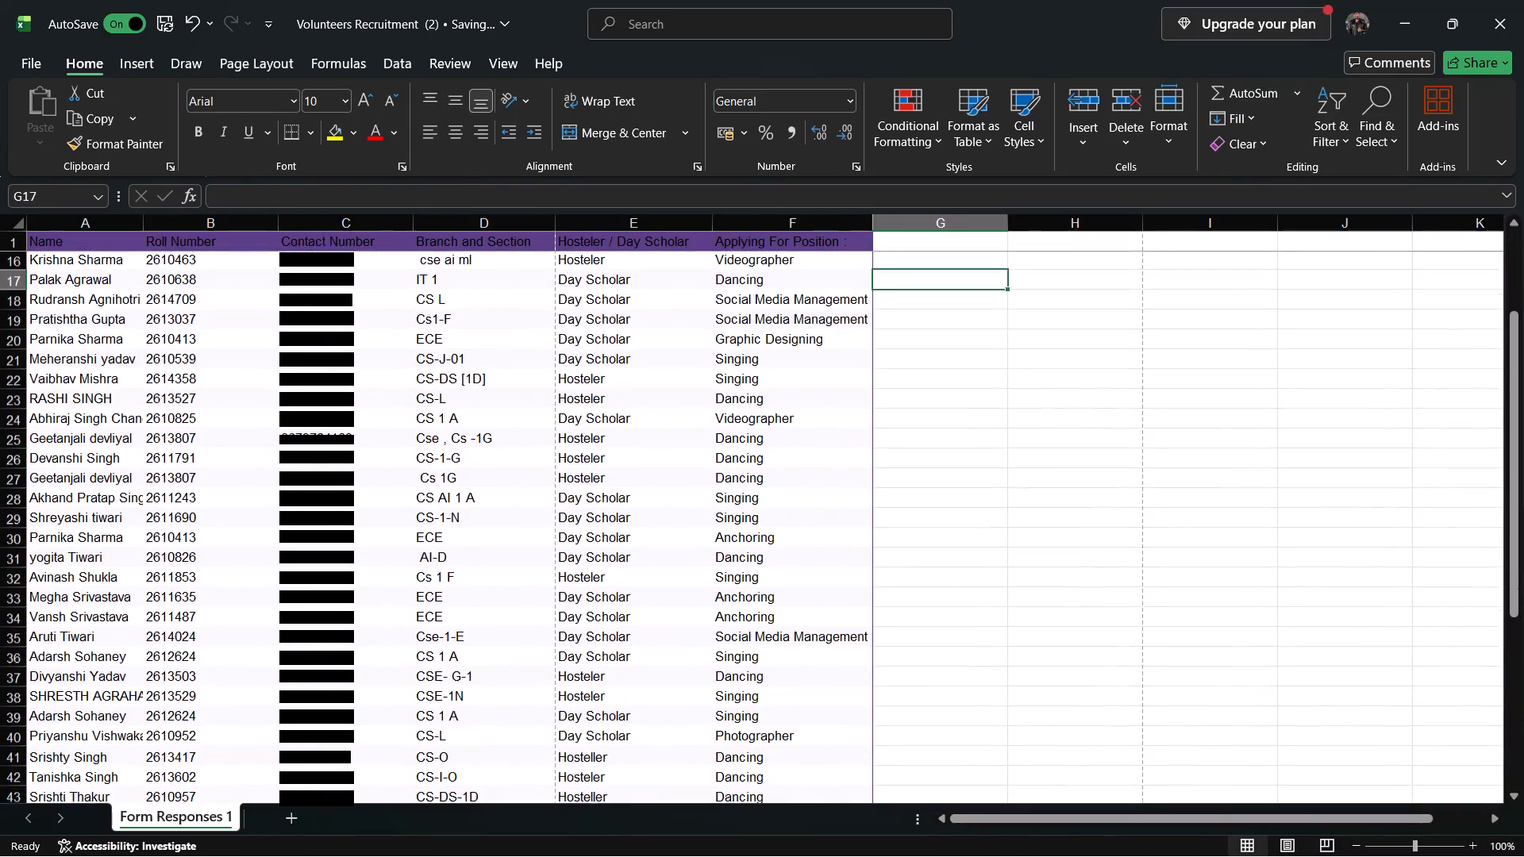
scroll(595, 482, "down", 1)
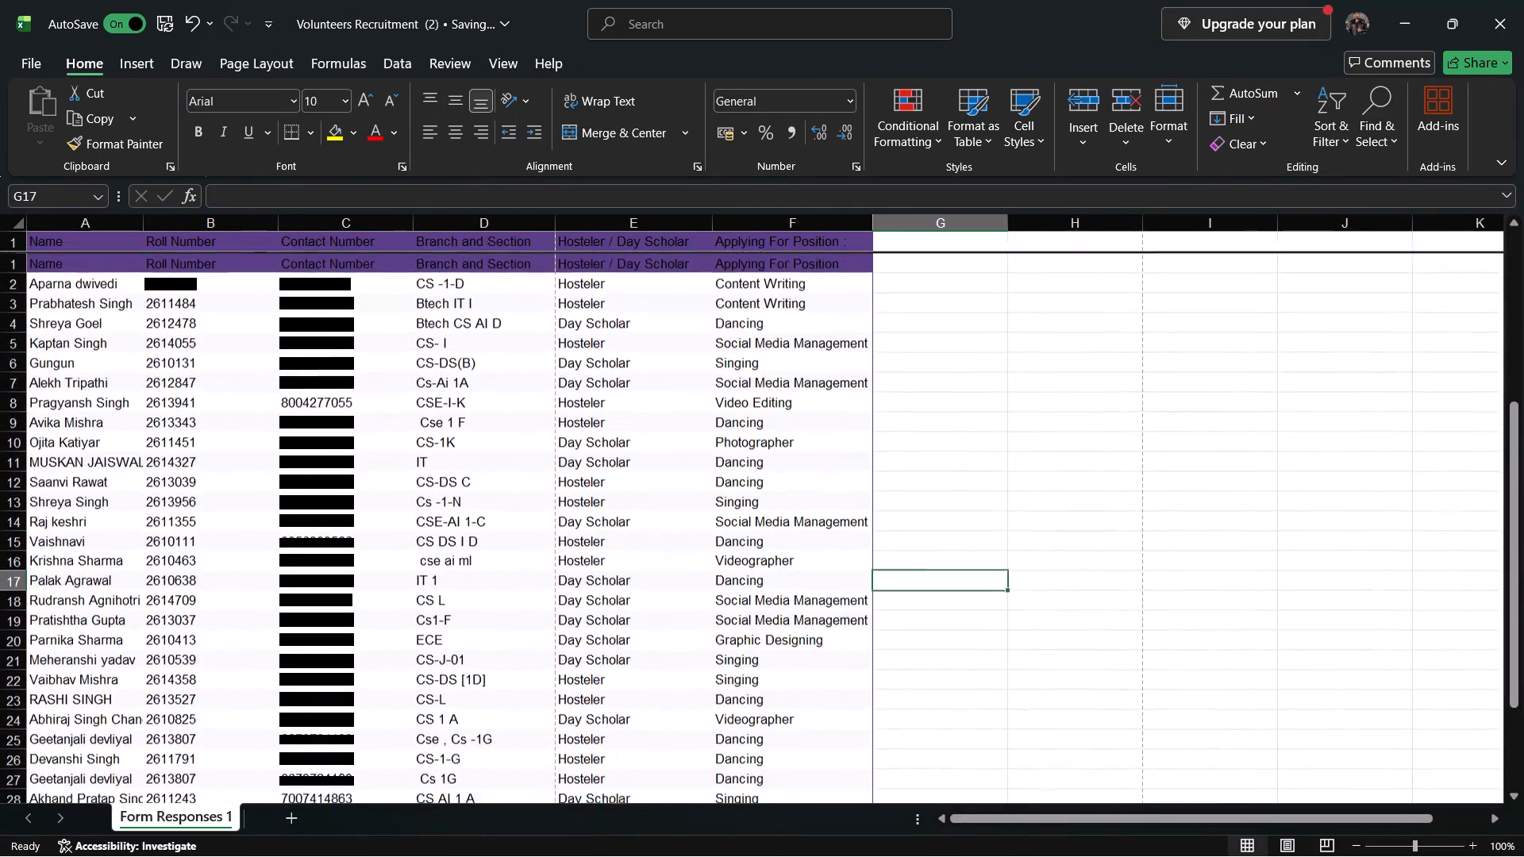
Set the row height of the entire response sheet to 17 and clear the selection.
key("ctrl+a")
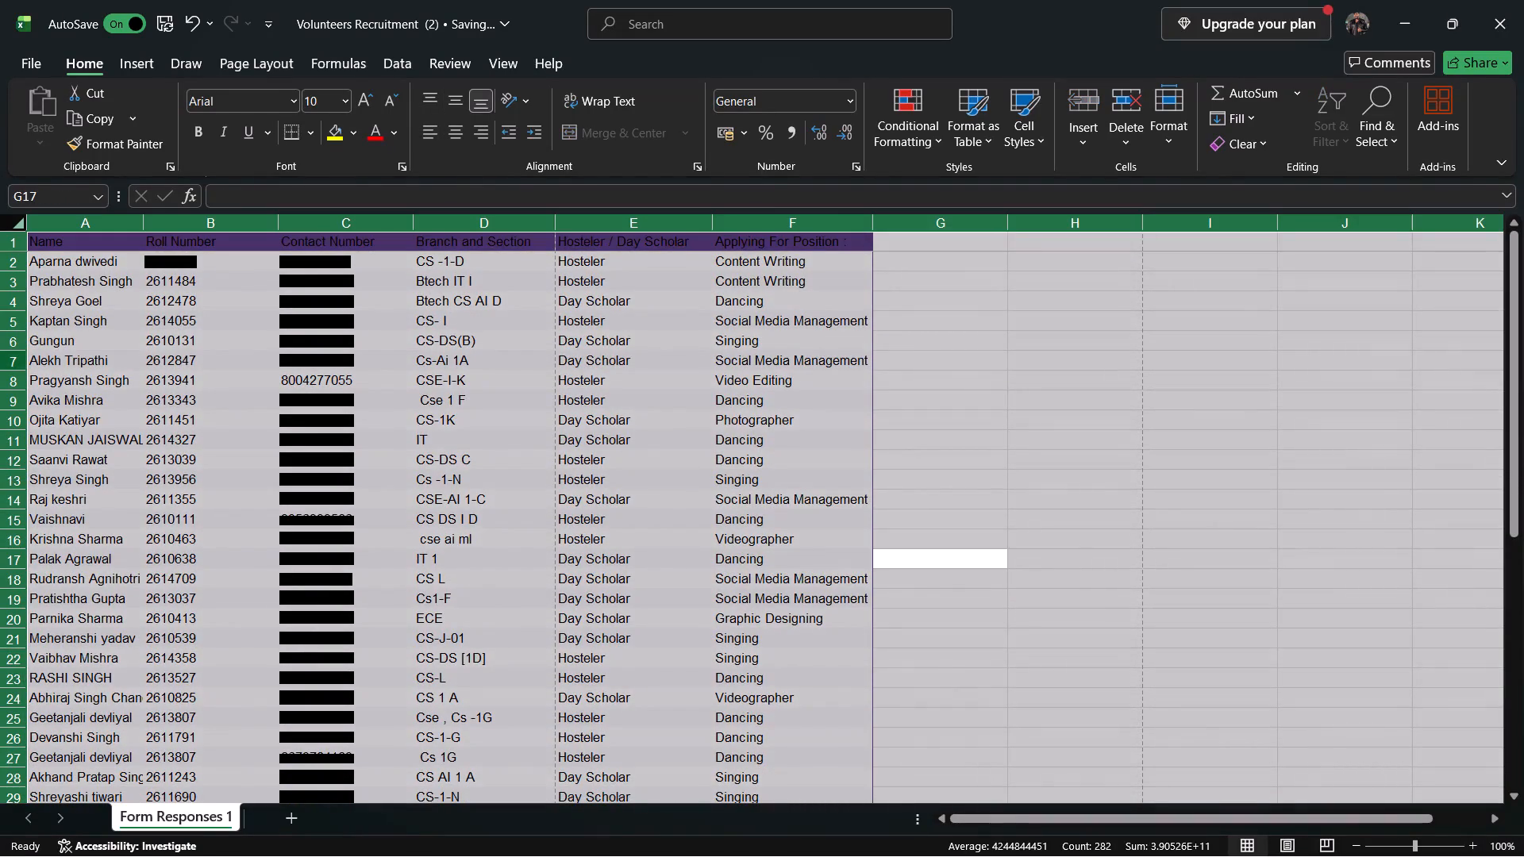
right_click(17, 358)
left_click(119, 681)
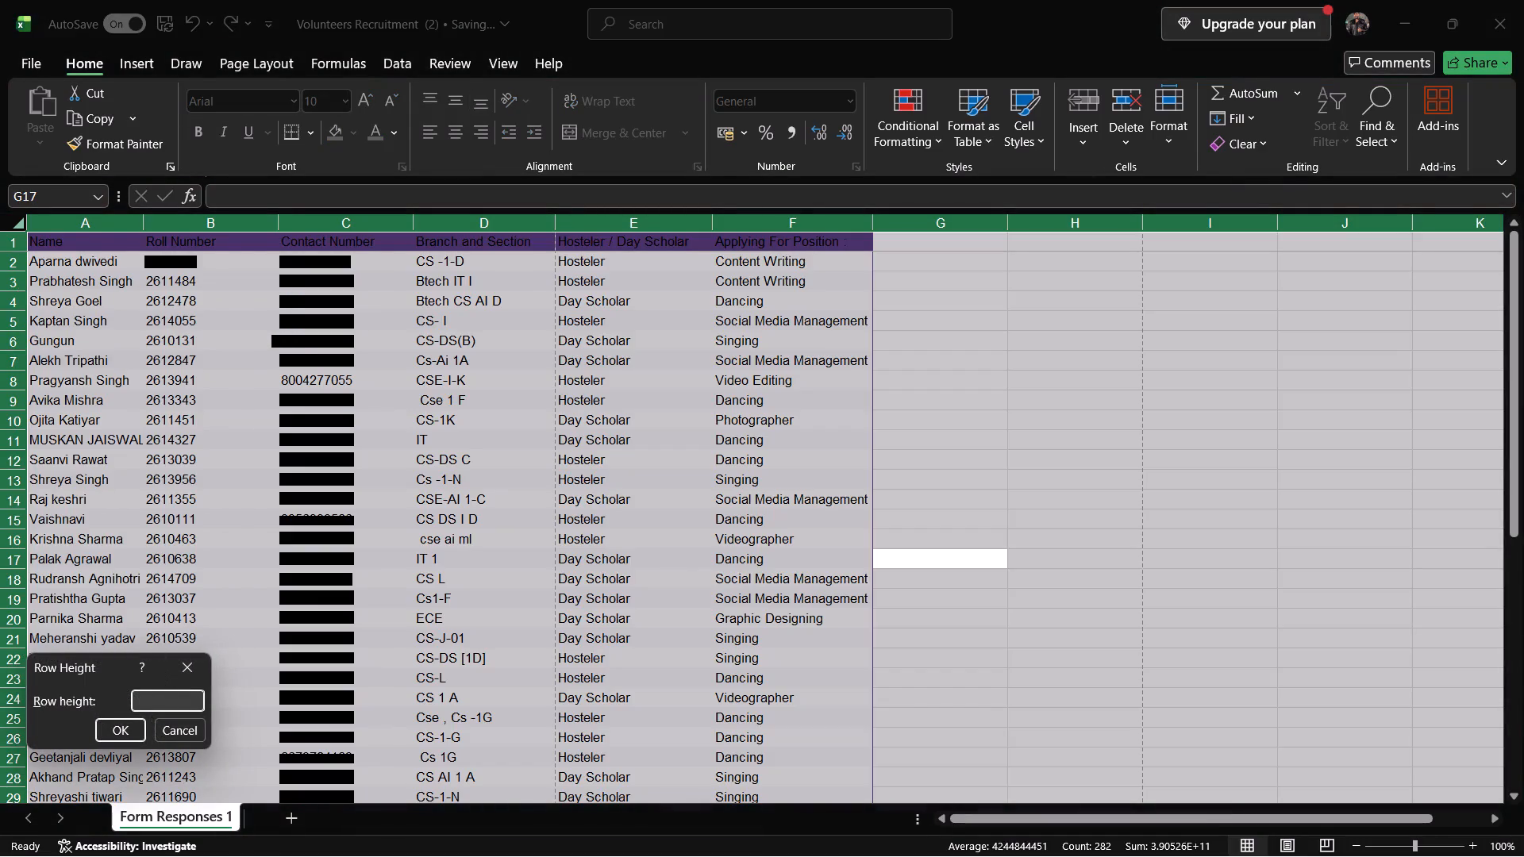
type("17")
key("Return")
left_click(1059, 452)
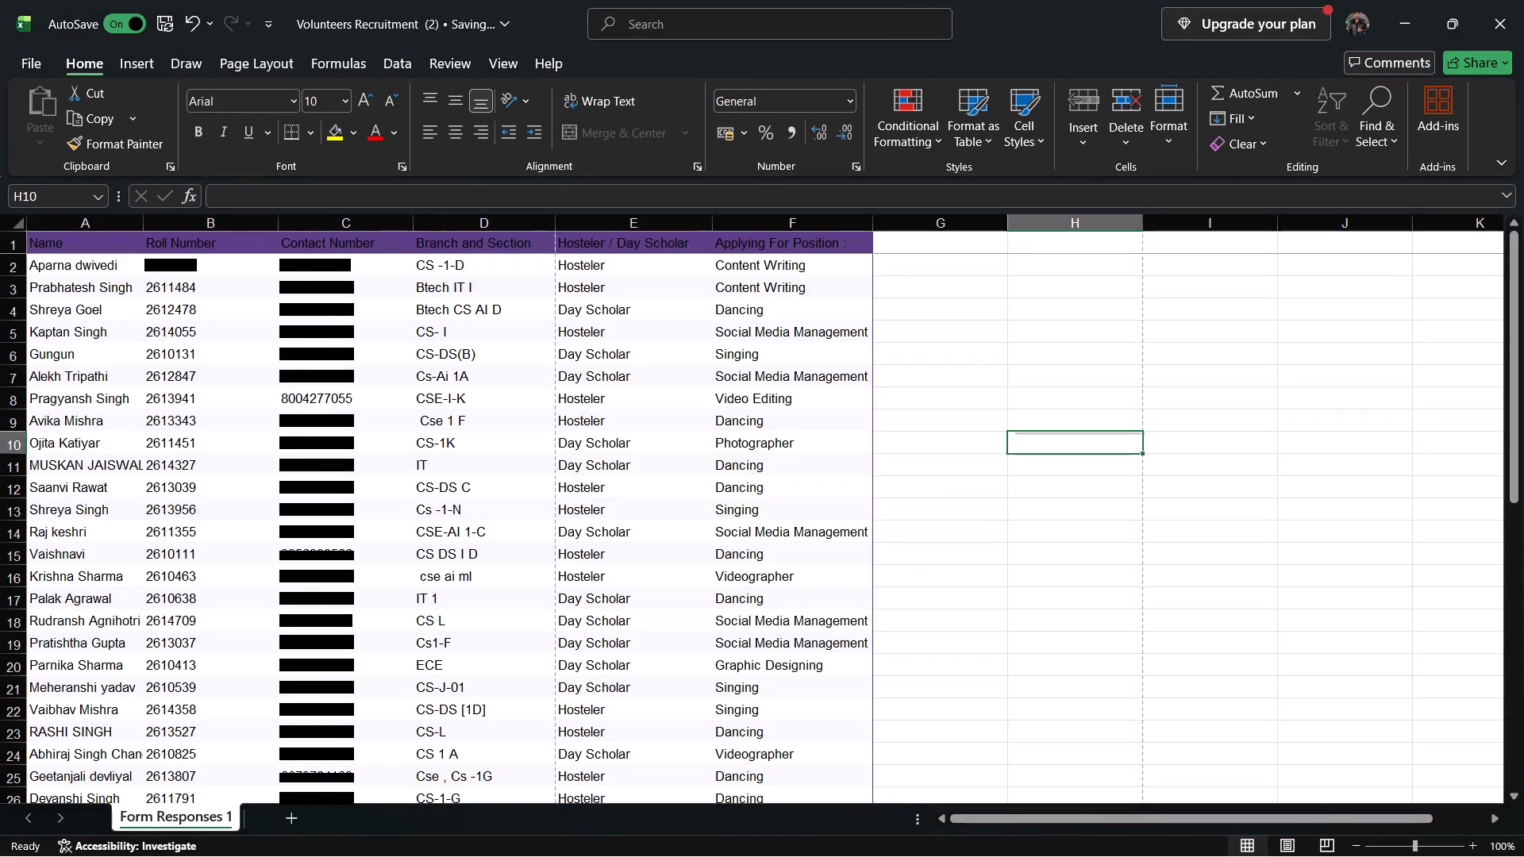
Narrow the Roll Number column to just fit its header, and the Contact Number column to a width of about 11.
scroll(719, 396, "down", 3)
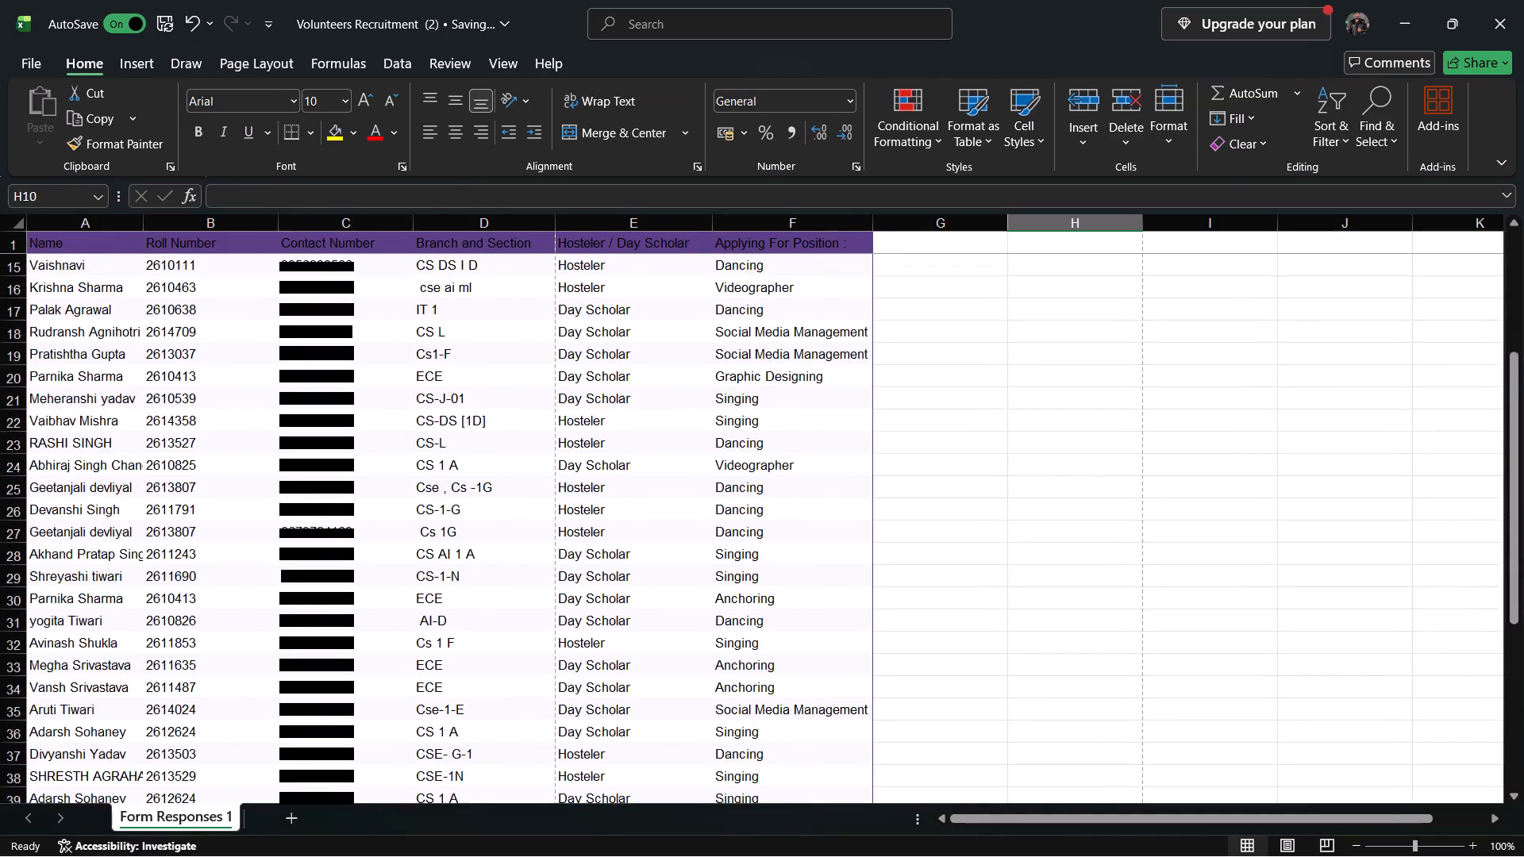
scroll(719, 396, "down", 1)
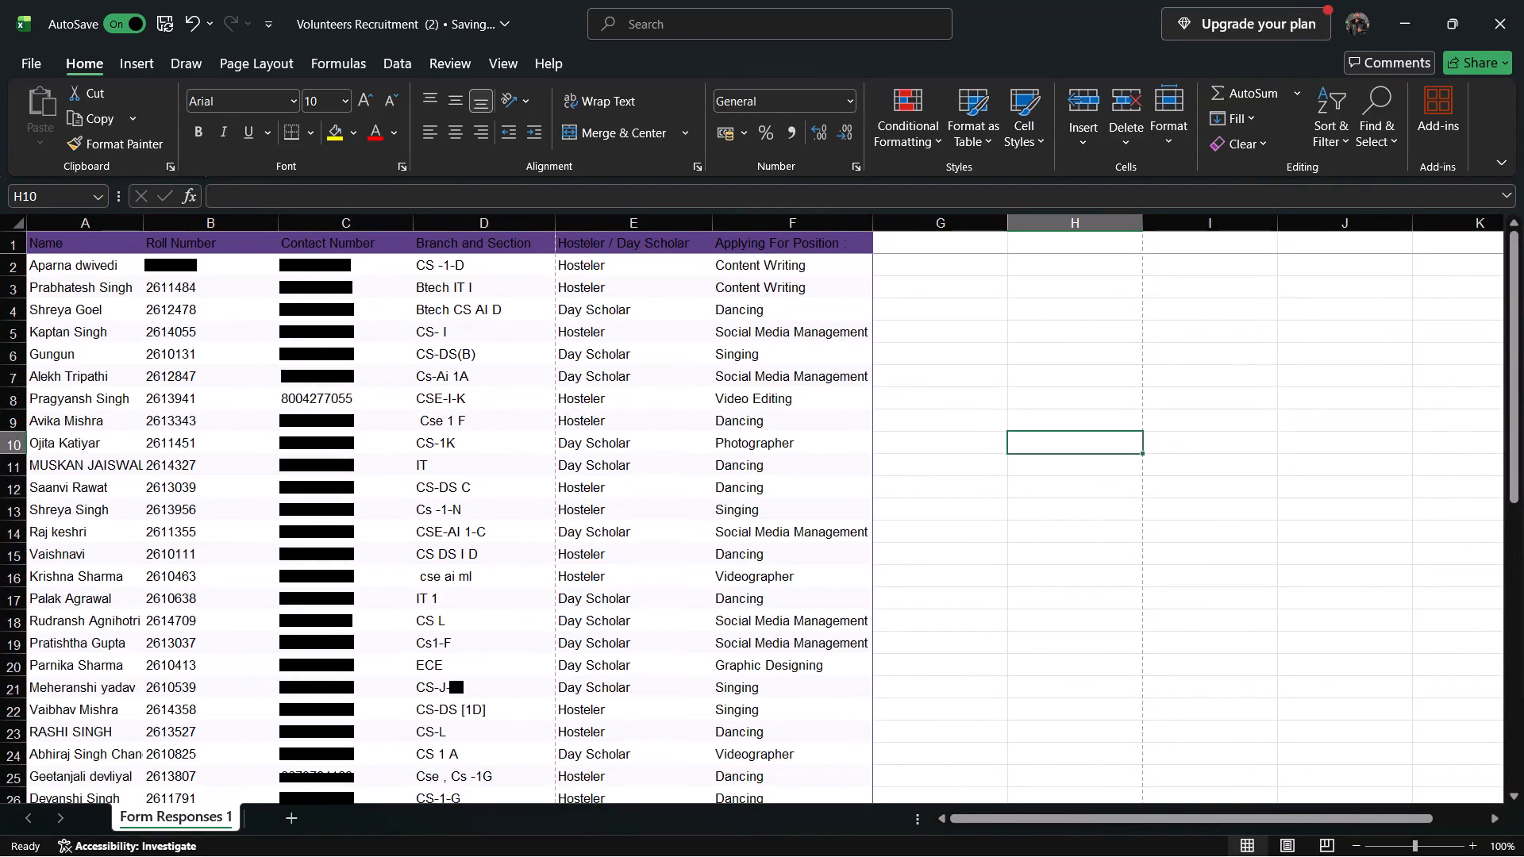
left_click_drag(279, 220, 209, 207)
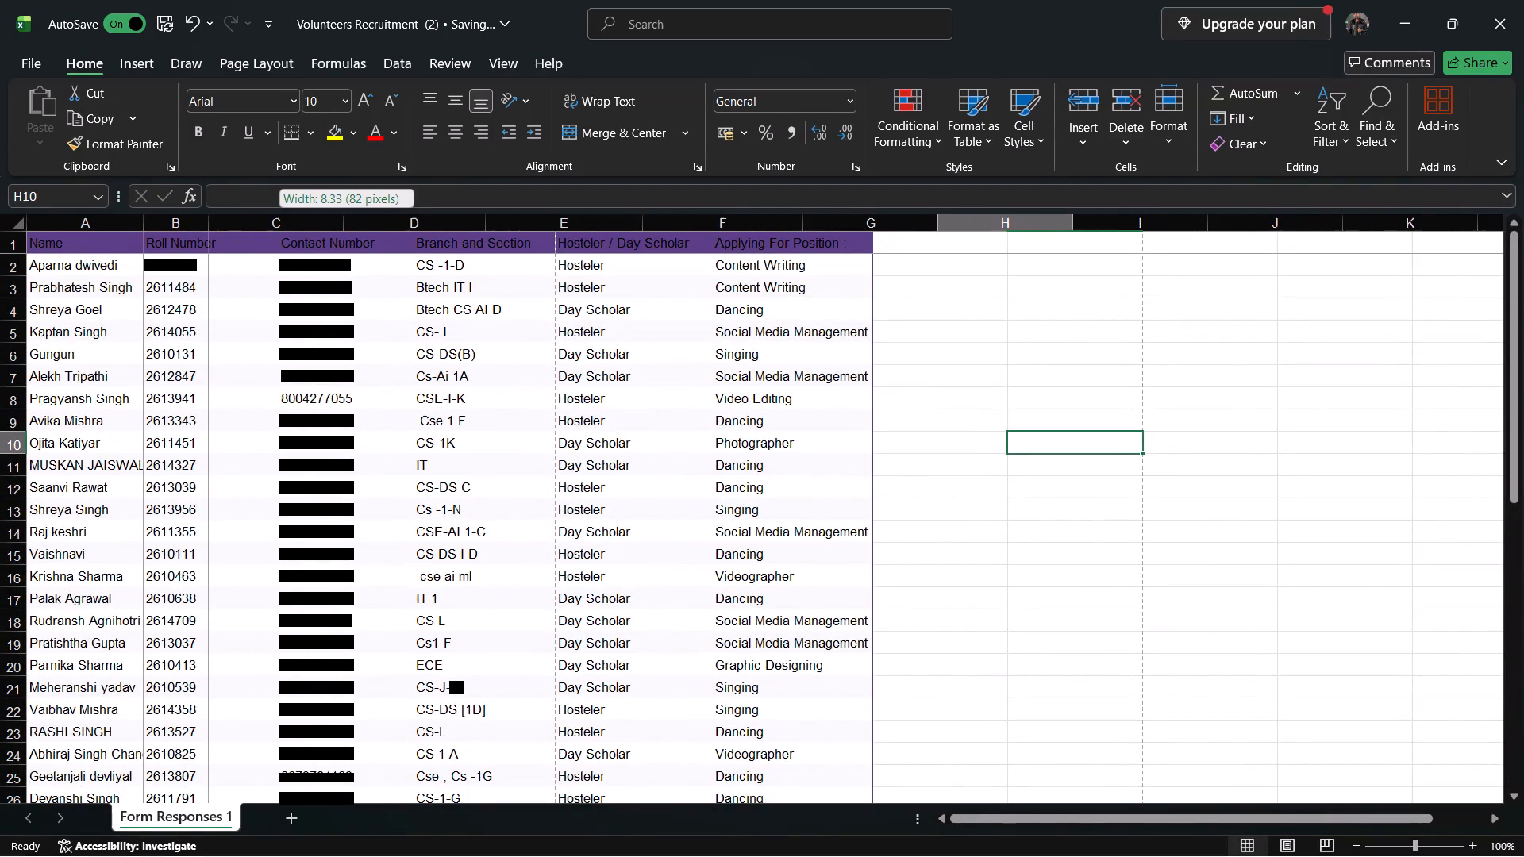
left_click_drag(209, 207, 218, 206)
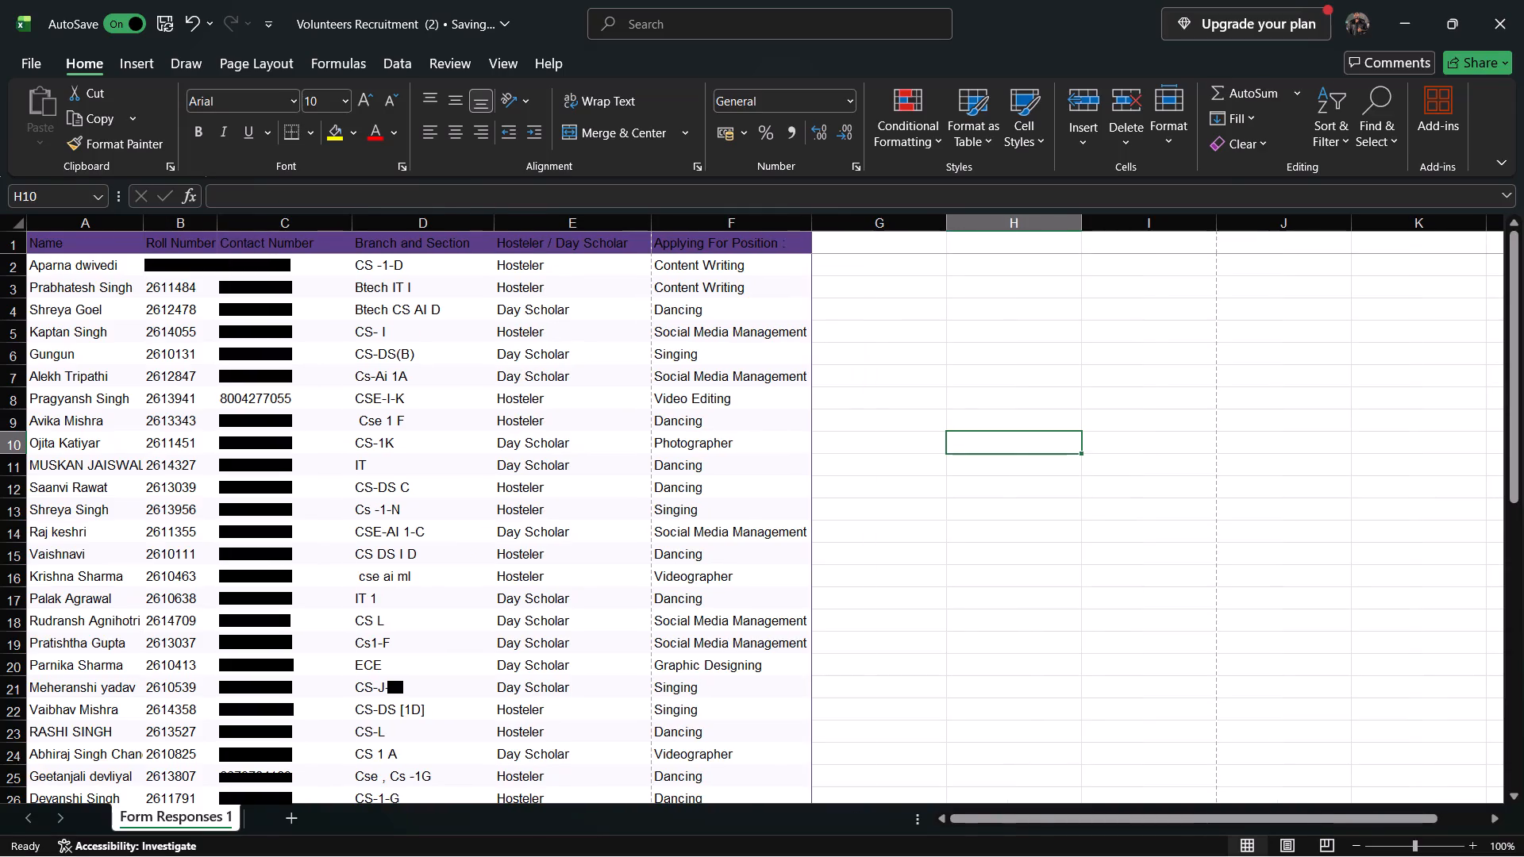
left_click_drag(352, 219, 302, 211)
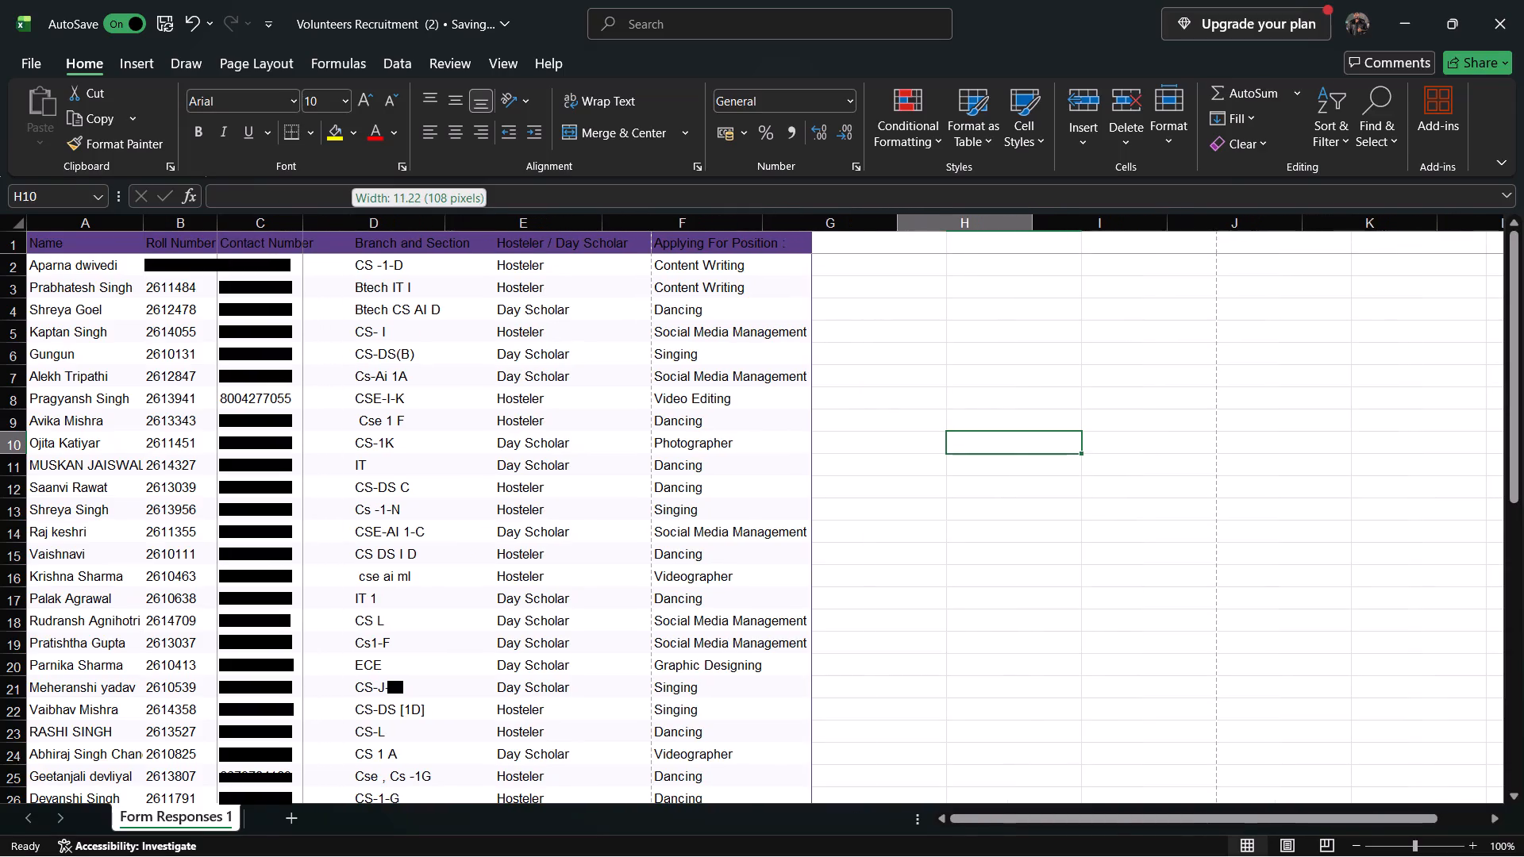
left_click_drag(302, 211, 301, 209)
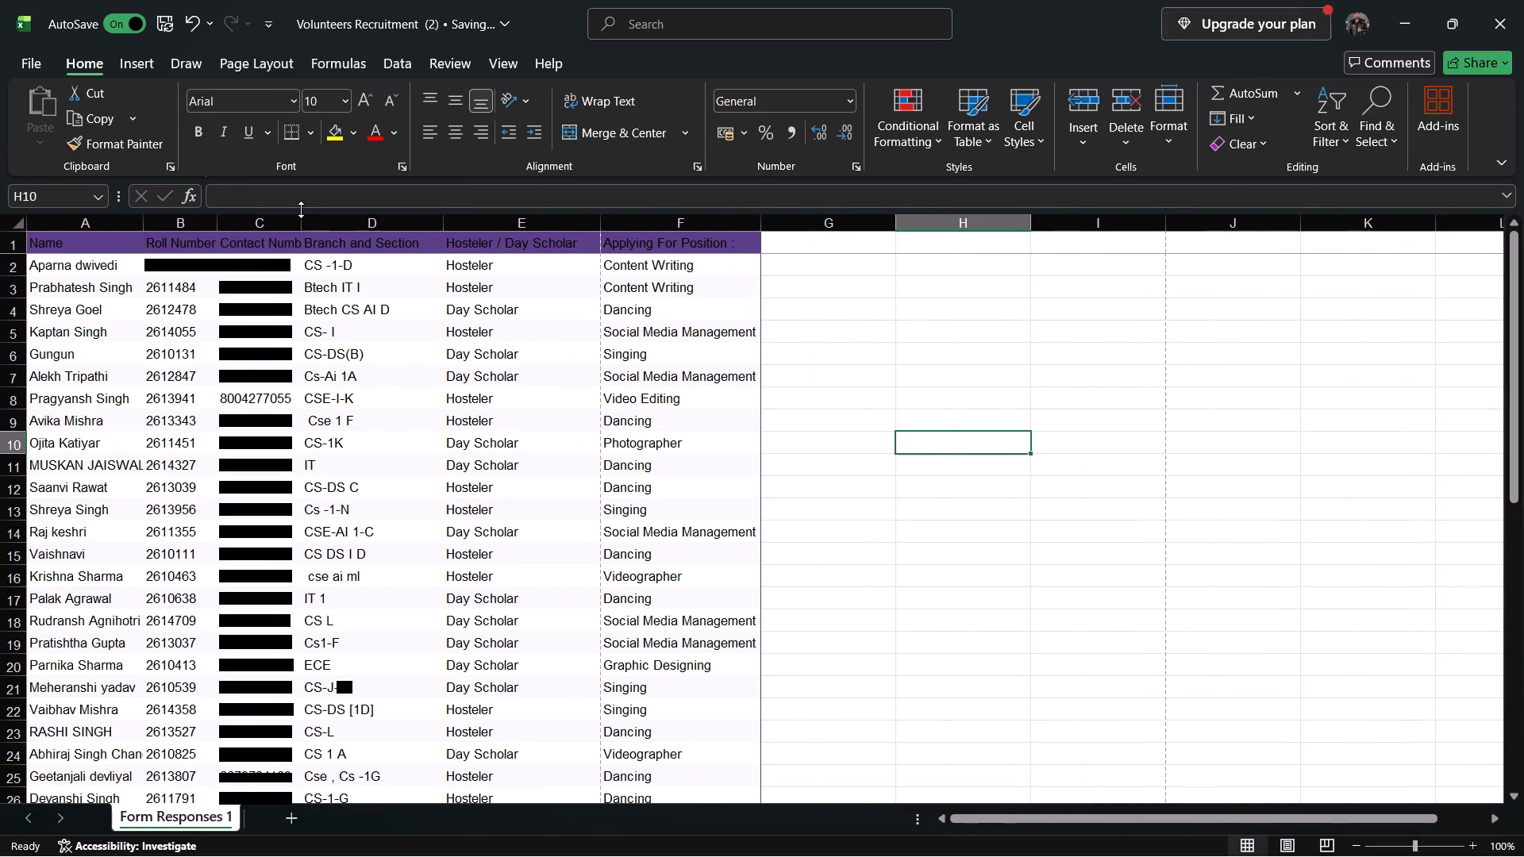
Shorten the Contact Number header in C1 to "Contact".
left_click(280, 248)
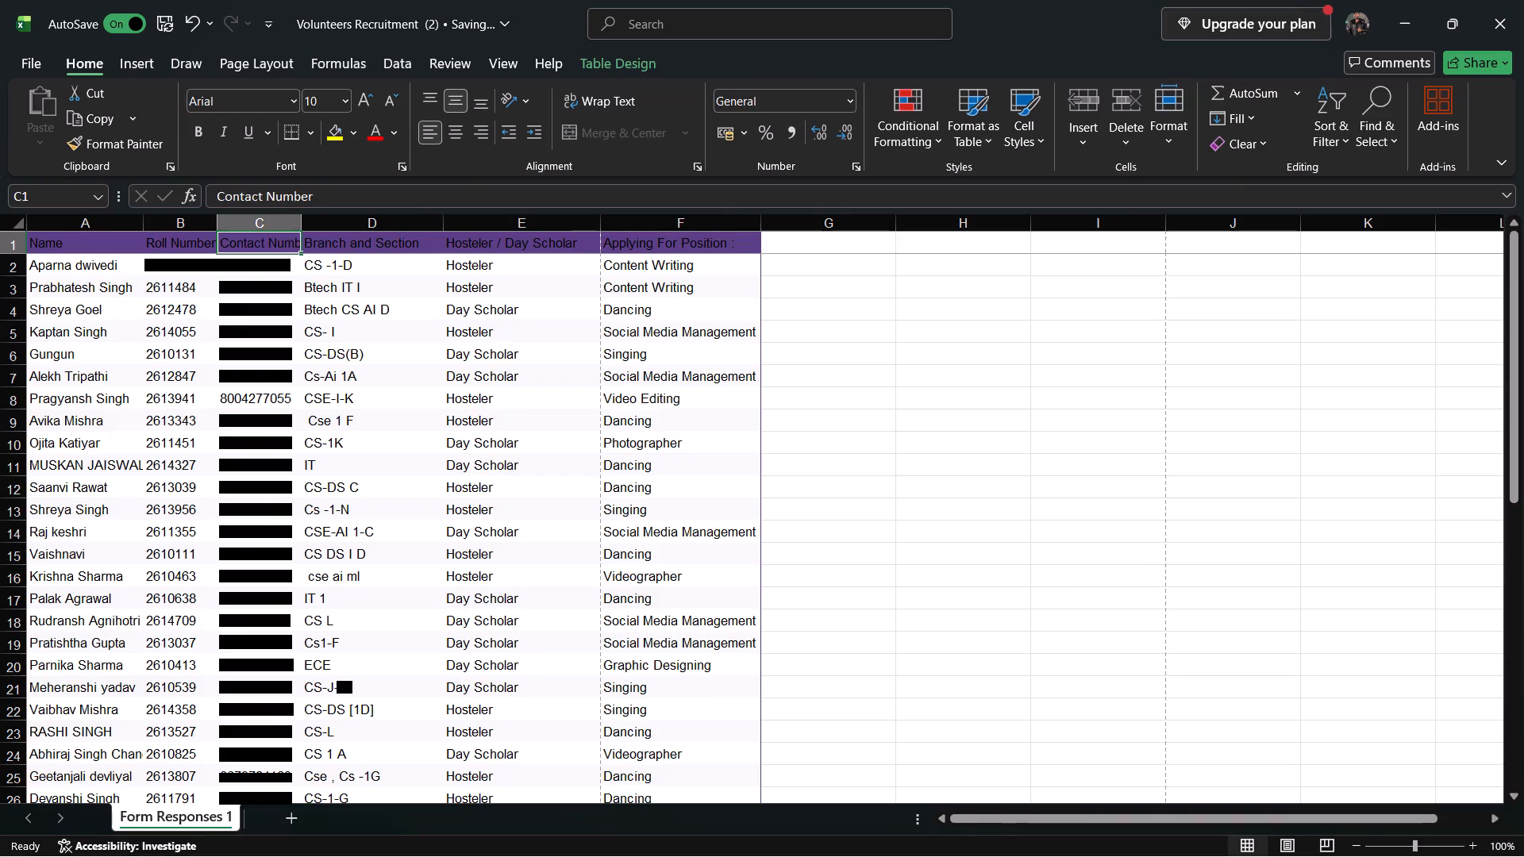
left_click_drag(319, 202, 267, 192)
key("BackSpace")
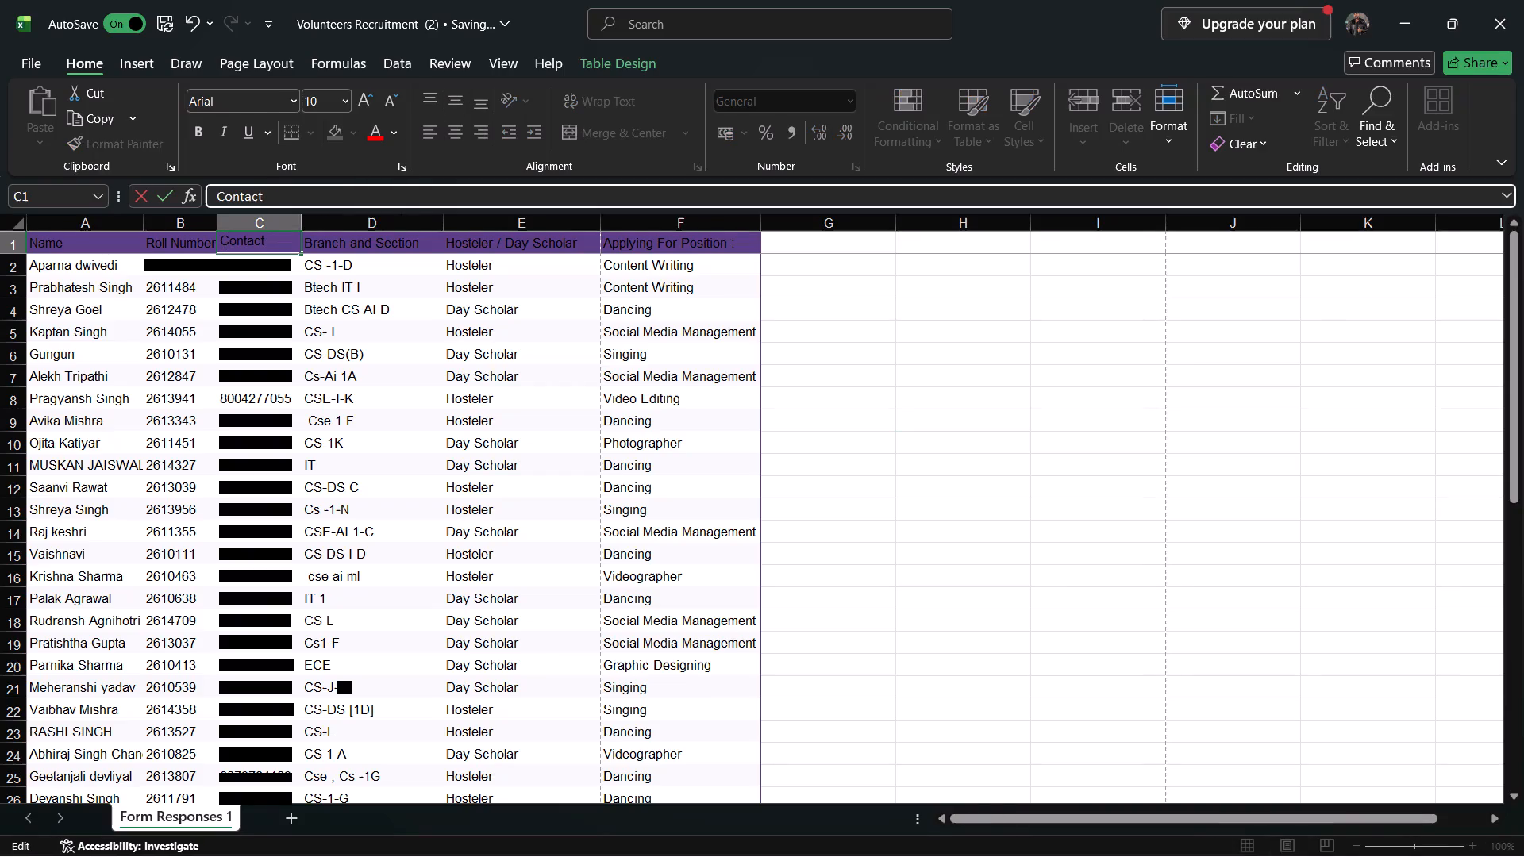
Narrow the Branch and Section column to fit its longest entries and shorten its header to "Branch".
left_click(410, 216)
left_click_drag(441, 221, 391, 221)
left_click_drag(337, 197, 263, 194)
key("BackSpace")
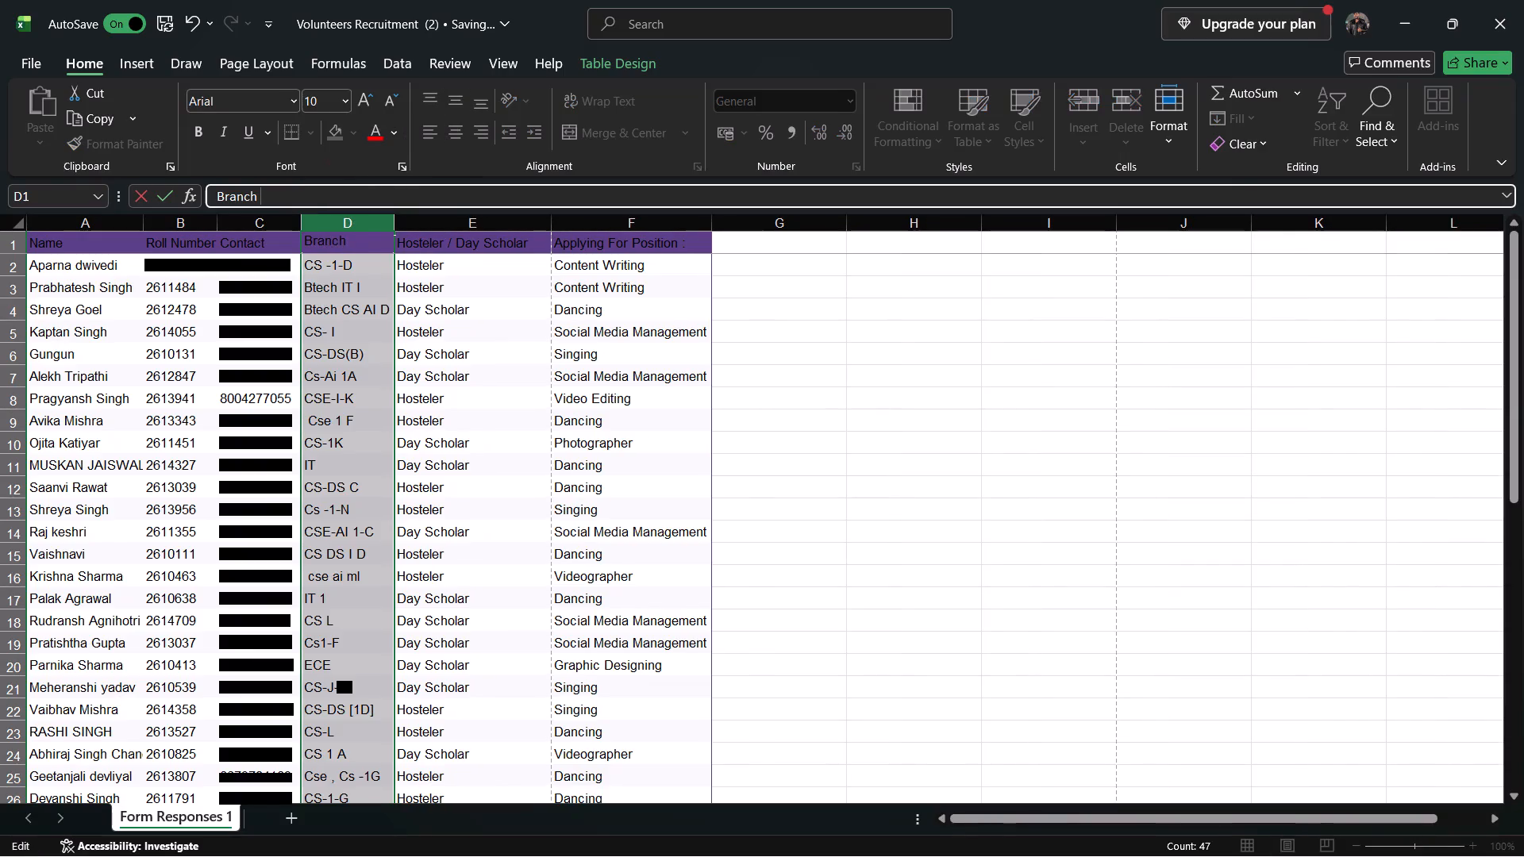
Shorten the Hosteler / Day Scholar header in E1 to "H/D".
left_click(463, 228)
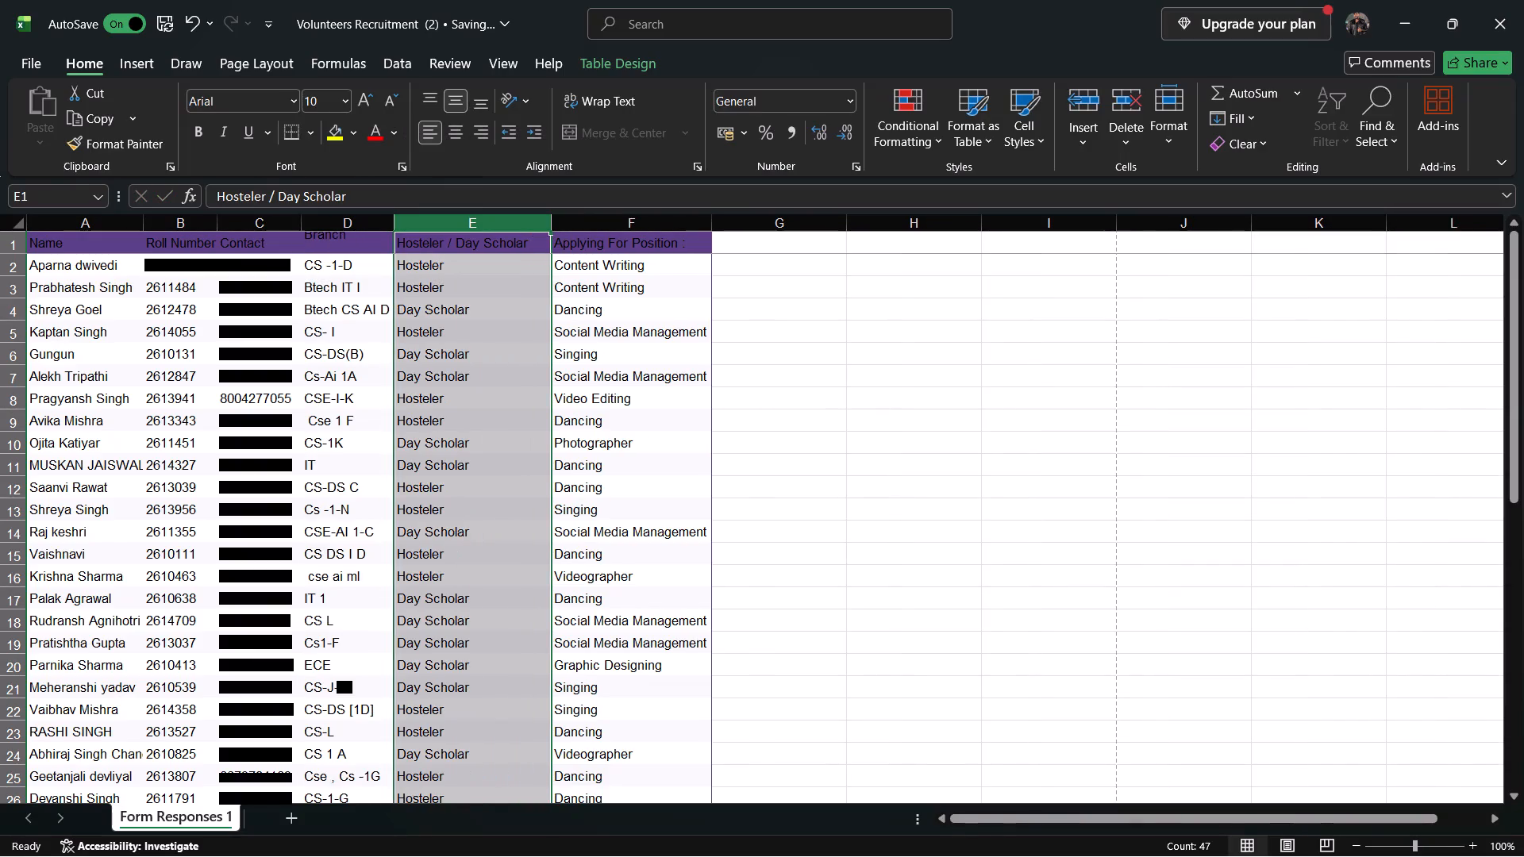
left_click_drag(352, 194, 223, 193)
type("/D")
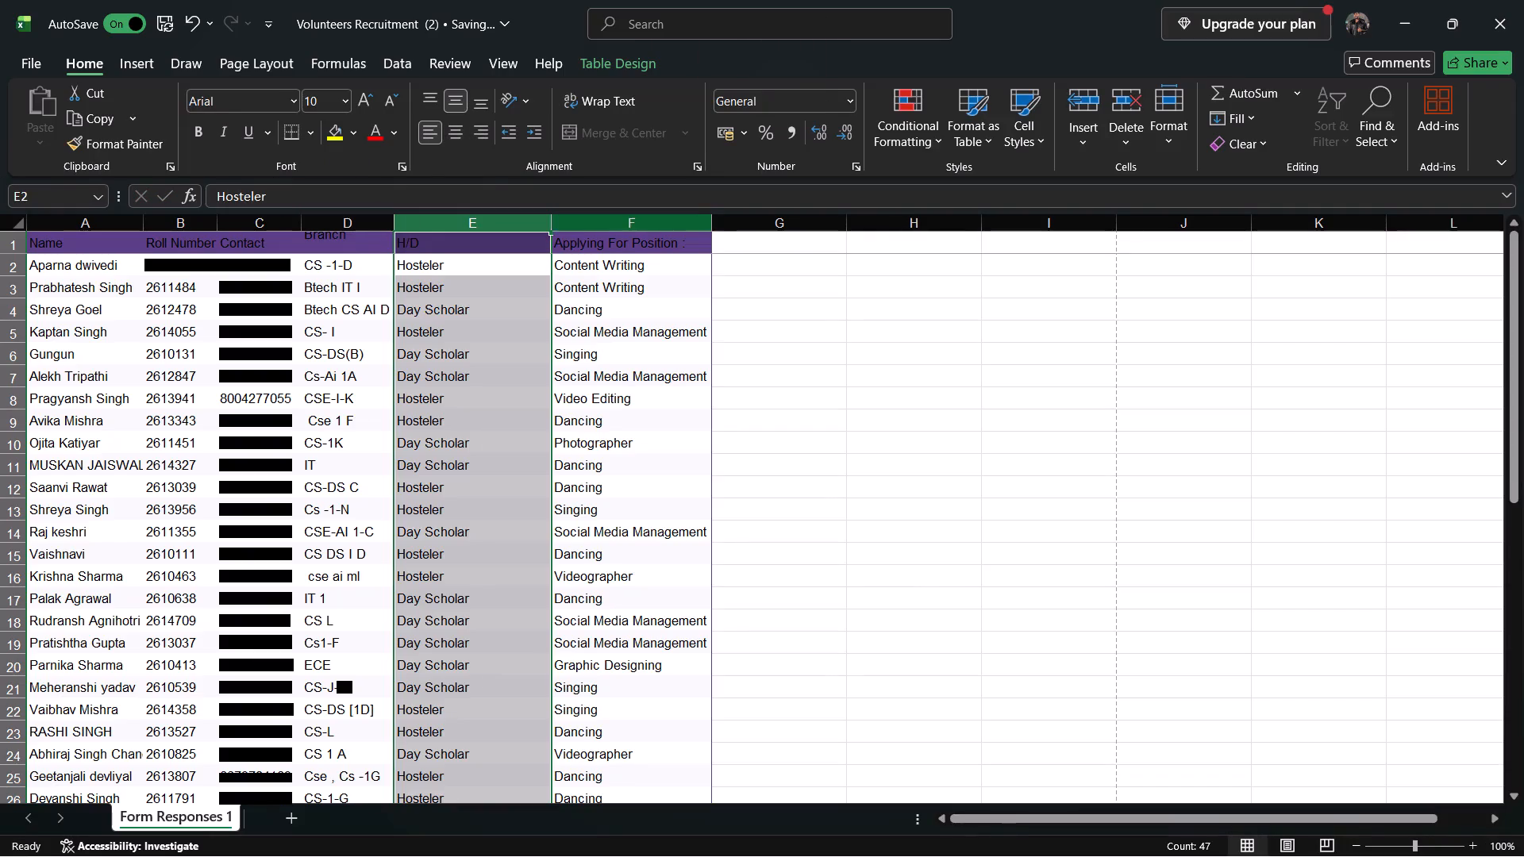
Shorten the Applying For Position header in F1 to "Position", without the trailing colon.
left_click(618, 226)
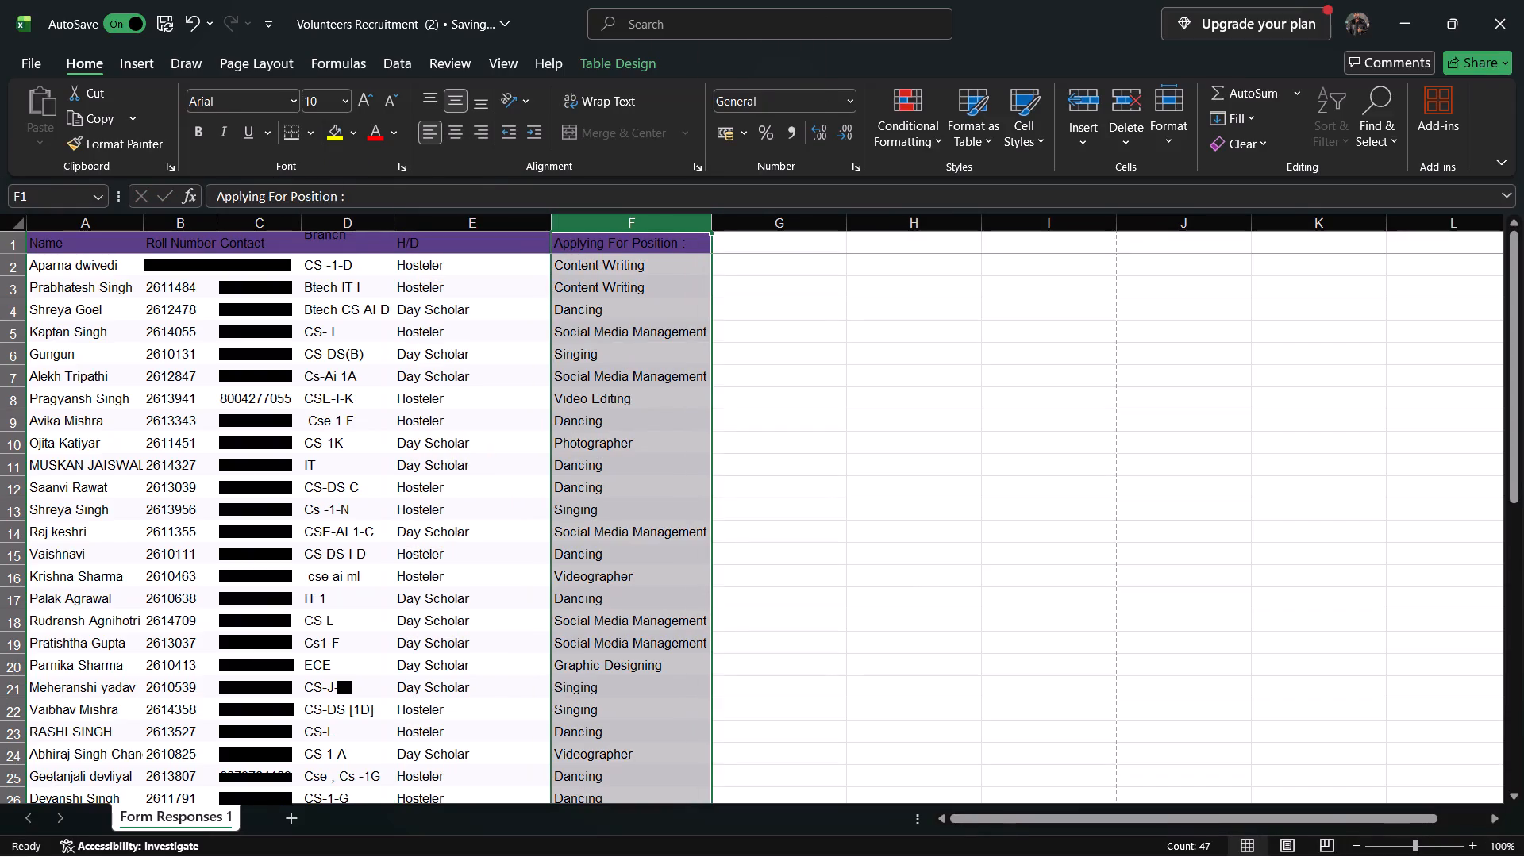
double_click(292, 201)
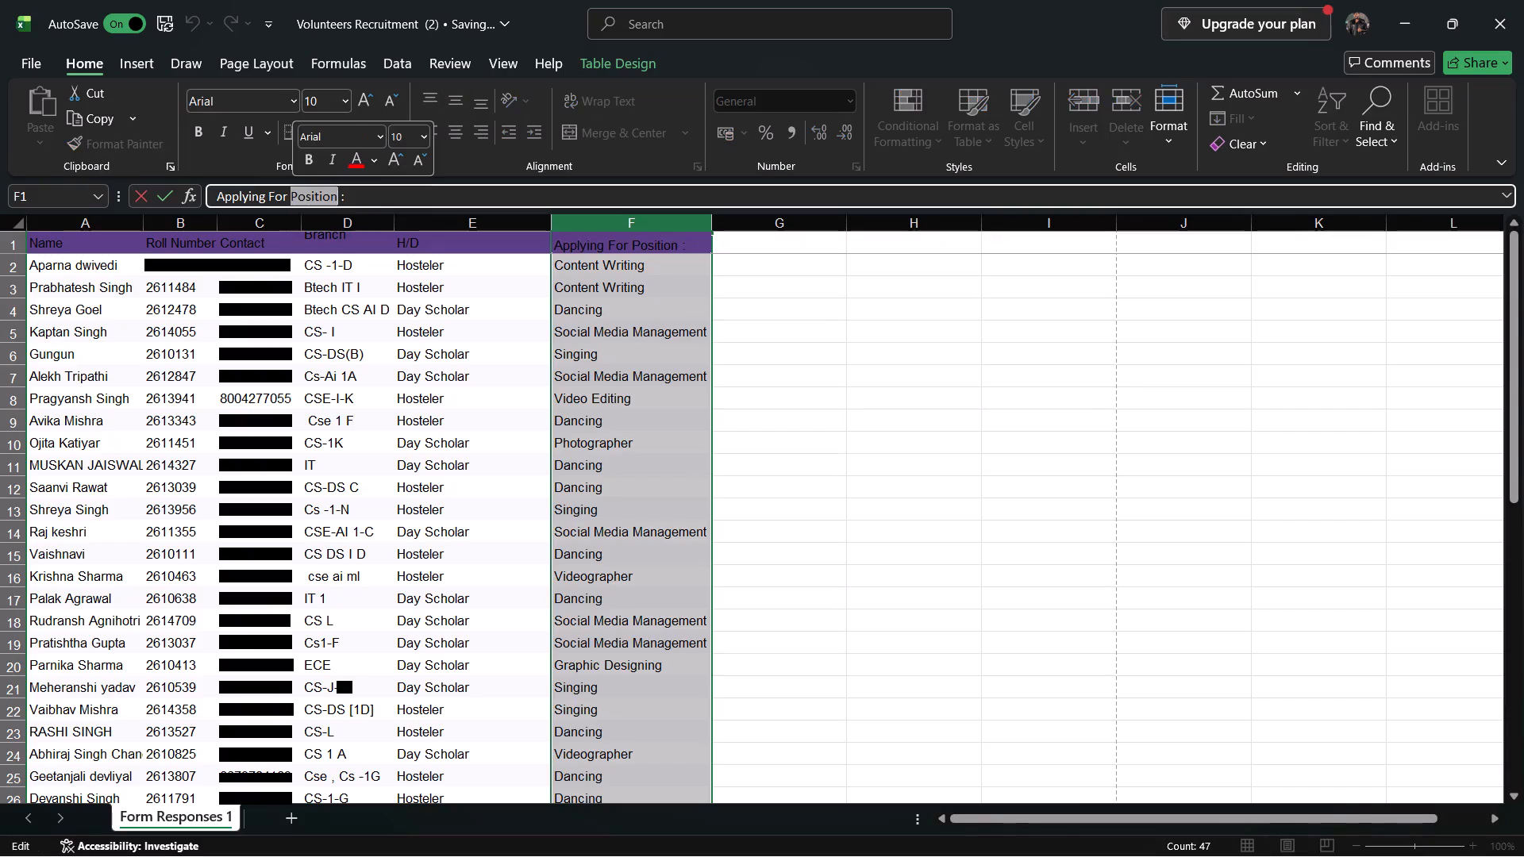
left_click_drag(290, 200, 164, 198)
key("BackSpace")
key("Right")
key("Right")
key("Right")
key("Right")
key("Right")
key("Right")
key("Right")
key("Right")
key("Right")
key("Right")
key("Right")
key("Right")
key("Right")
key("Right")
key("Right")
key("Right")
key("Right")
key("Right")
key("Right")
key("Right")
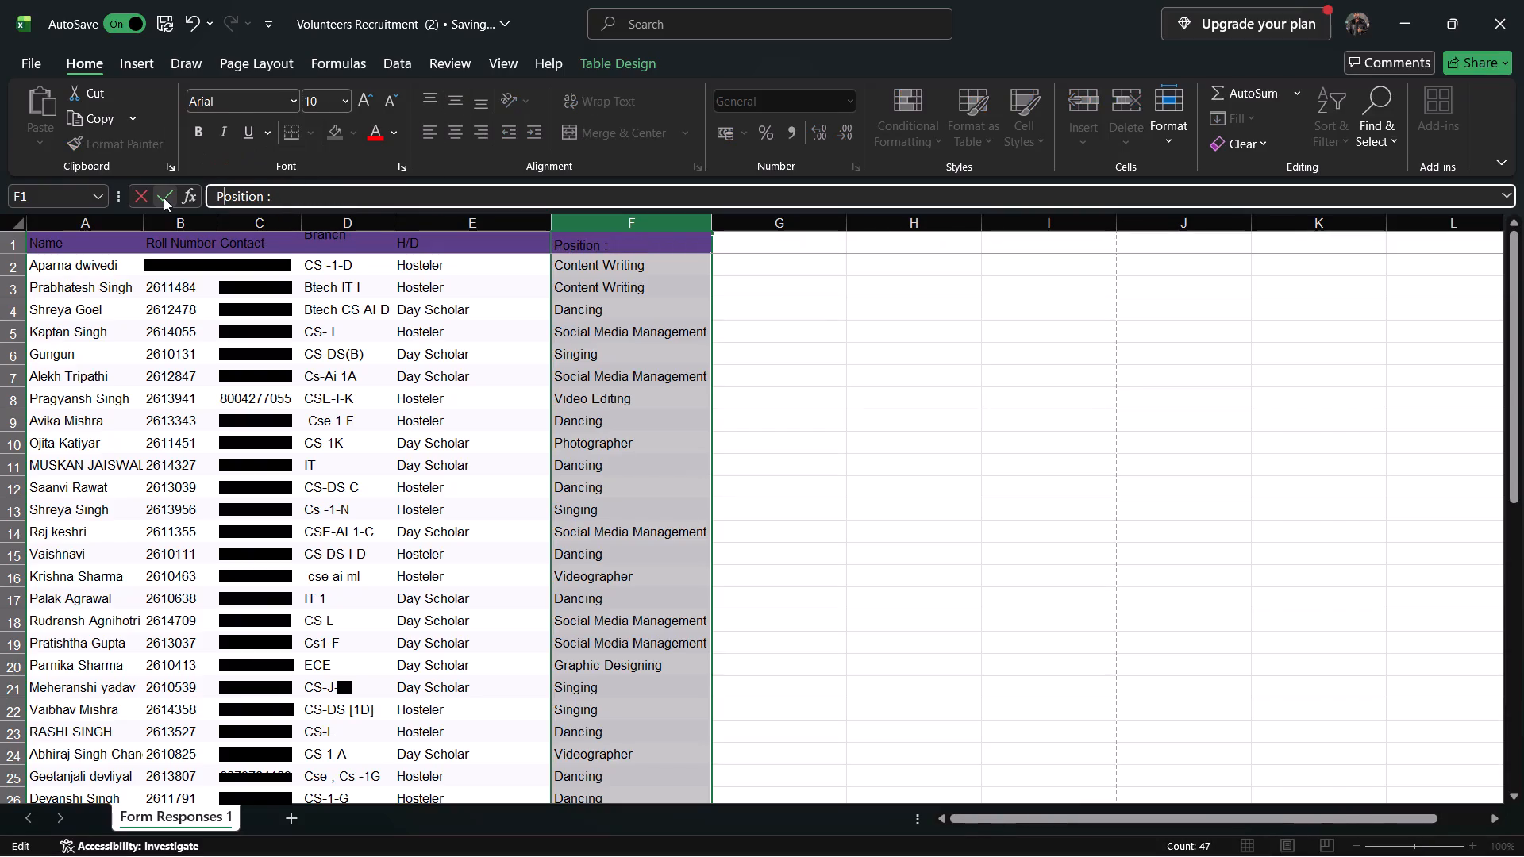
key("BackSpace")
left_click(861, 443)
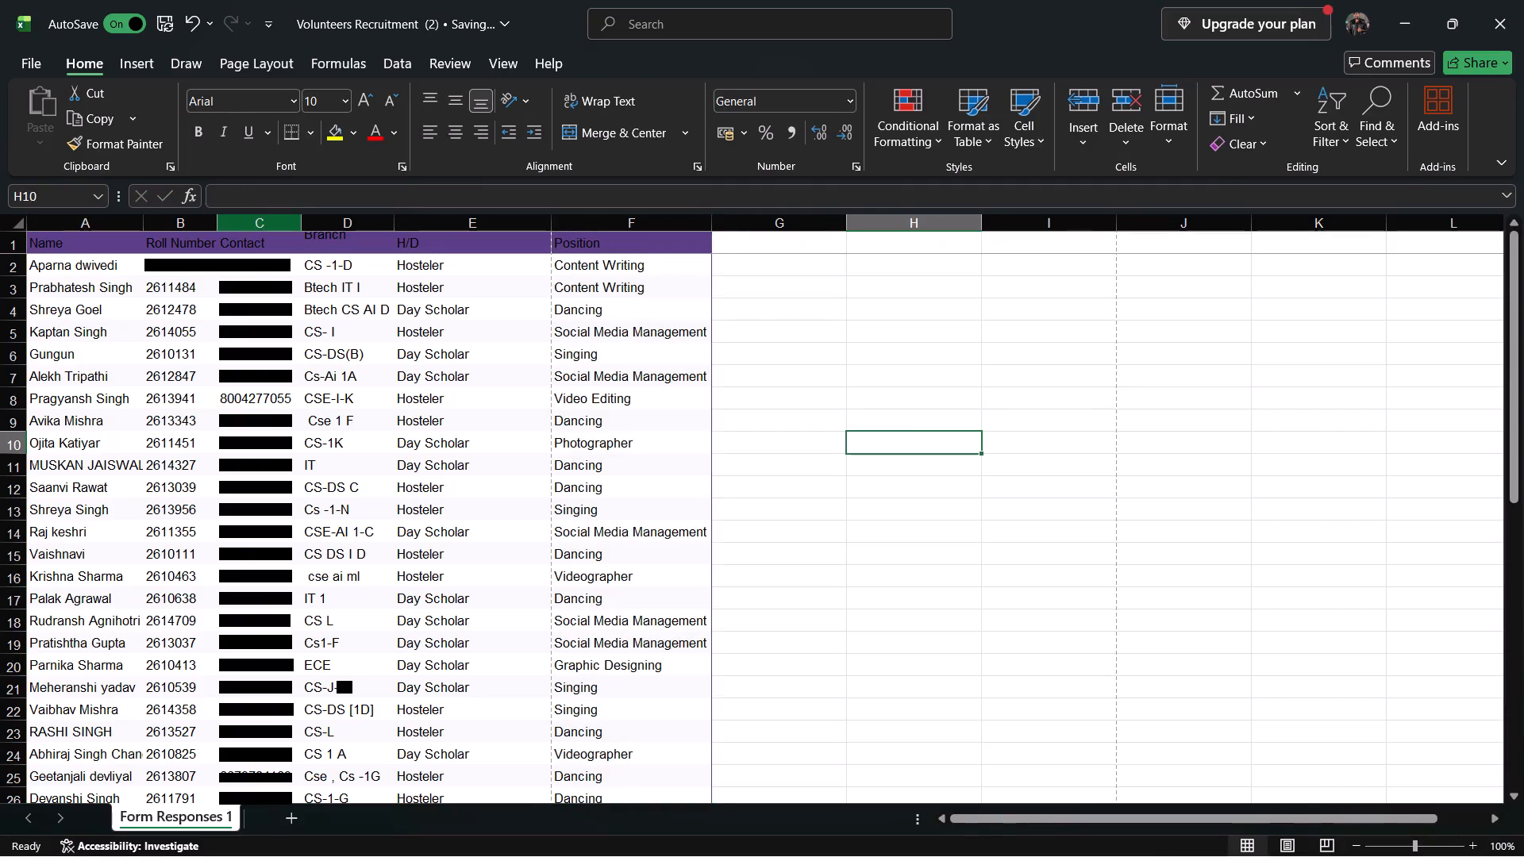
Apply outline and inside horizontal and vertical borders to the whole table, from the Name header to the last Video Editing row.
left_click(37, 244)
left_click_drag(37, 244, 491, 782)
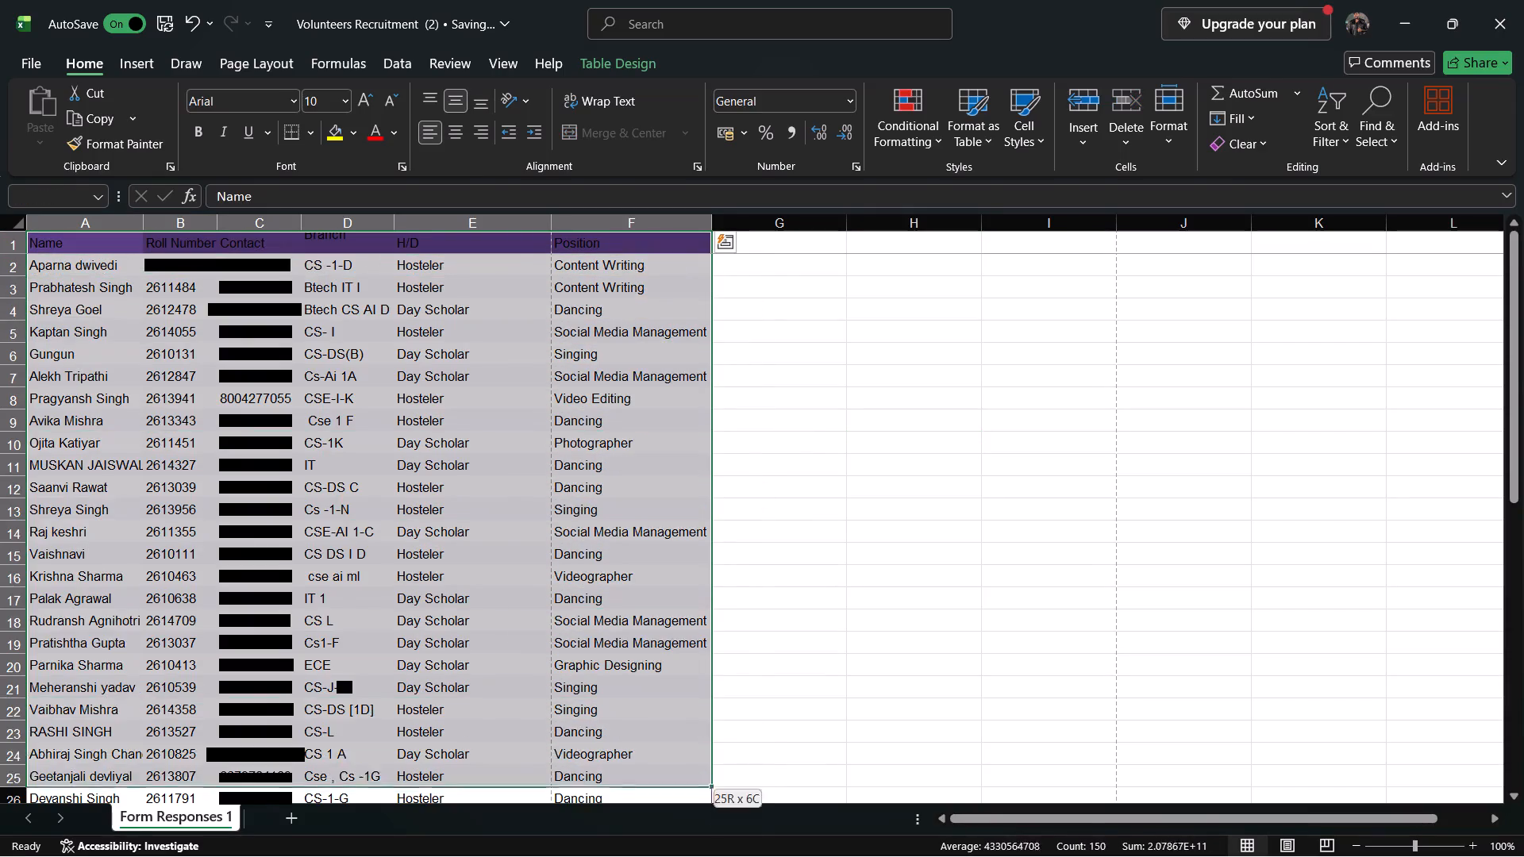
left_click_drag(491, 782, 456, 798)
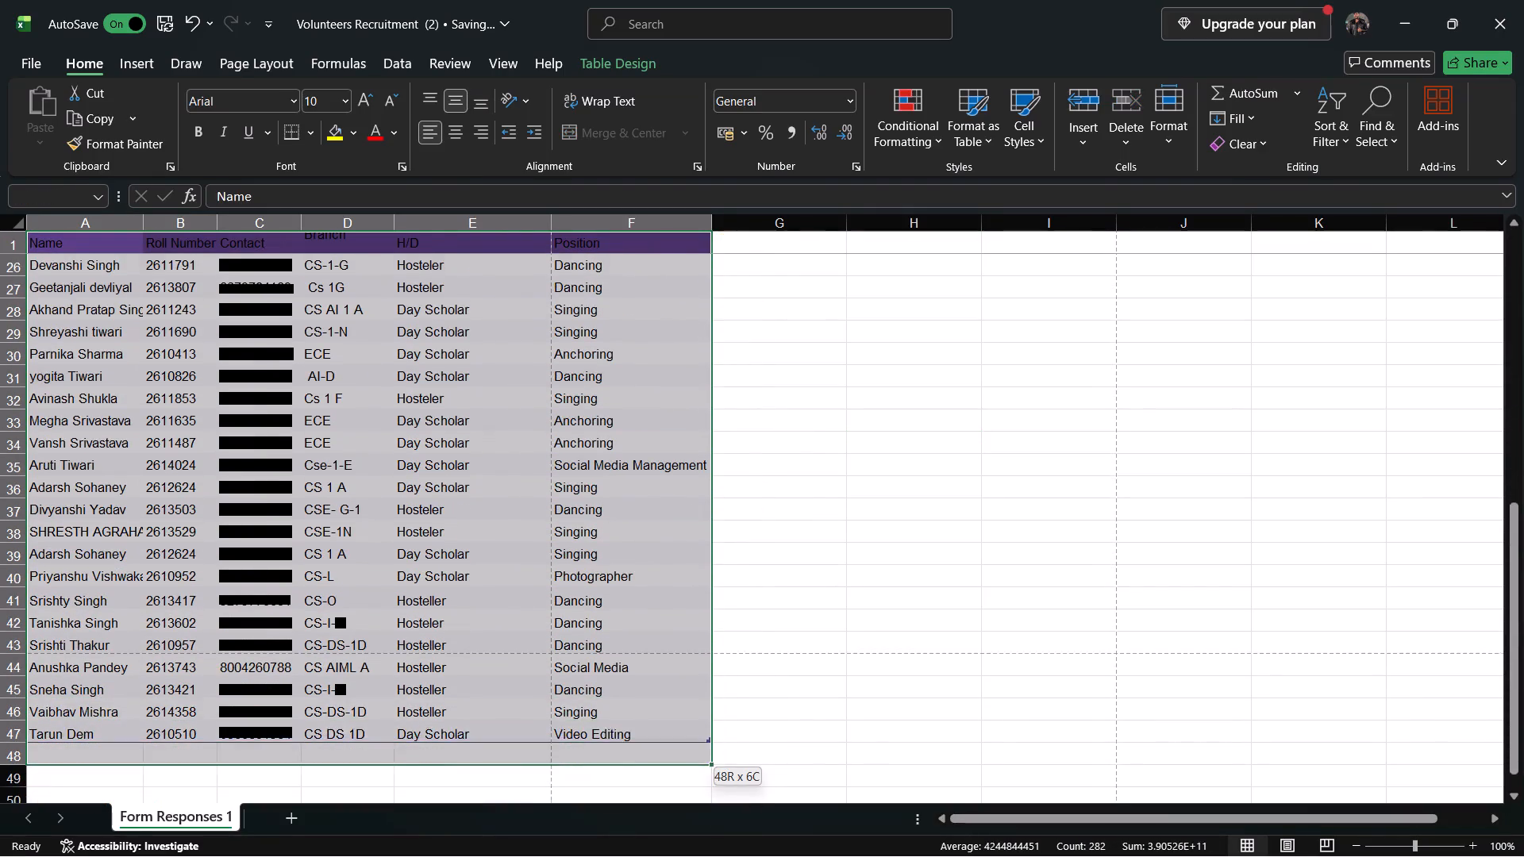
left_click_drag(456, 798, 428, 701)
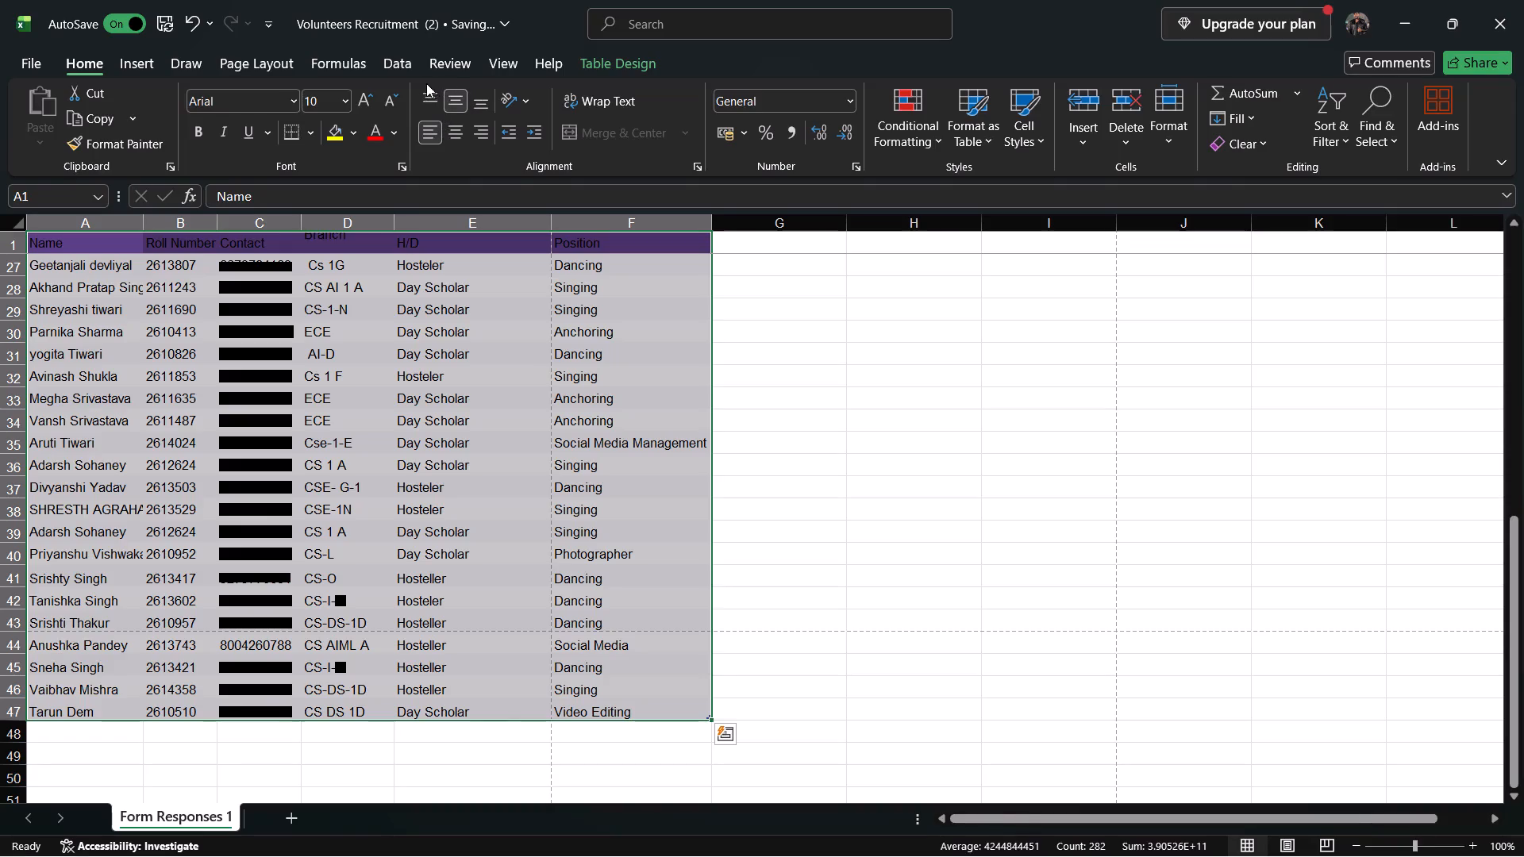
right_click(355, 428)
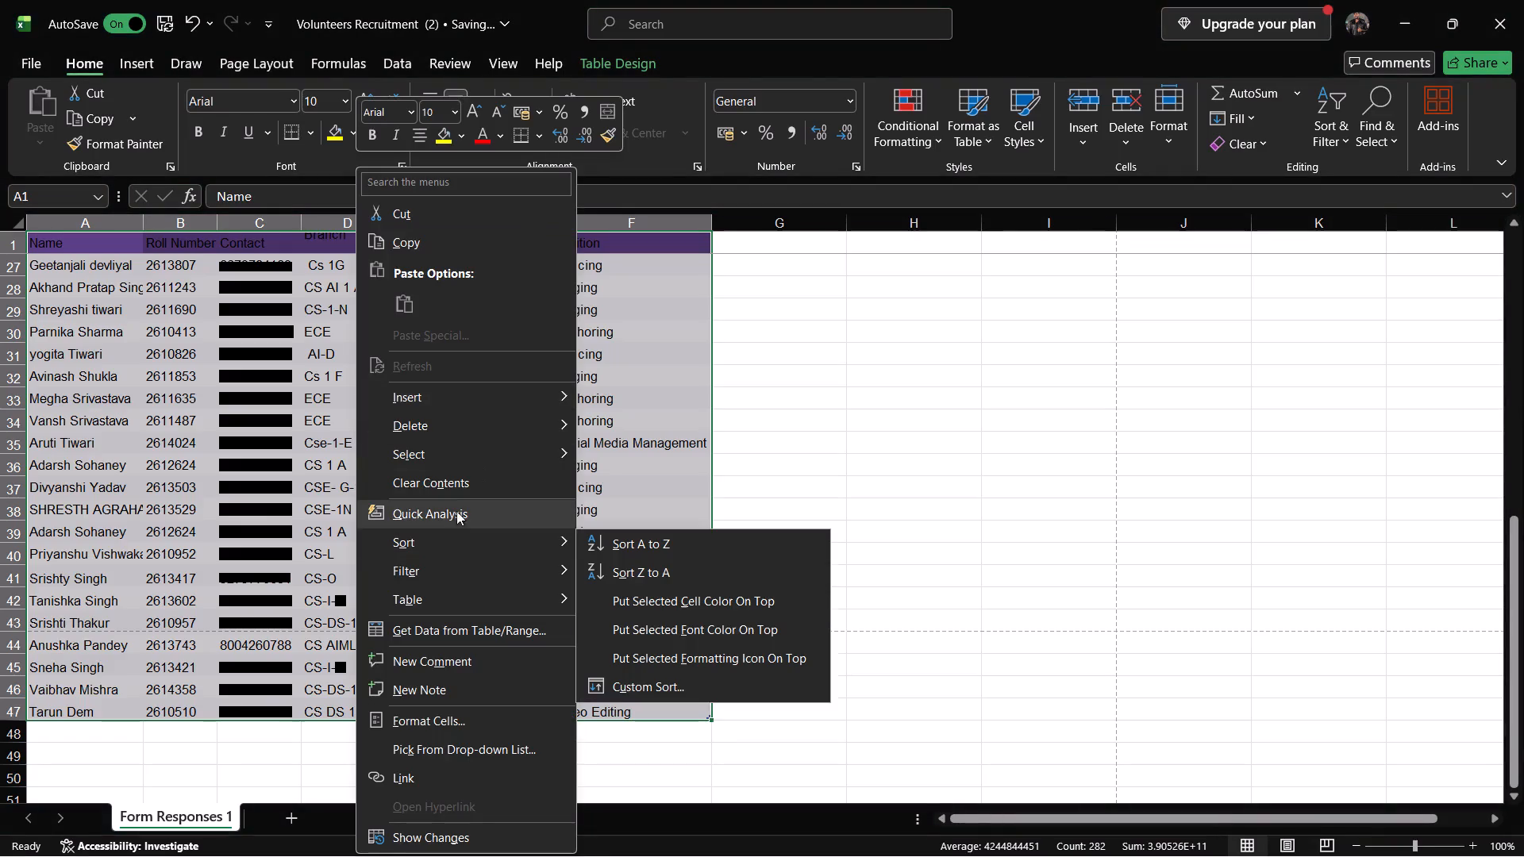
left_click(440, 717)
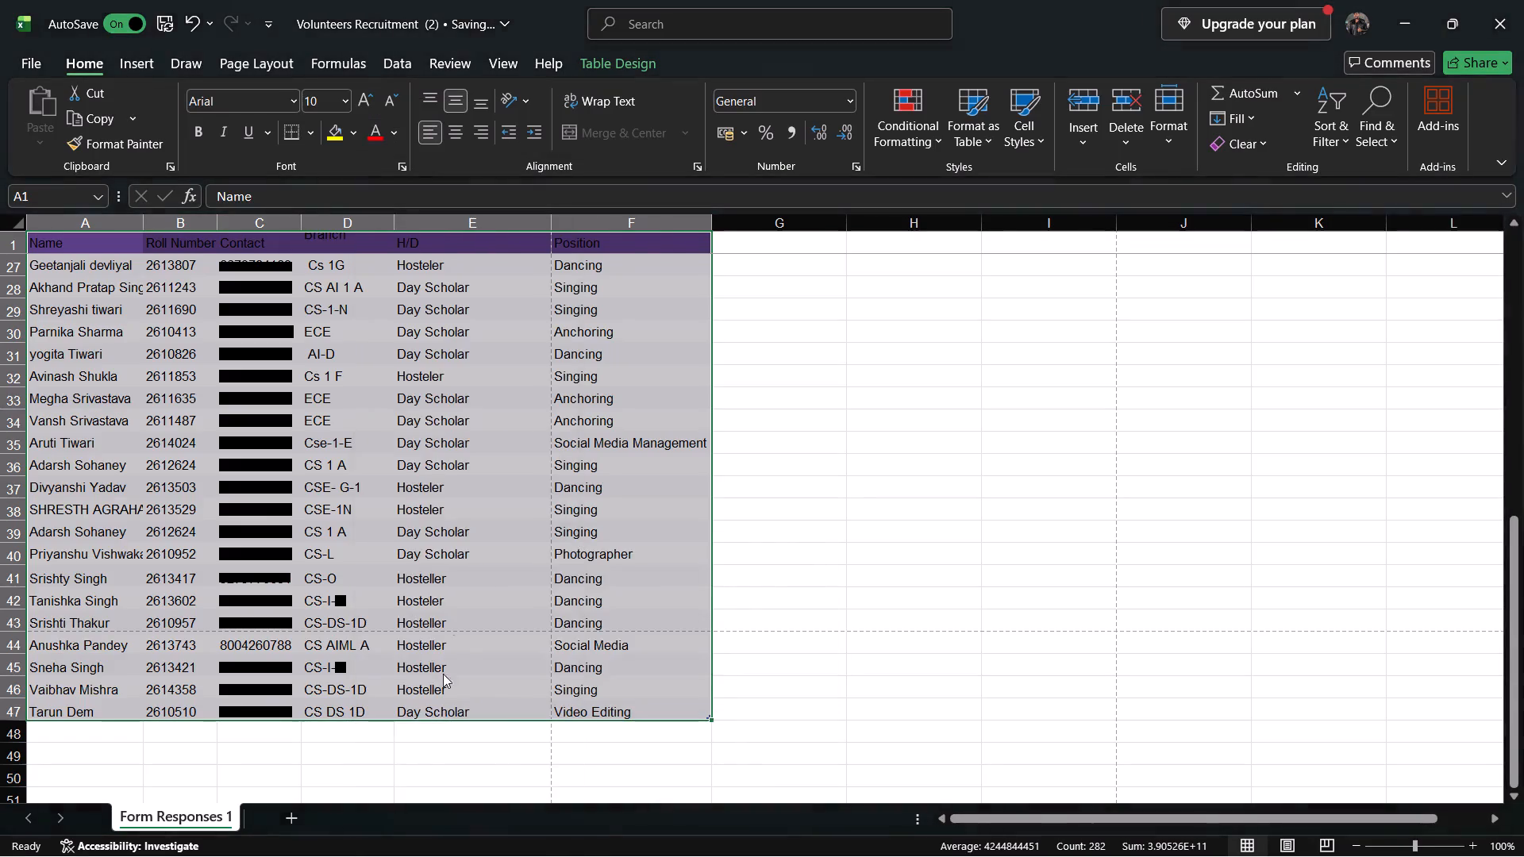
left_click(420, 396)
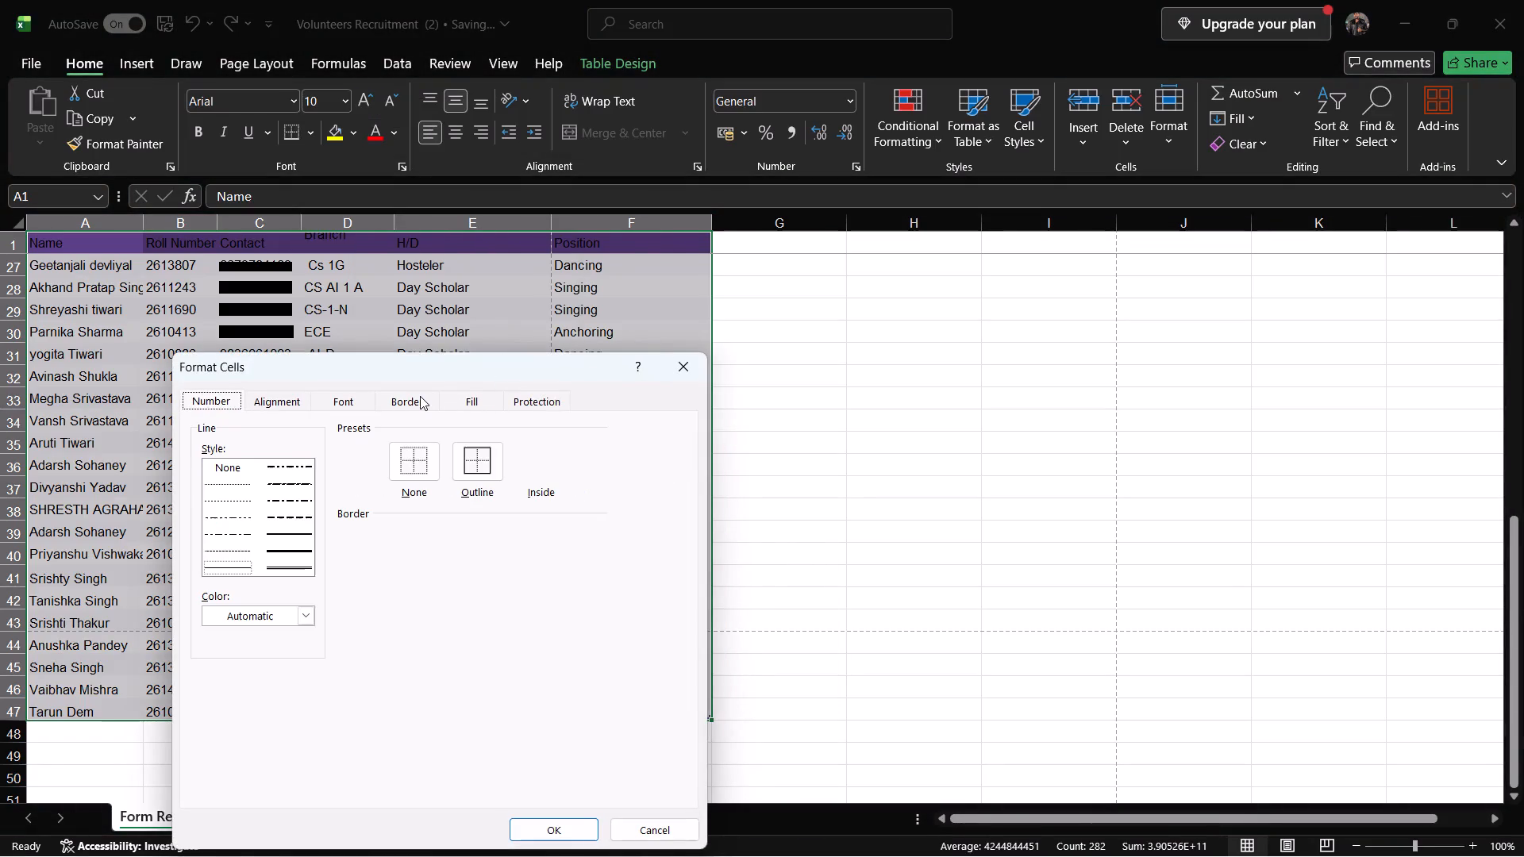
left_click(476, 459)
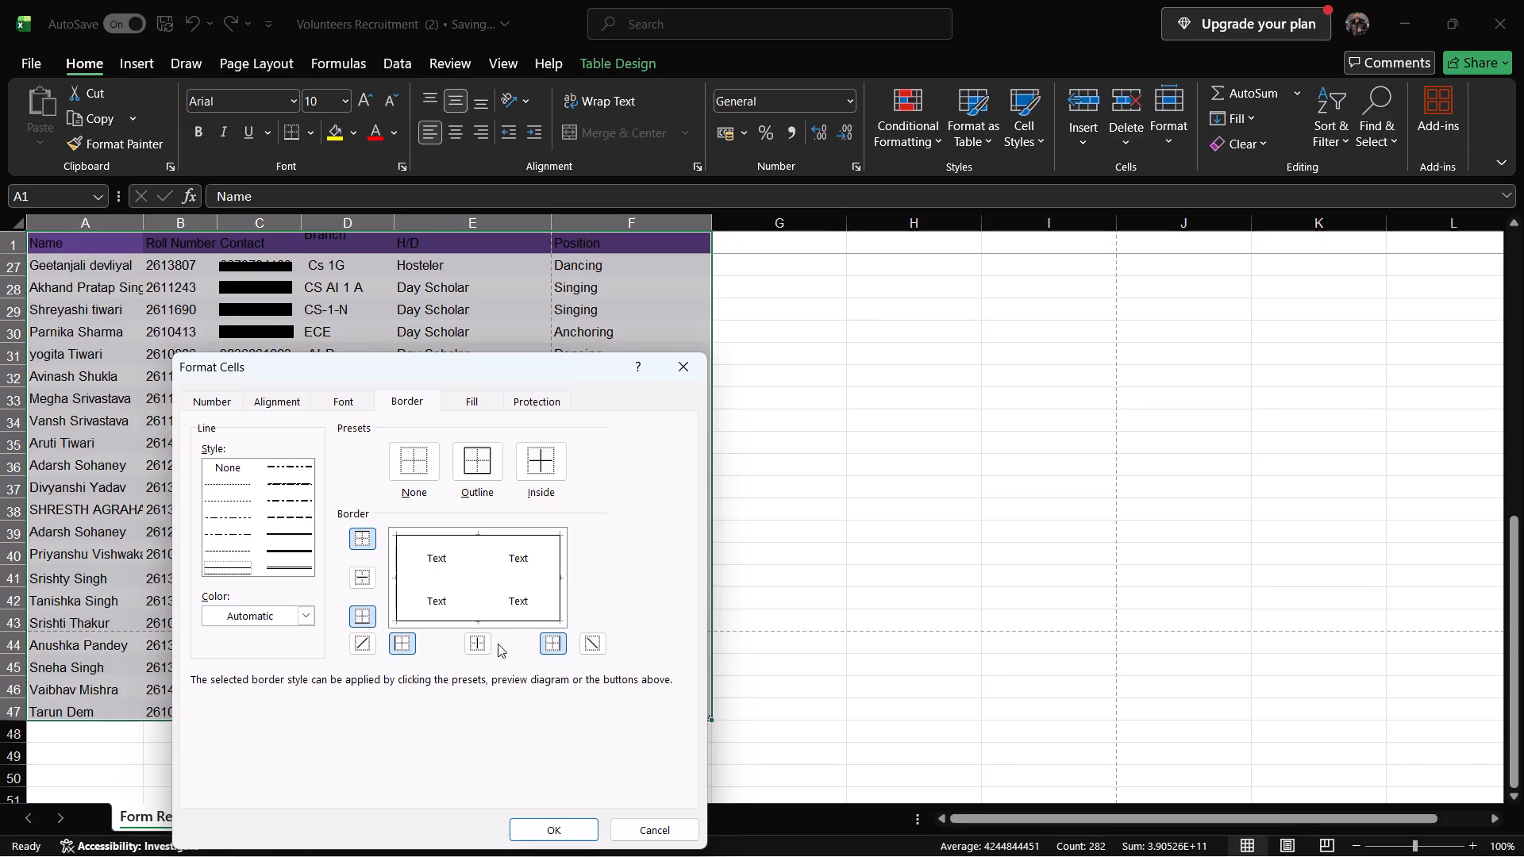
left_click(485, 642)
left_click(358, 578)
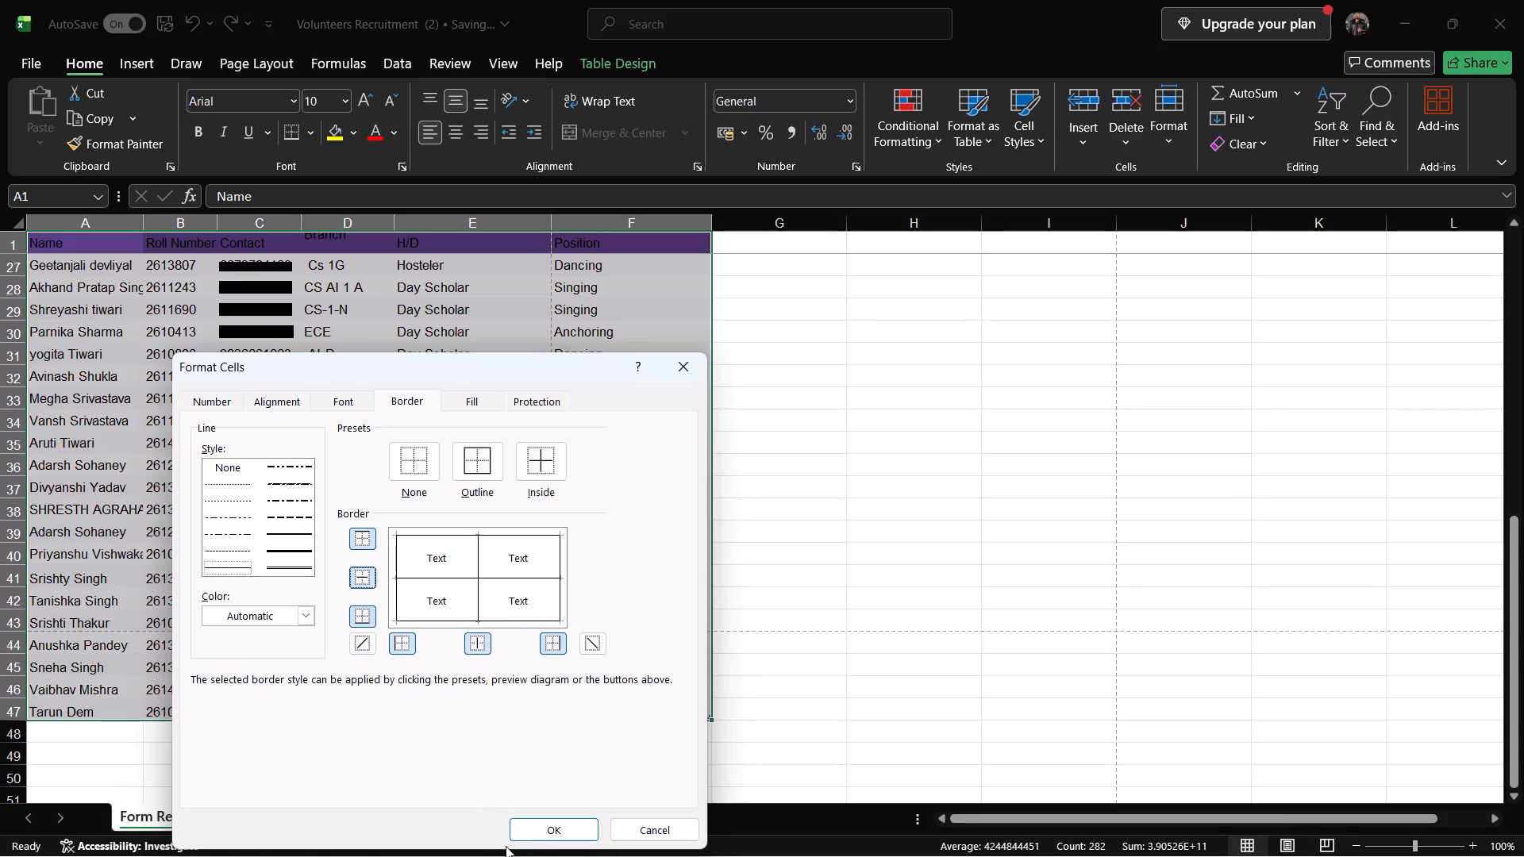
left_click(560, 826)
left_click(775, 604)
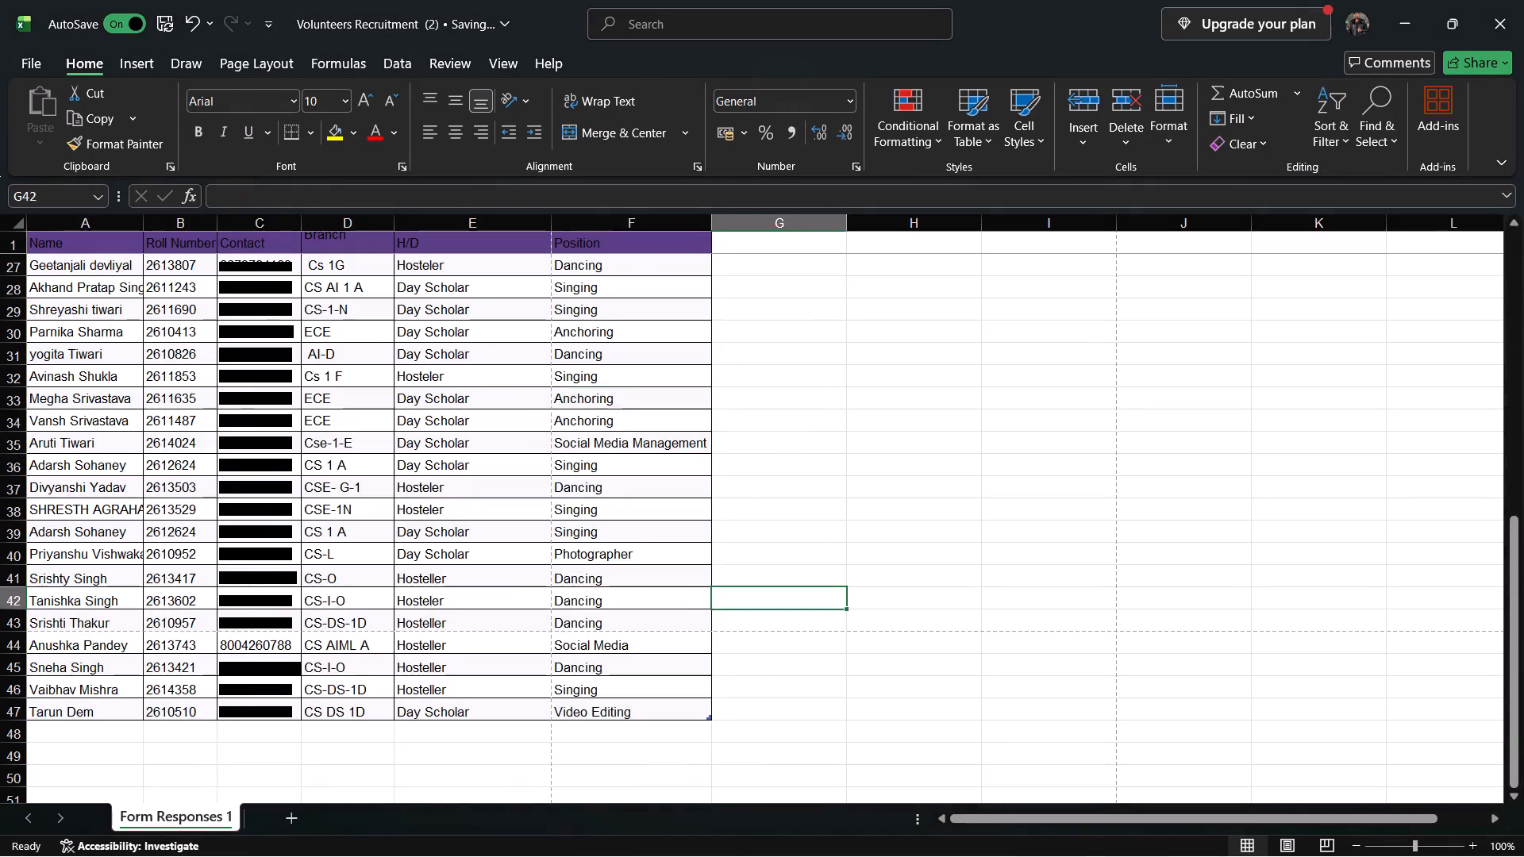
Look over all the response rows to check the new borders and column fit.
scroll(775, 604, "up", 4)
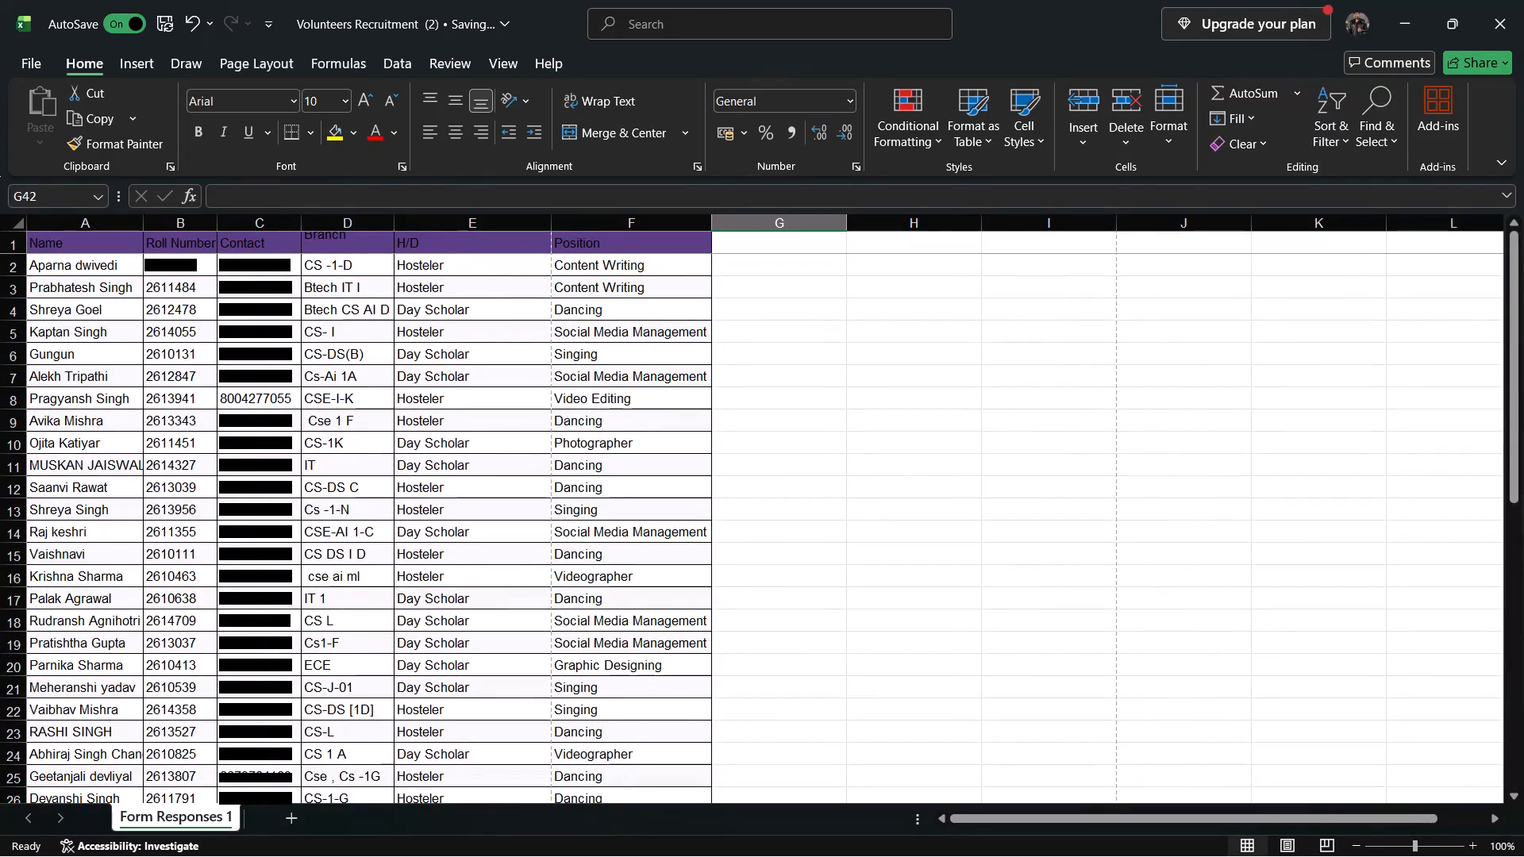
scroll(198, 483, "down", 2)
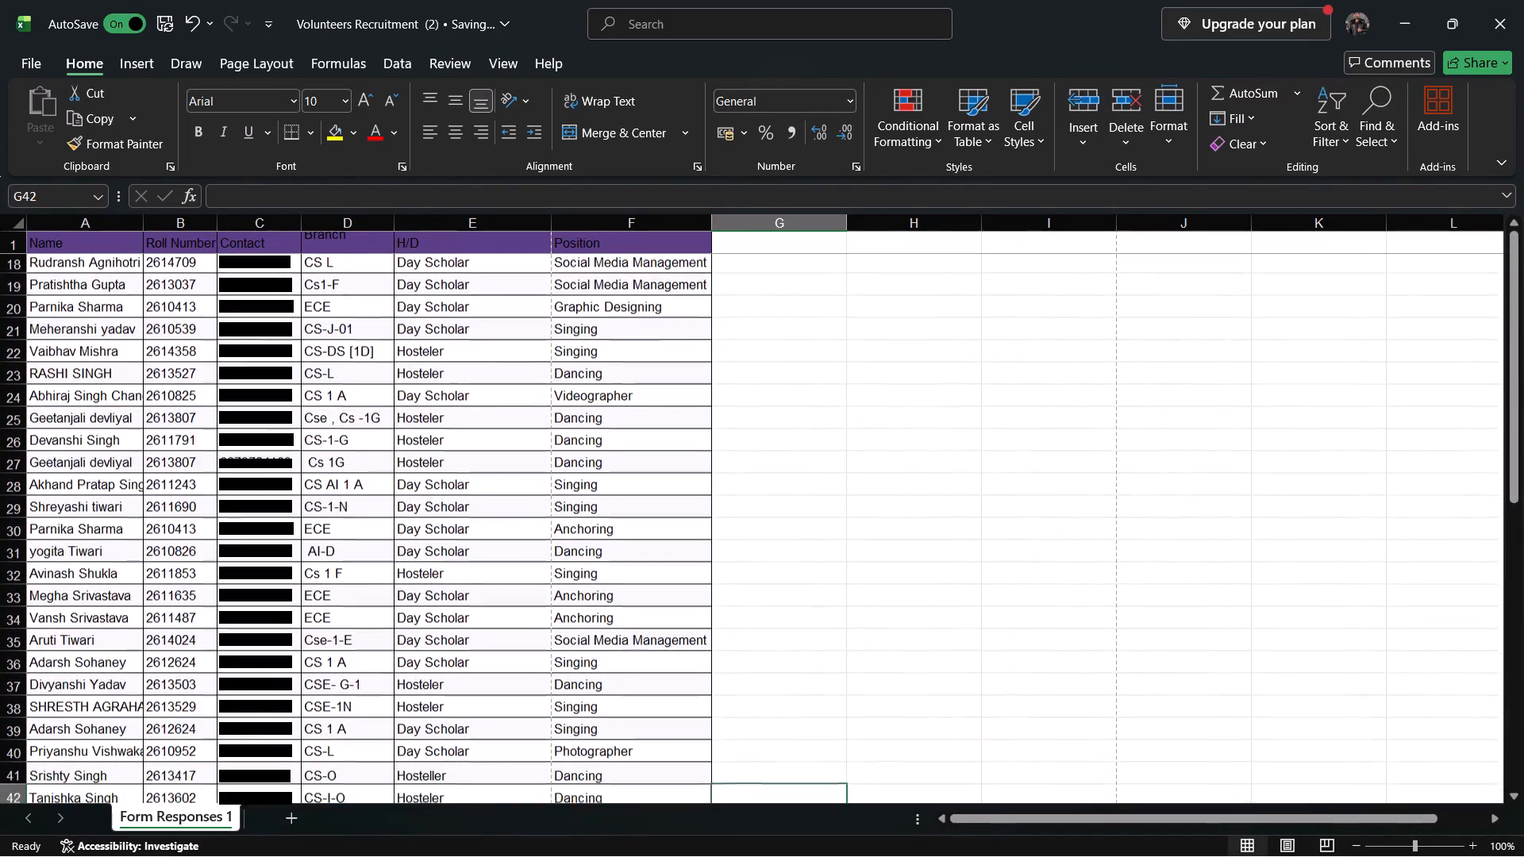
scroll(198, 483, "down", 2)
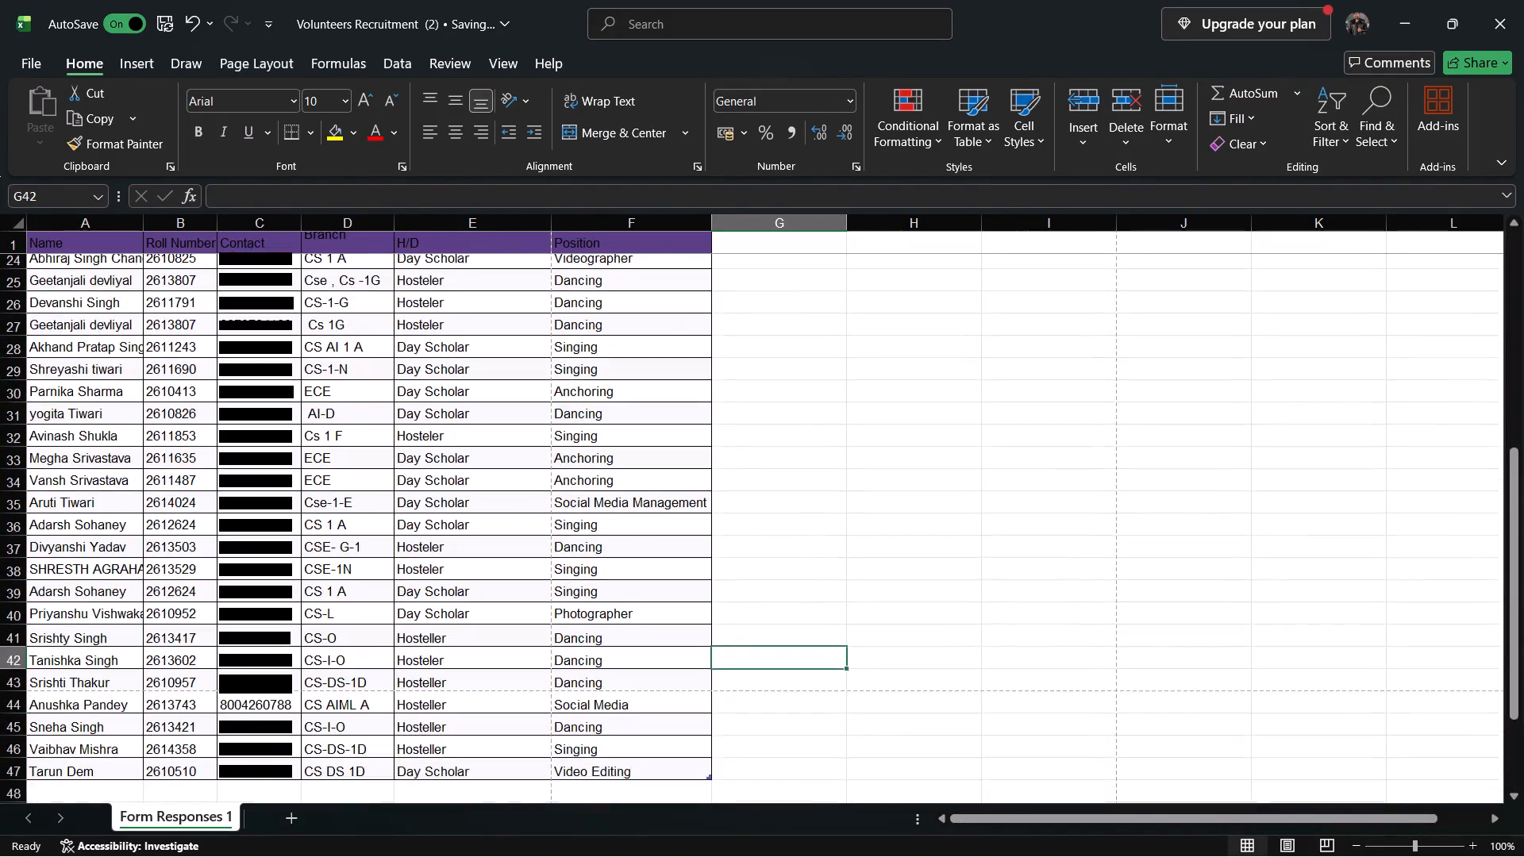
scroll(198, 483, "down", 1)
scroll(198, 483, "up", 1)
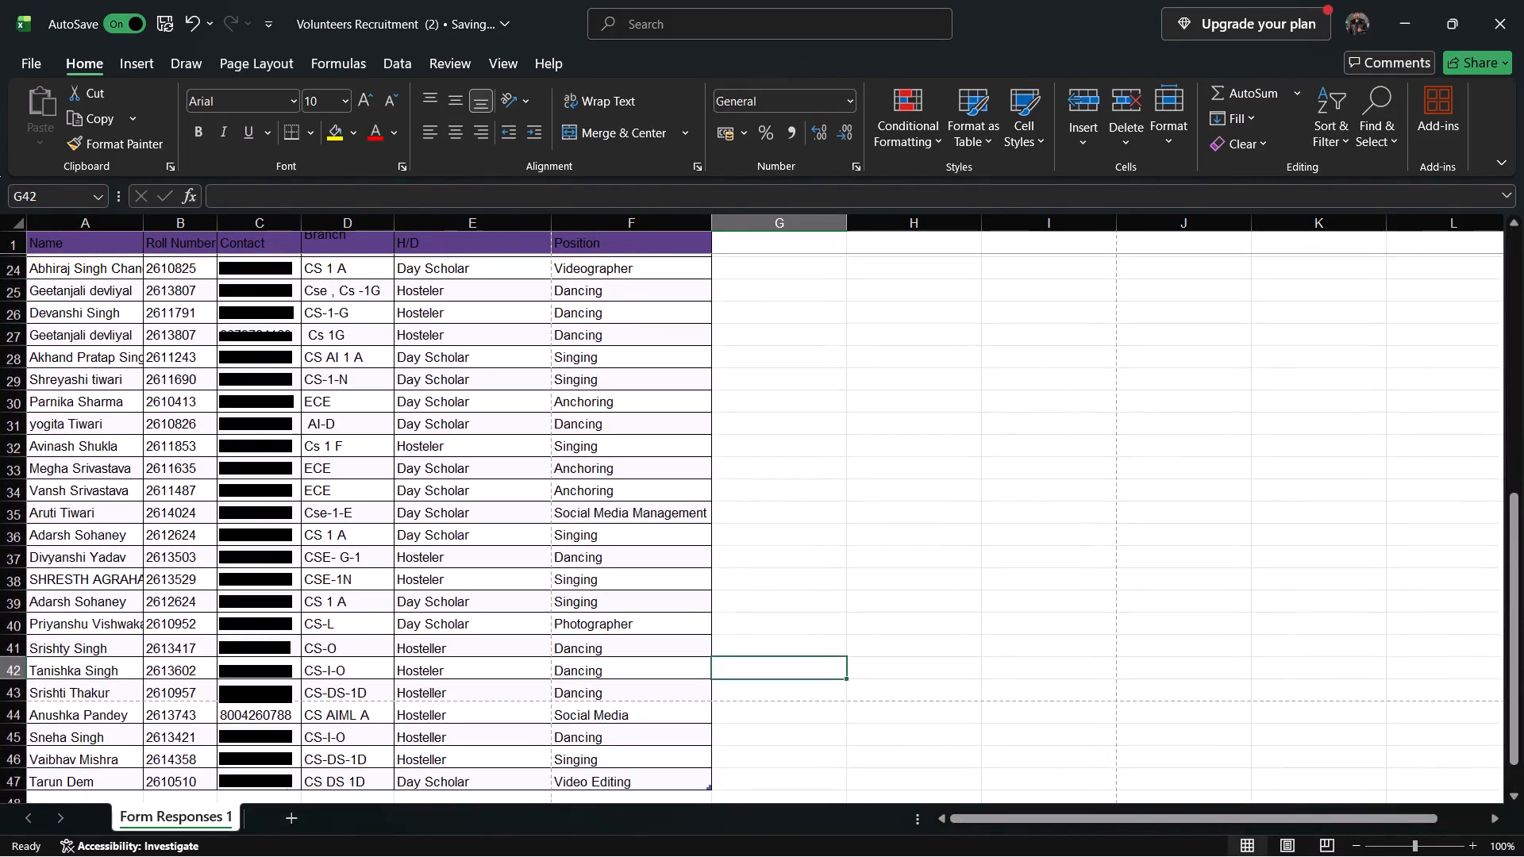
scroll(198, 483, "up", 1)
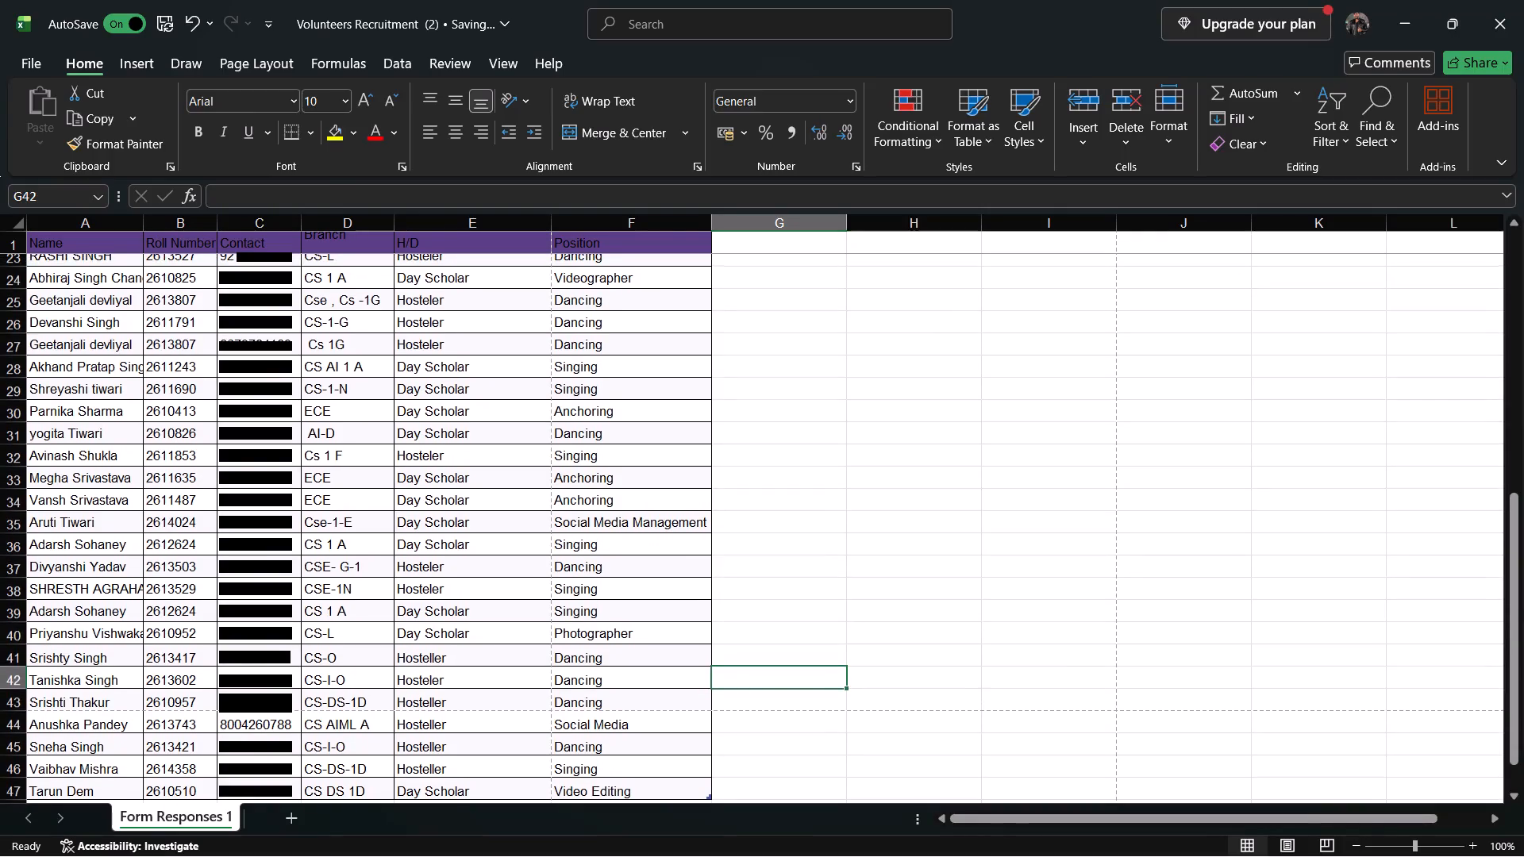
Widen the Name column so that long names, such as the one in row 24, fit inside their cells.
scroll(198, 483, "up", 1)
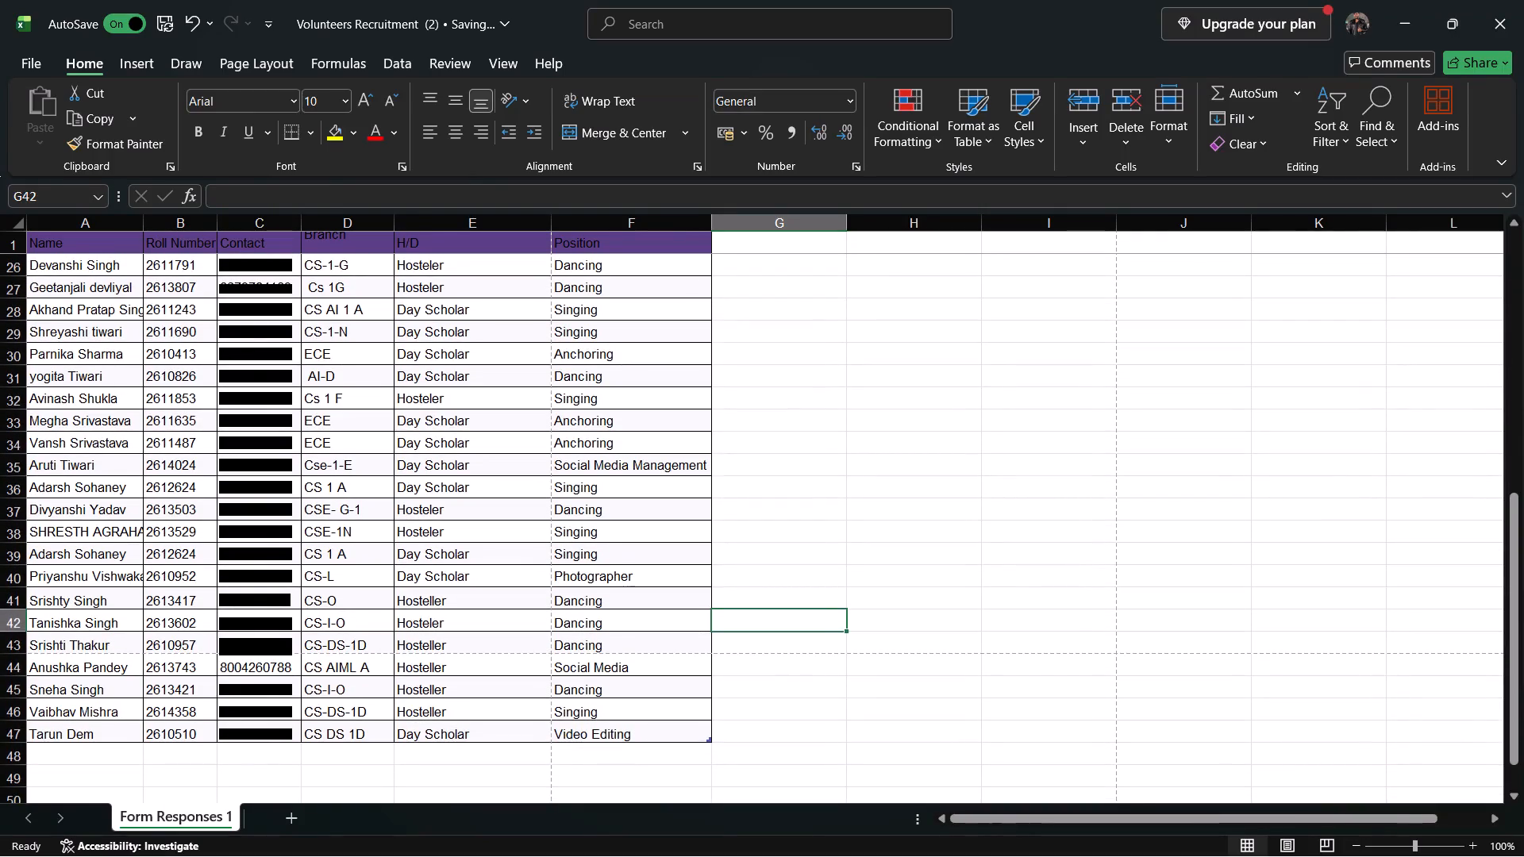
scroll(198, 483, "up", 1)
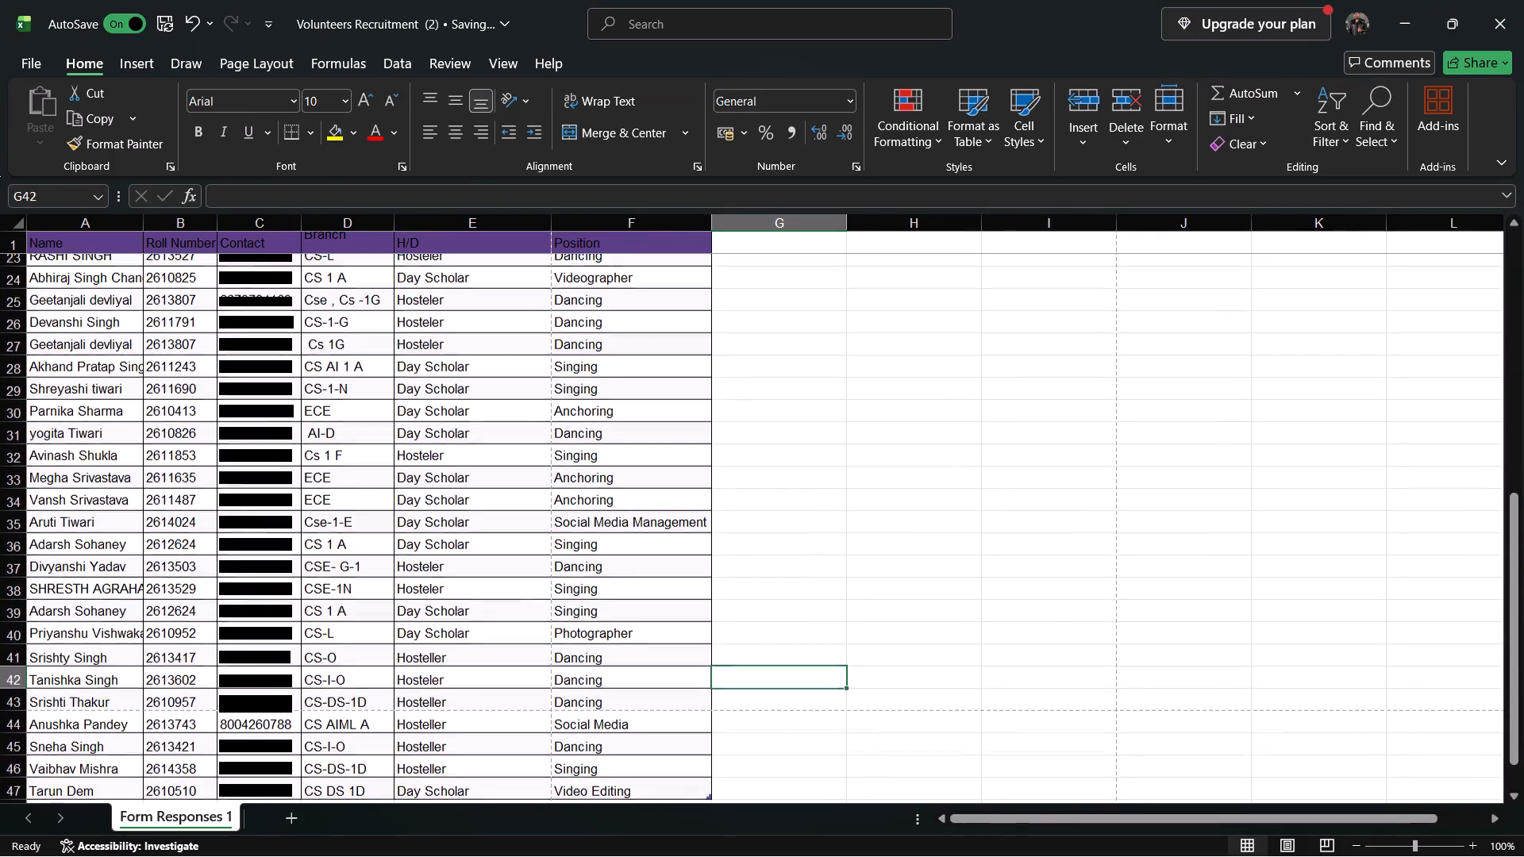
scroll(170, 414, "up", 2)
scroll(193, 335, "up", 1)
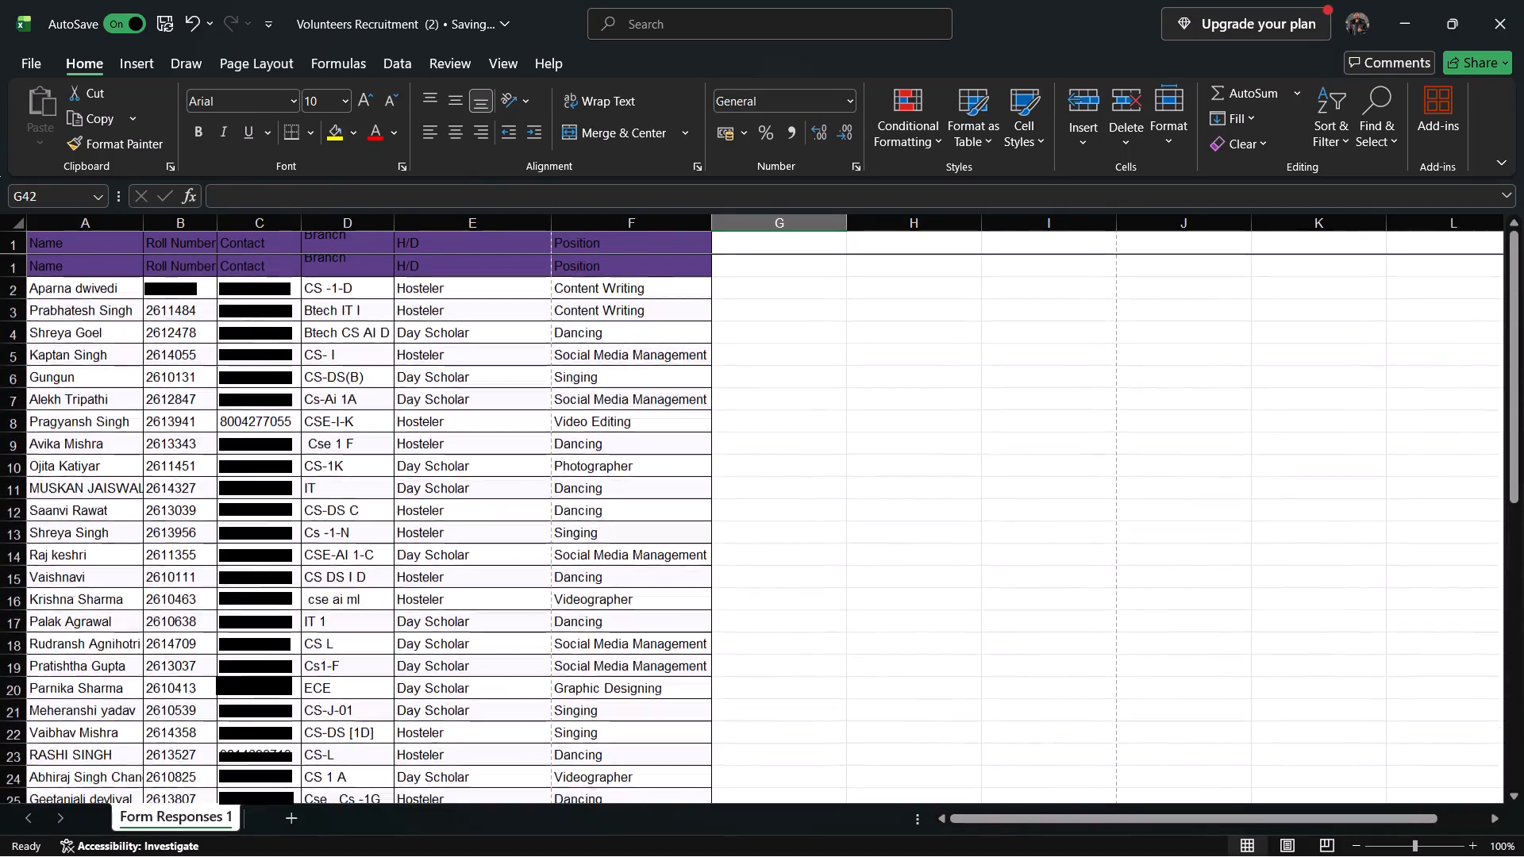
left_click_drag(140, 223, 148, 223)
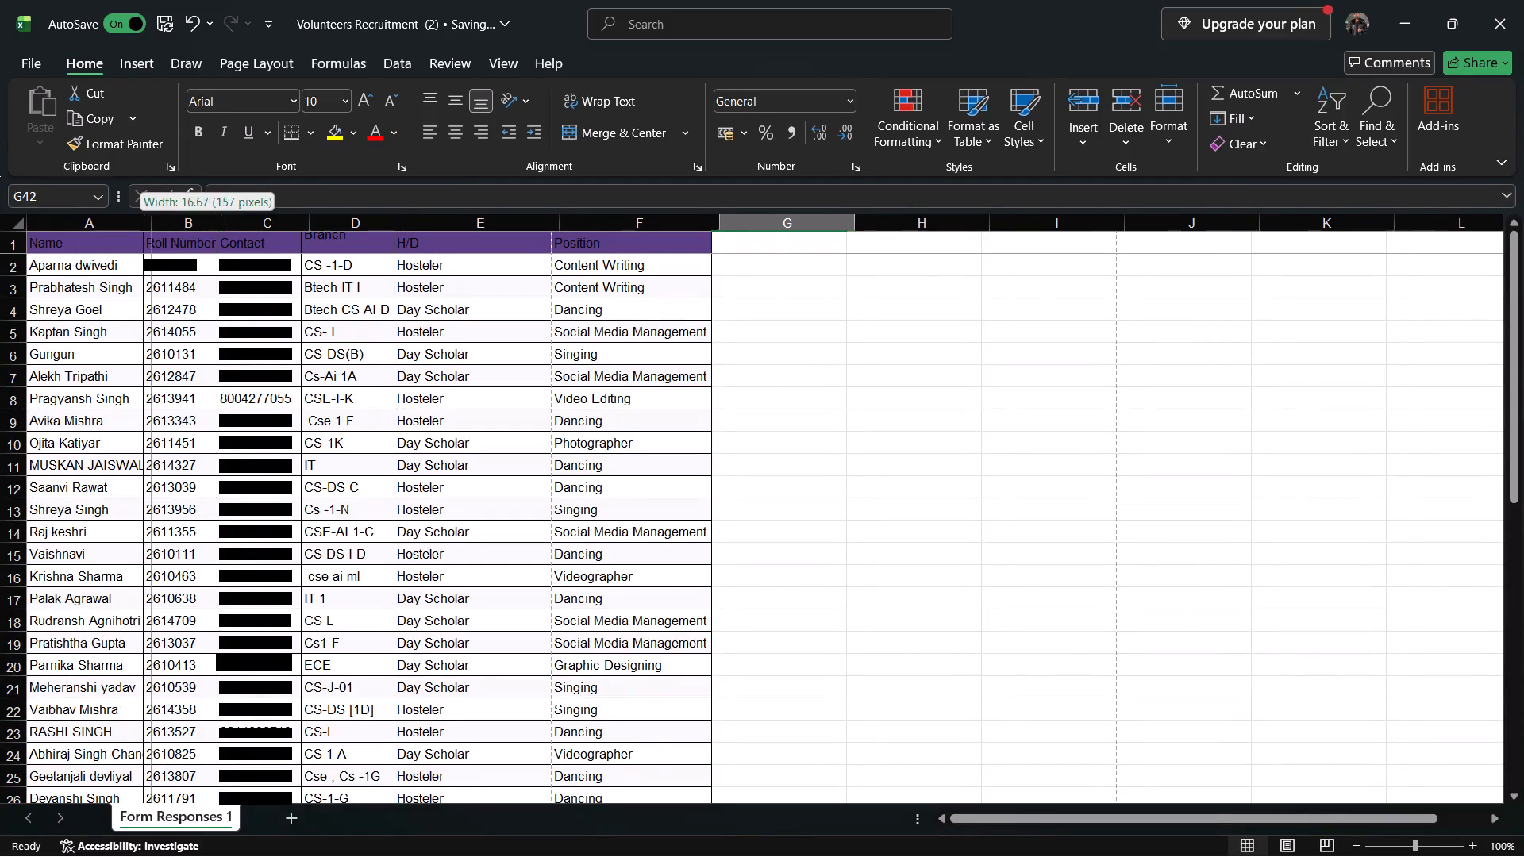
left_click_drag(148, 223, 151, 223)
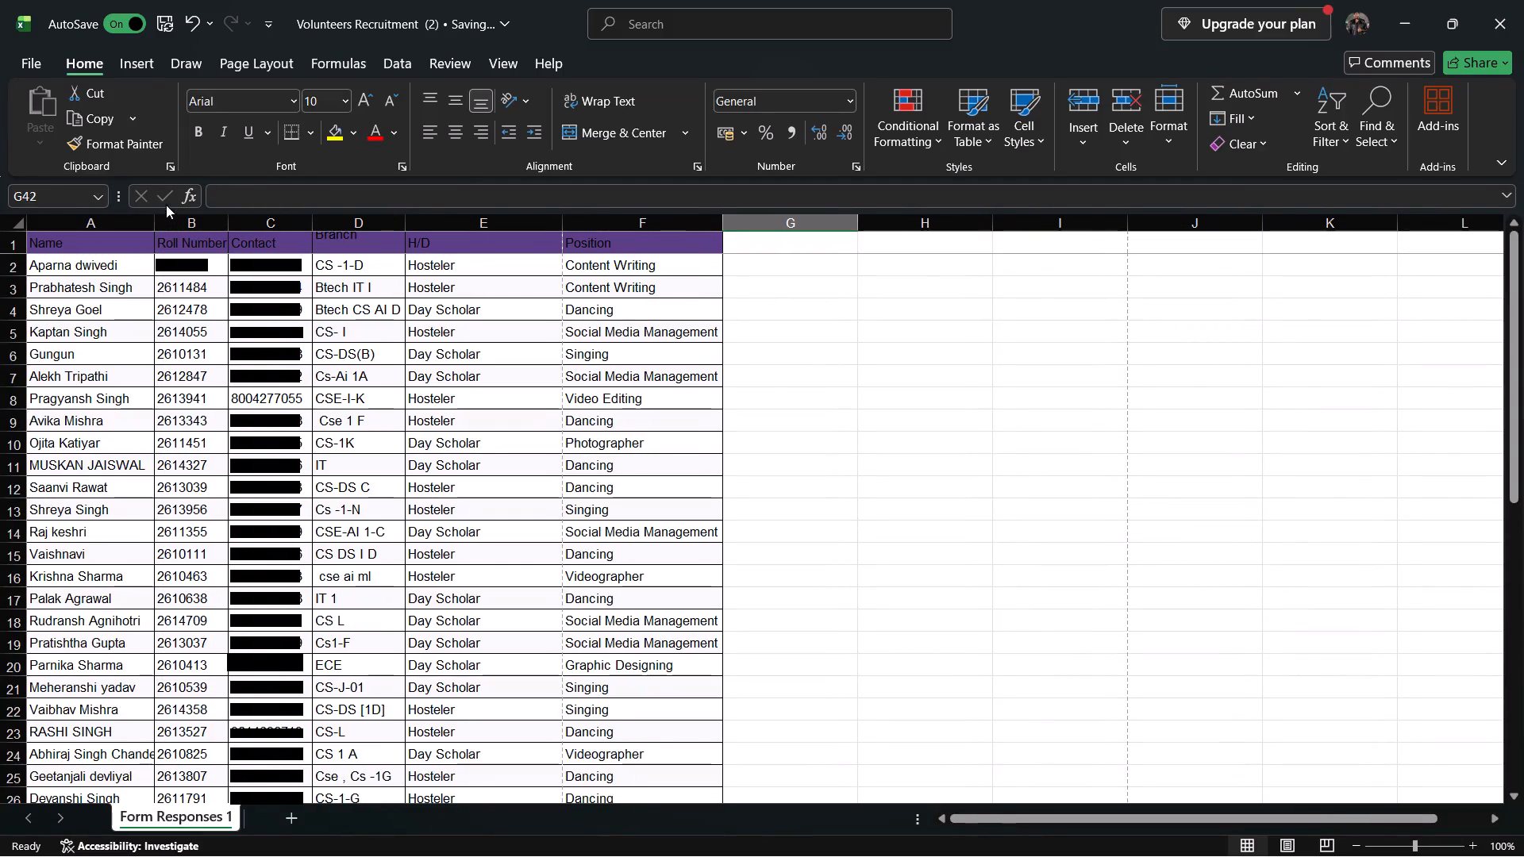
left_click_drag(153, 218, 161, 218)
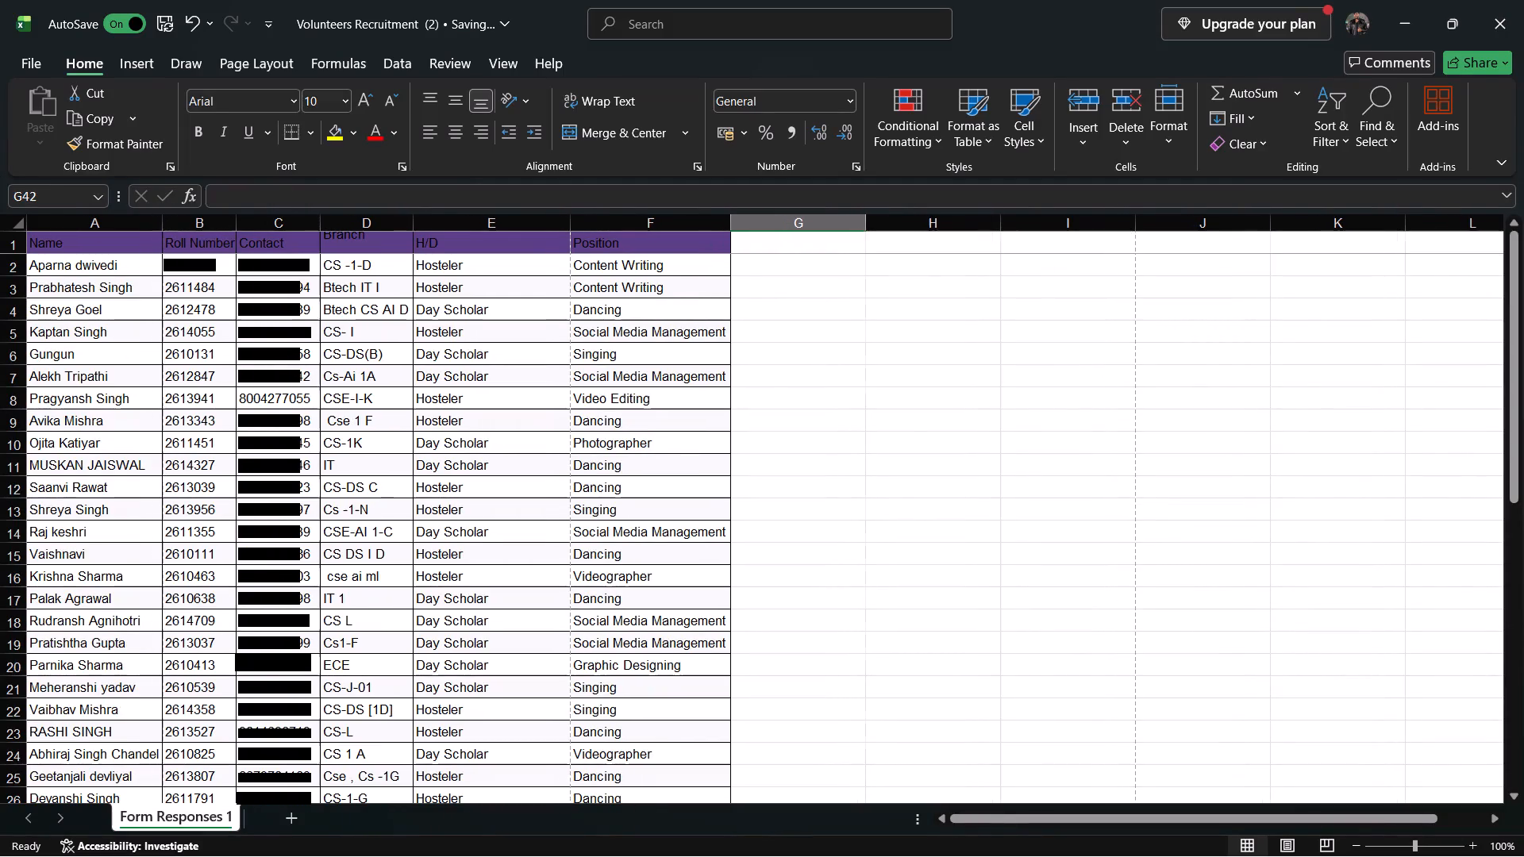
Narrow the H/D column to a width of about 10 and trim the Branch column slightly, keeping both close to their entries.
scroll(172, 361, "down", 2)
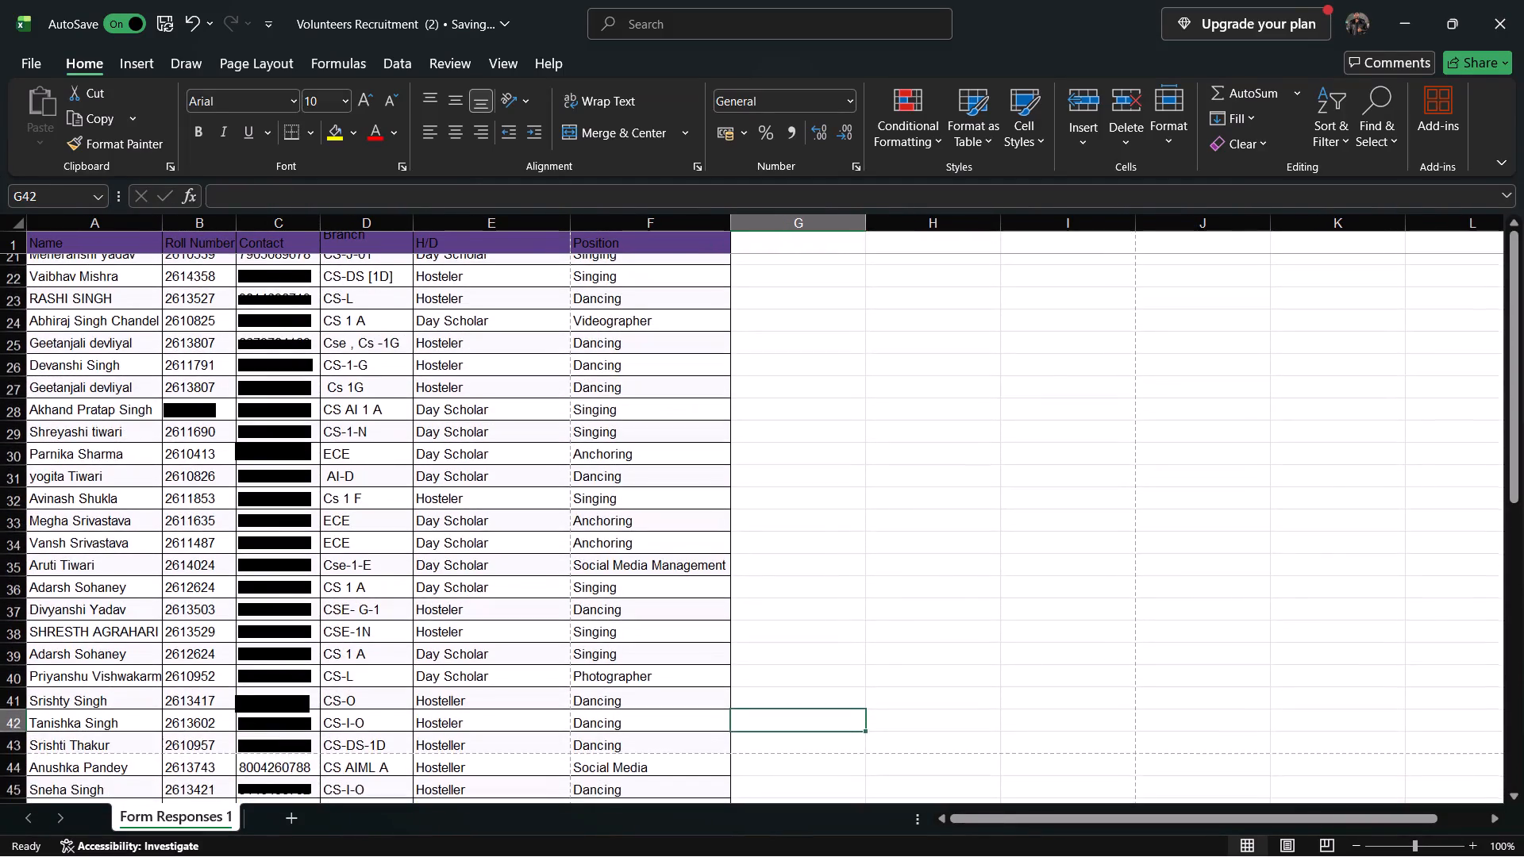
scroll(172, 361, "down", 2)
scroll(172, 361, "up", 1)
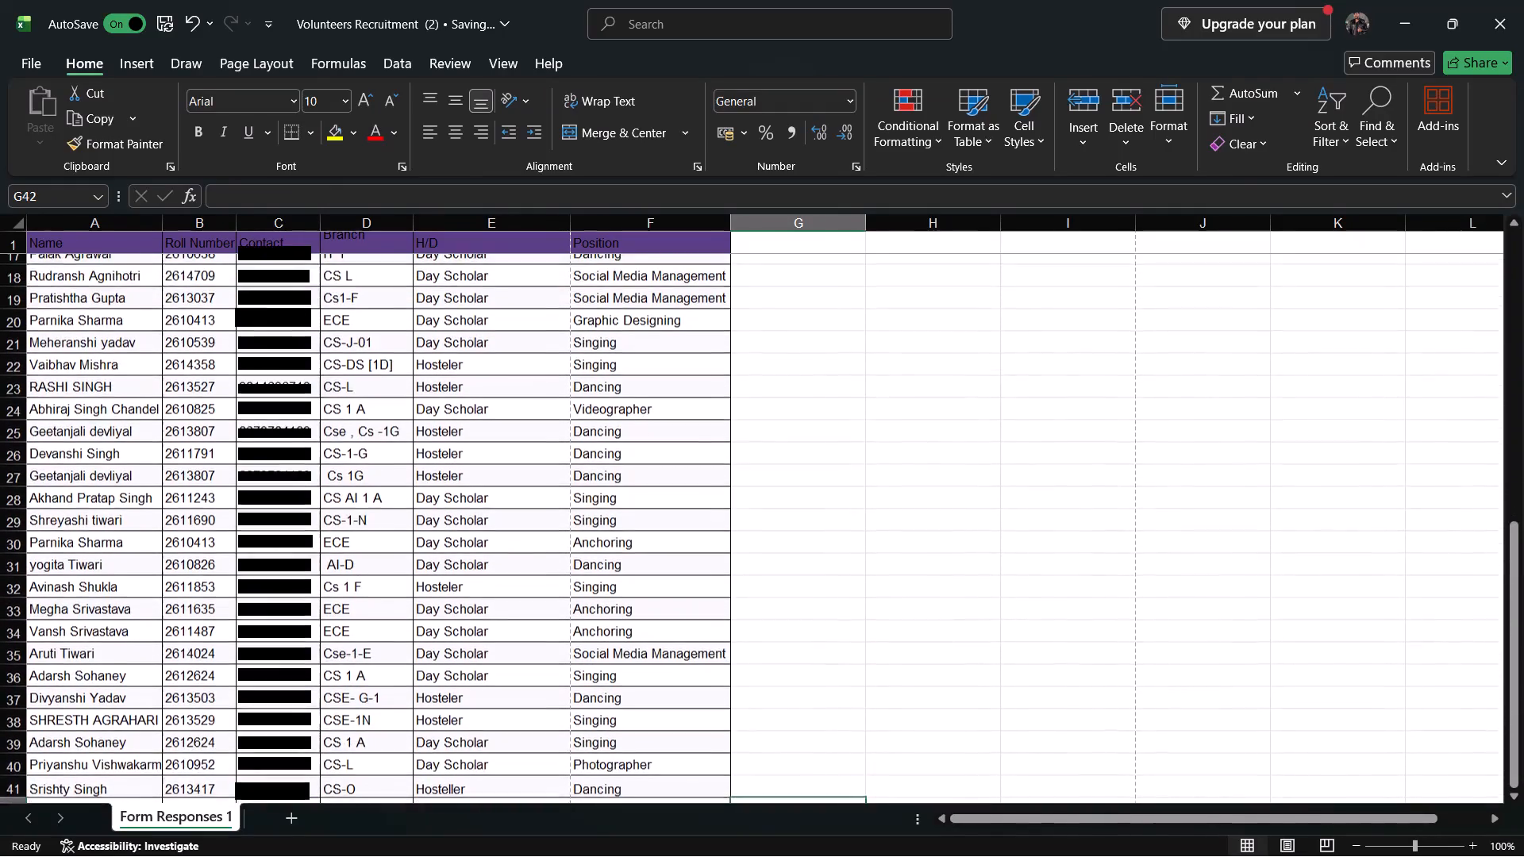
scroll(172, 361, "up", 3)
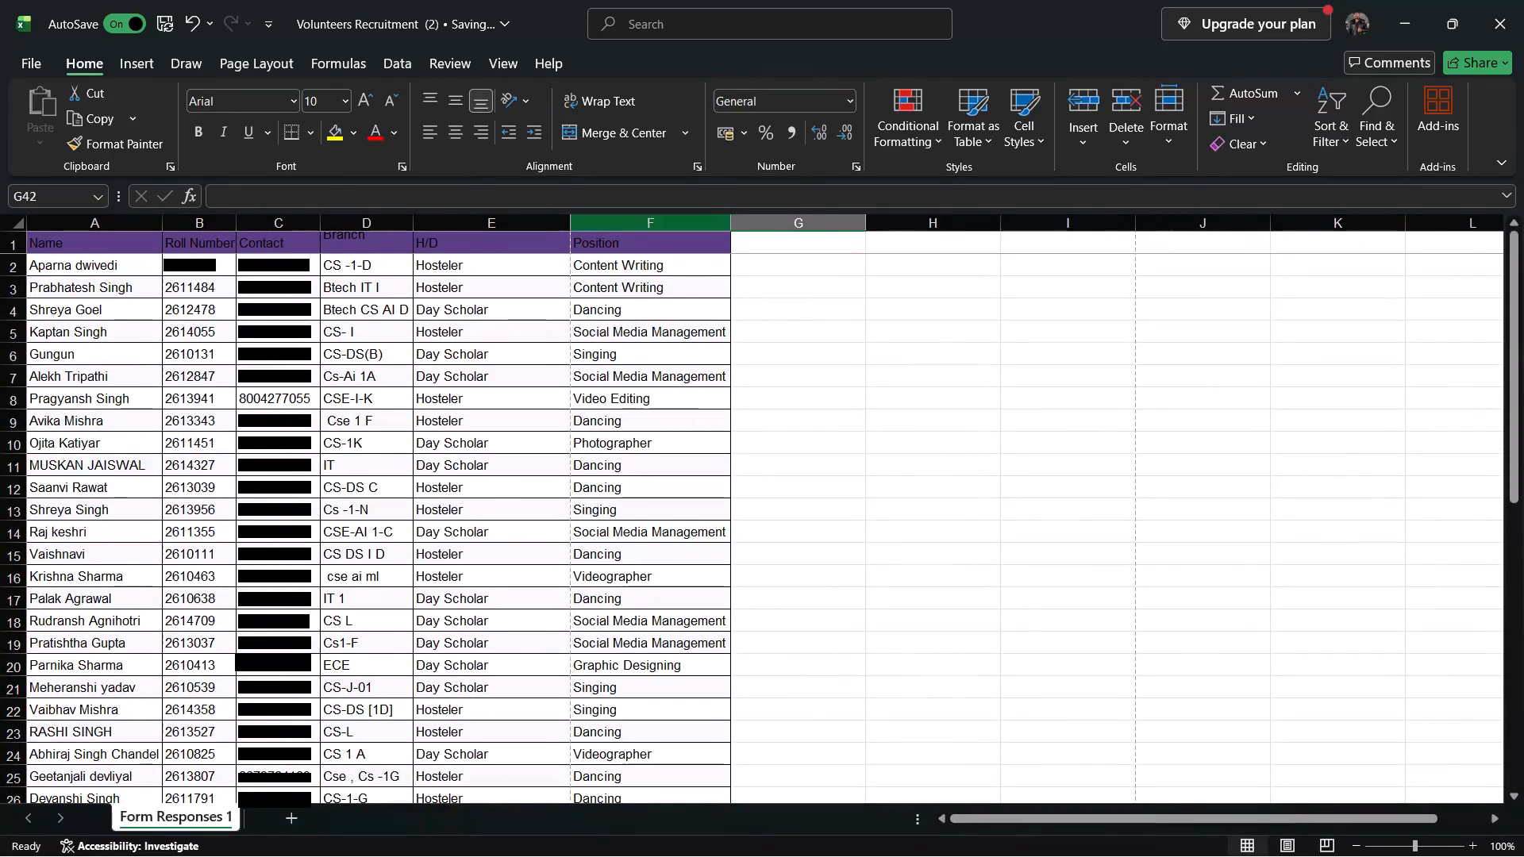
left_click_drag(568, 219, 491, 220)
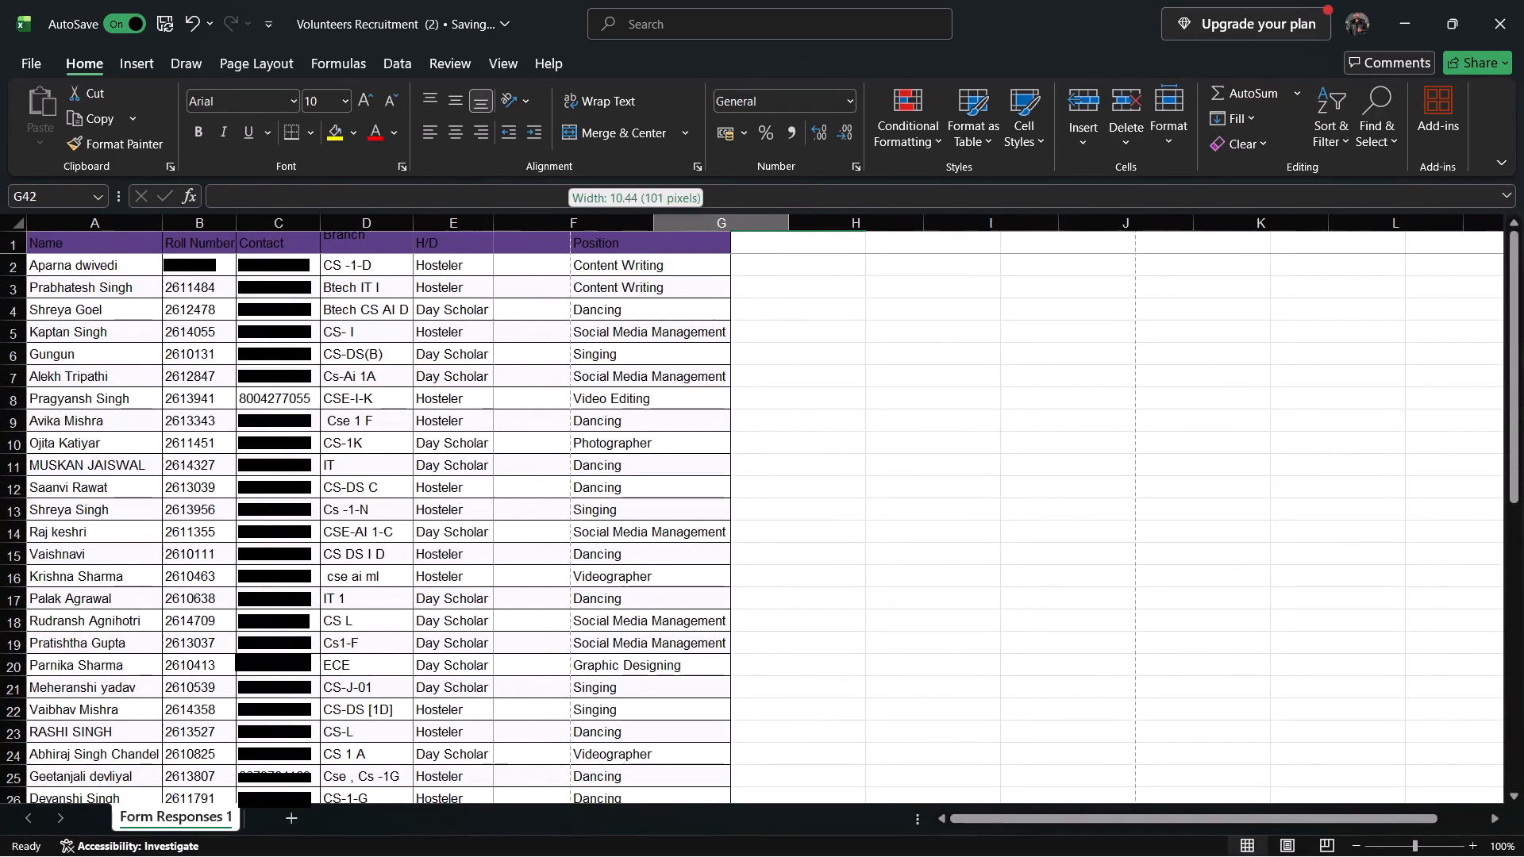
left_click_drag(491, 220, 489, 221)
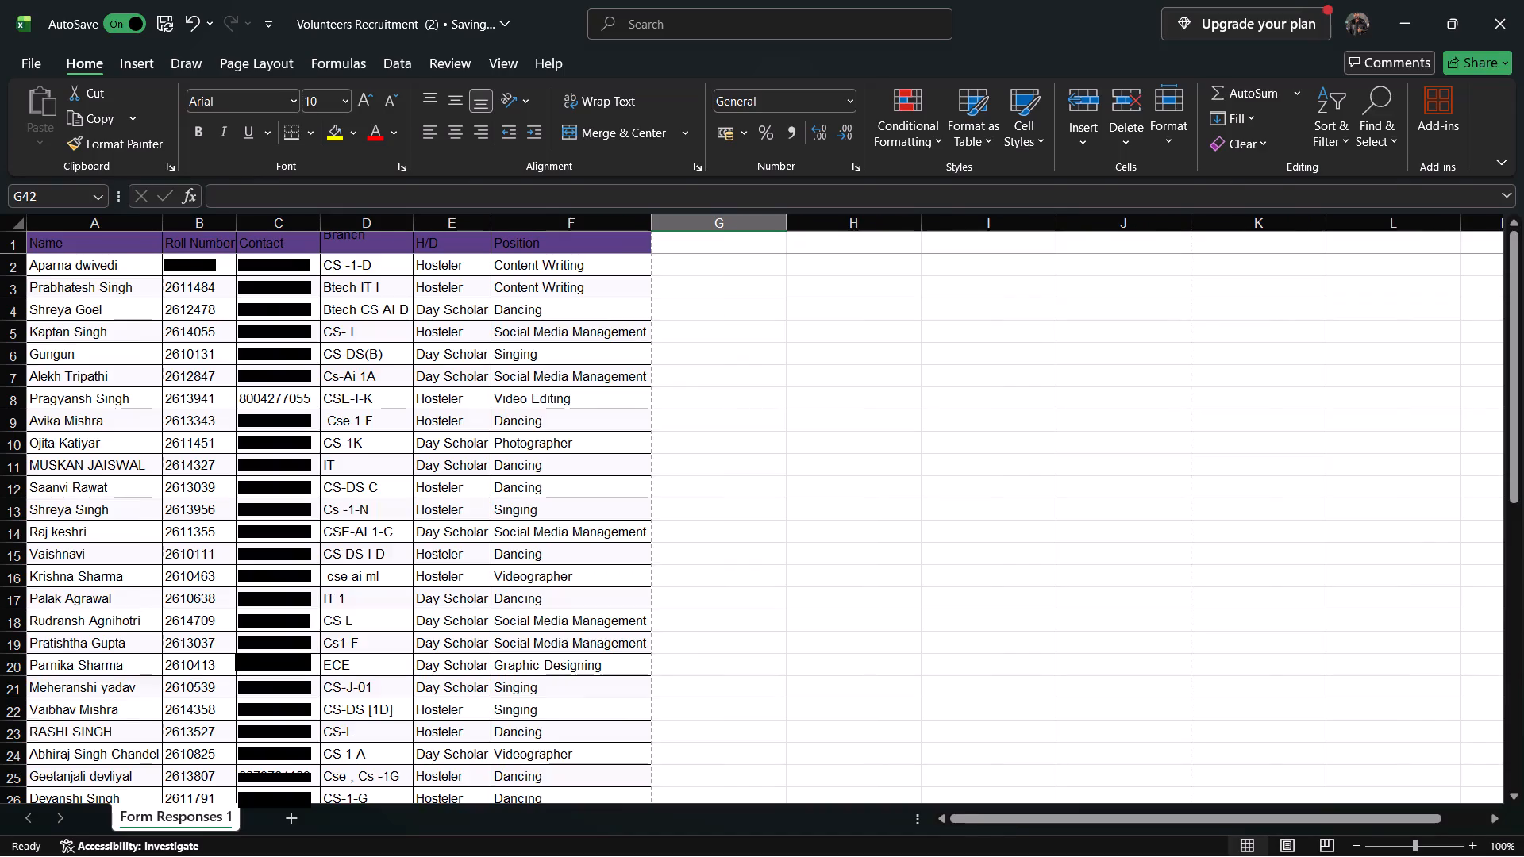
left_click(410, 221)
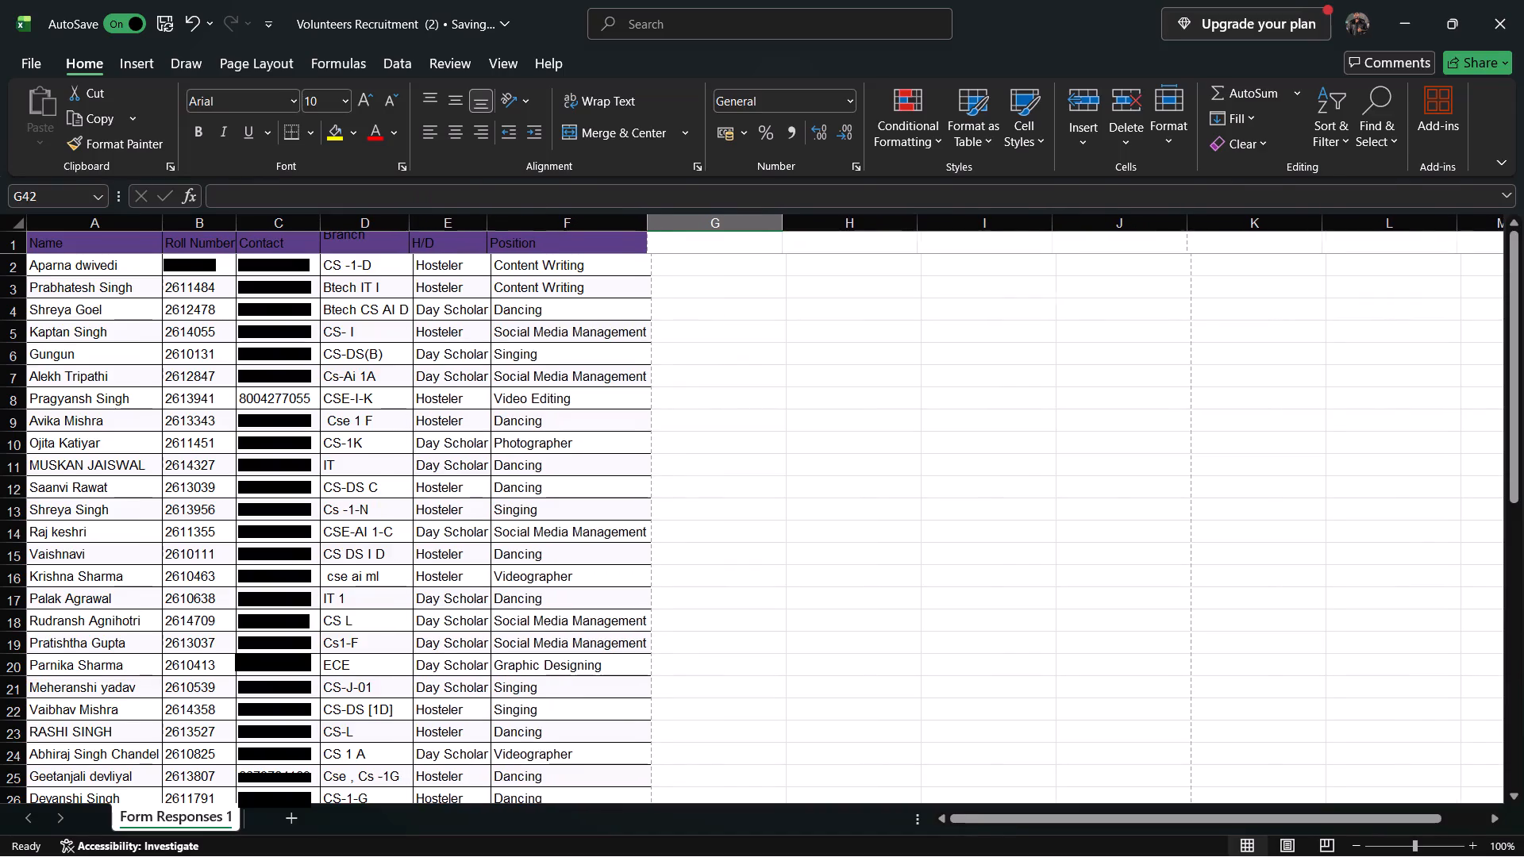
scroll(464, 391, "right", 2)
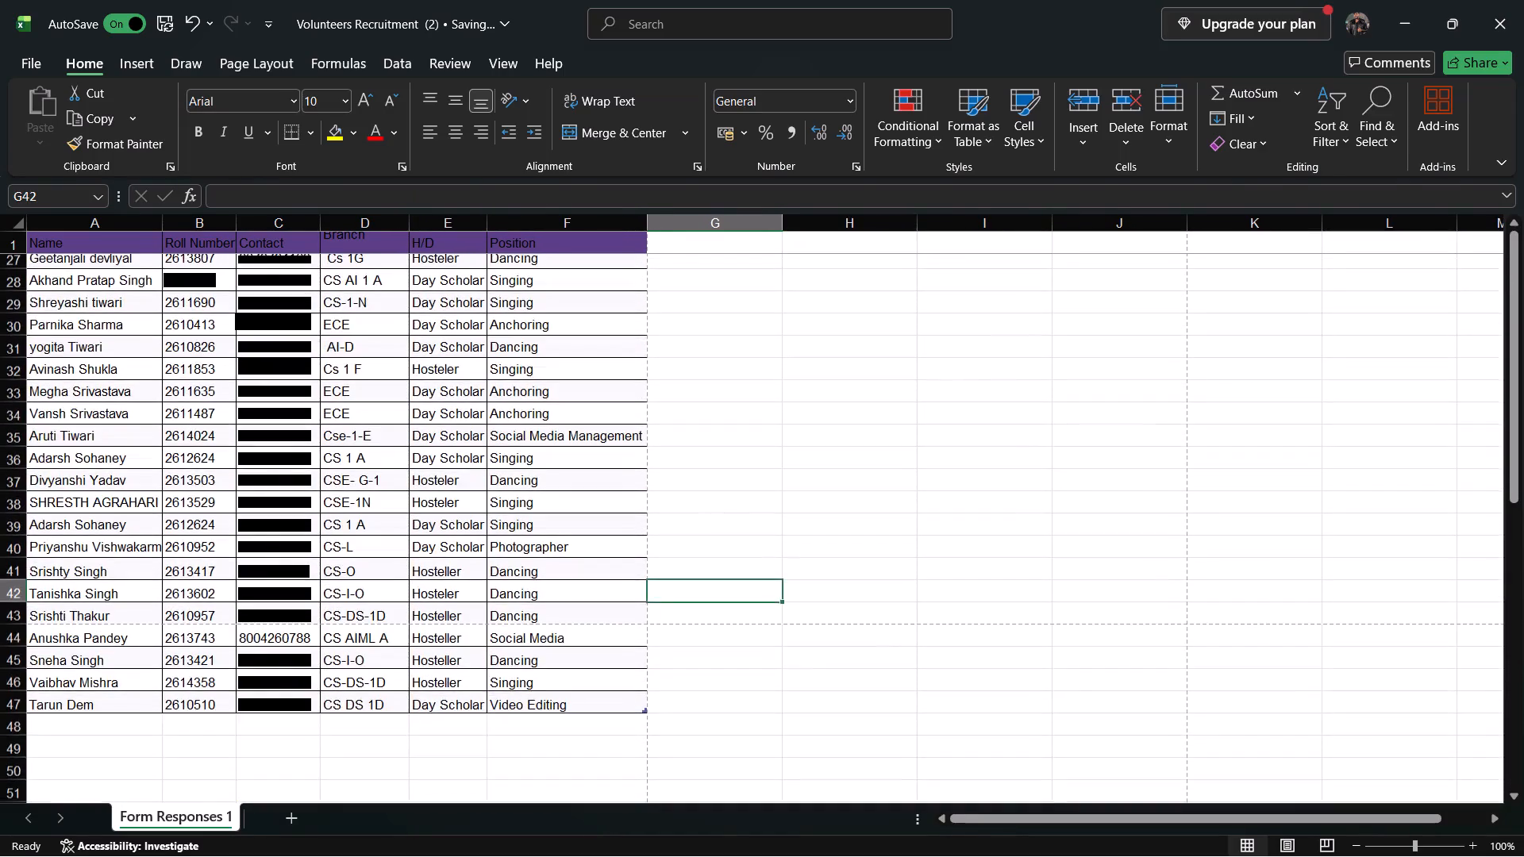
scroll(464, 391, "right", 1)
left_click(733, 449)
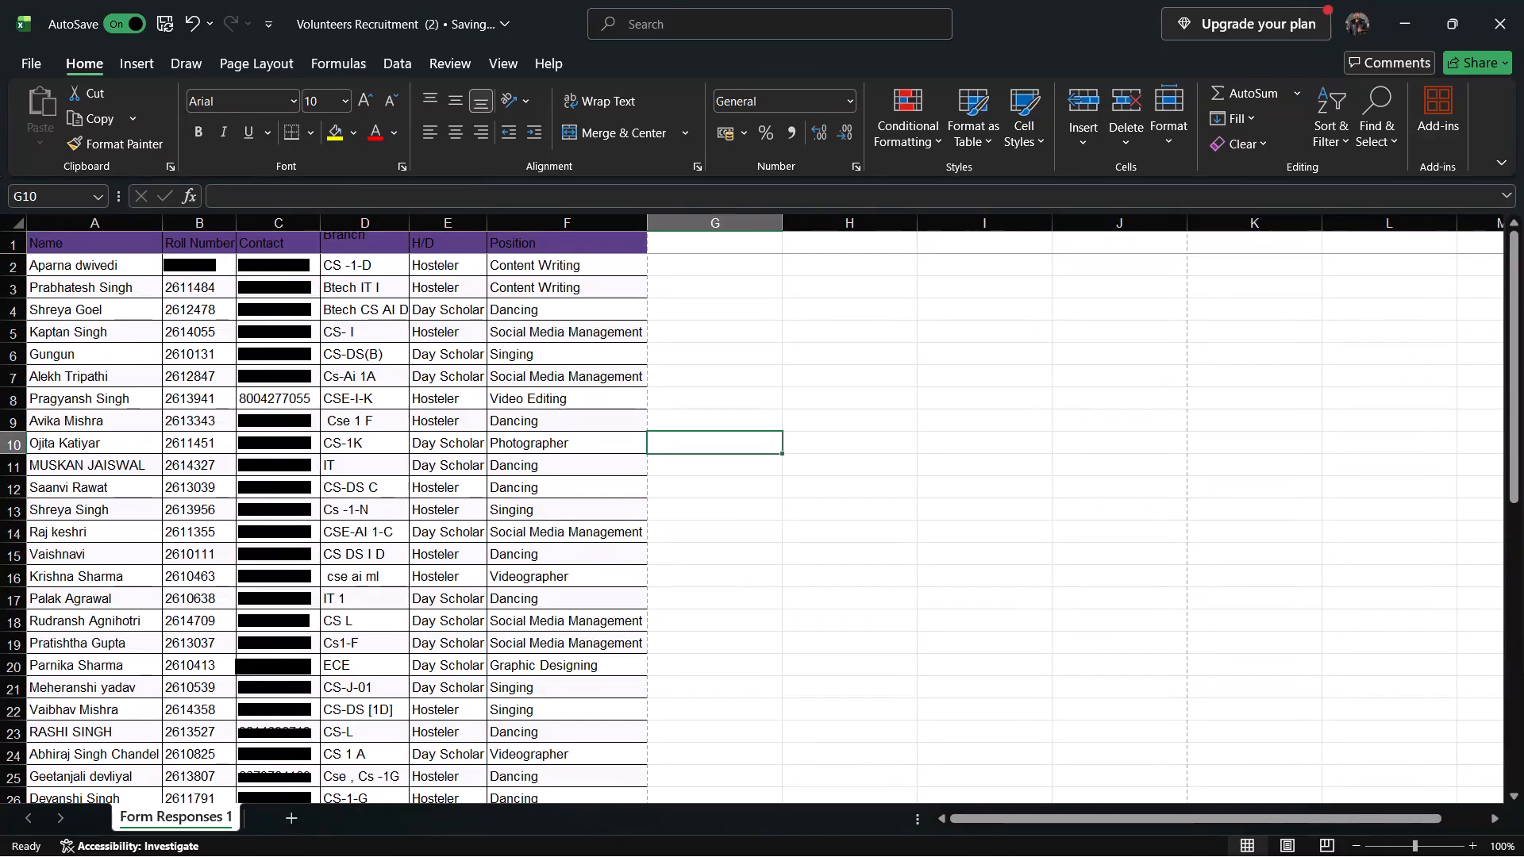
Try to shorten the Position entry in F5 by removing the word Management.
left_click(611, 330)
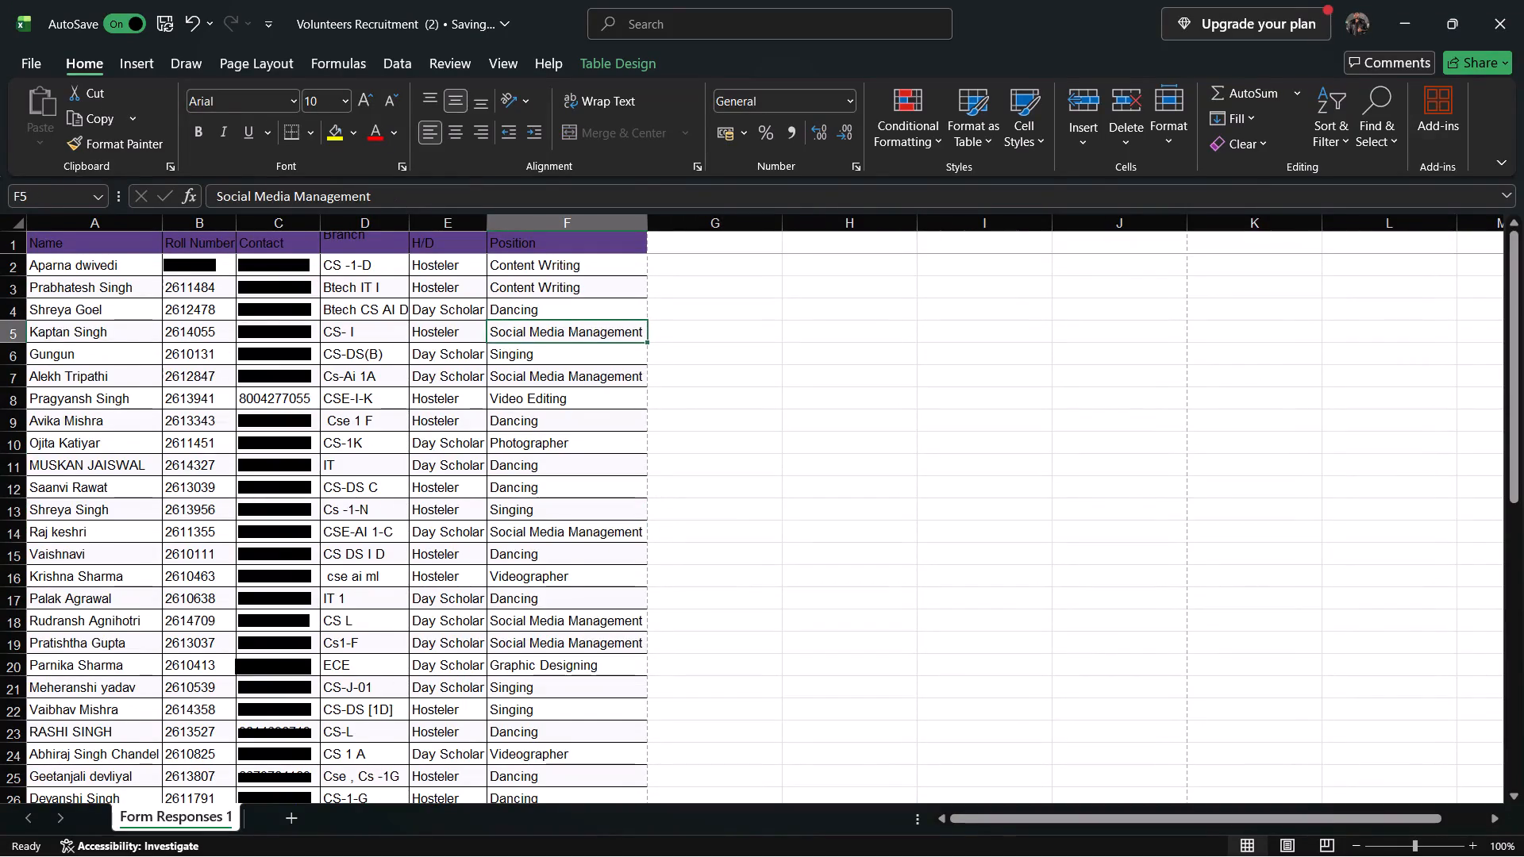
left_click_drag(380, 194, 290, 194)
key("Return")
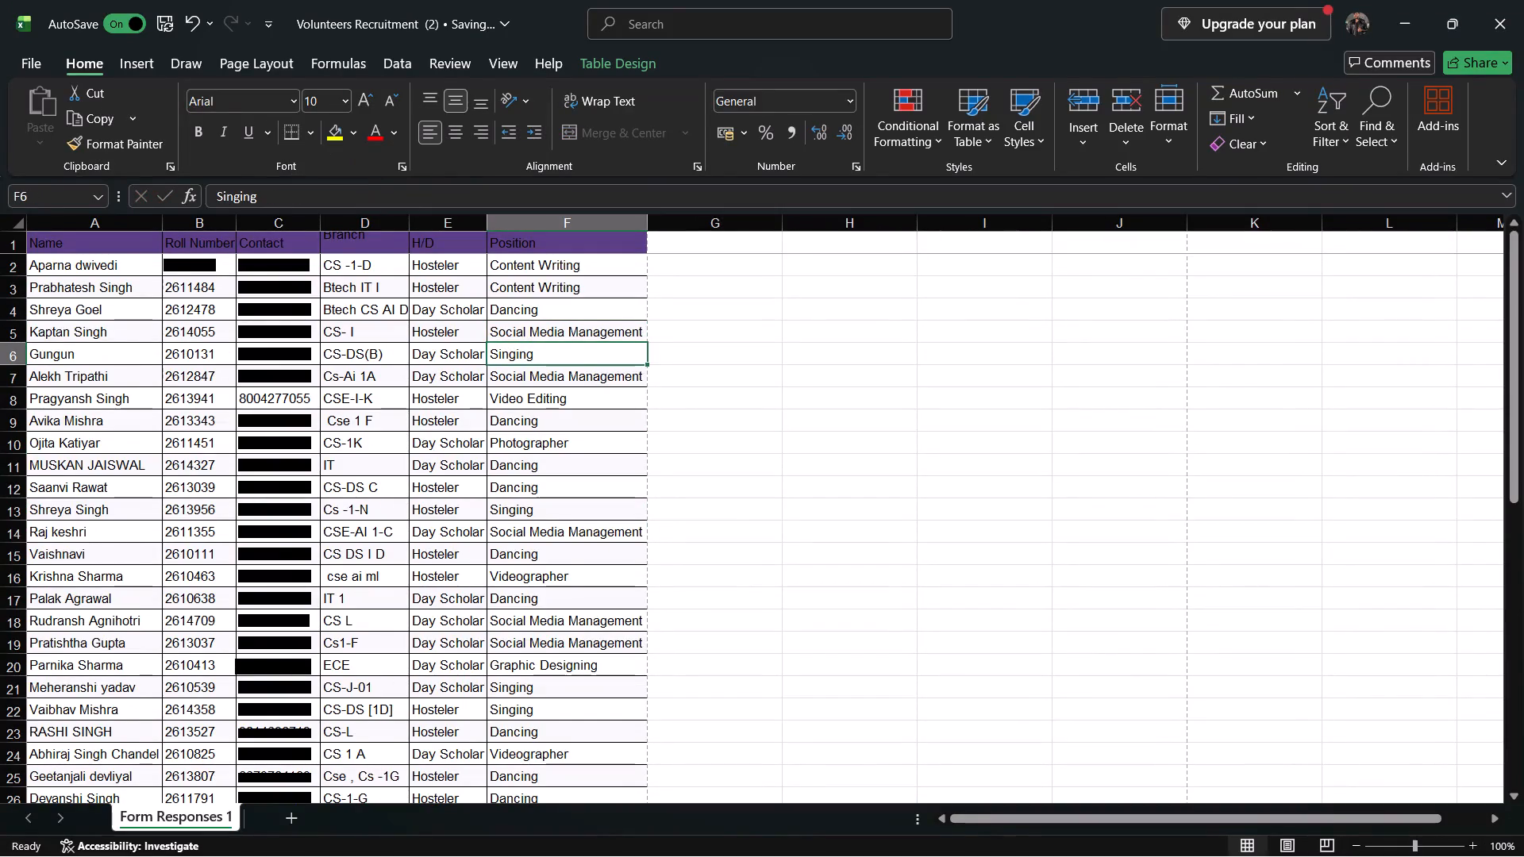
Shorten the Position entries in F7 and F5 to "Social Media" by removing the word Management.
left_click(561, 376)
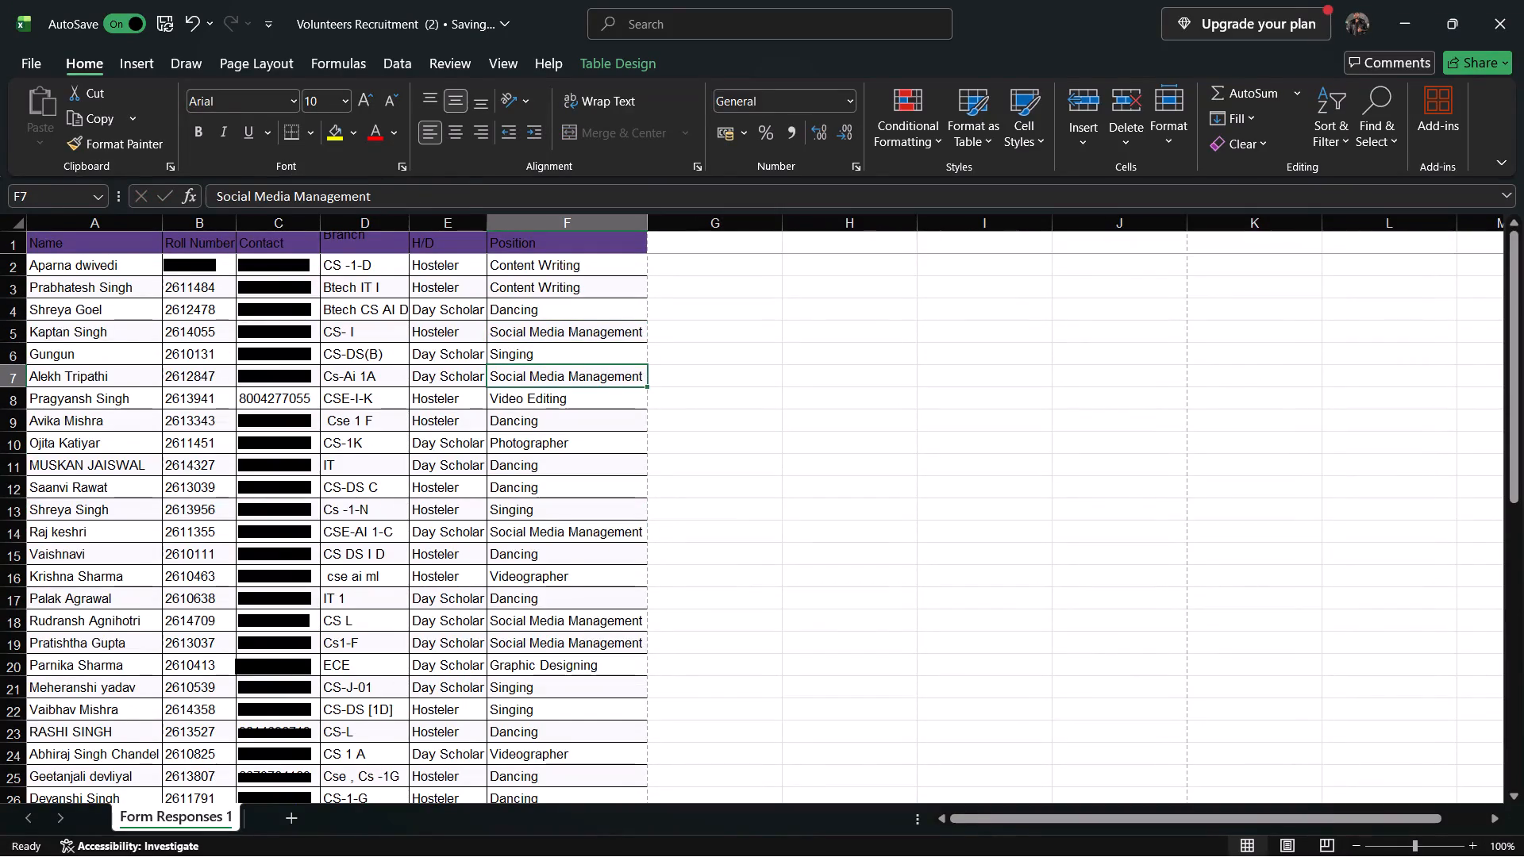
left_click_drag(396, 198, 291, 194)
key("BackSpace")
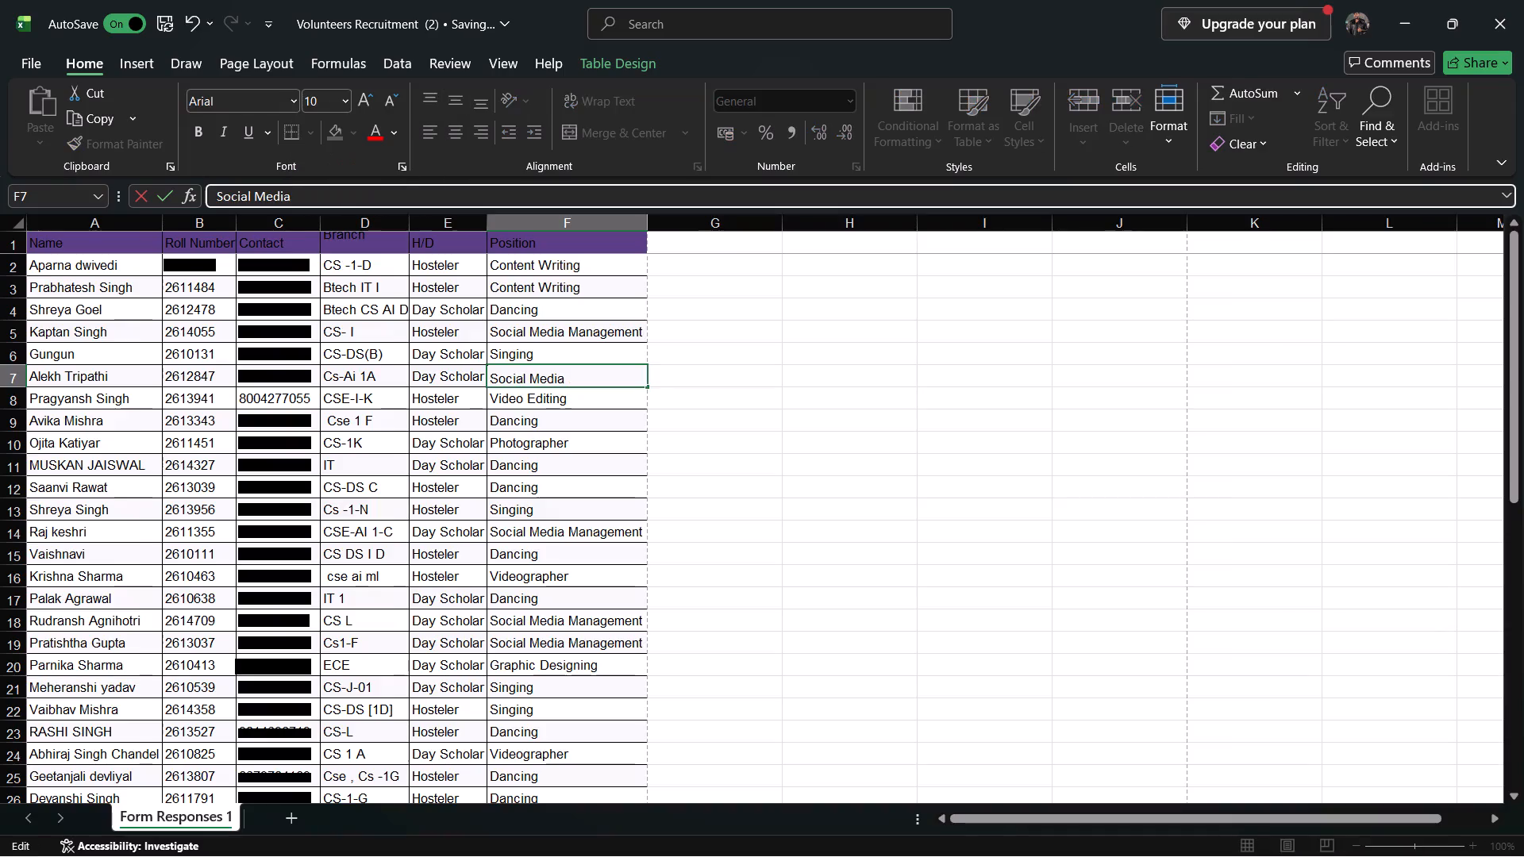
key("Return")
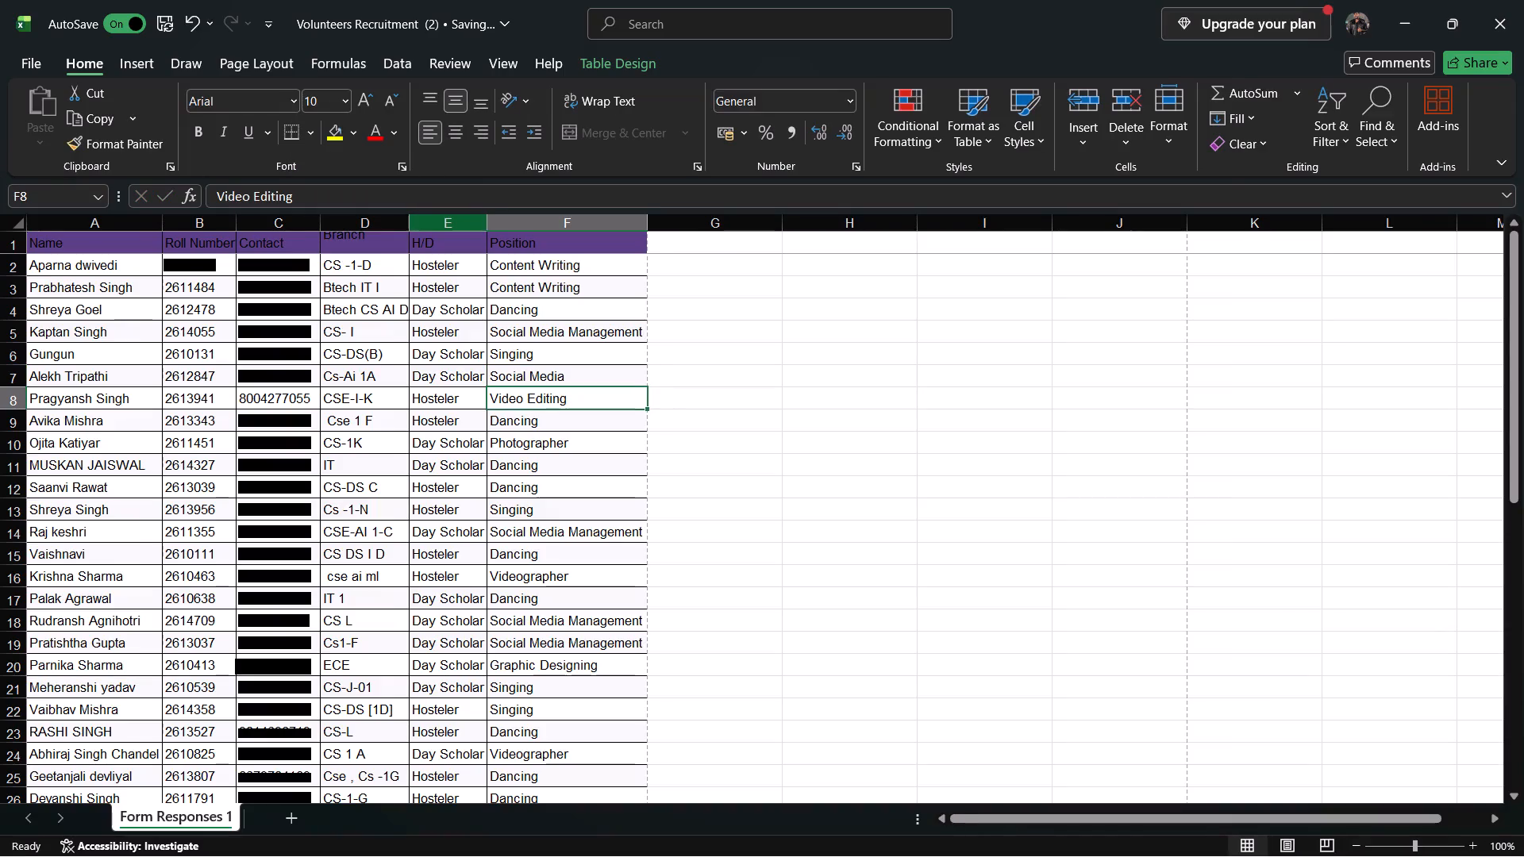
left_click(589, 335)
left_click_drag(392, 201, 317, 188)
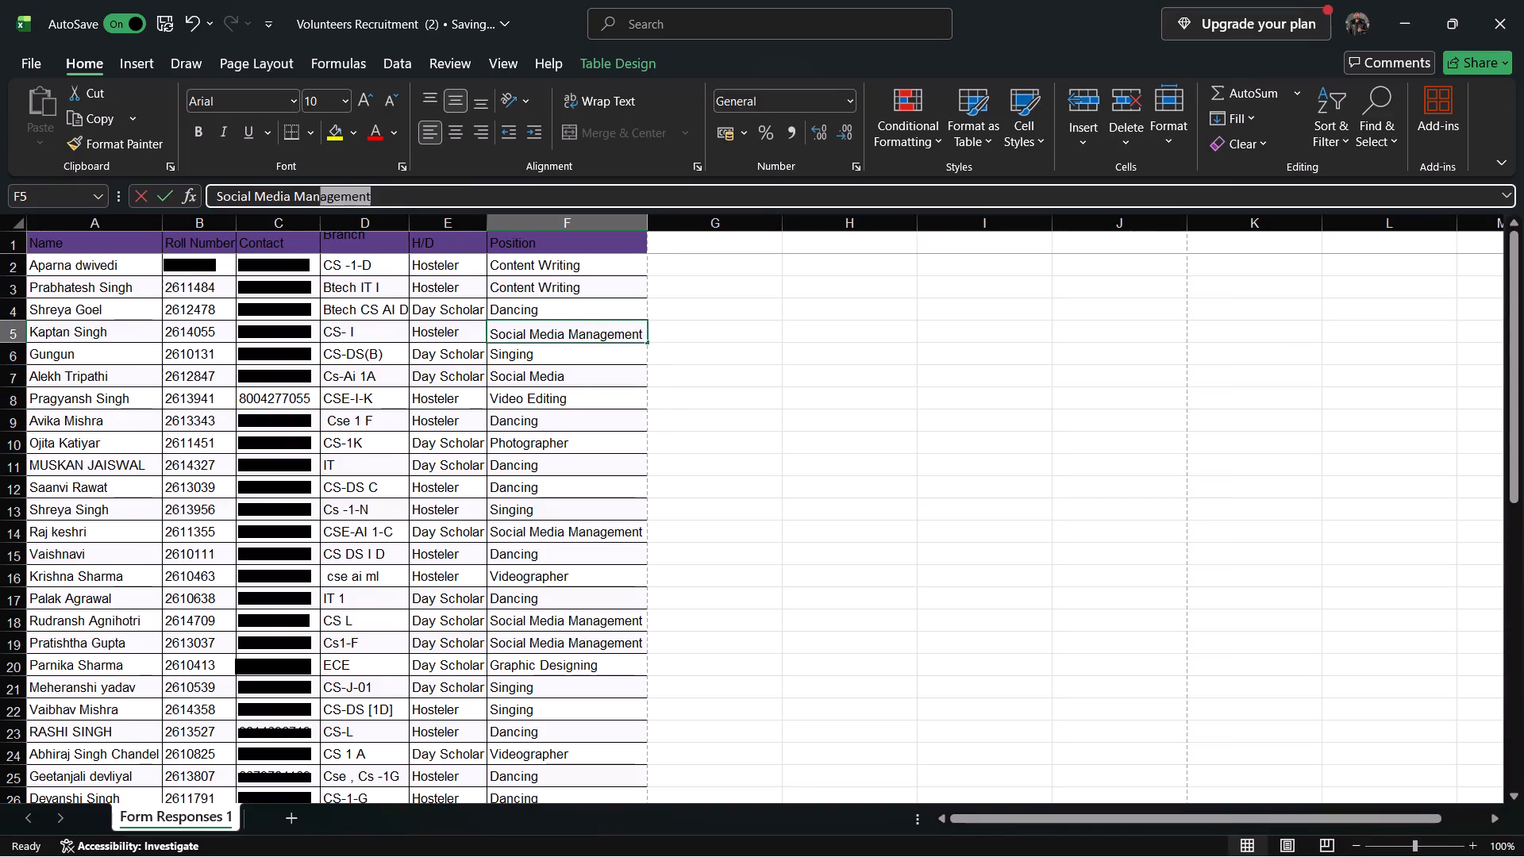
left_click_drag(317, 188, 290, 186)
key("BackSpace")
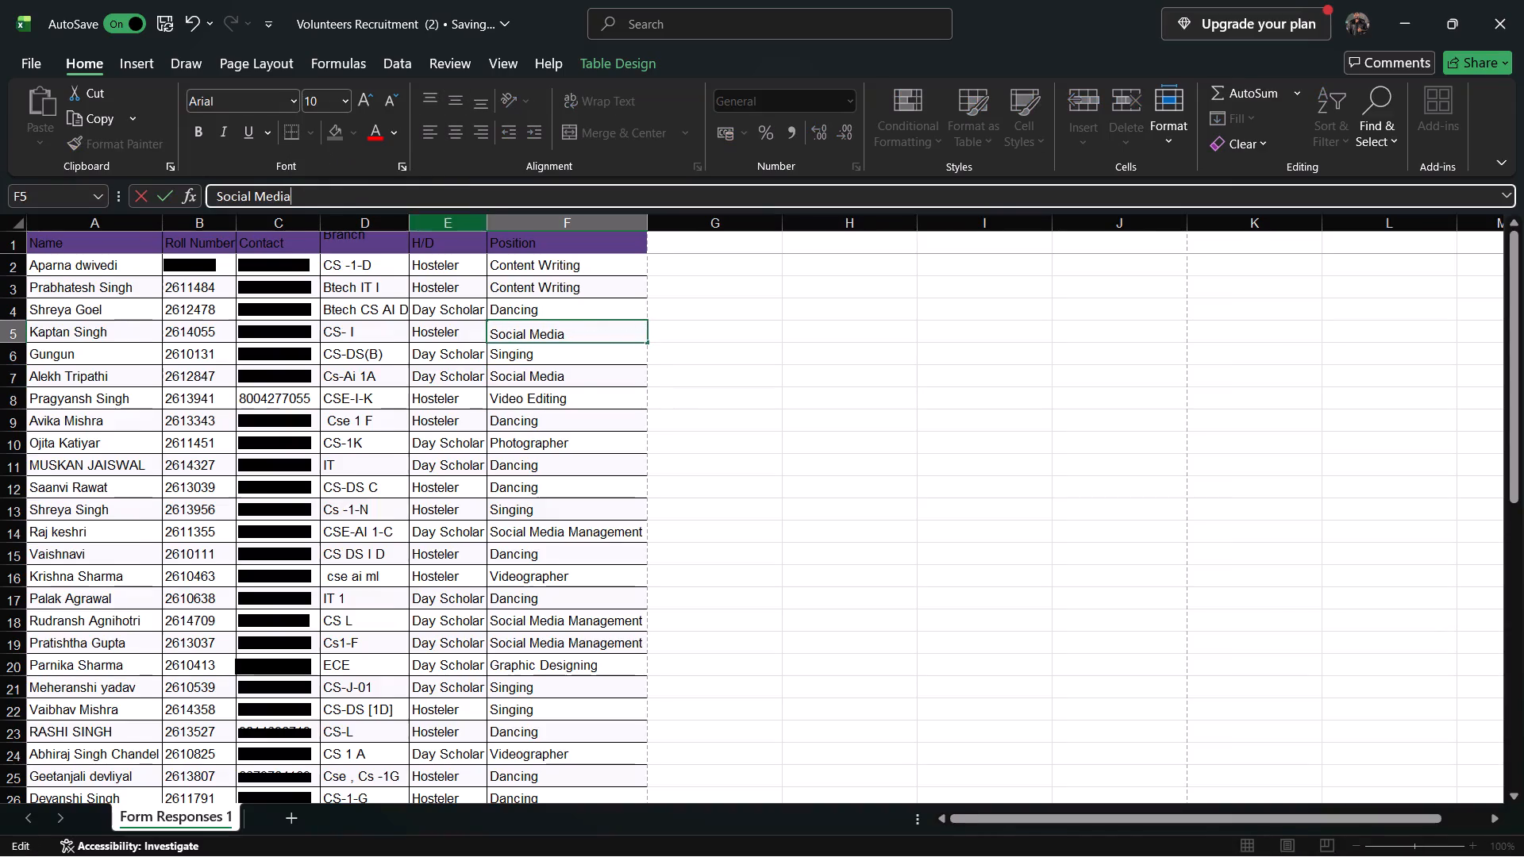
key("Return")
Shorten the Position entries in F14, F18 and F19 to "Social Media".
scroll(672, 501, "down", 1)
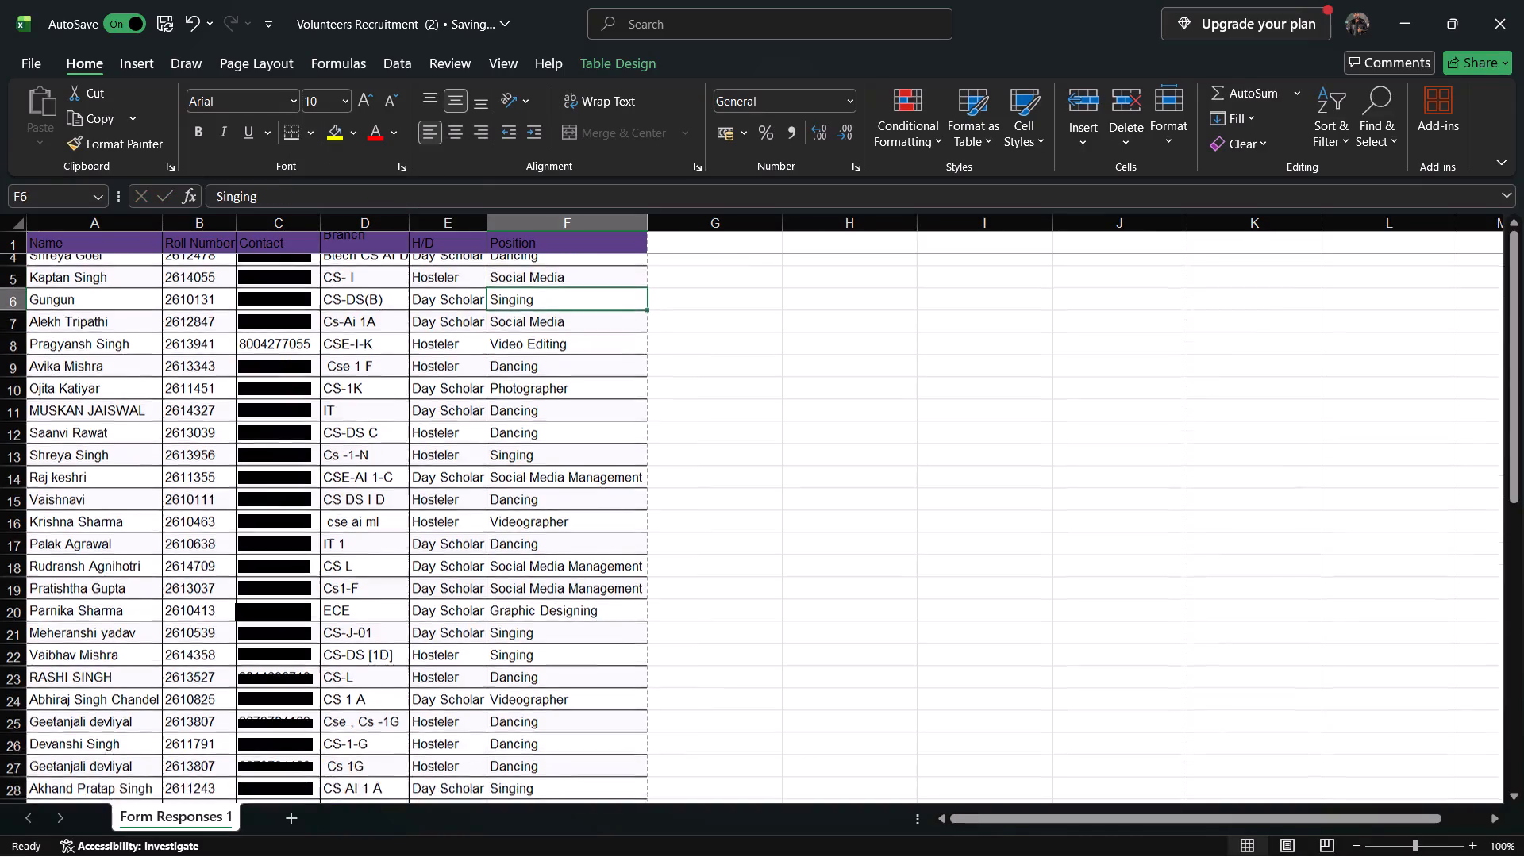
scroll(672, 501, "down", 1)
left_click(595, 377)
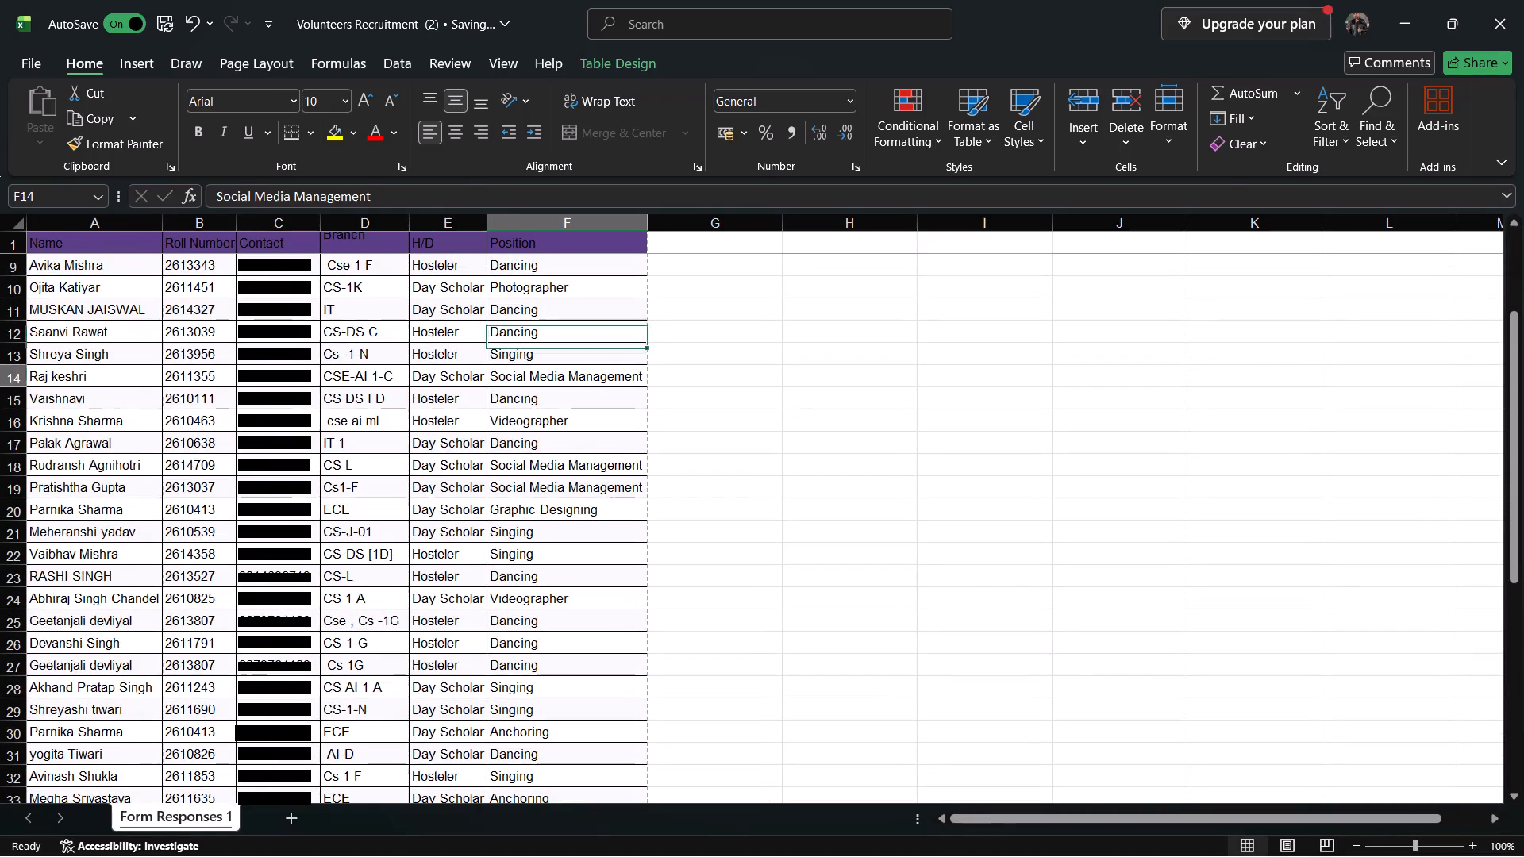
left_click_drag(410, 200, 289, 186)
key("BackSpace")
key("Return")
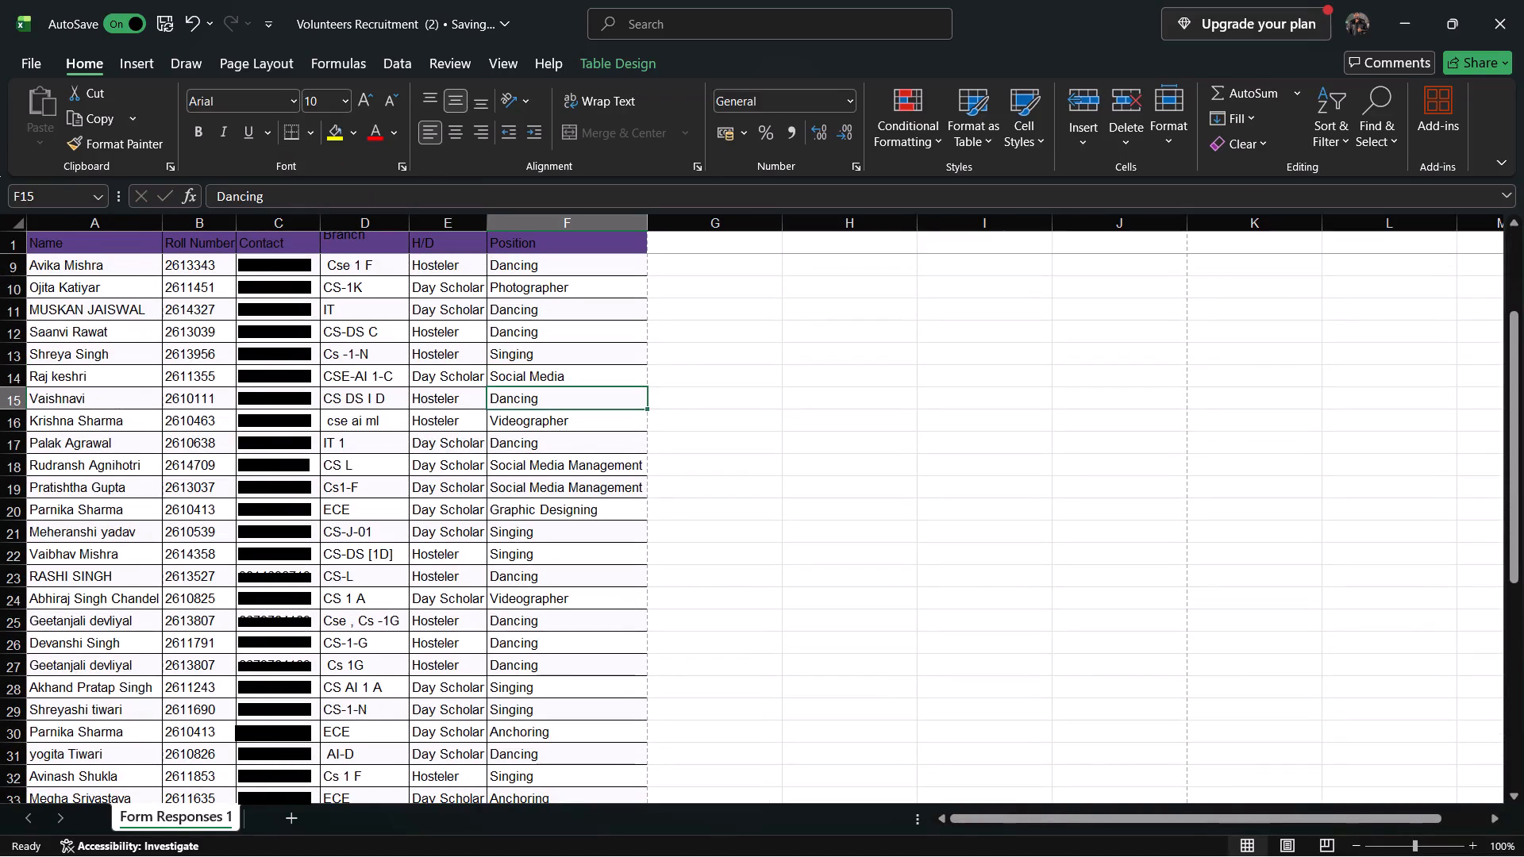
left_click(558, 473)
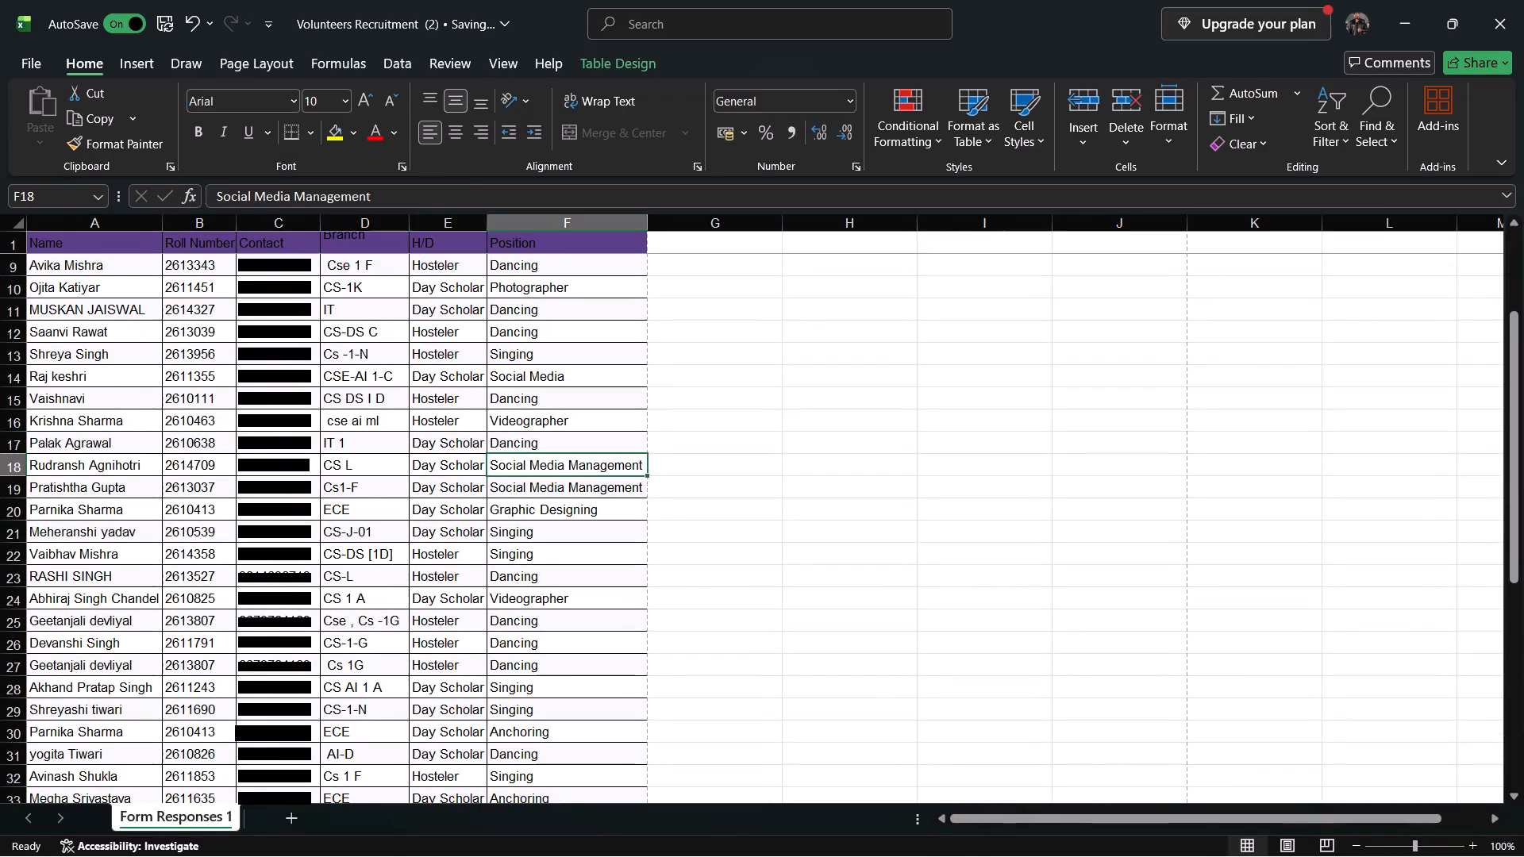
left_click_drag(383, 194, 288, 182)
key("BackSpace")
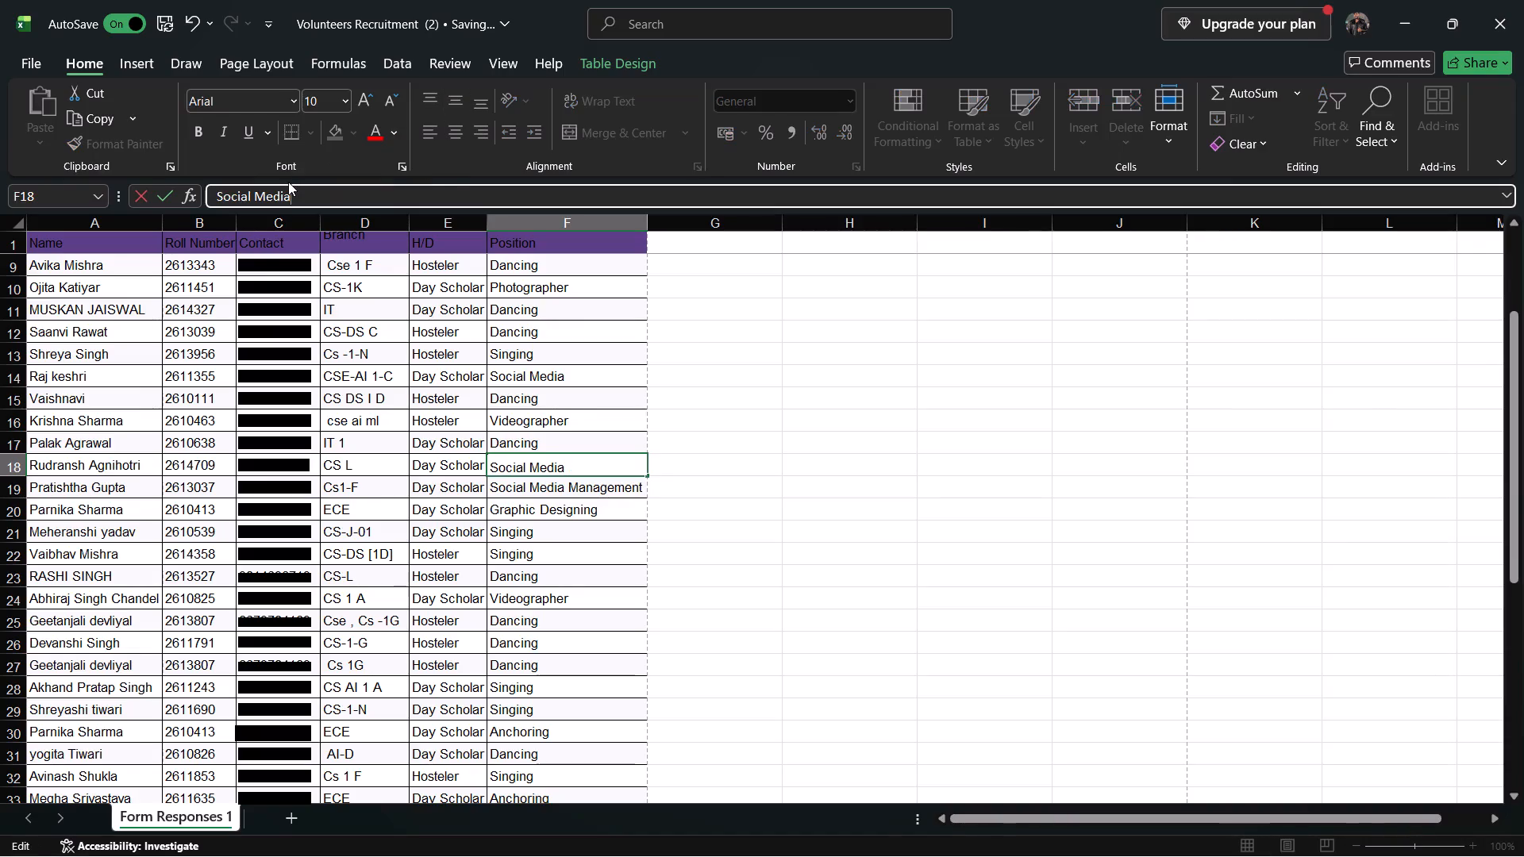
key("Return")
left_click_drag(383, 191, 294, 191)
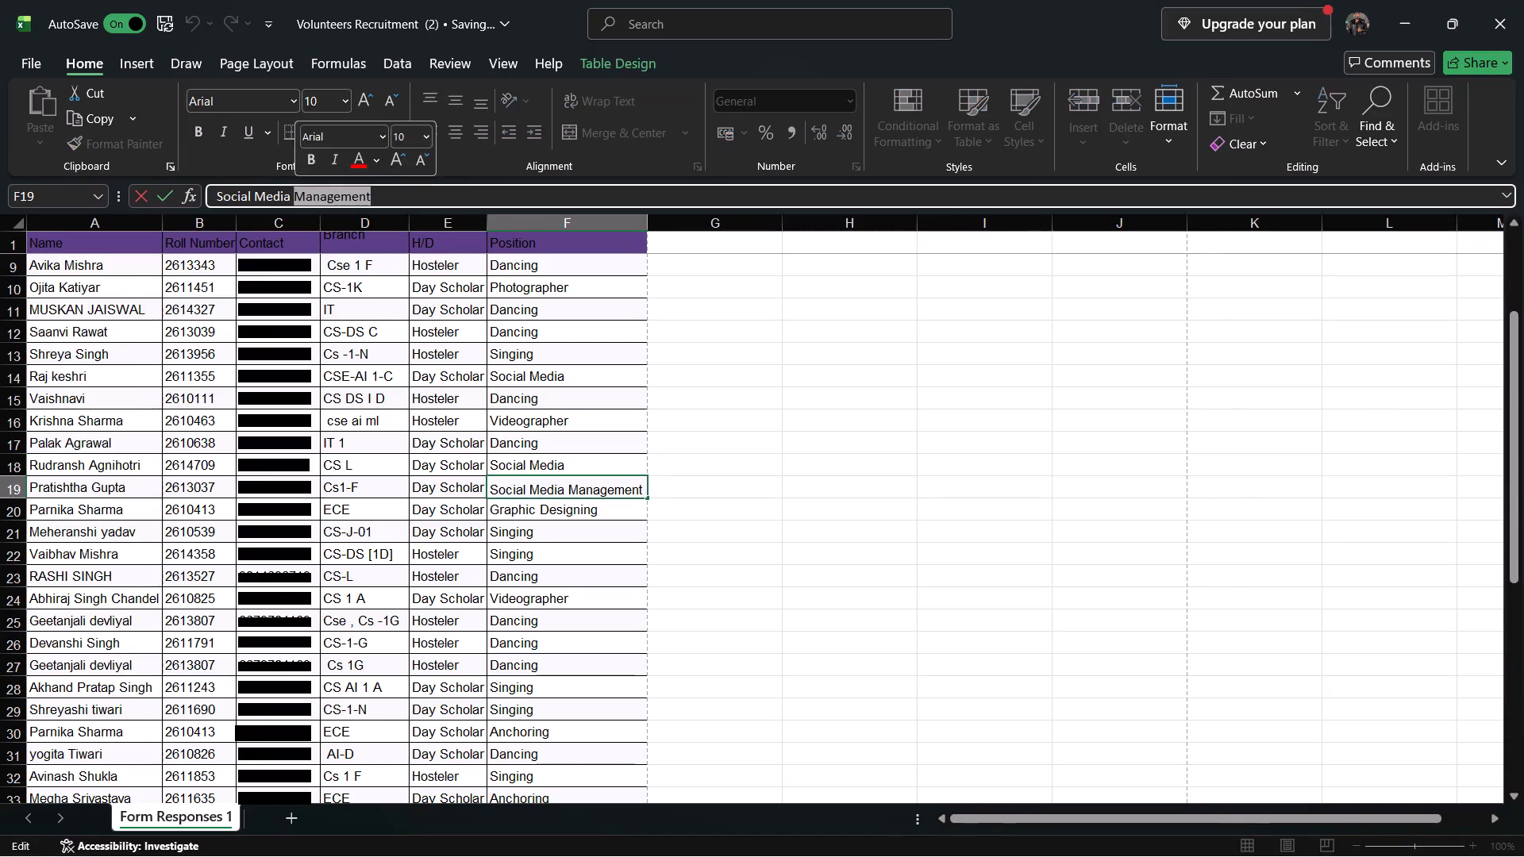
key("BackSpace")
key("Return")
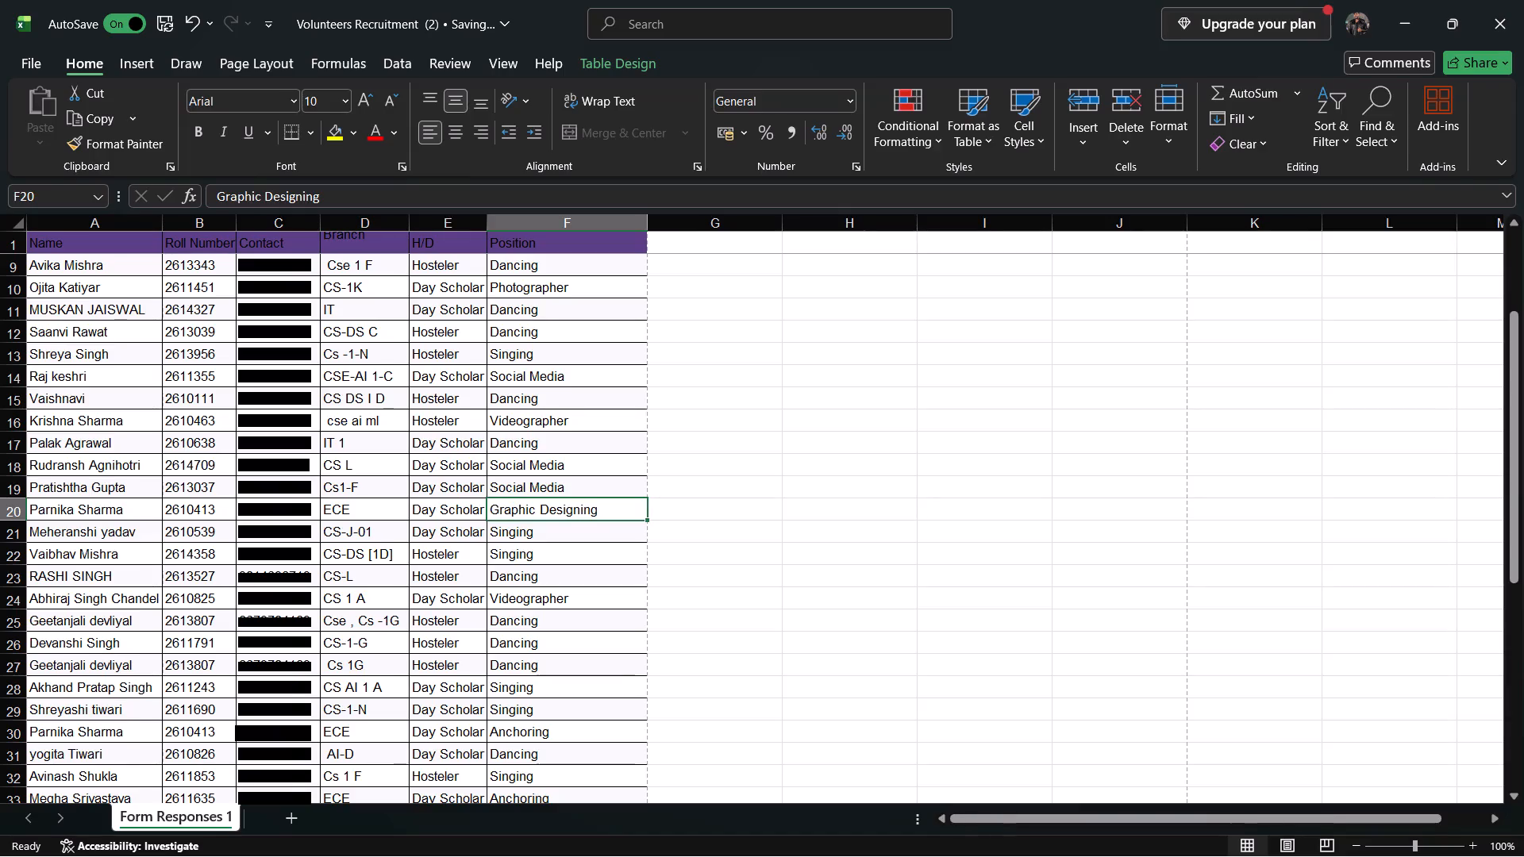
Shorten the Position entry in F35 to "Social Media", matching the other shortened rows.
scroll(585, 501, "down", 3)
left_click(583, 563)
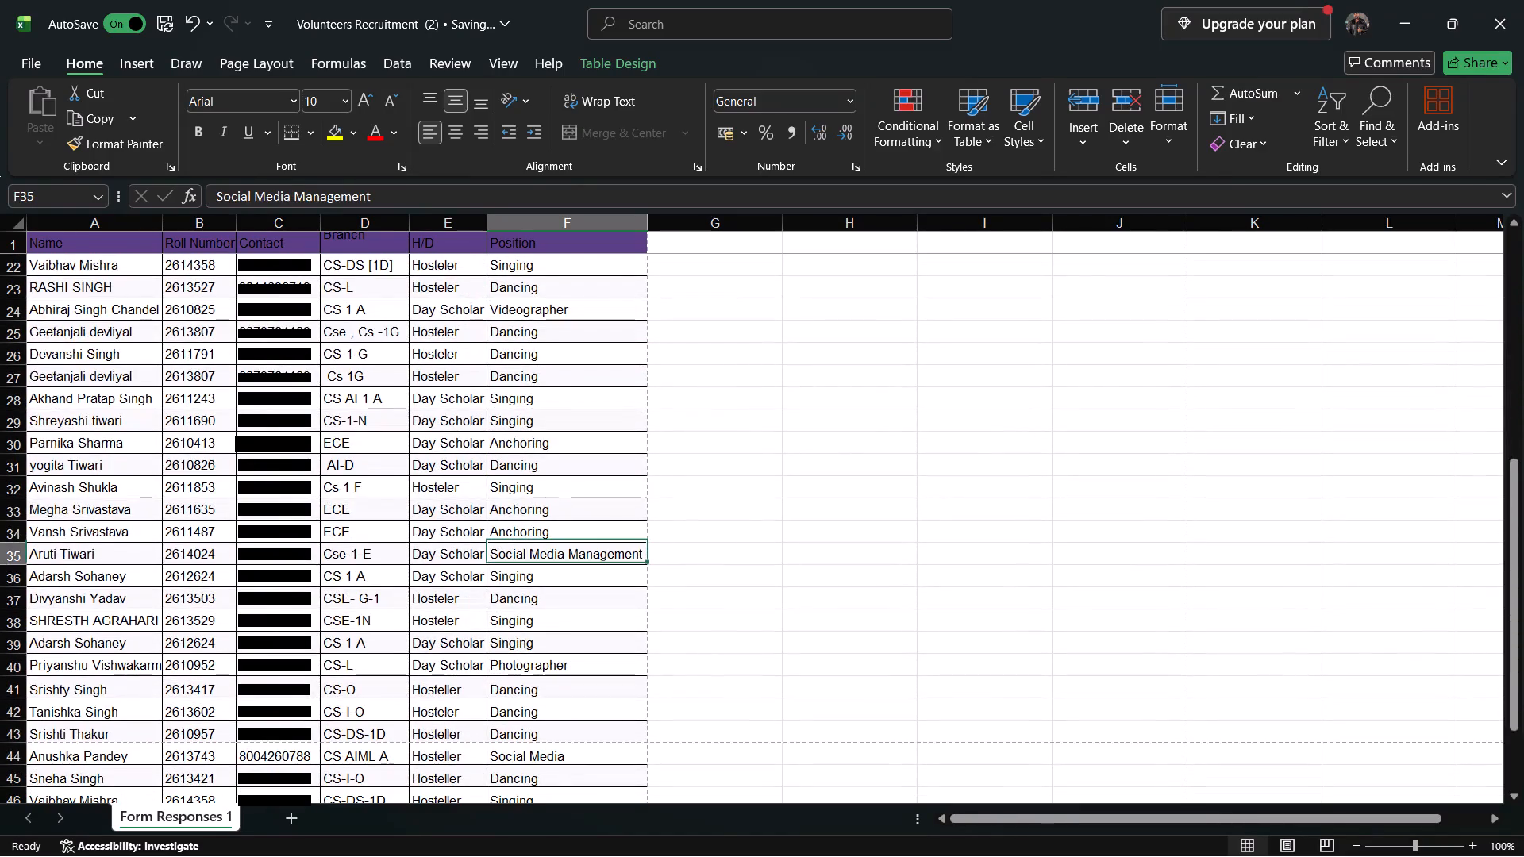
left_click_drag(393, 194, 321, 179)
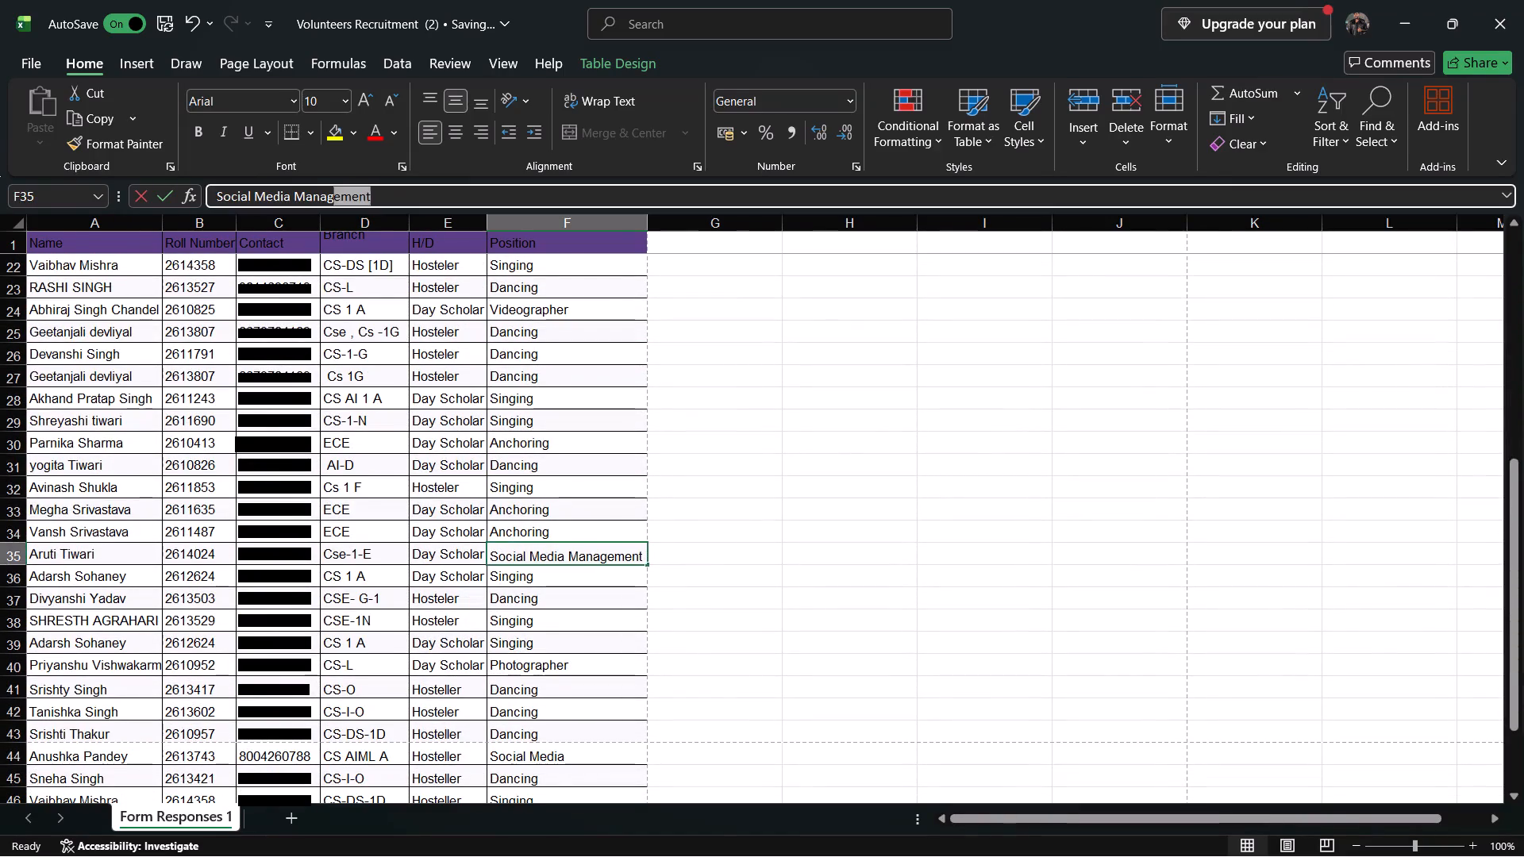
left_click_drag(321, 179, 294, 168)
key("BackSpace")
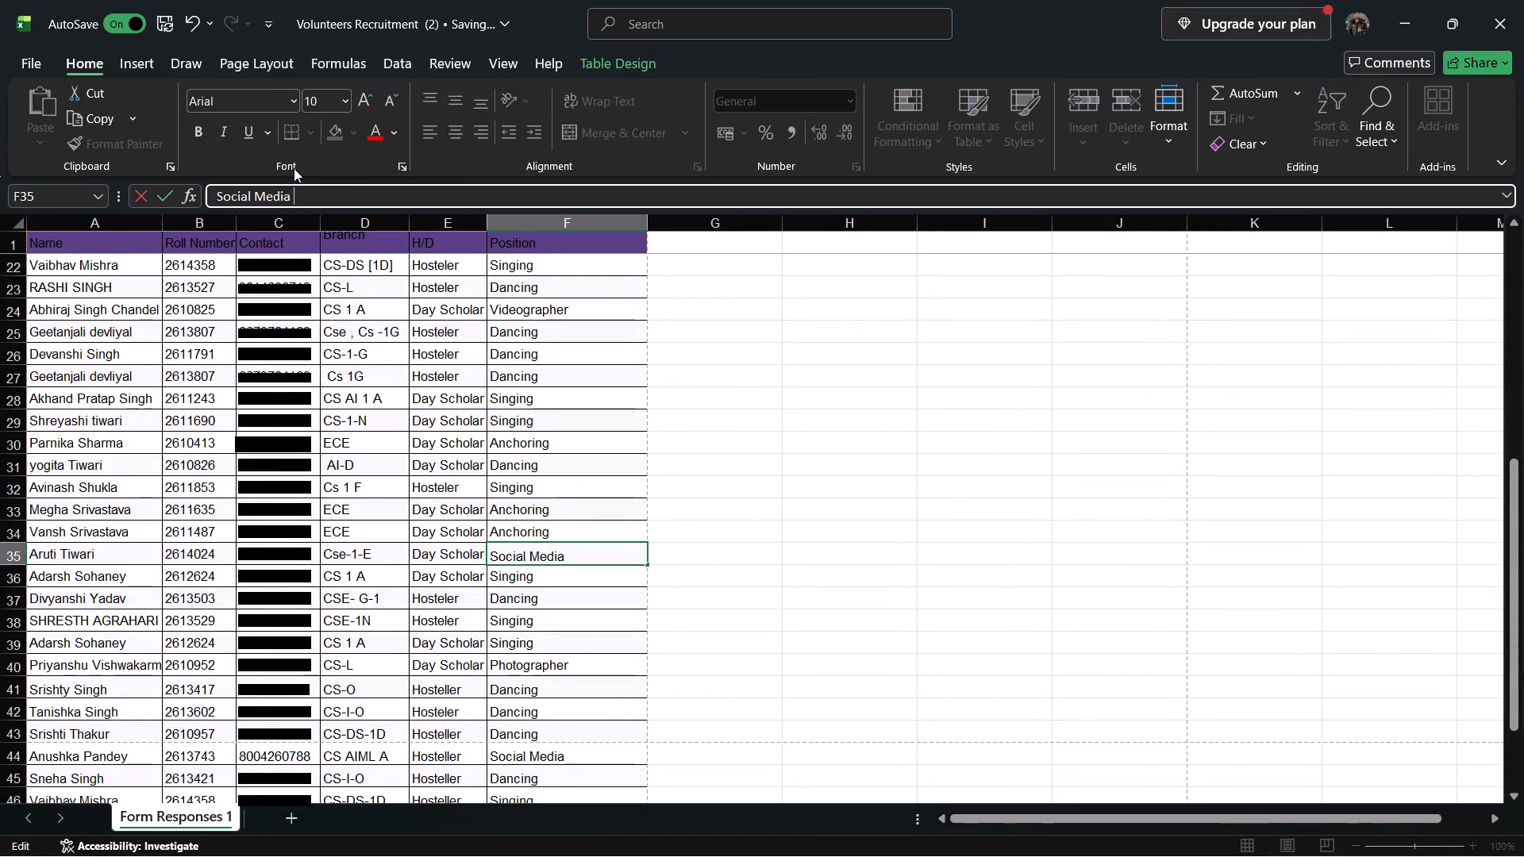
key("Return")
Review all rows of the responses table, checking the shortened Position entries and looking for volunteer entries to remove.
scroll(690, 567, "down", 2)
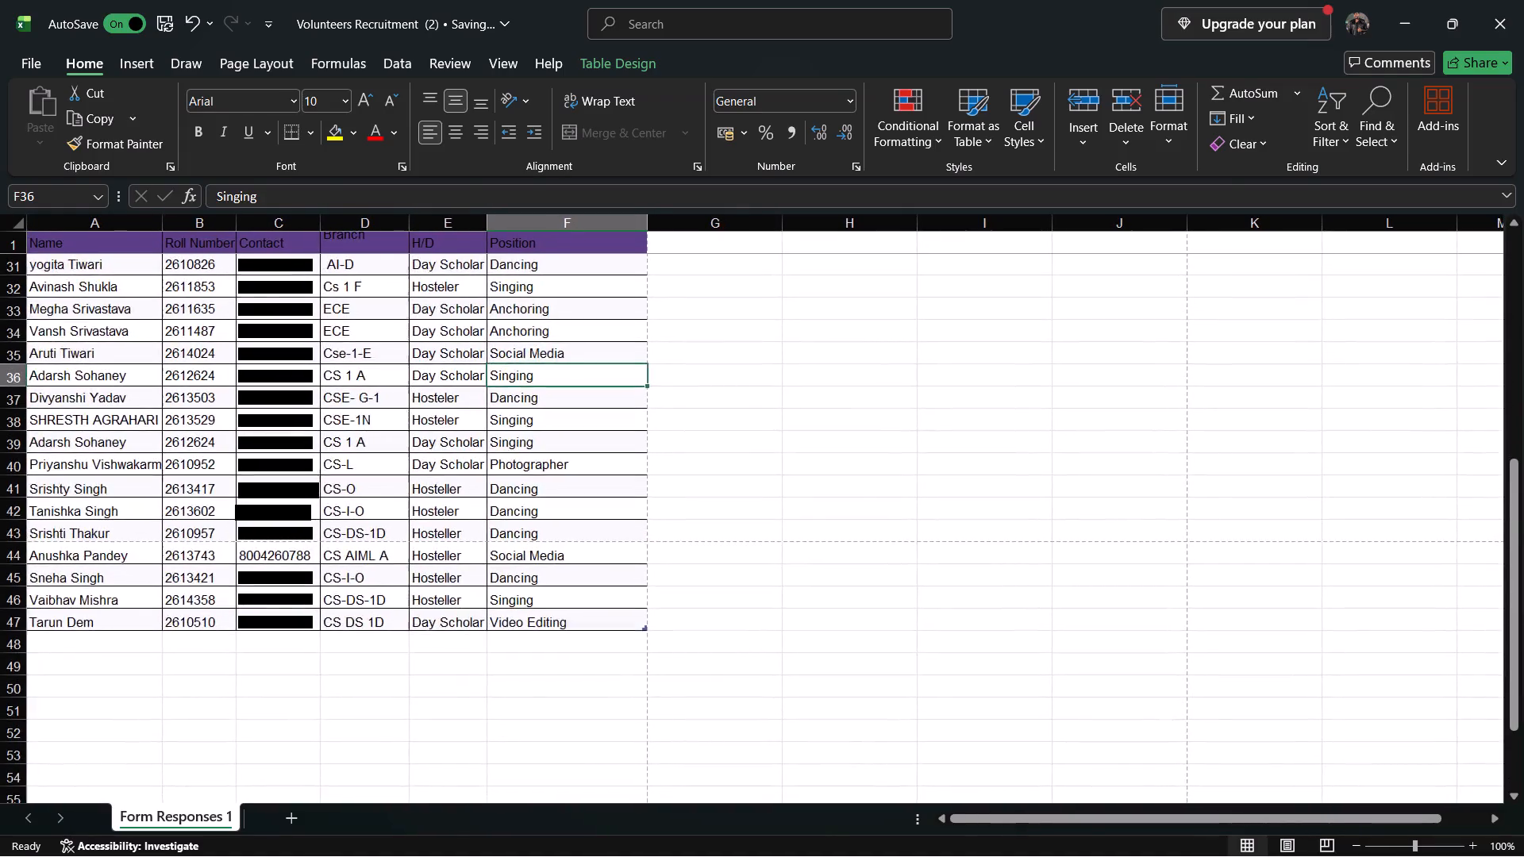
scroll(690, 567, "up", 4)
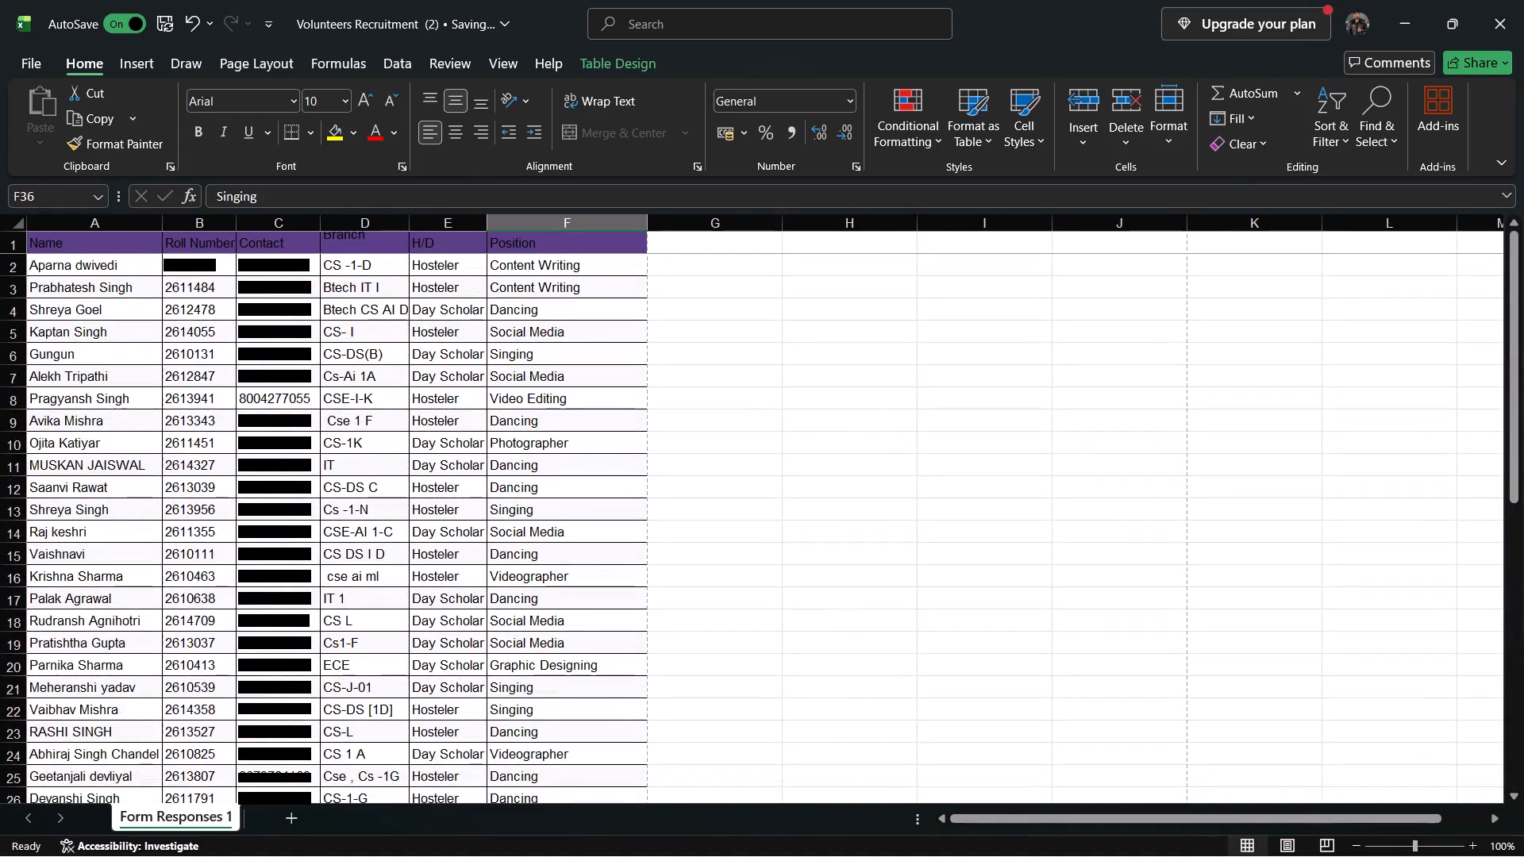
scroll(690, 567, "up", 1)
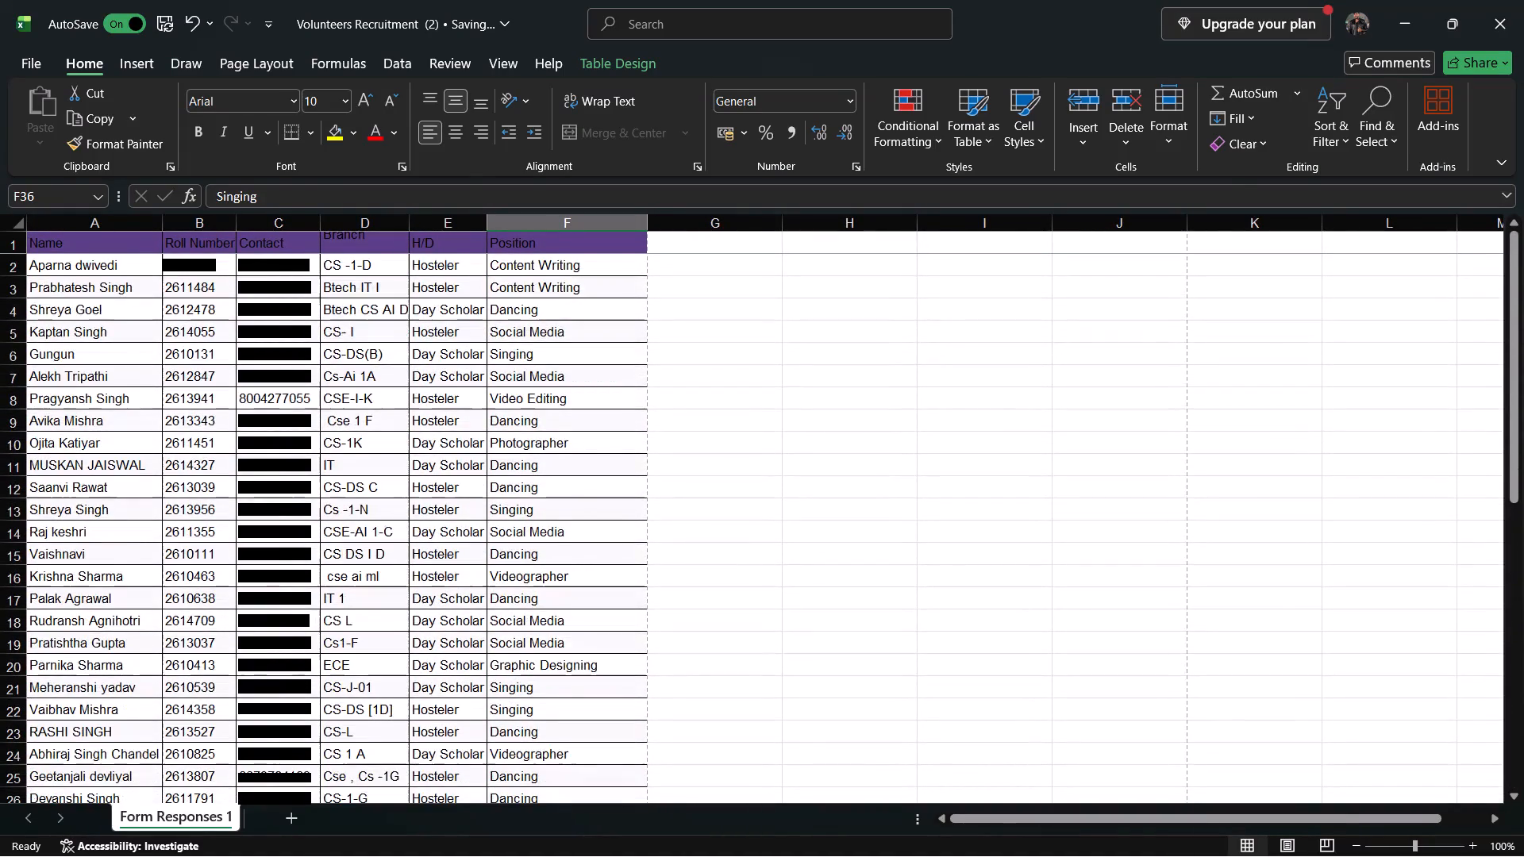
scroll(336, 380, "down", 2)
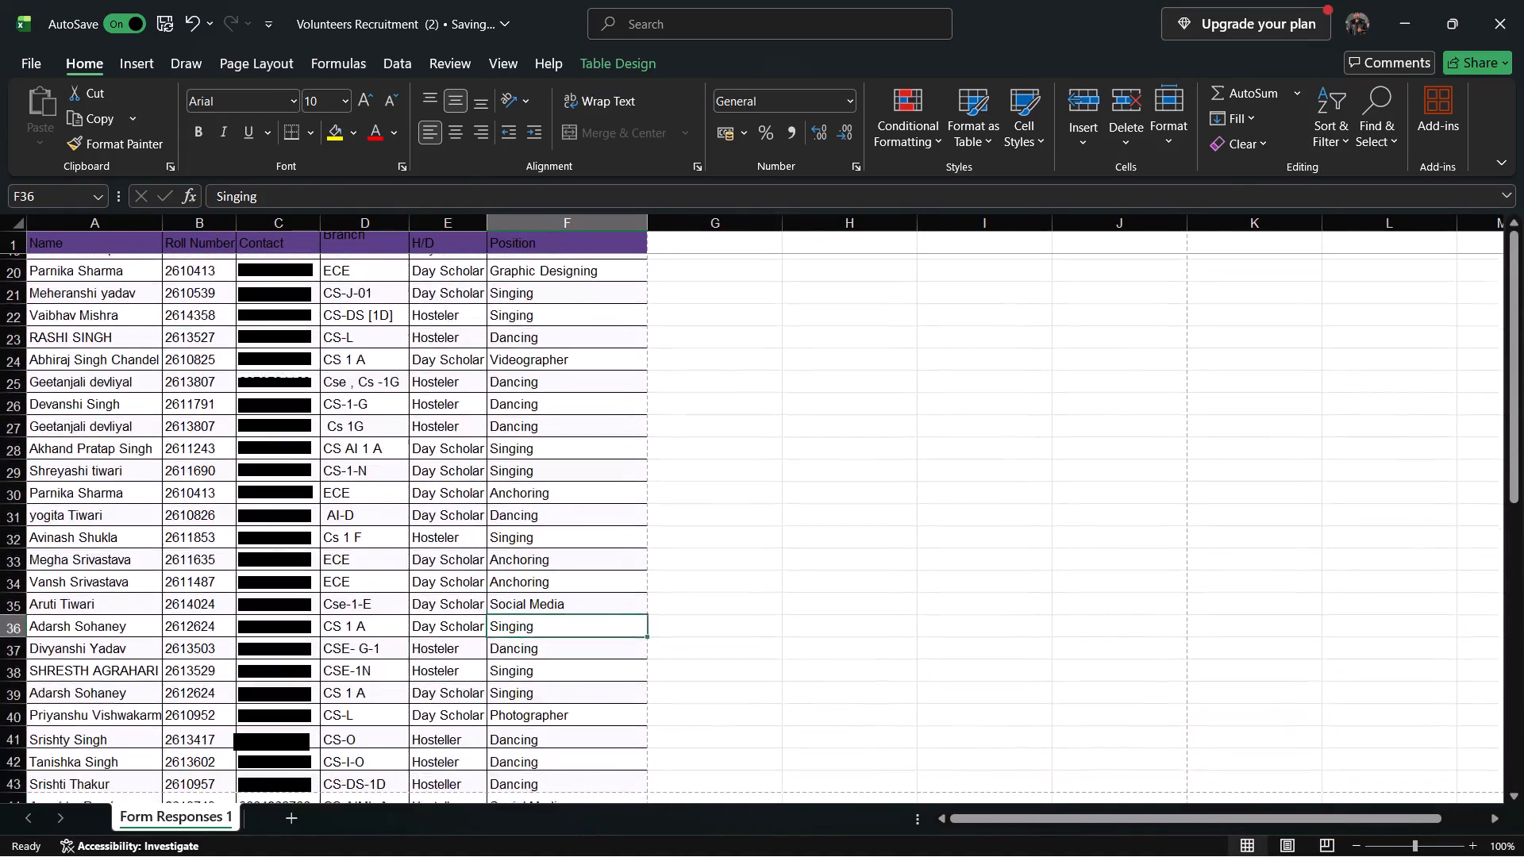
scroll(336, 380, "down", 2)
scroll(336, 380, "right", 1)
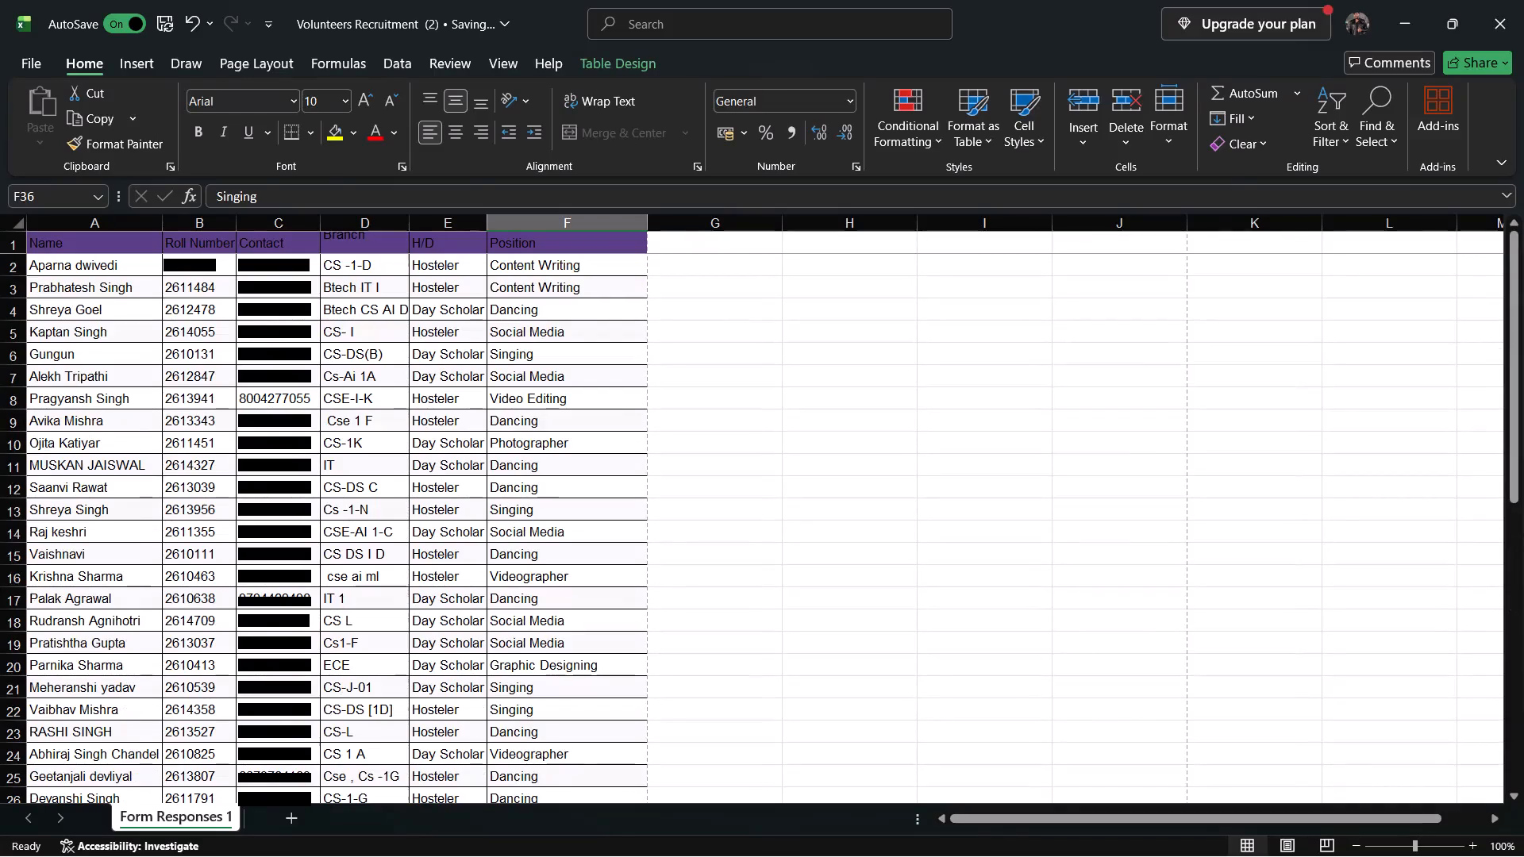
scroll(294, 474, "up", 1)
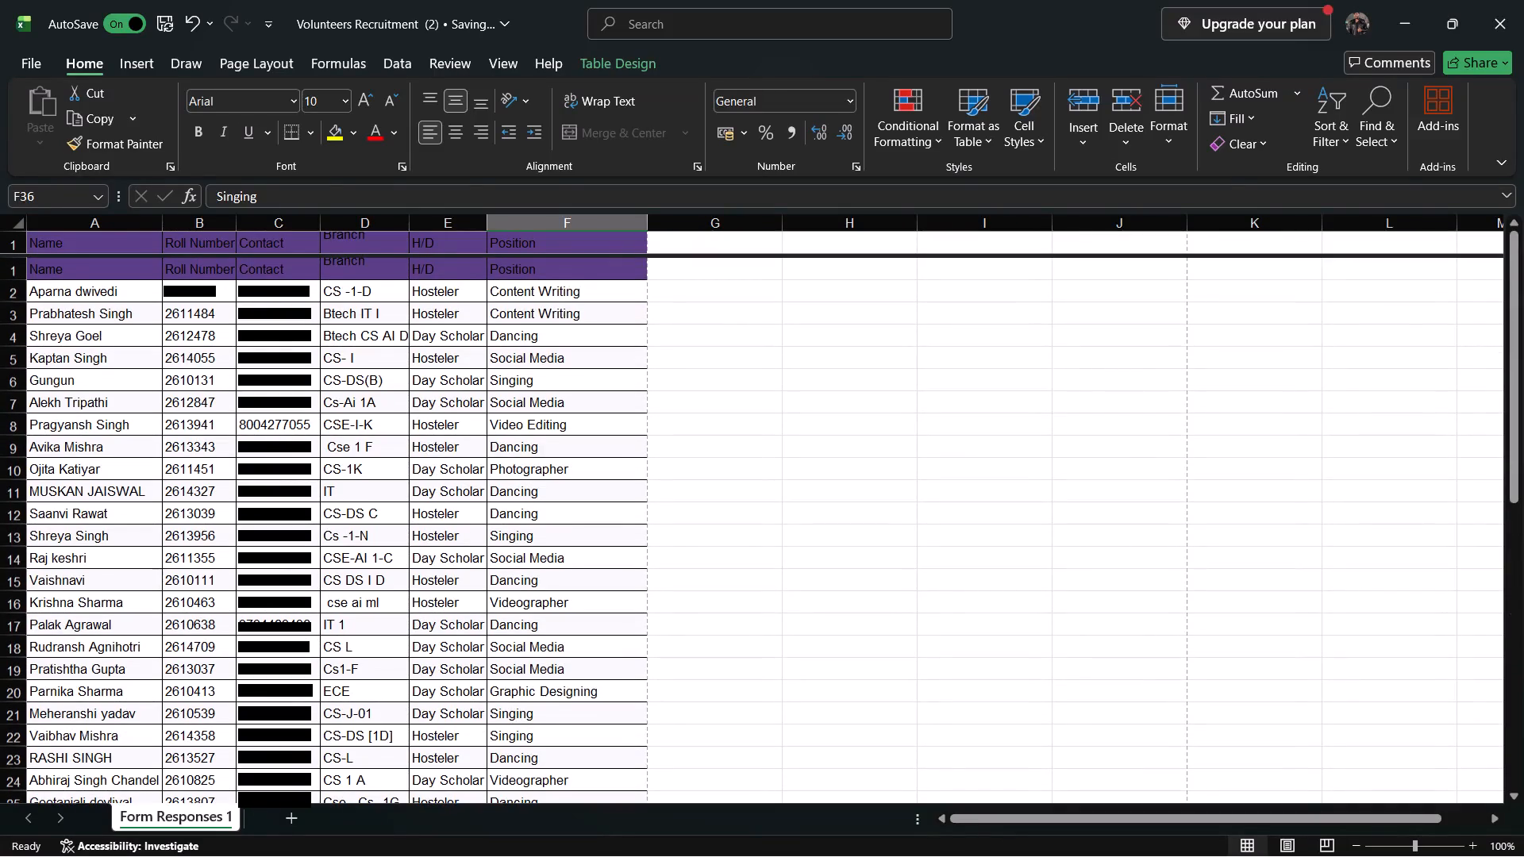
scroll(294, 474, "up", 1)
scroll(294, 474, "down", 3)
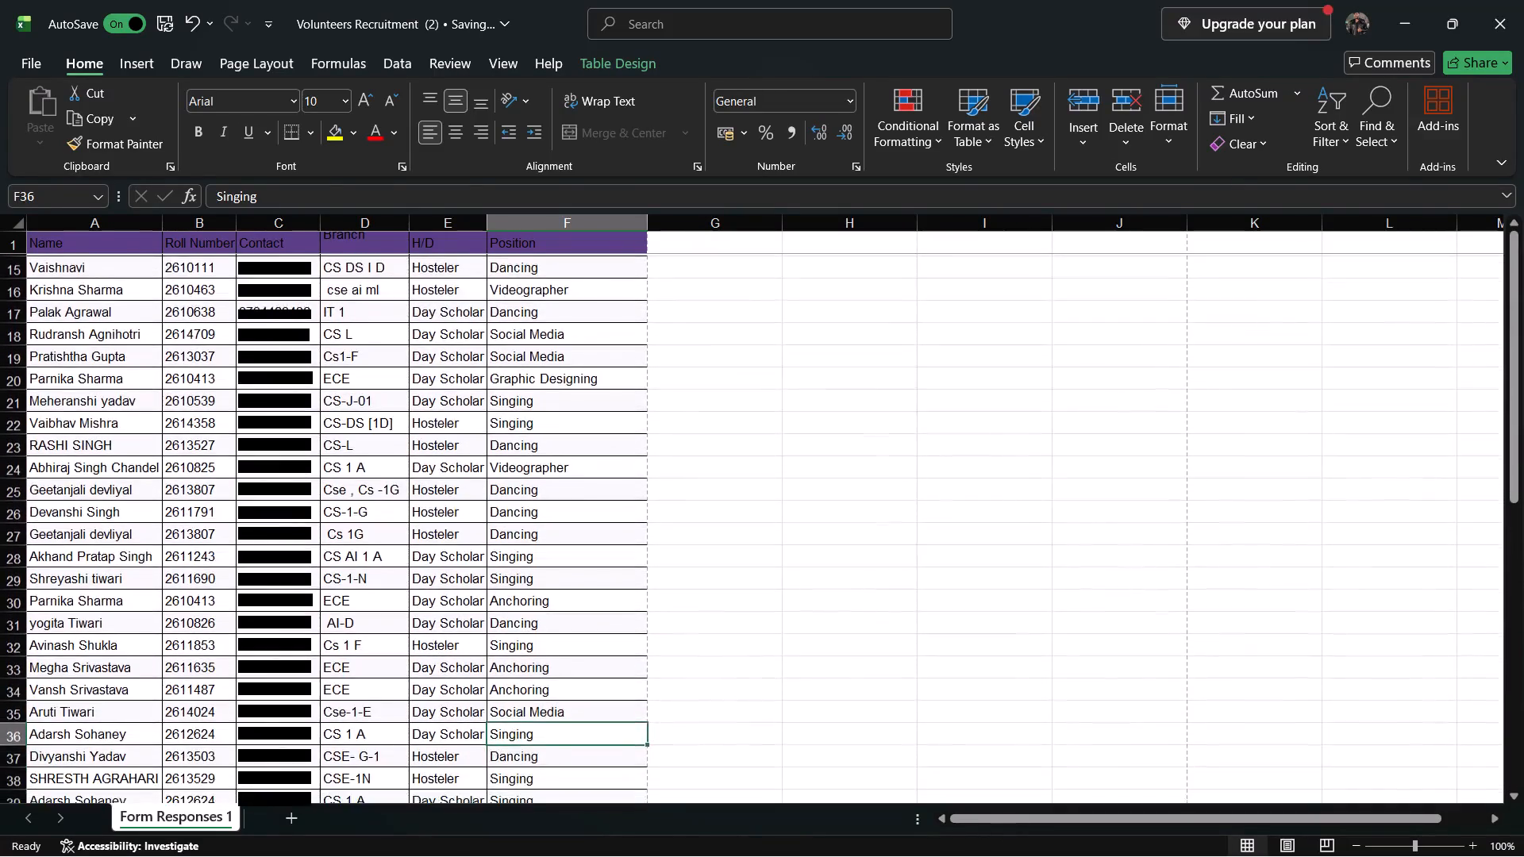
scroll(294, 474, "down", 2)
scroll(294, 474, "up", 2)
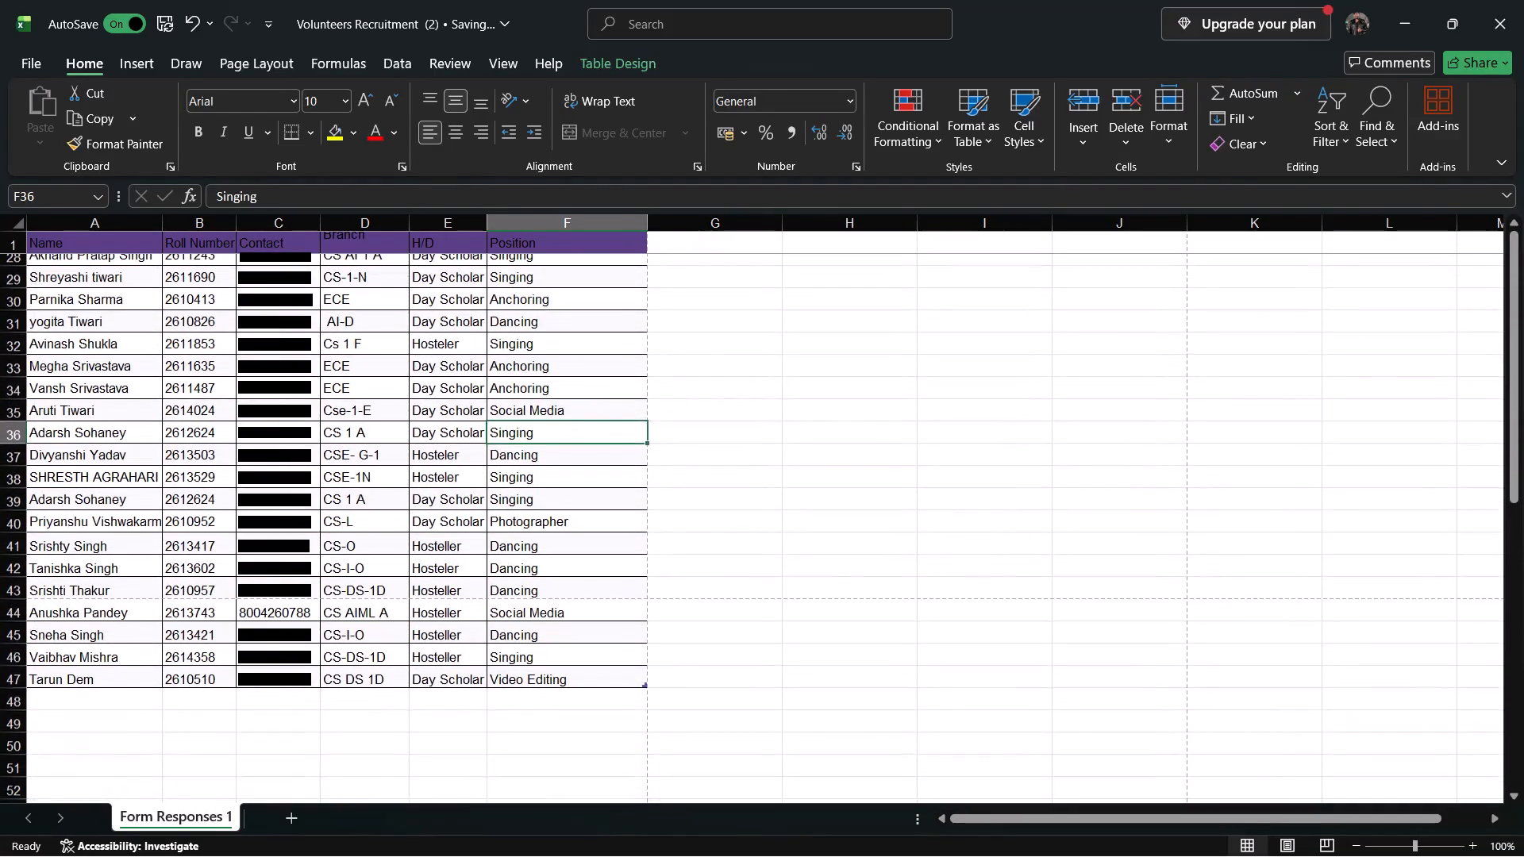
scroll(294, 474, "up", 2)
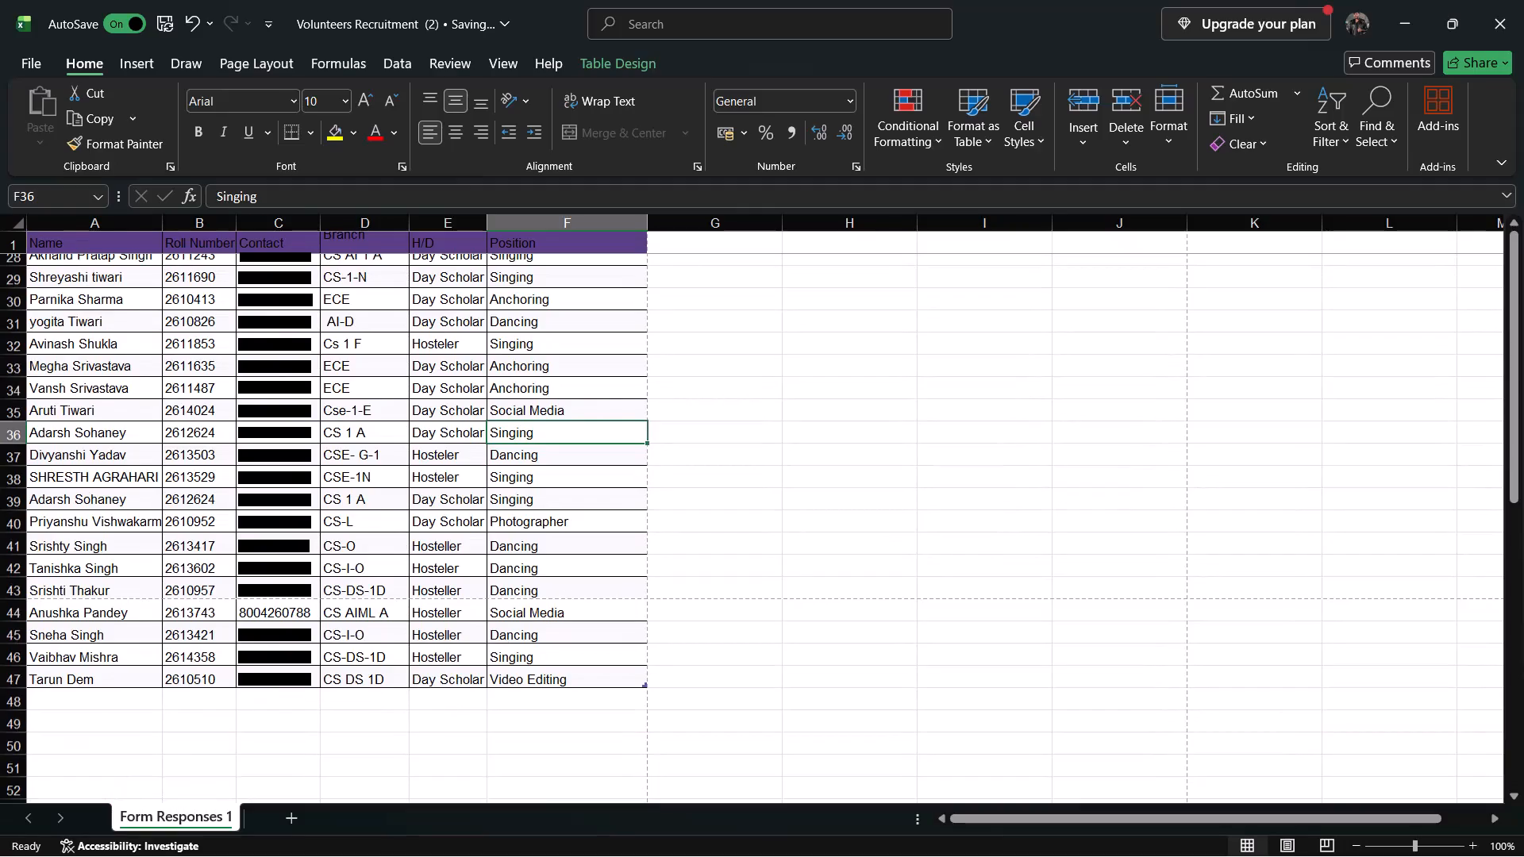
scroll(294, 474, "up", 2)
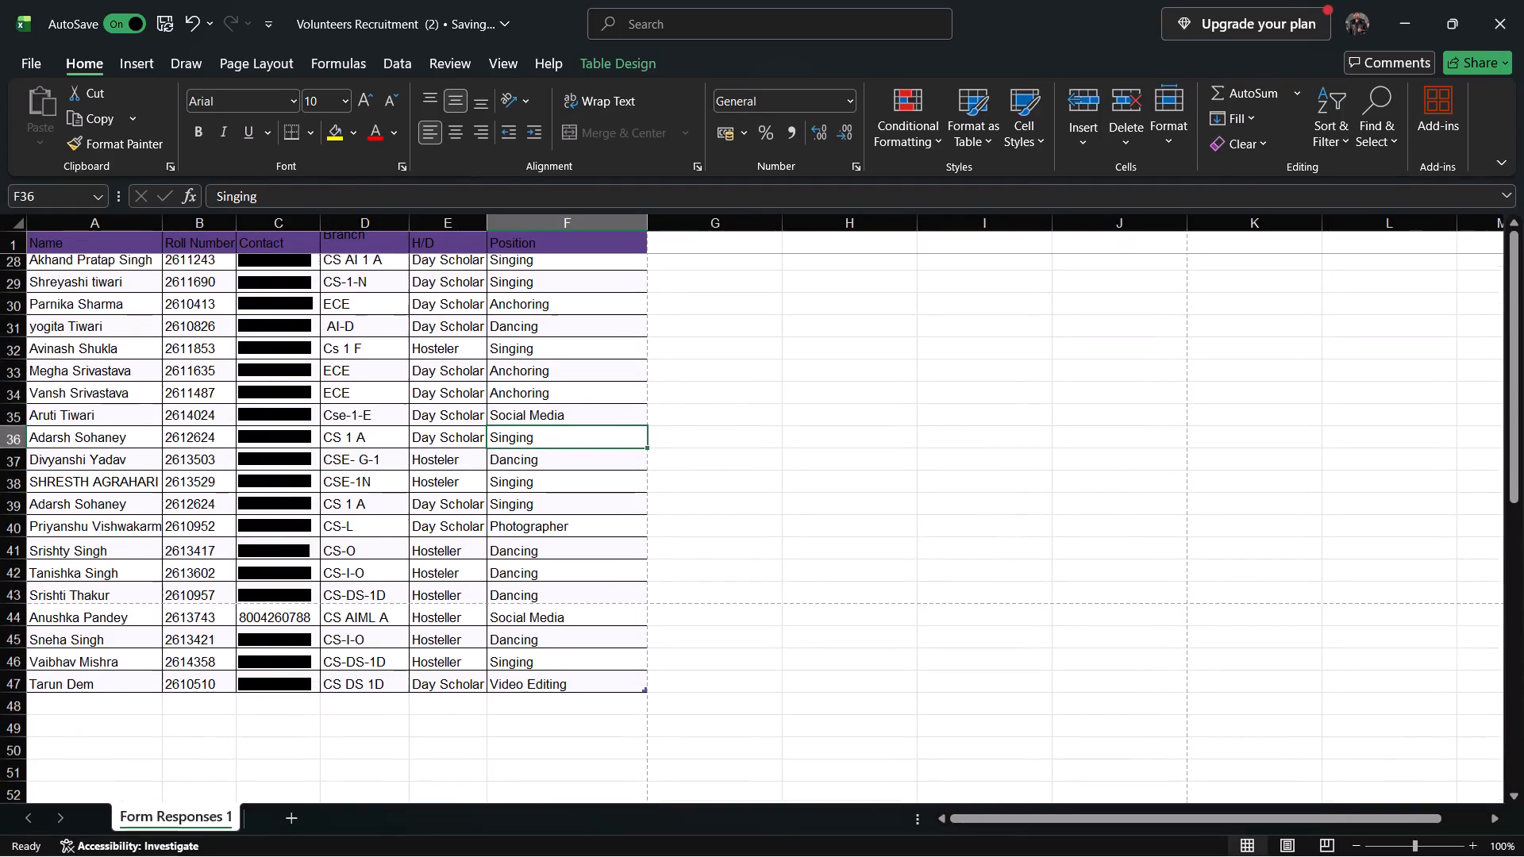
scroll(294, 474, "up", 1)
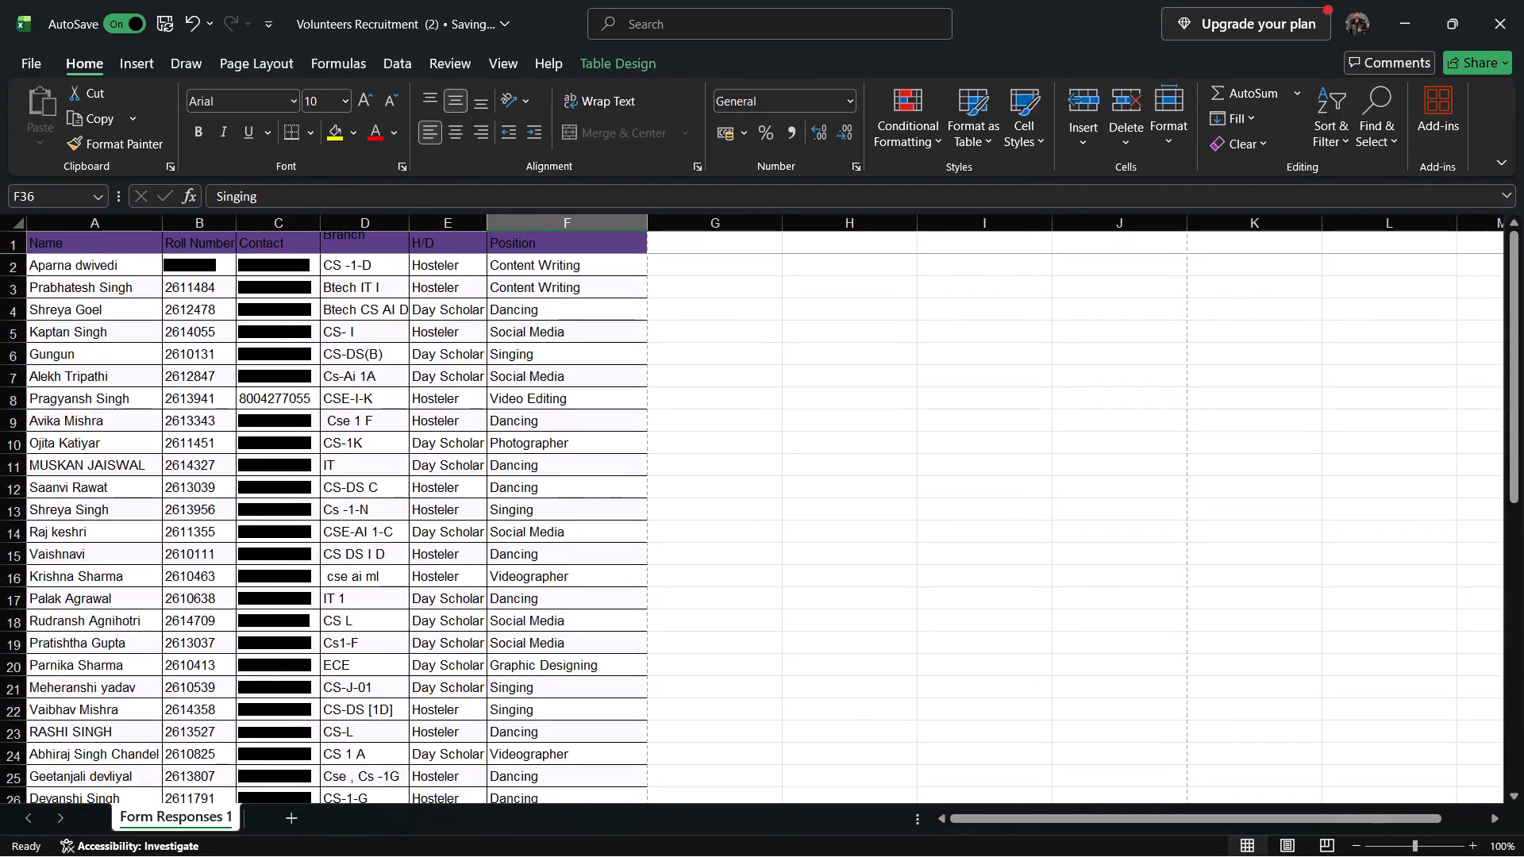
Delete row 13, the Singing volunteer from branch Cs -1-N, from the responses table.
left_click(10, 510)
right_click(10, 510)
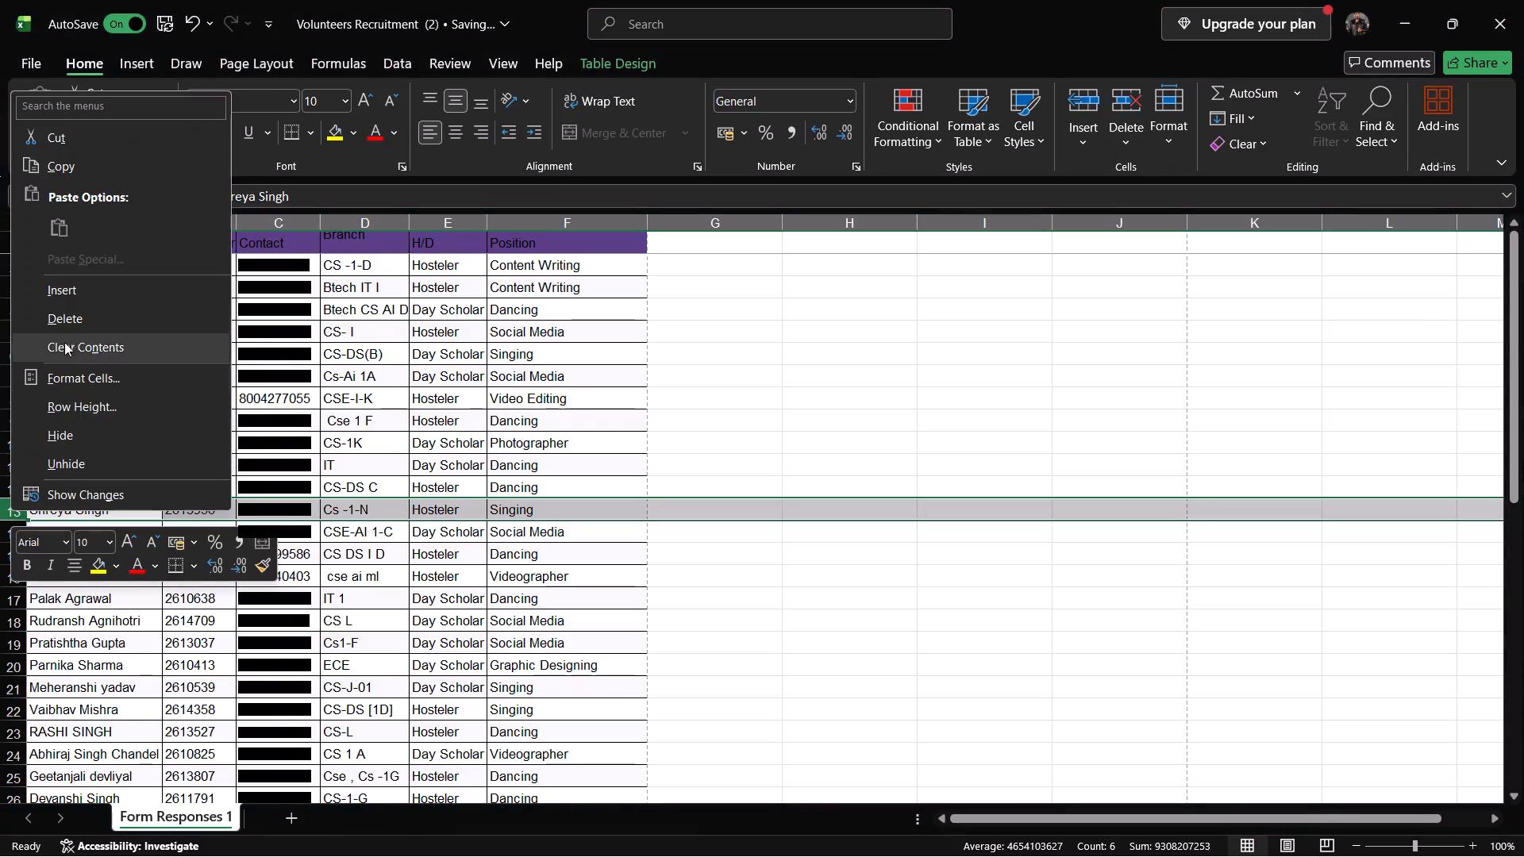
left_click(69, 314)
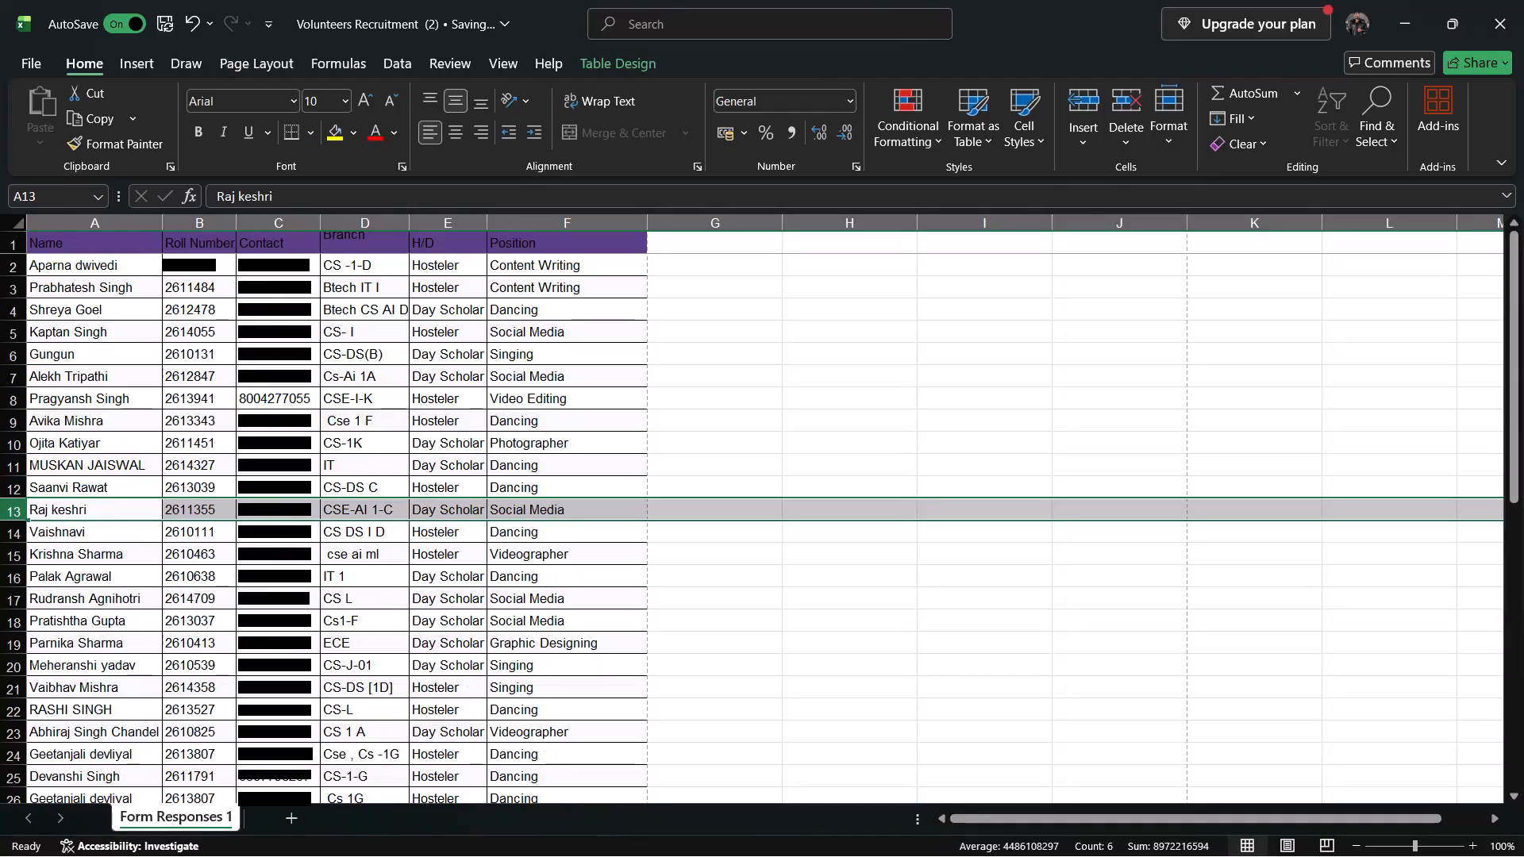
Examine the remaining volunteer rows from top to bottom for further entries to remove.
scroll(69, 314, "down", 4)
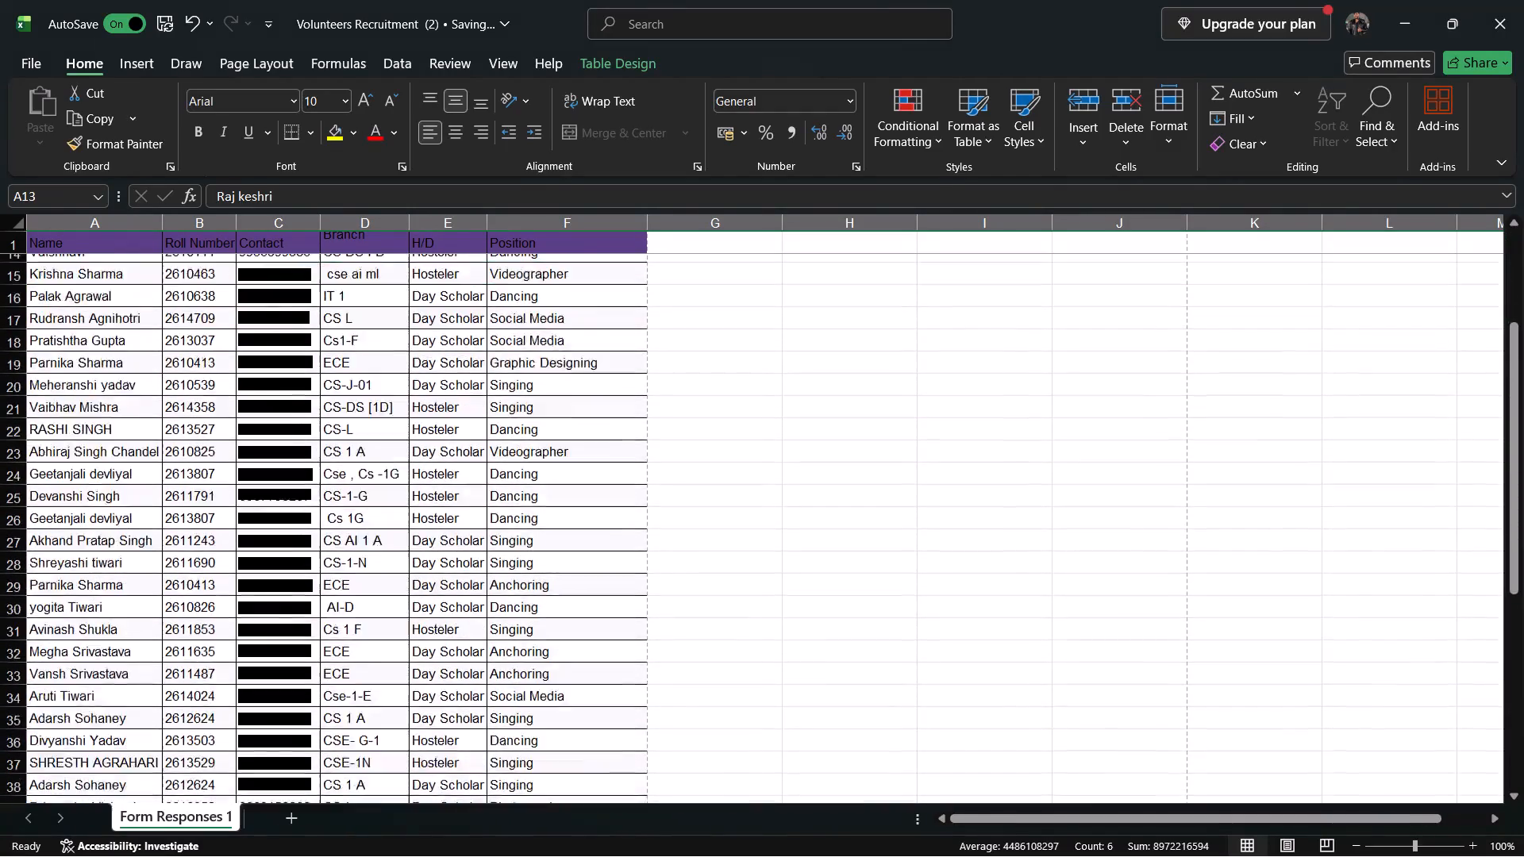
scroll(69, 314, "down", 2)
scroll(69, 314, "up", 1)
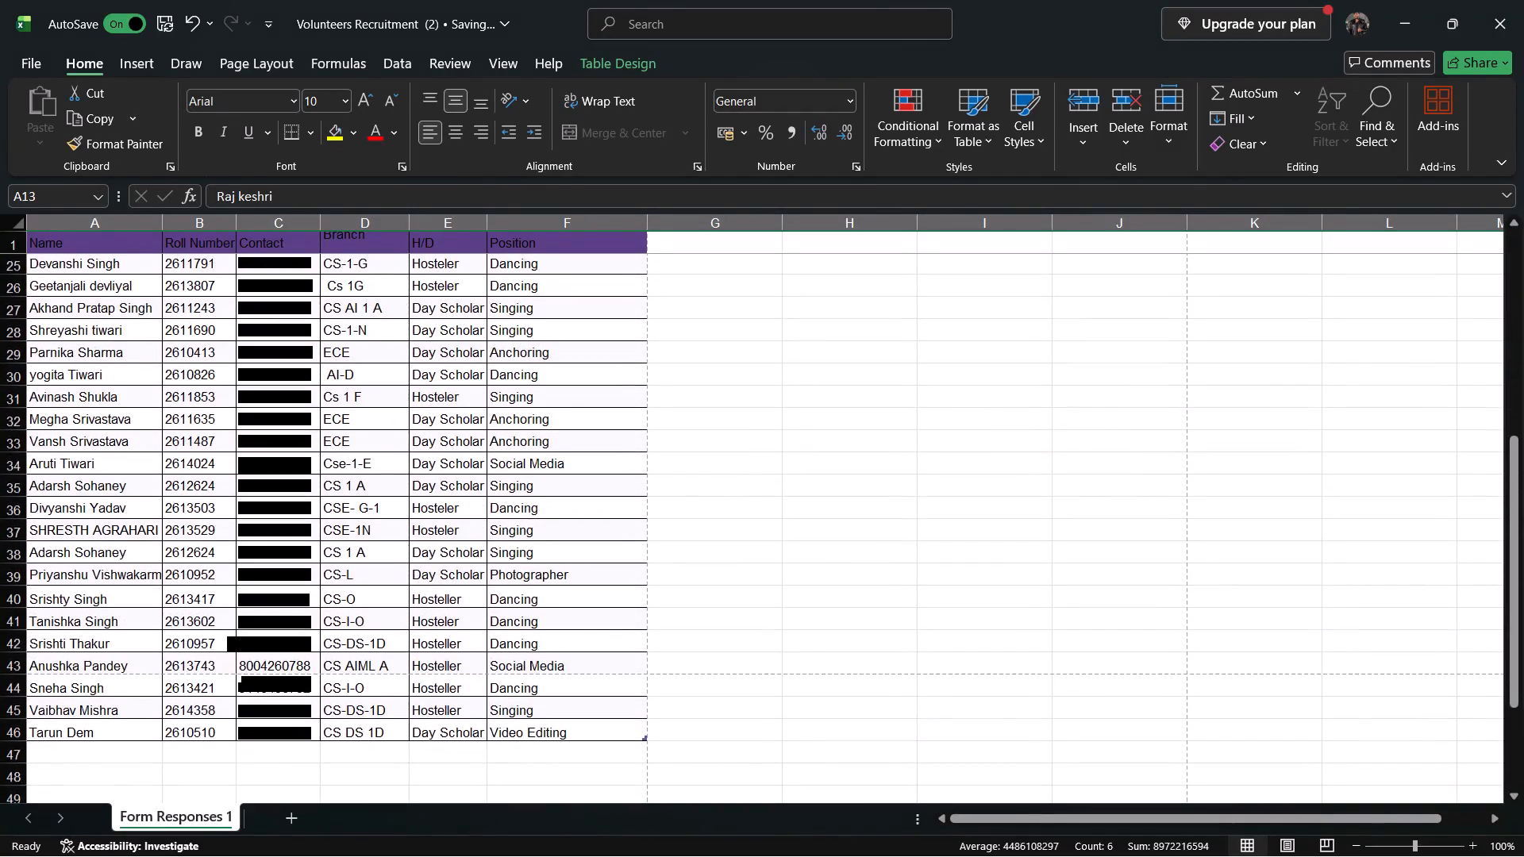
scroll(69, 314, "up", 1)
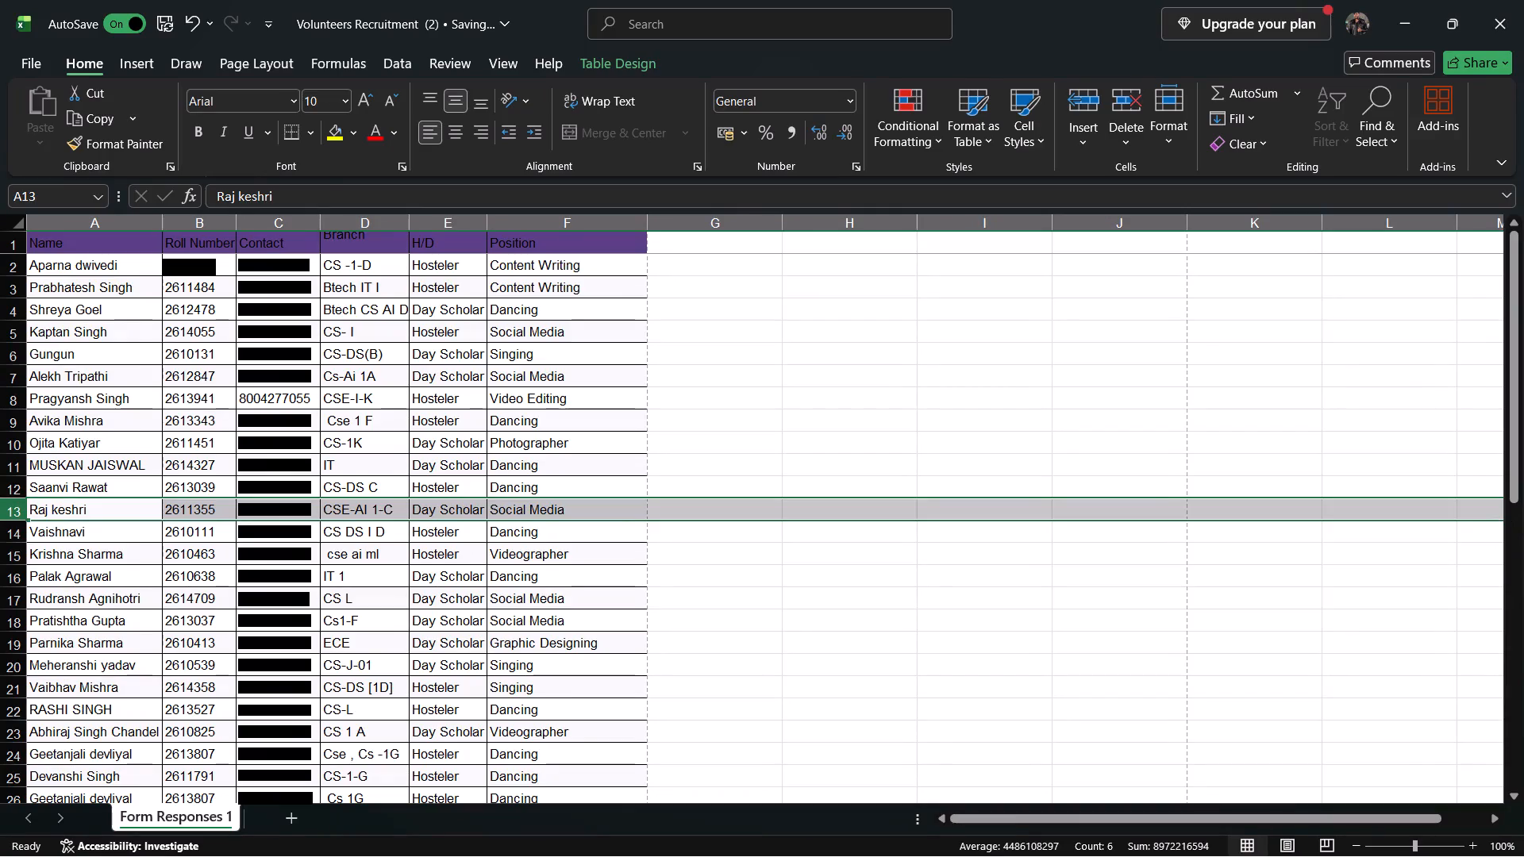
scroll(69, 314, "down", 5)
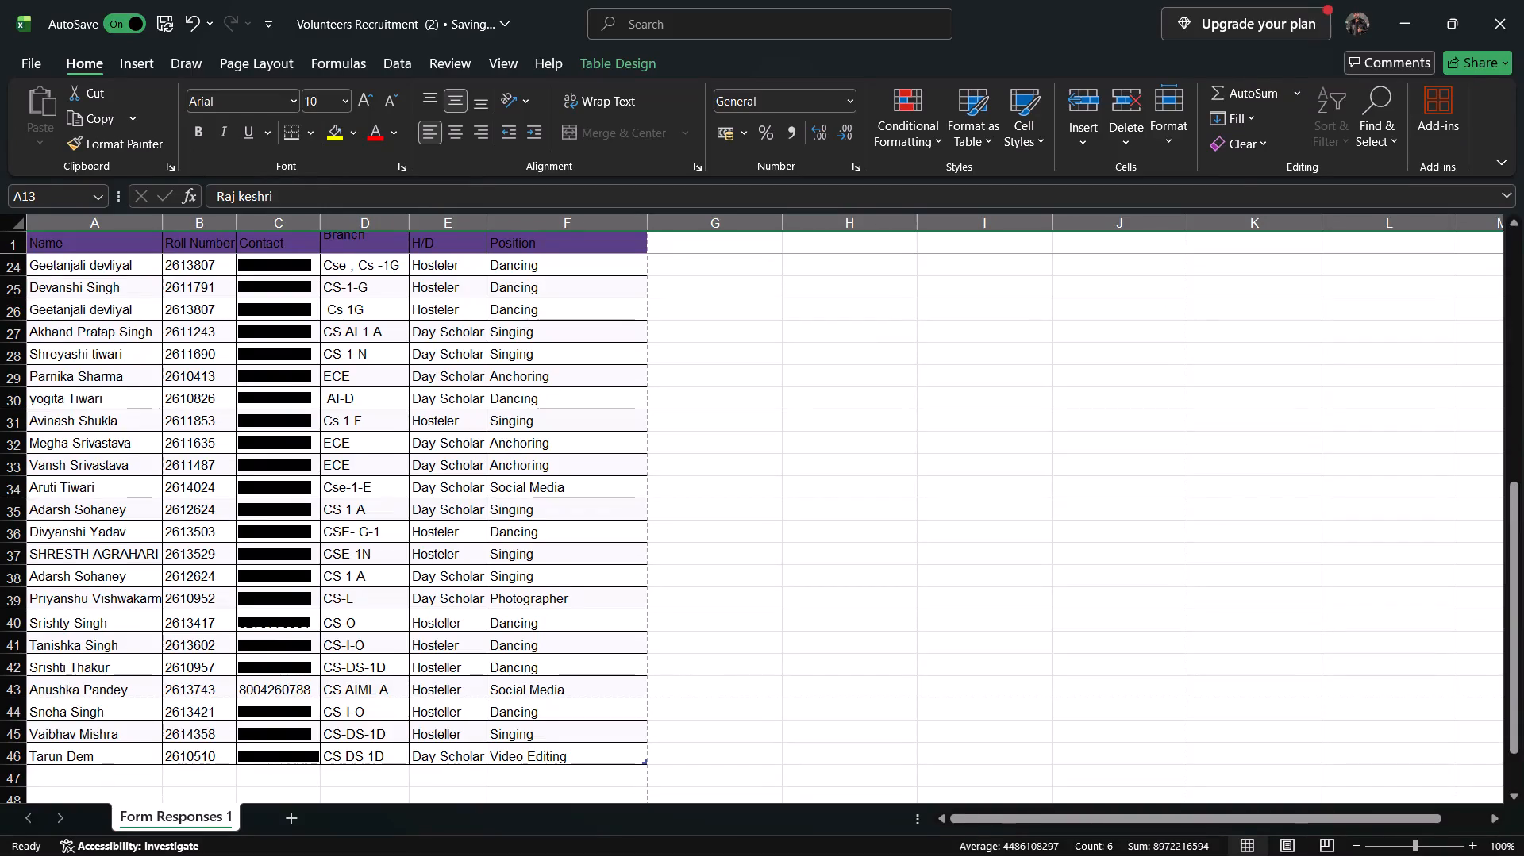
scroll(75, 452, "up", 1)
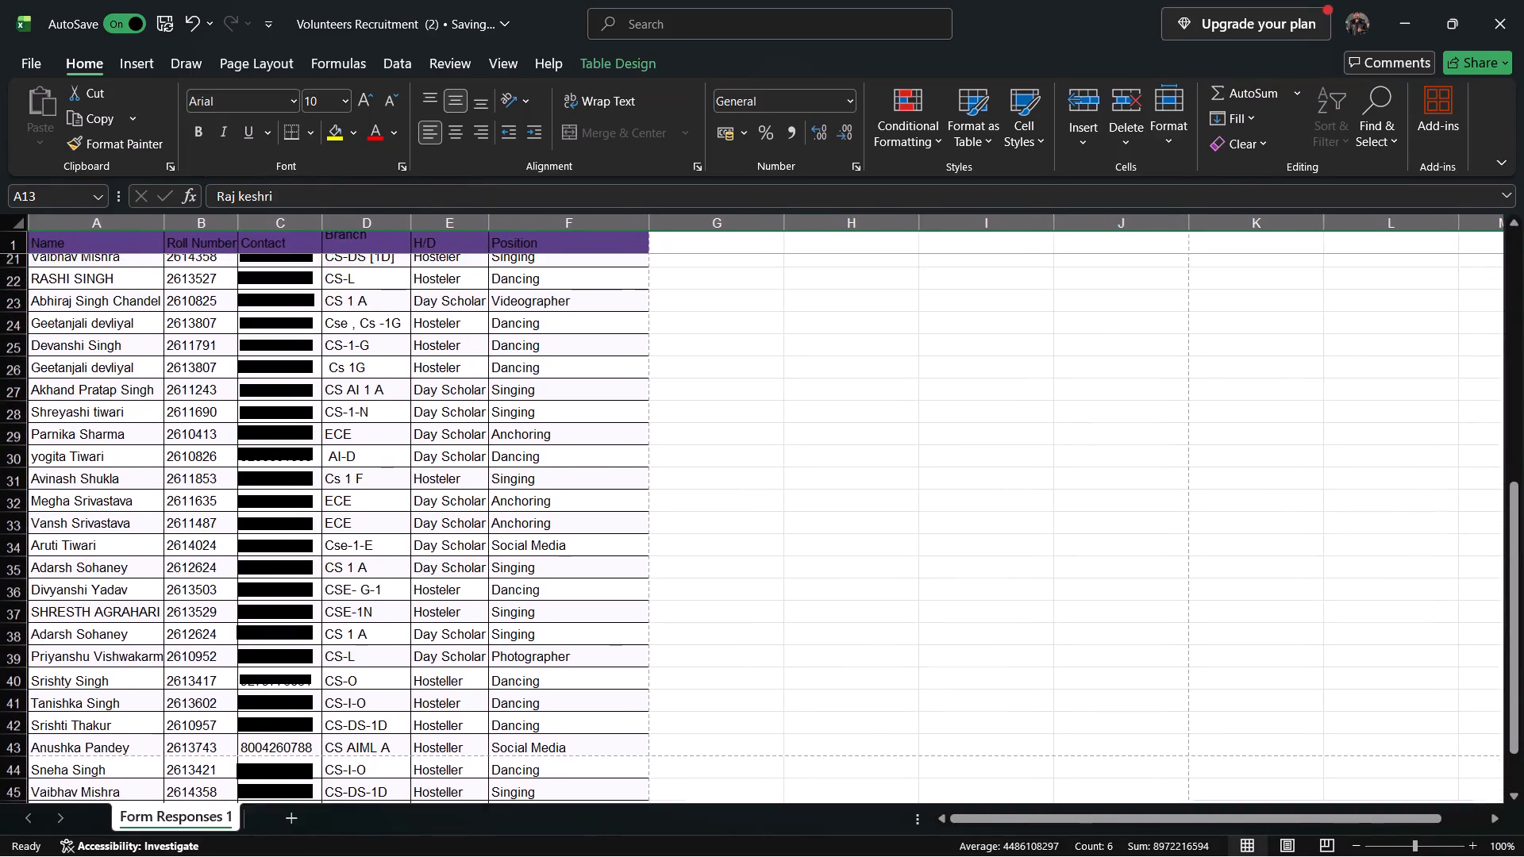
scroll(75, 452, "up", 3)
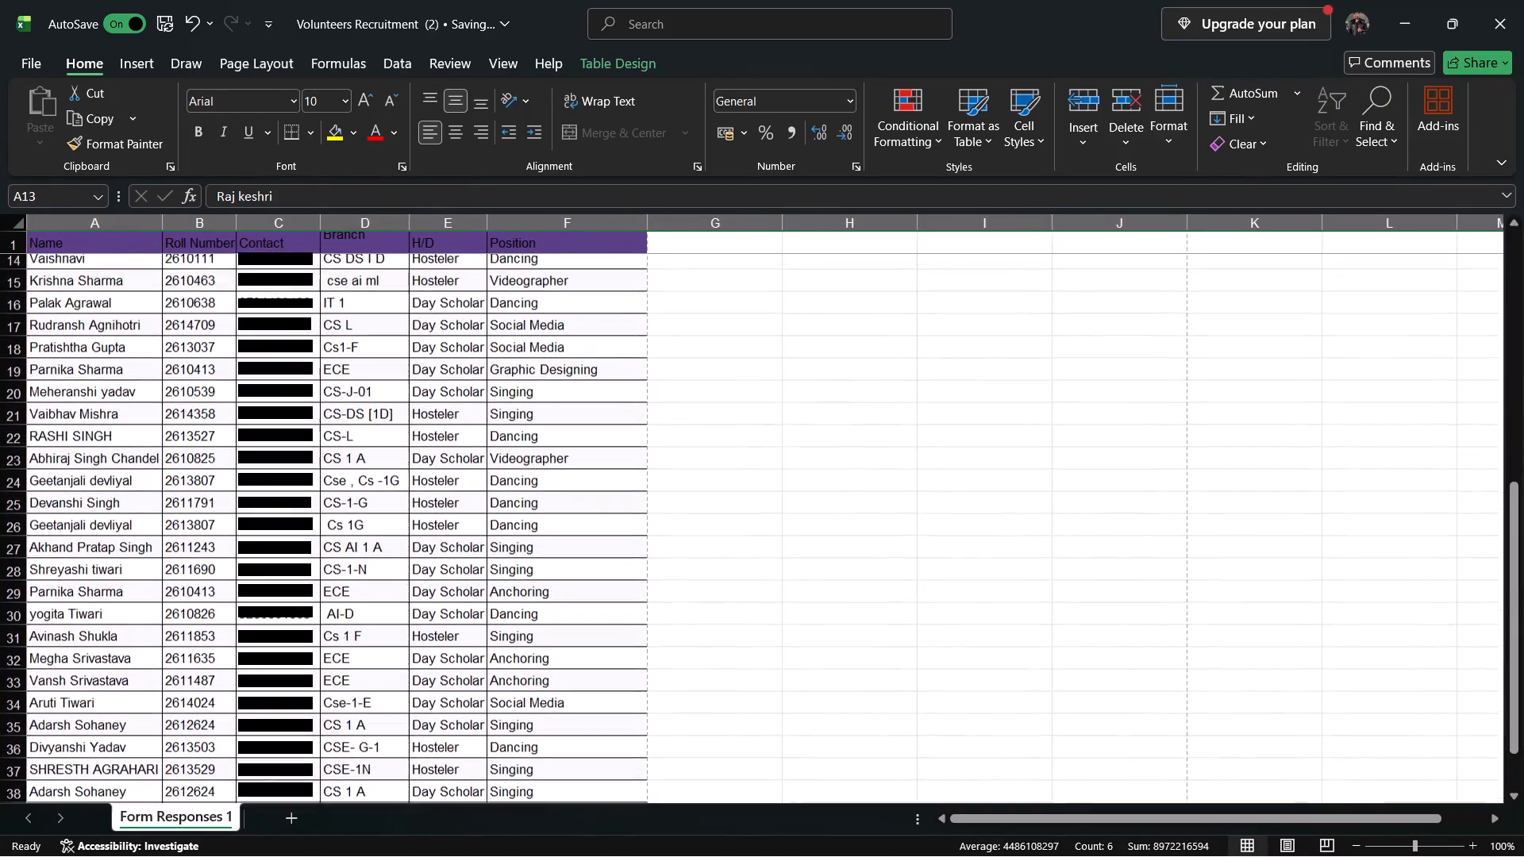
scroll(75, 452, "up", 4)
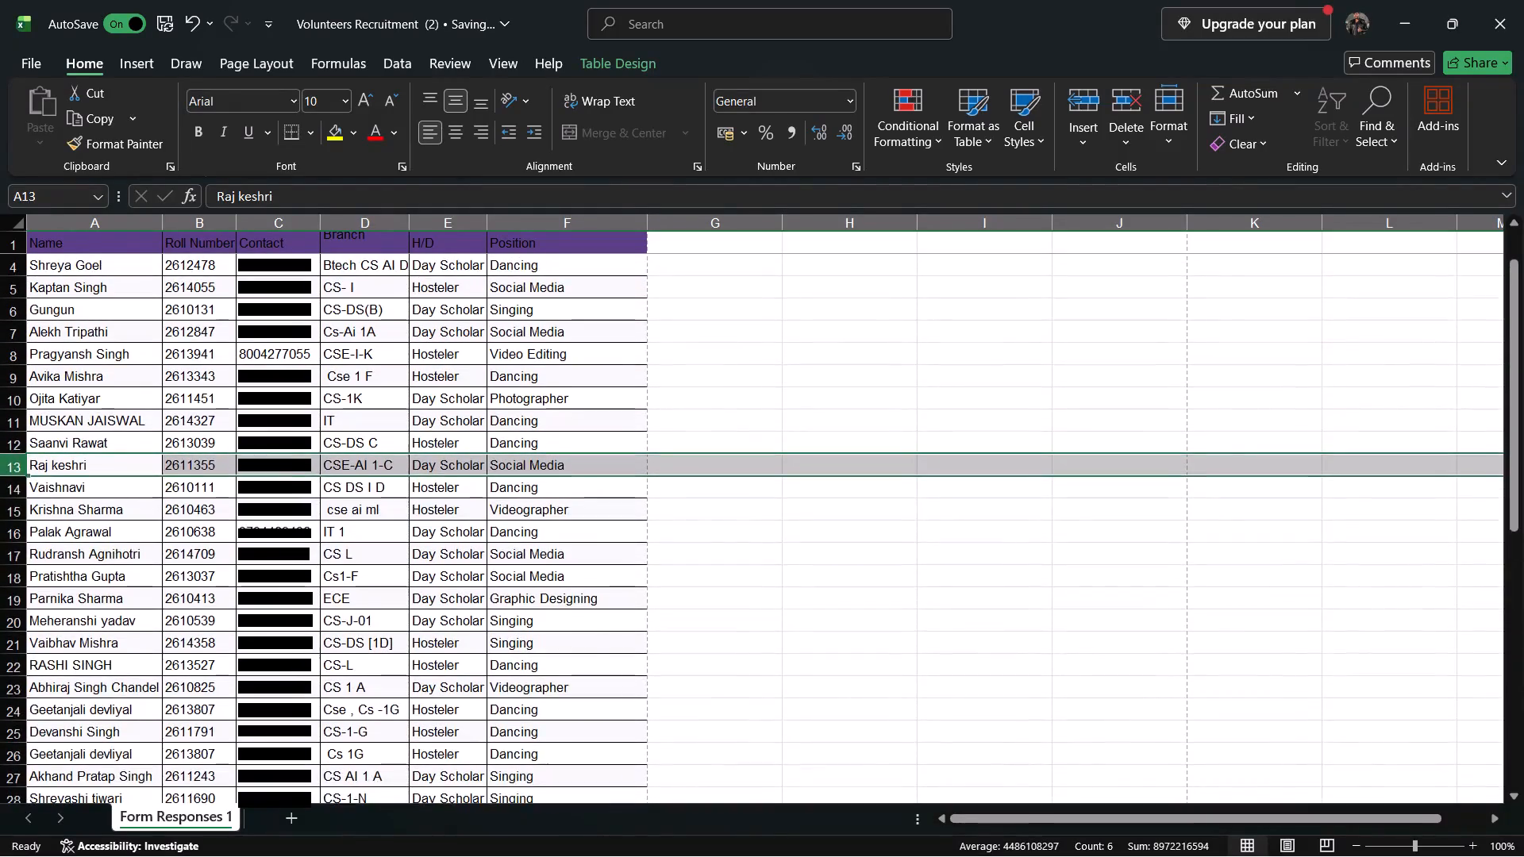
scroll(75, 452, "up", 3)
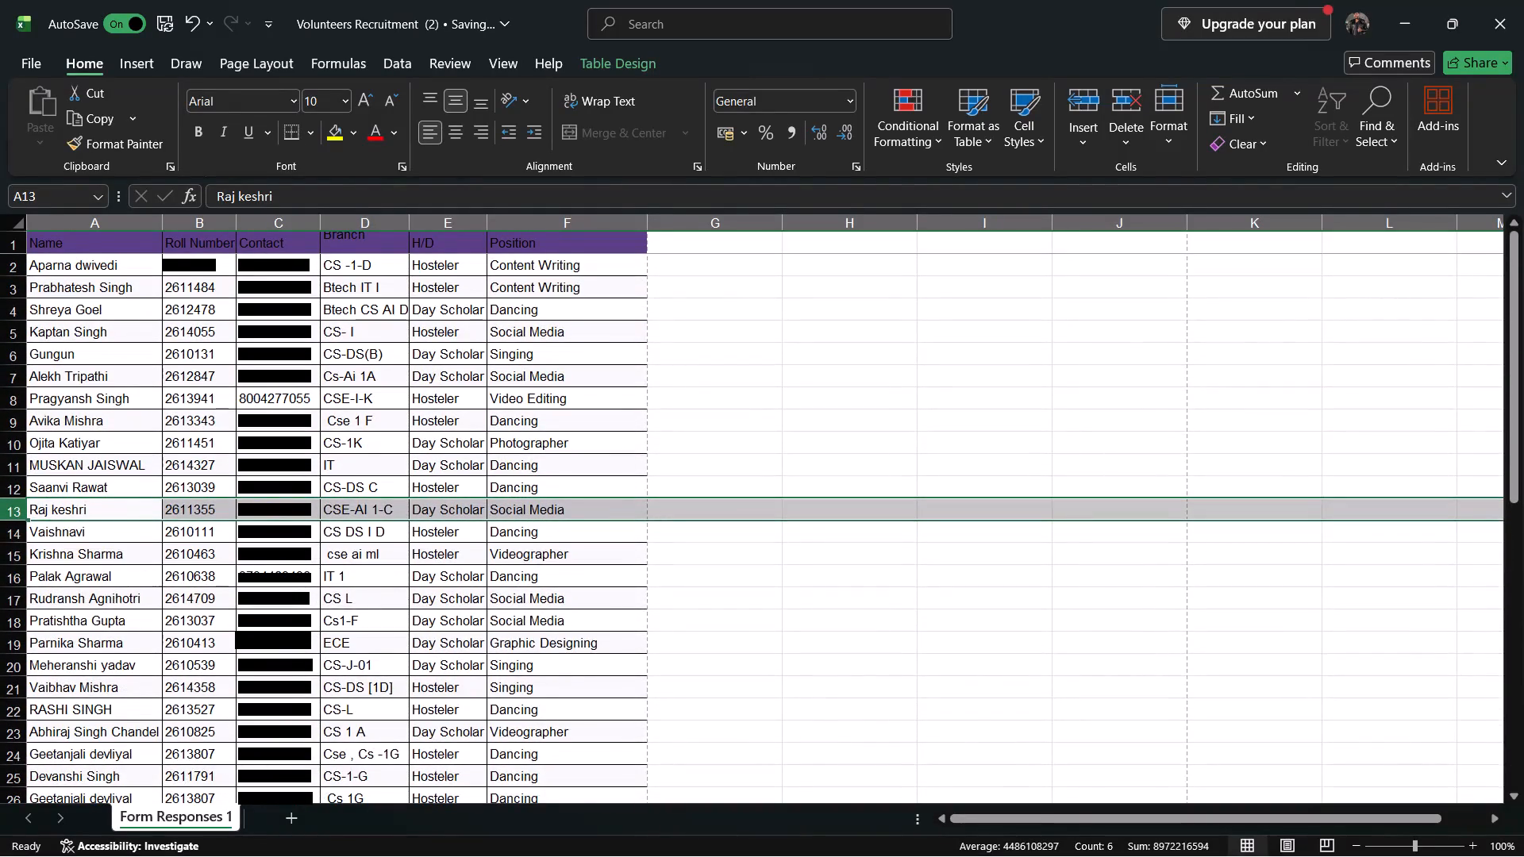
scroll(75, 452, "down", 4)
scroll(75, 452, "up", 1)
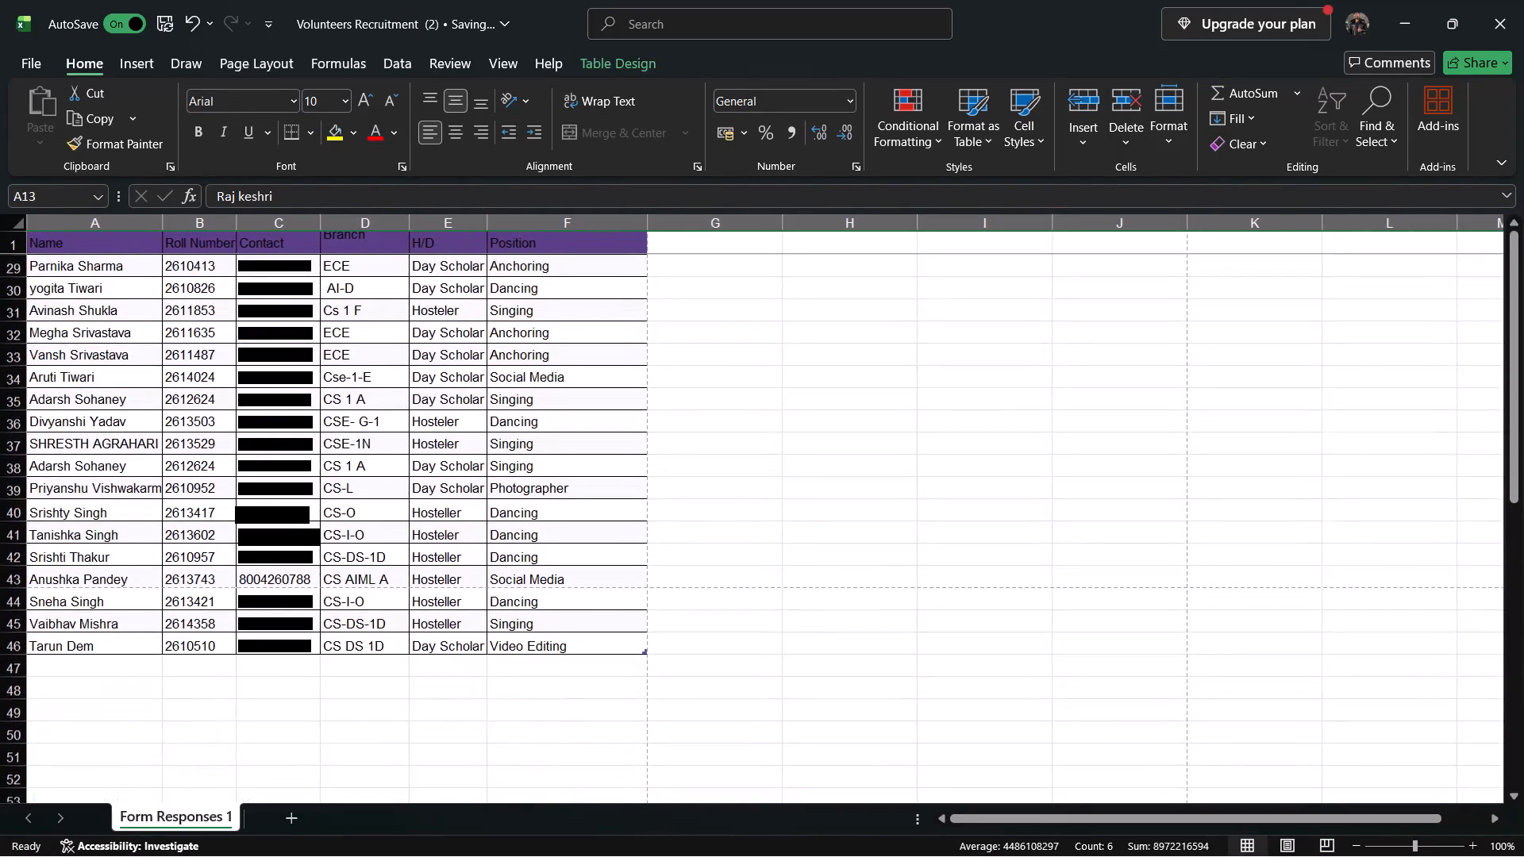
scroll(75, 452, "up", 1)
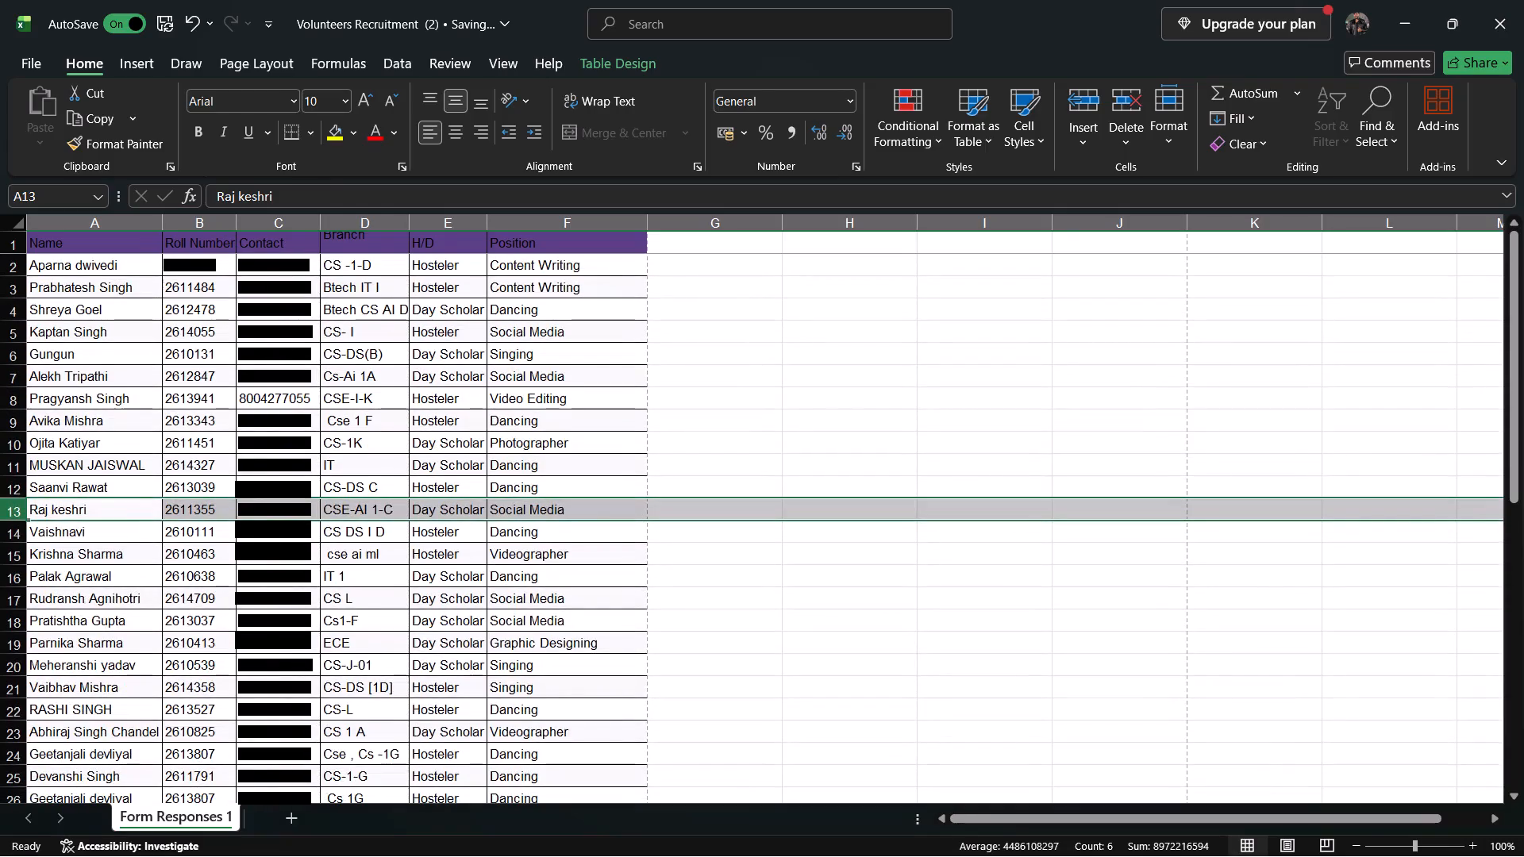
Delete row 15, the Videographer volunteer from branch cse ai ml, from the responses table.
scroll(75, 452, "down", 3)
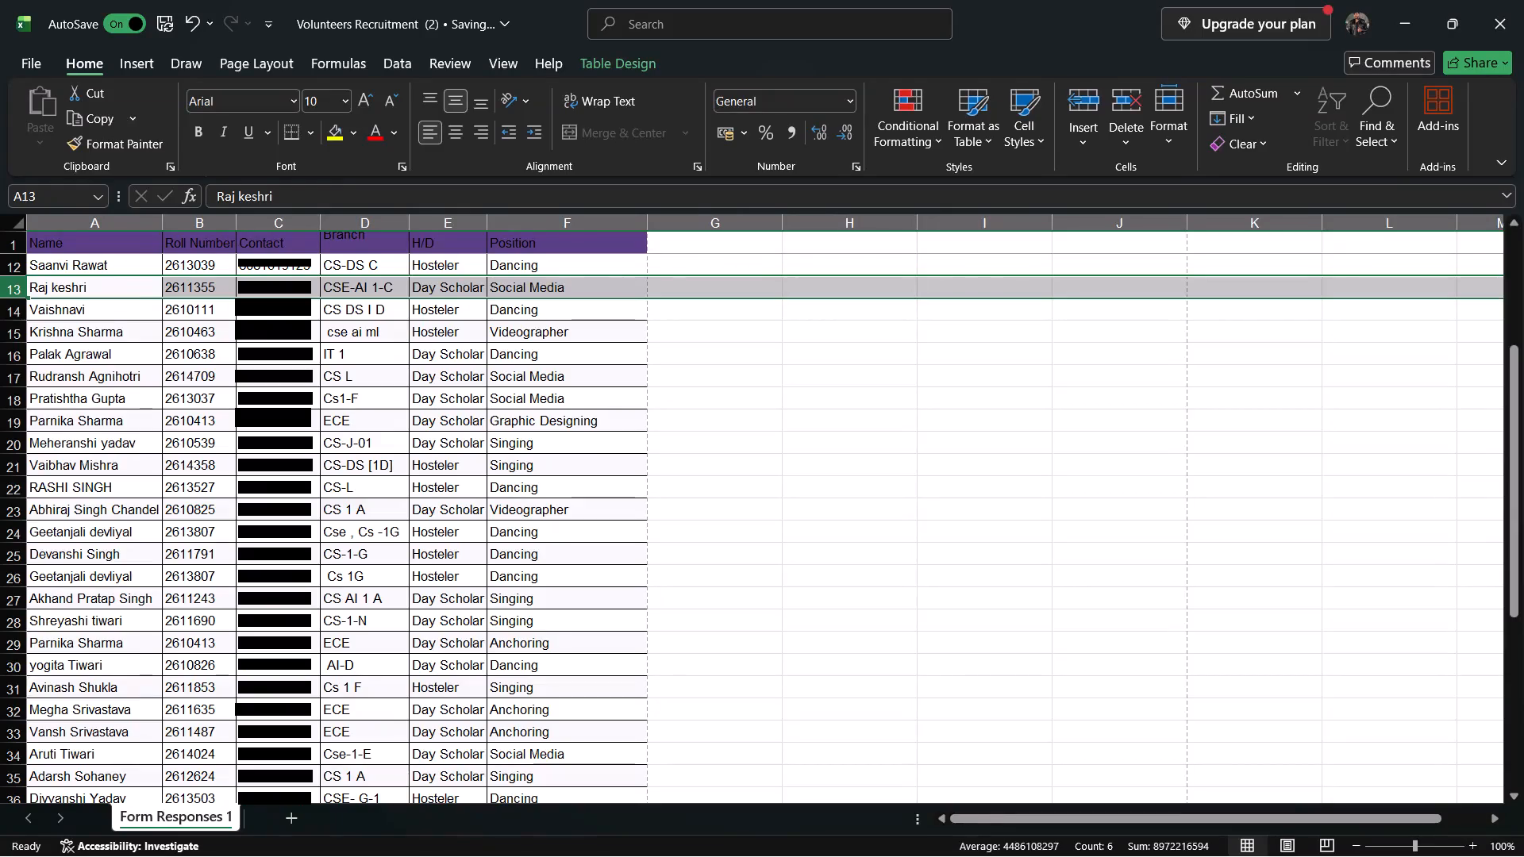
left_click(20, 335)
right_click(20, 335)
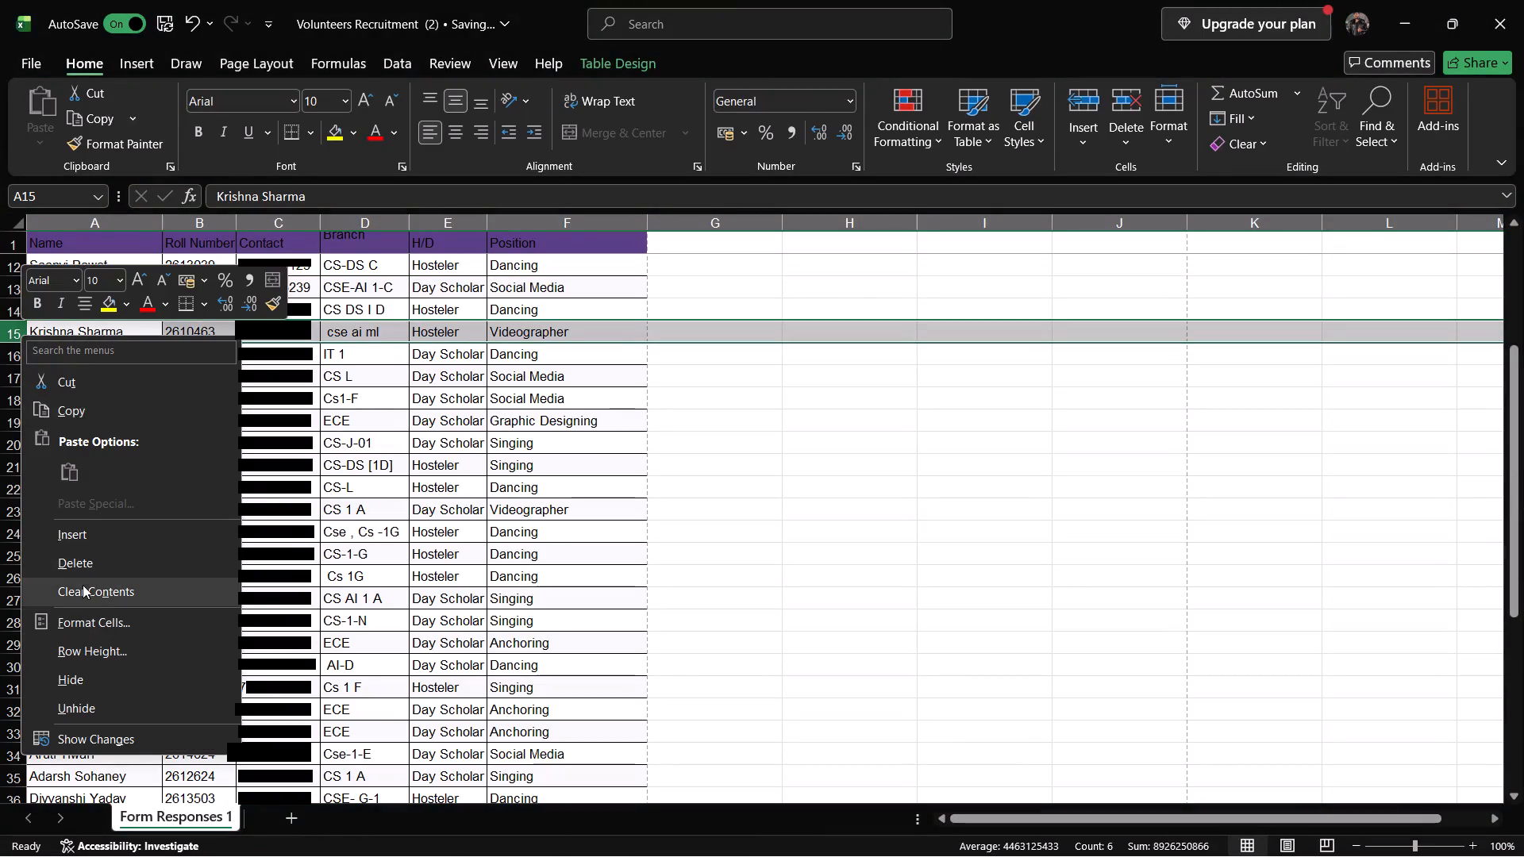
left_click(80, 563)
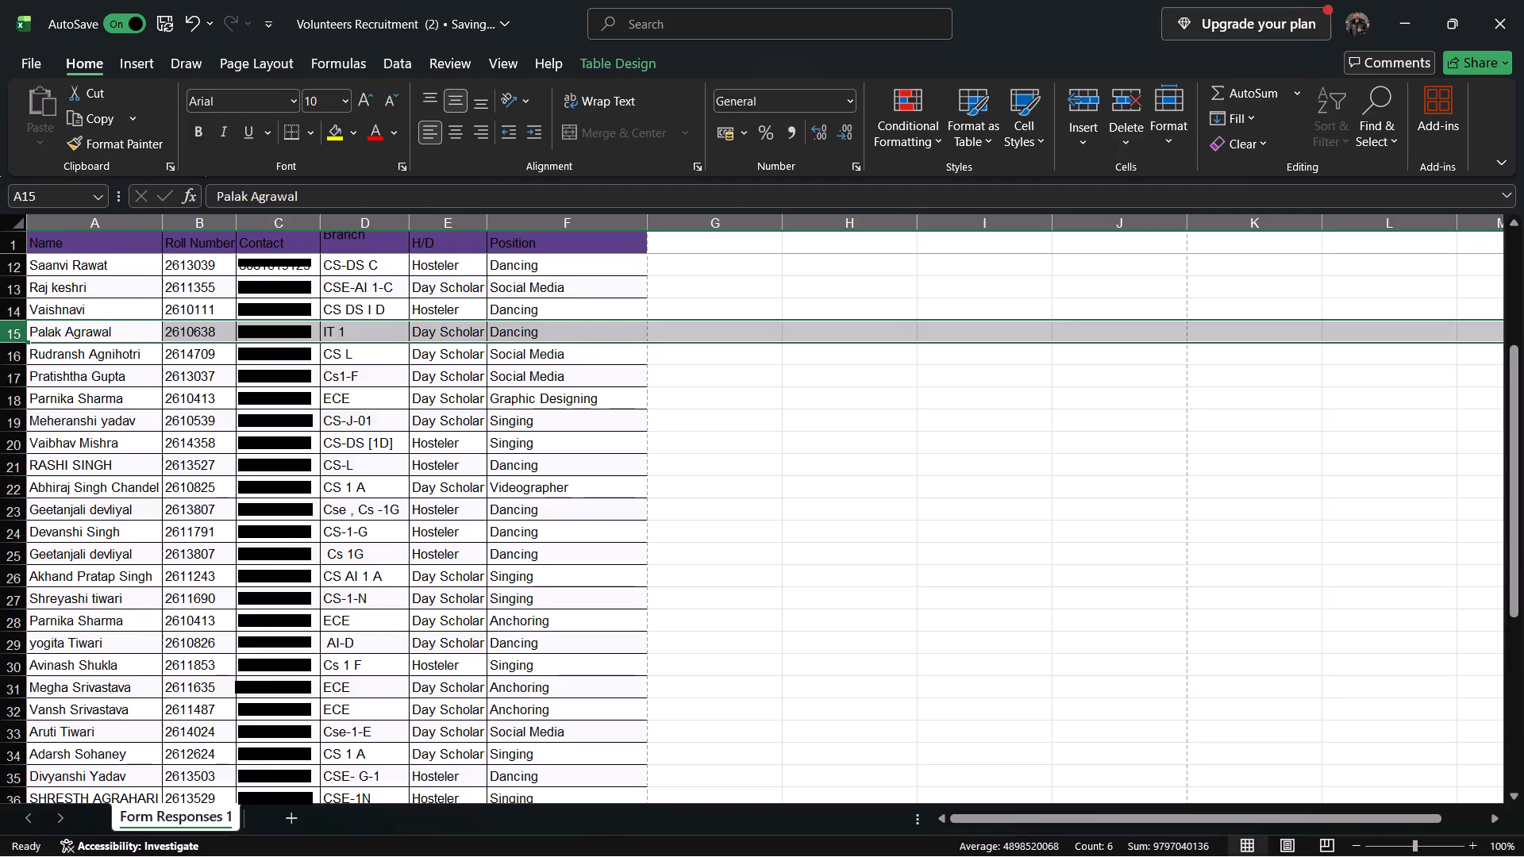
Check the full list of remaining volunteer rows again for any other entries to remove.
scroll(80, 563, "down", 1)
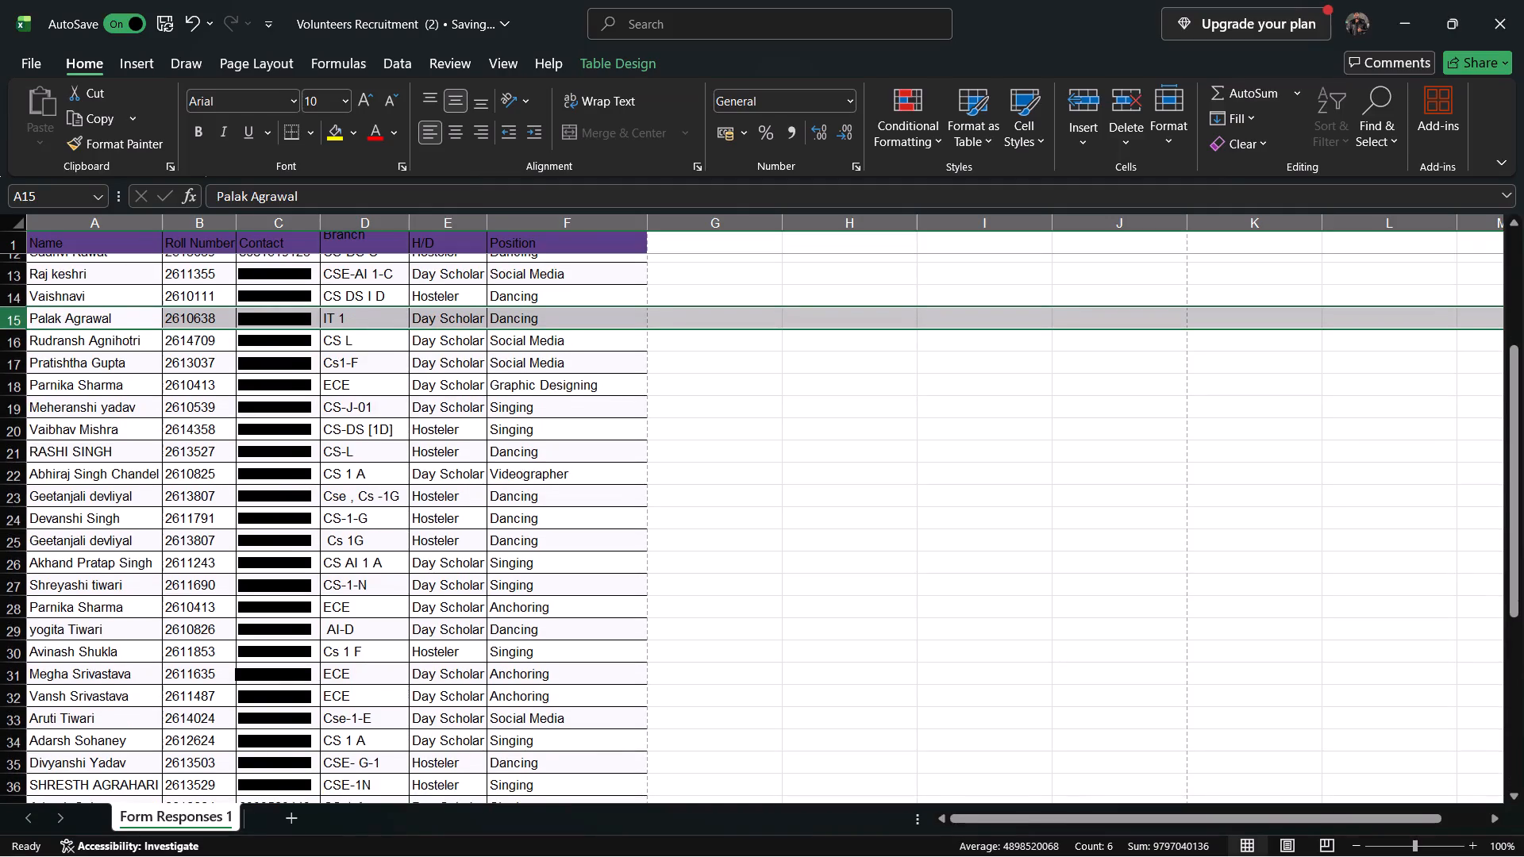
scroll(80, 563, "down", 1)
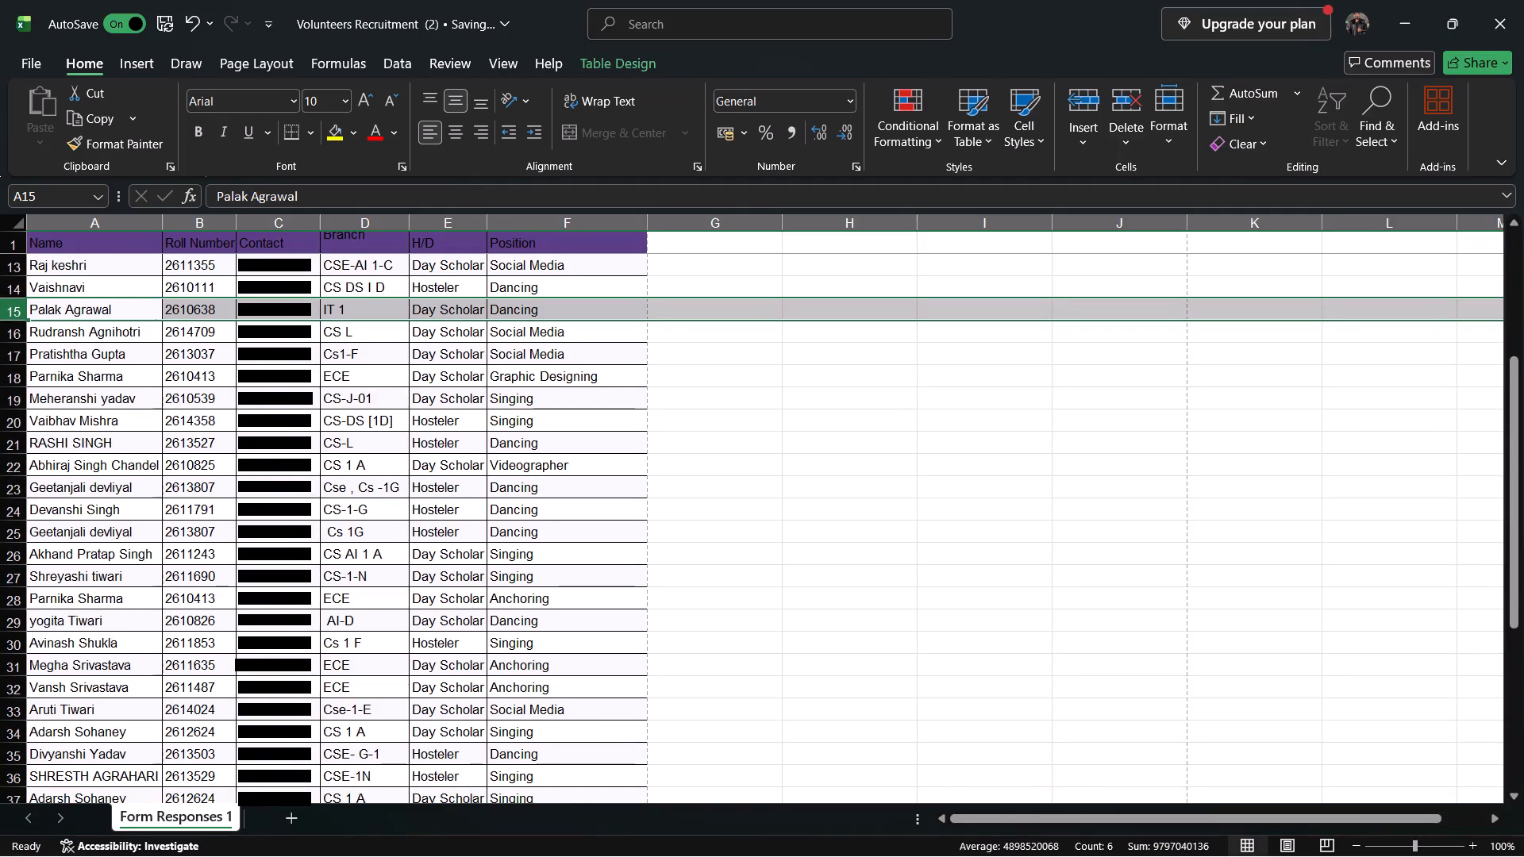
scroll(86, 525, "down", 3)
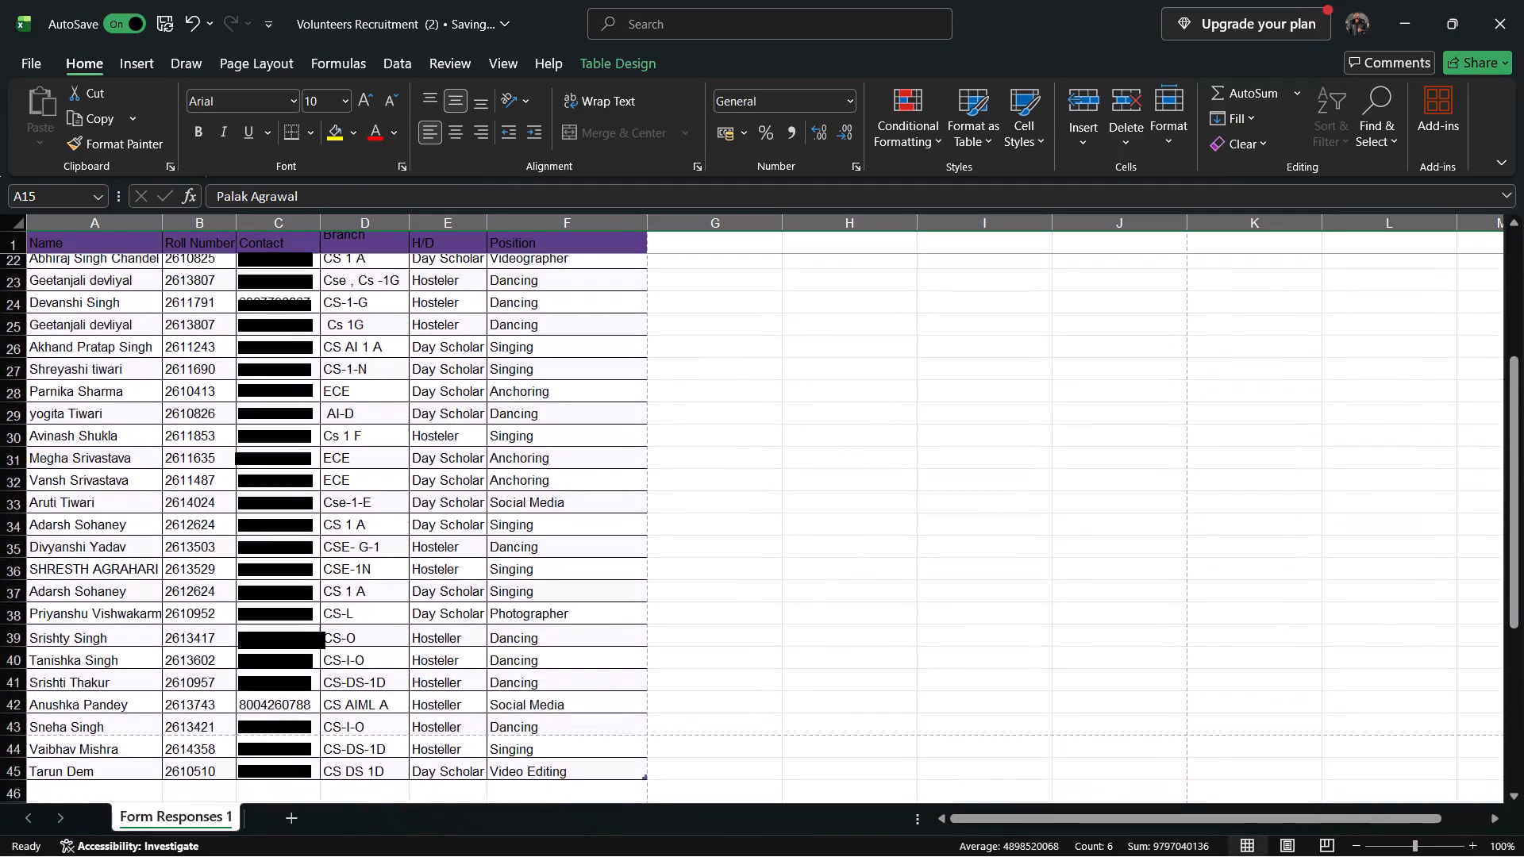
scroll(86, 525, "down", 1)
scroll(86, 525, "up", 2)
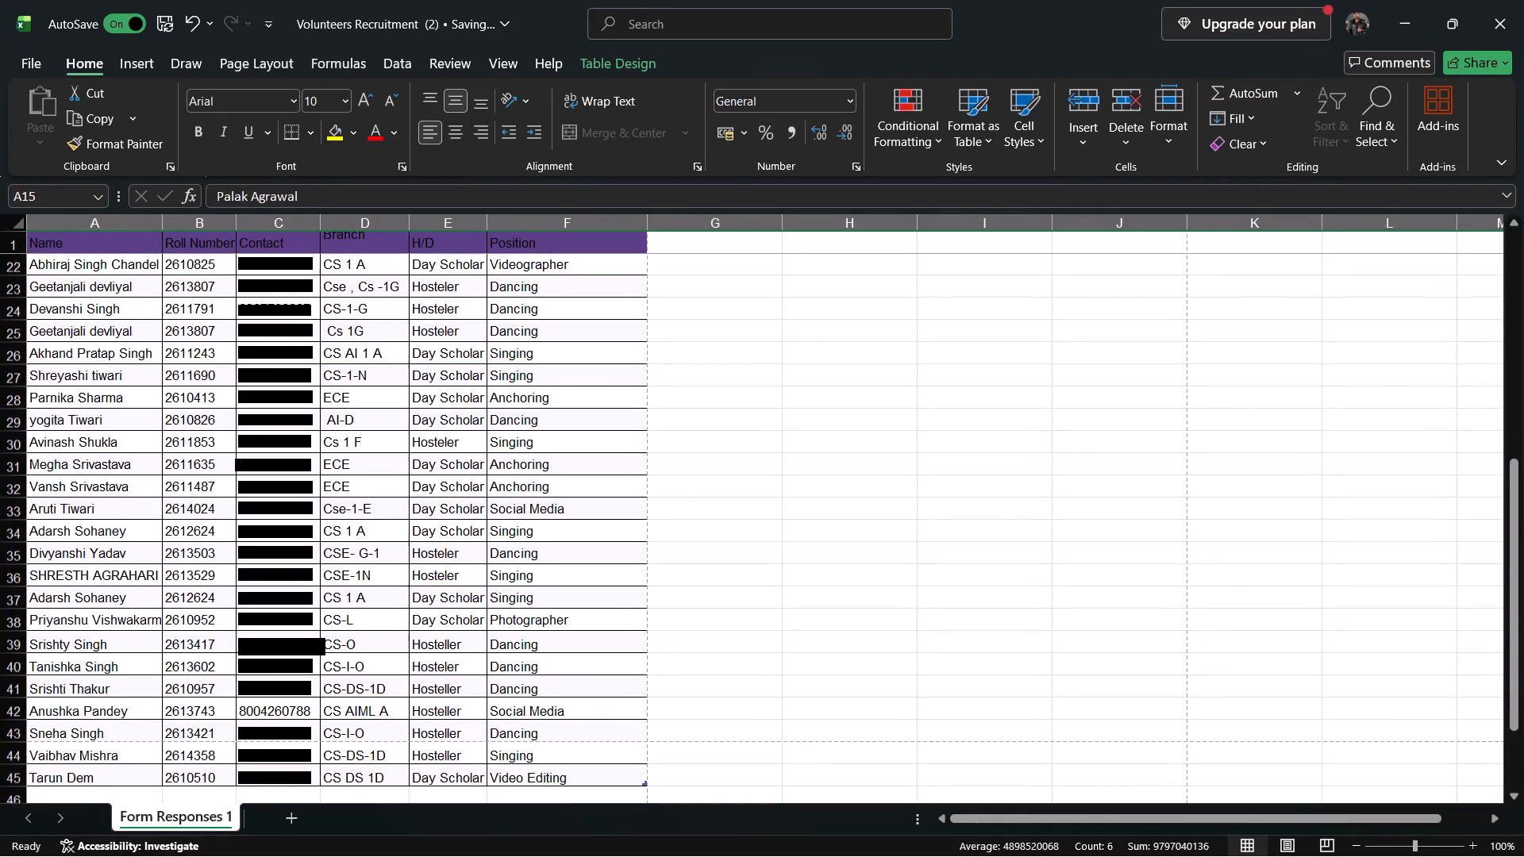
scroll(86, 525, "up", 2)
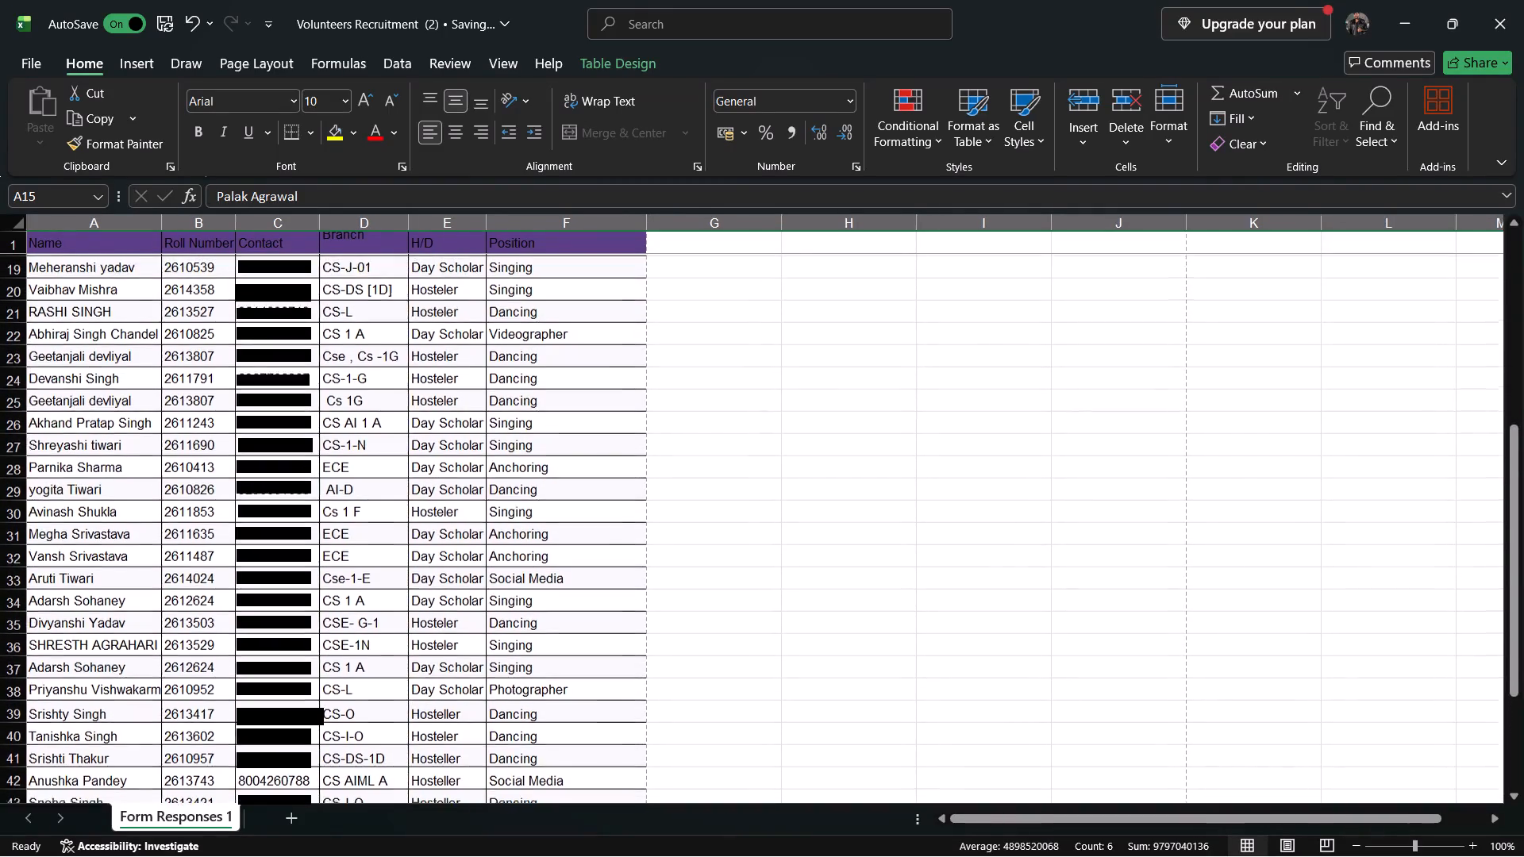
scroll(86, 525, "up", 2)
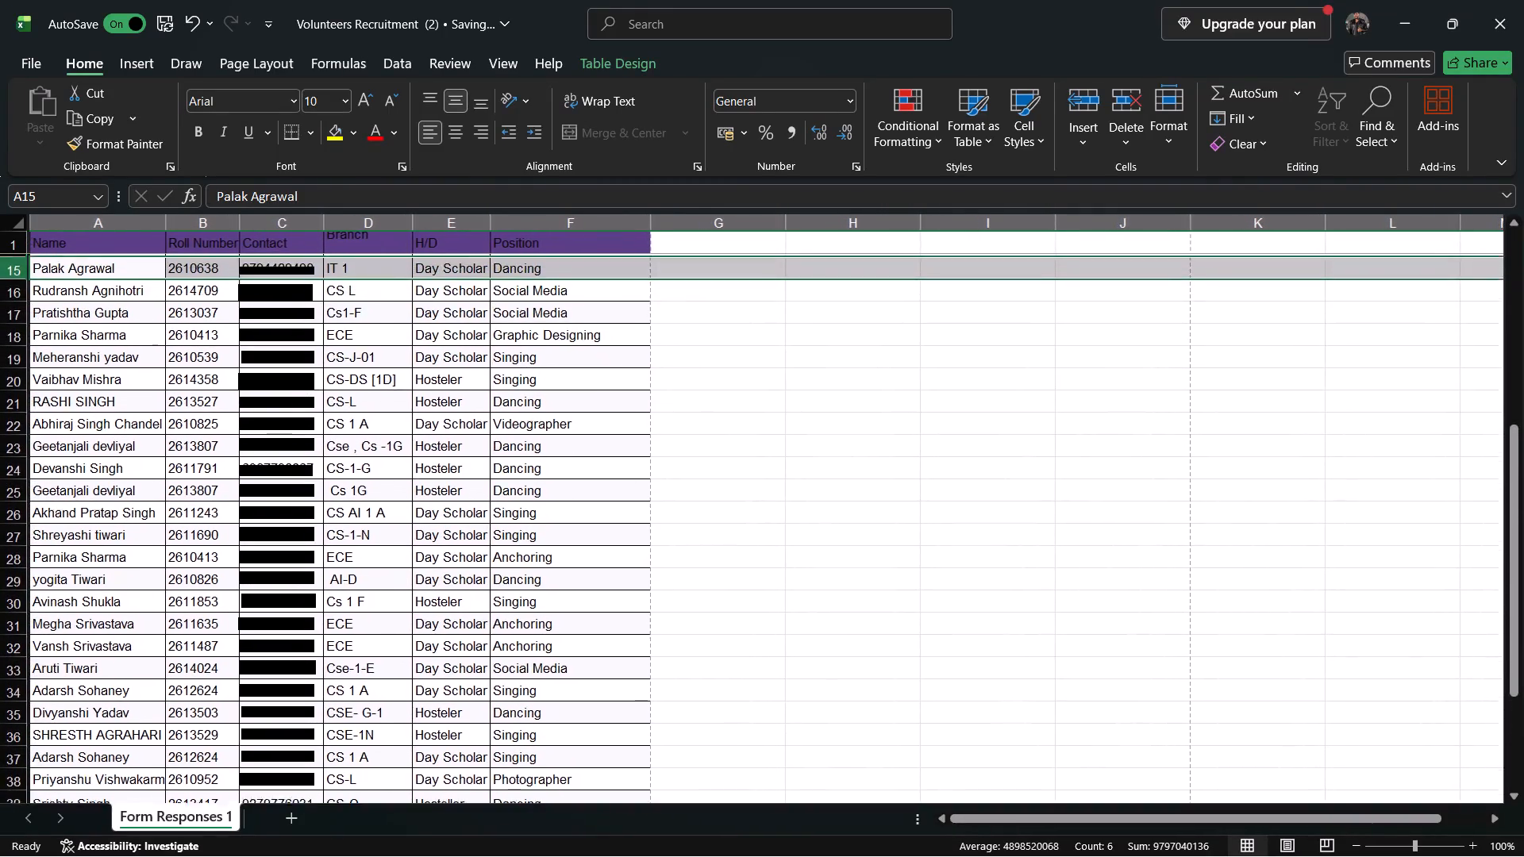
scroll(86, 525, "up", 2)
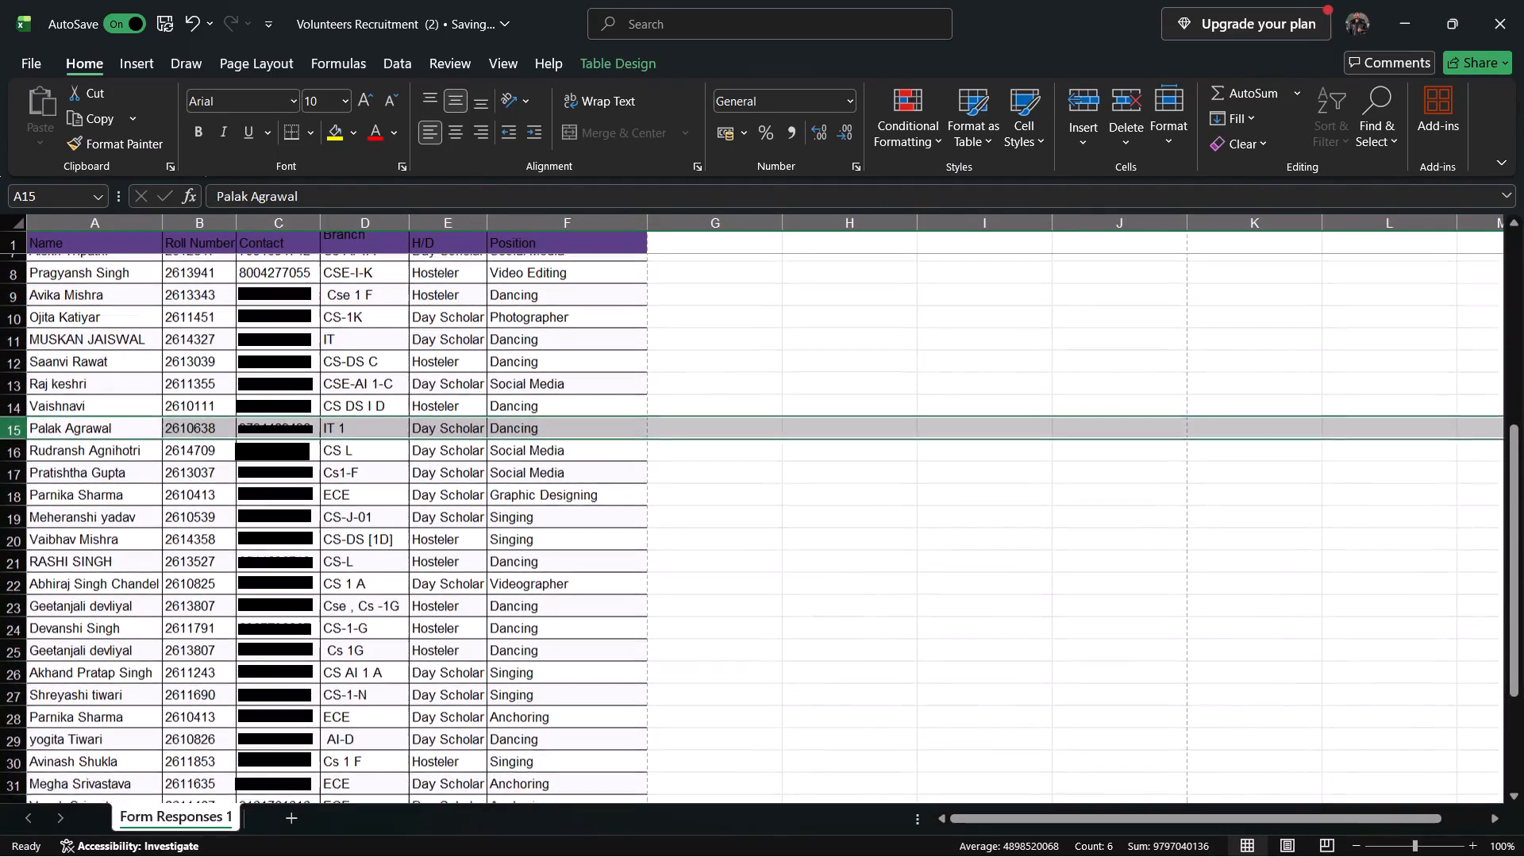
scroll(86, 525, "up", 5)
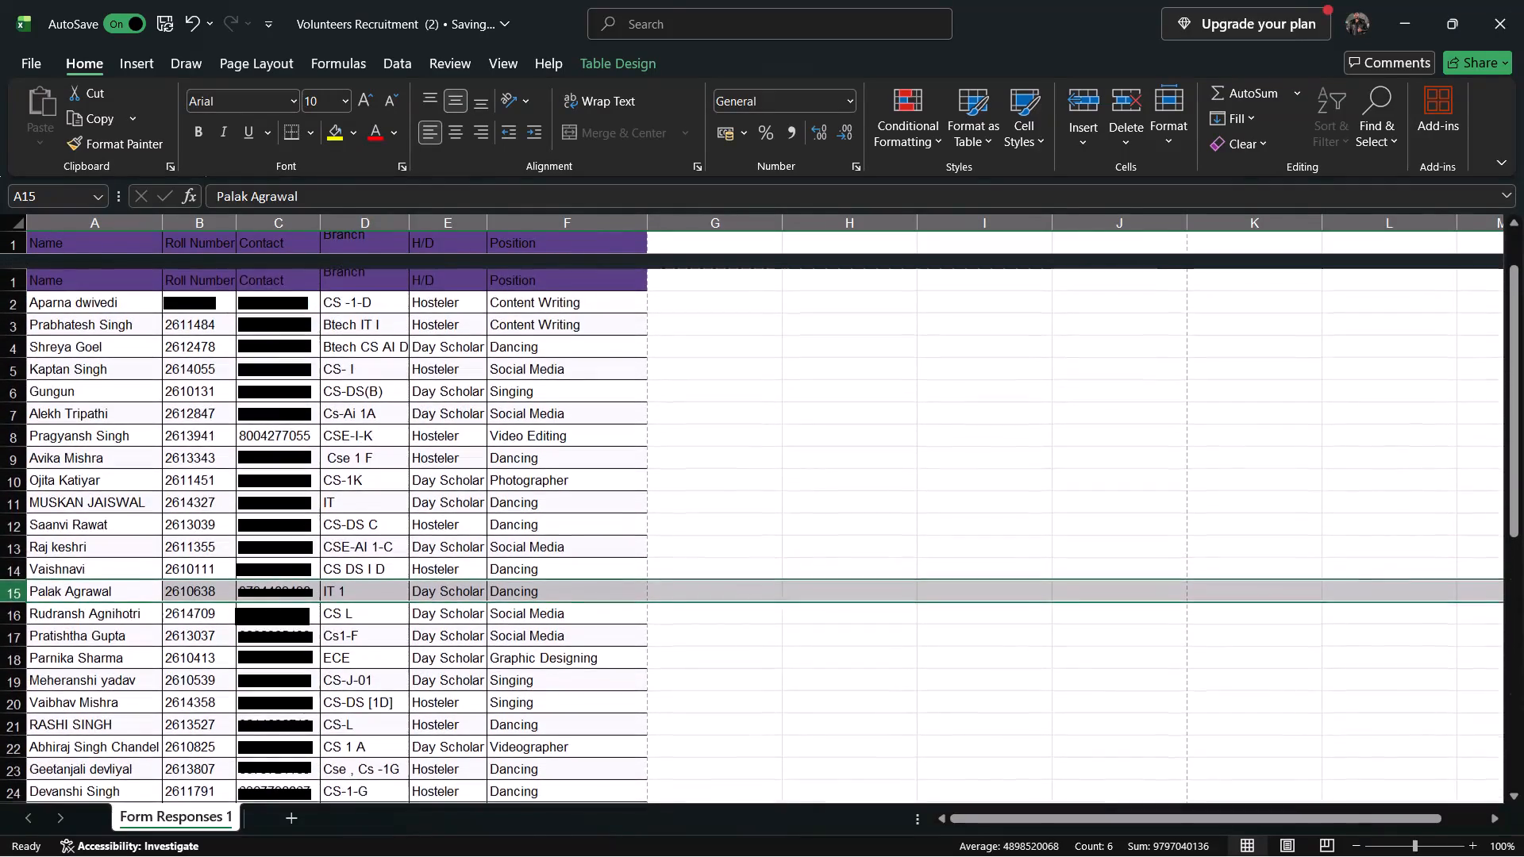
scroll(86, 525, "down", 1)
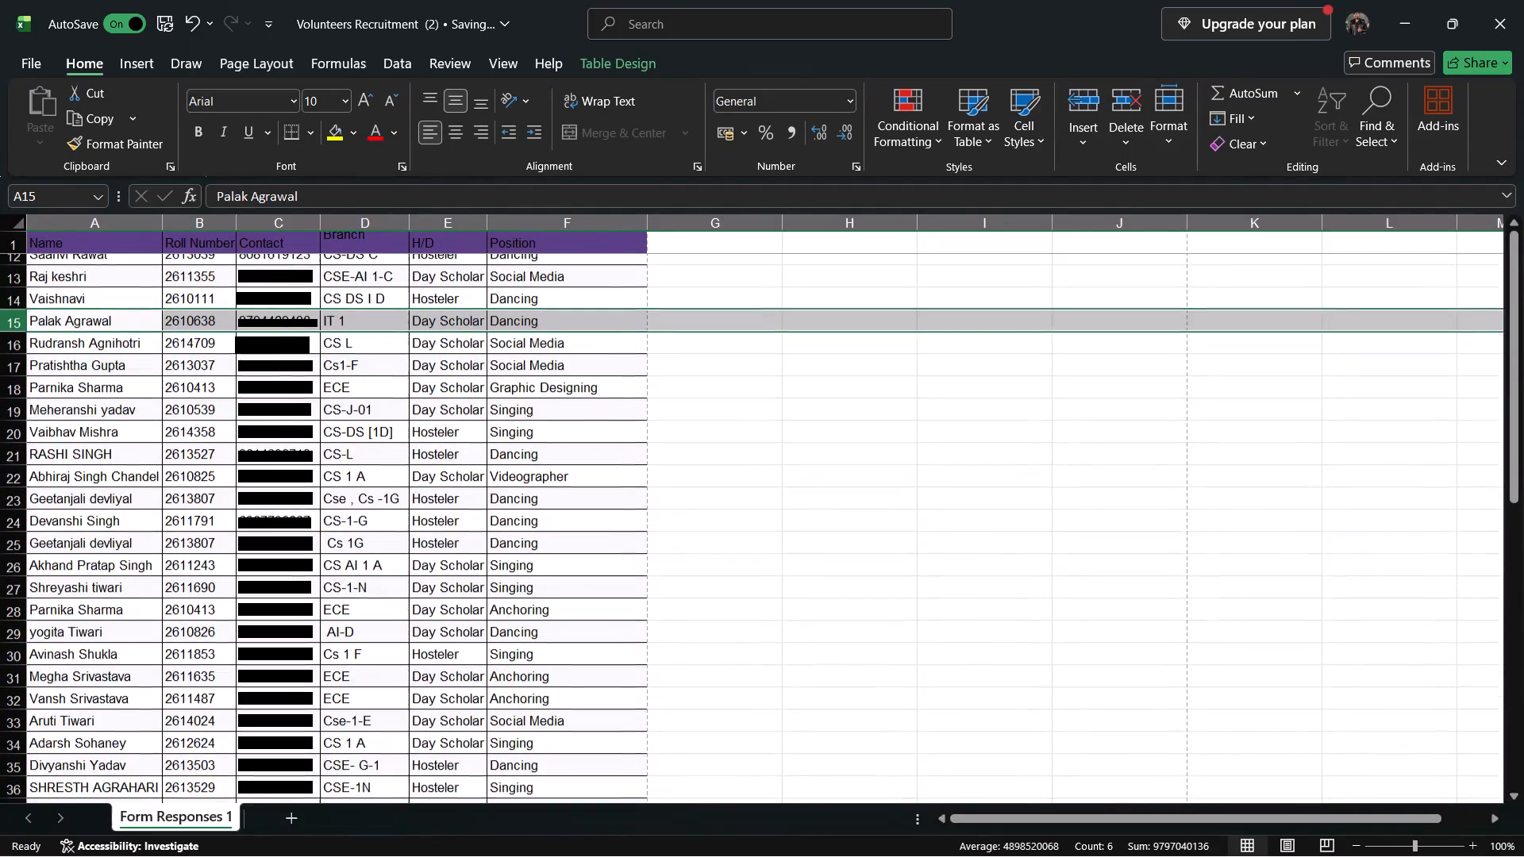
Review the volunteer rows down to the end of the table and back up for further entries to remove.
scroll(86, 525, "down", 2)
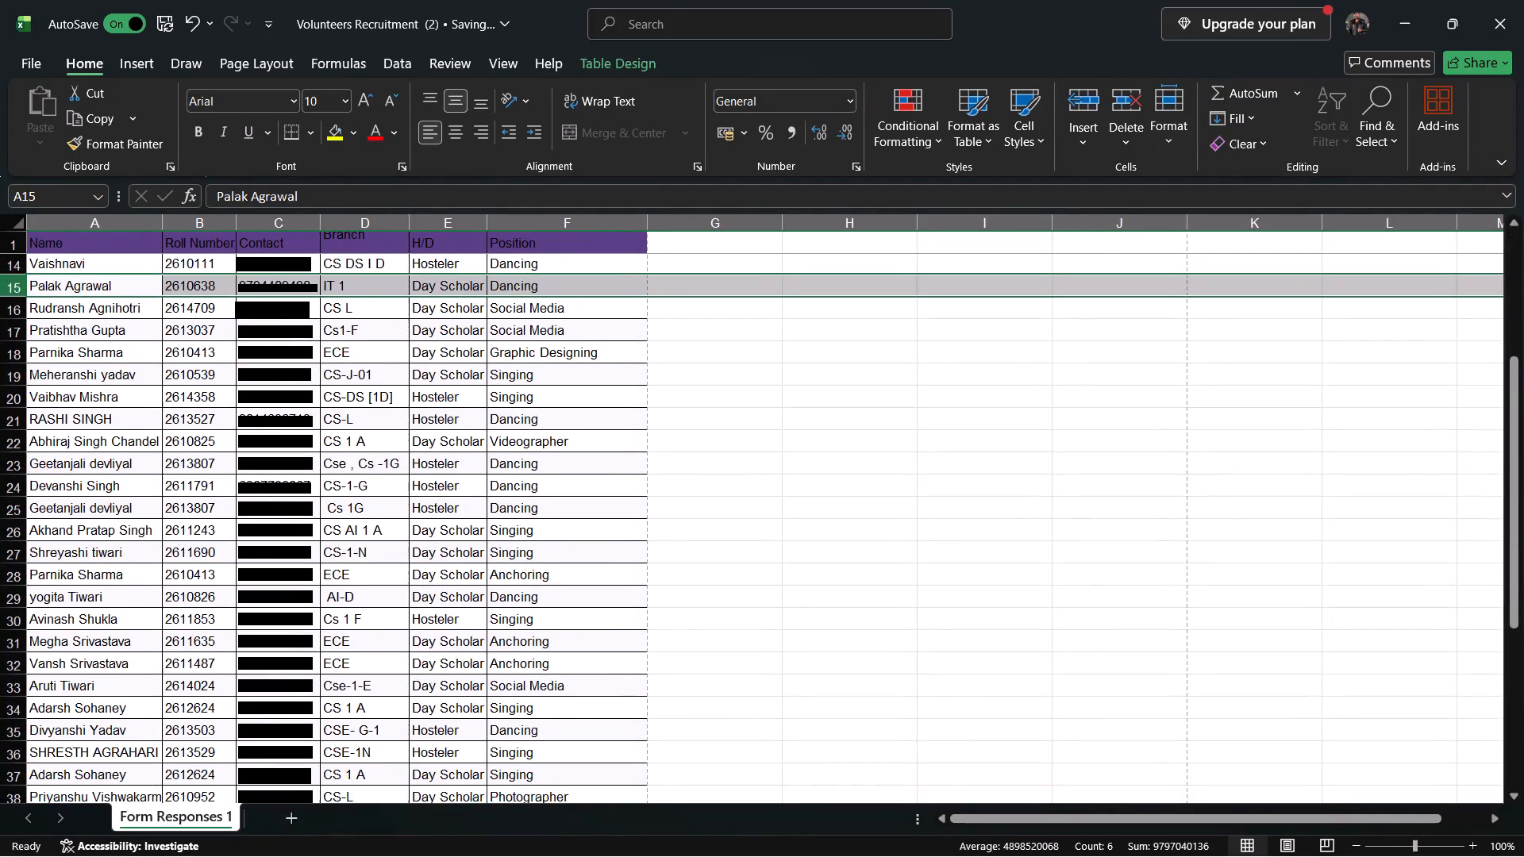
scroll(86, 525, "down", 1)
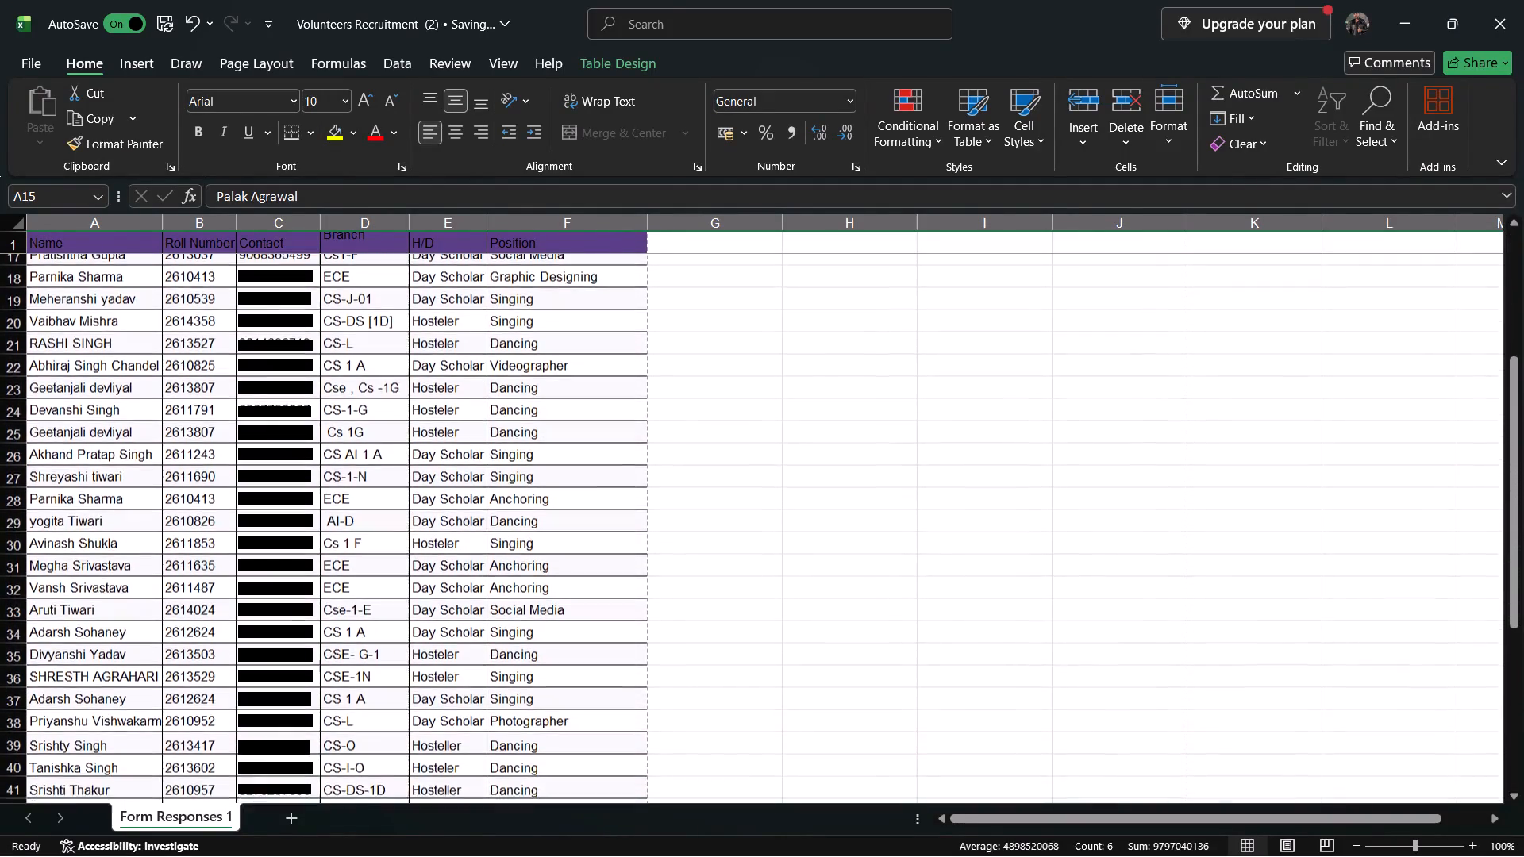
scroll(86, 525, "down", 2)
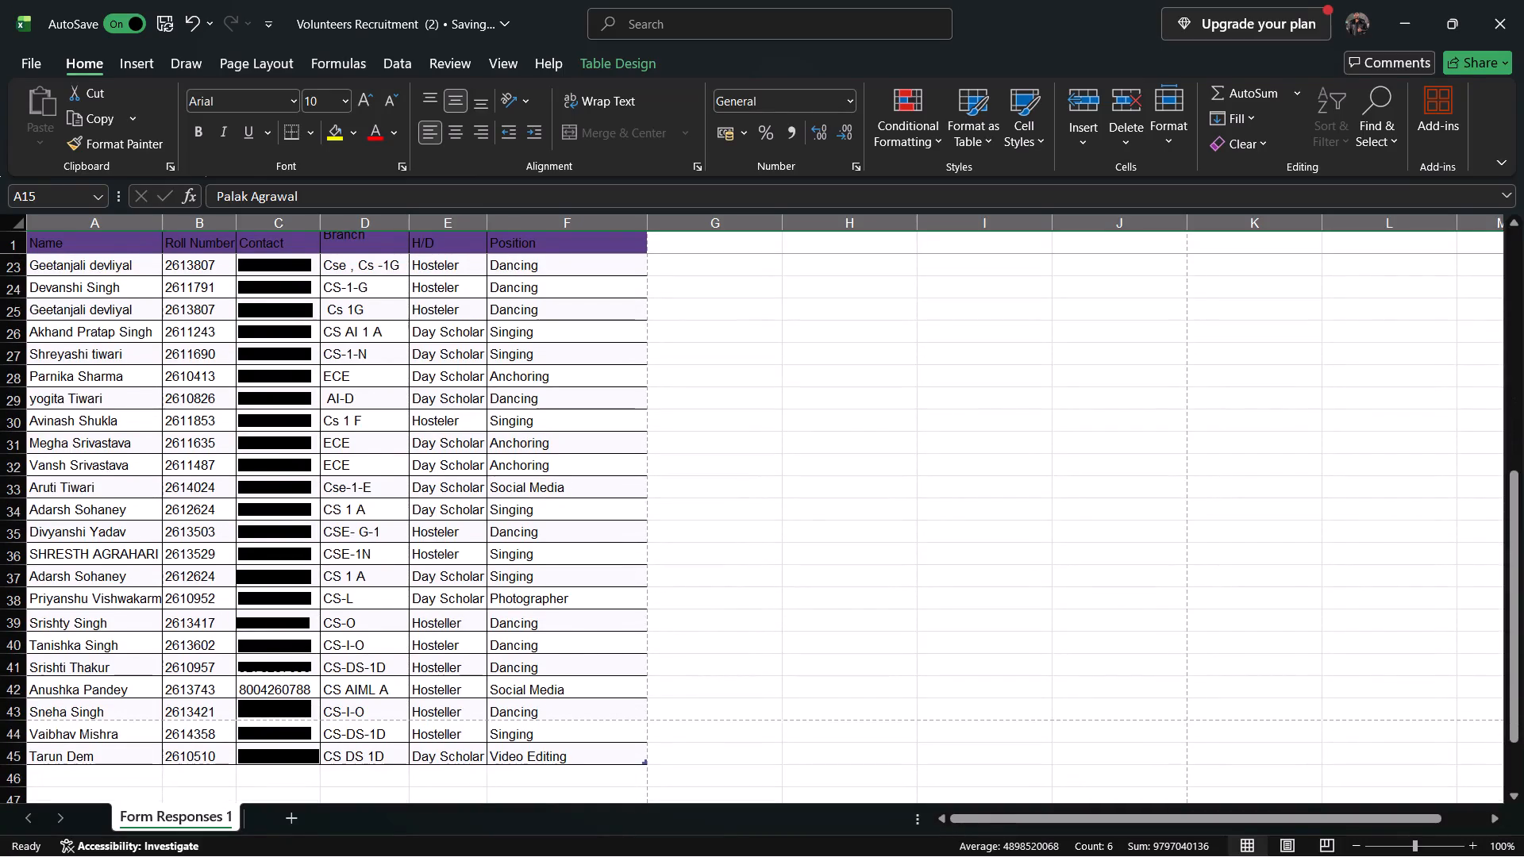
scroll(57, 671, "up", 3)
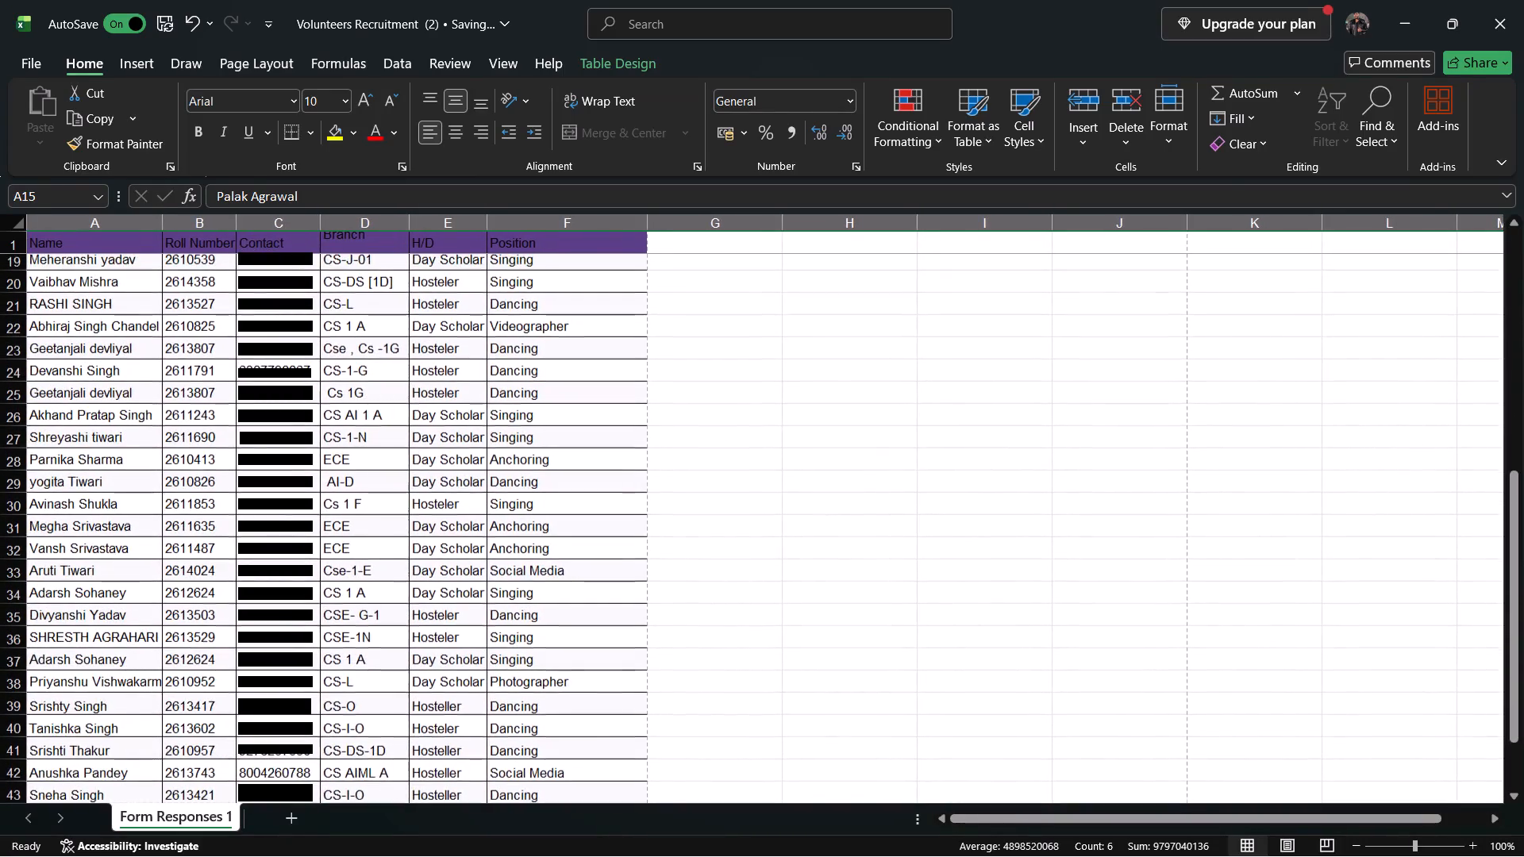
scroll(57, 671, "up", 3)
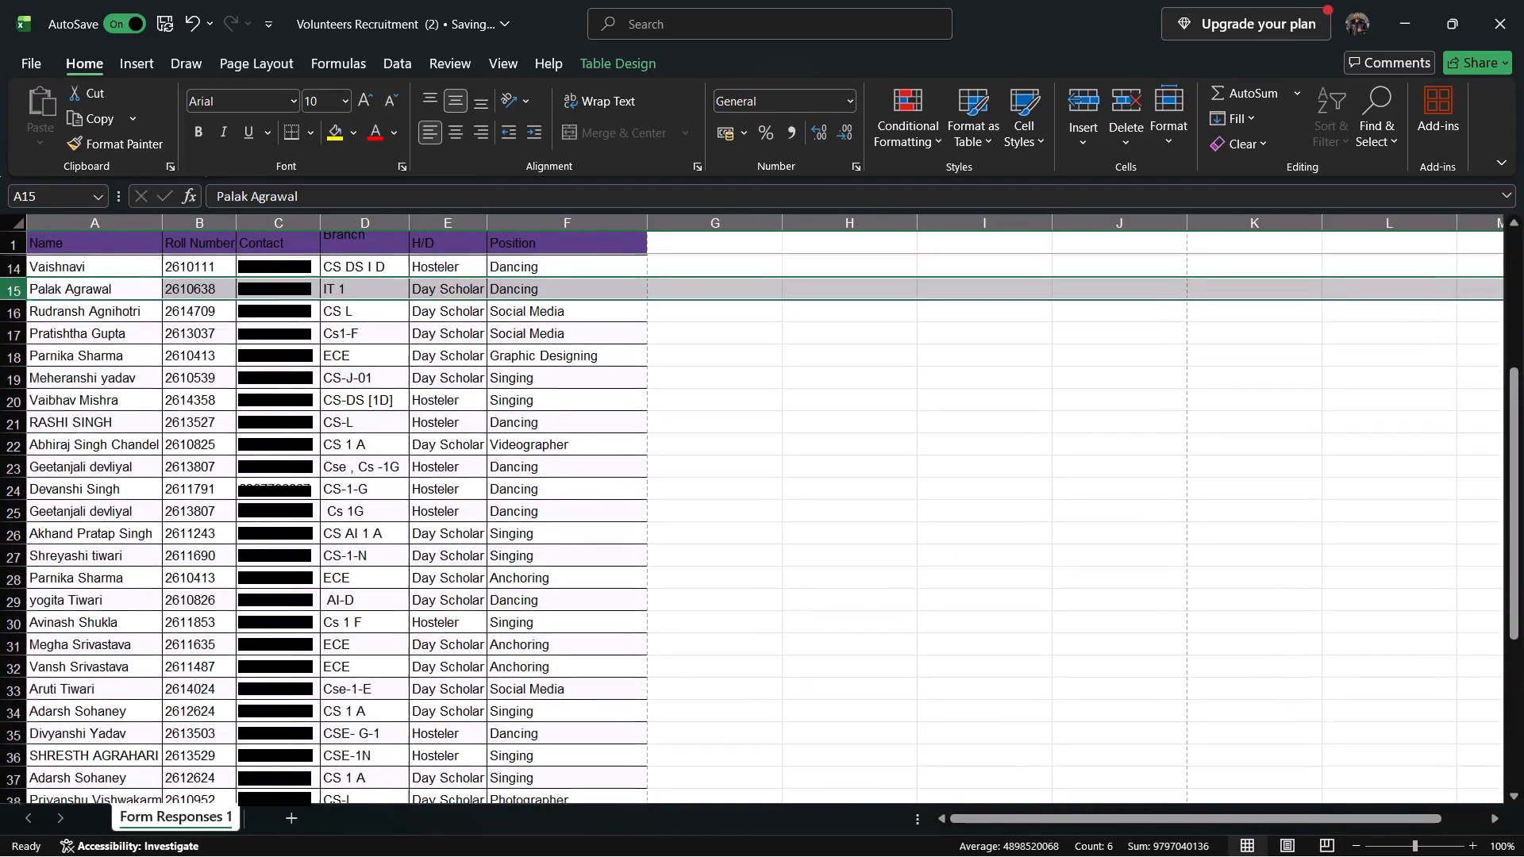
scroll(57, 671, "up", 3)
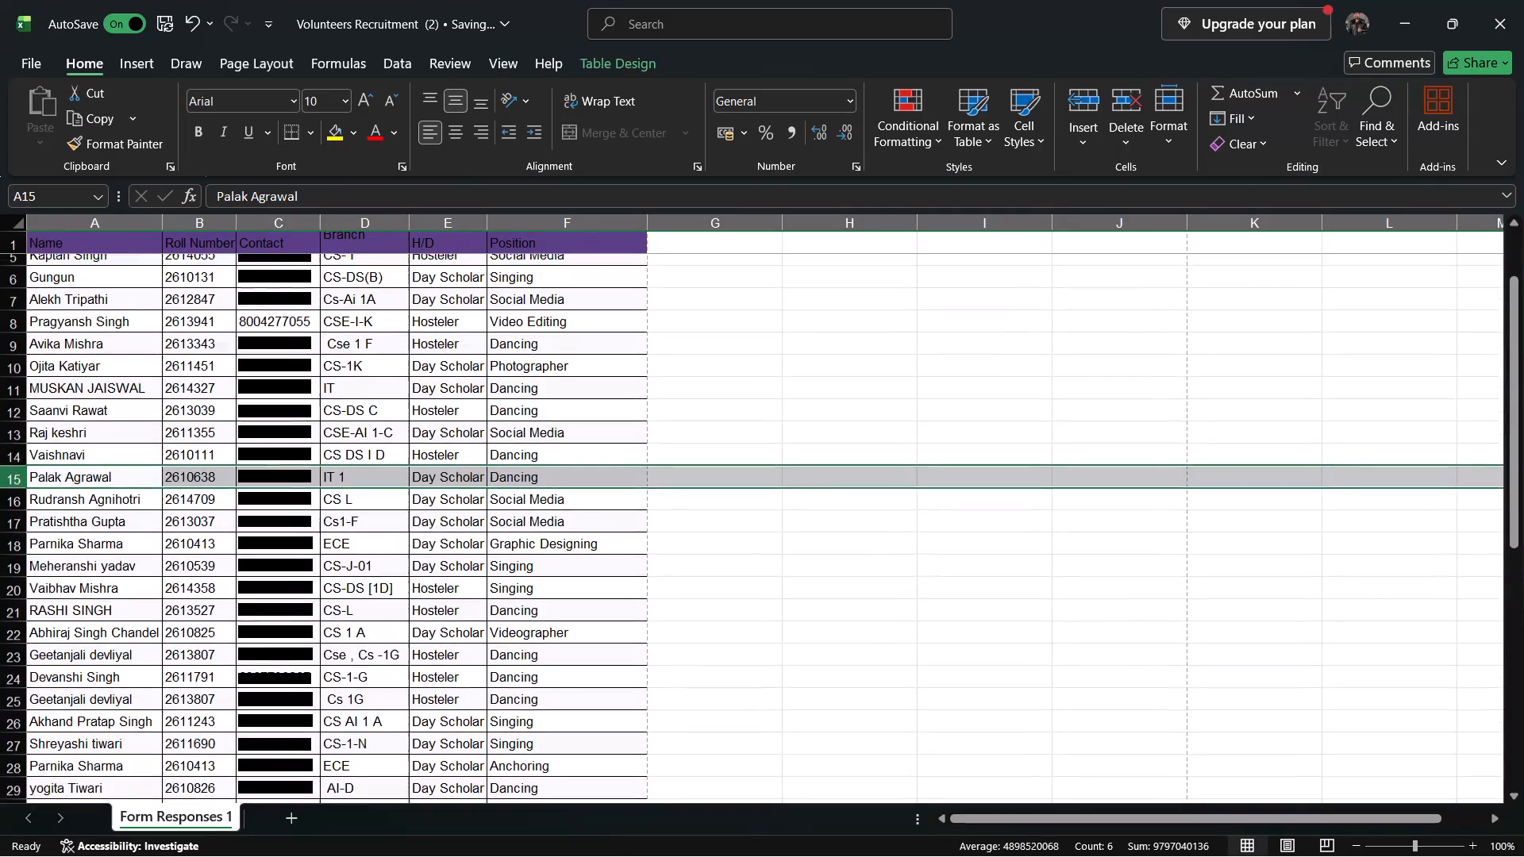
scroll(57, 671, "up", 1)
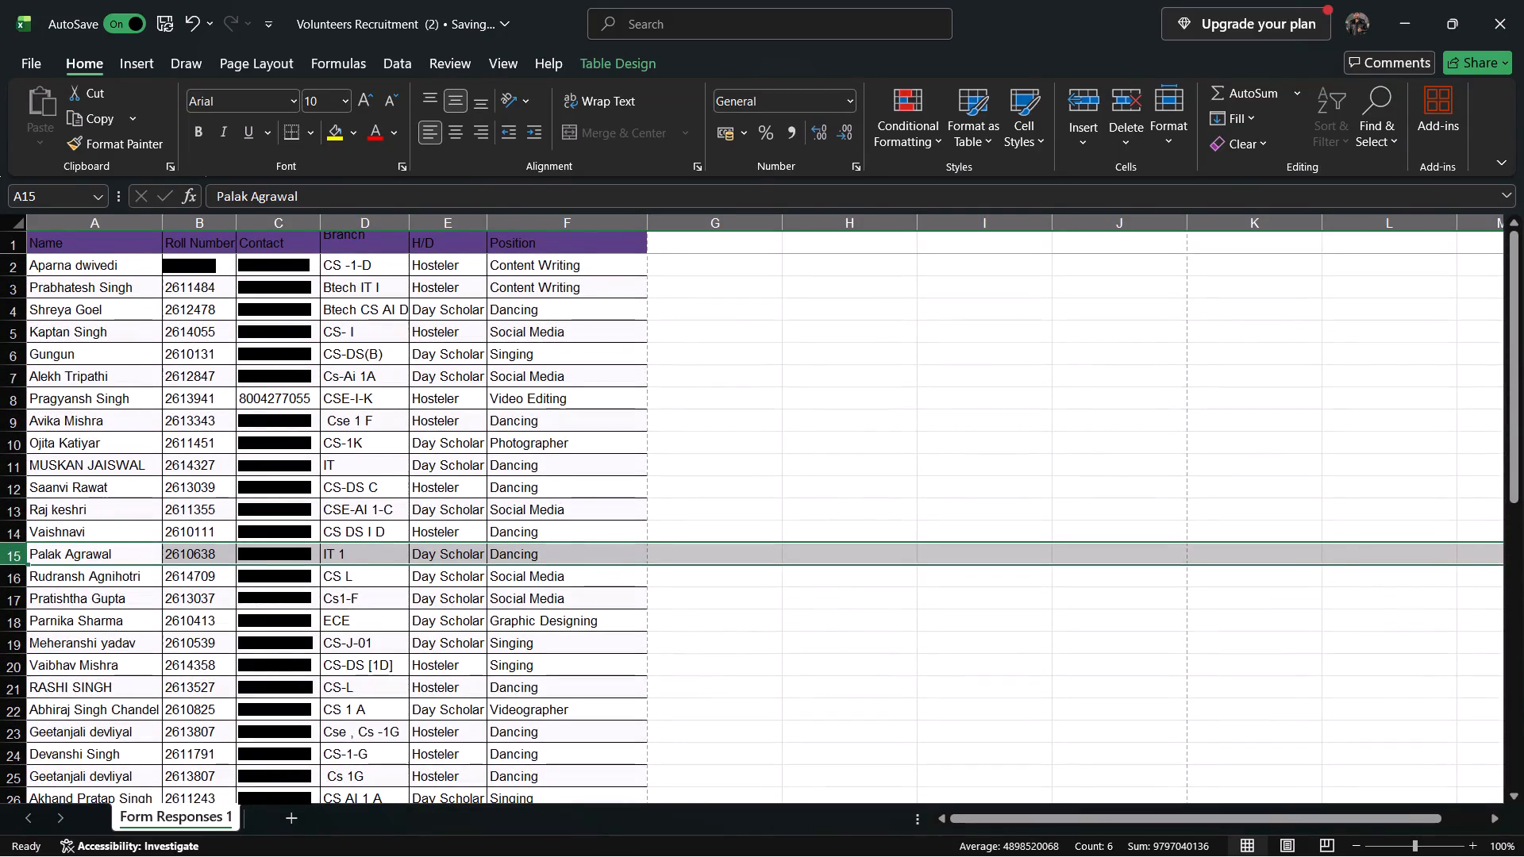
Delete row 8, the Video Editing volunteer from branch CSE-I-K, from the responses table.
left_click(18, 420)
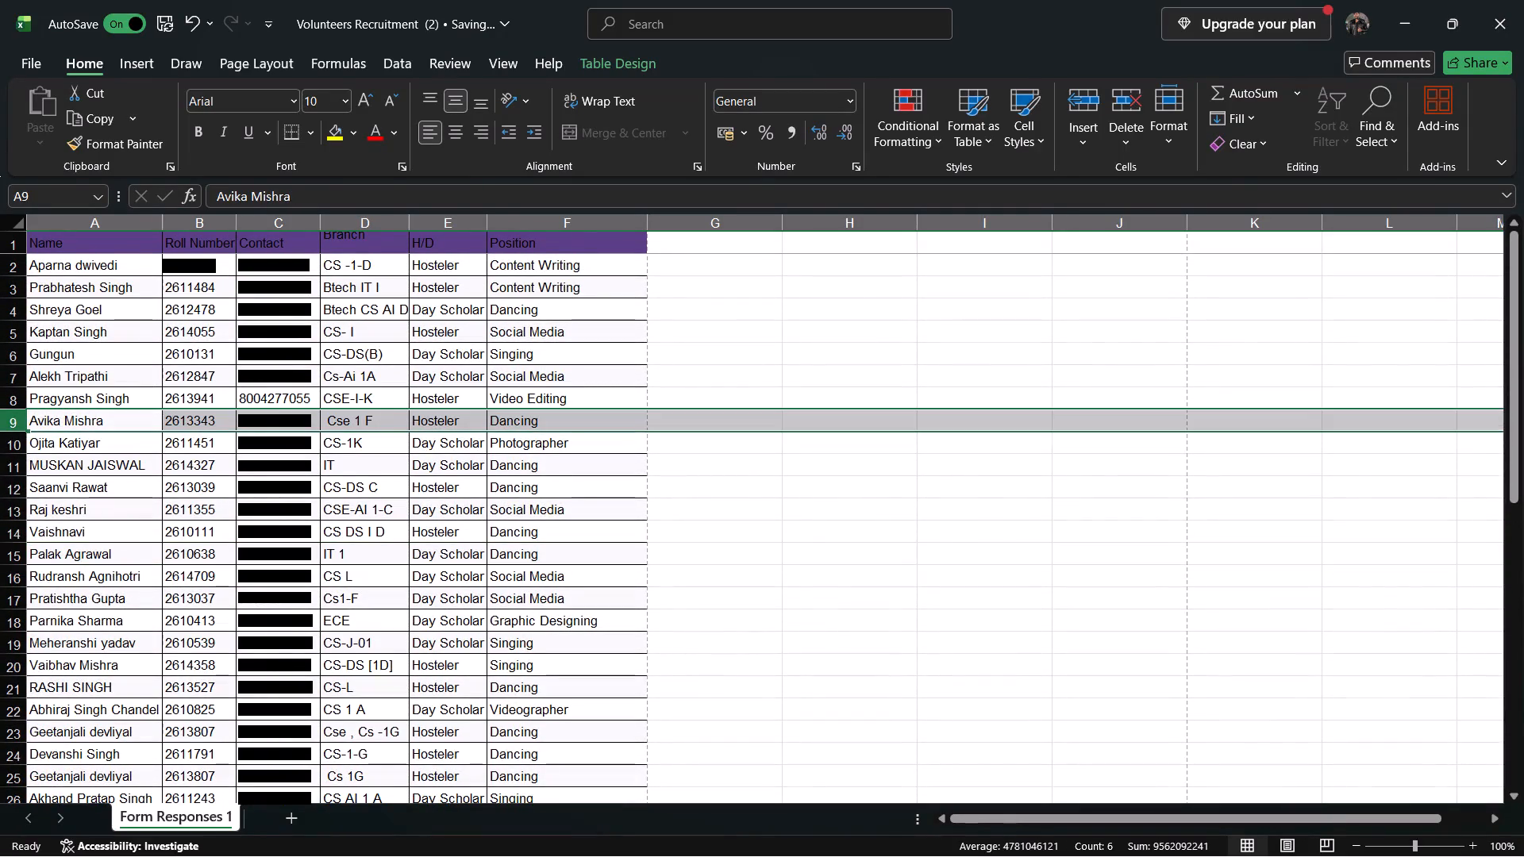
left_click(17, 398)
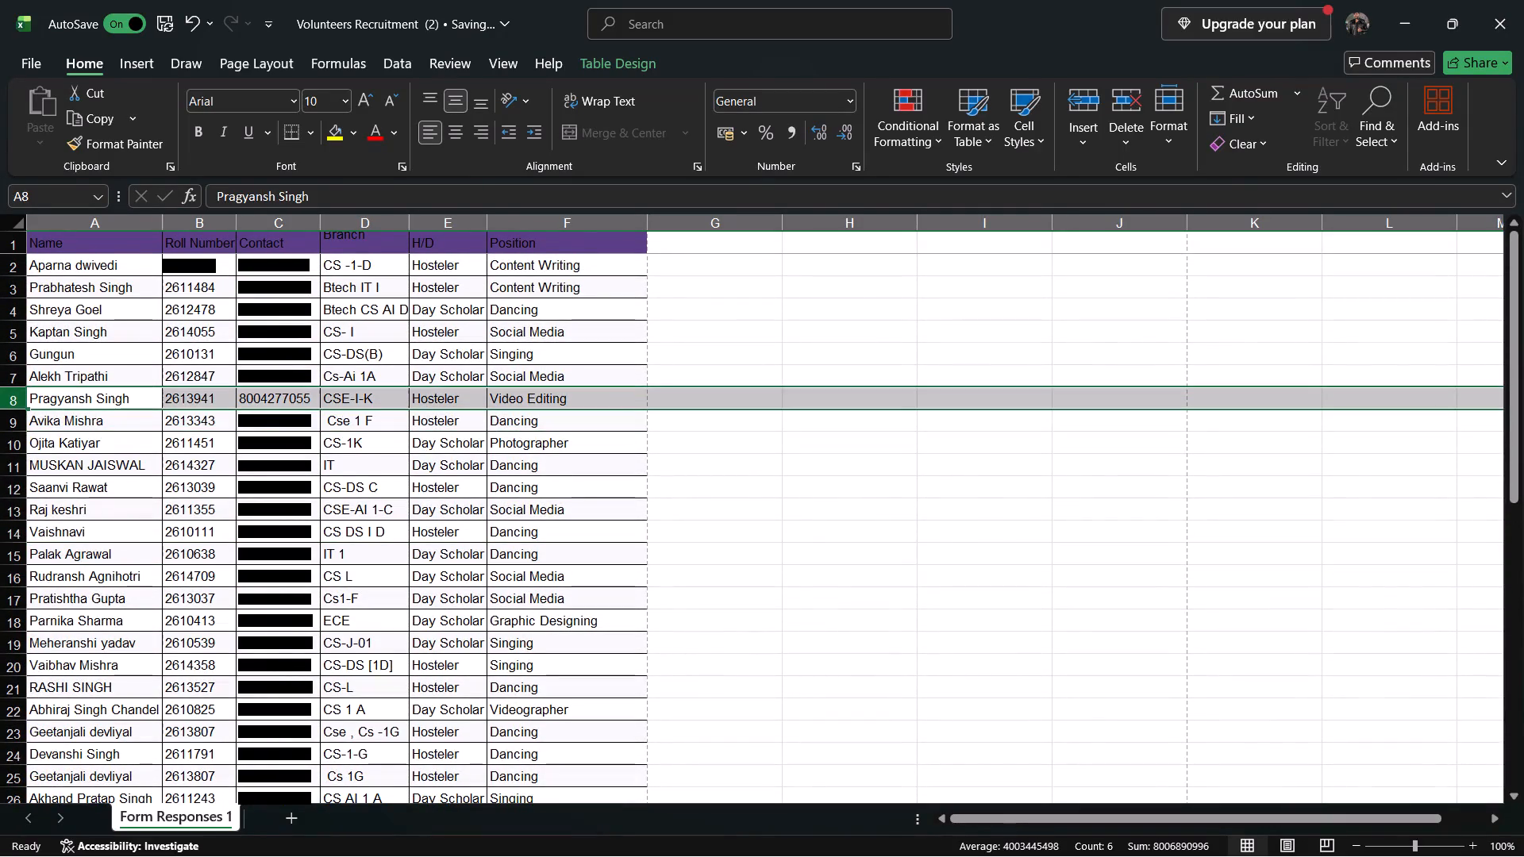
right_click(17, 398)
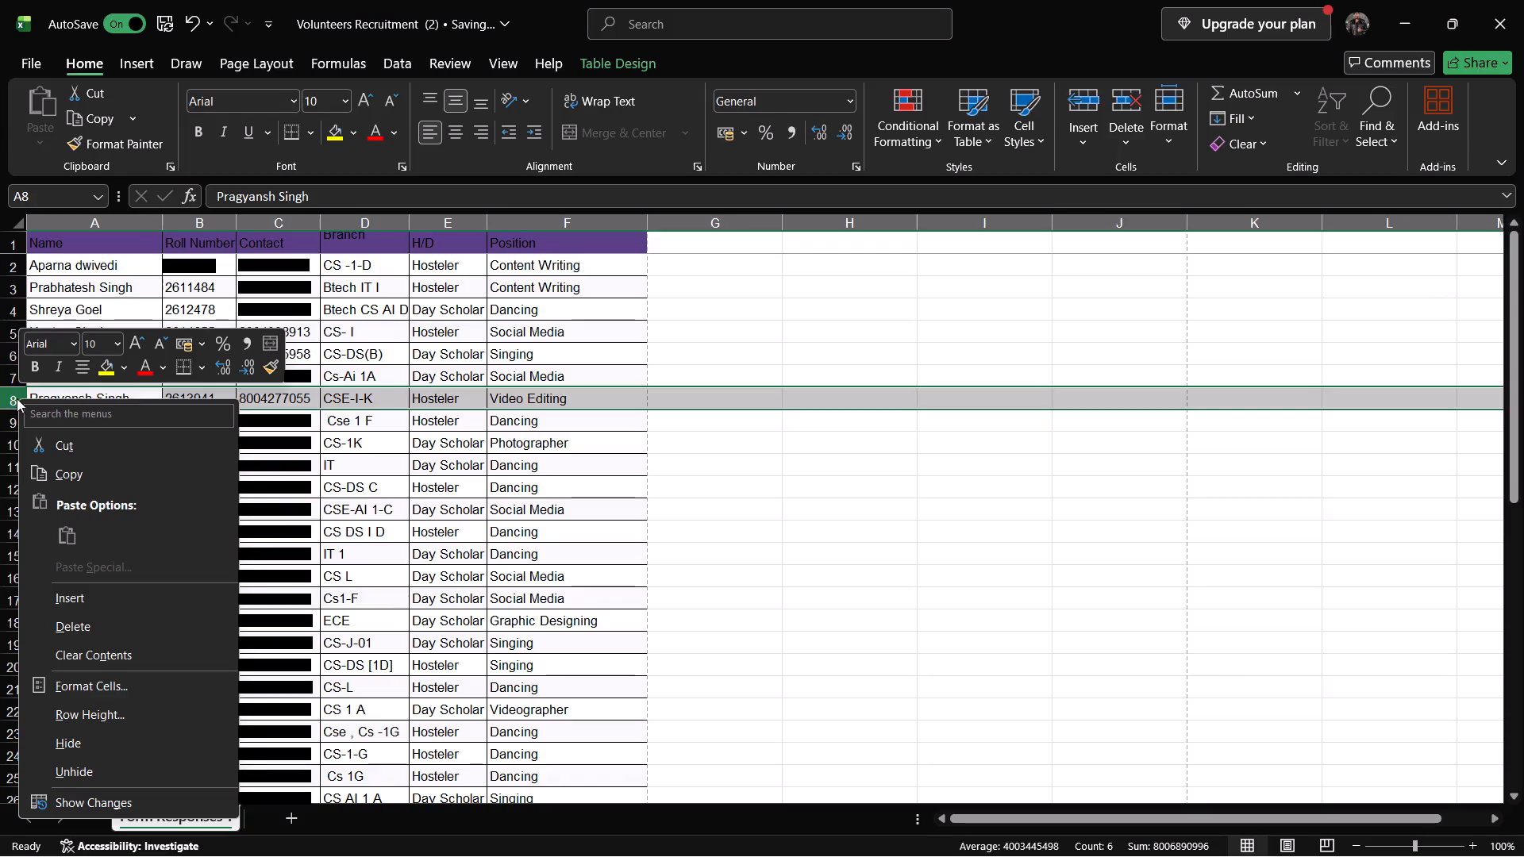
left_click(10, 398)
right_click(10, 398)
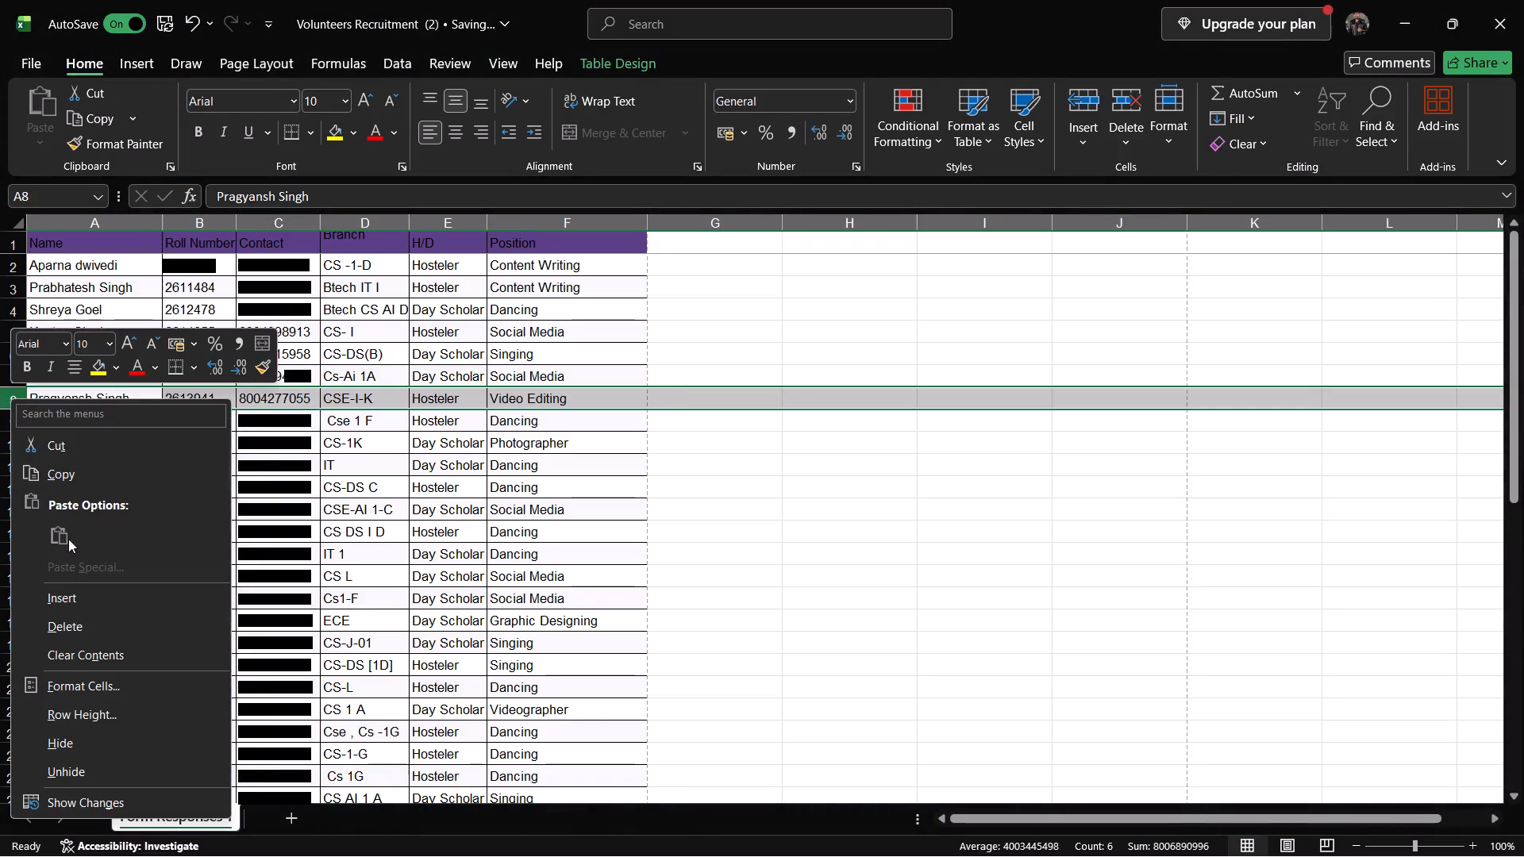
left_click(83, 621)
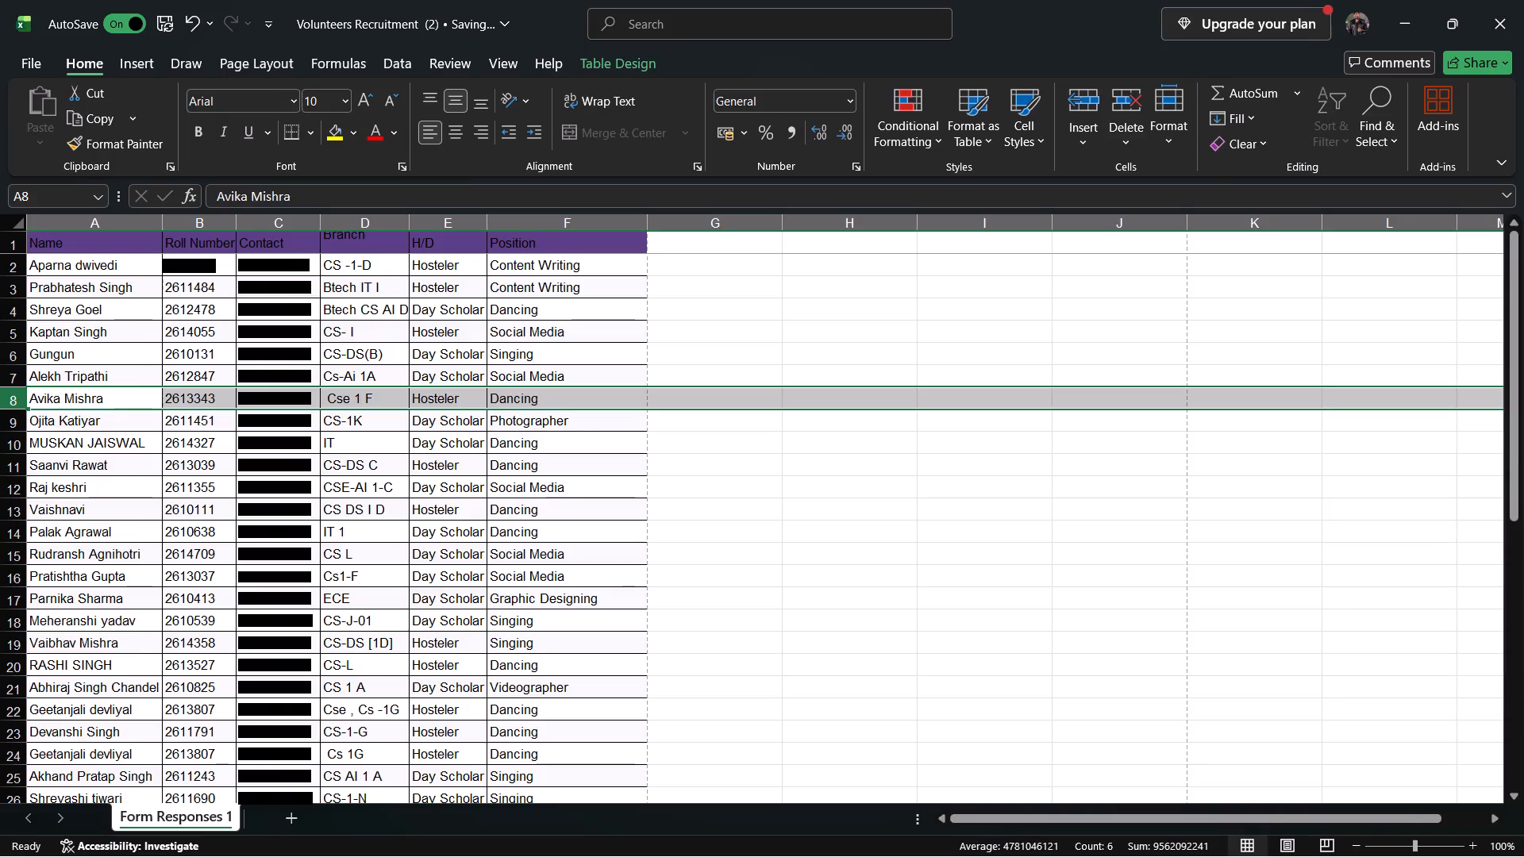
Check the remaining volunteer rows through to the end of the table.
left_click(706, 607)
left_click(581, 486)
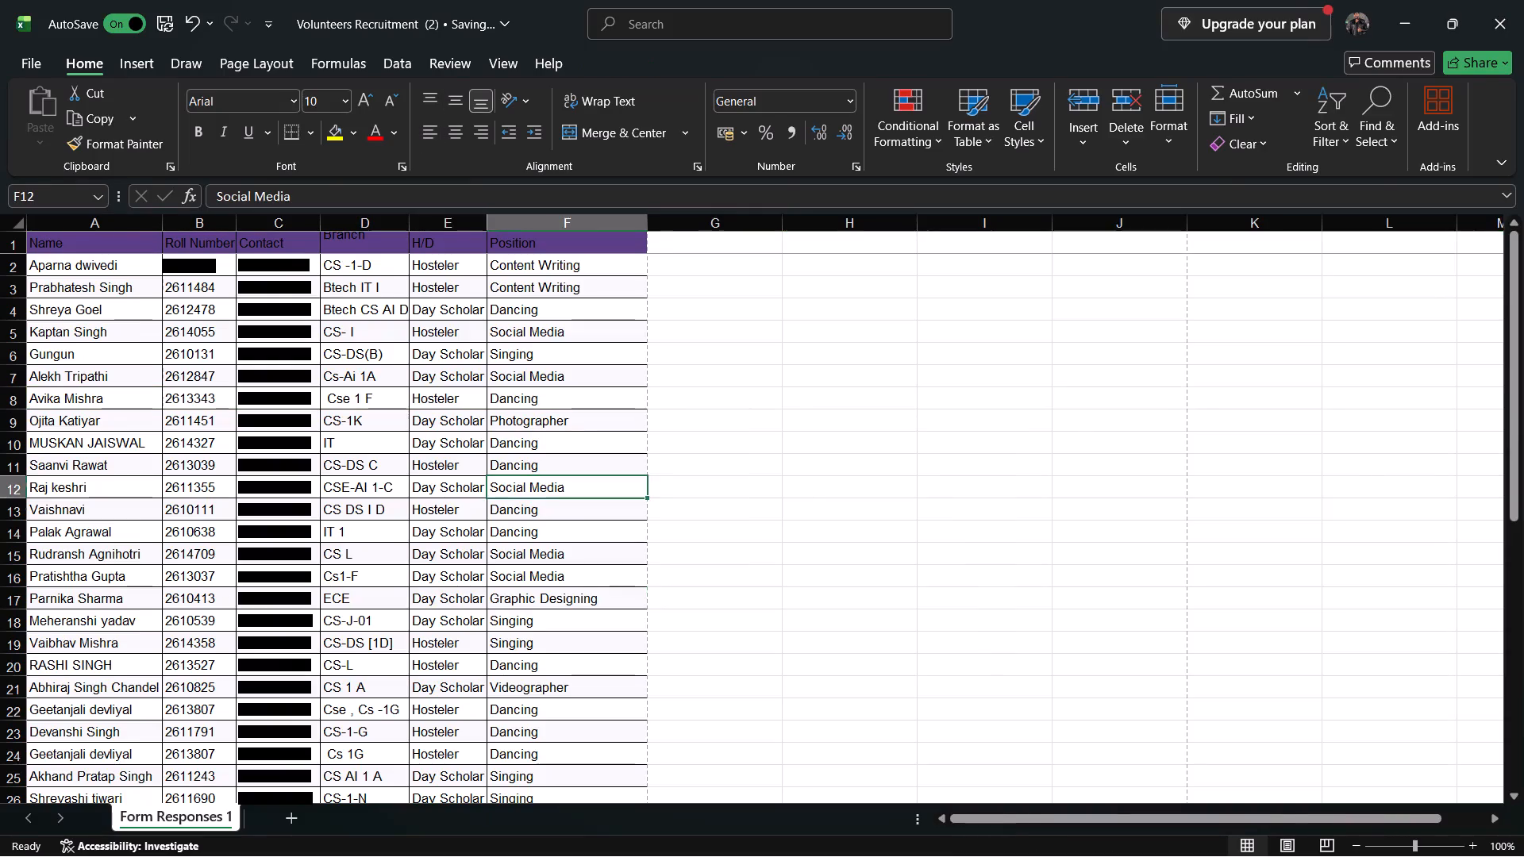
scroll(750, 483, "down", 3)
scroll(750, 483, "right", 1)
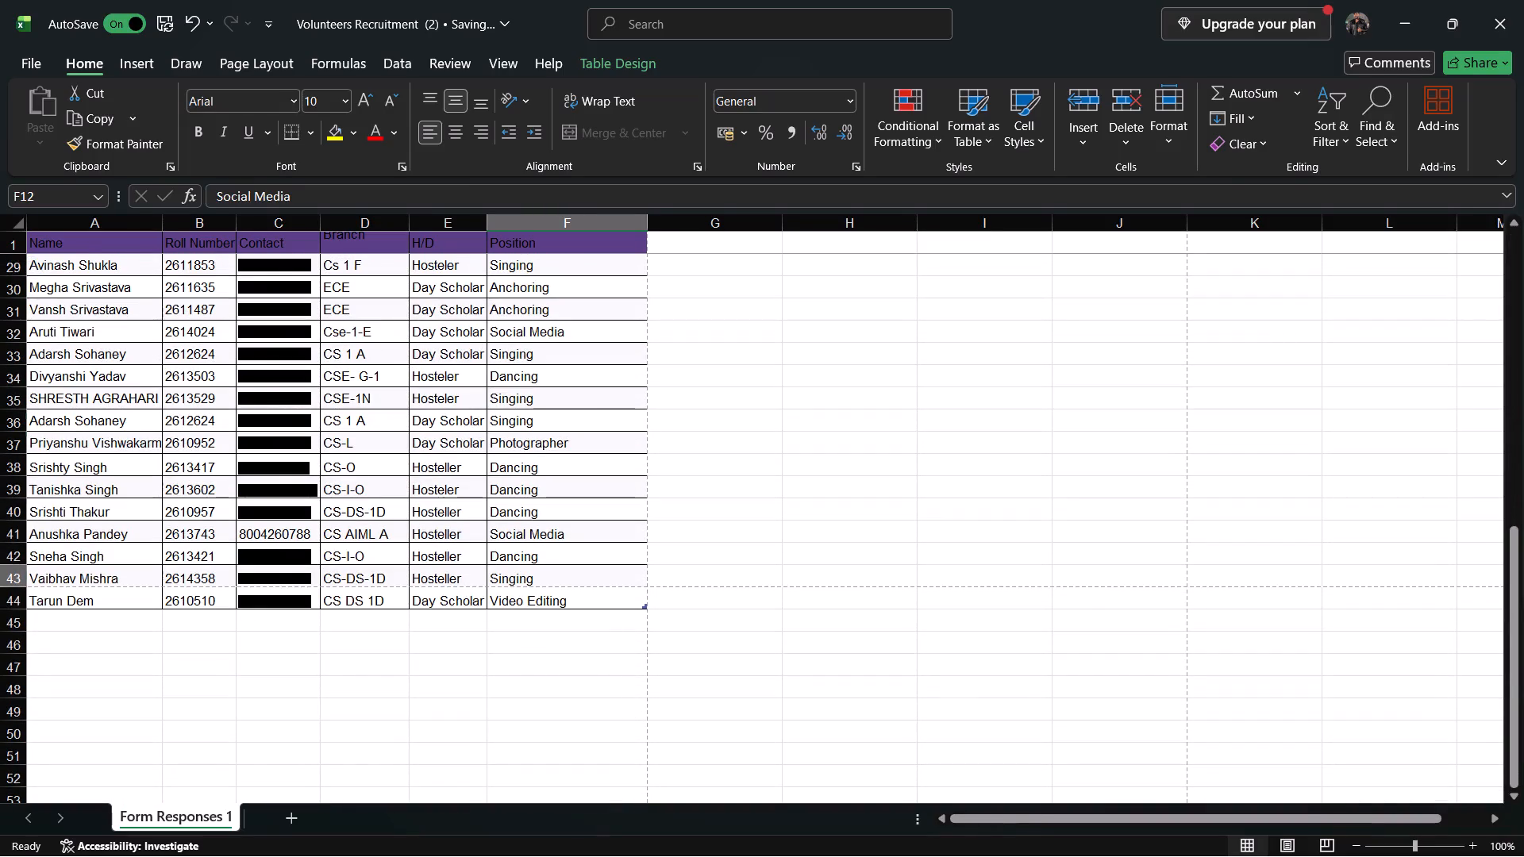
left_click(585, 571)
left_click(586, 655)
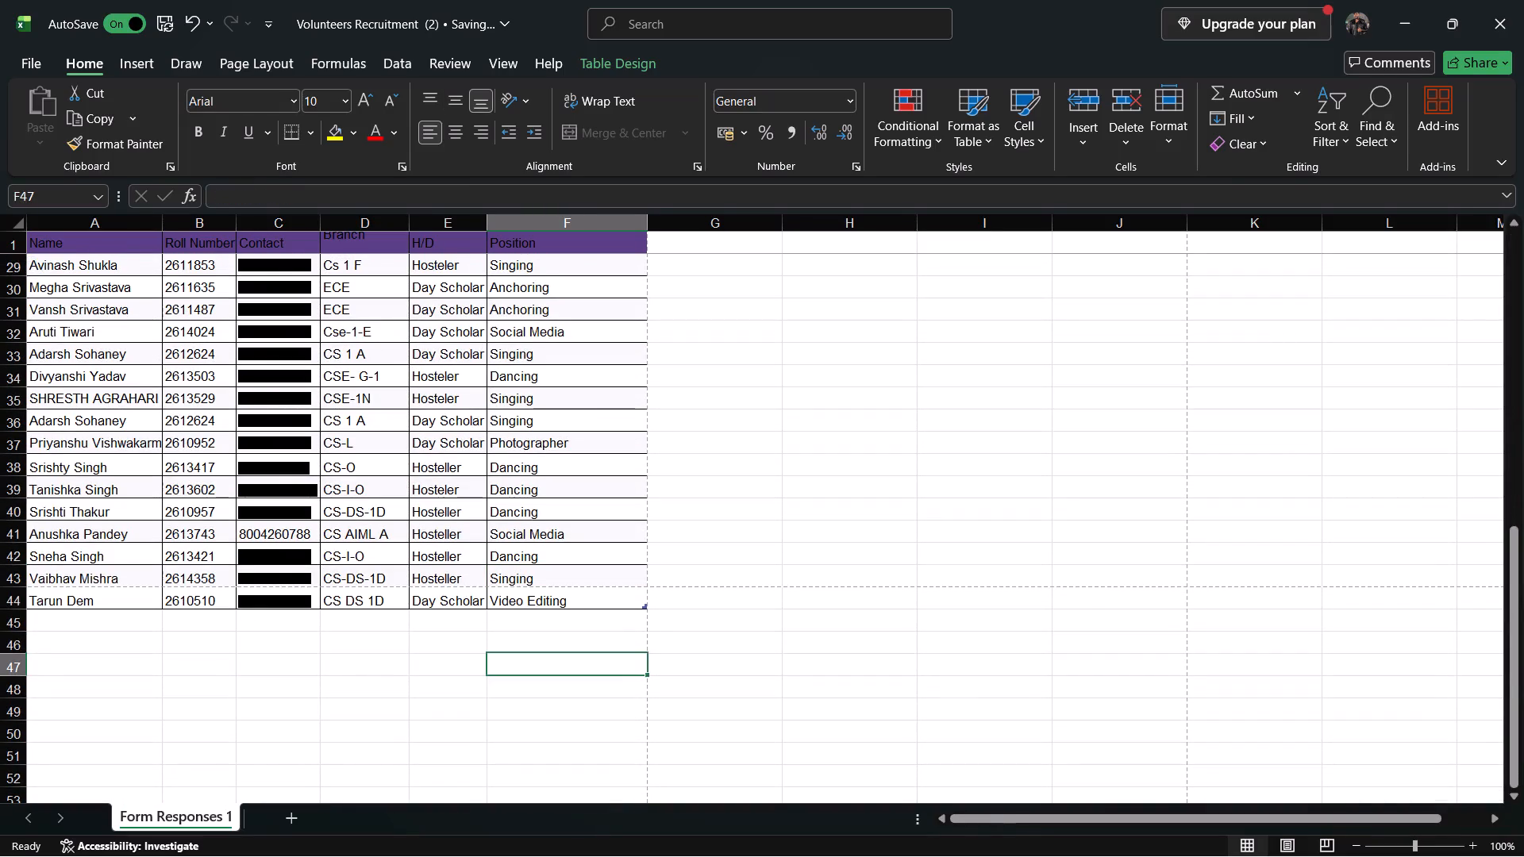
scroll(586, 655, "up", 4)
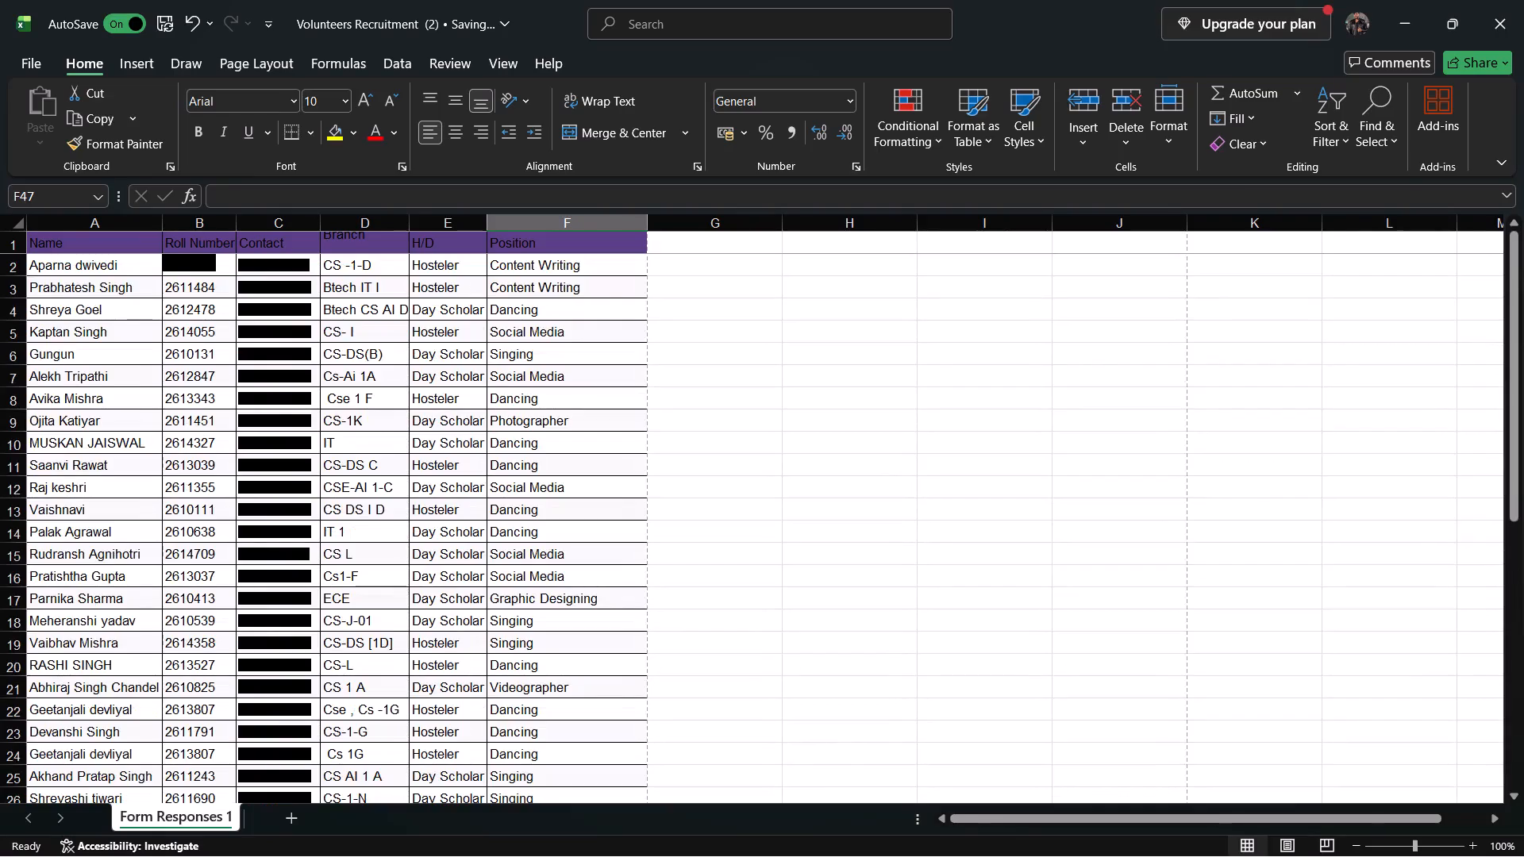
scroll(382, 516, "down", 3)
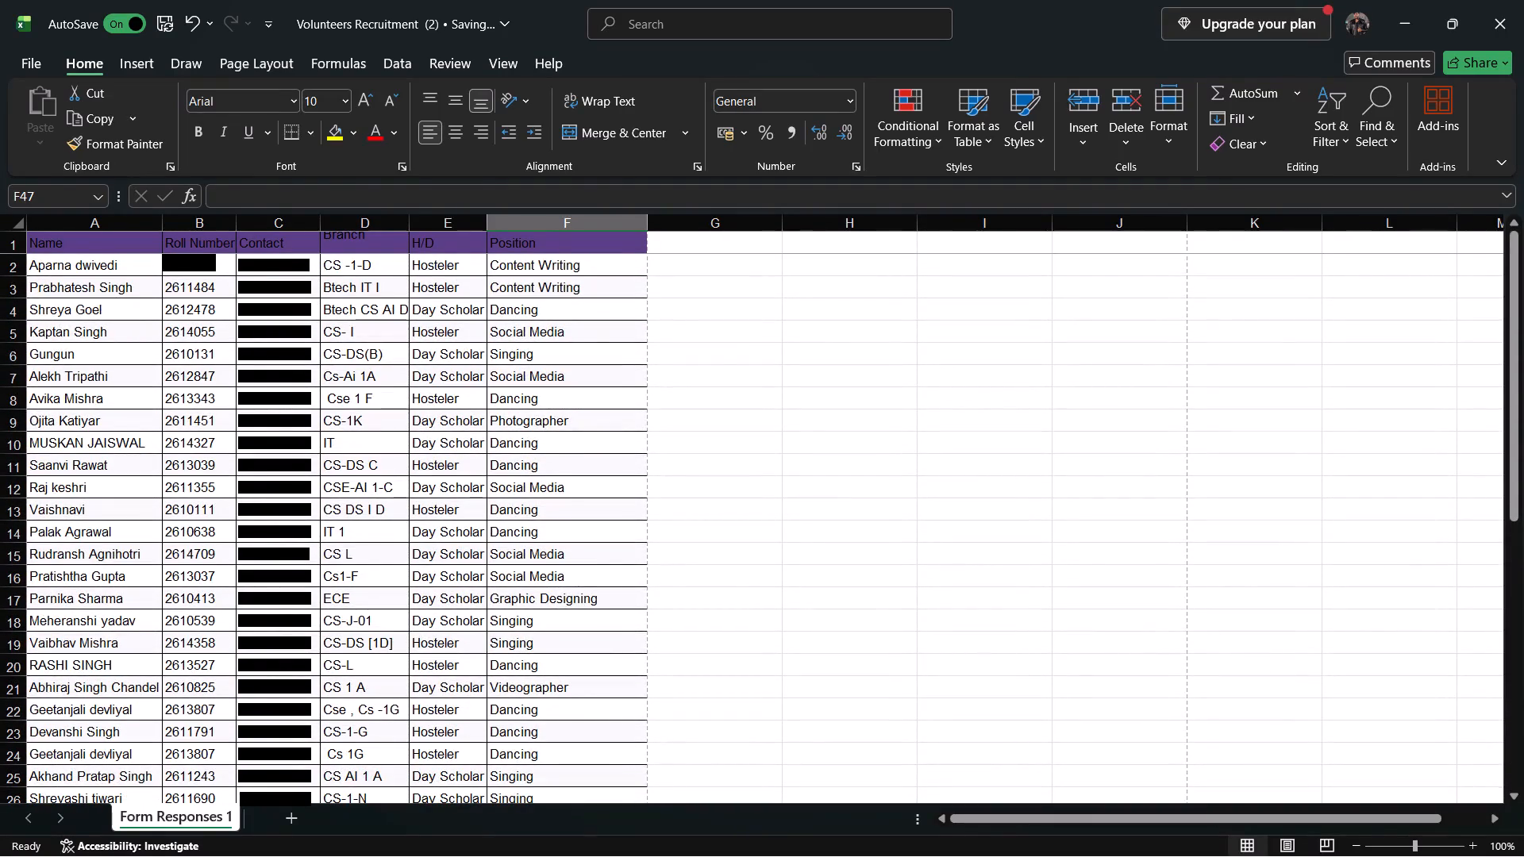
Center the Branch header cell horizontally and align its text to the top of the cell.
left_click(334, 243)
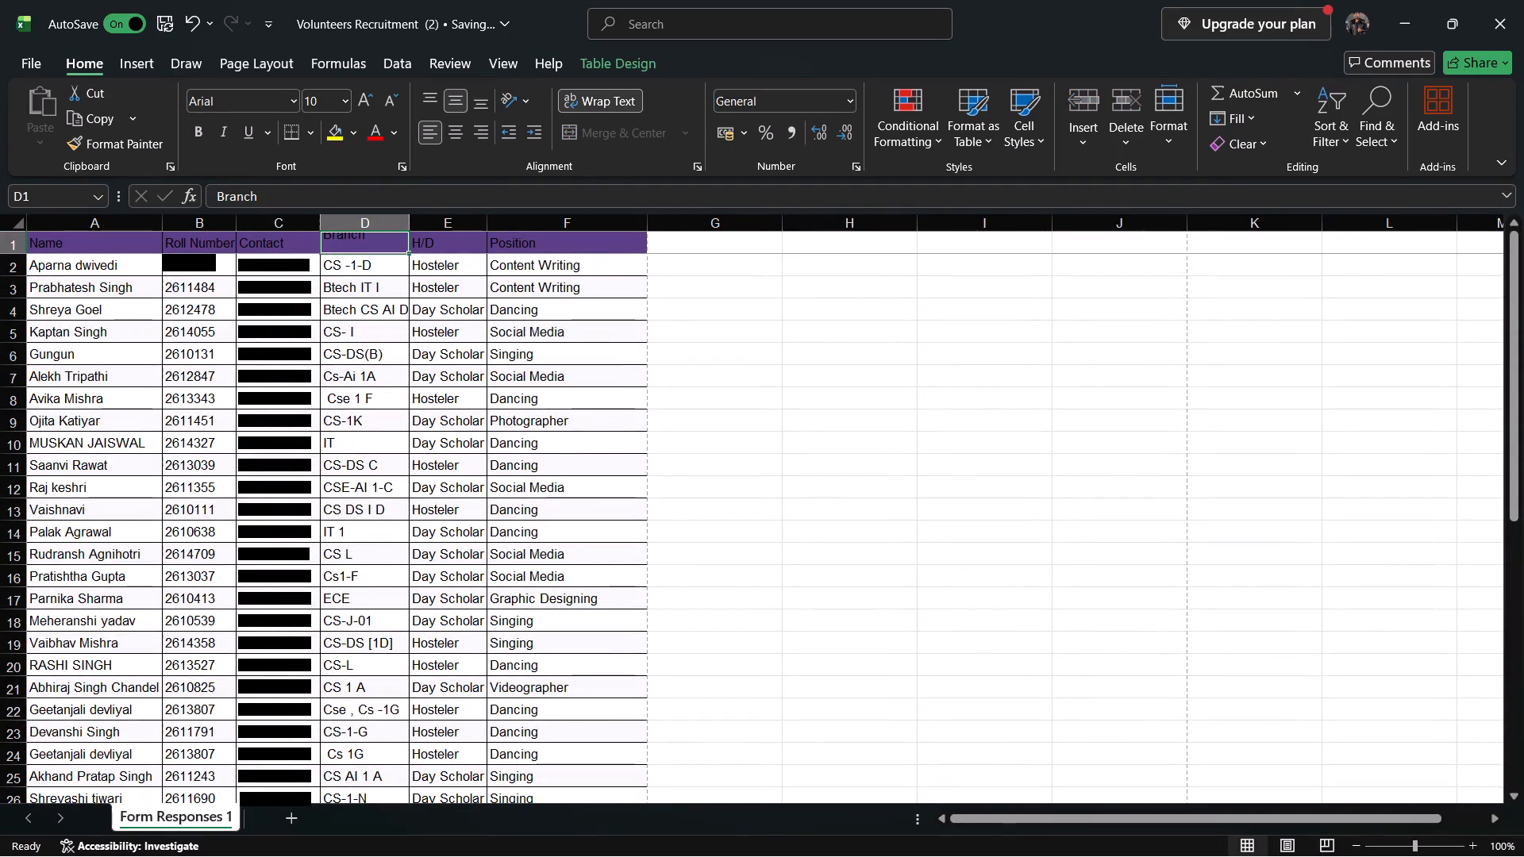
left_click(455, 133)
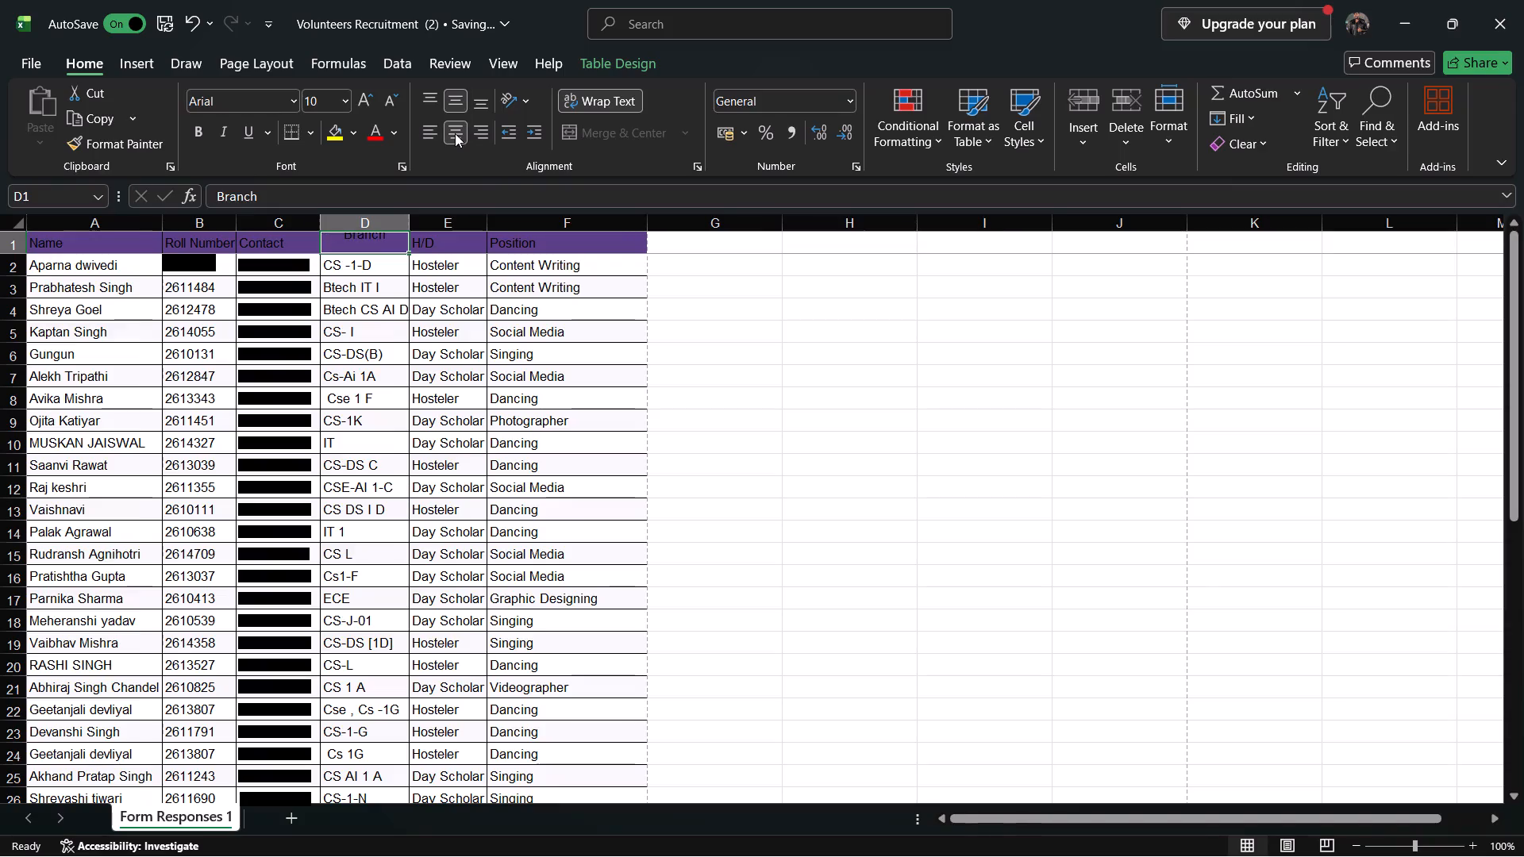
left_click(424, 98)
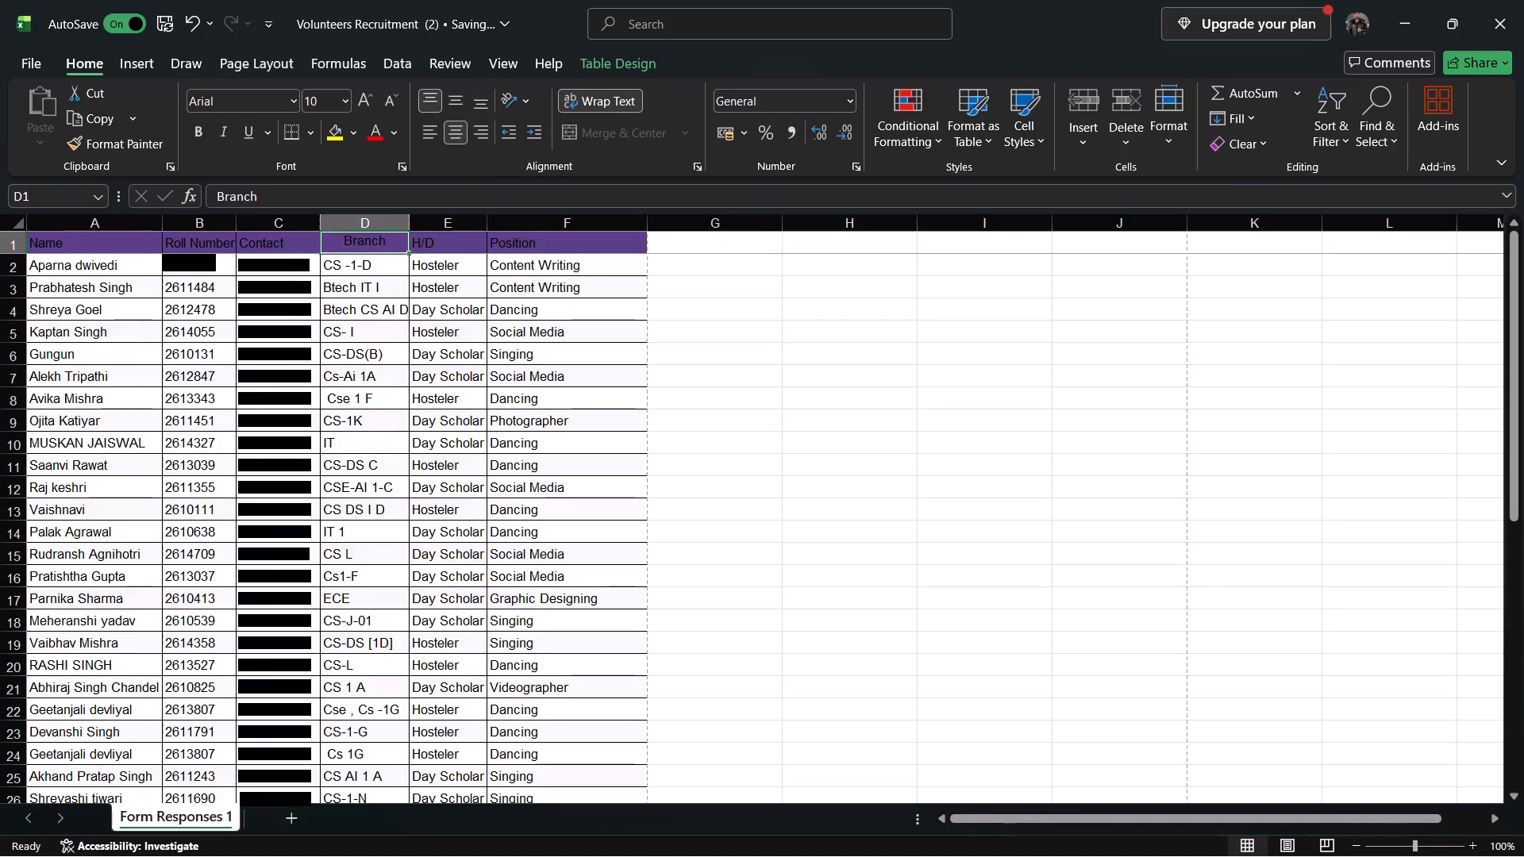
left_click(702, 306)
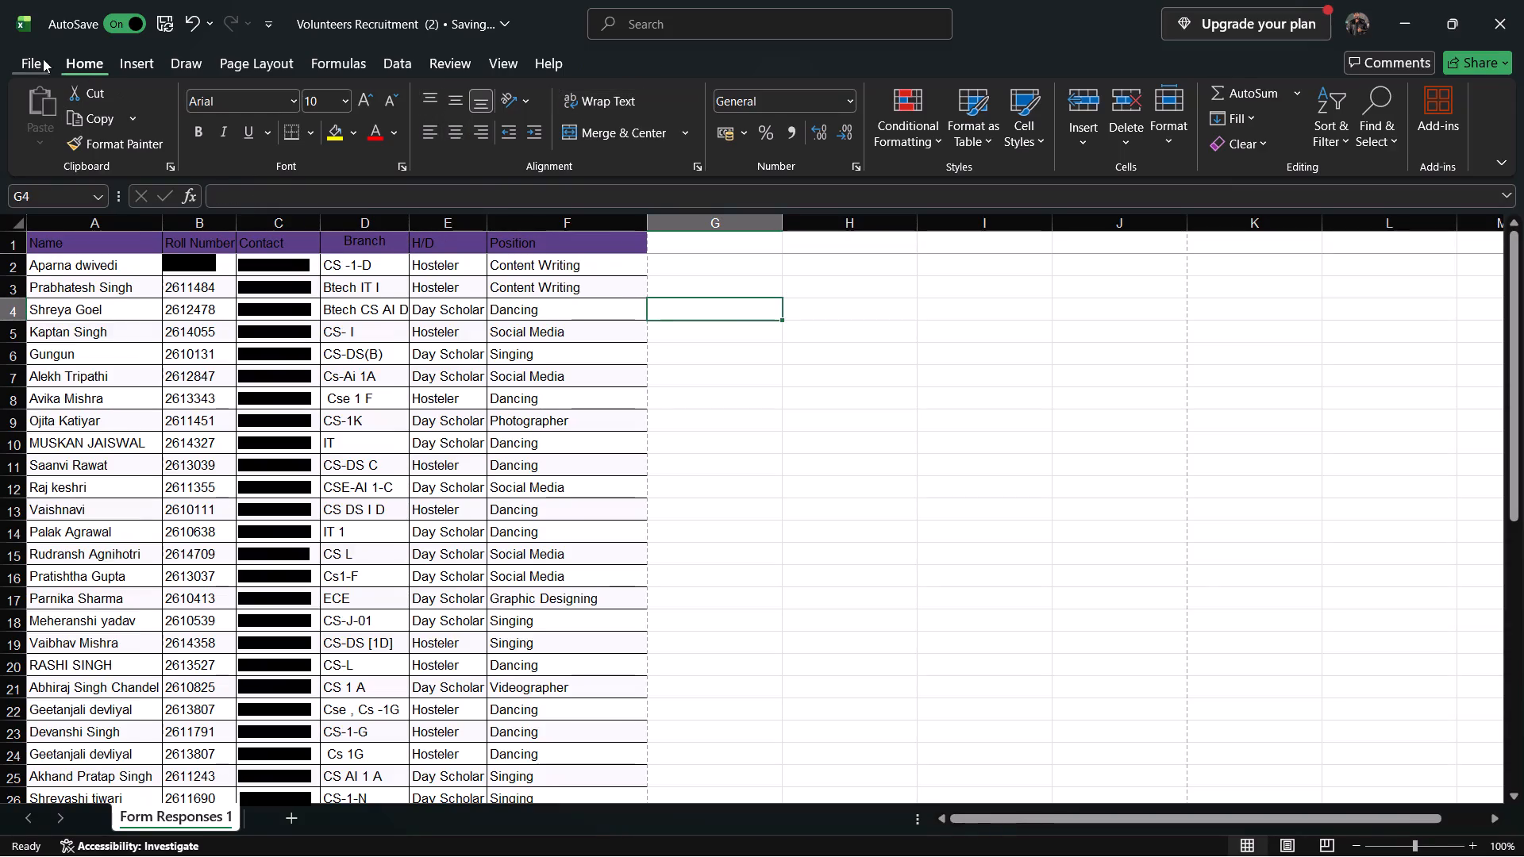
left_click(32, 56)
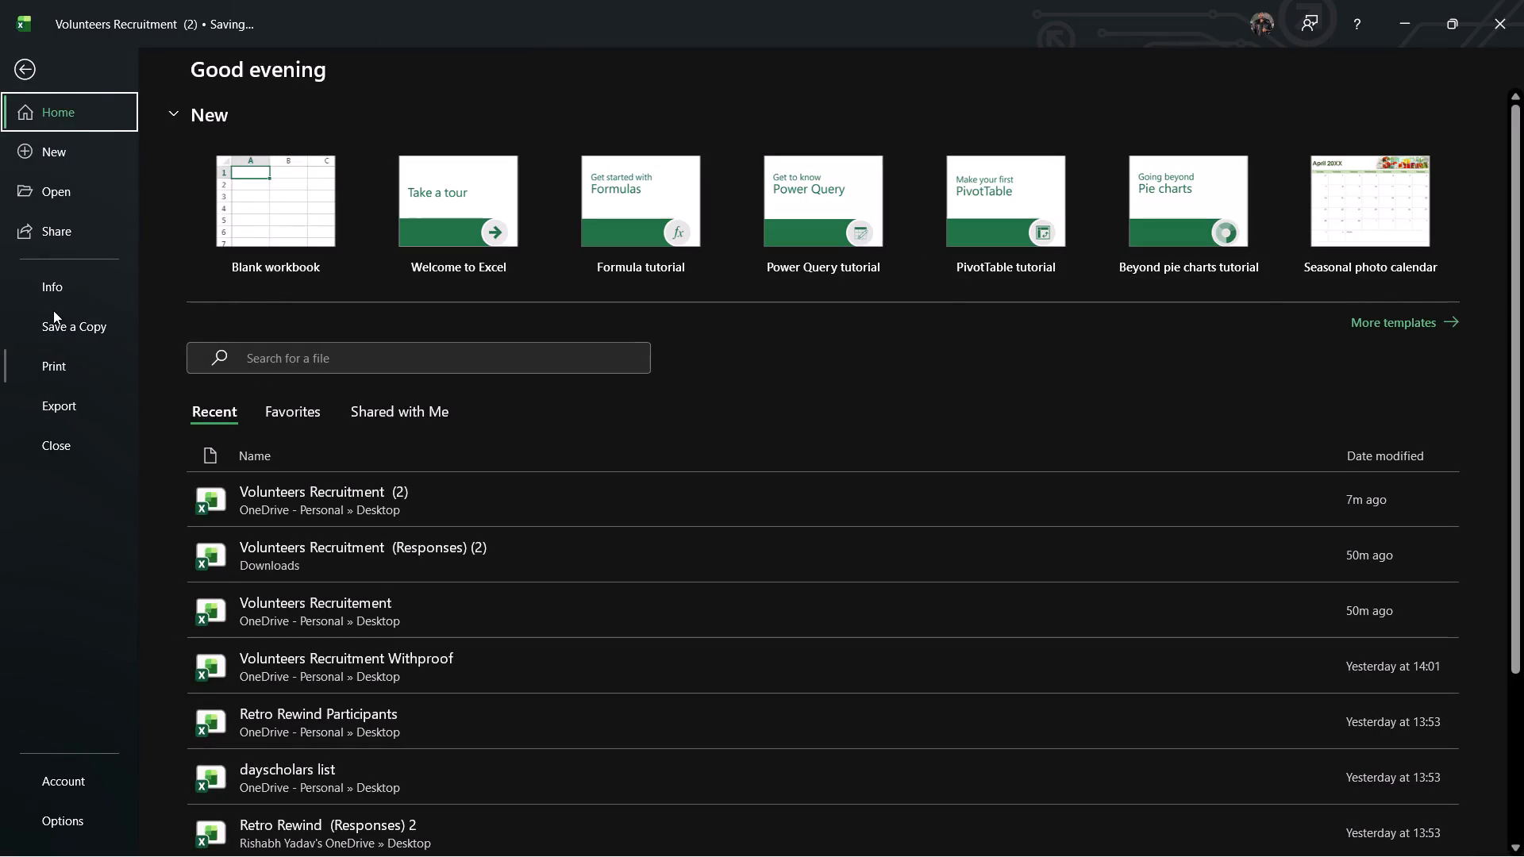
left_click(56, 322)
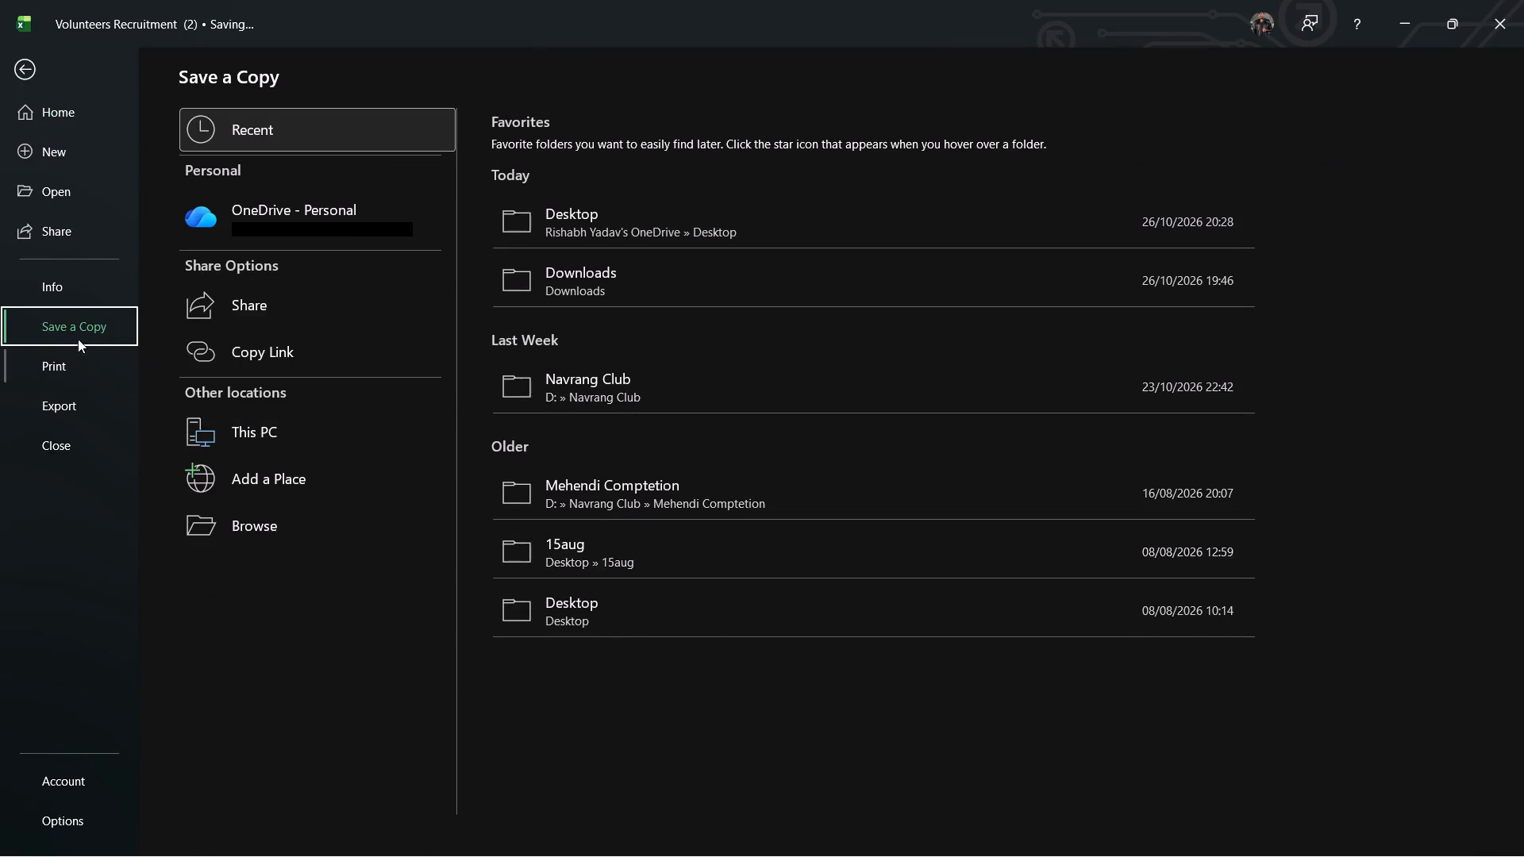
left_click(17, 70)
Save a copy of the workbook in the Desktop folder as an Excel Workbook named Volunteers Recruitment 2.
left_click(8, 58)
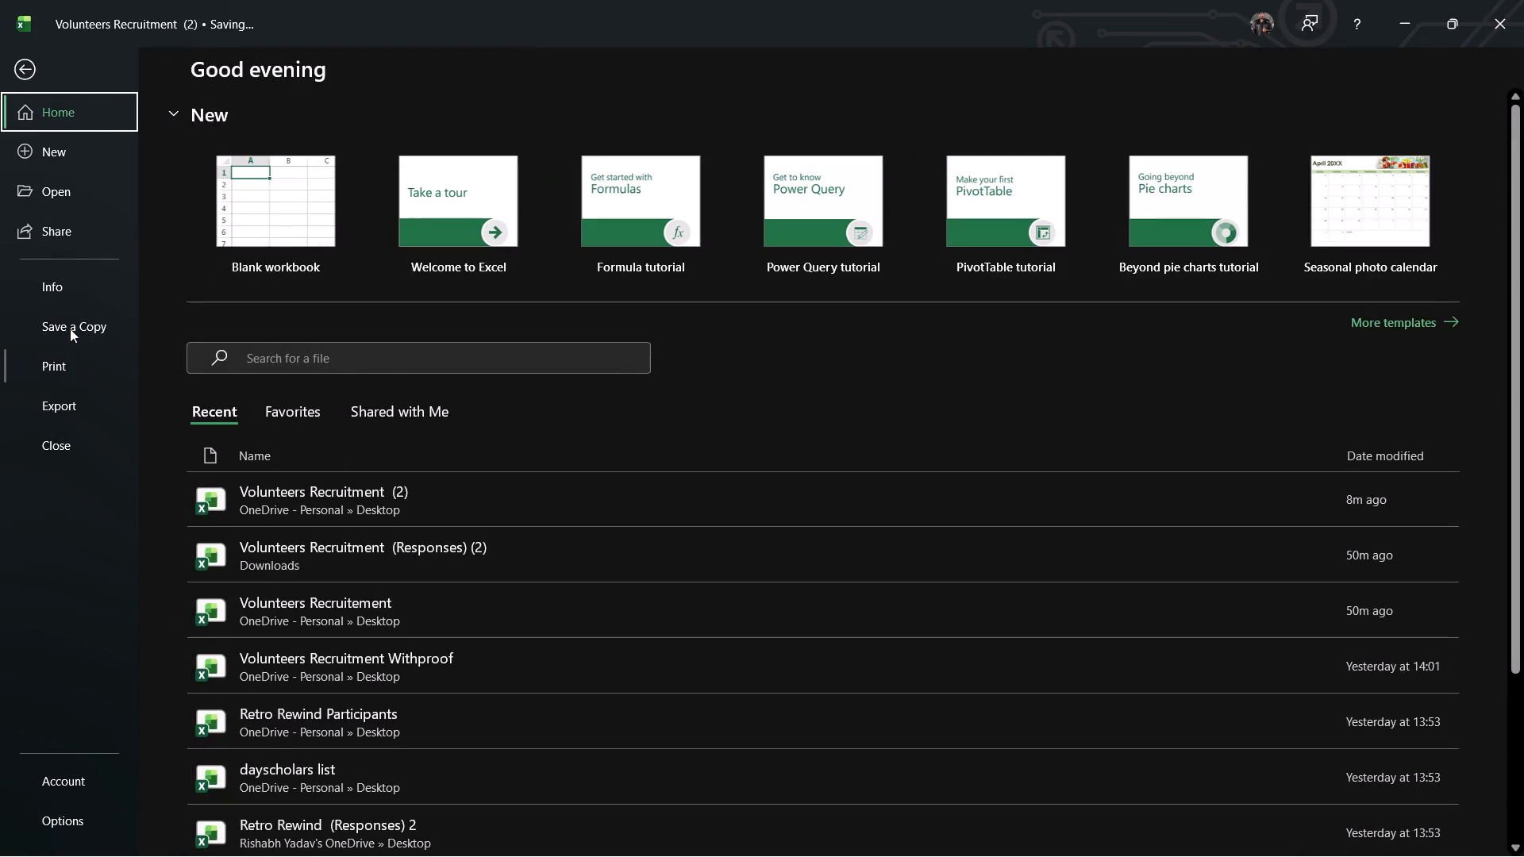
left_click(70, 331)
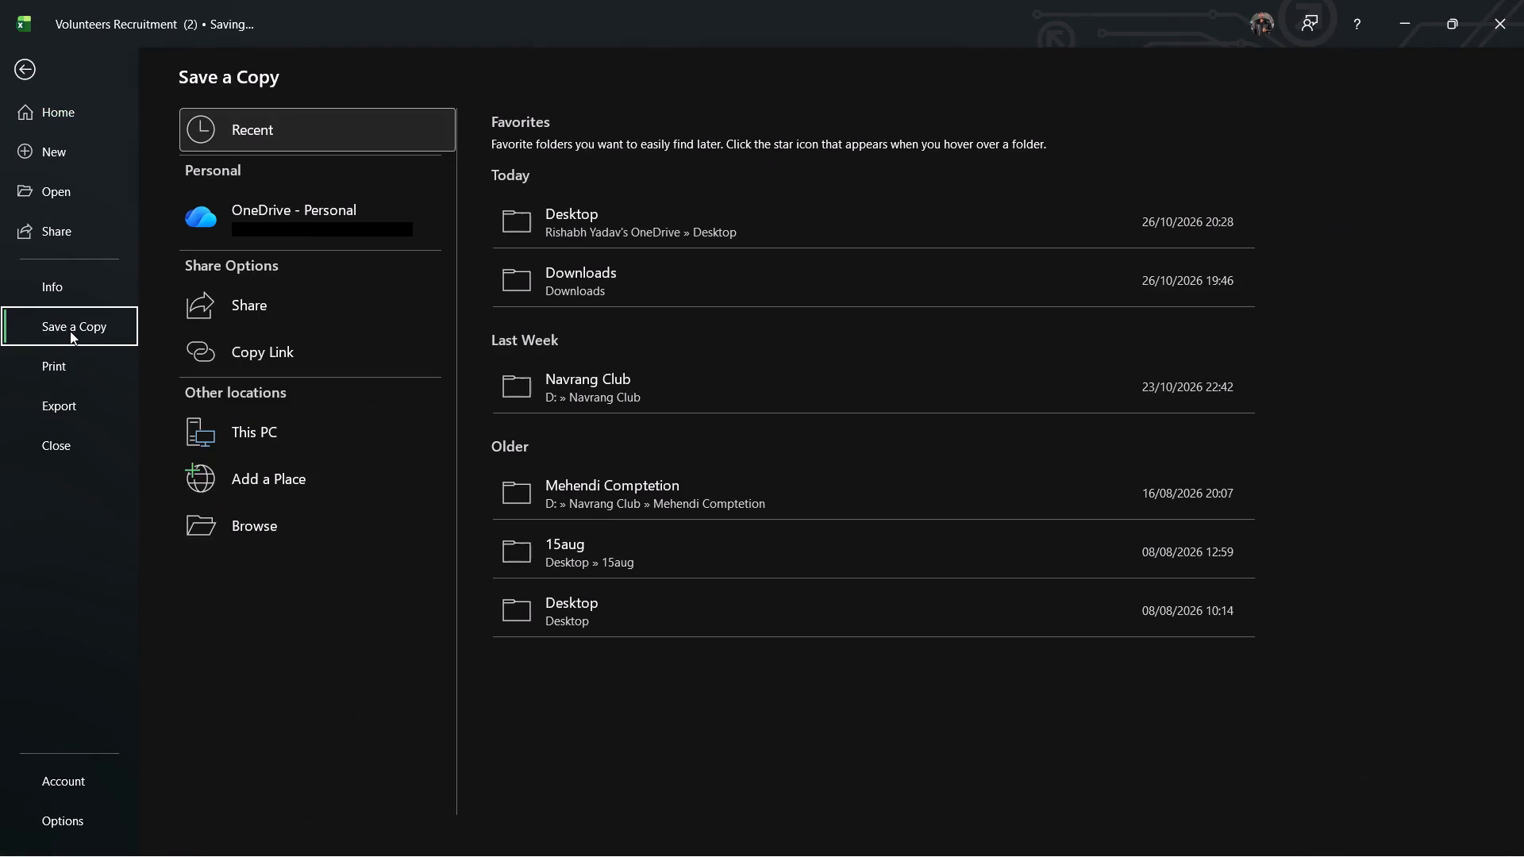
left_click(568, 632)
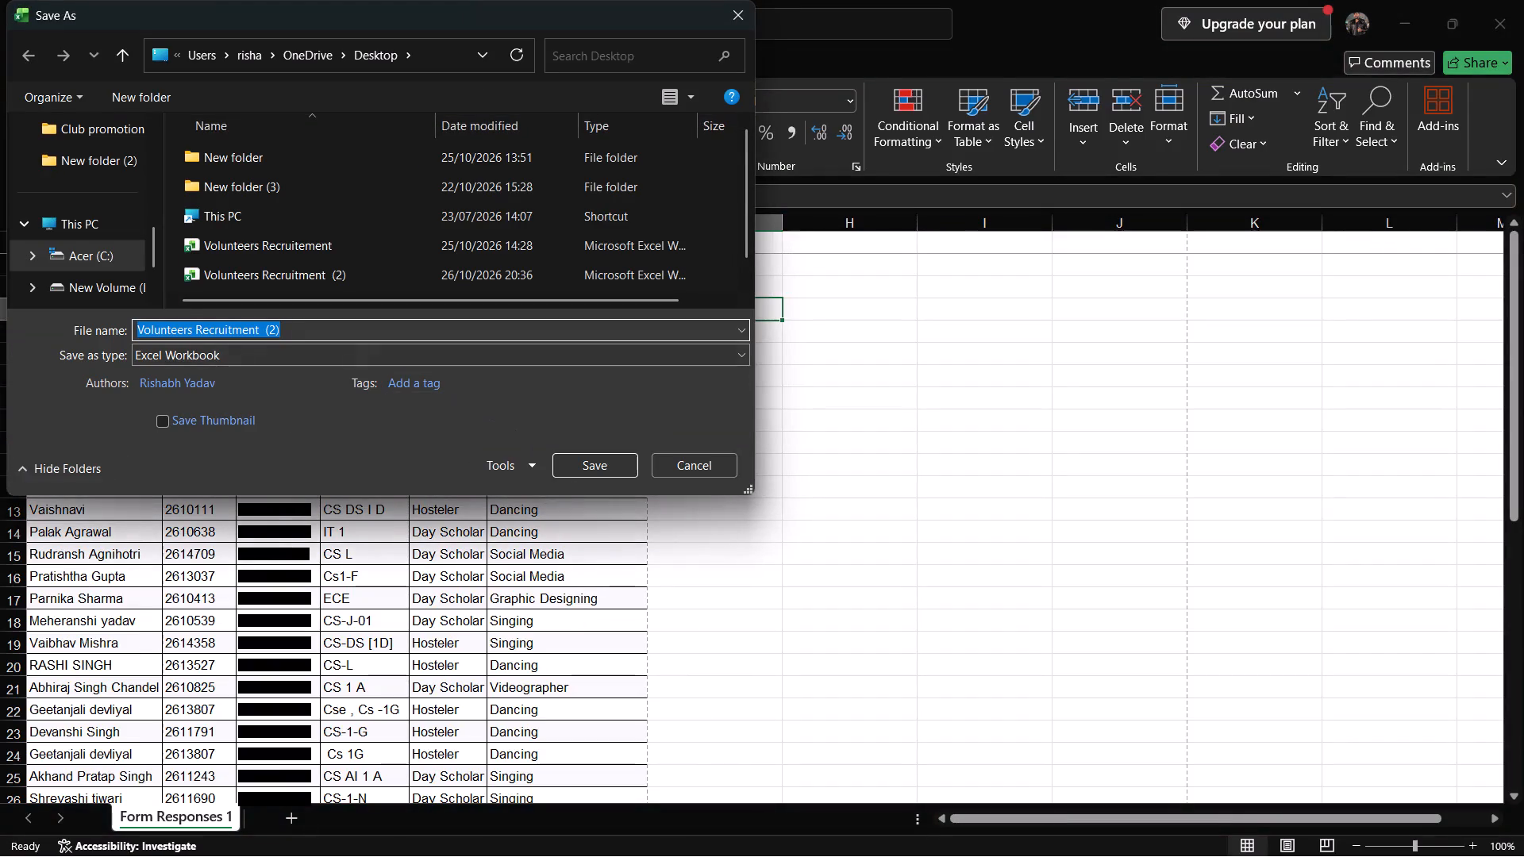
left_click(329, 327)
key("BackSpace")
key("BackSpace")
key("BackSpace")
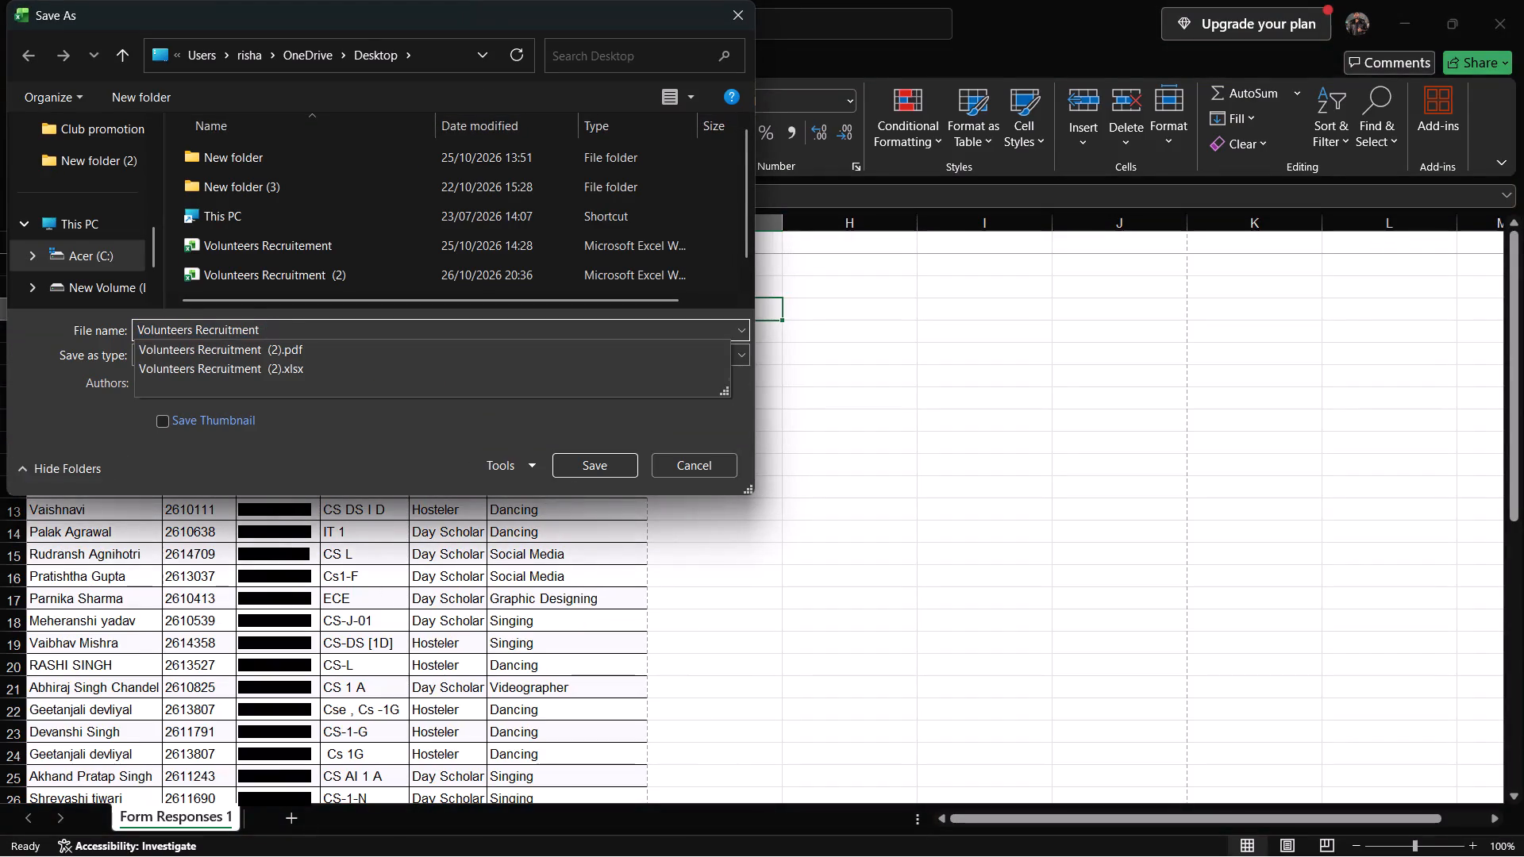
type("2")
key("space")
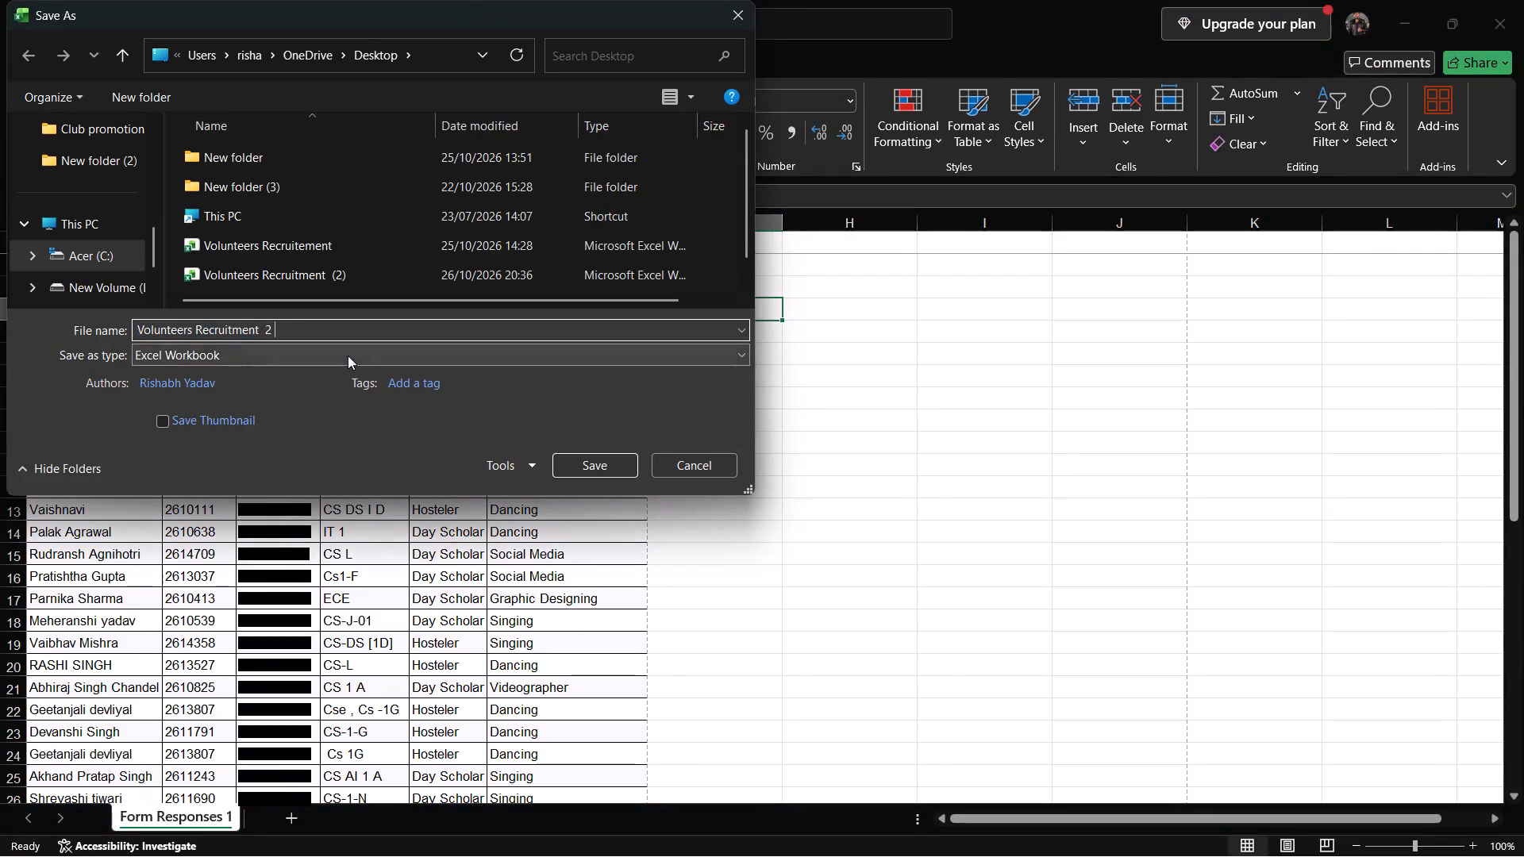
left_click(592, 459)
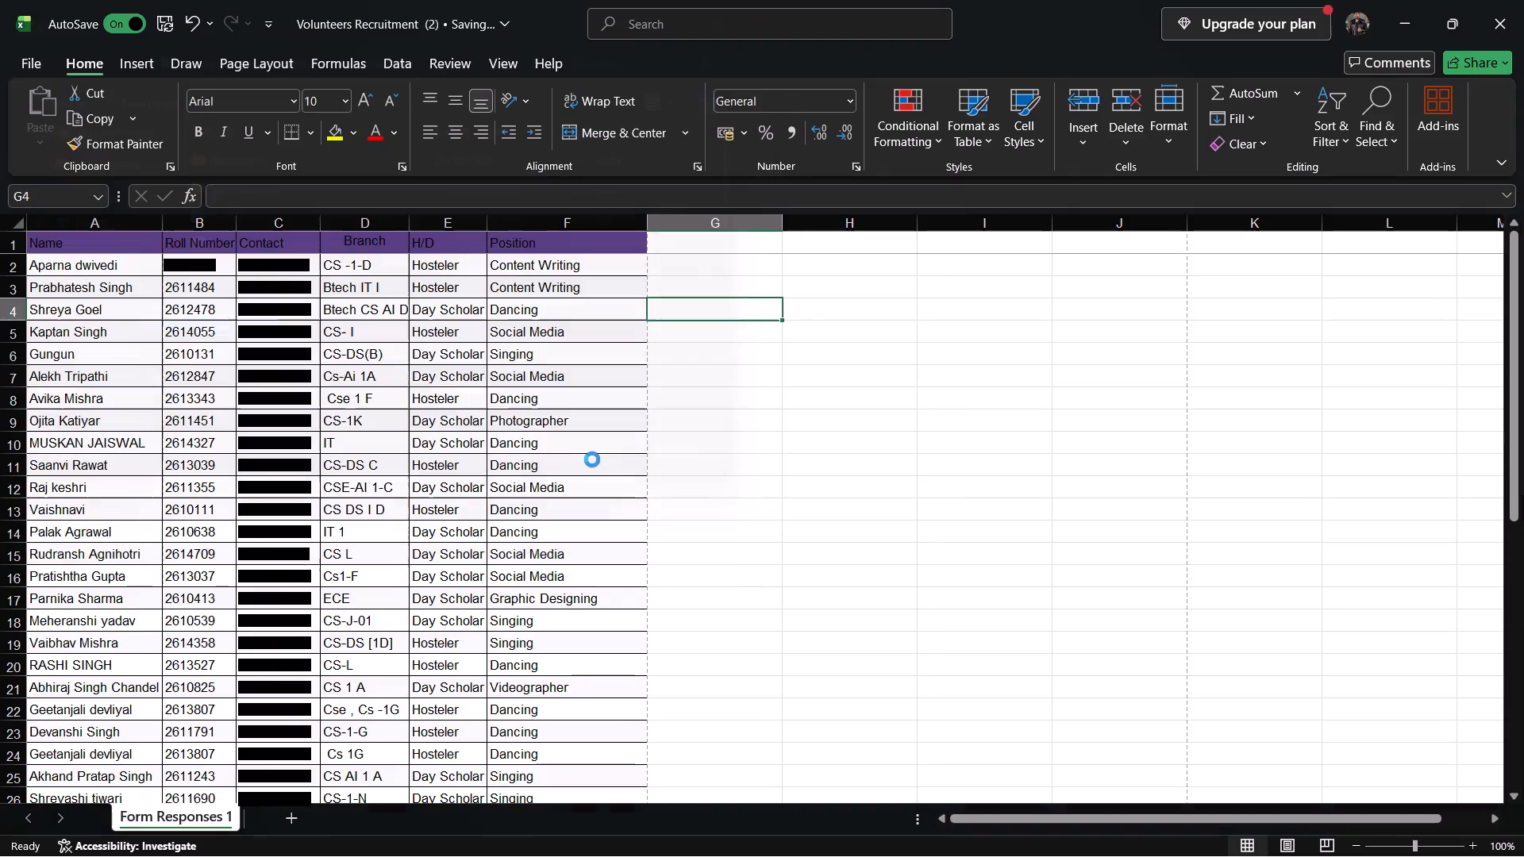
Export the workbook to the Desktop folder in PDF format under the name Volunteers Recruitment 2.
left_click(22, 59)
left_click(67, 325)
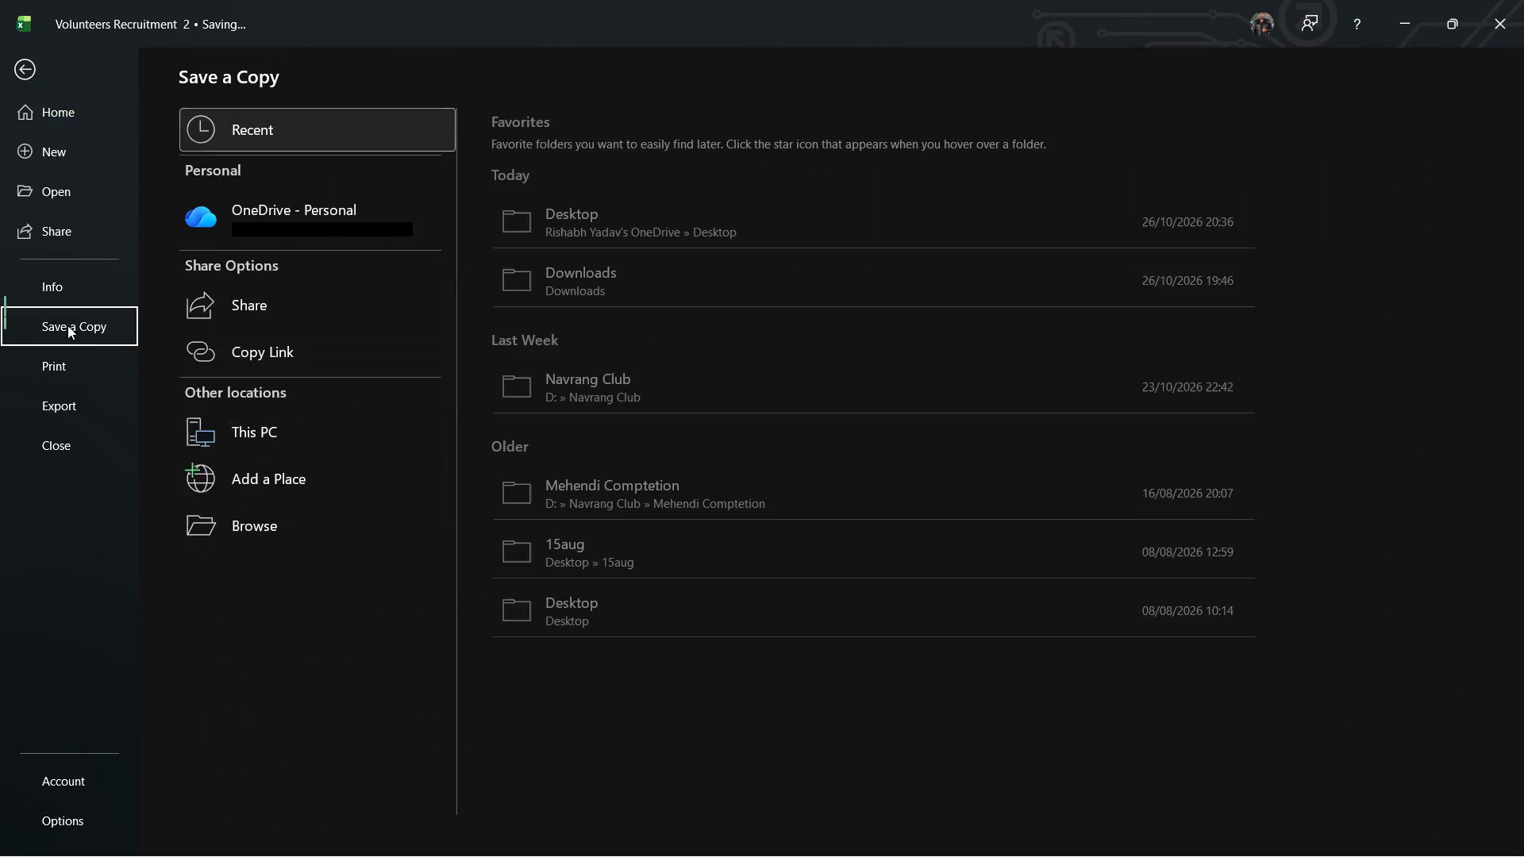
left_click(721, 600)
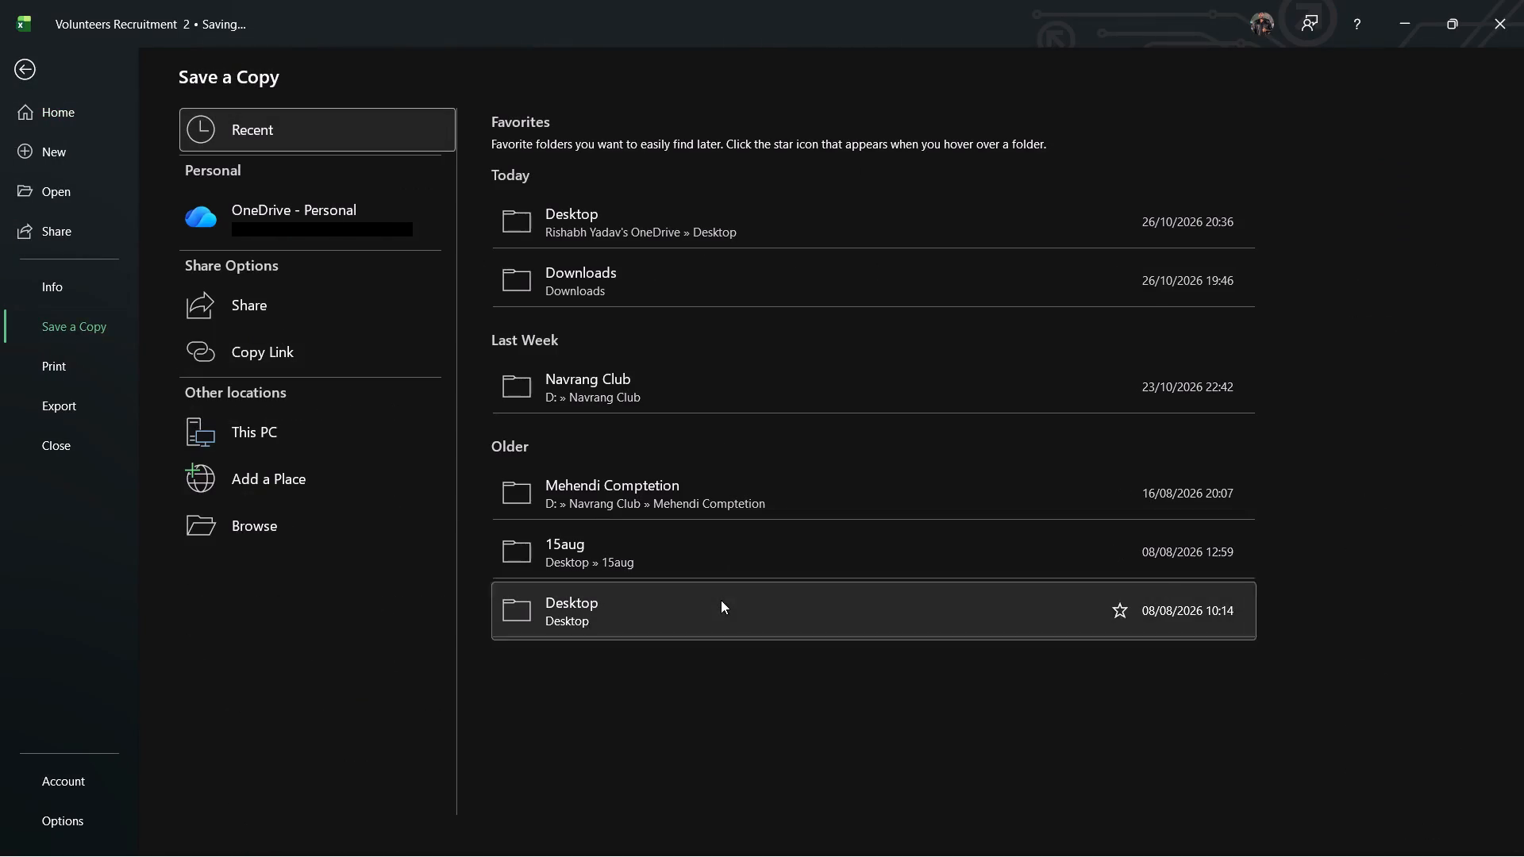
left_click(330, 353)
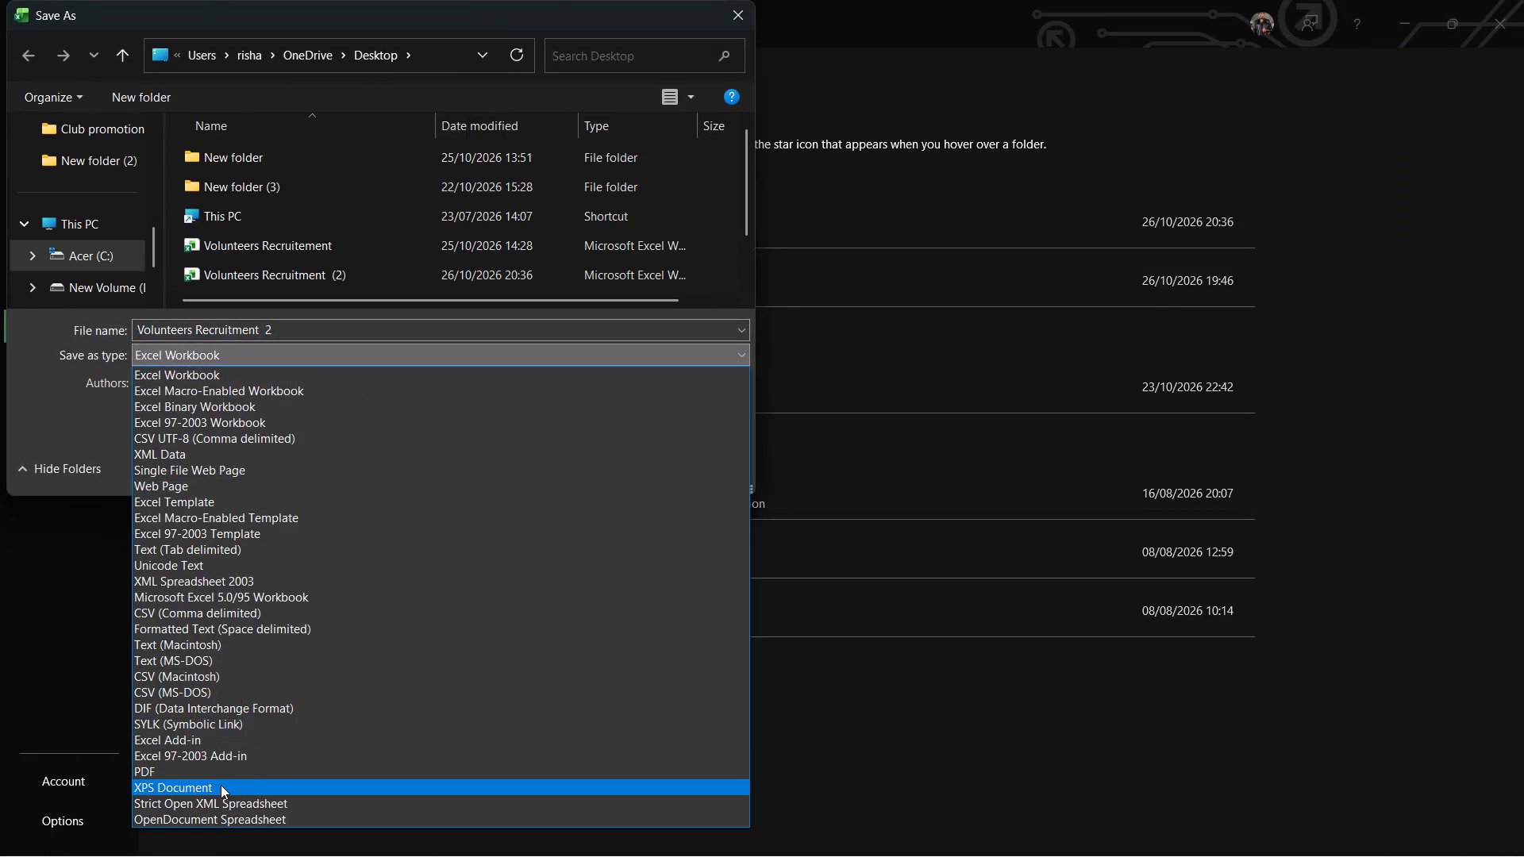
left_click(193, 774)
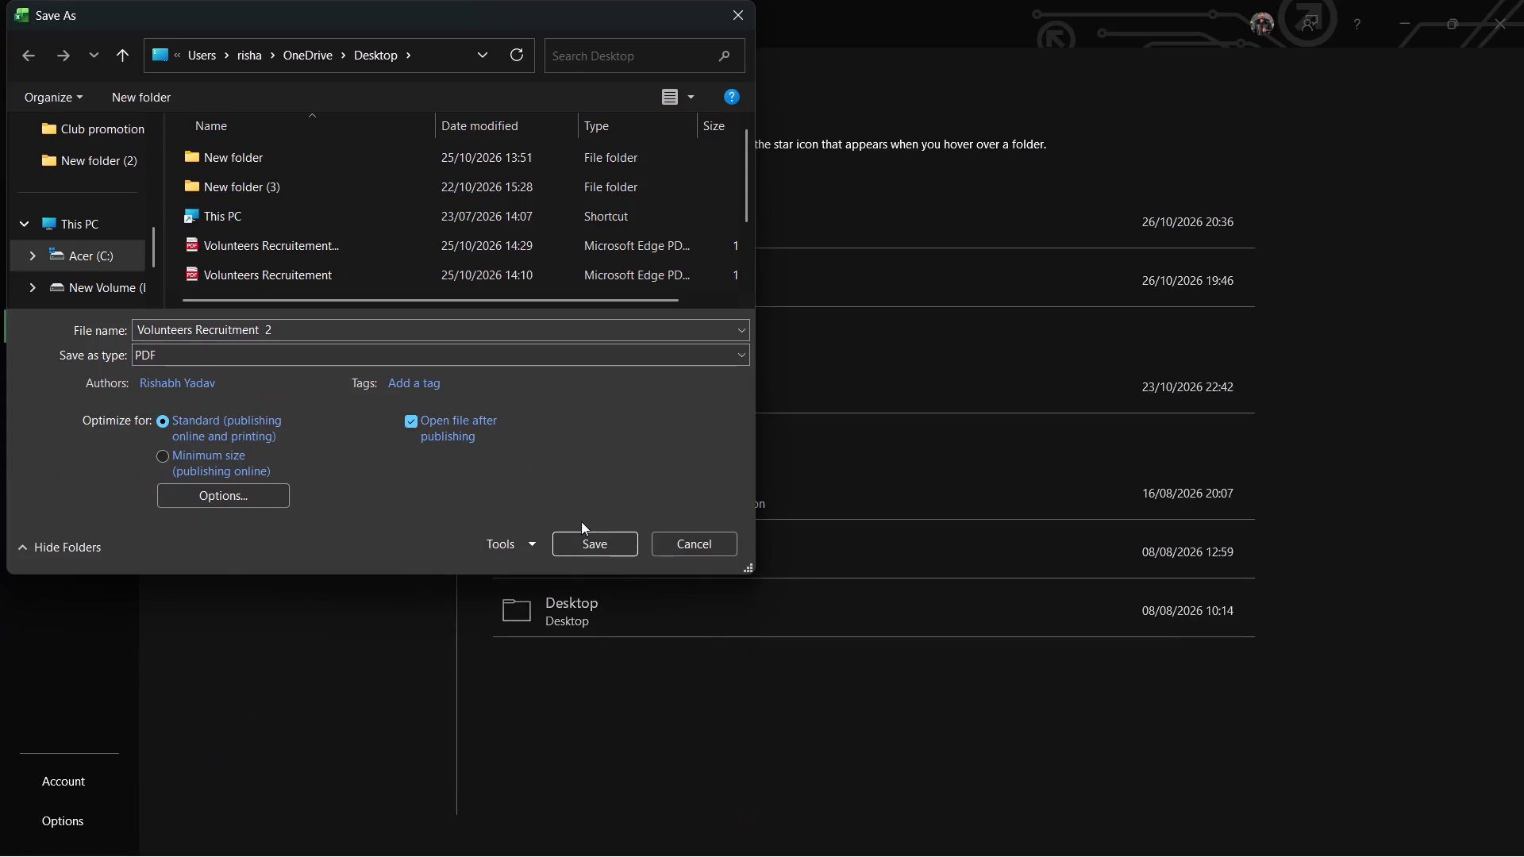
Publish the workbook as the PDF Volunteers Recruitment 2 in the Desktop folder, with the file opening after publishing.
left_click(602, 537)
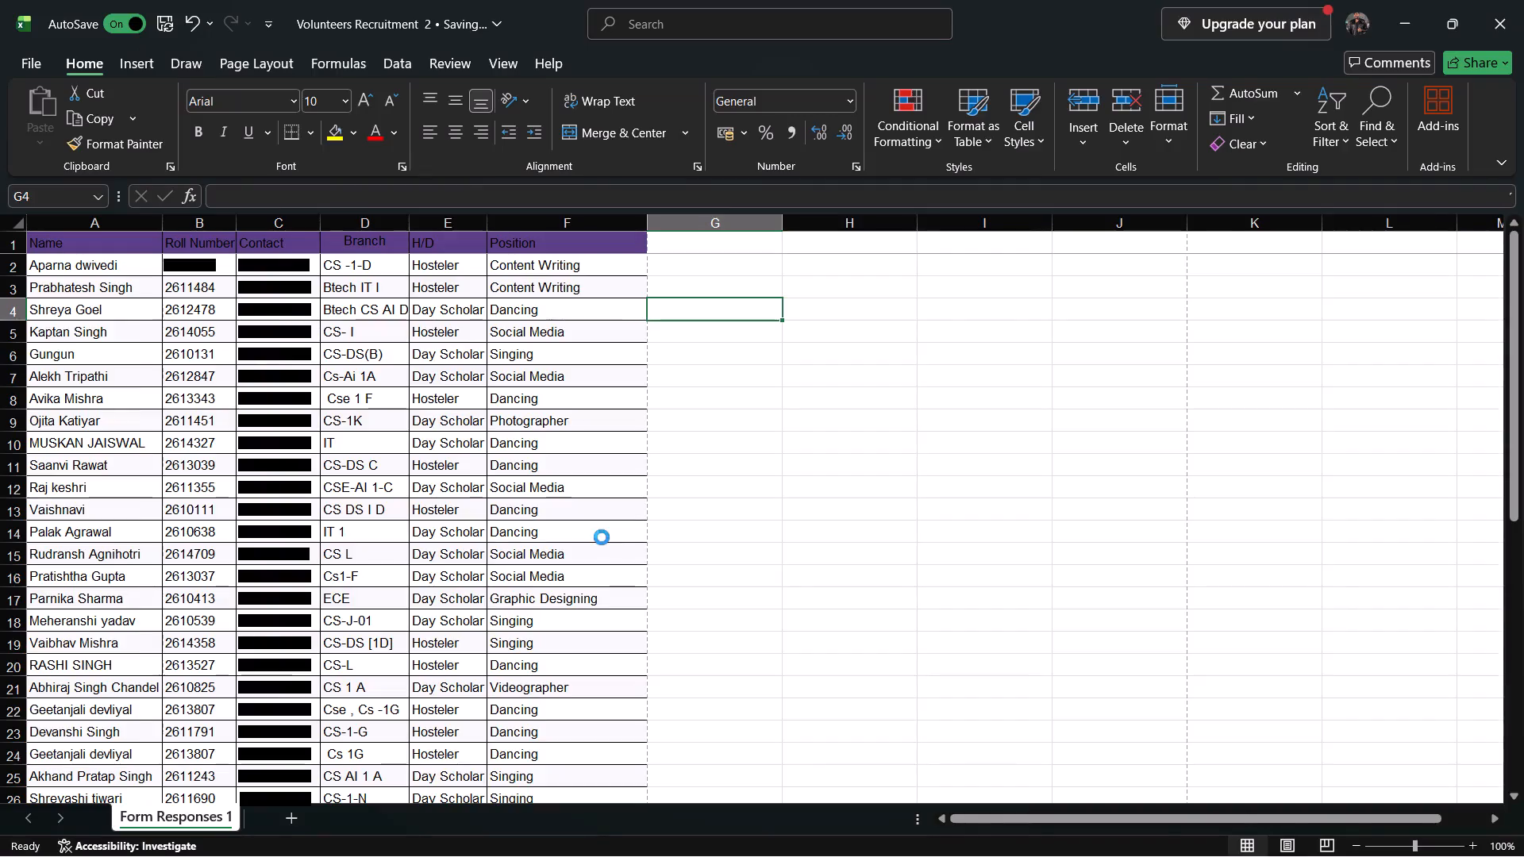
Examine the exported Volunteers Recruitment 2 PDF in Microsoft Edge, checking the table's header, volunteer rows and page layout.
scroll(602, 537, "down", 2)
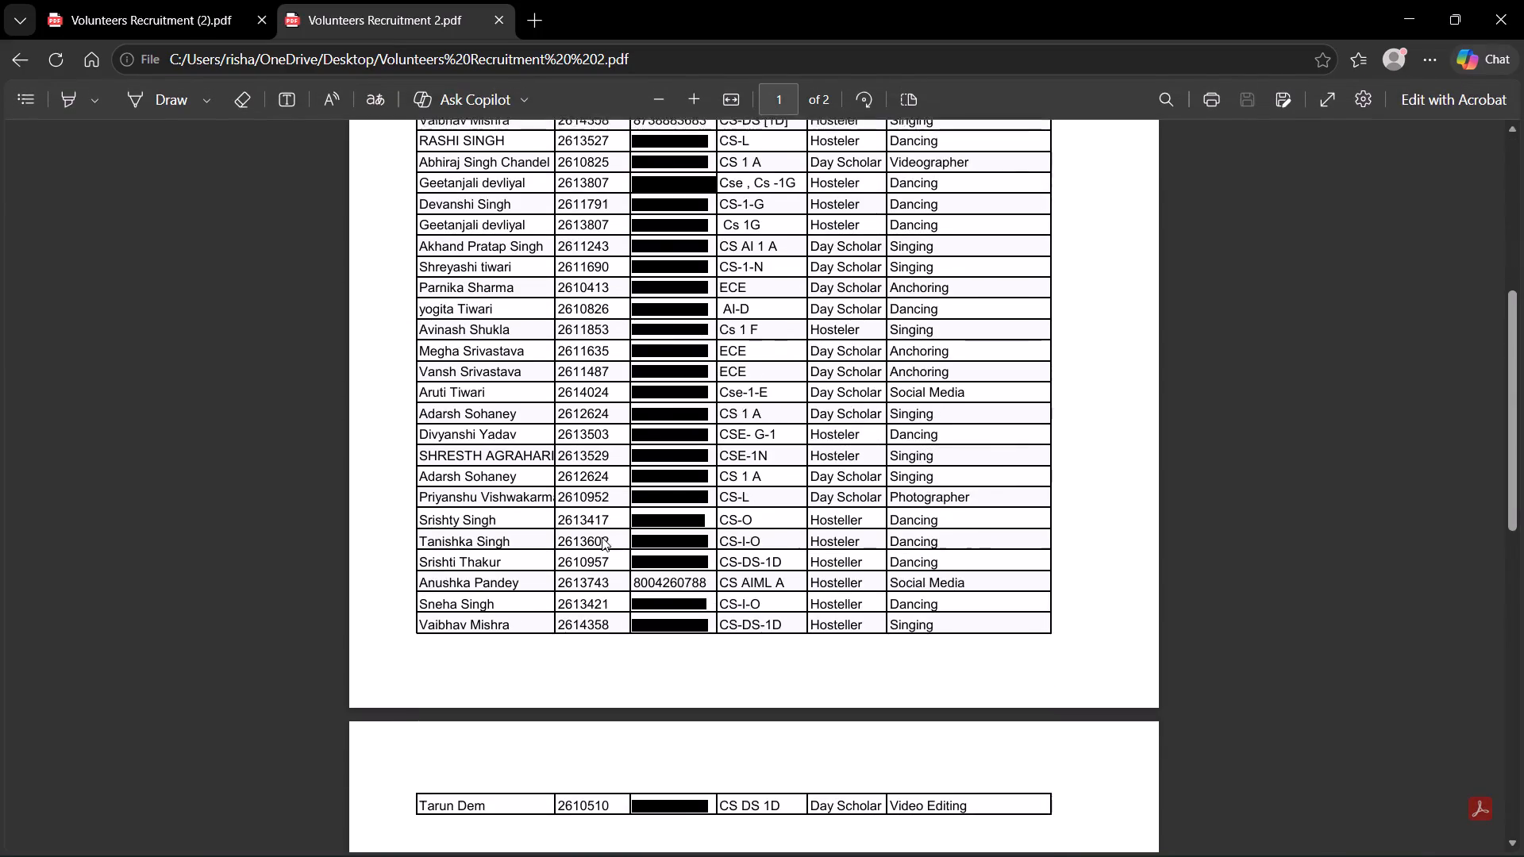
scroll(602, 537, "down", 2)
scroll(602, 537, "up", 2)
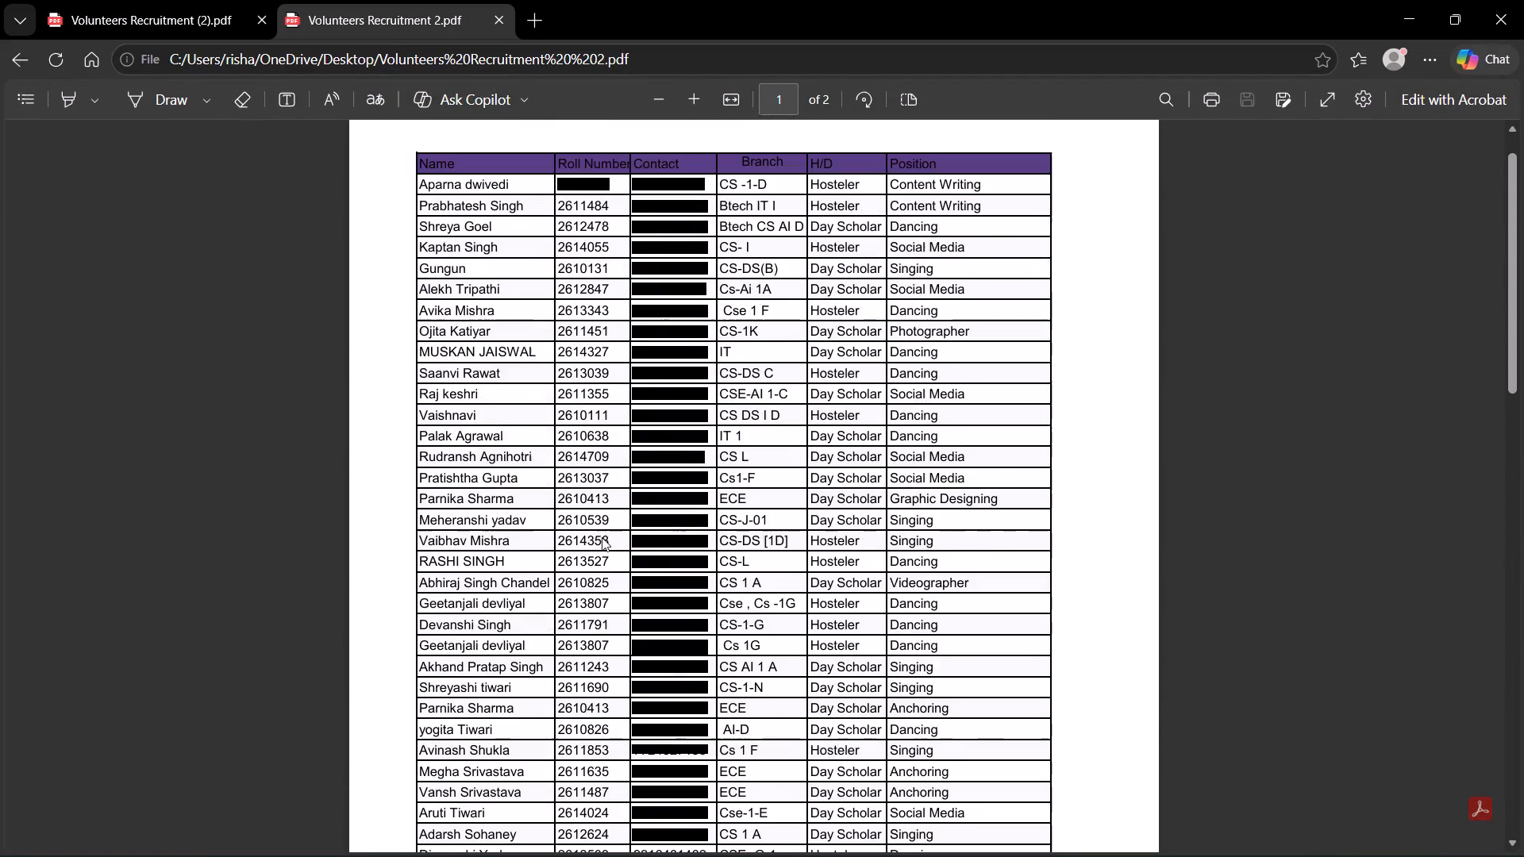
scroll(602, 537, "right", 2)
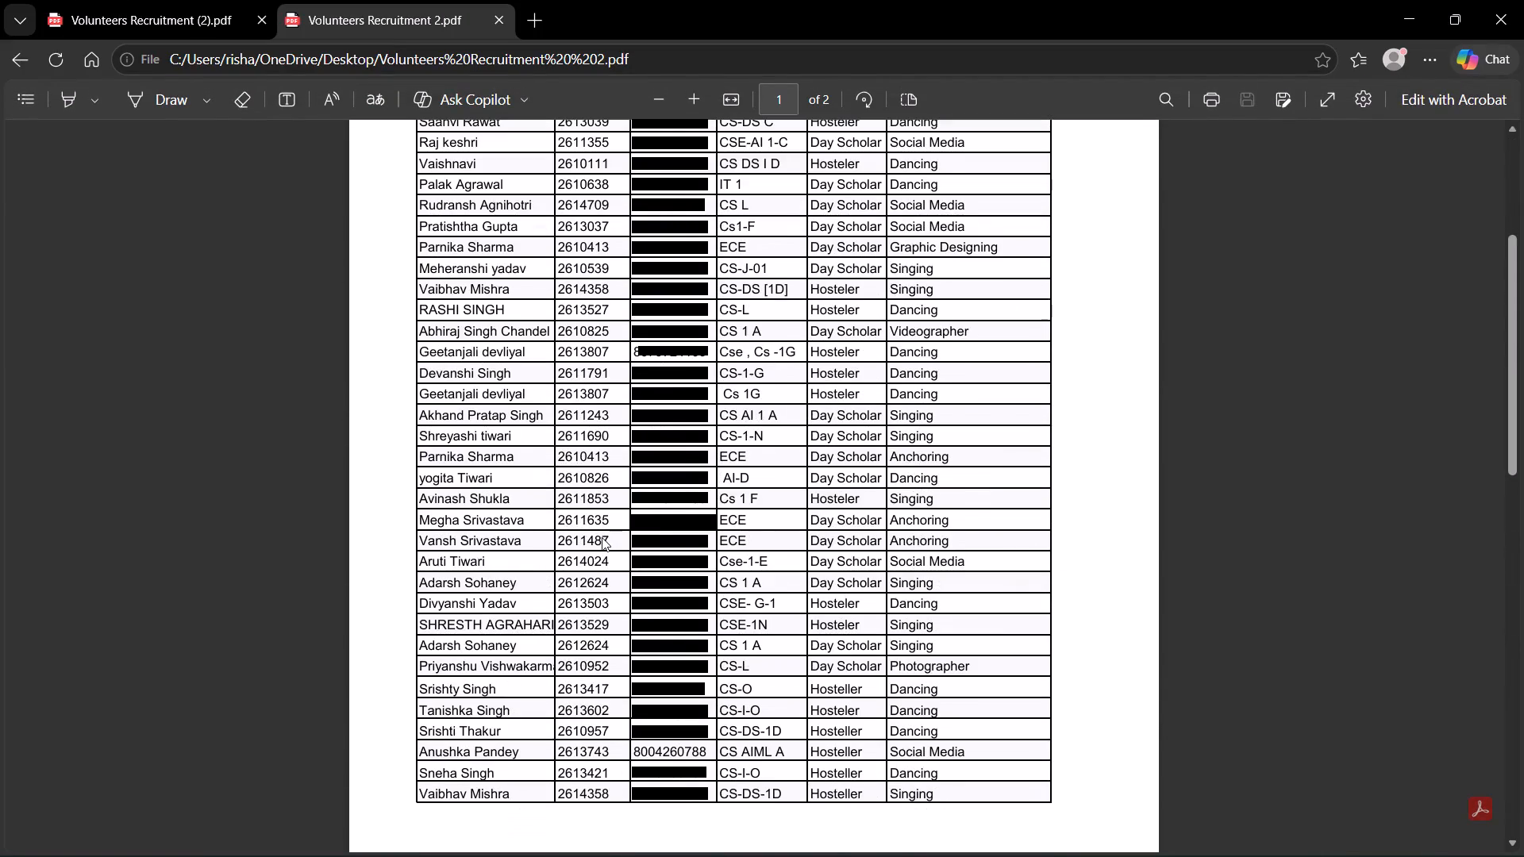
scroll(602, 537, "right", 6)
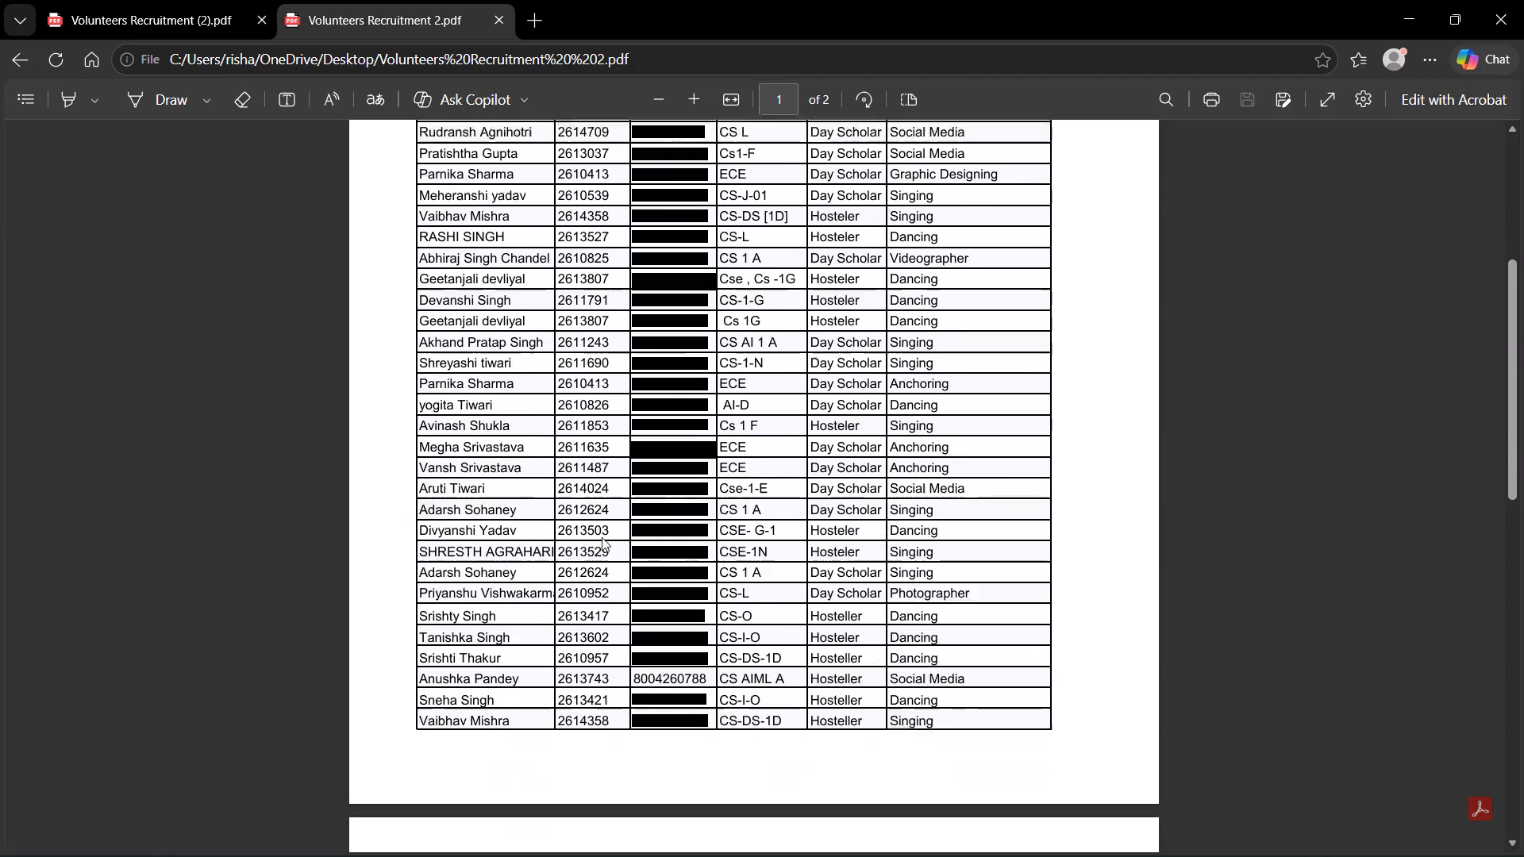
scroll(602, 537, "right", 2)
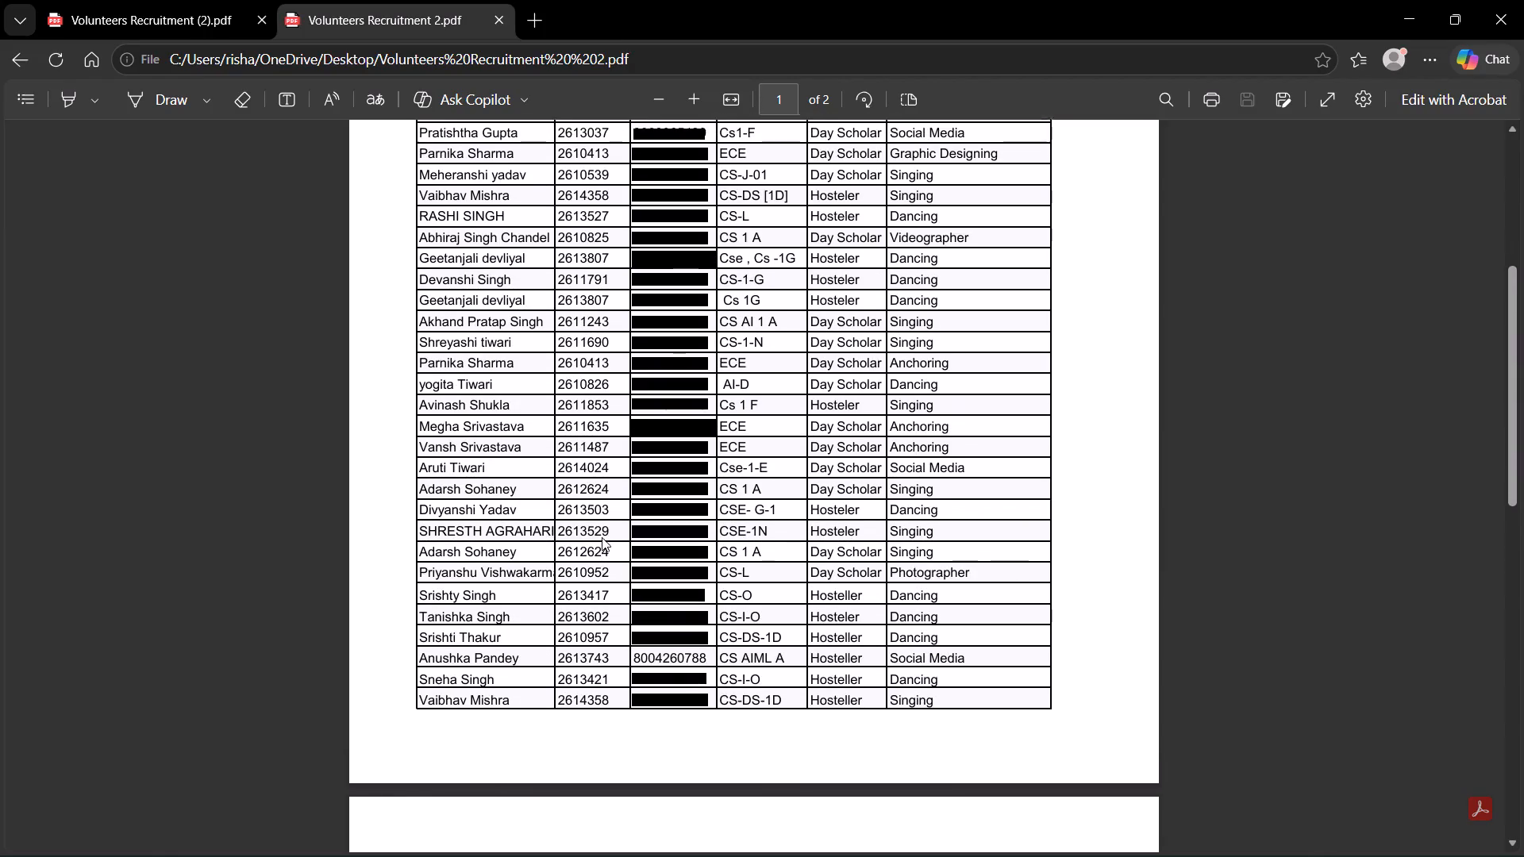
scroll(602, 537, "right", 1)
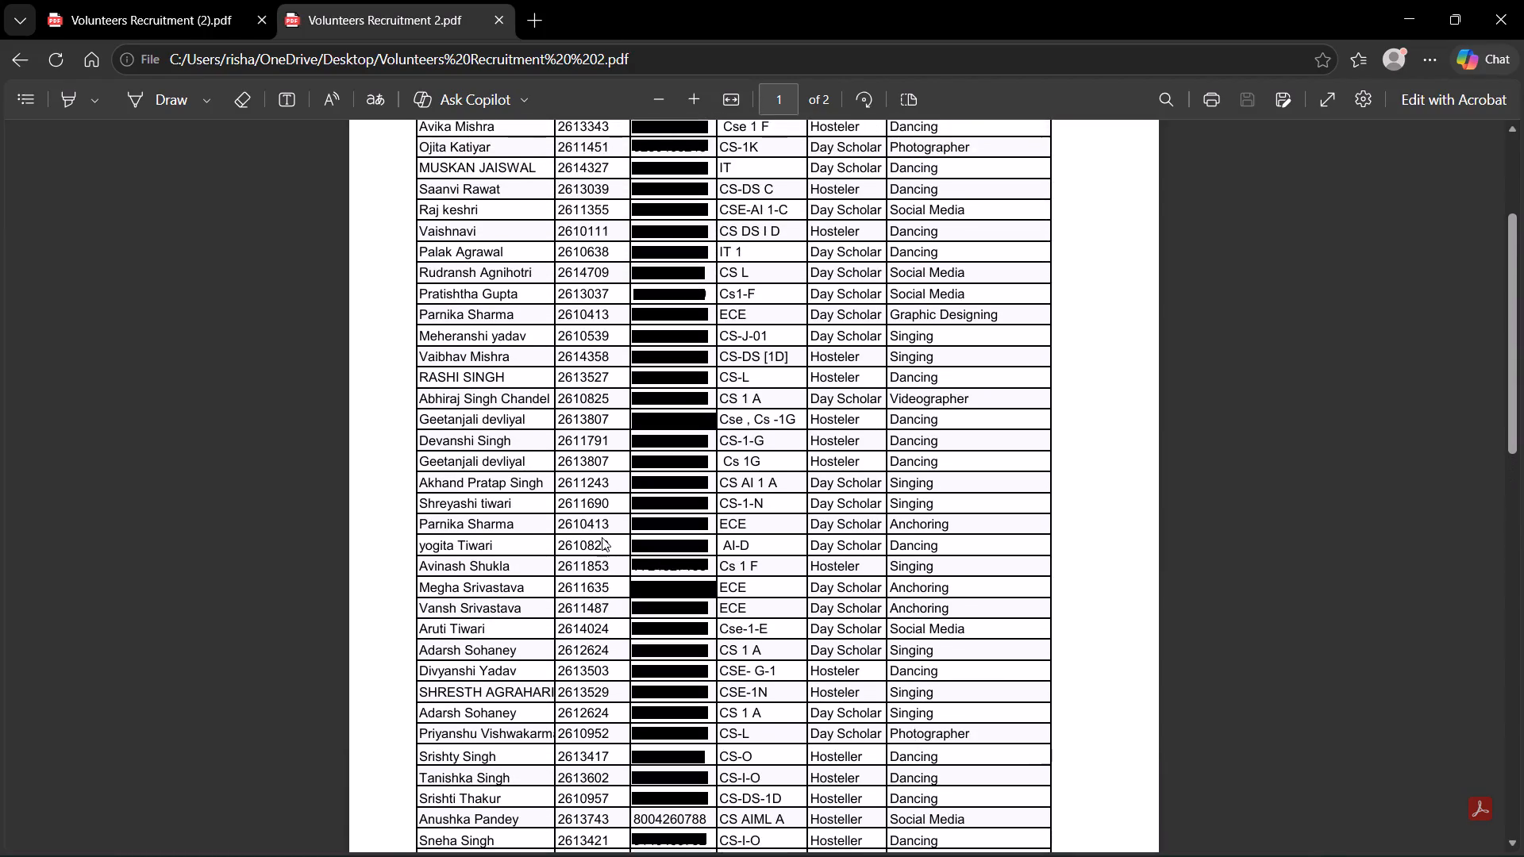
scroll(602, 537, "right", 1)
scroll(602, 537, "up", 2)
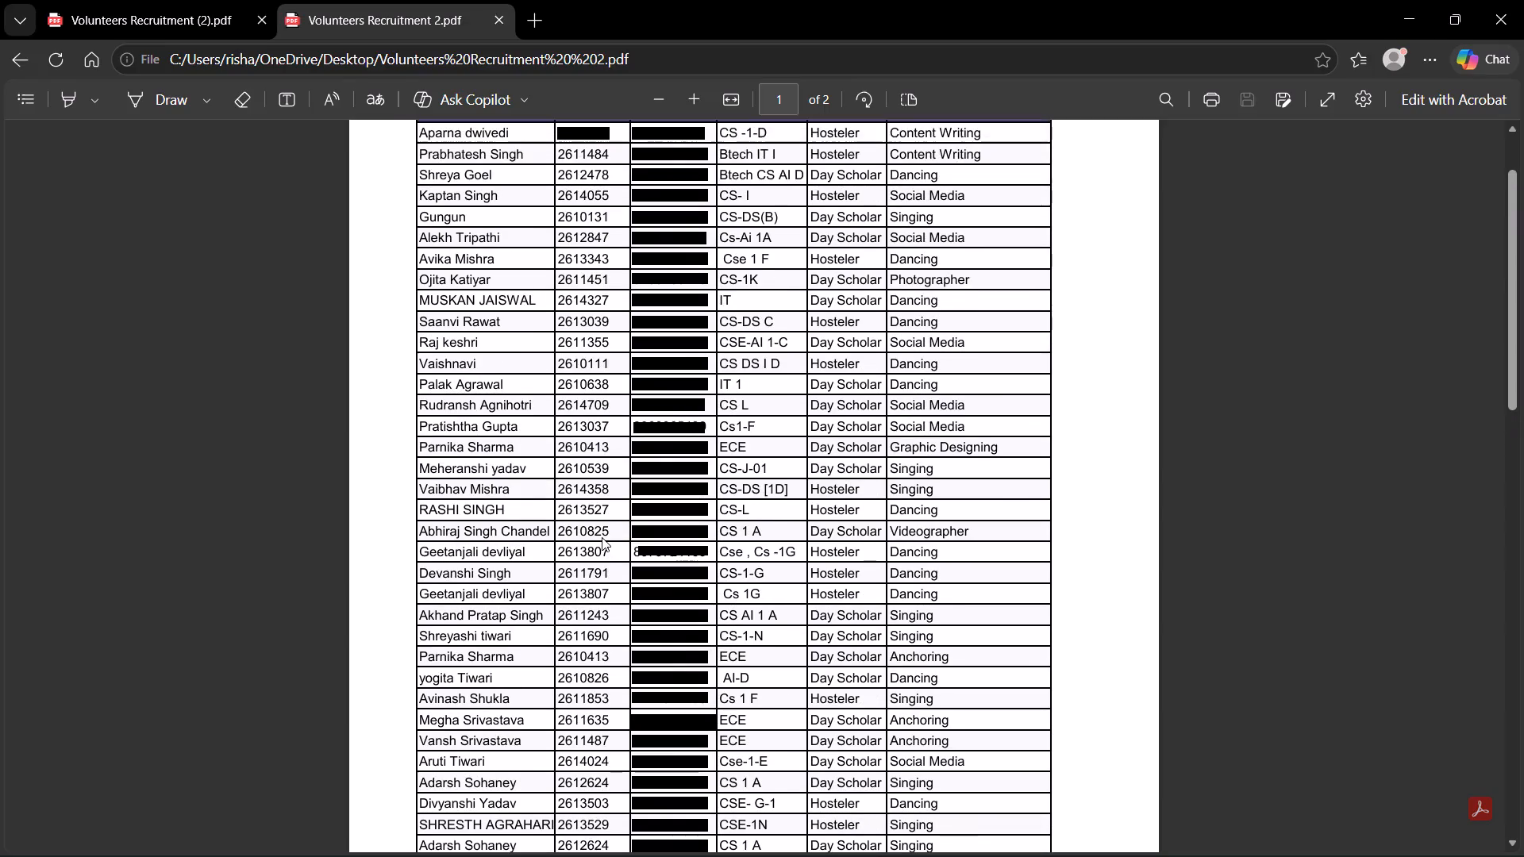
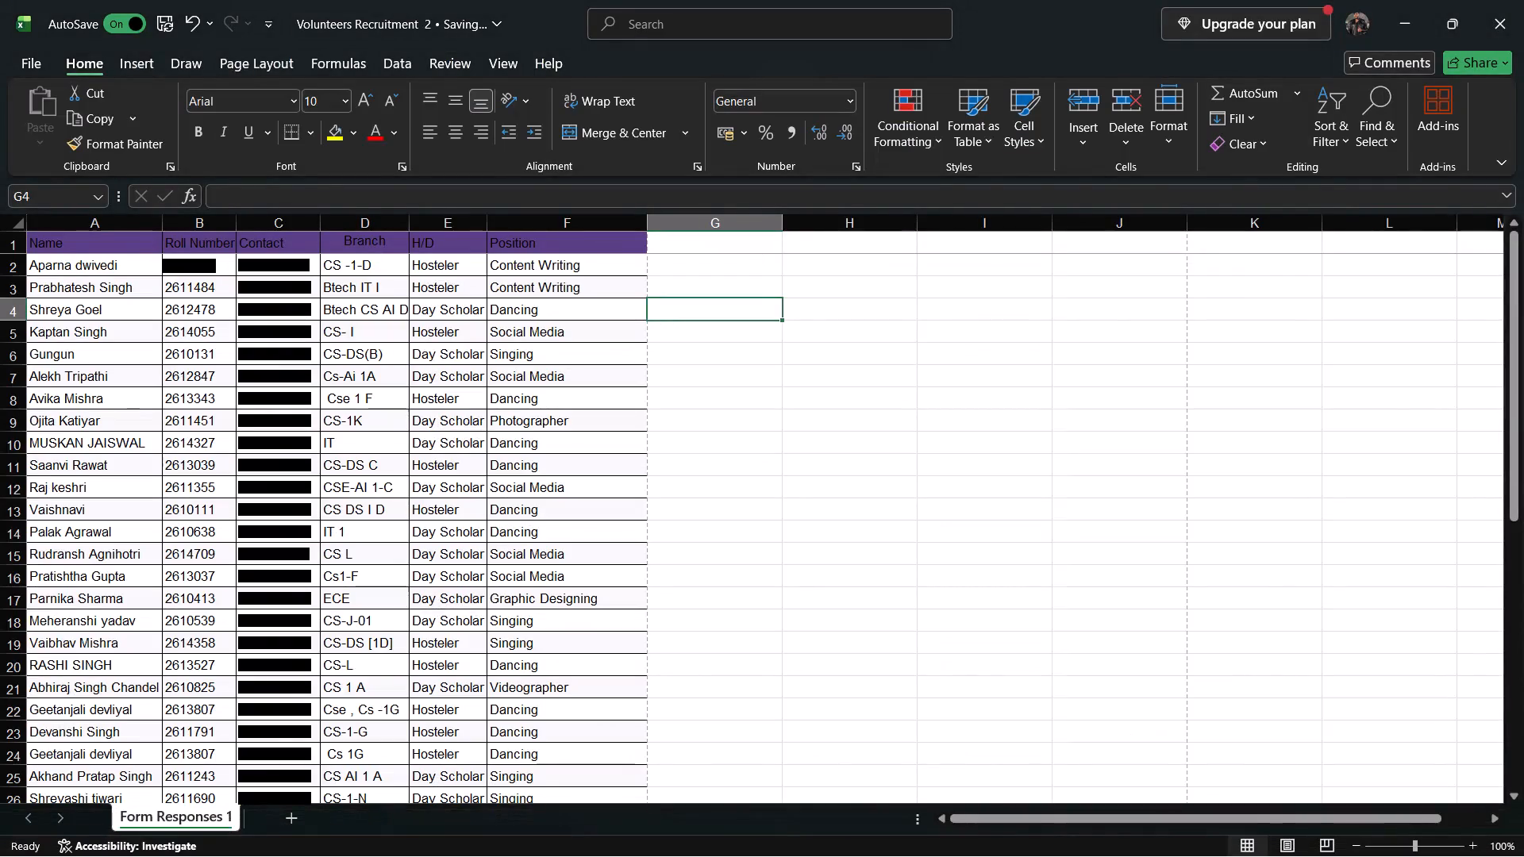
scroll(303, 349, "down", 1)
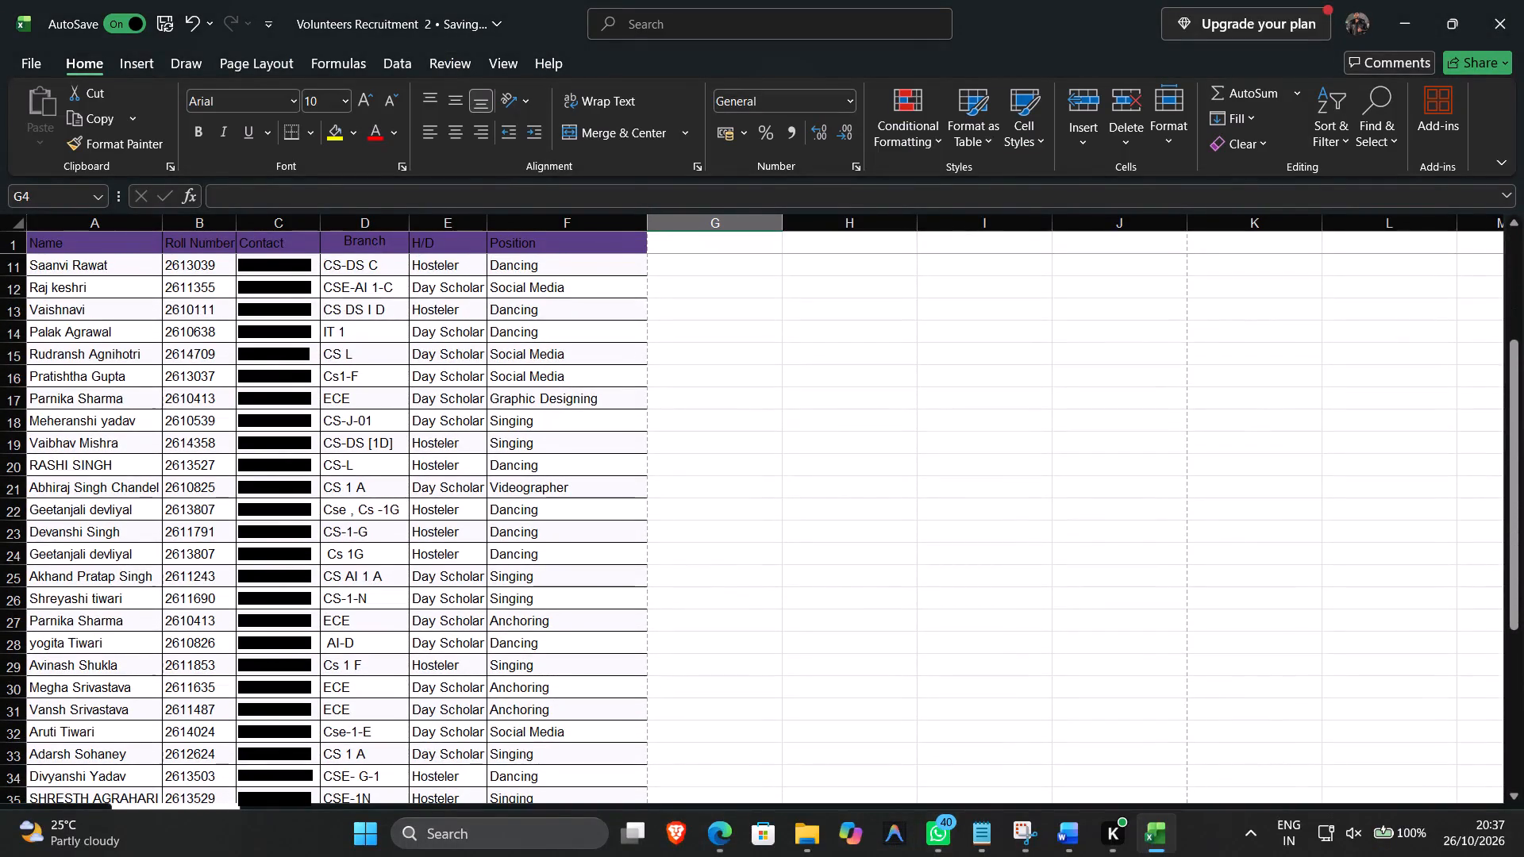
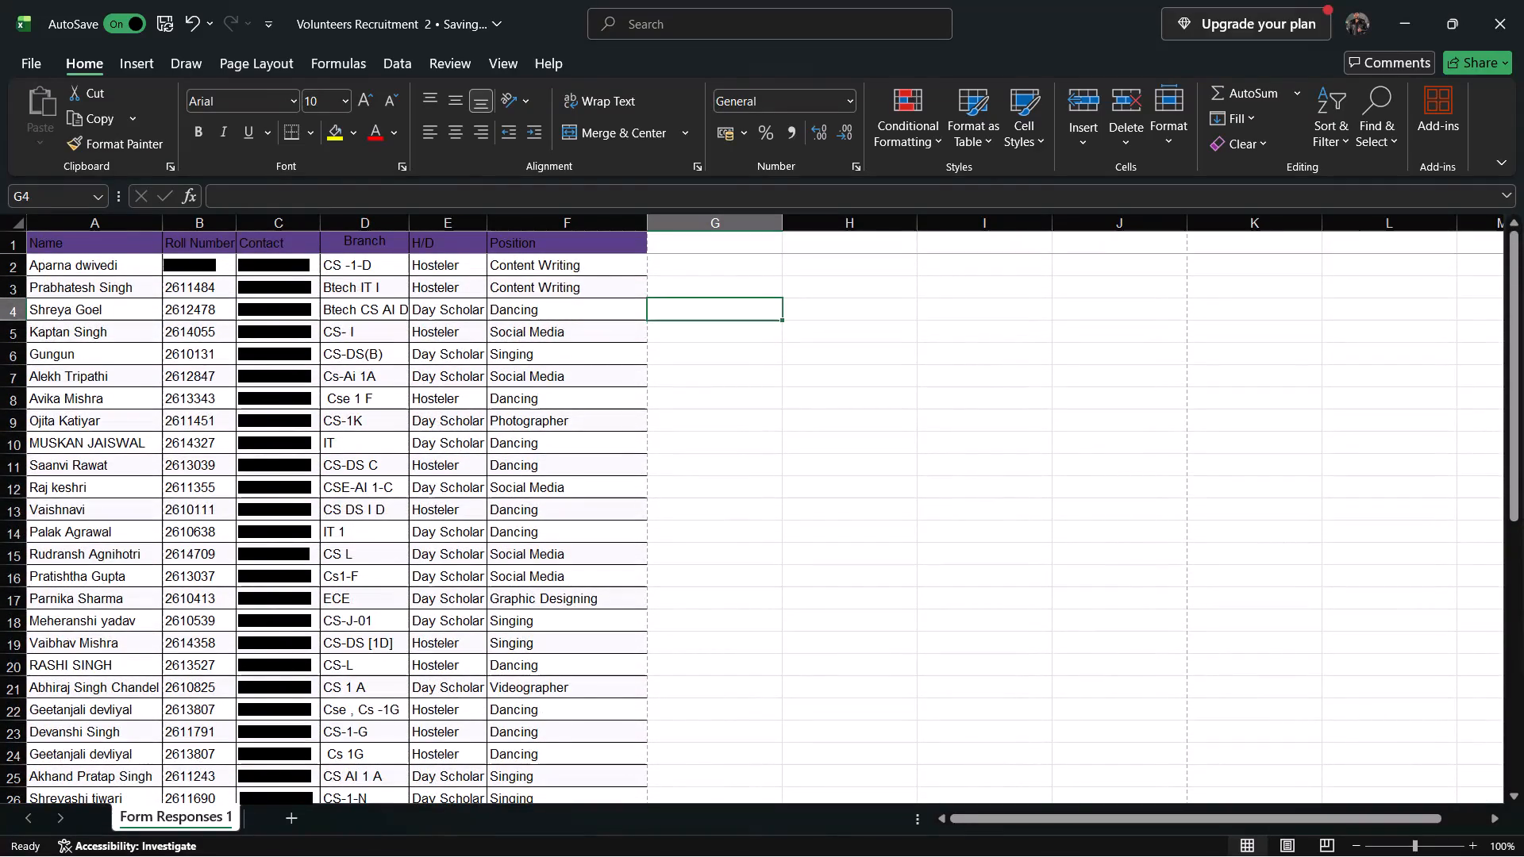
Review the volunteer rows from the first entry to the end of the table for entries that need removing.
scroll(281, 561, "down", 2)
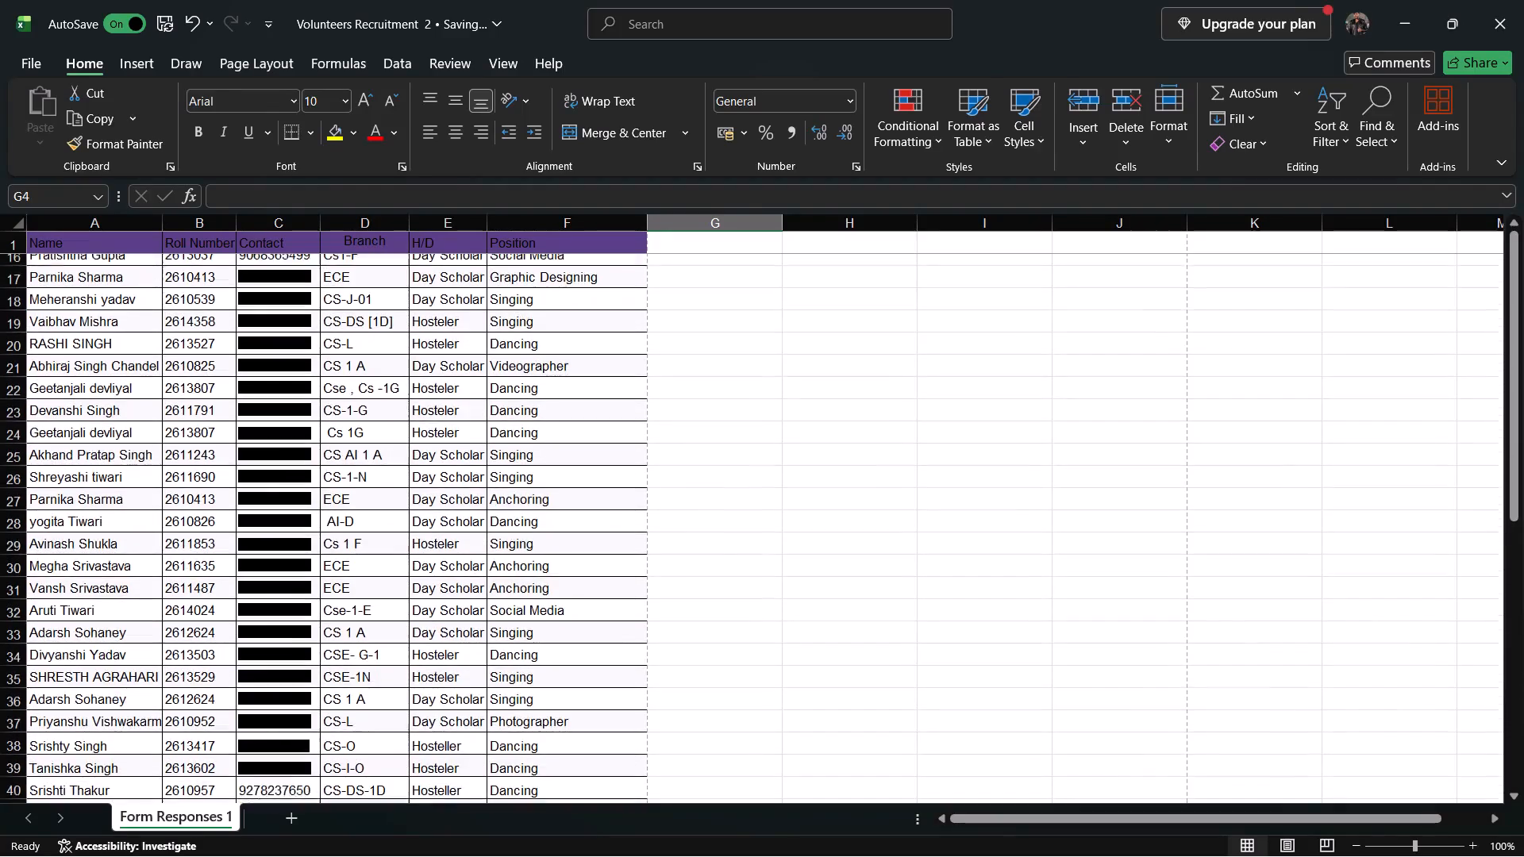
scroll(281, 561, "down", 1)
scroll(281, 561, "up", 1)
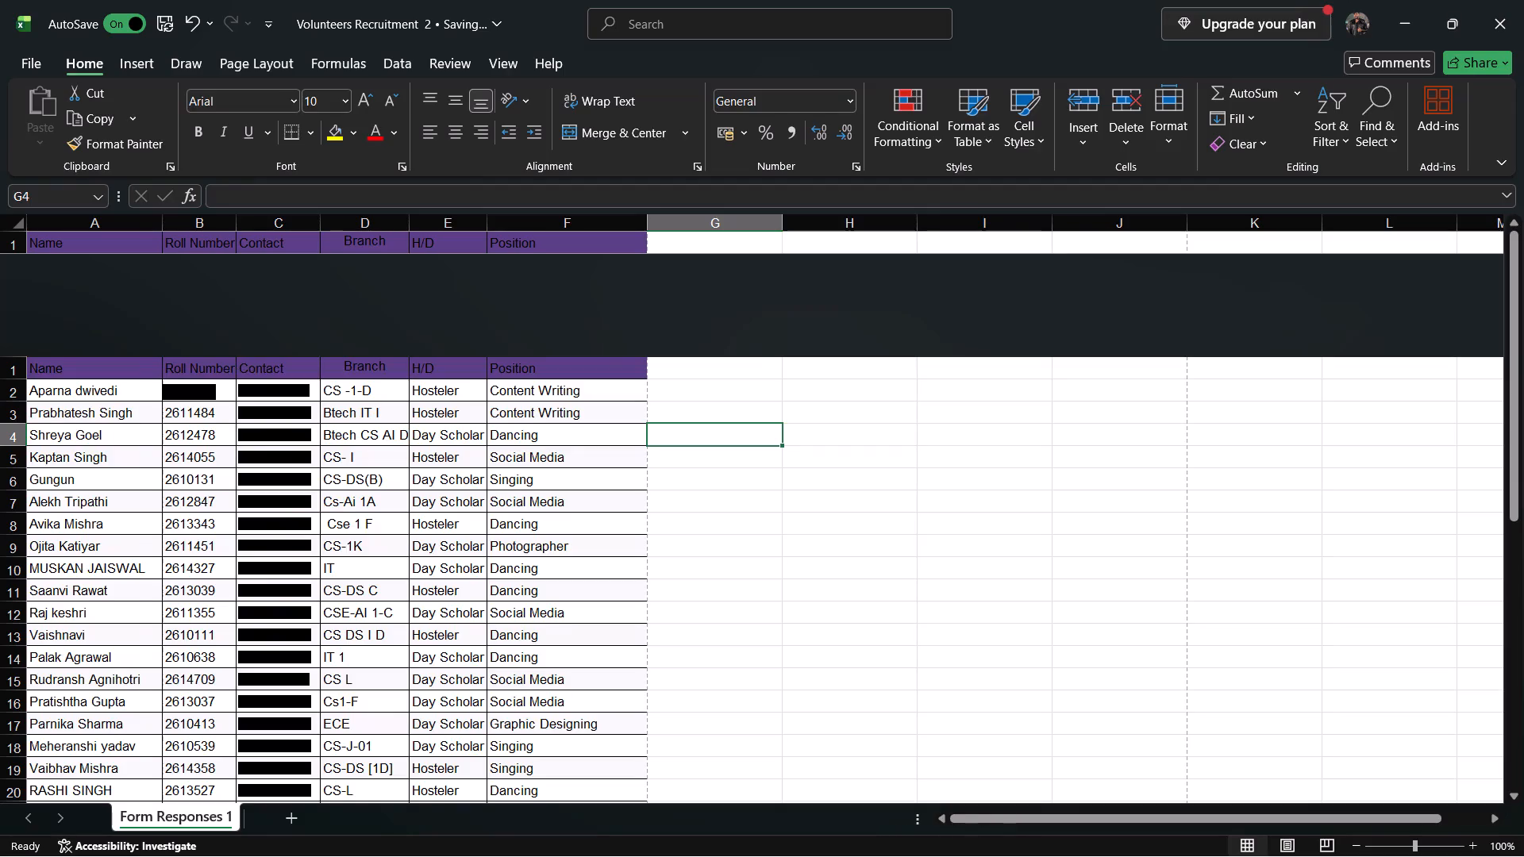
scroll(281, 561, "down", 1)
scroll(294, 478, "down", 3)
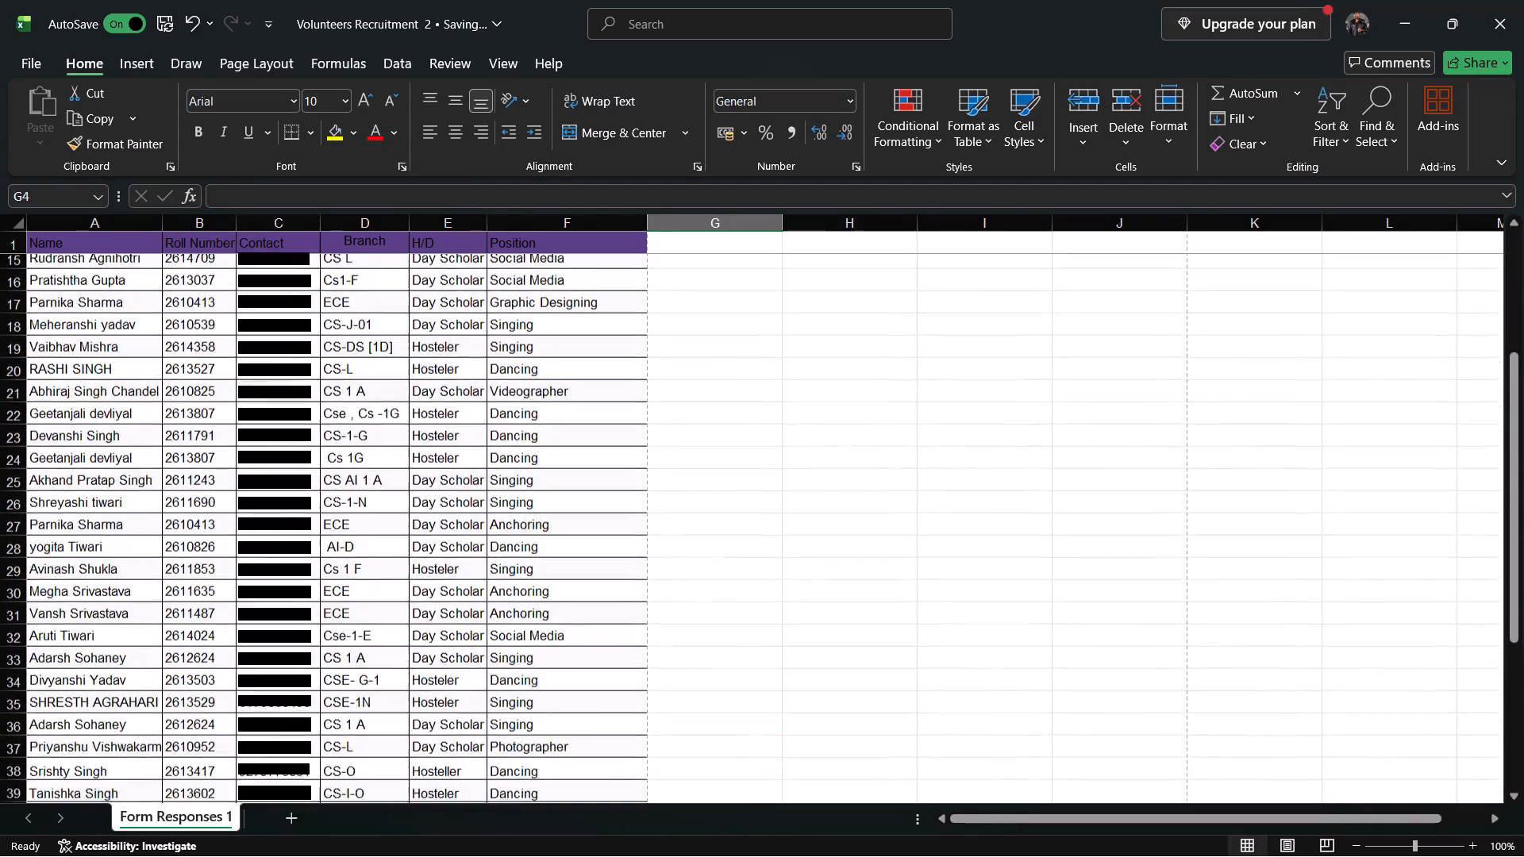
scroll(294, 478, "down", 2)
scroll(294, 478, "right", 2)
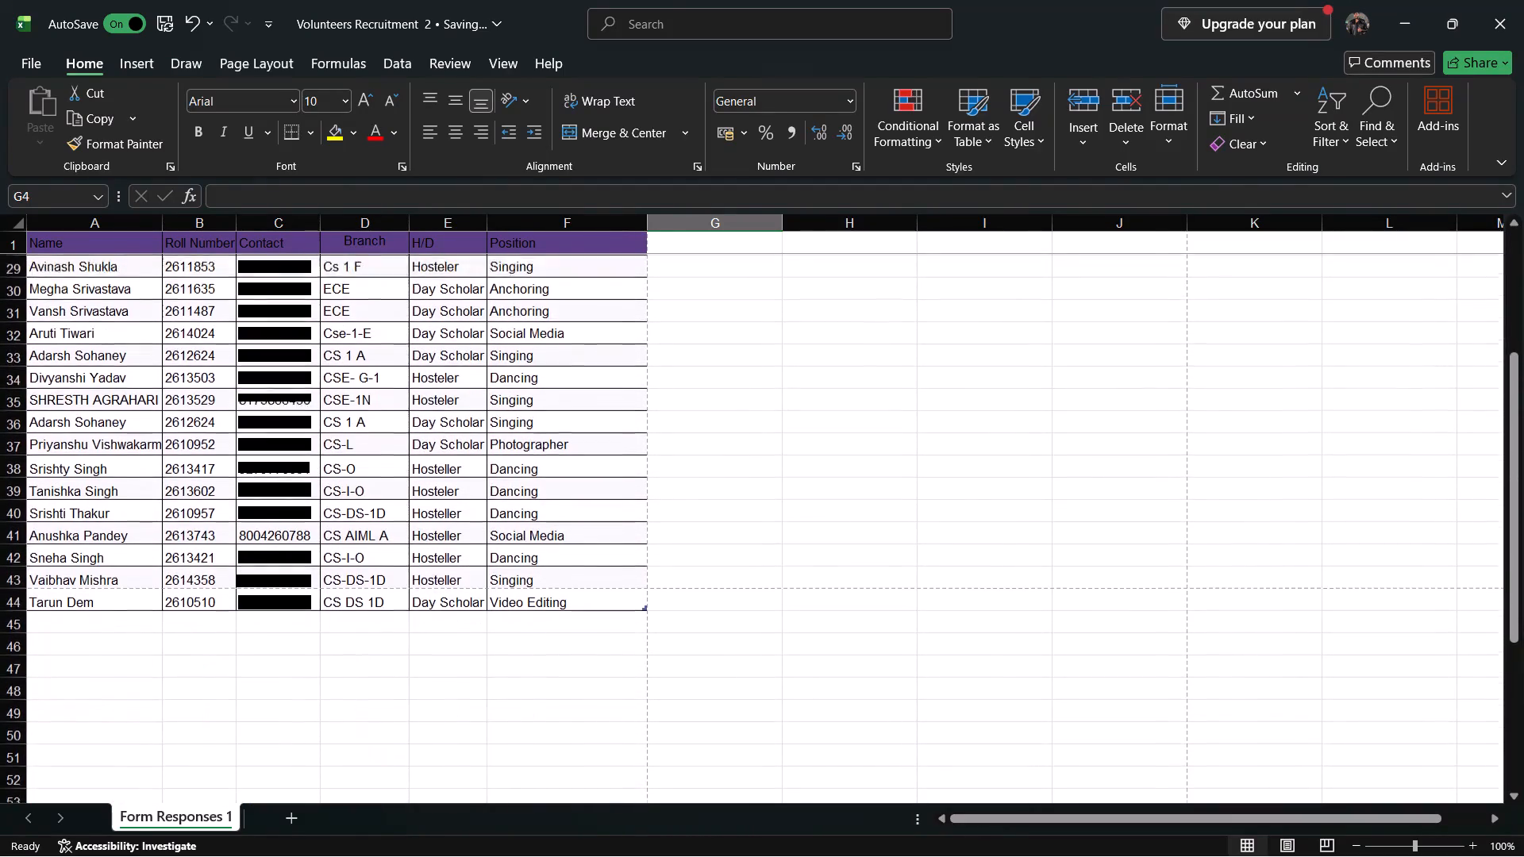
scroll(294, 478, "right", 1)
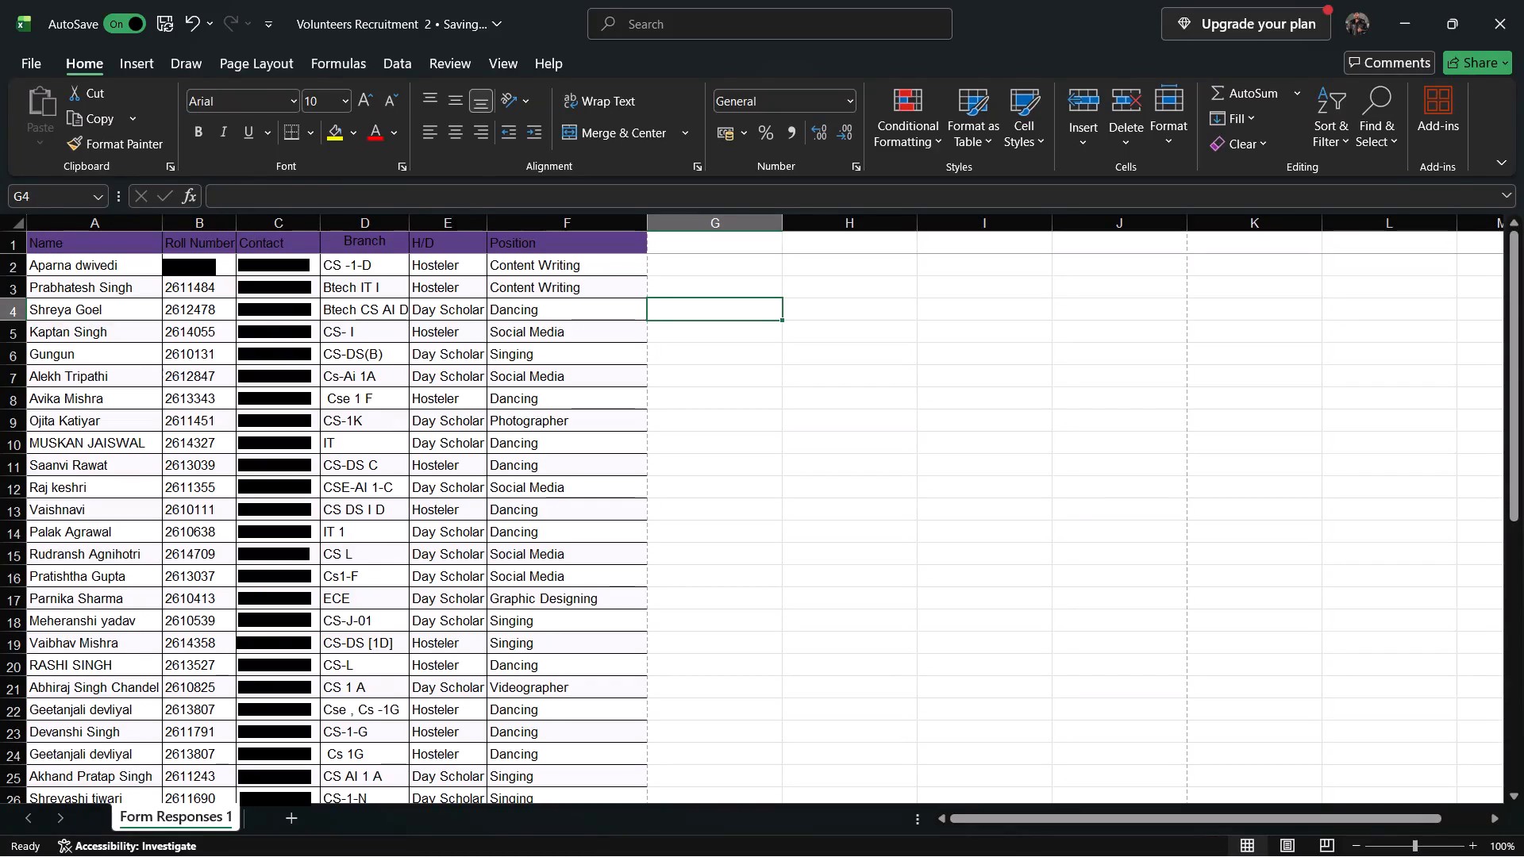
scroll(134, 445, "up", 1)
scroll(134, 445, "down", 1)
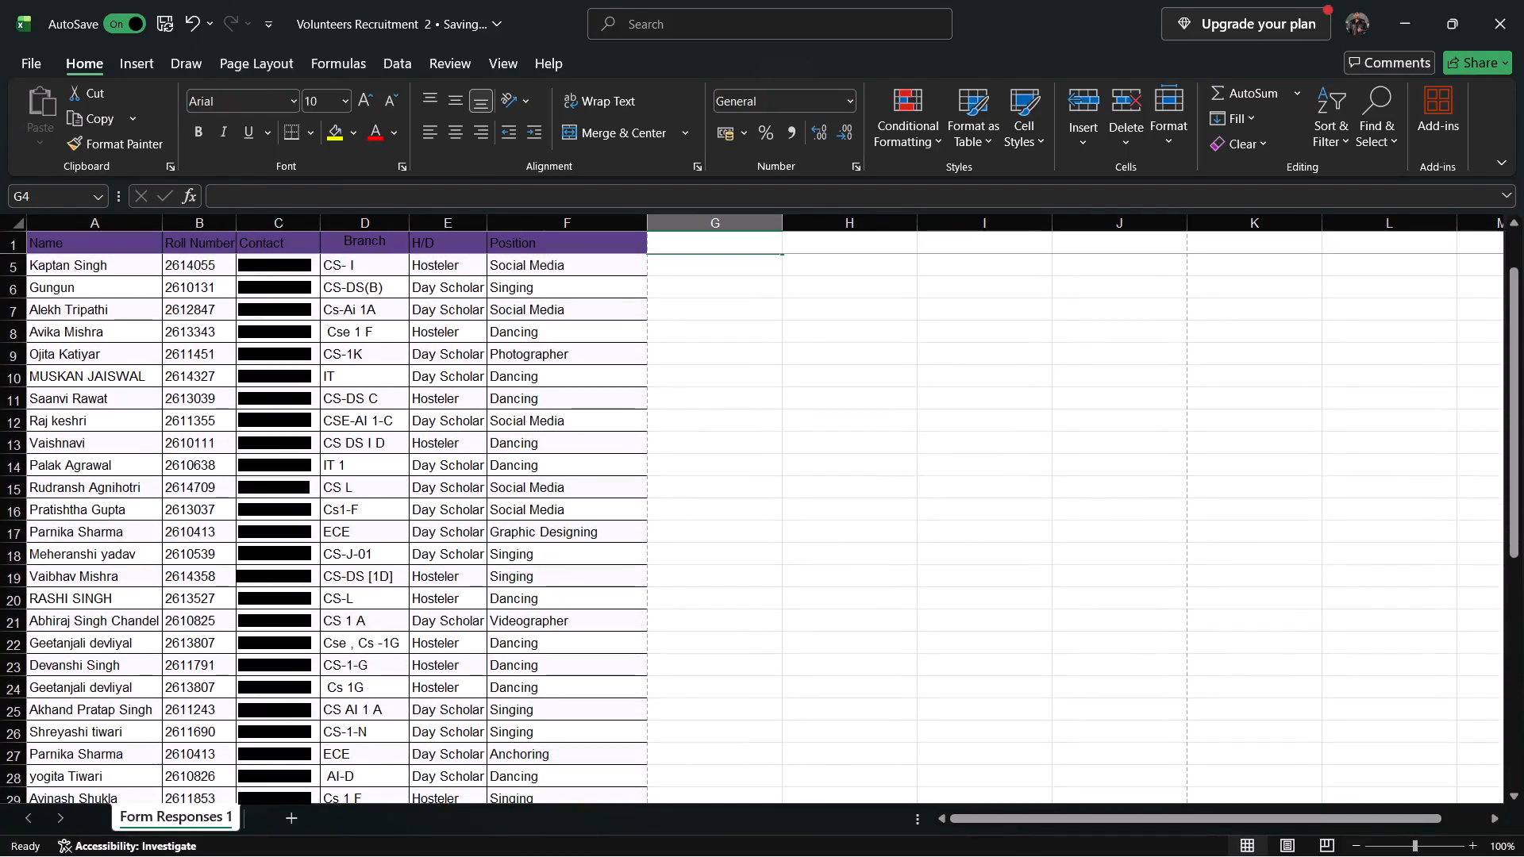
scroll(134, 445, "down", 6)
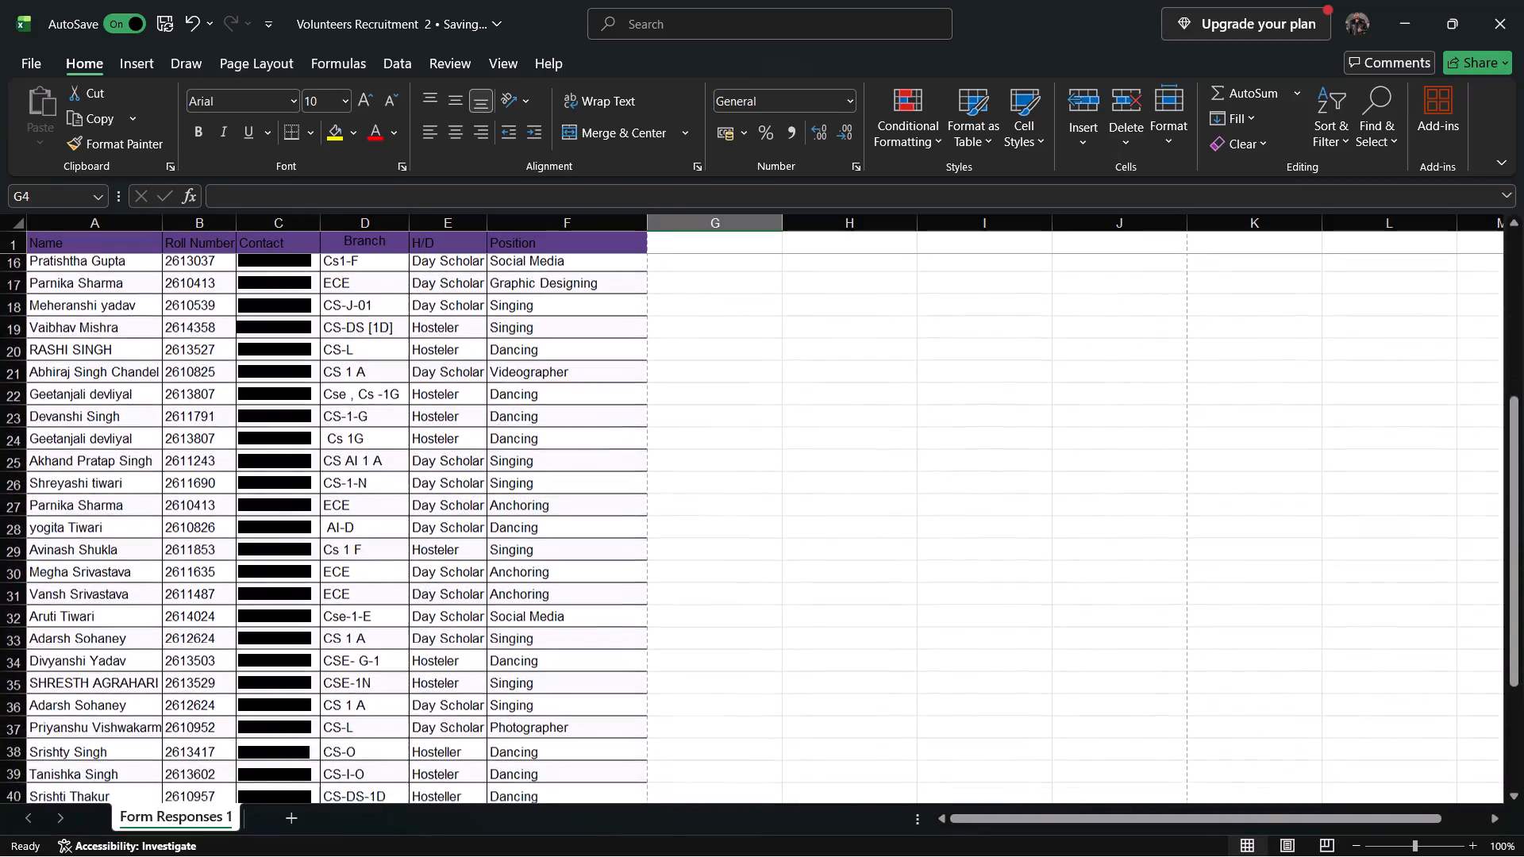
scroll(134, 445, "down", 1)
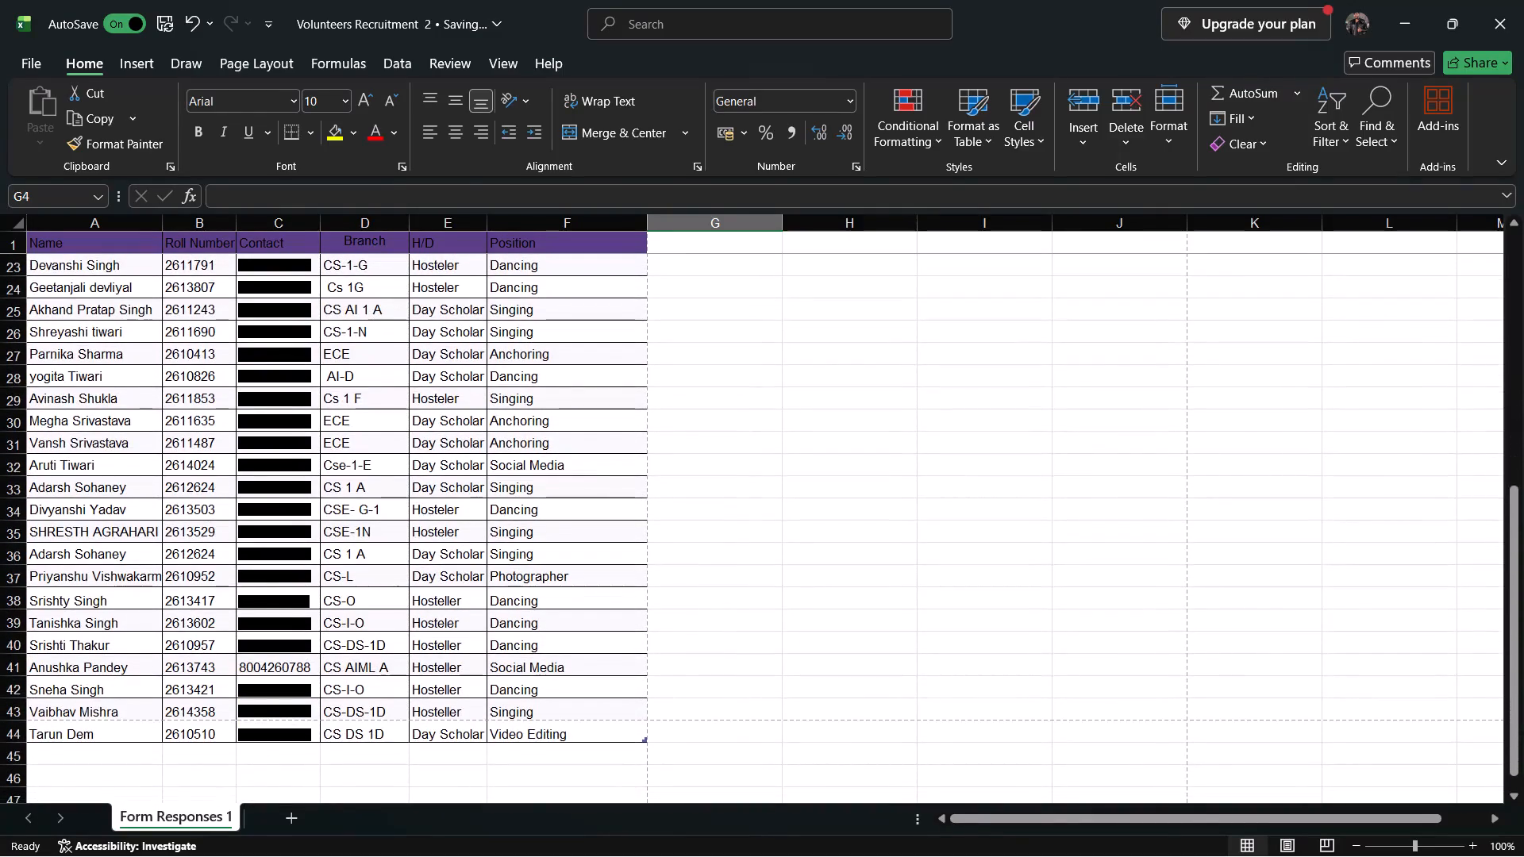
scroll(134, 445, "up", 2)
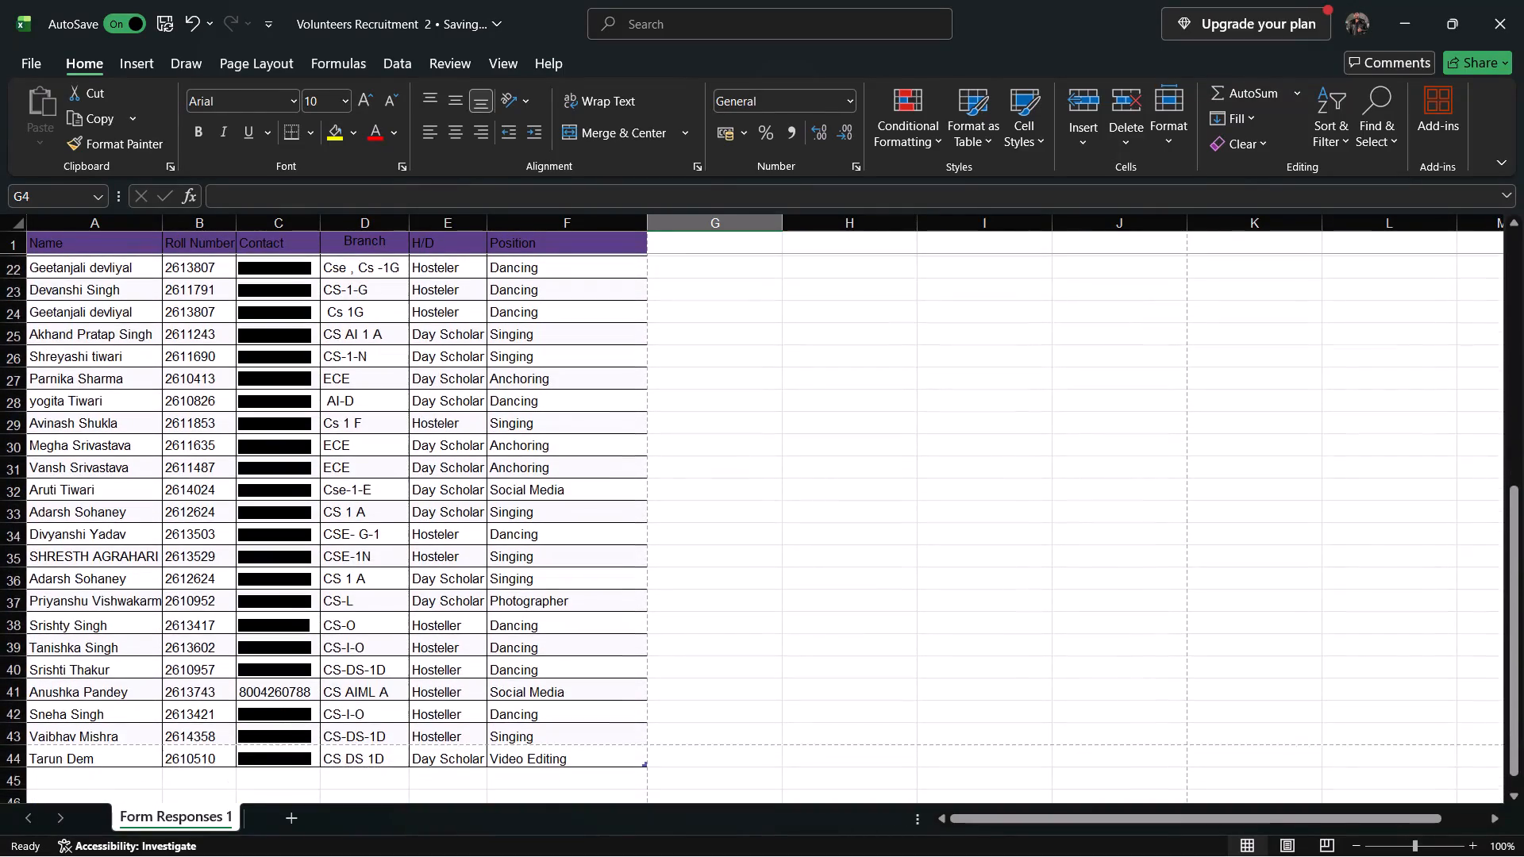
scroll(134, 445, "up", 2)
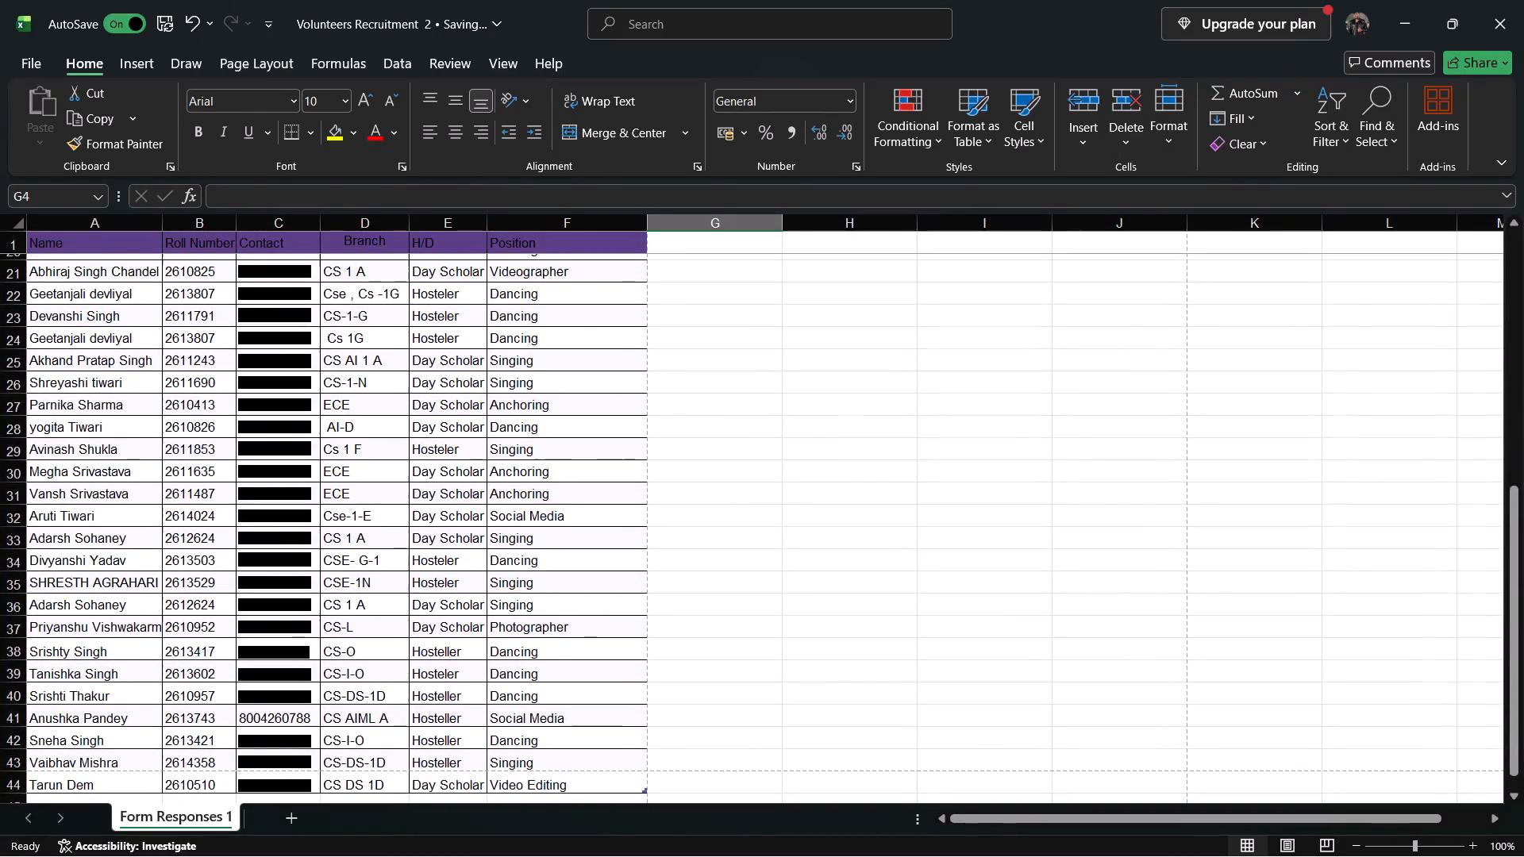
scroll(134, 445, "up", 2)
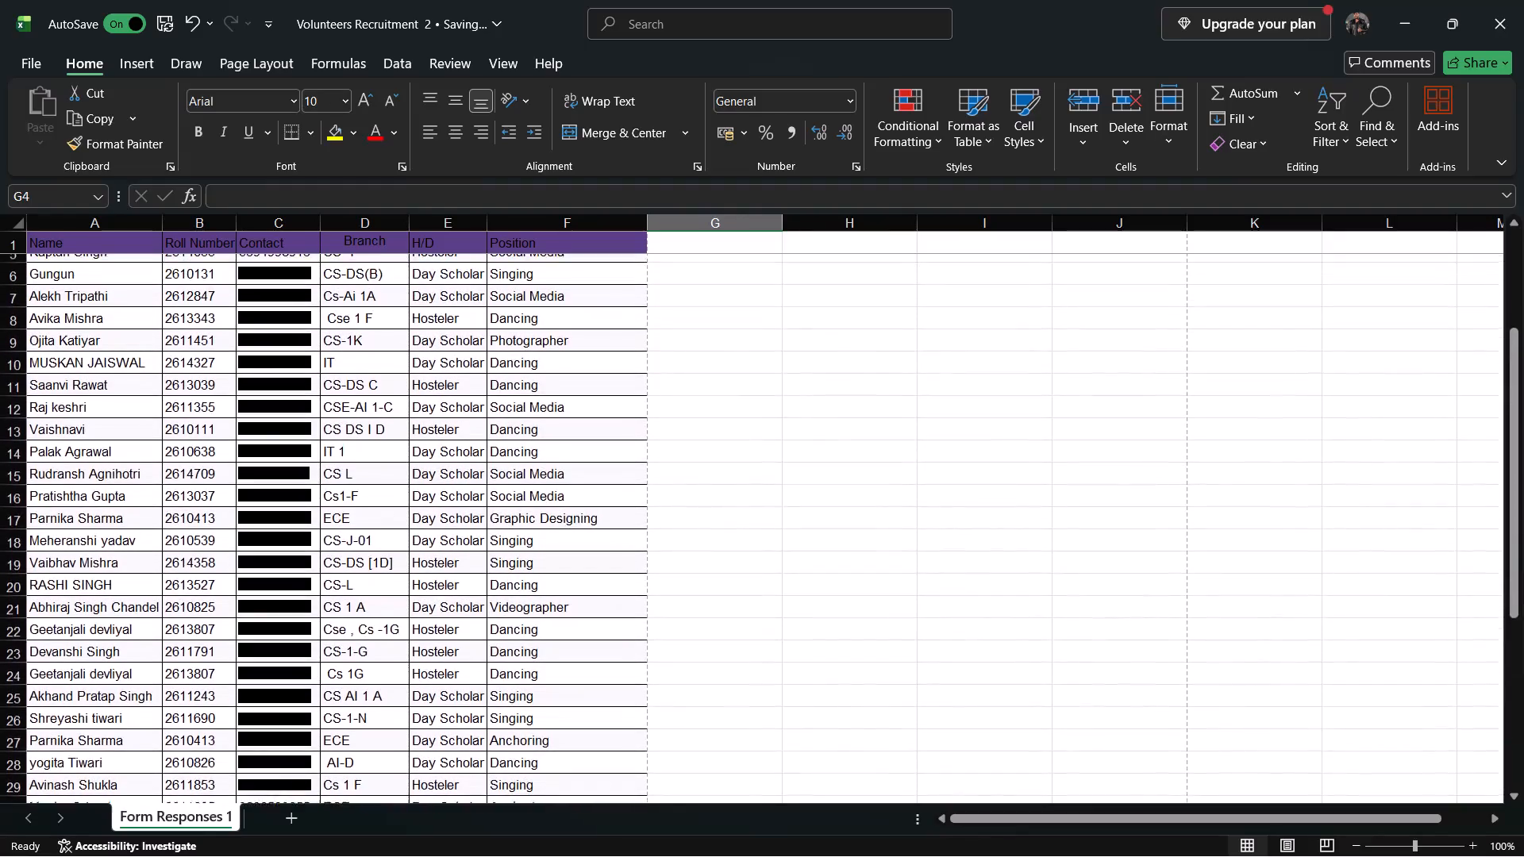
scroll(134, 445, "up", 2)
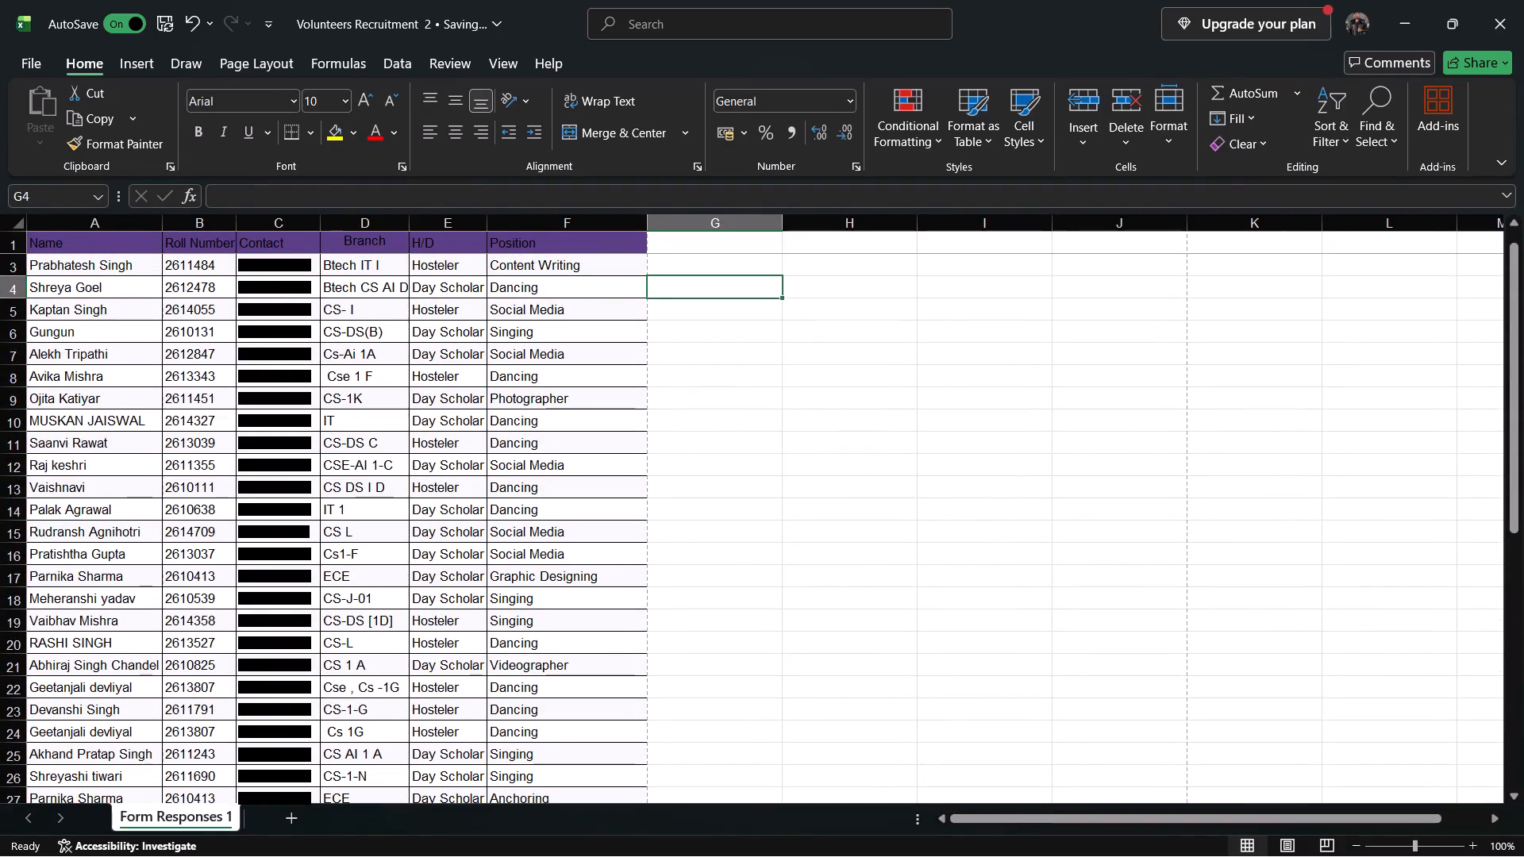
Delete sheet row 13, the Dancing hosteler entry with branch CS DS I D.
left_click(12, 490)
right_click(12, 490)
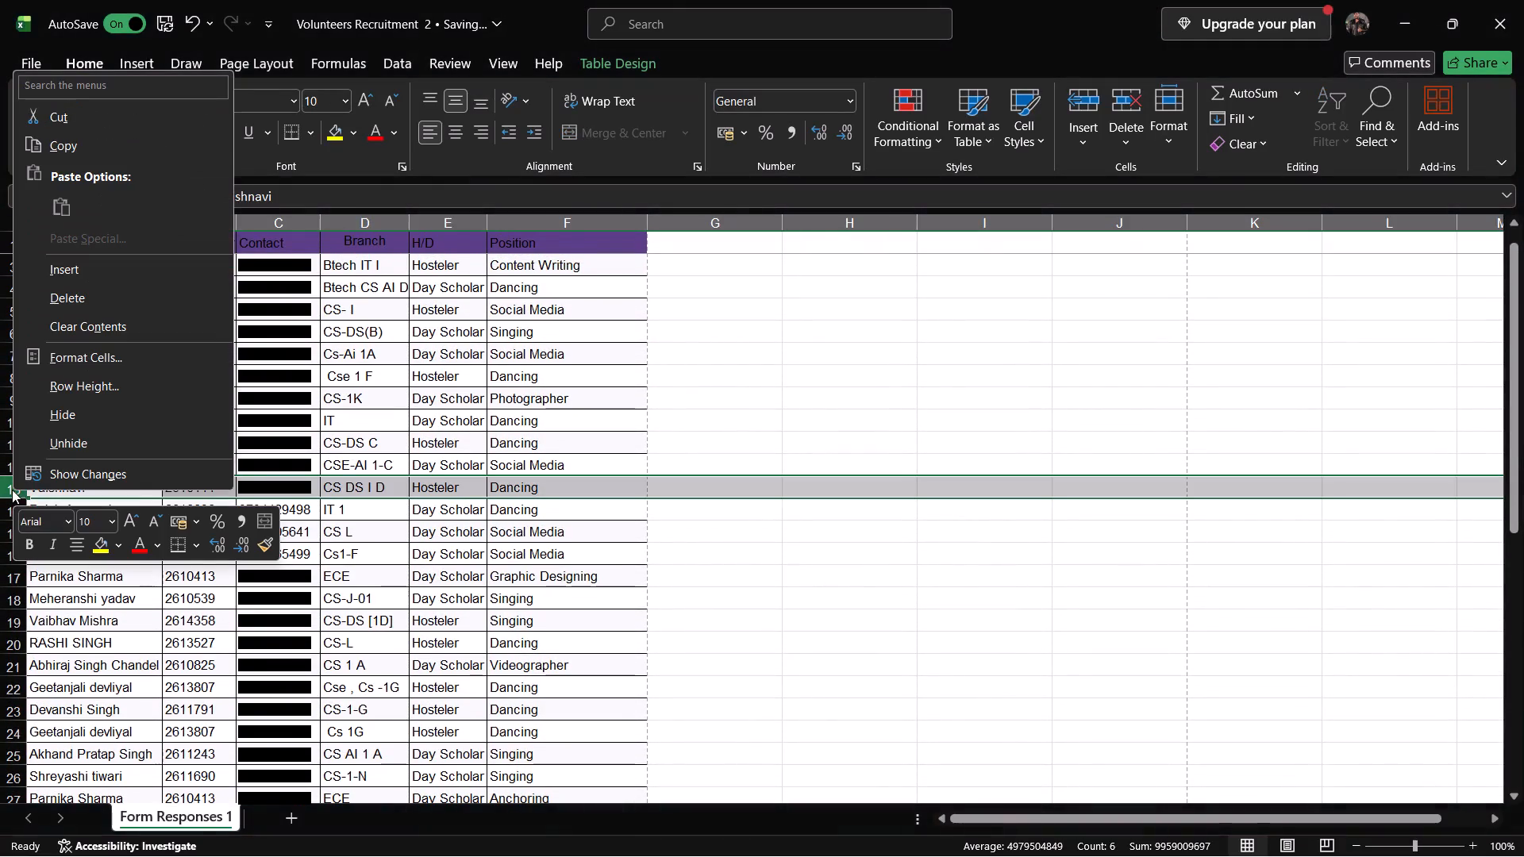
left_click(125, 297)
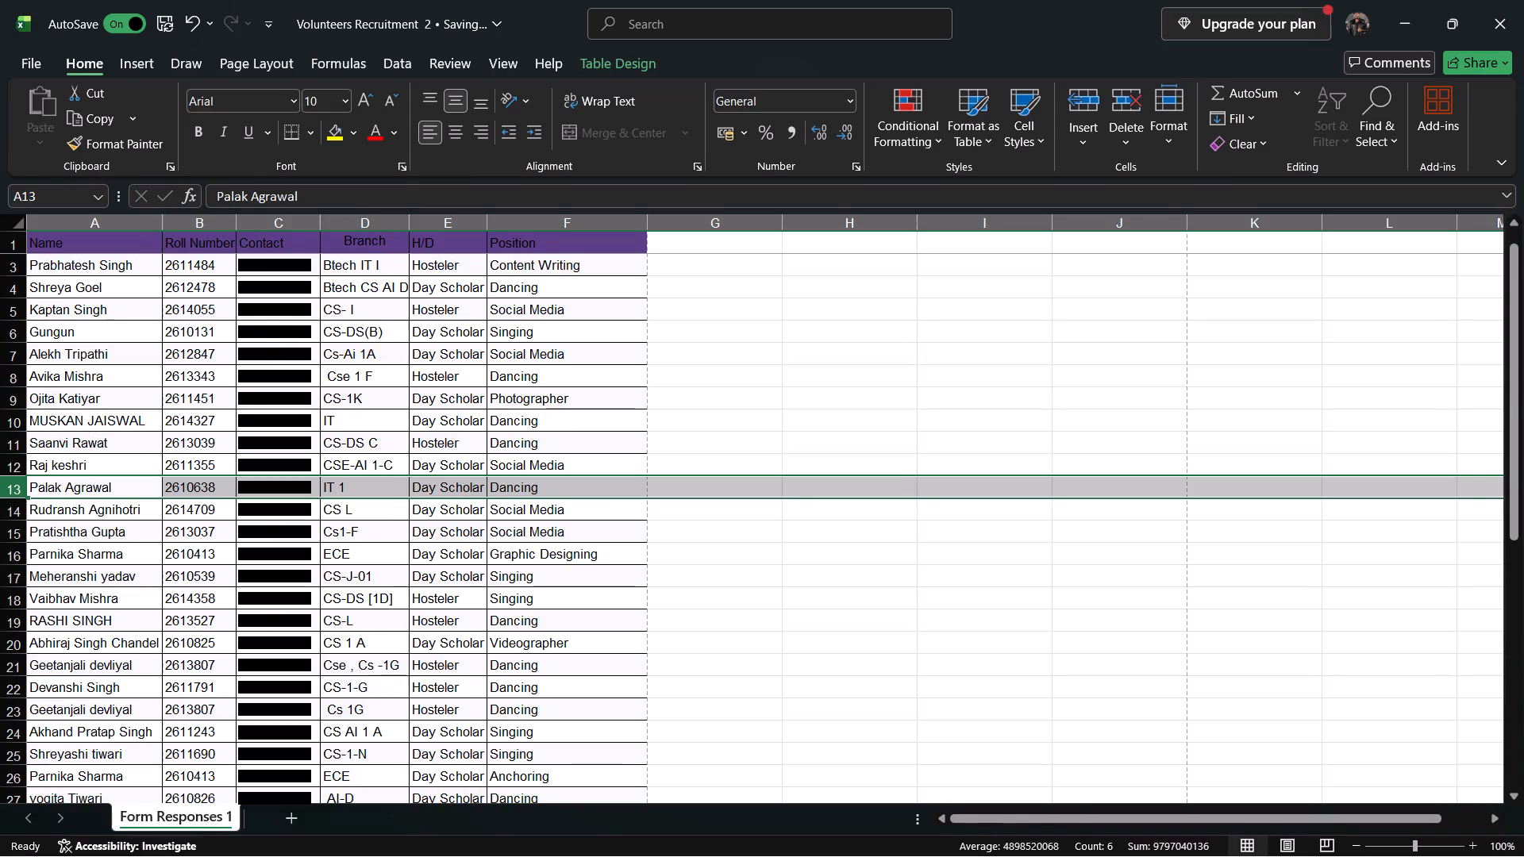
Check the remaining volunteer rows down to the end of the table.
scroll(86, 639, "down", 1)
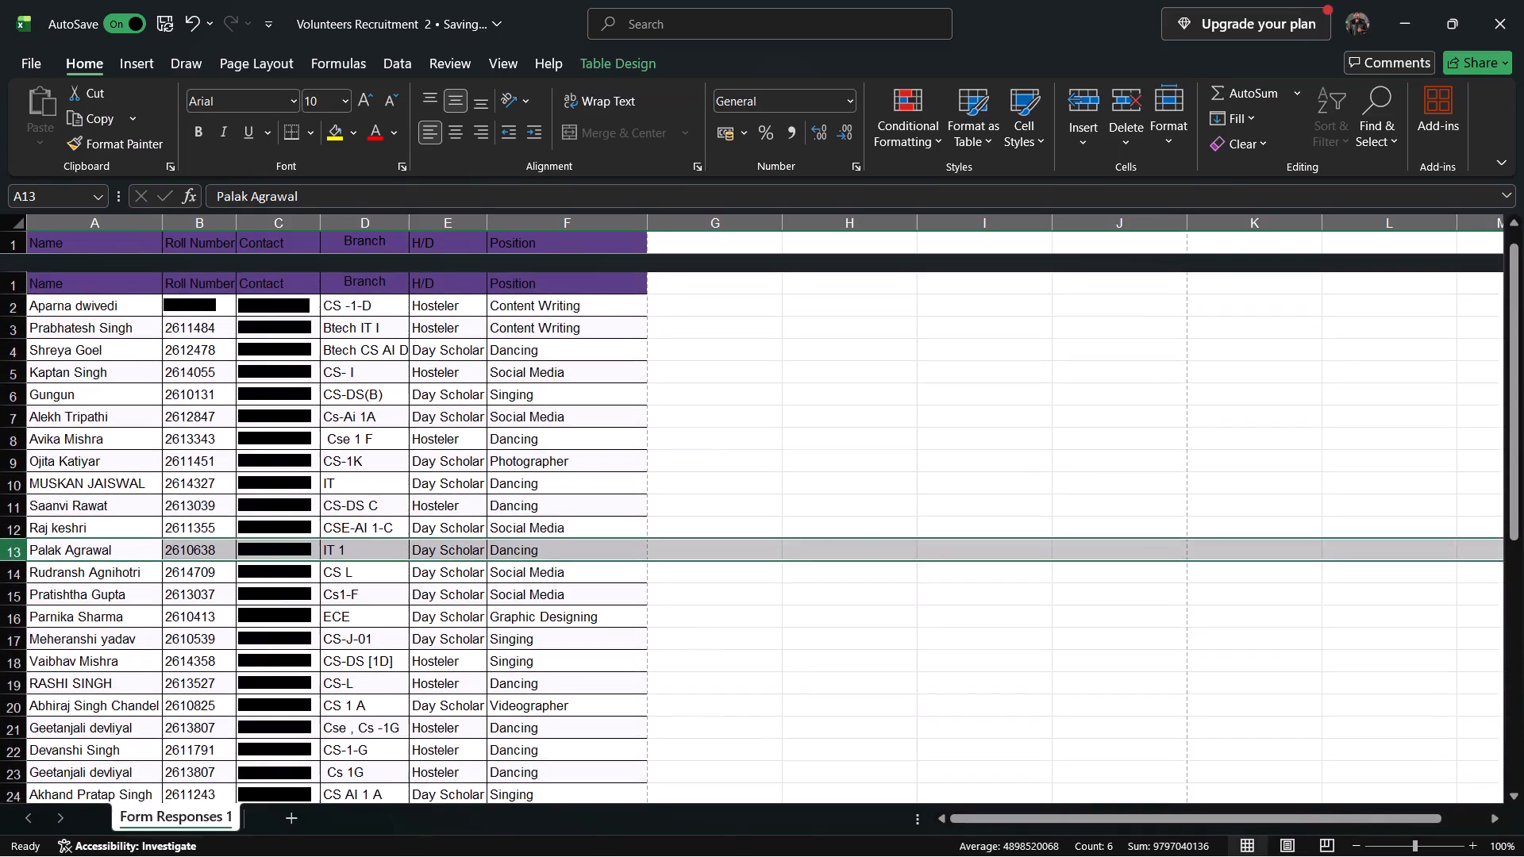
scroll(86, 639, "down", 1)
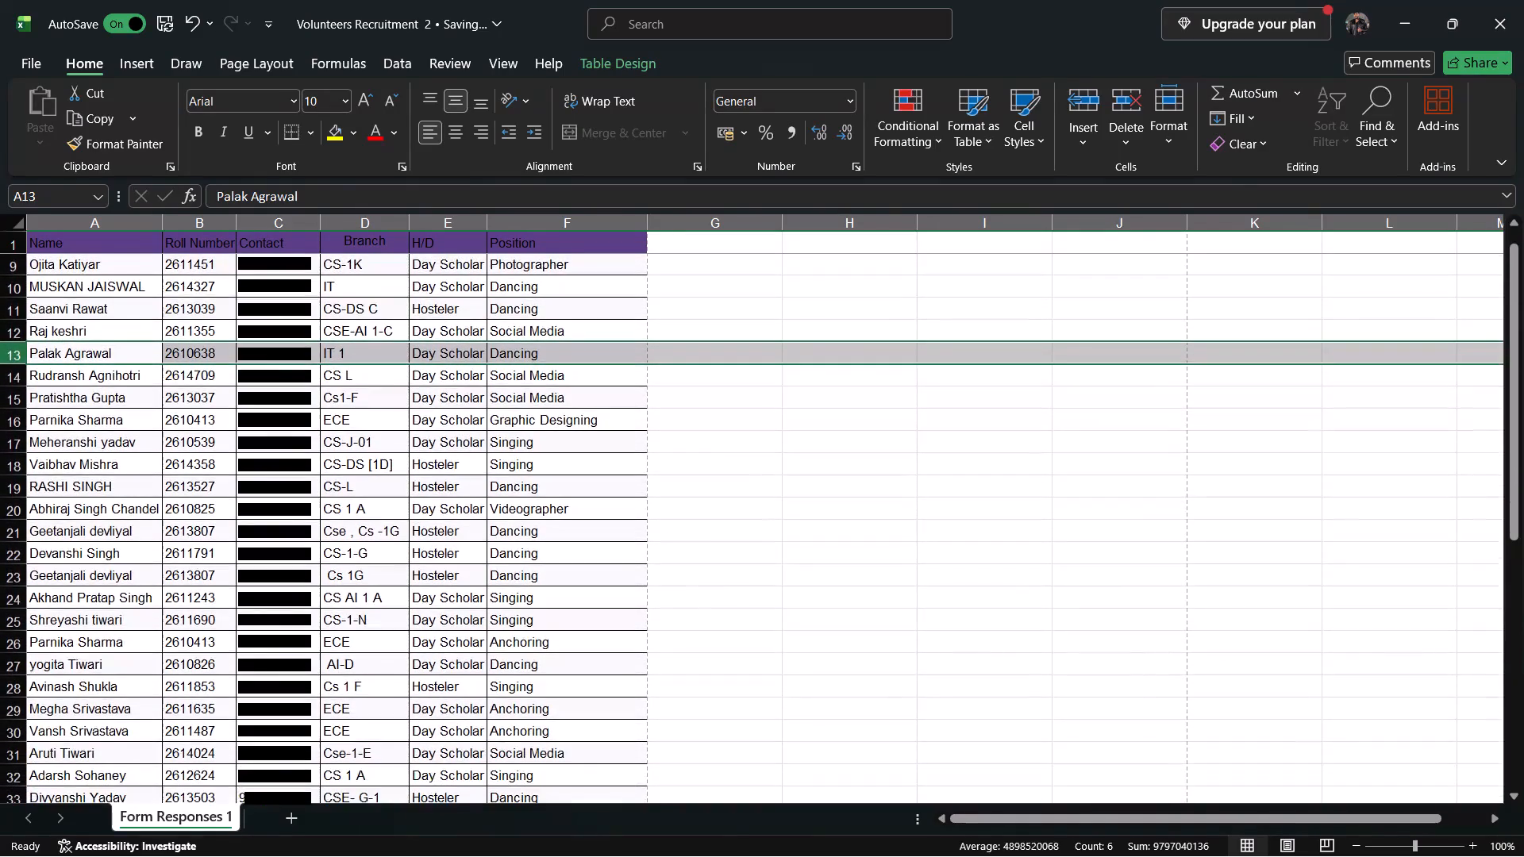
scroll(86, 639, "down", 2)
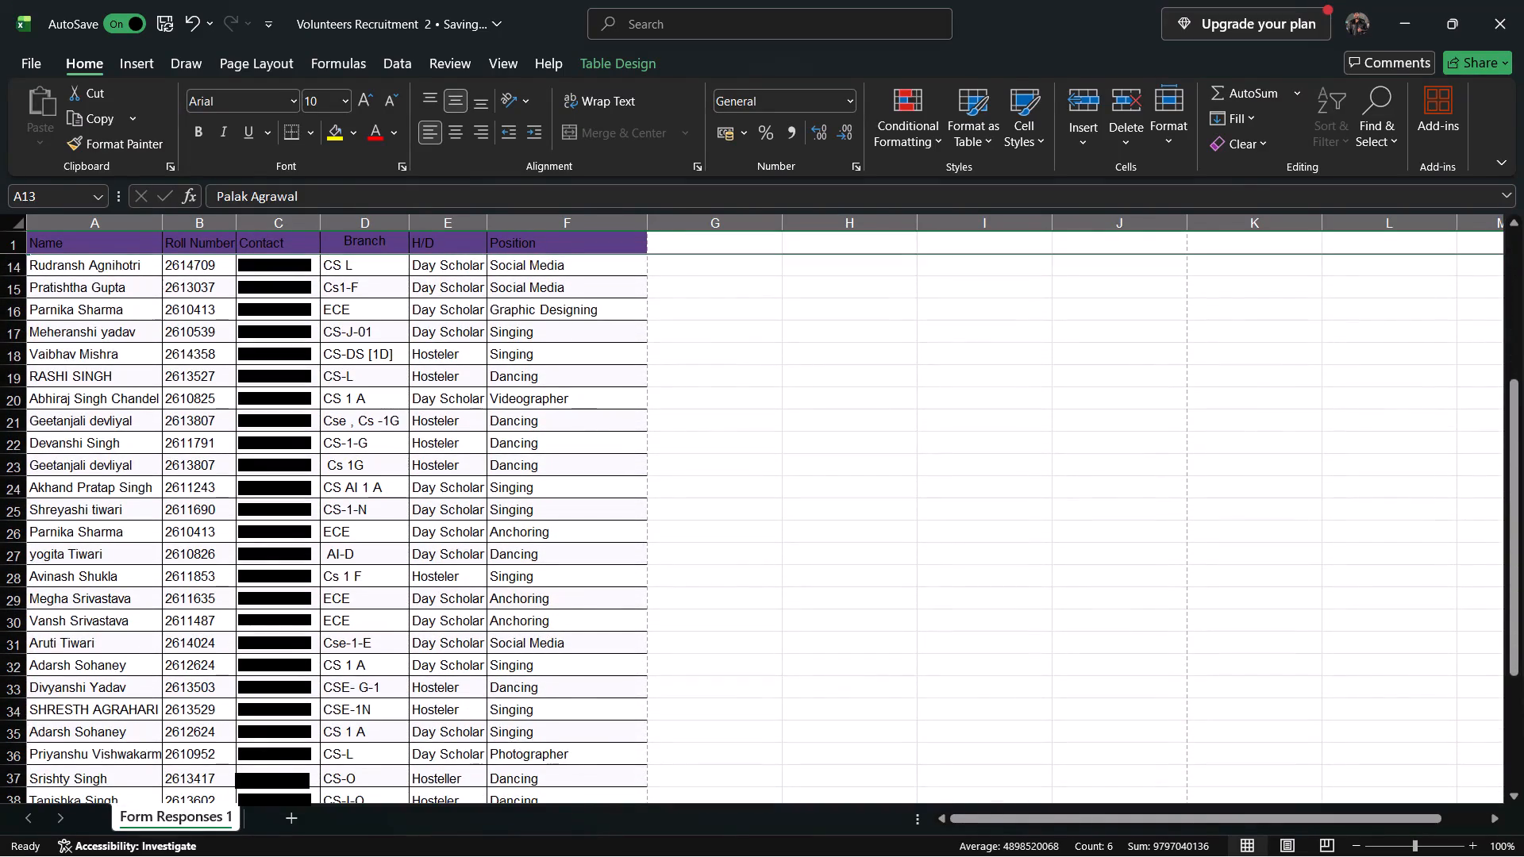
scroll(86, 639, "down", 2)
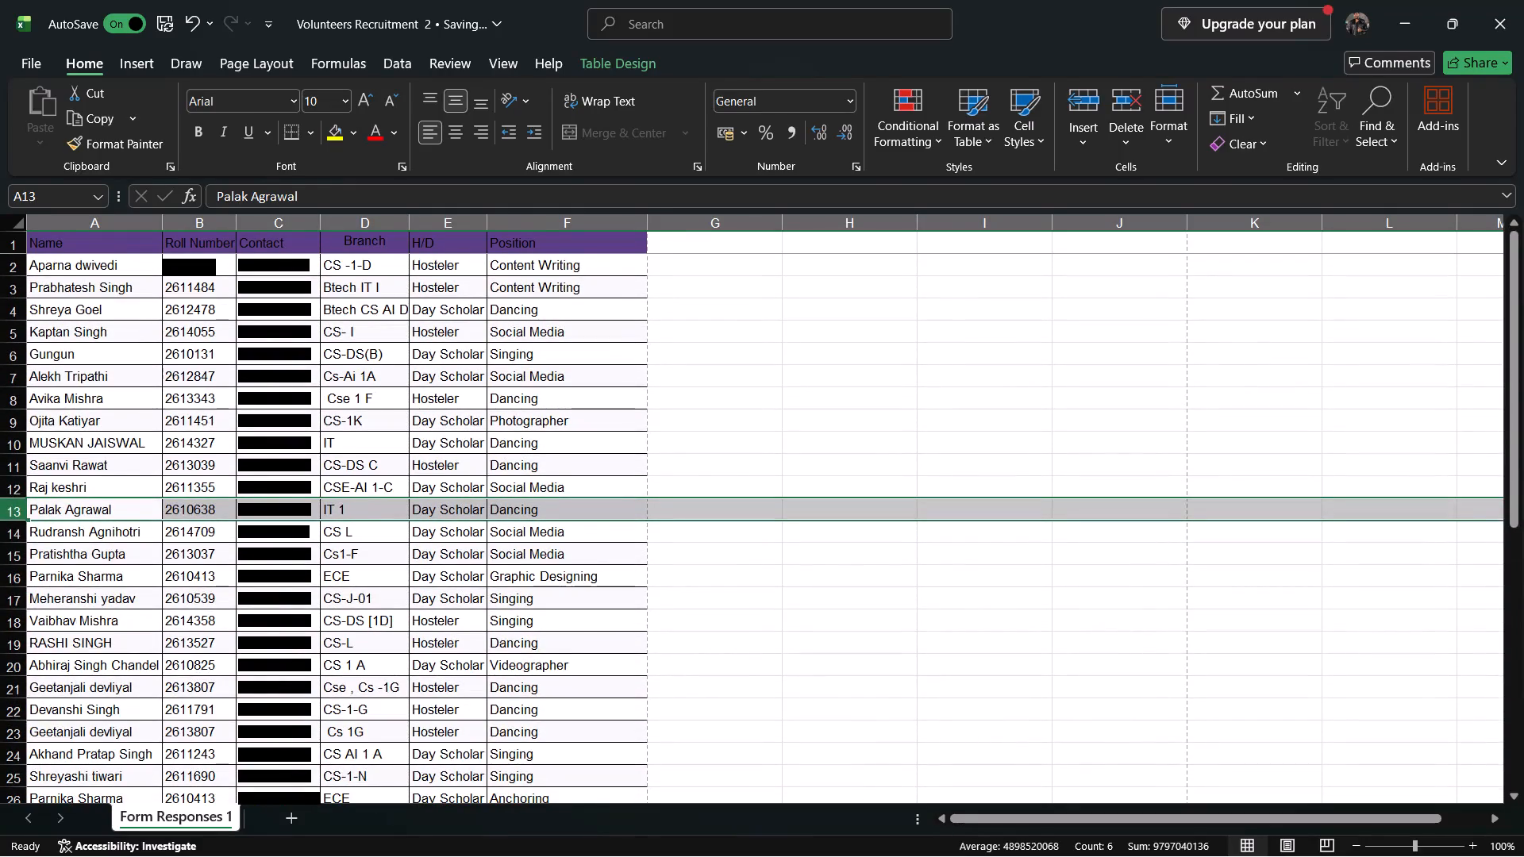
scroll(86, 639, "down", 2)
left_click(783, 559)
scroll(783, 559, "down", 1)
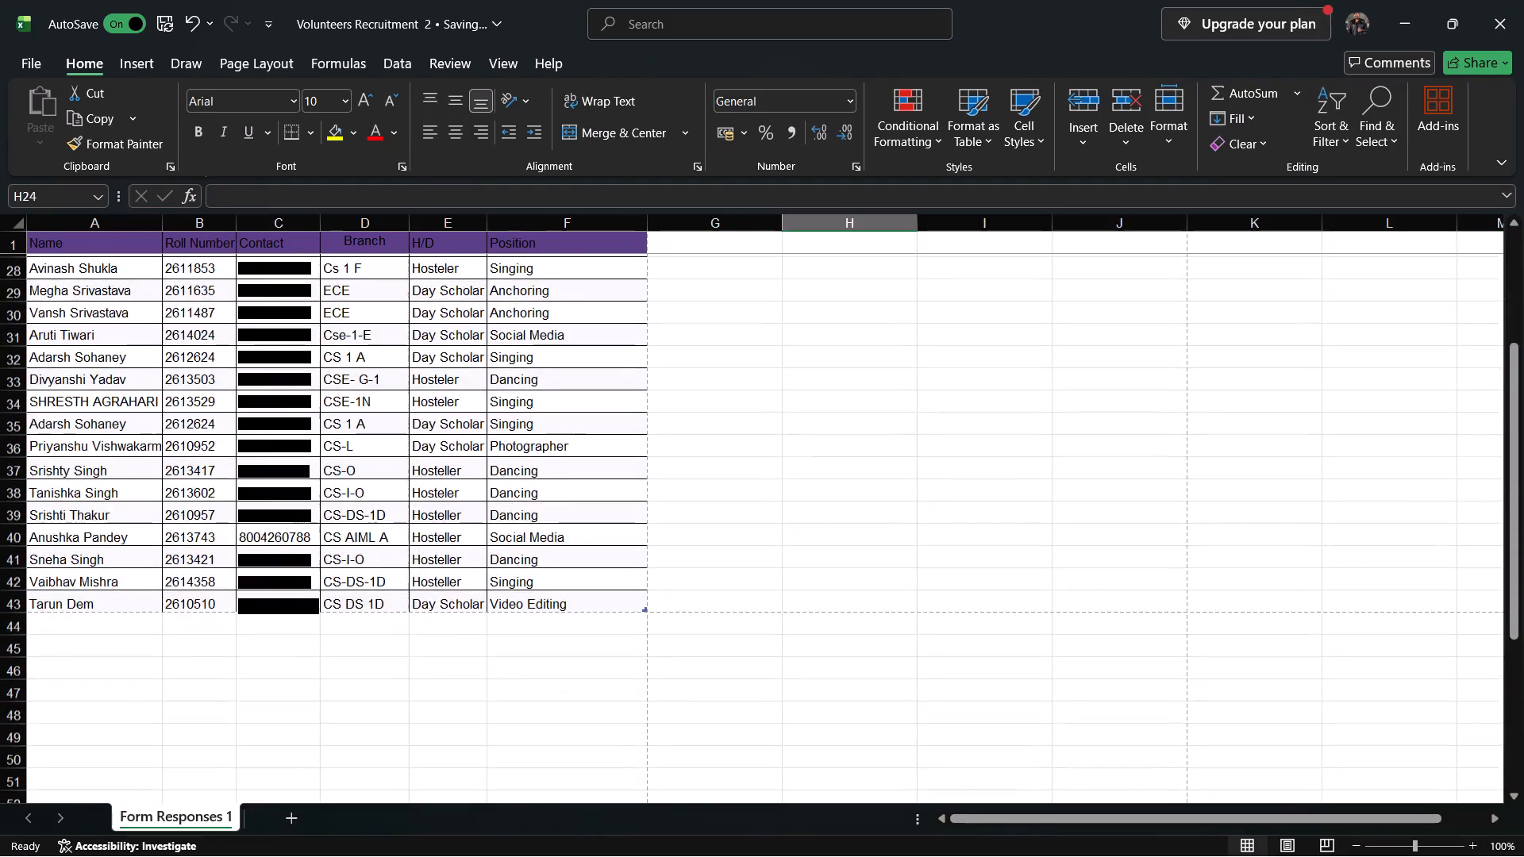
scroll(783, 559, "down", 1)
Save a copy to the Desktop folder as an Excel Workbook named Volunteers Recruitment 2, replacing the existing file.
left_click(24, 67)
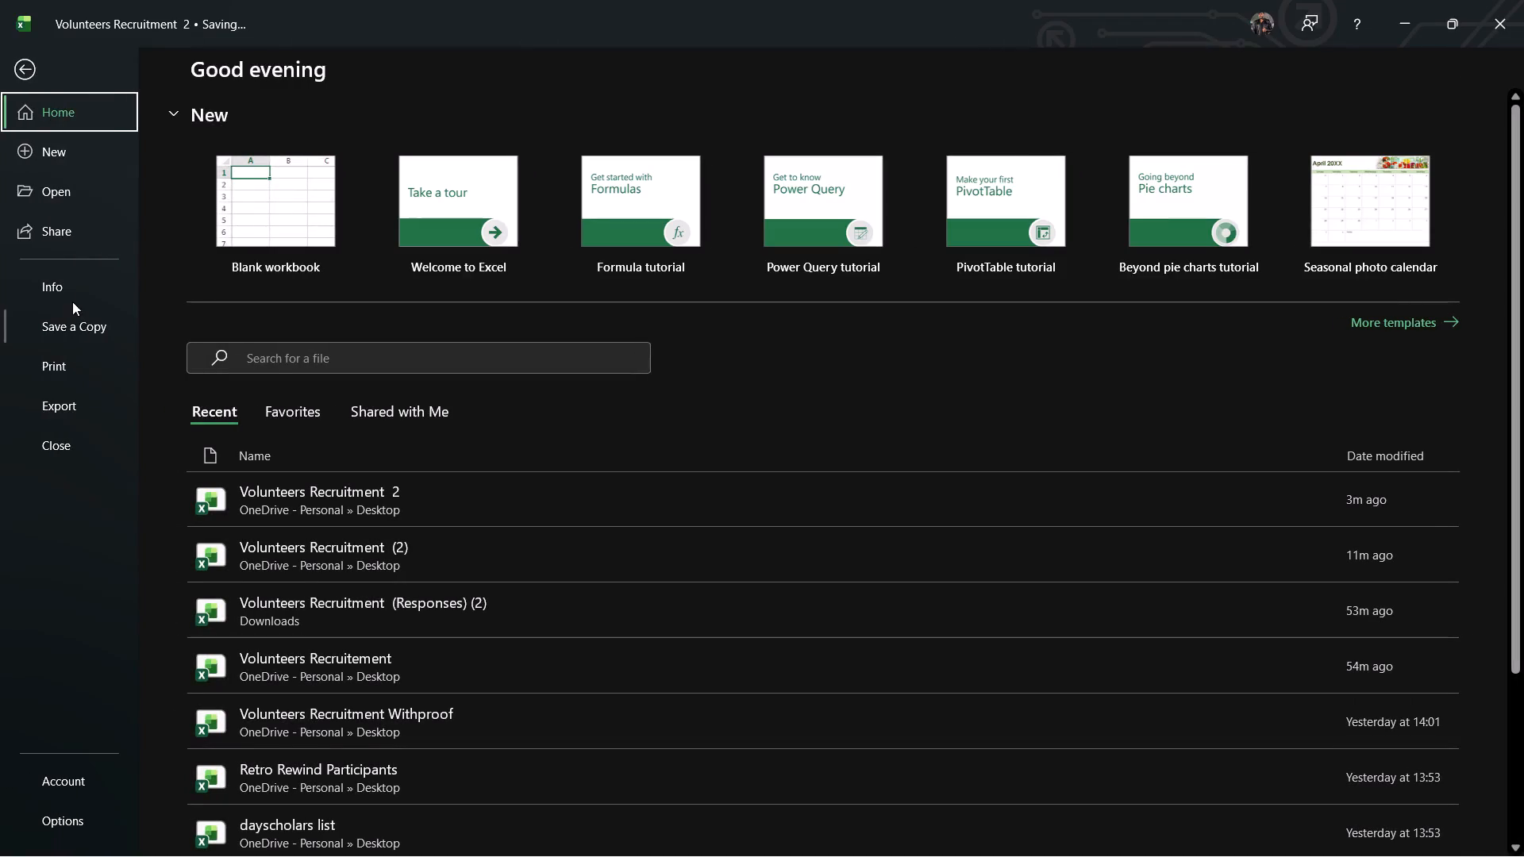
left_click(68, 323)
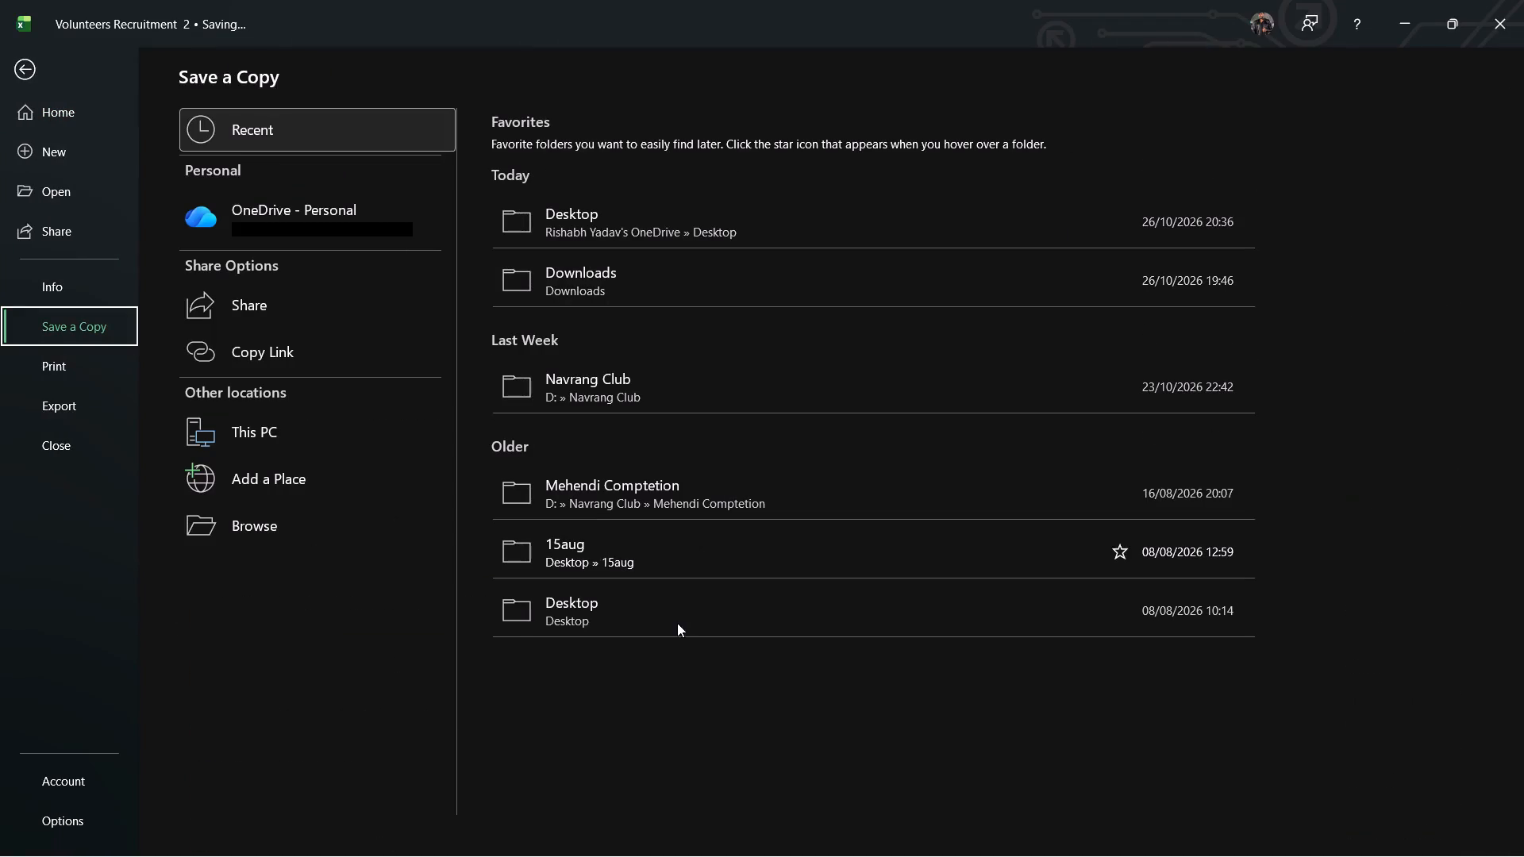
left_click(676, 624)
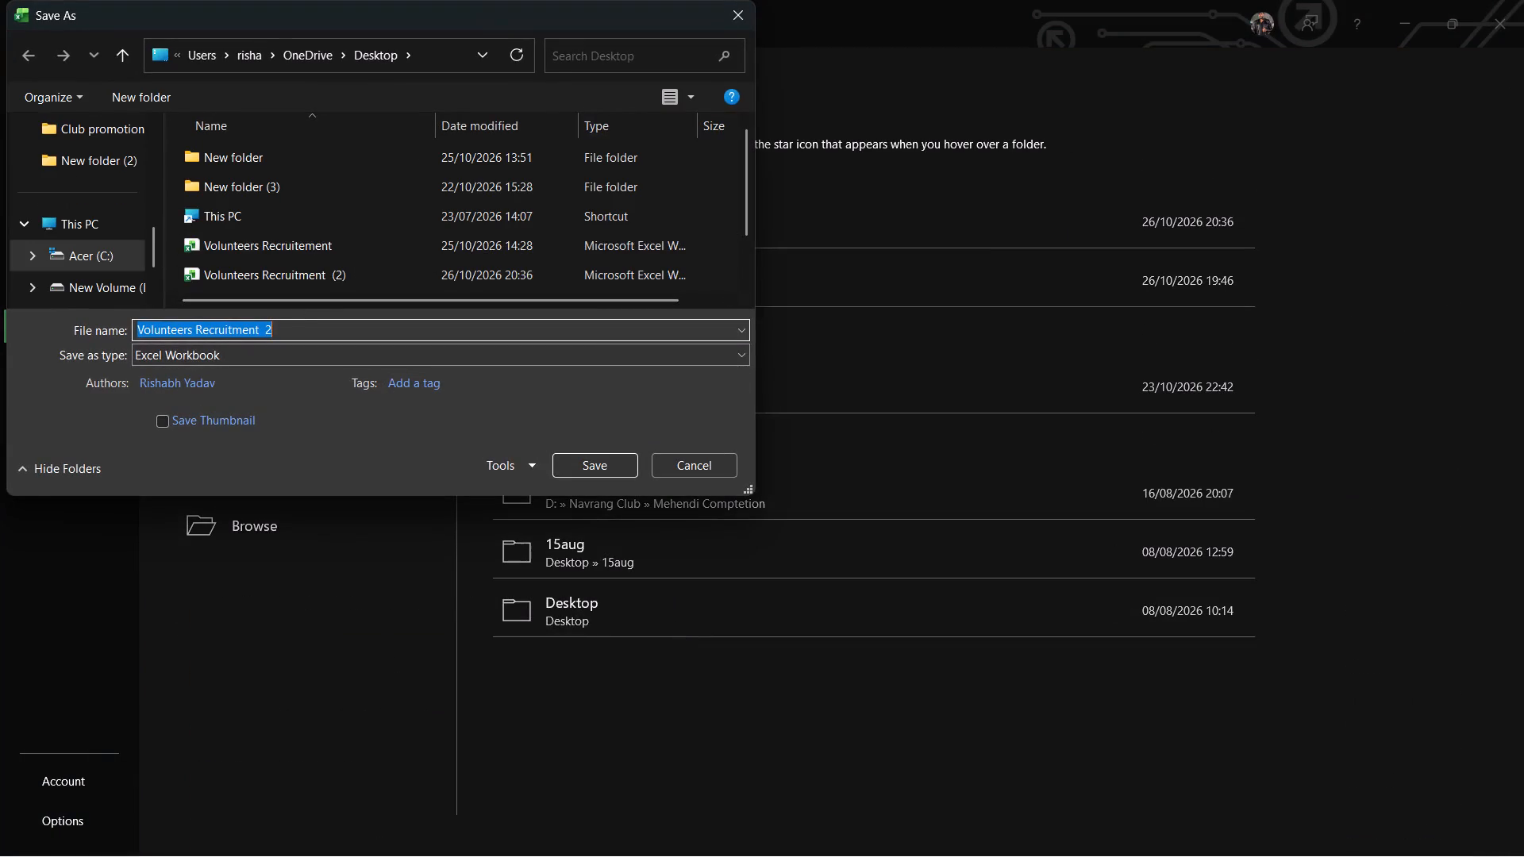
key("Return")
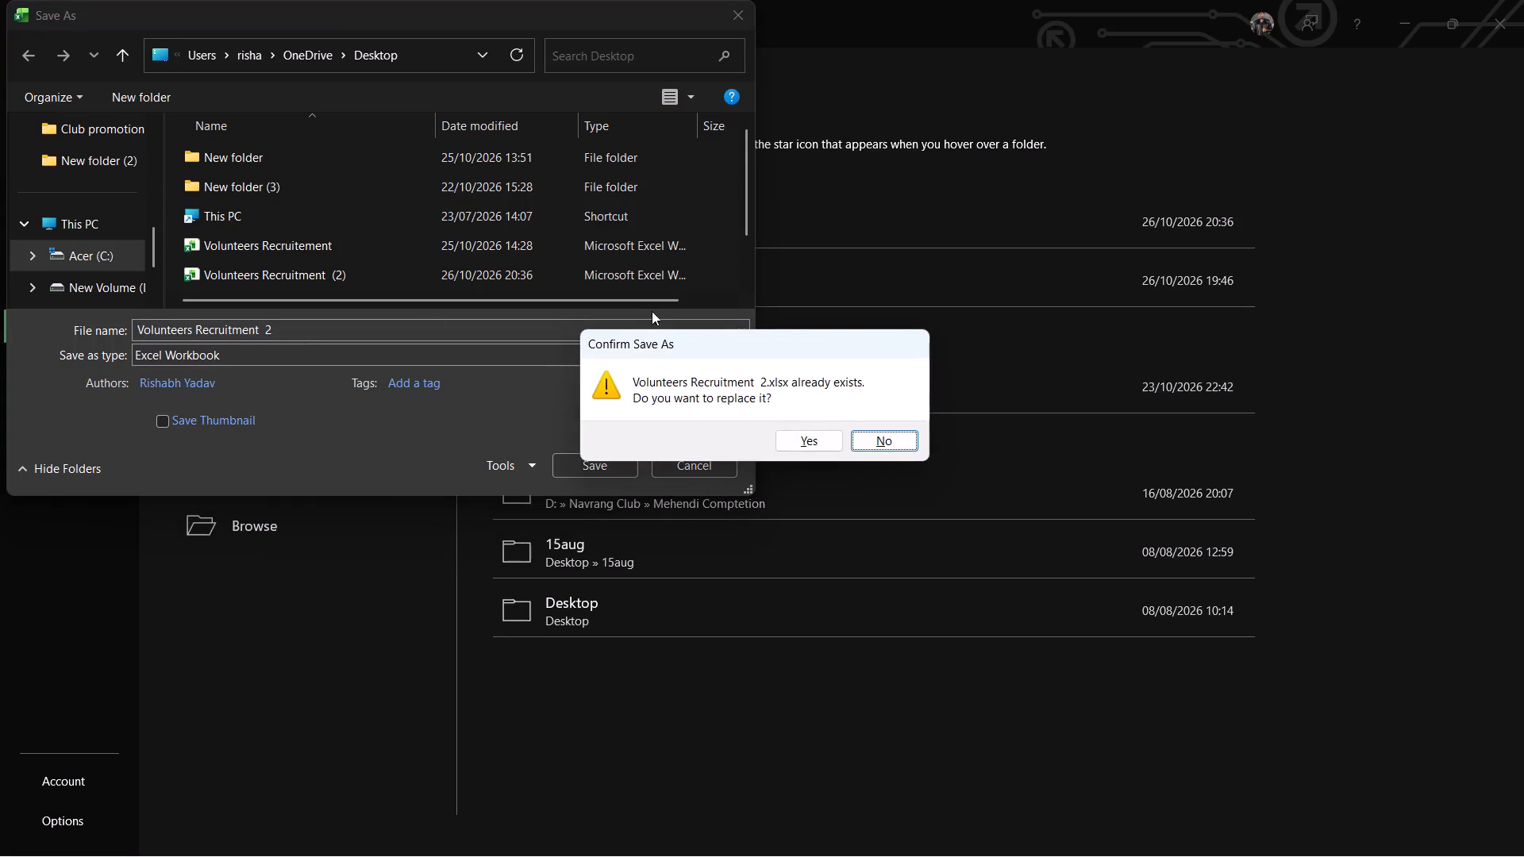
left_click(799, 443)
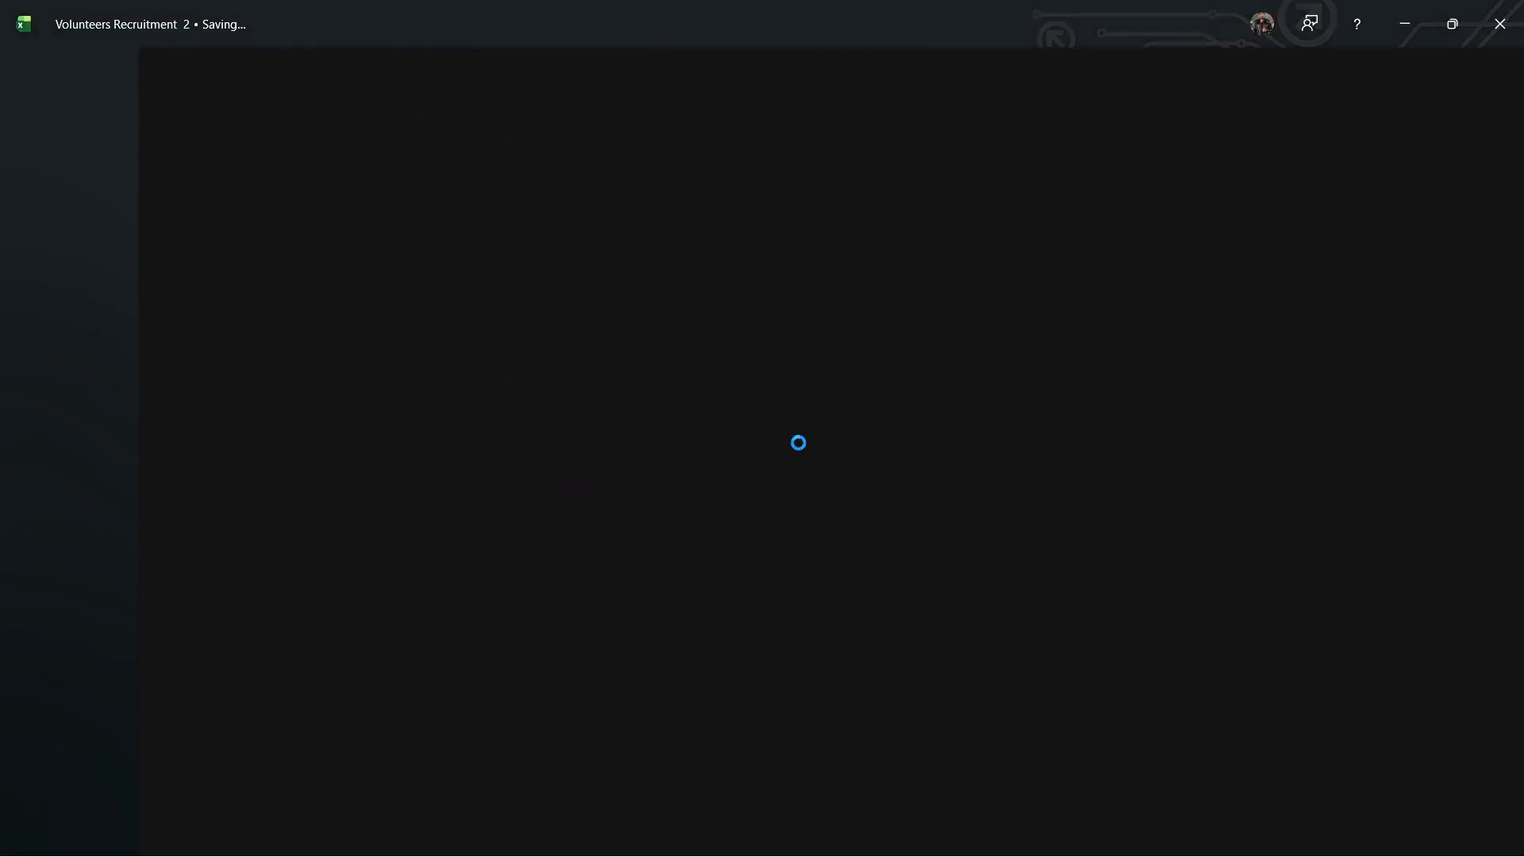
Save a PDF copy to the Desktop folder as Volunteers Recruitment 2, replacing the existing PDF.
left_click(38, 63)
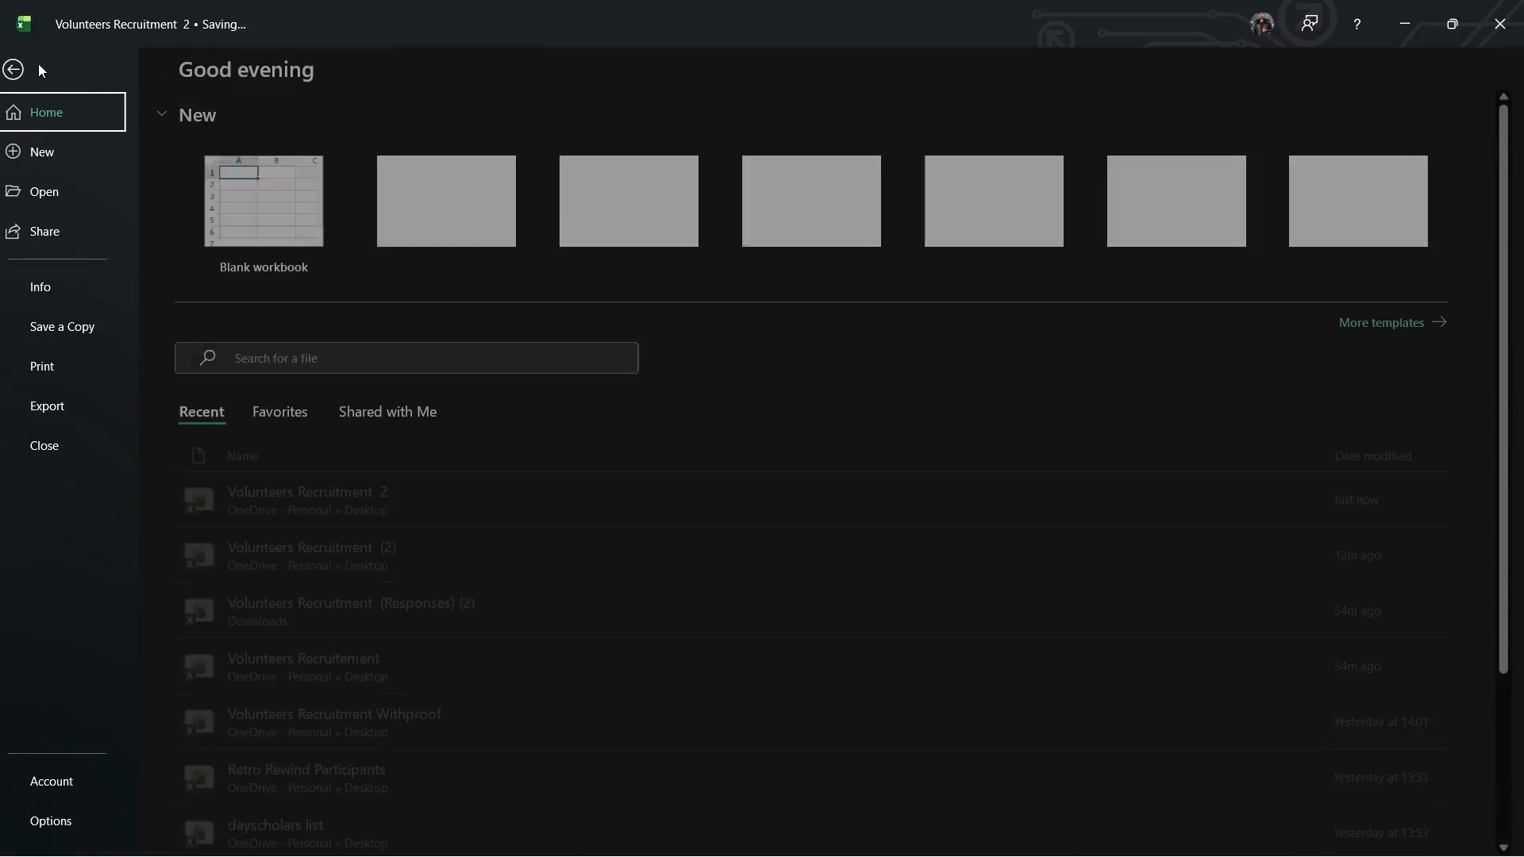
left_click(60, 322)
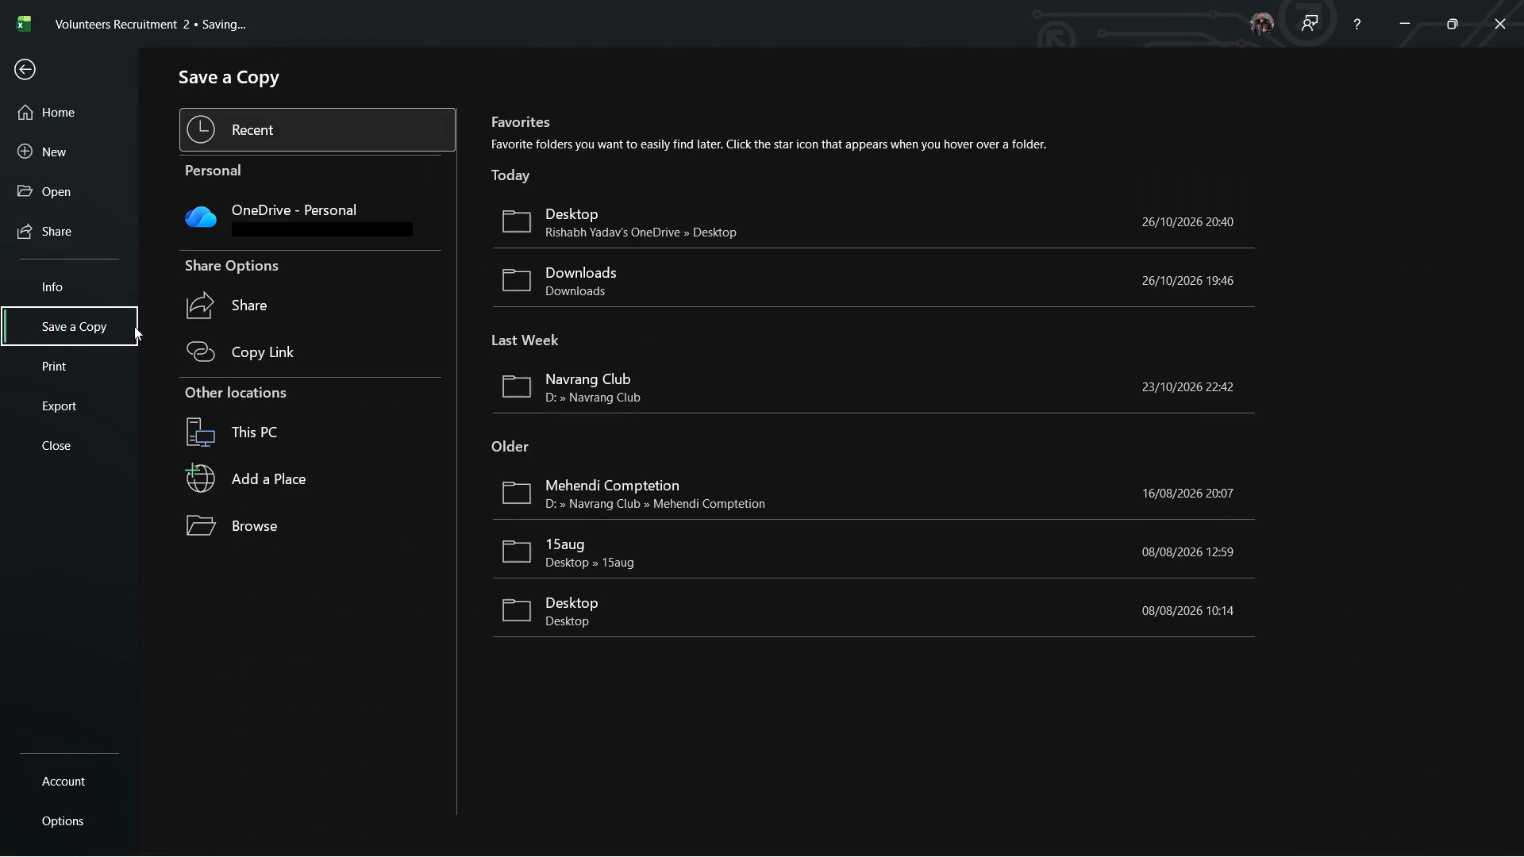
left_click(576, 629)
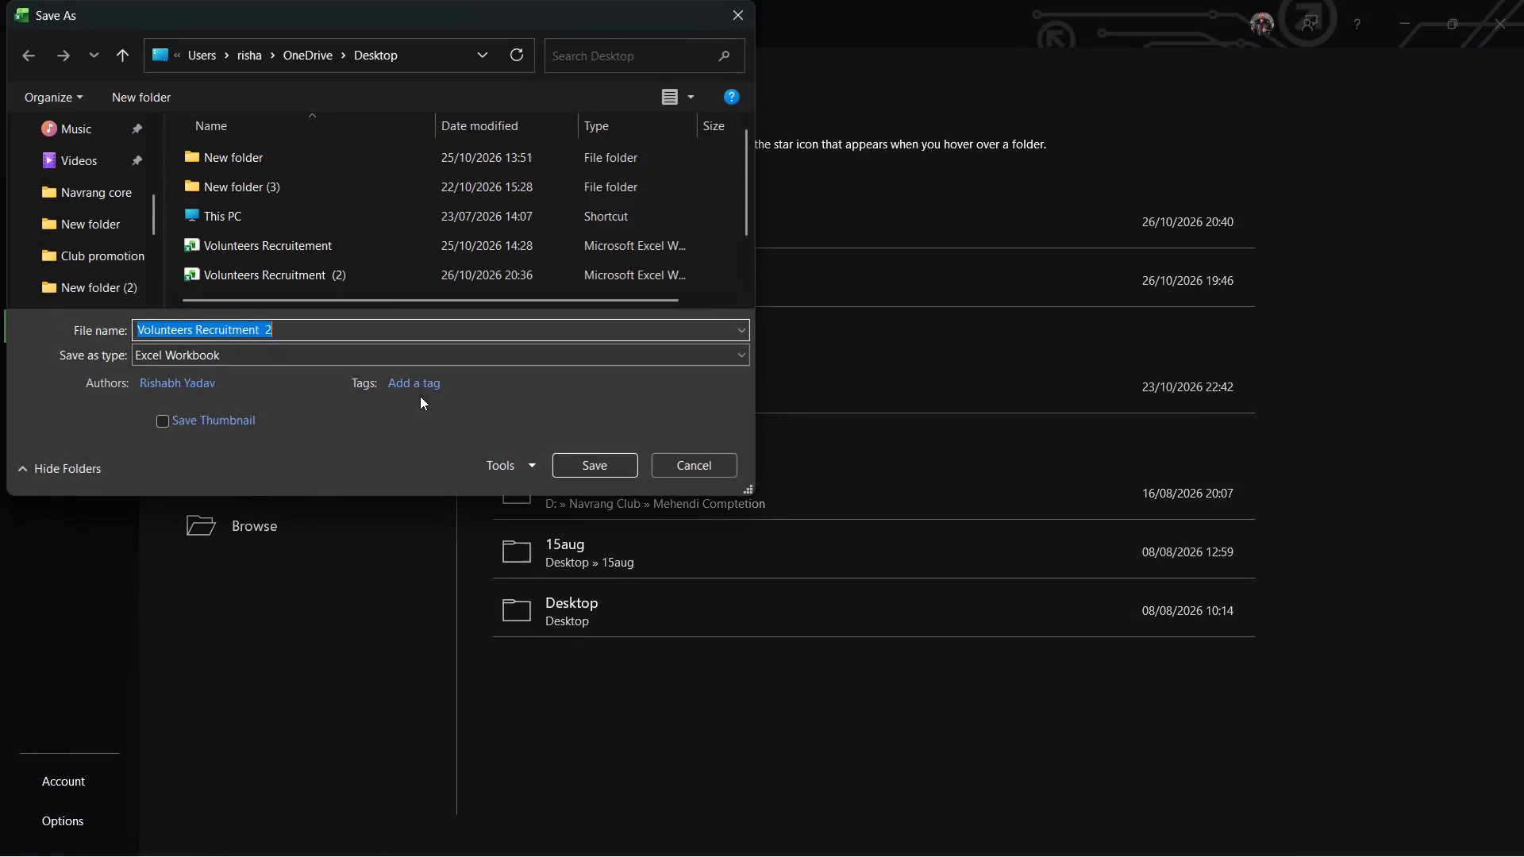
left_click(281, 352)
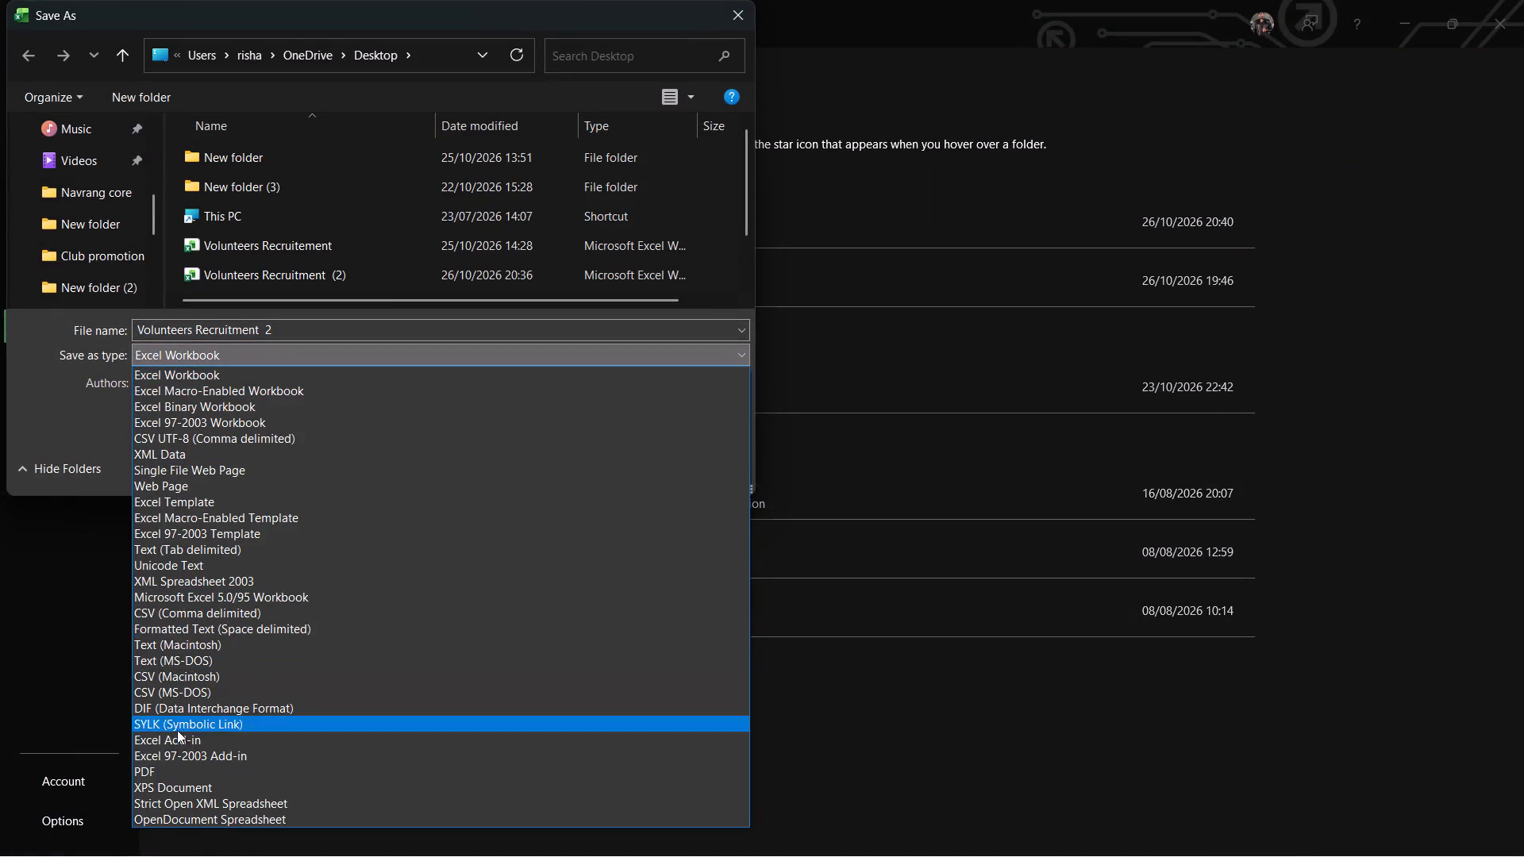
left_click(177, 773)
left_click(592, 543)
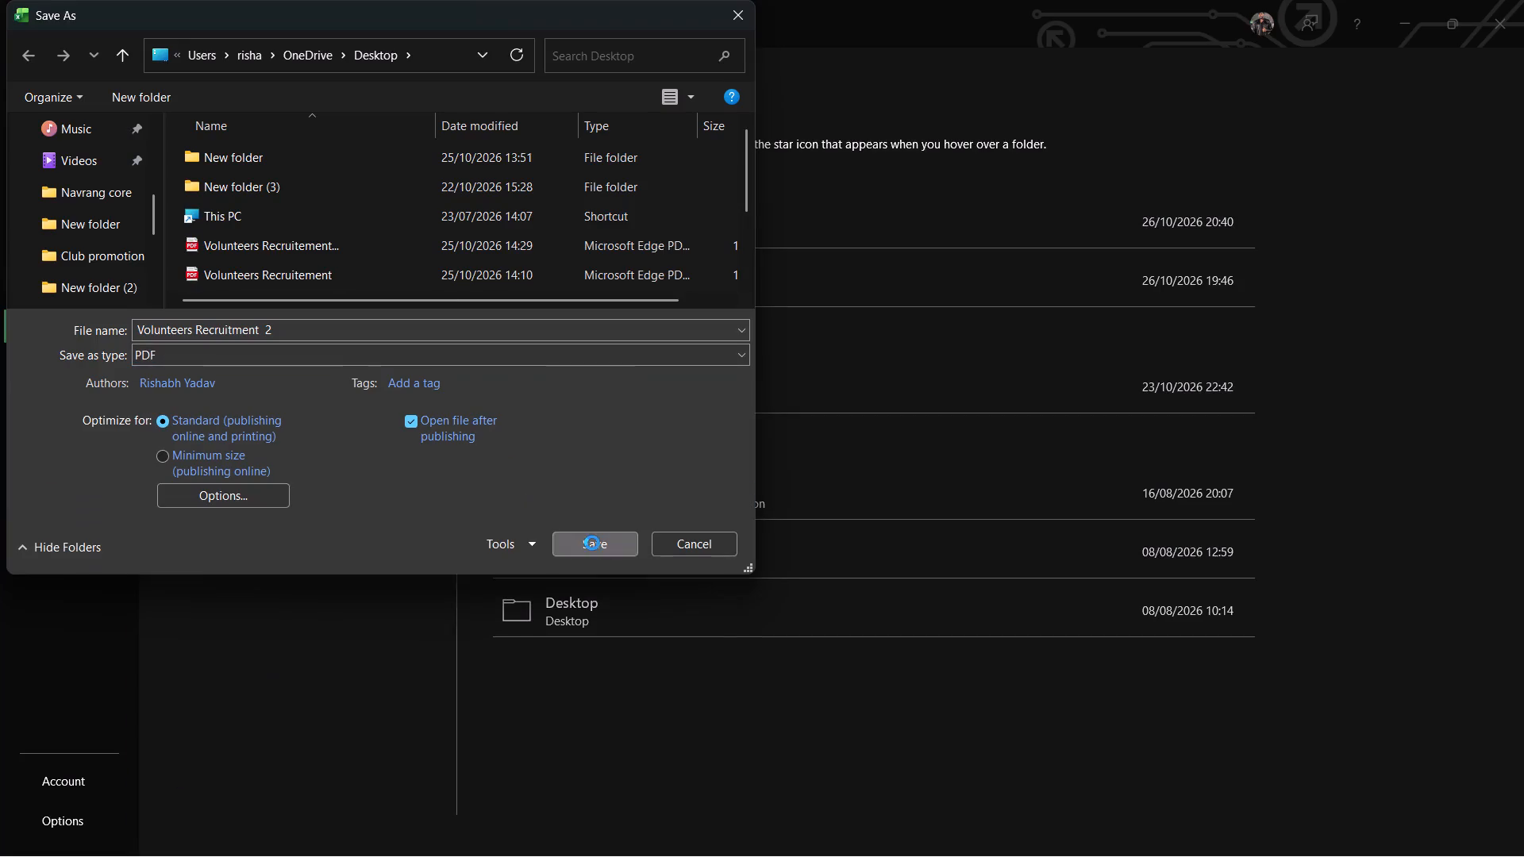
left_click(813, 435)
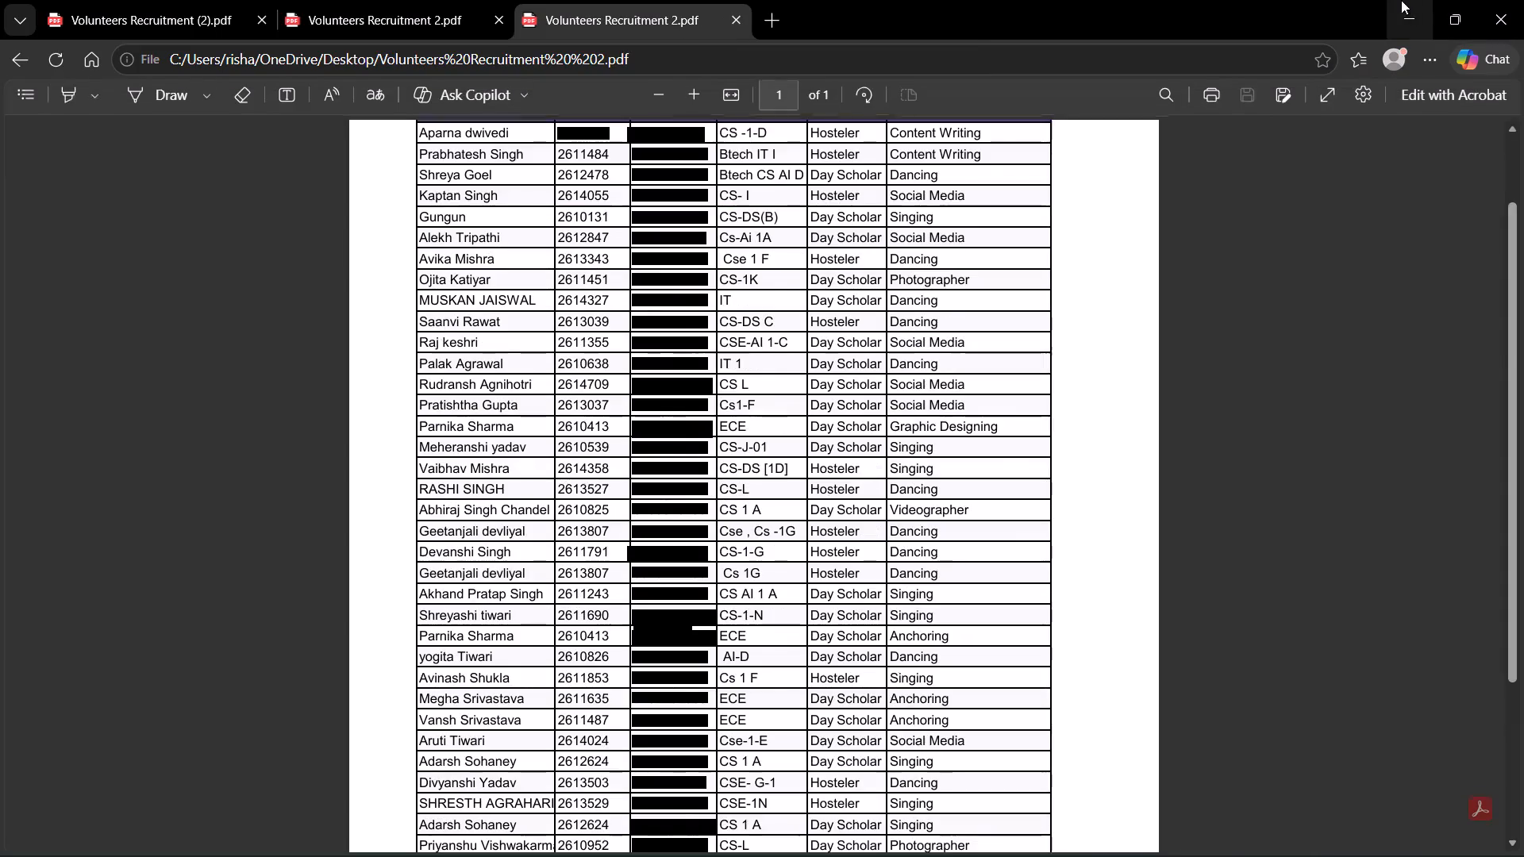
Review the exported PDF in Microsoft Edge, checking the table from its header to the last volunteer row.
scroll(929, 394, "up", 1)
scroll(929, 394, "down", 2)
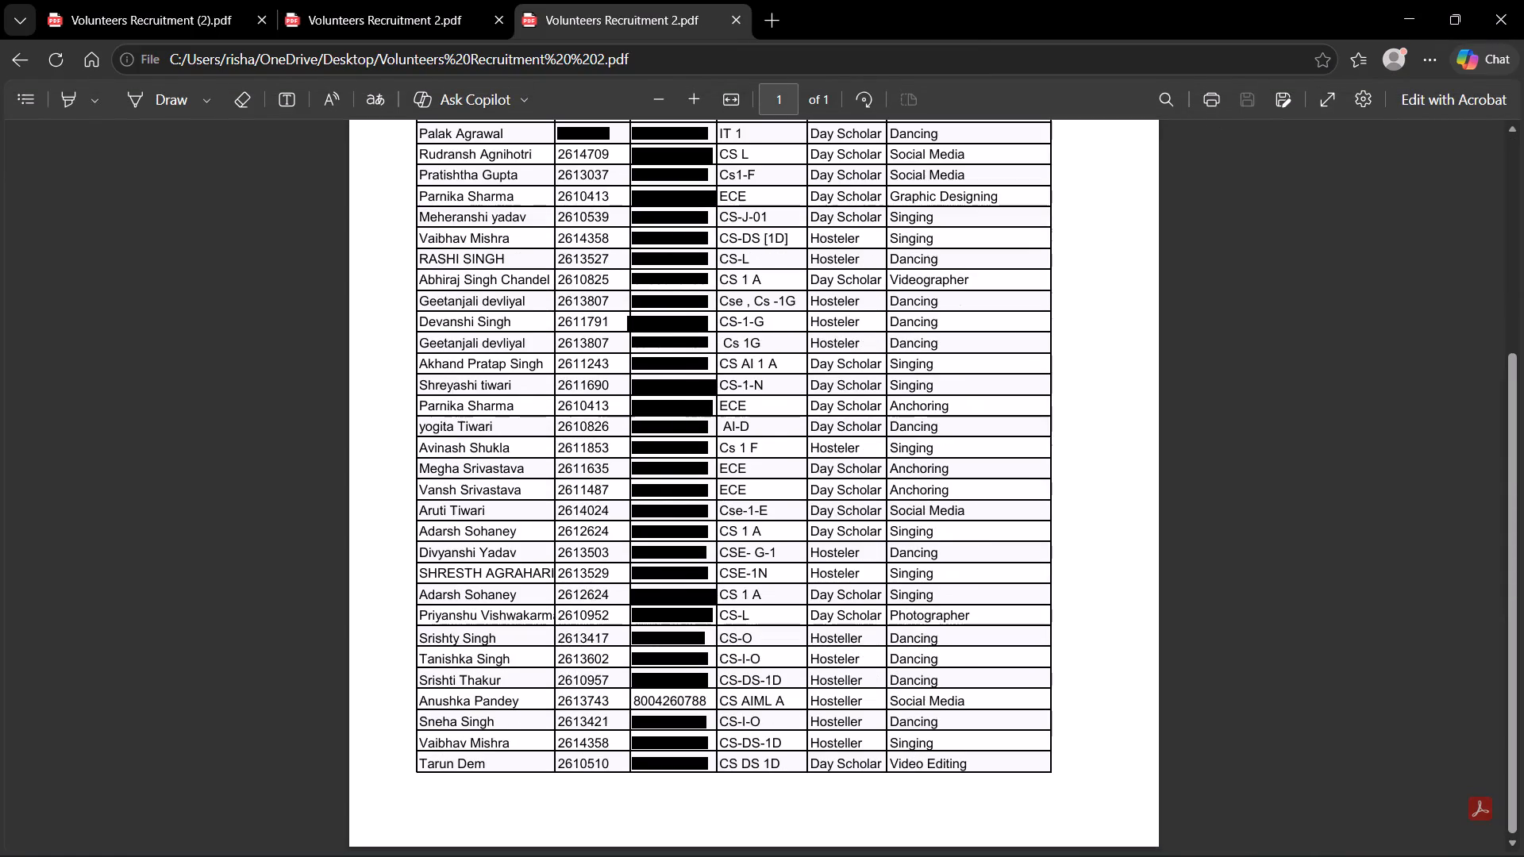
scroll(929, 394, "down", 2)
scroll(929, 394, "up", 2)
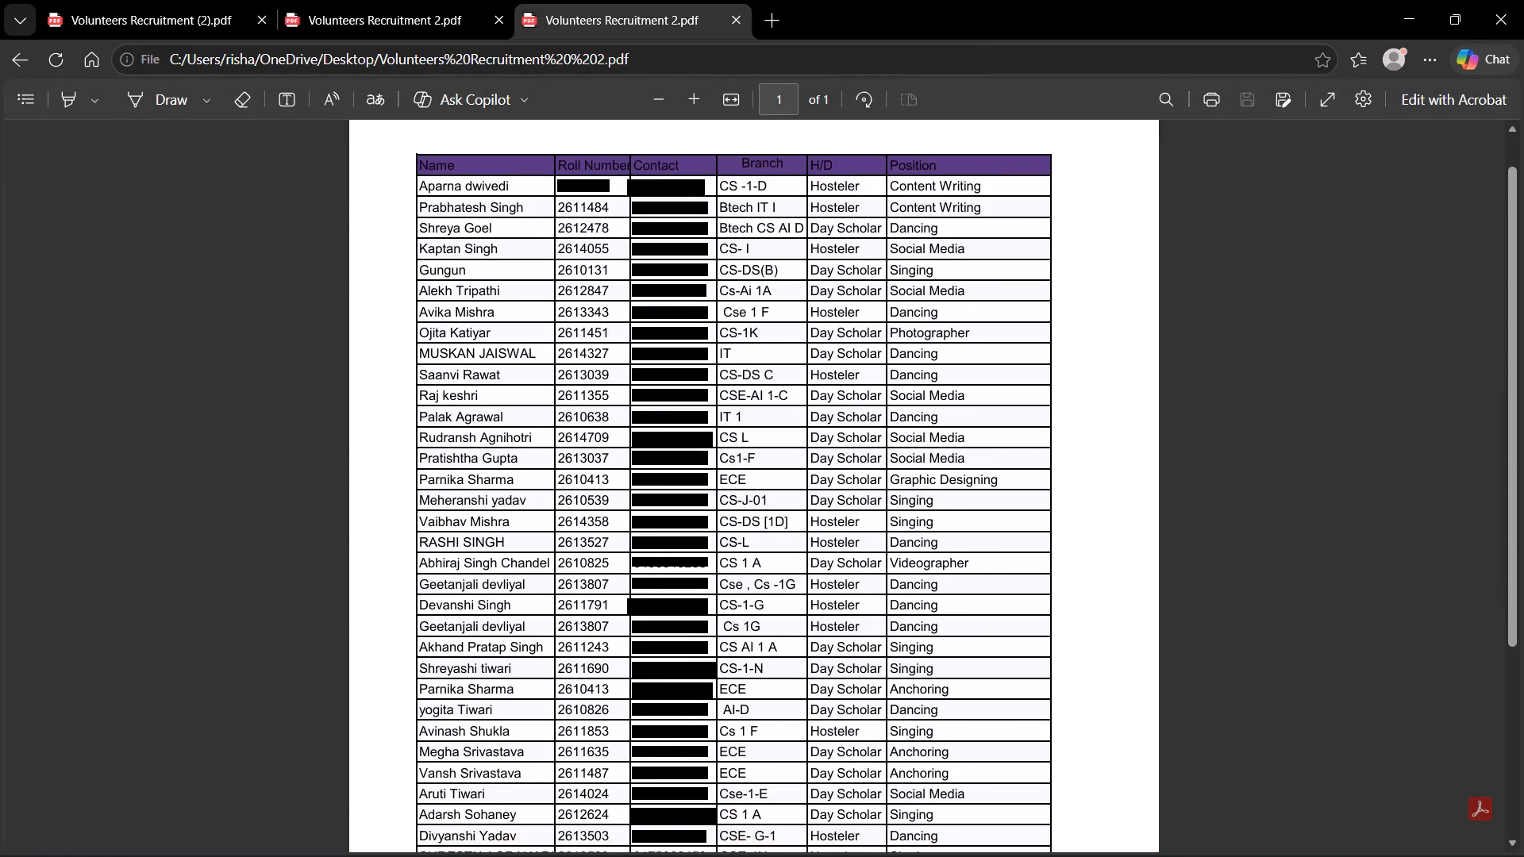
scroll(928, 382, "down", 1)
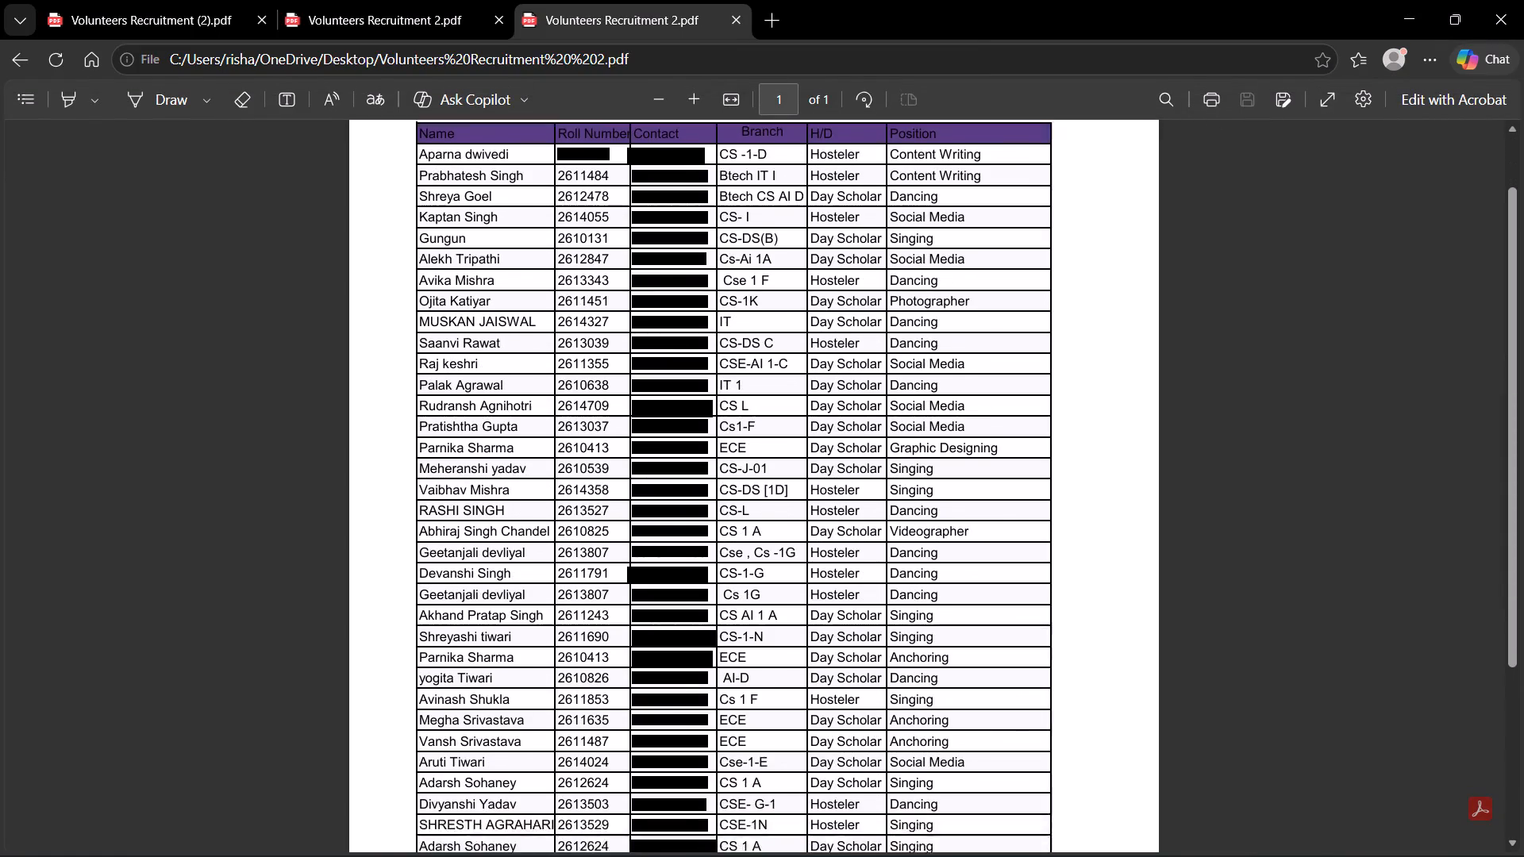
scroll(928, 382, "down", 2)
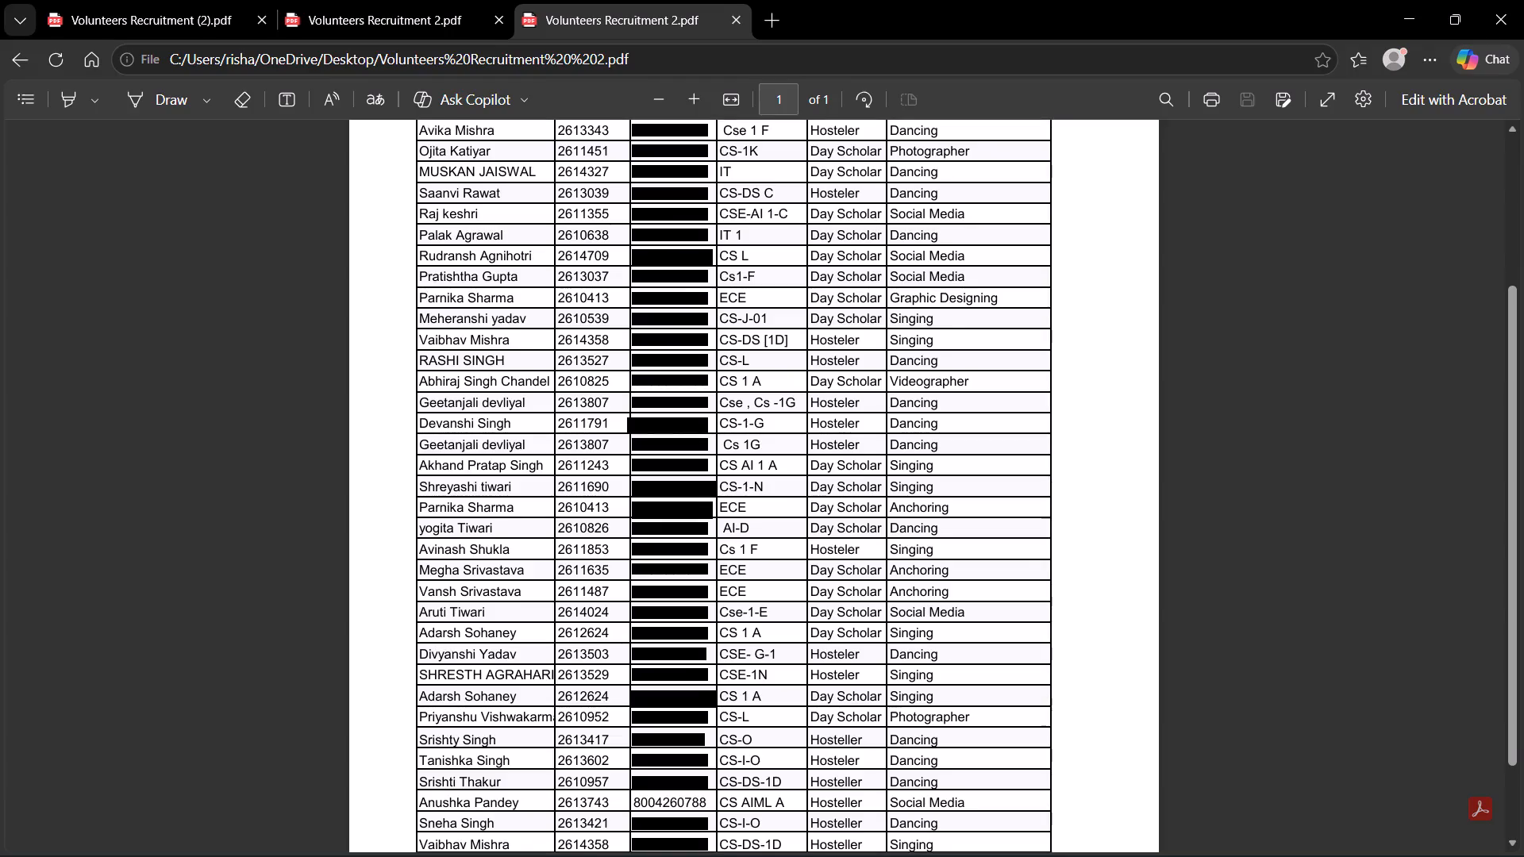
scroll(928, 382, "down", 1)
scroll(928, 382, "up", 1)
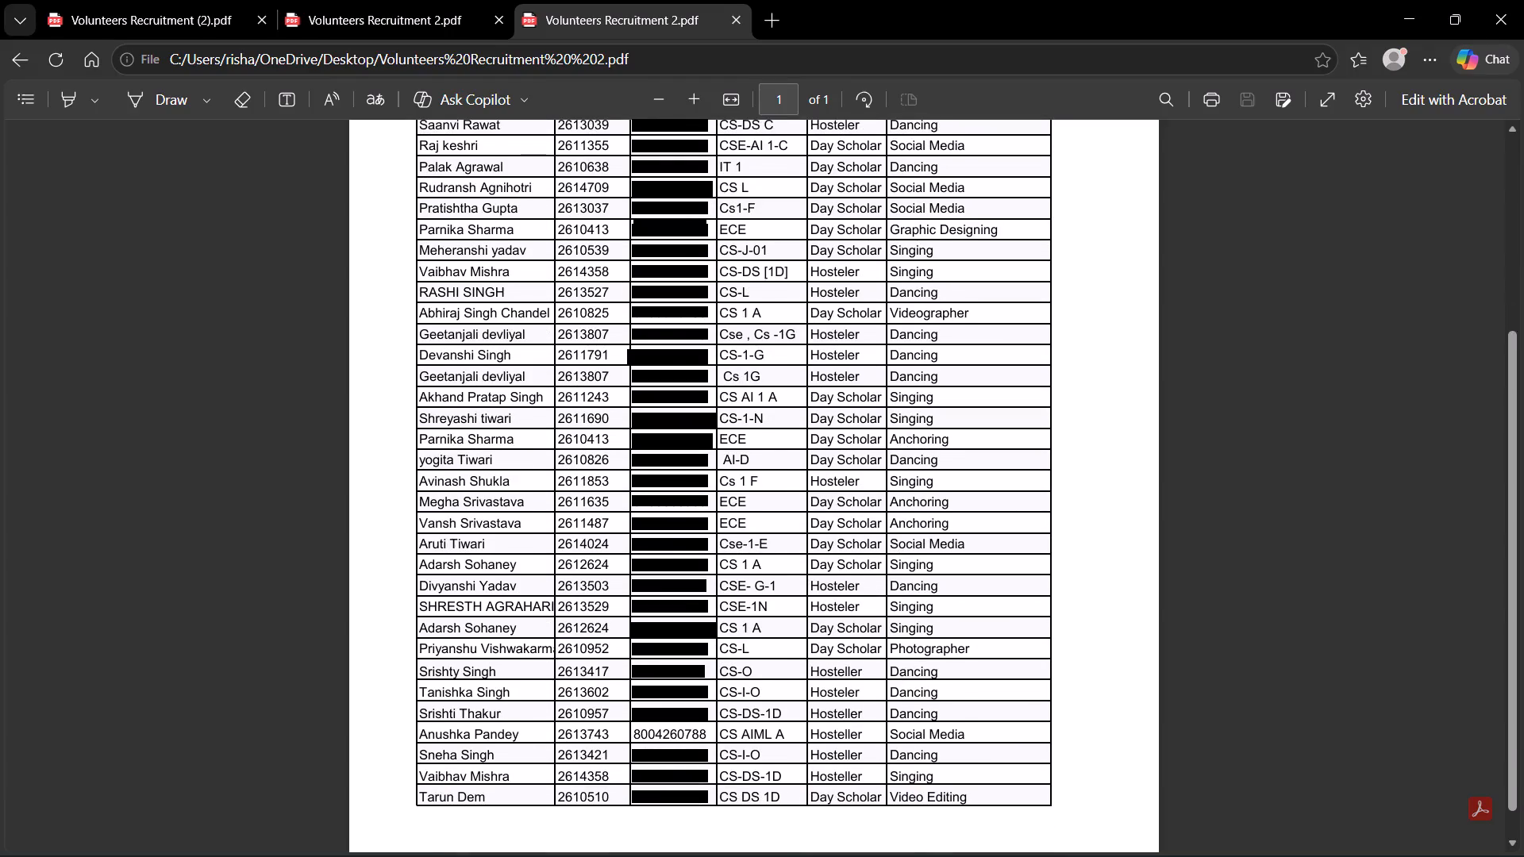
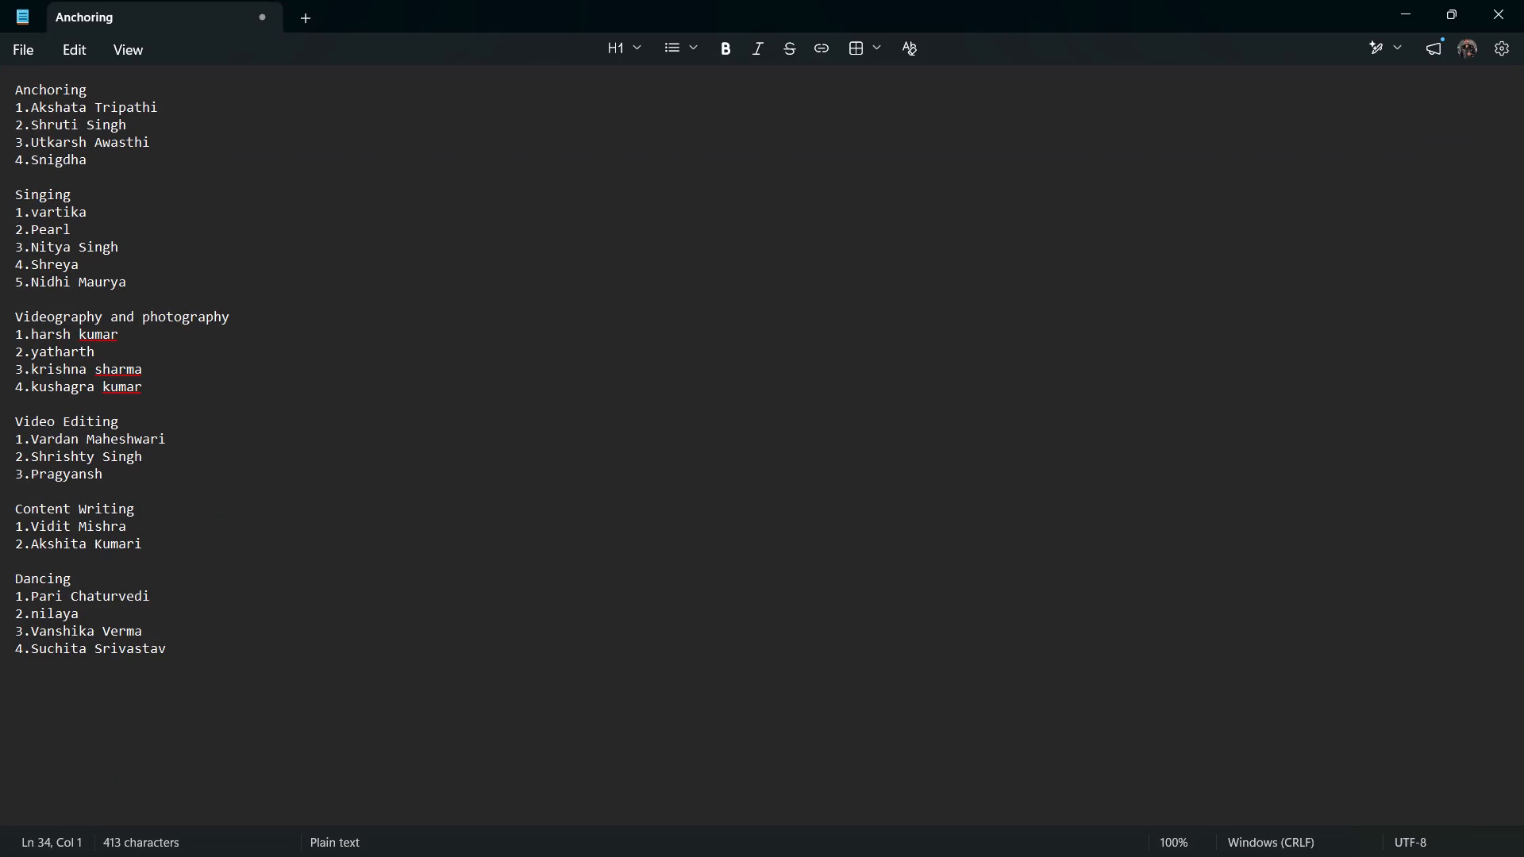
left_click(114, 482)
scroll(127, 386, "up", 1)
scroll(120, 227, "down", 1)
left_click_drag(145, 628, 7, 636)
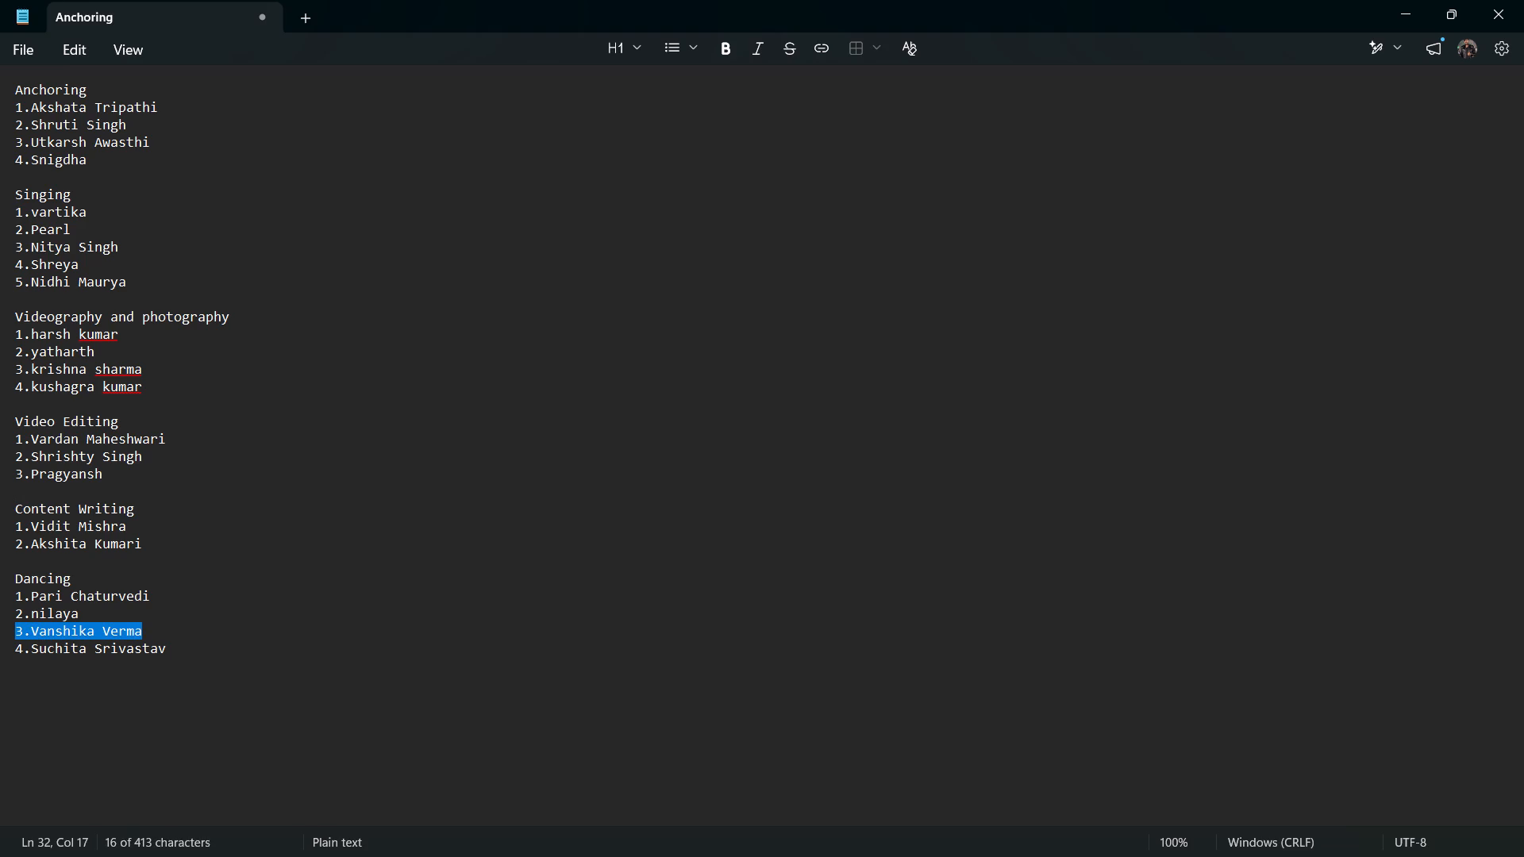
key("BackSpace")
key("BackSpace")
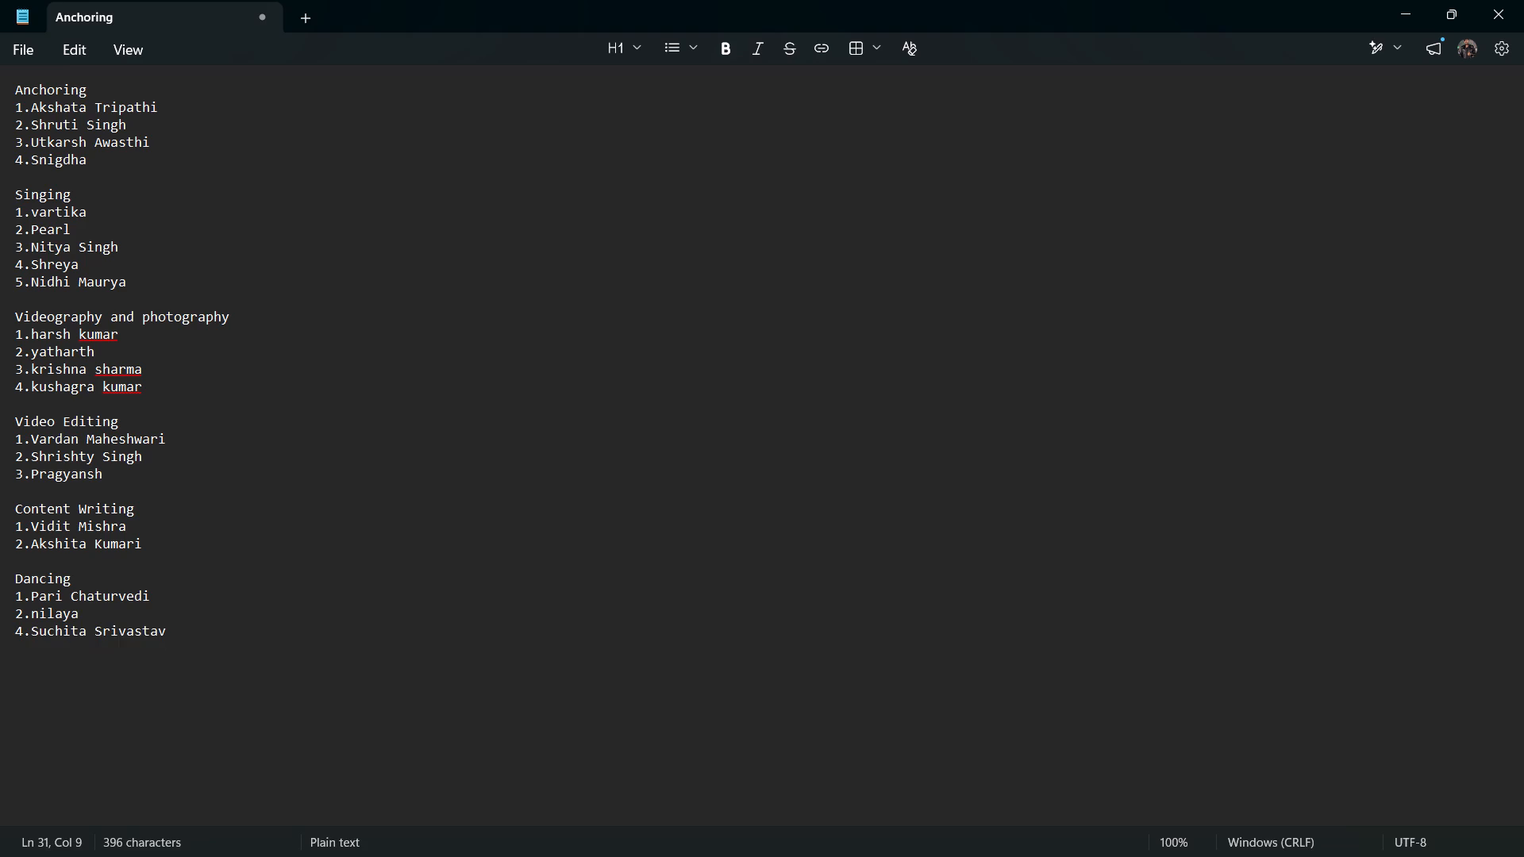
left_click(21, 631)
key("BackSpace")
key("3")
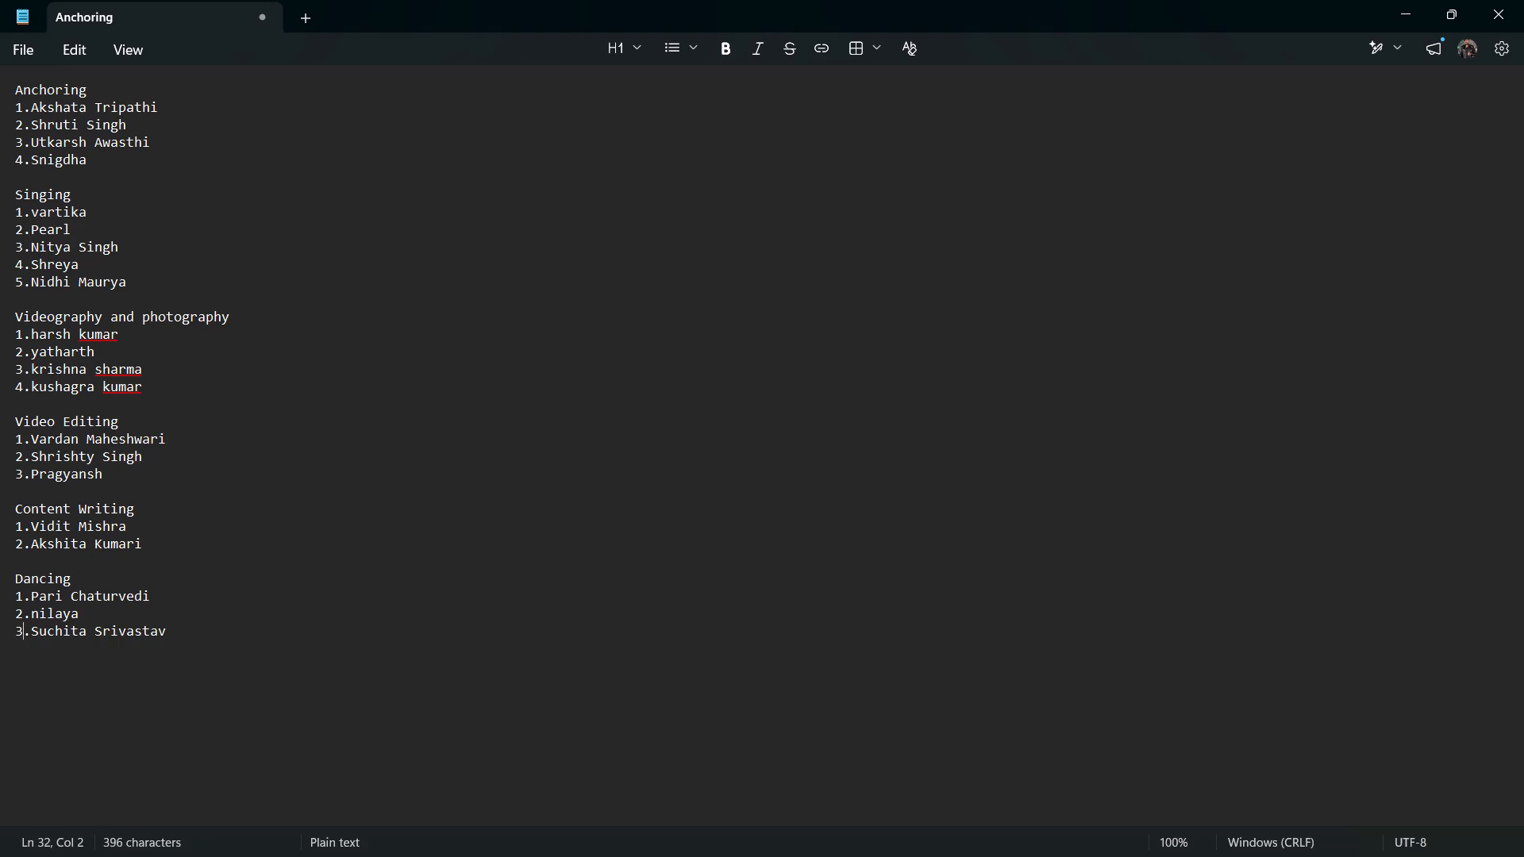
Add Tanishka as entry 4 of the Dancing list and start an empty entry numbered 5.
left_click(183, 636)
key("Return")
type("4.")
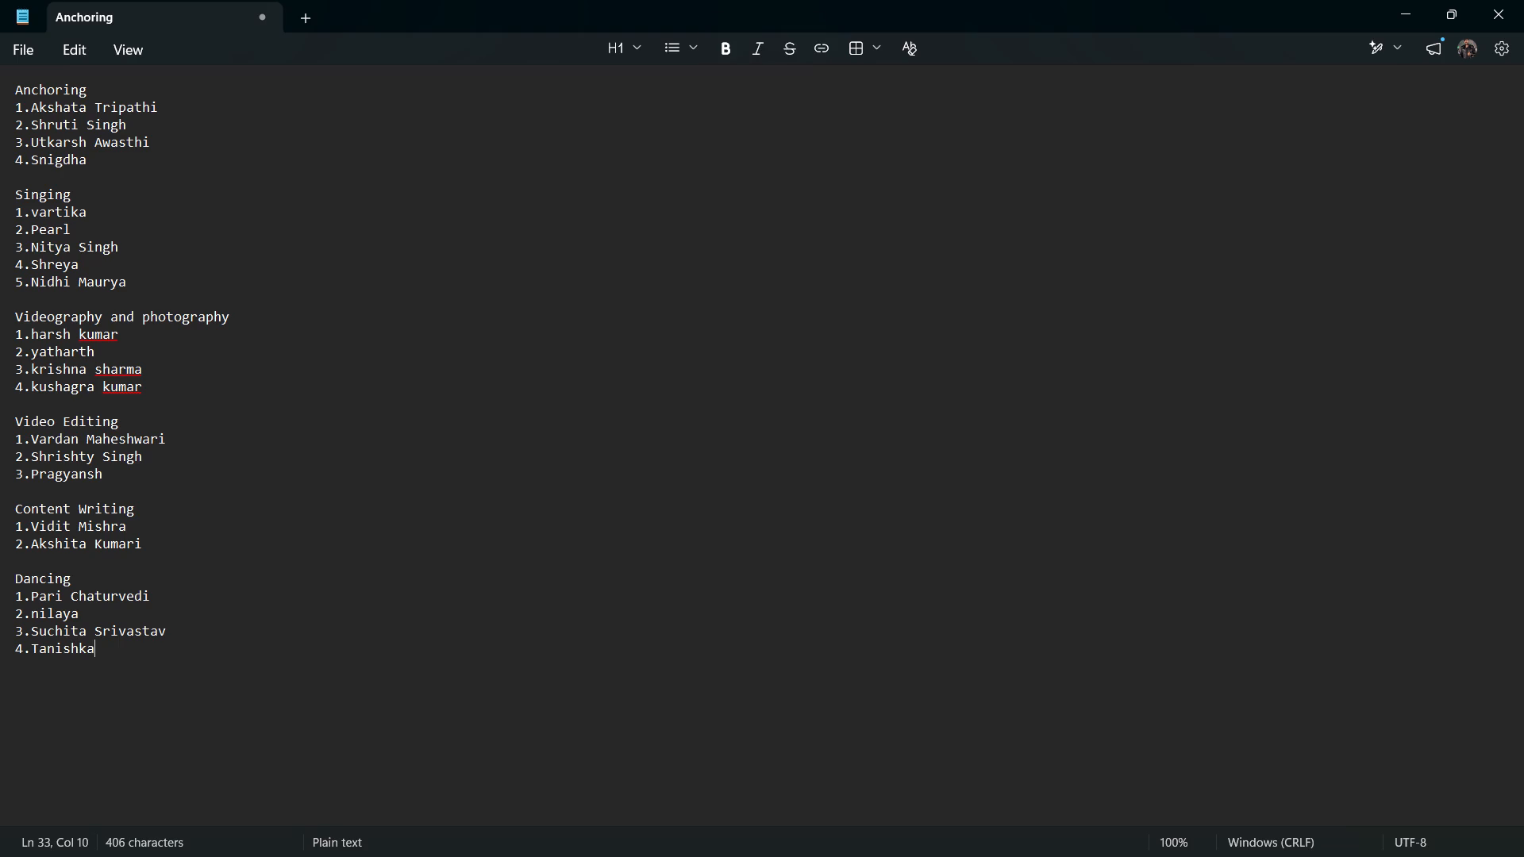
key("Return")
type("5.")
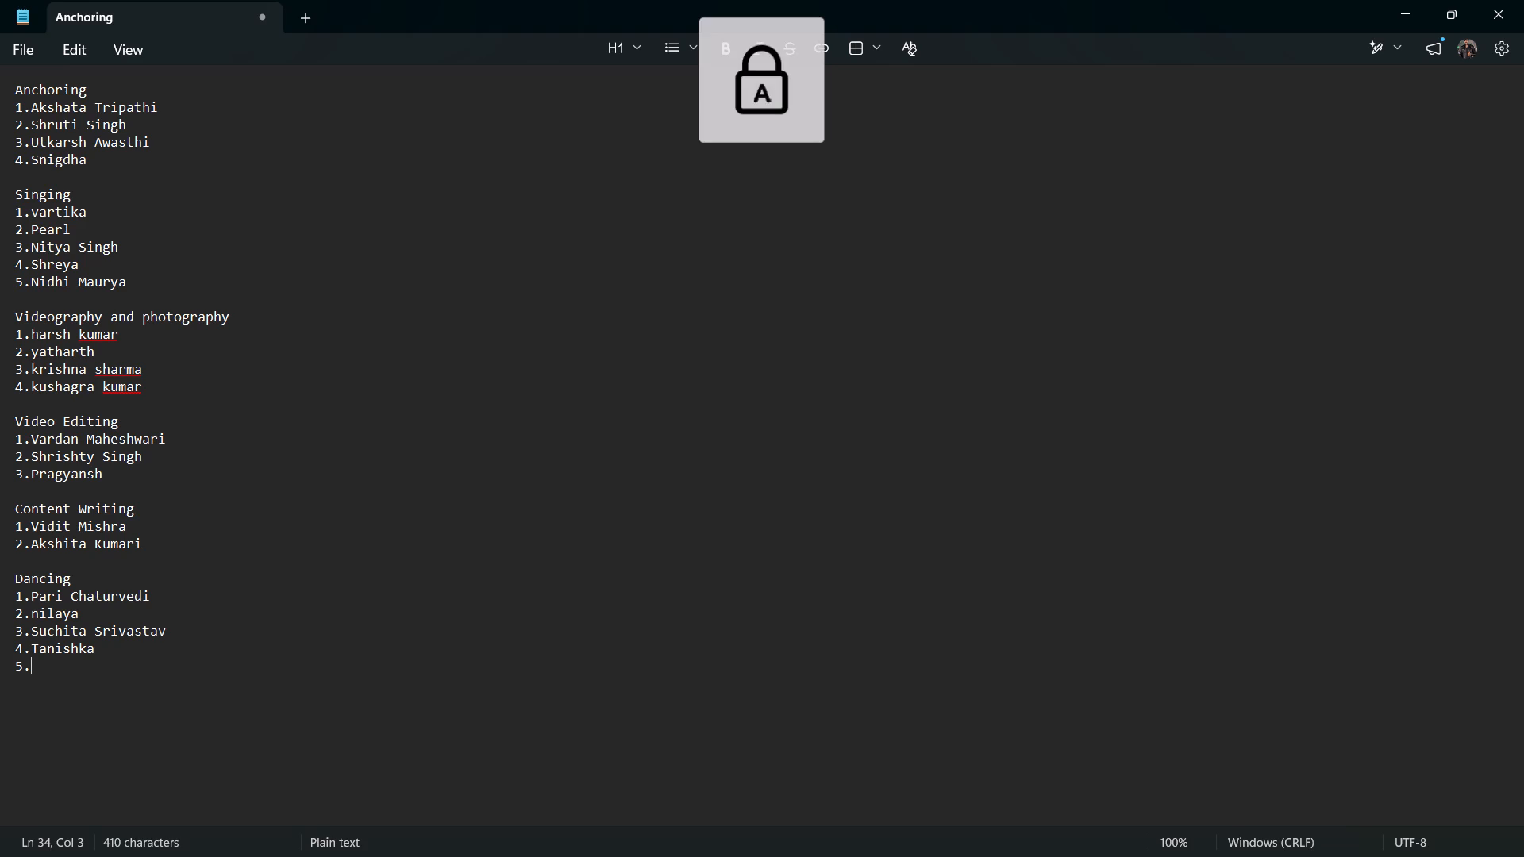
key("h")
key("BackSpace")
key("BackSpace")
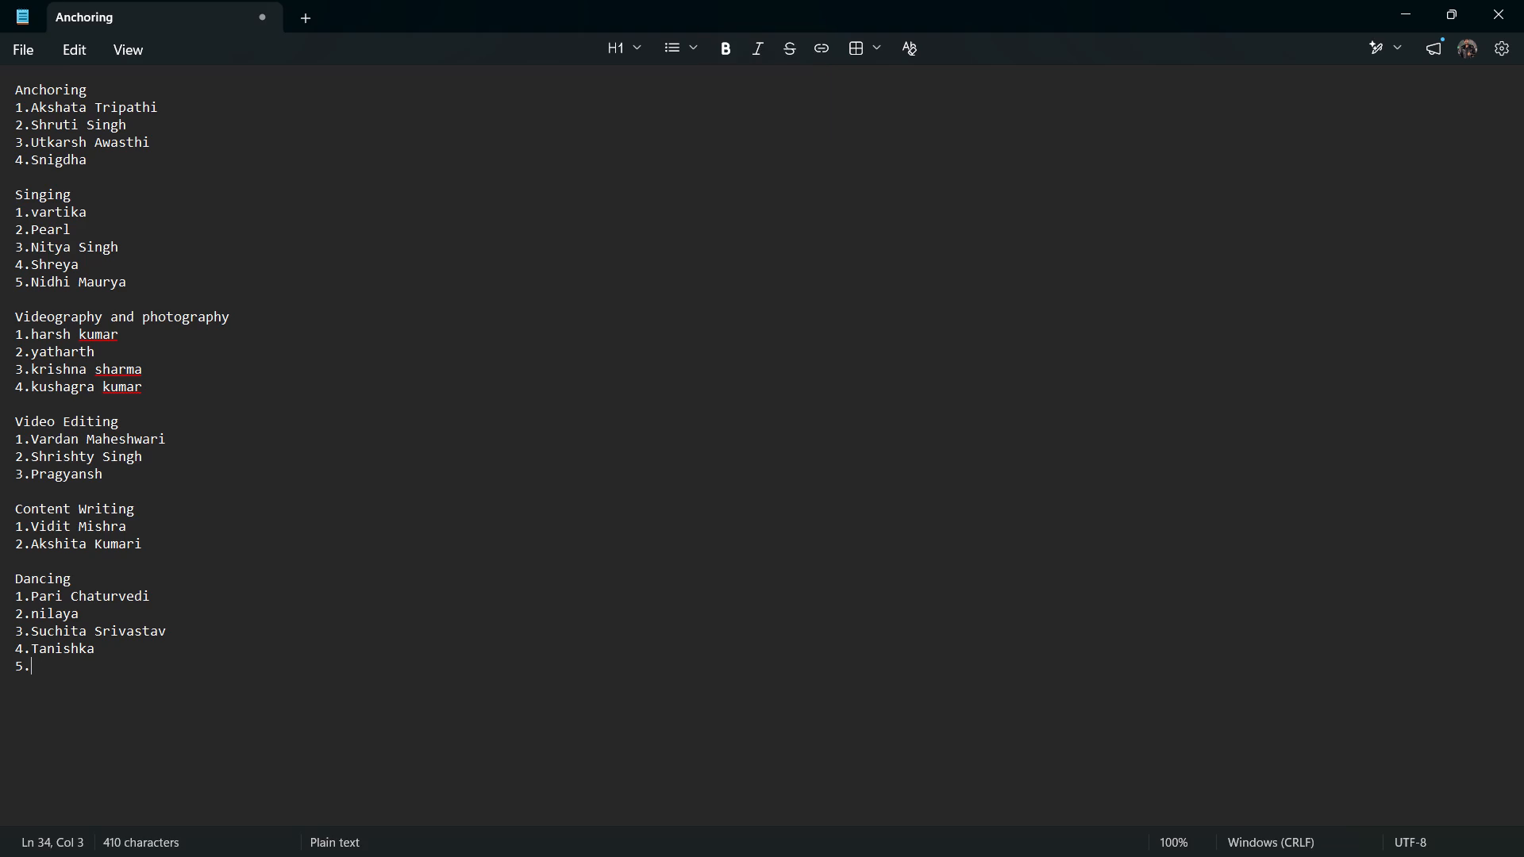
Add Shrishty as entry 5 at the end of the Anchoring list.
left_click(106, 160)
key("Return")
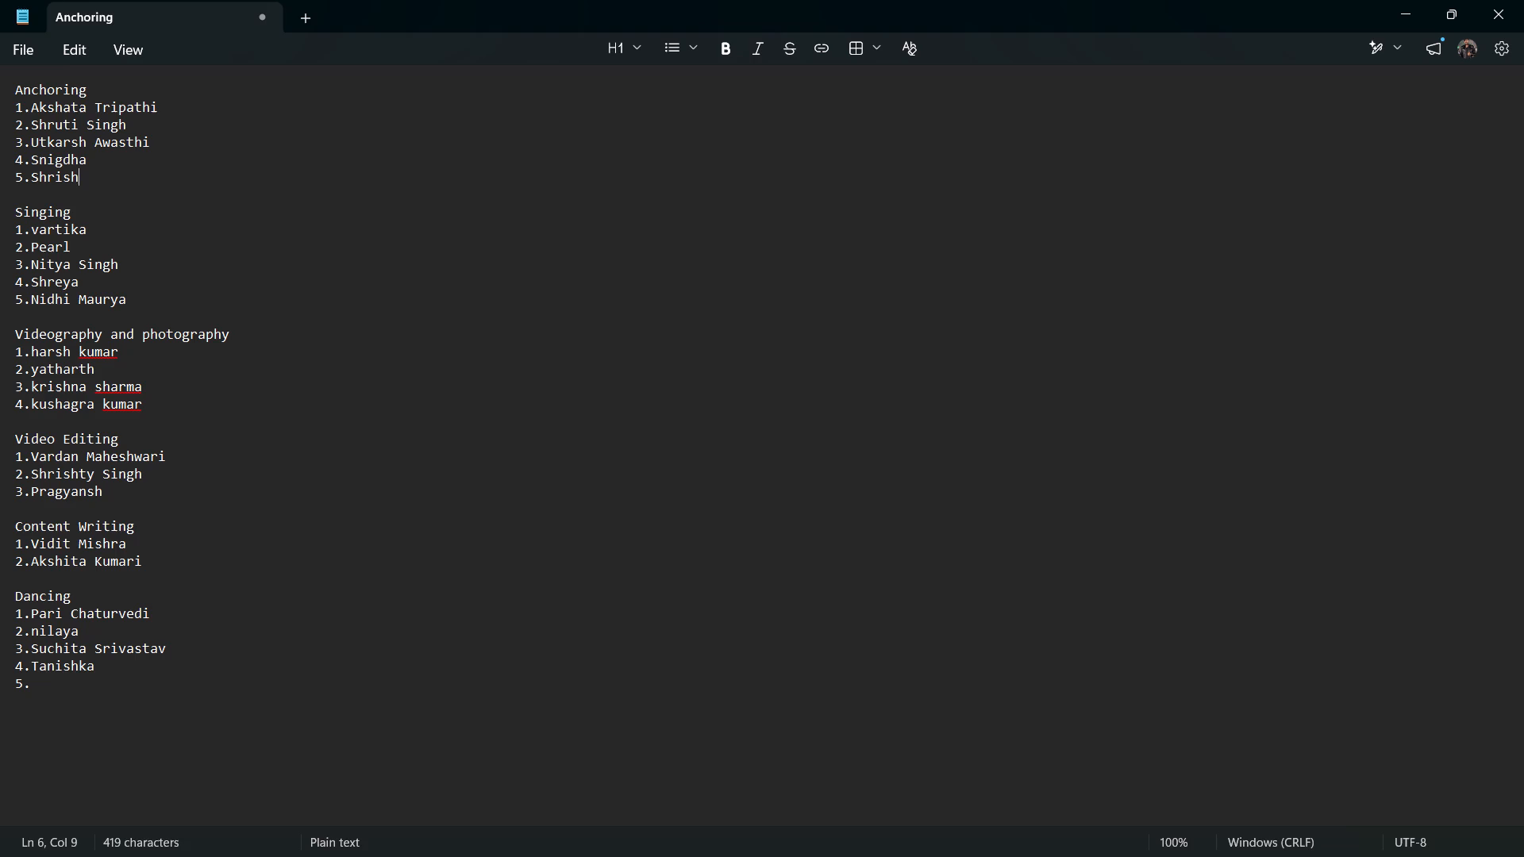
type("ty")
key("space")
Fill in entry 5 of the Dancing list with the name Shrishty.
left_click(48, 693)
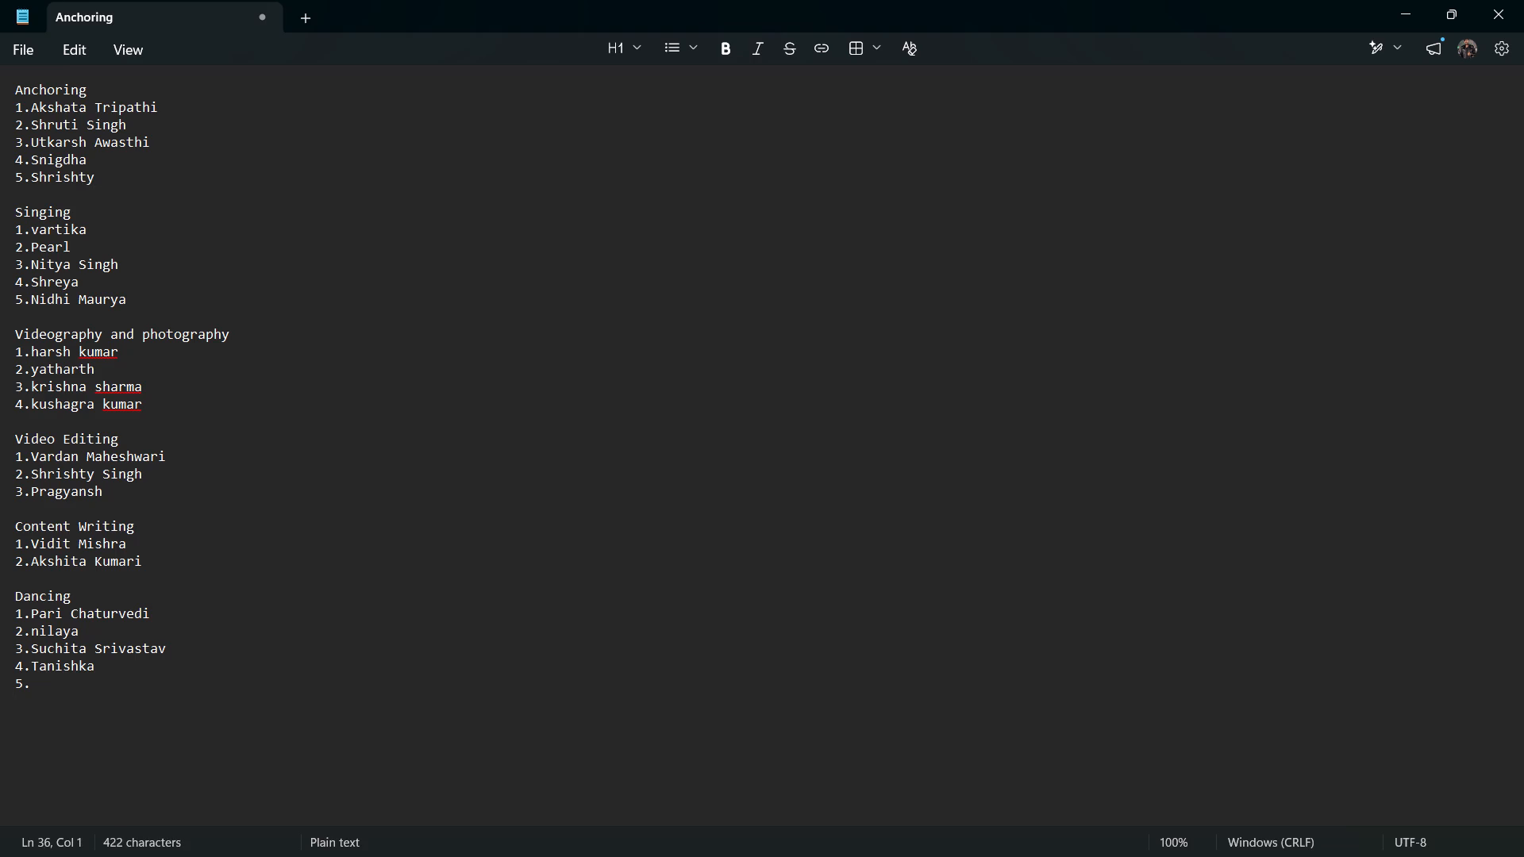
left_click(37, 684)
type("hrish")
type("ti")
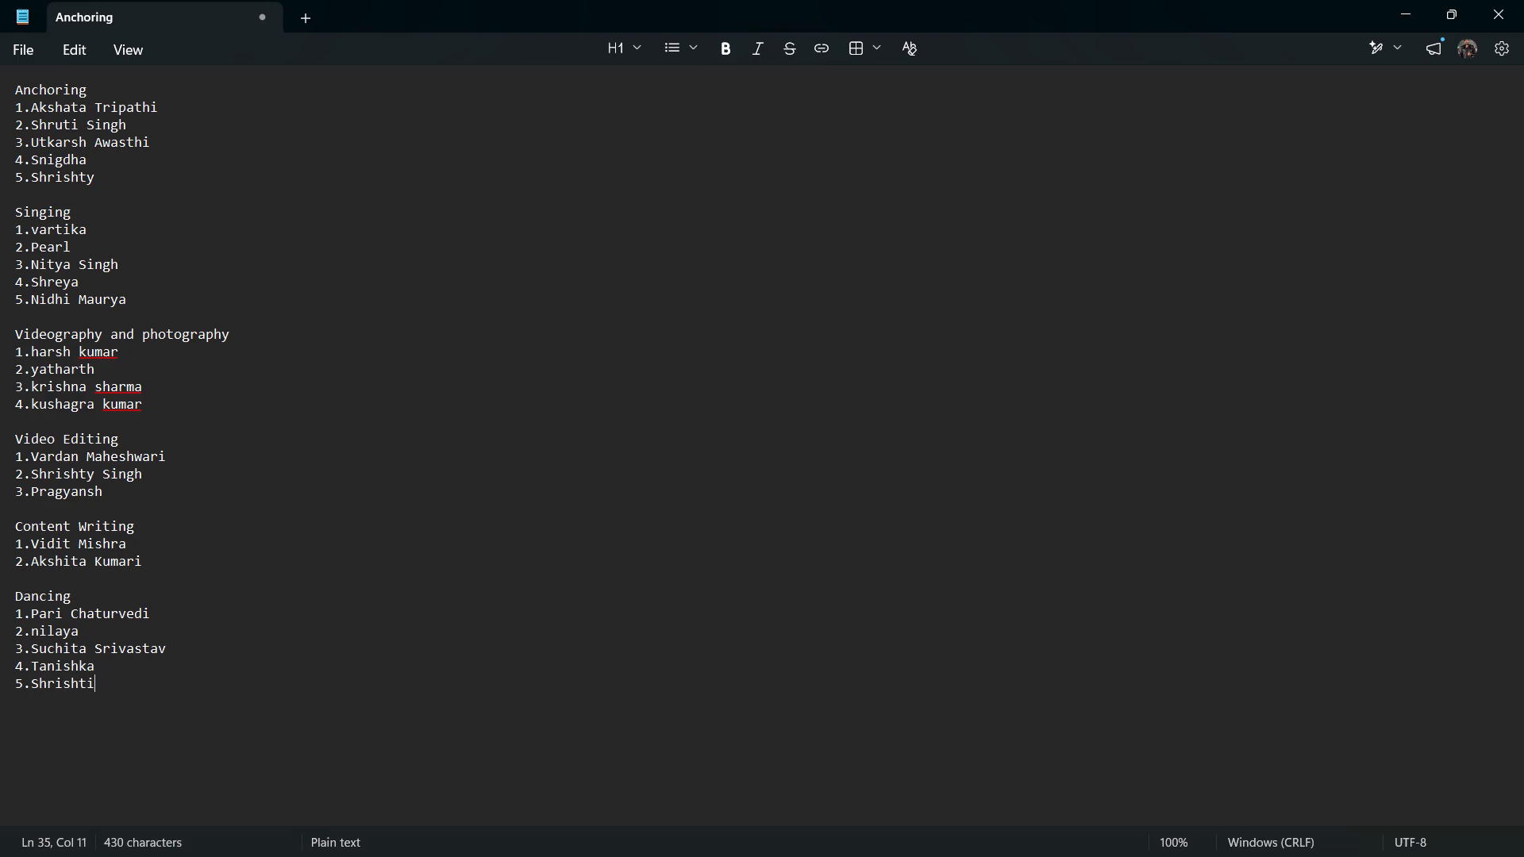
key("space")
key("BackSpace")
key("BackSpace")
type("yu")
key("BackSpace")
Insert an extra blank line below the Video Editing list.
left_click(126, 488)
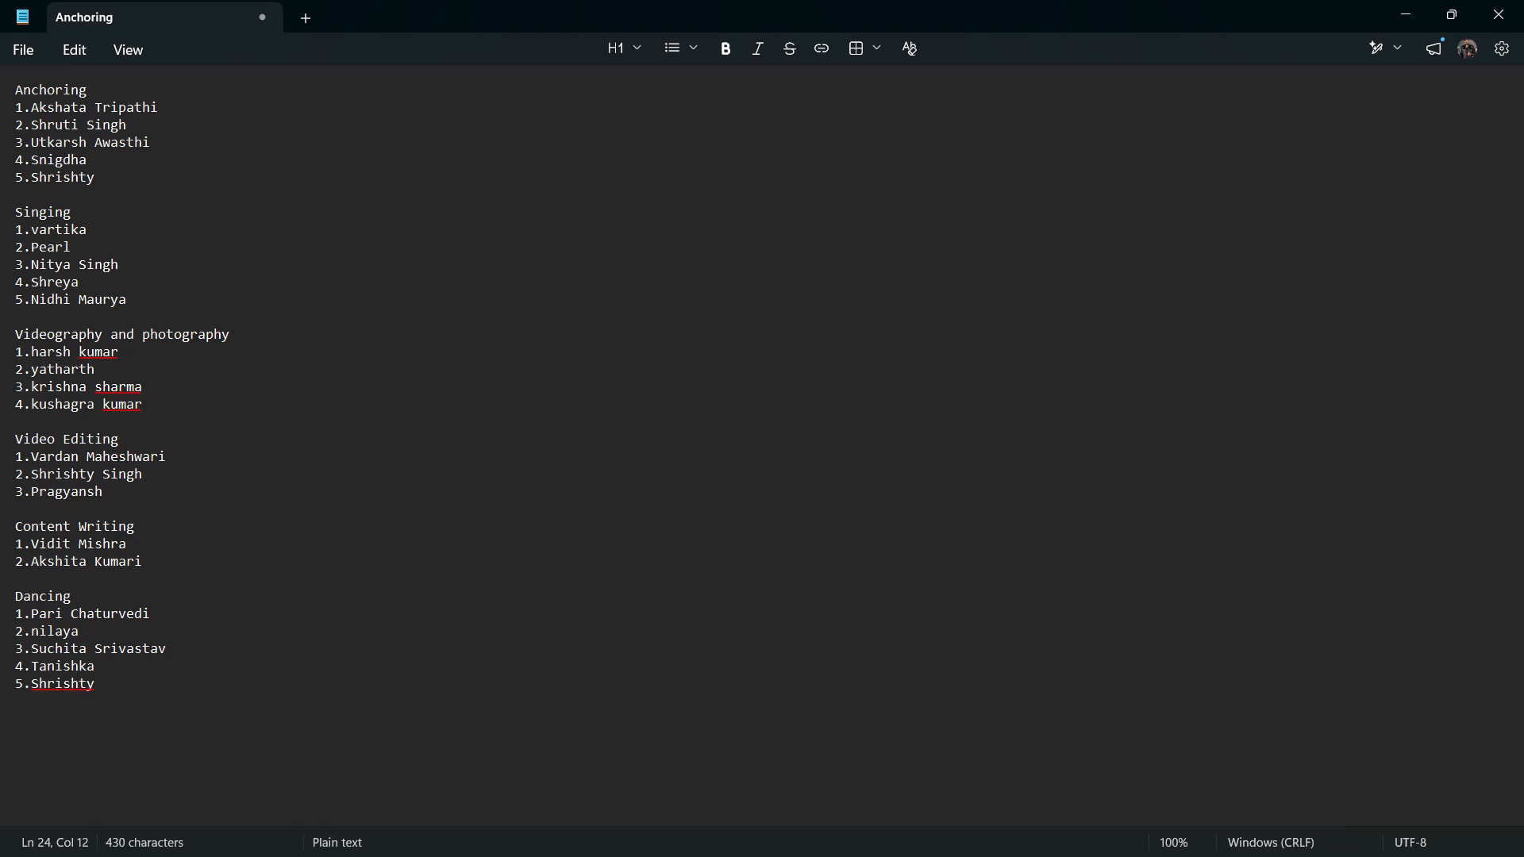
key("Return")
key("backslash")
key("BackSpace")
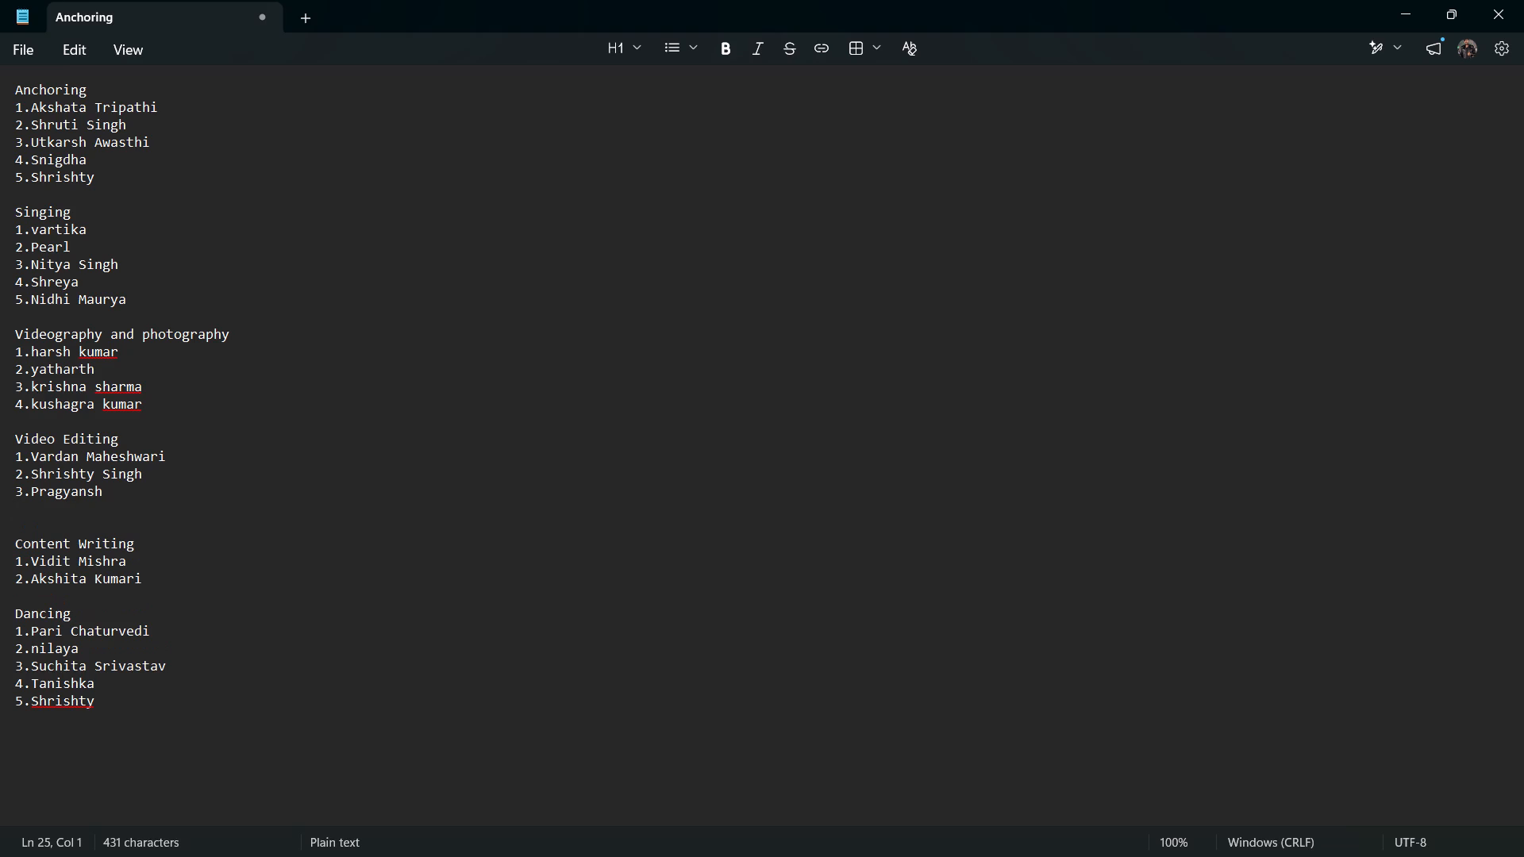
Add a "social media" section below Content Writing, listing Sneha as entry 1 and Anushka, with her surname, as entry 2.
left_click(154, 581)
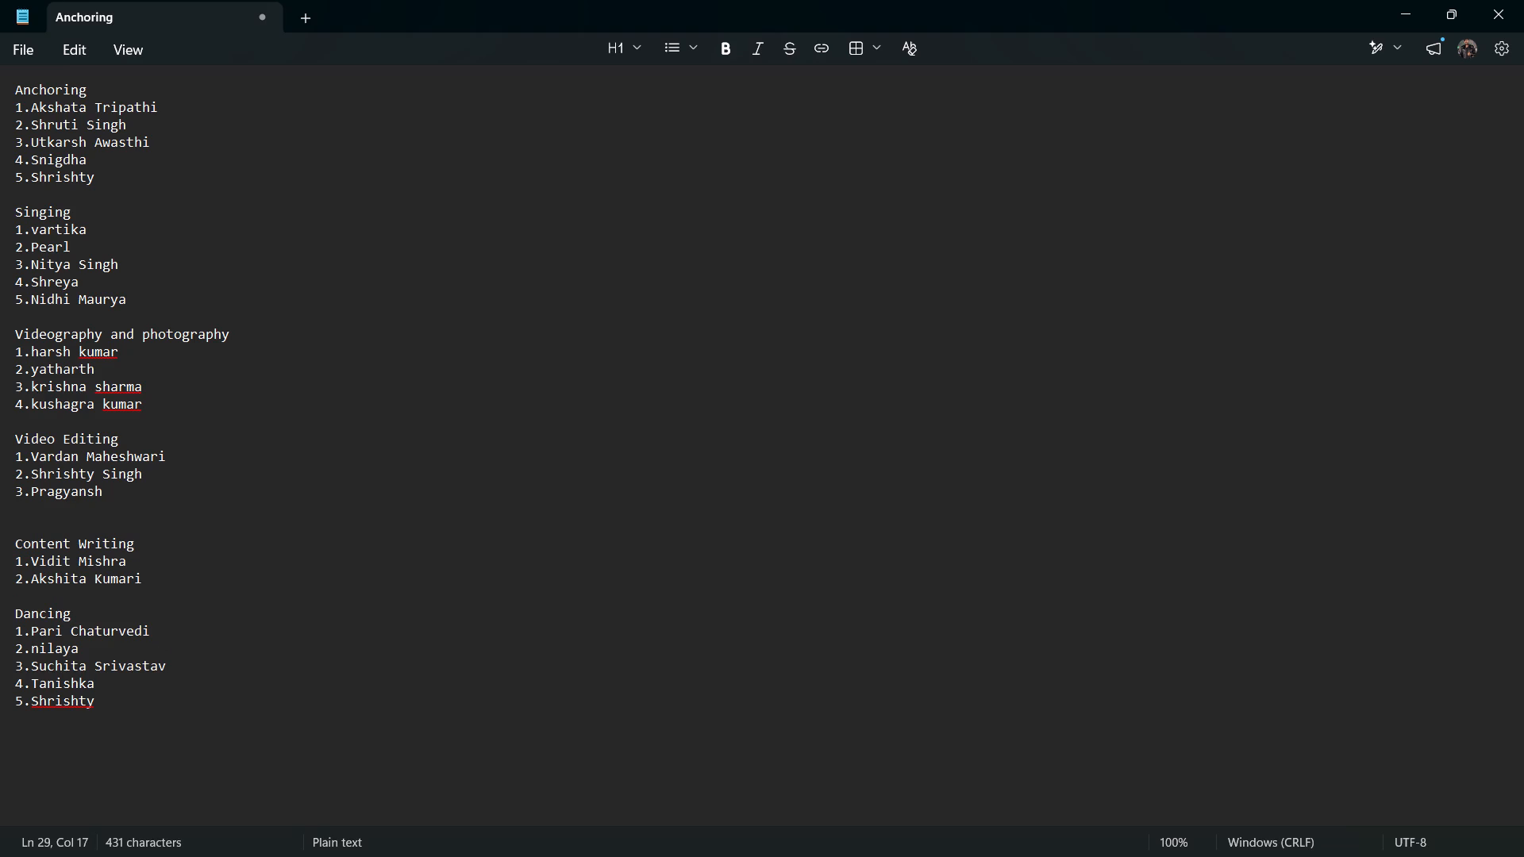
key("Return")
key("Return")
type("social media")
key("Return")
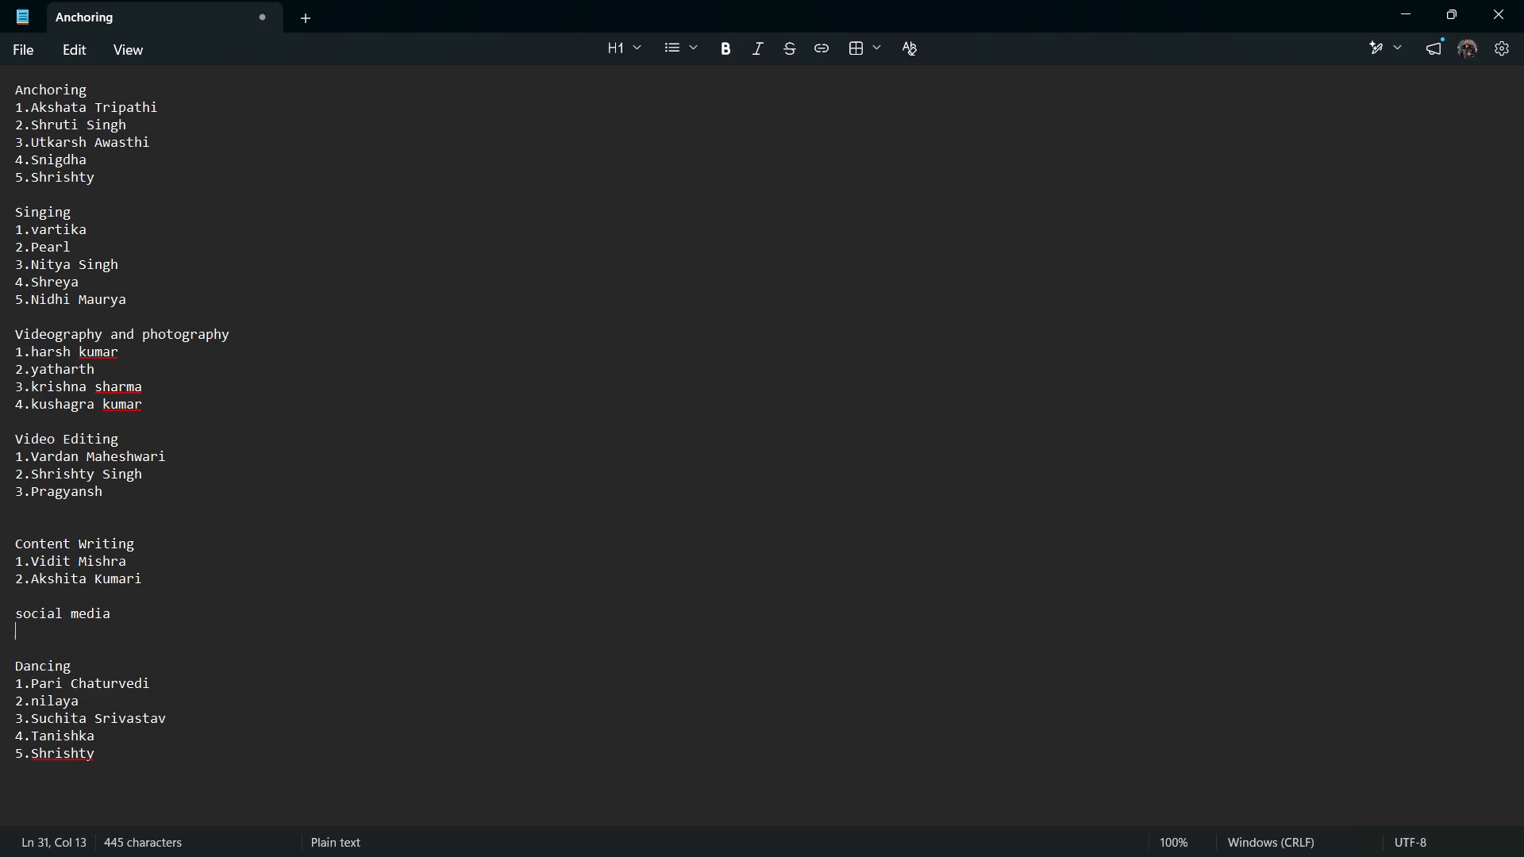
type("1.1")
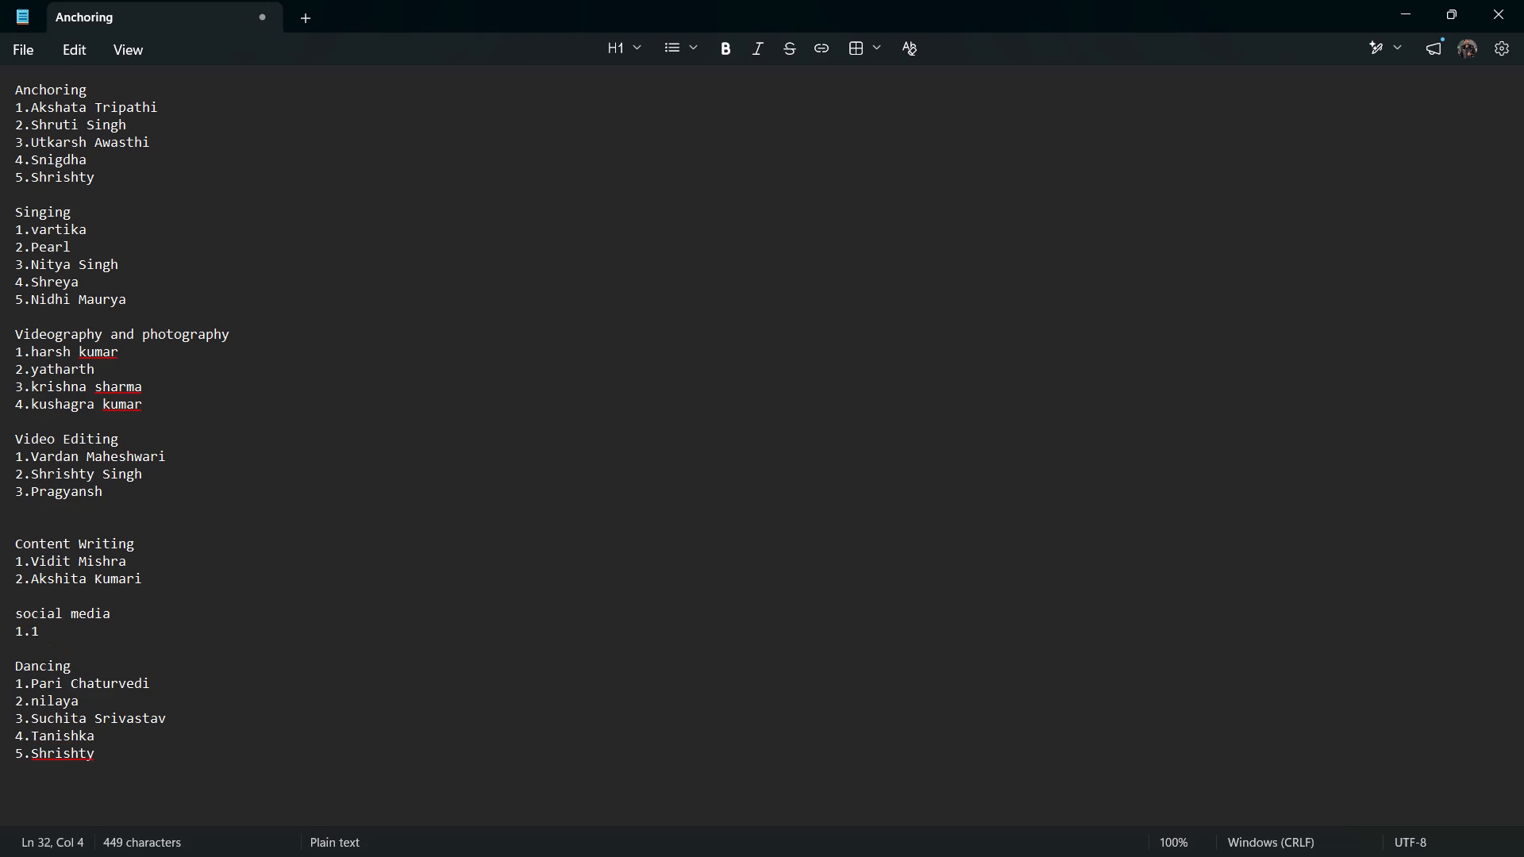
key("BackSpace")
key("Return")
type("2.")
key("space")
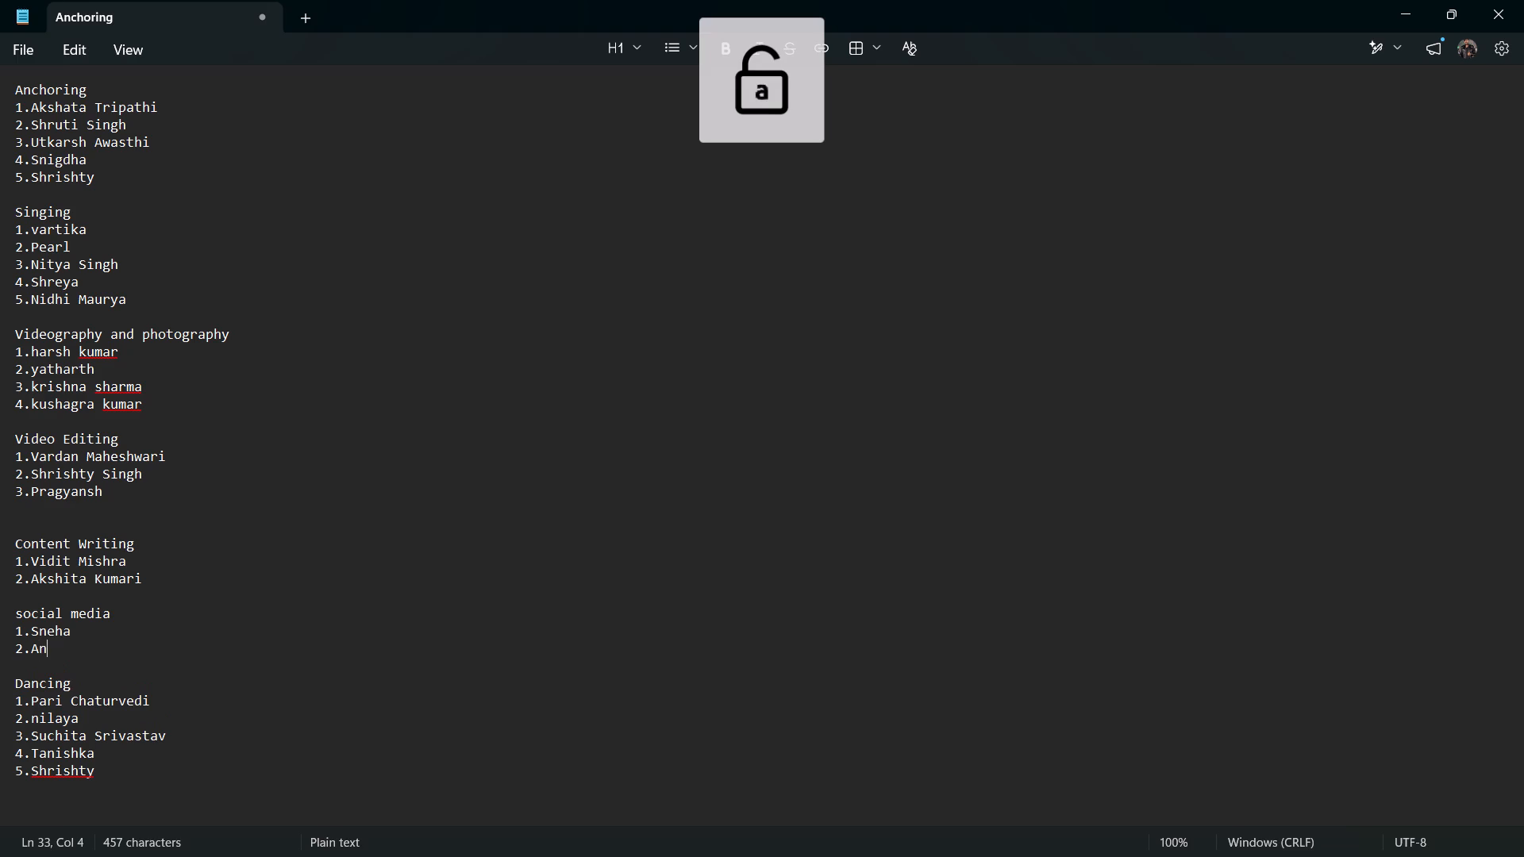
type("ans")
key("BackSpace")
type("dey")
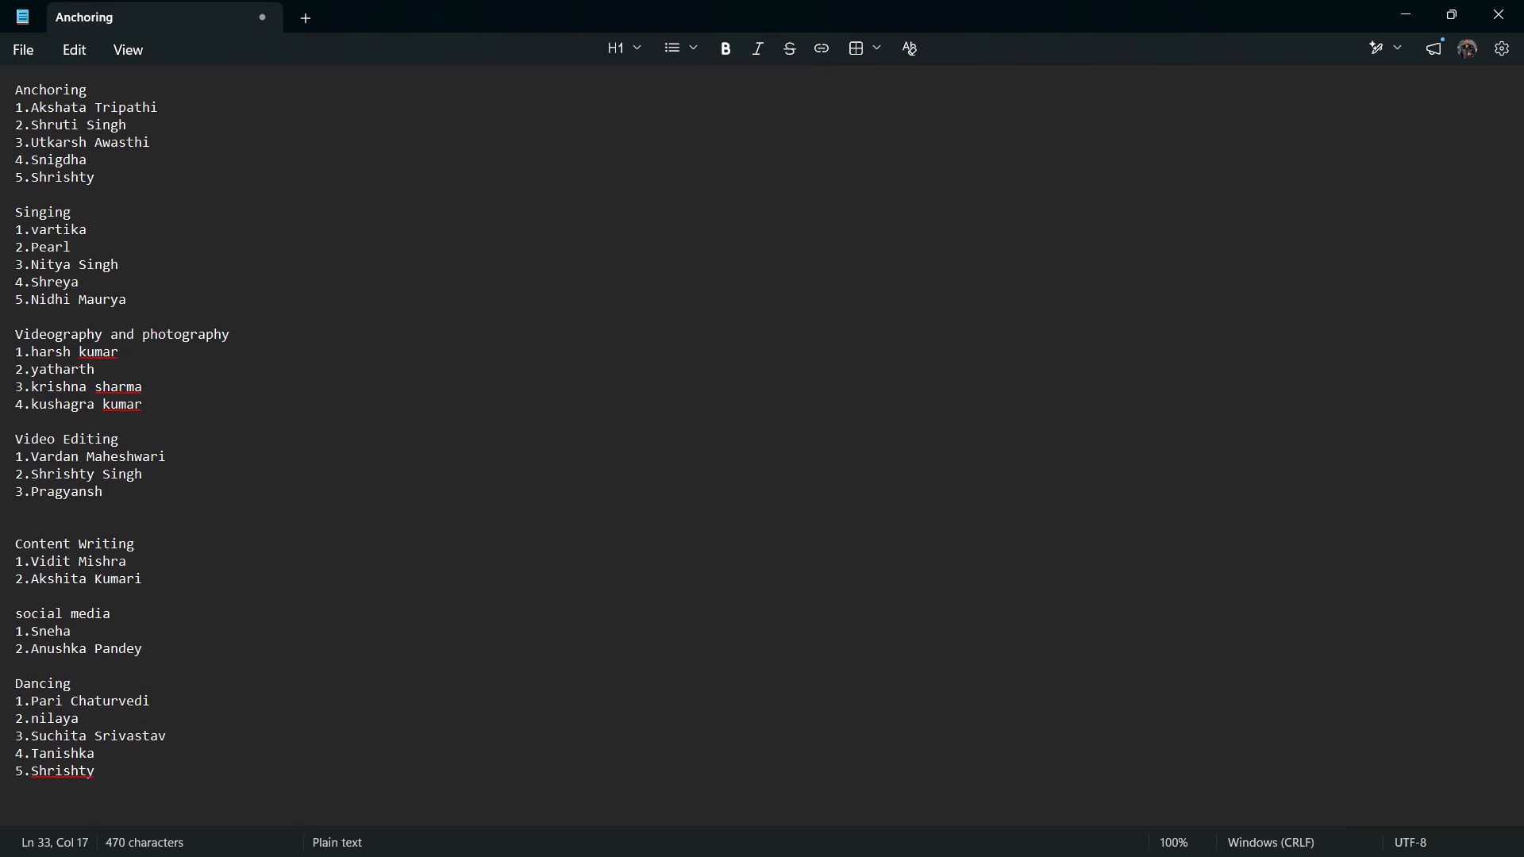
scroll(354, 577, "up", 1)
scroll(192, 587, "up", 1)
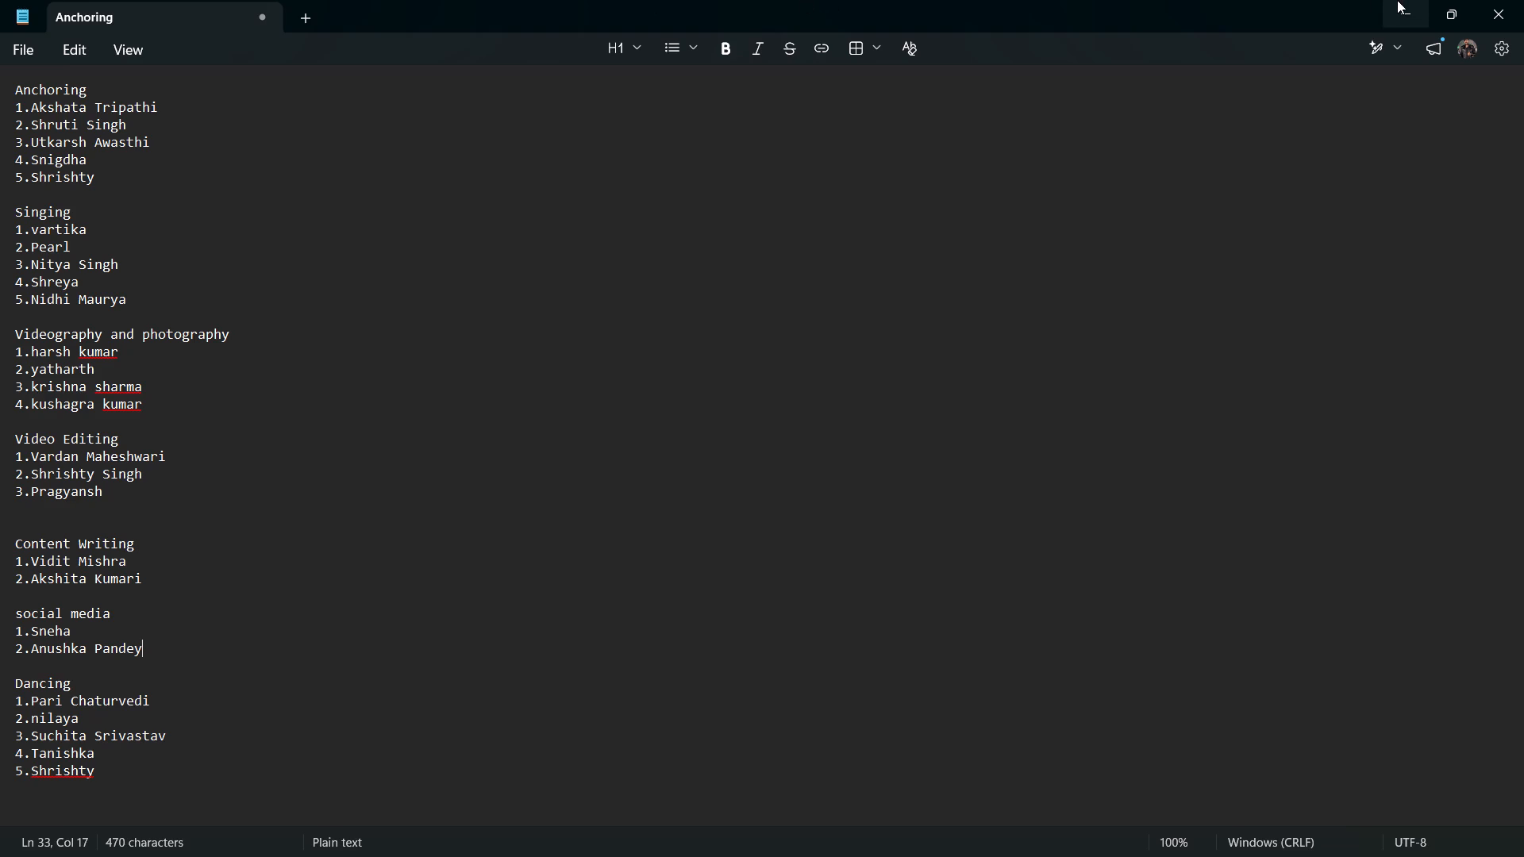